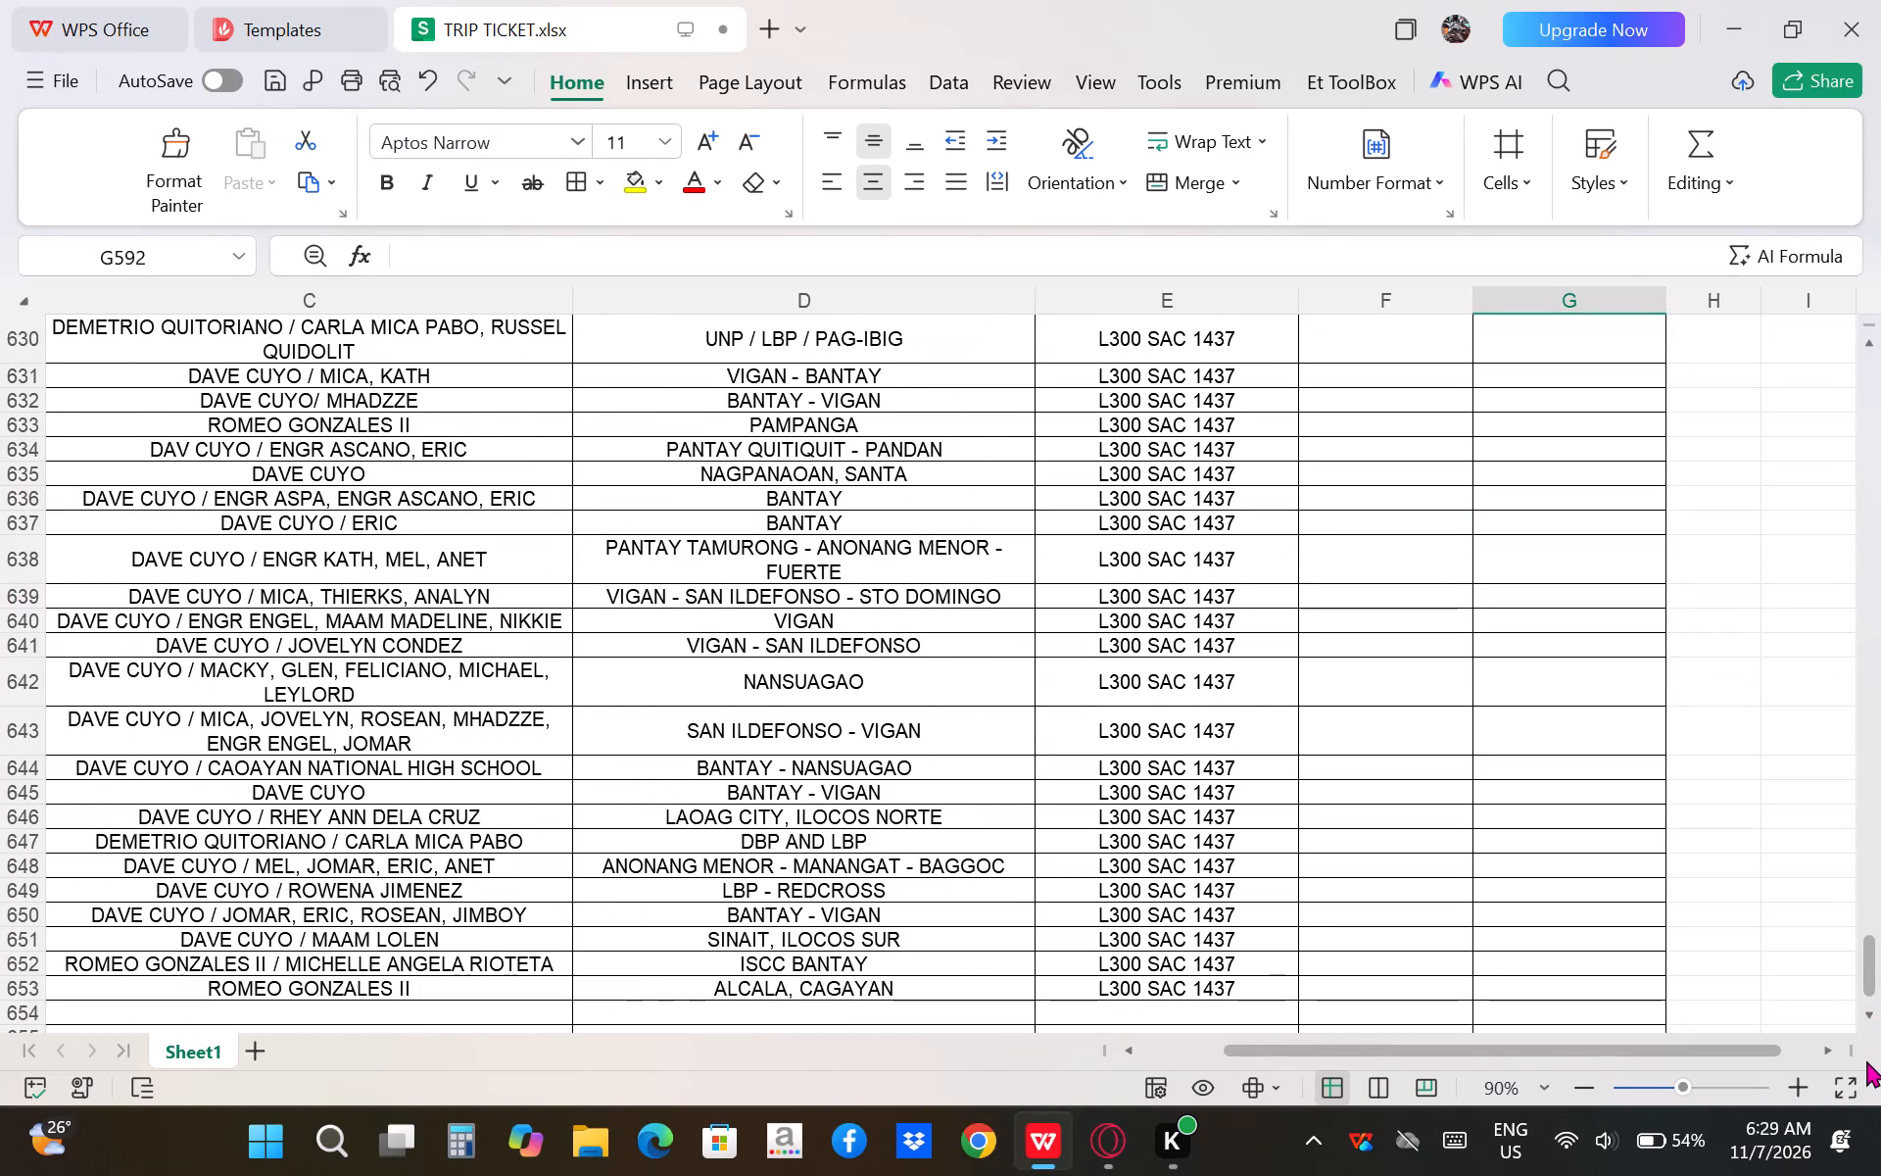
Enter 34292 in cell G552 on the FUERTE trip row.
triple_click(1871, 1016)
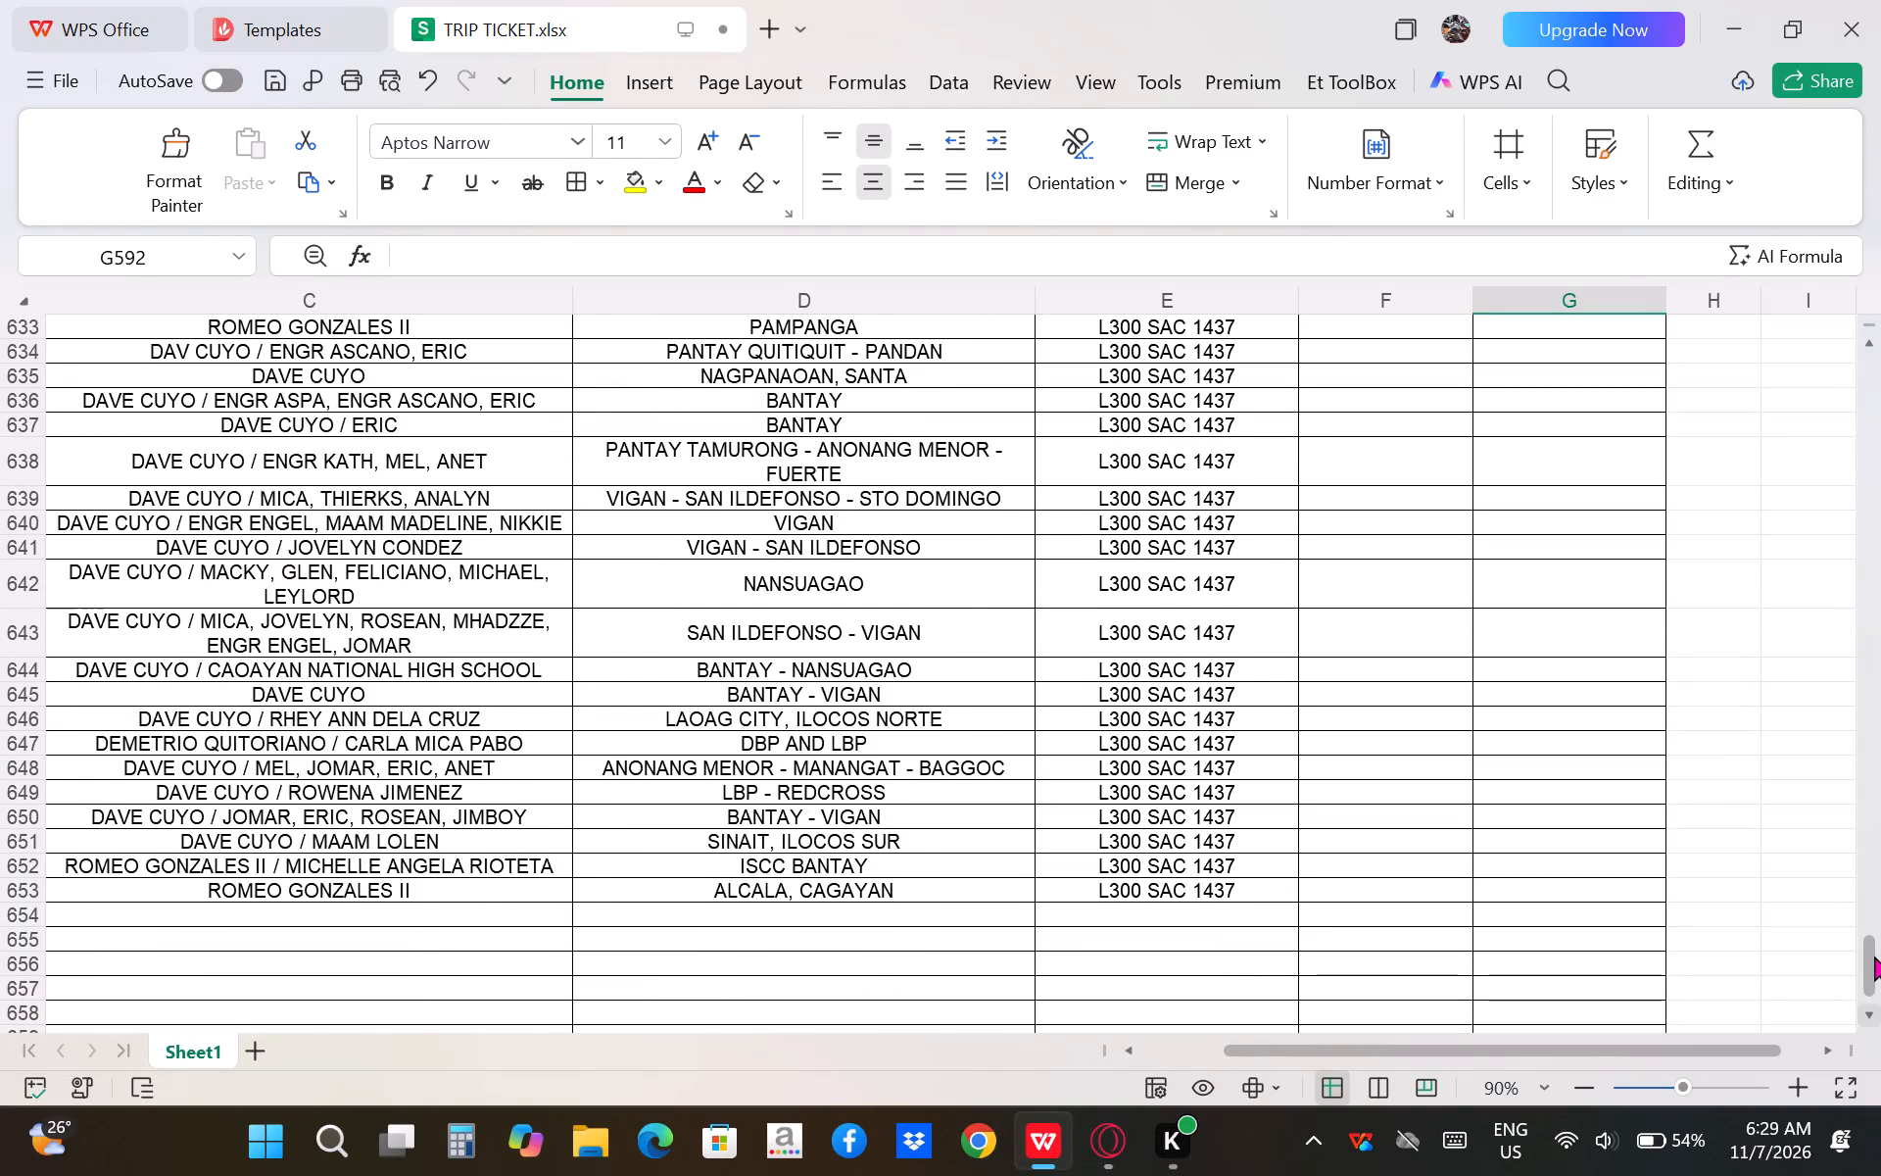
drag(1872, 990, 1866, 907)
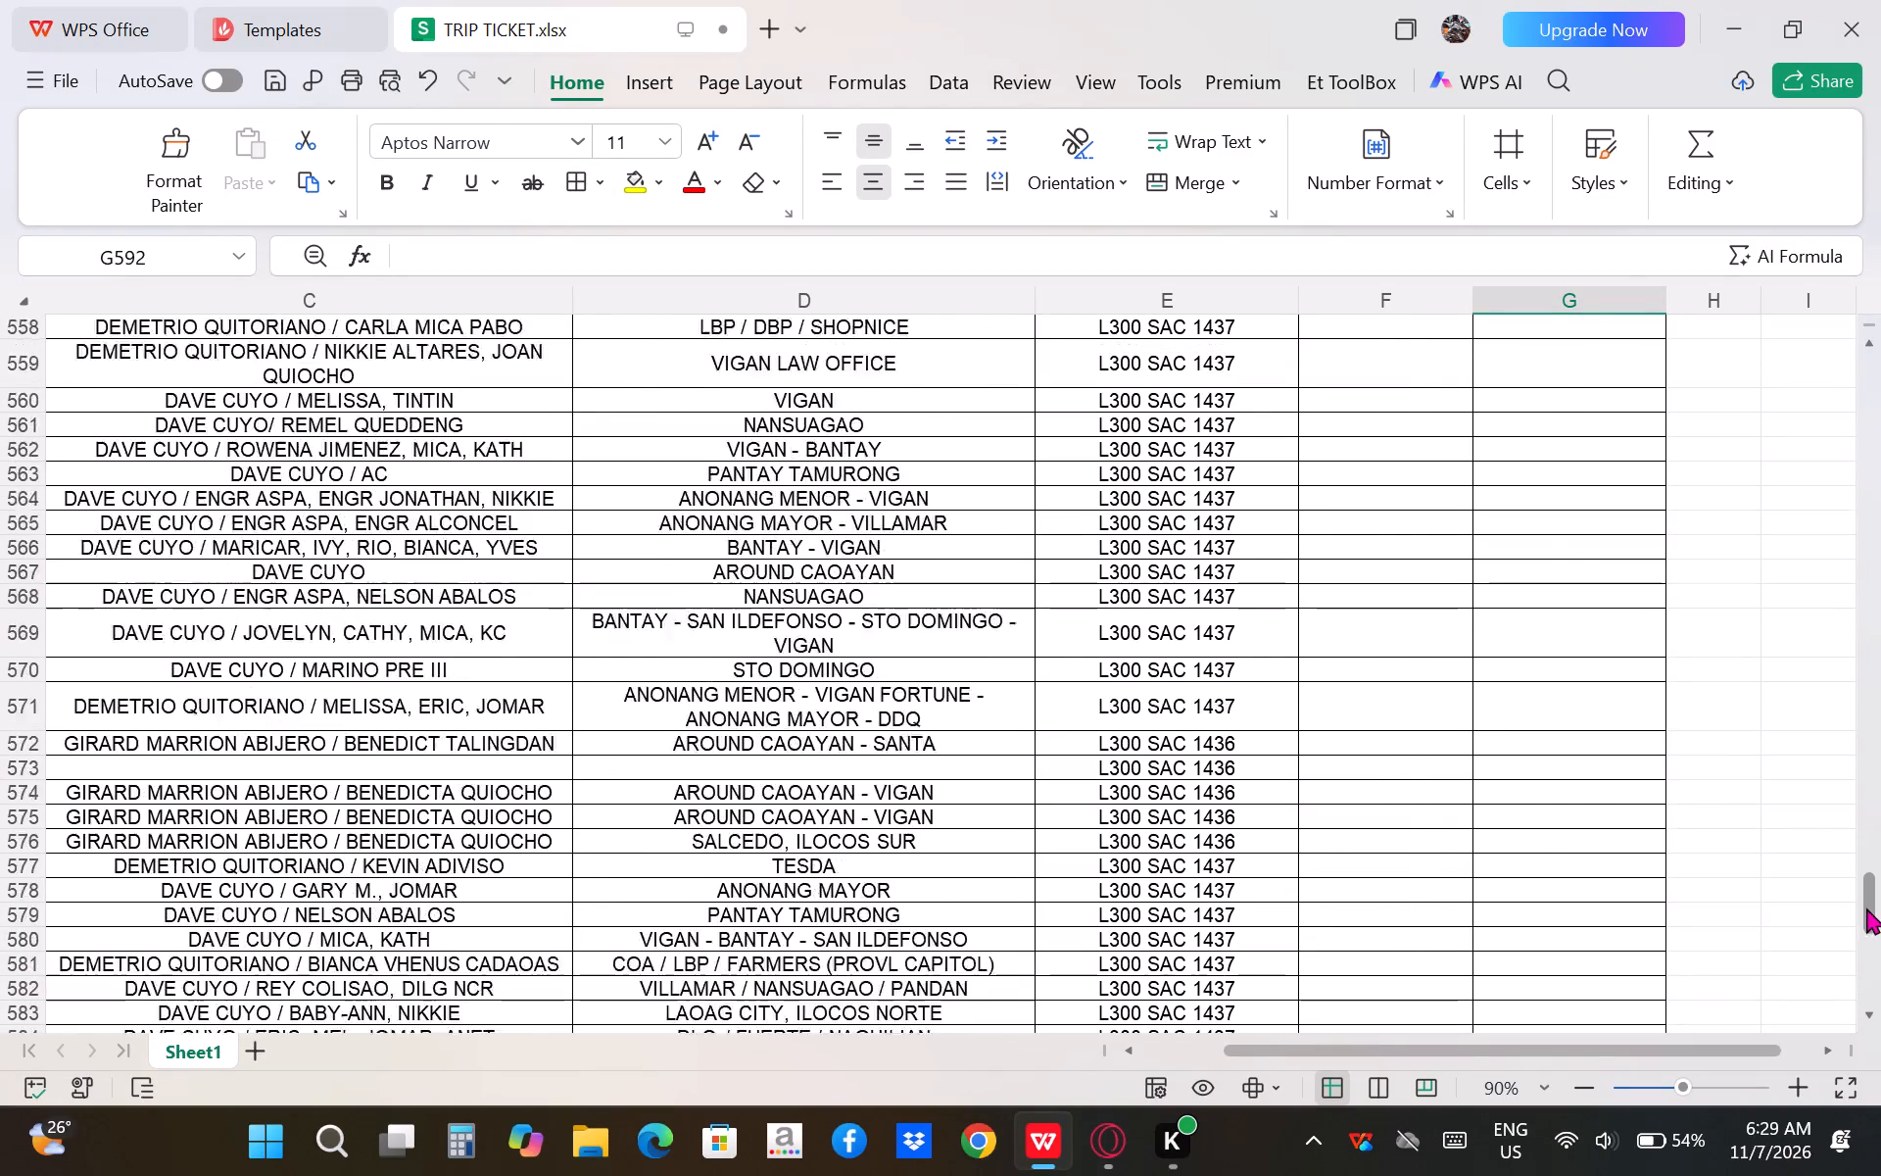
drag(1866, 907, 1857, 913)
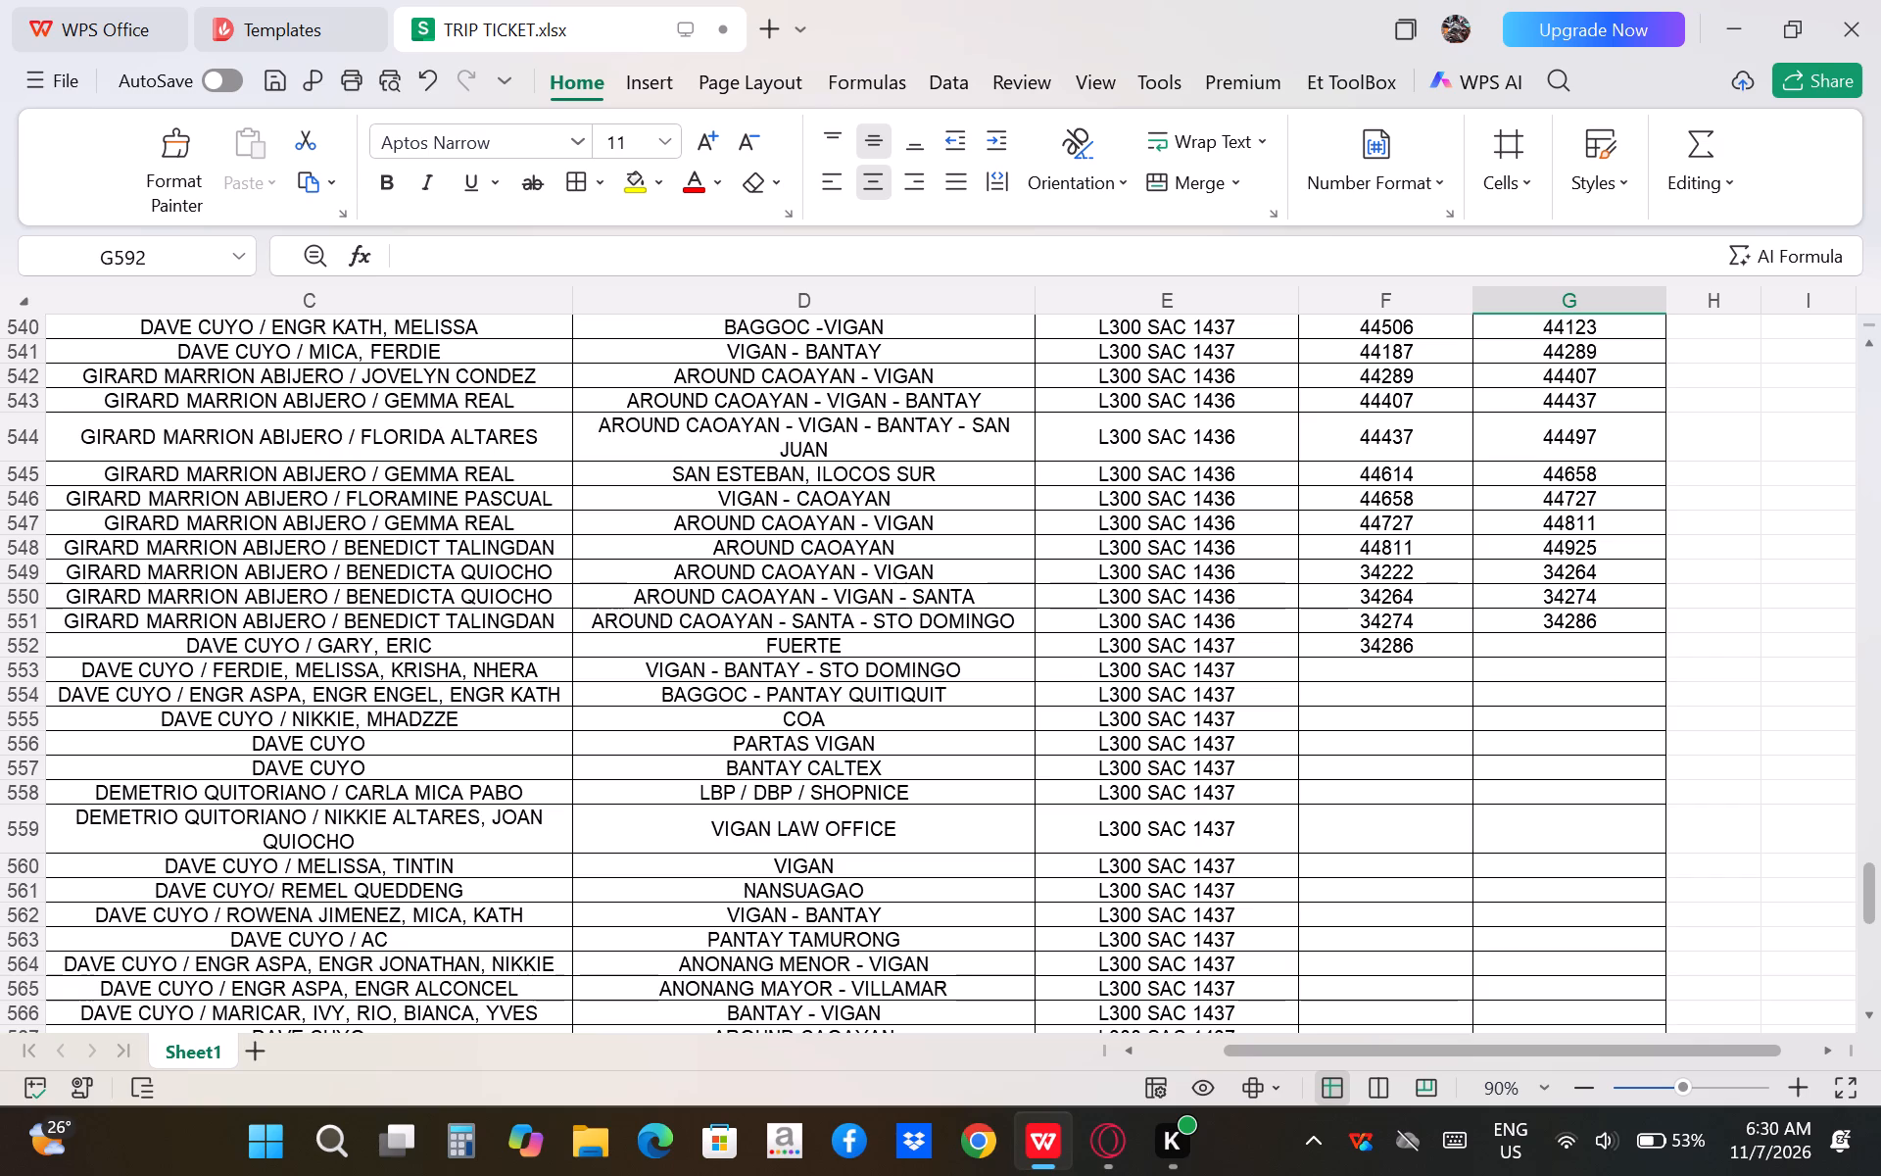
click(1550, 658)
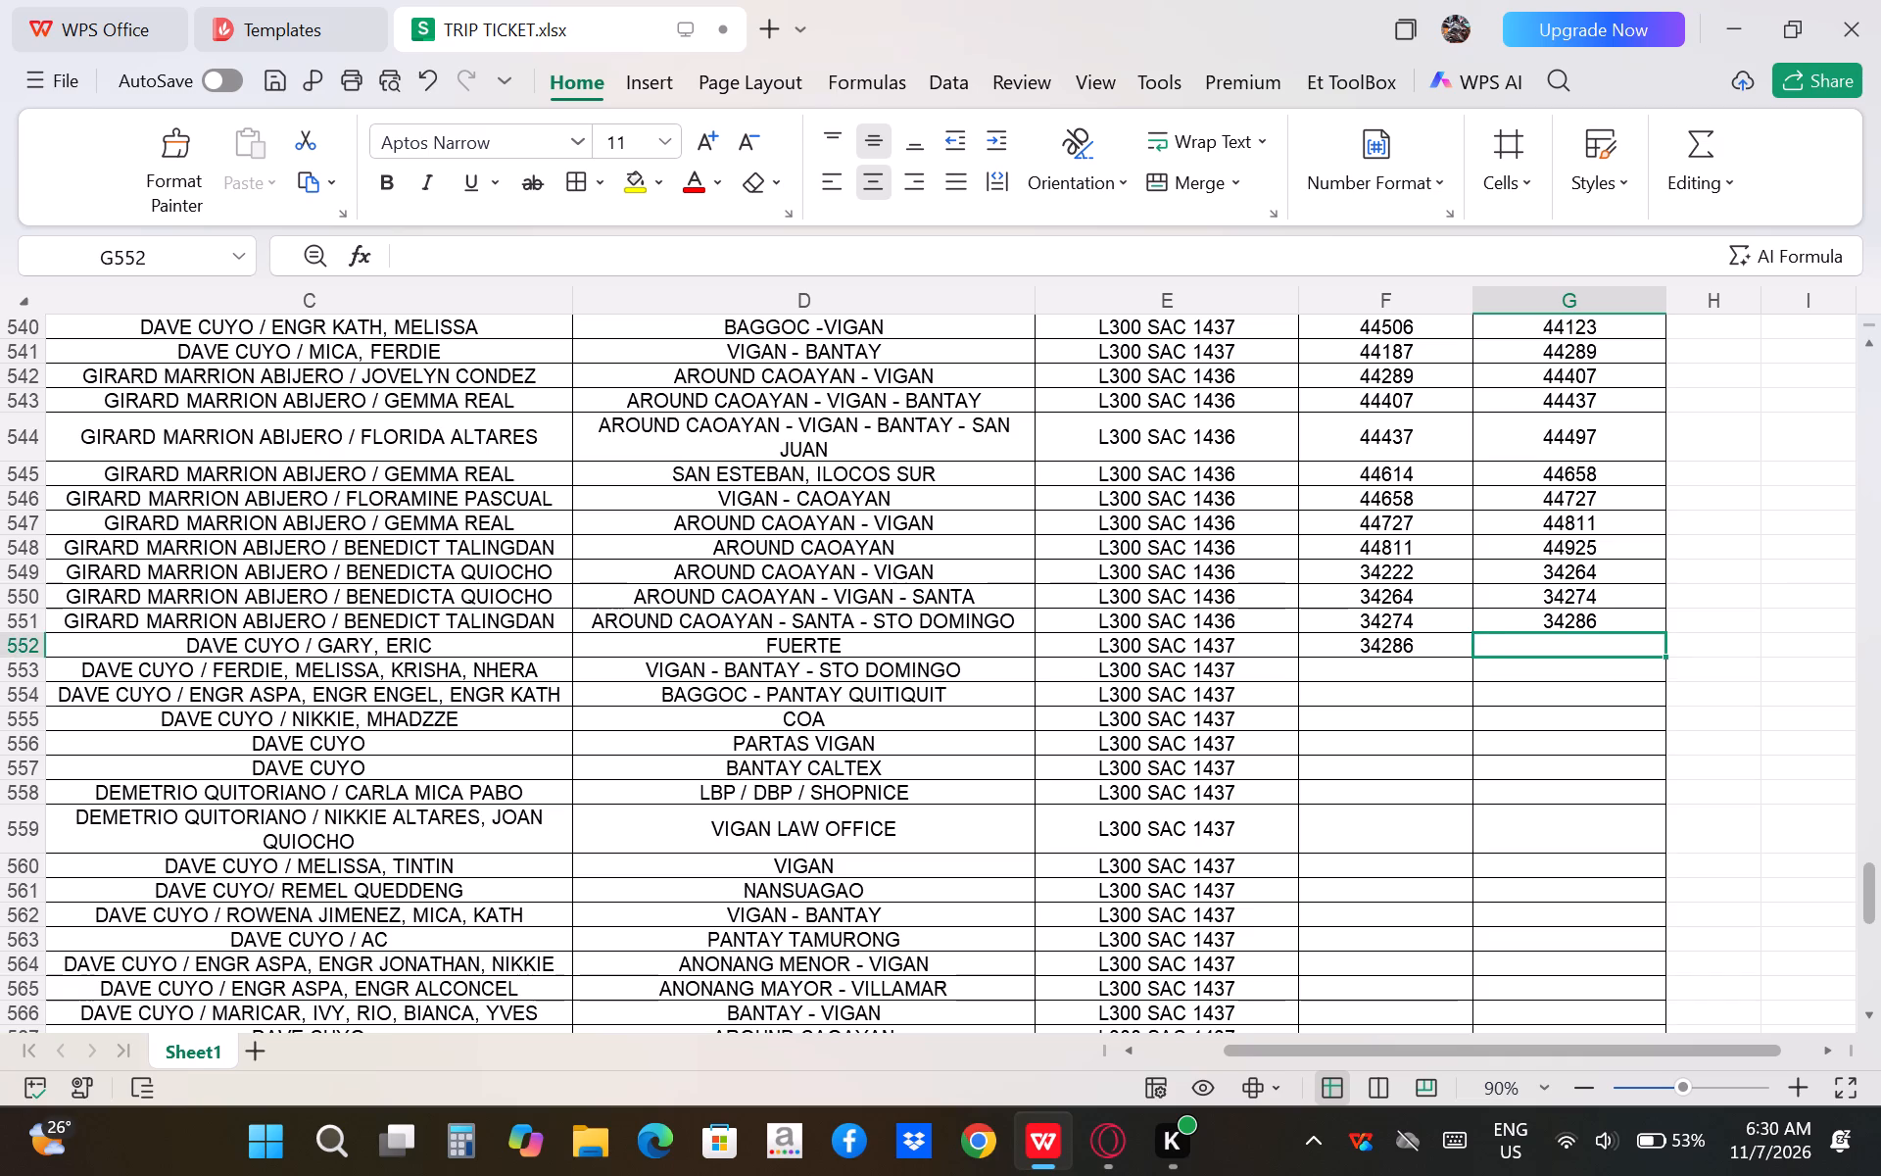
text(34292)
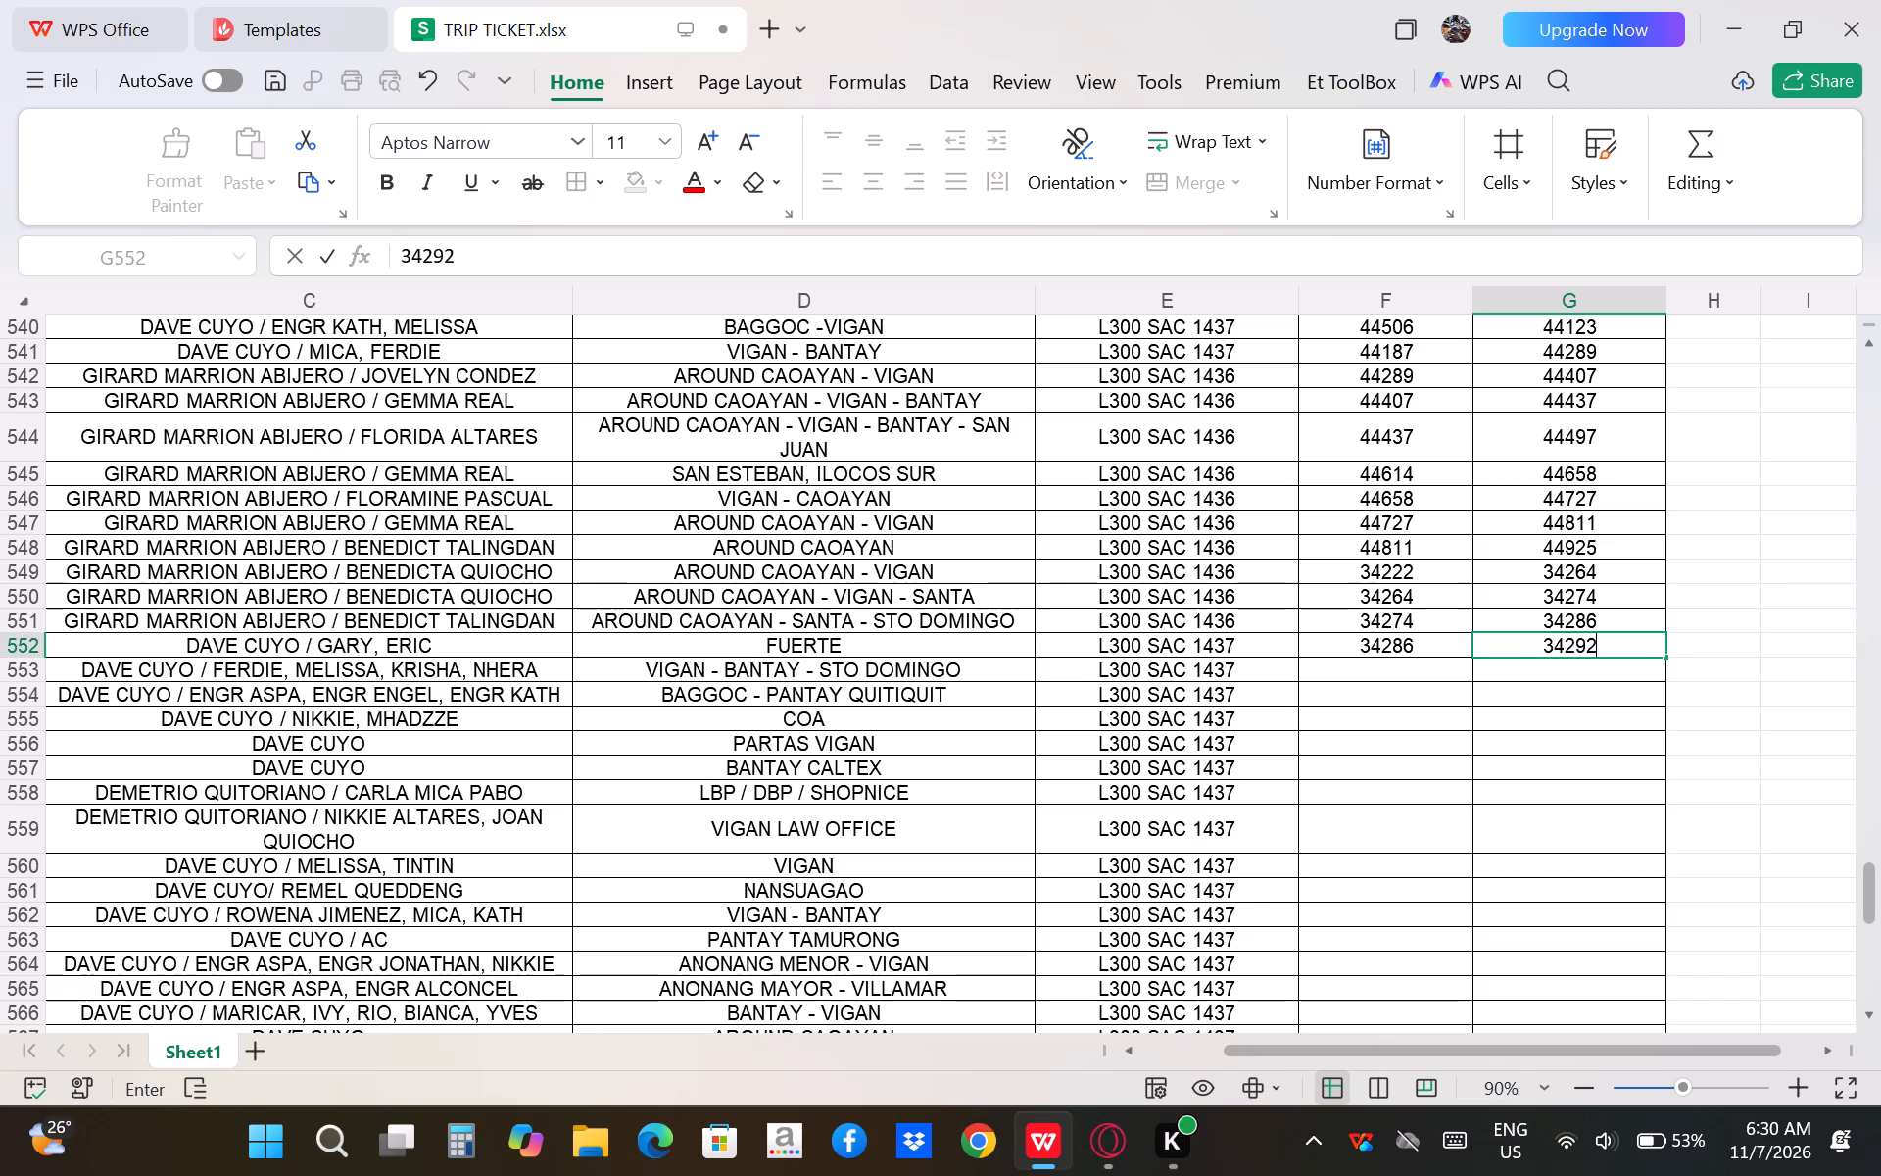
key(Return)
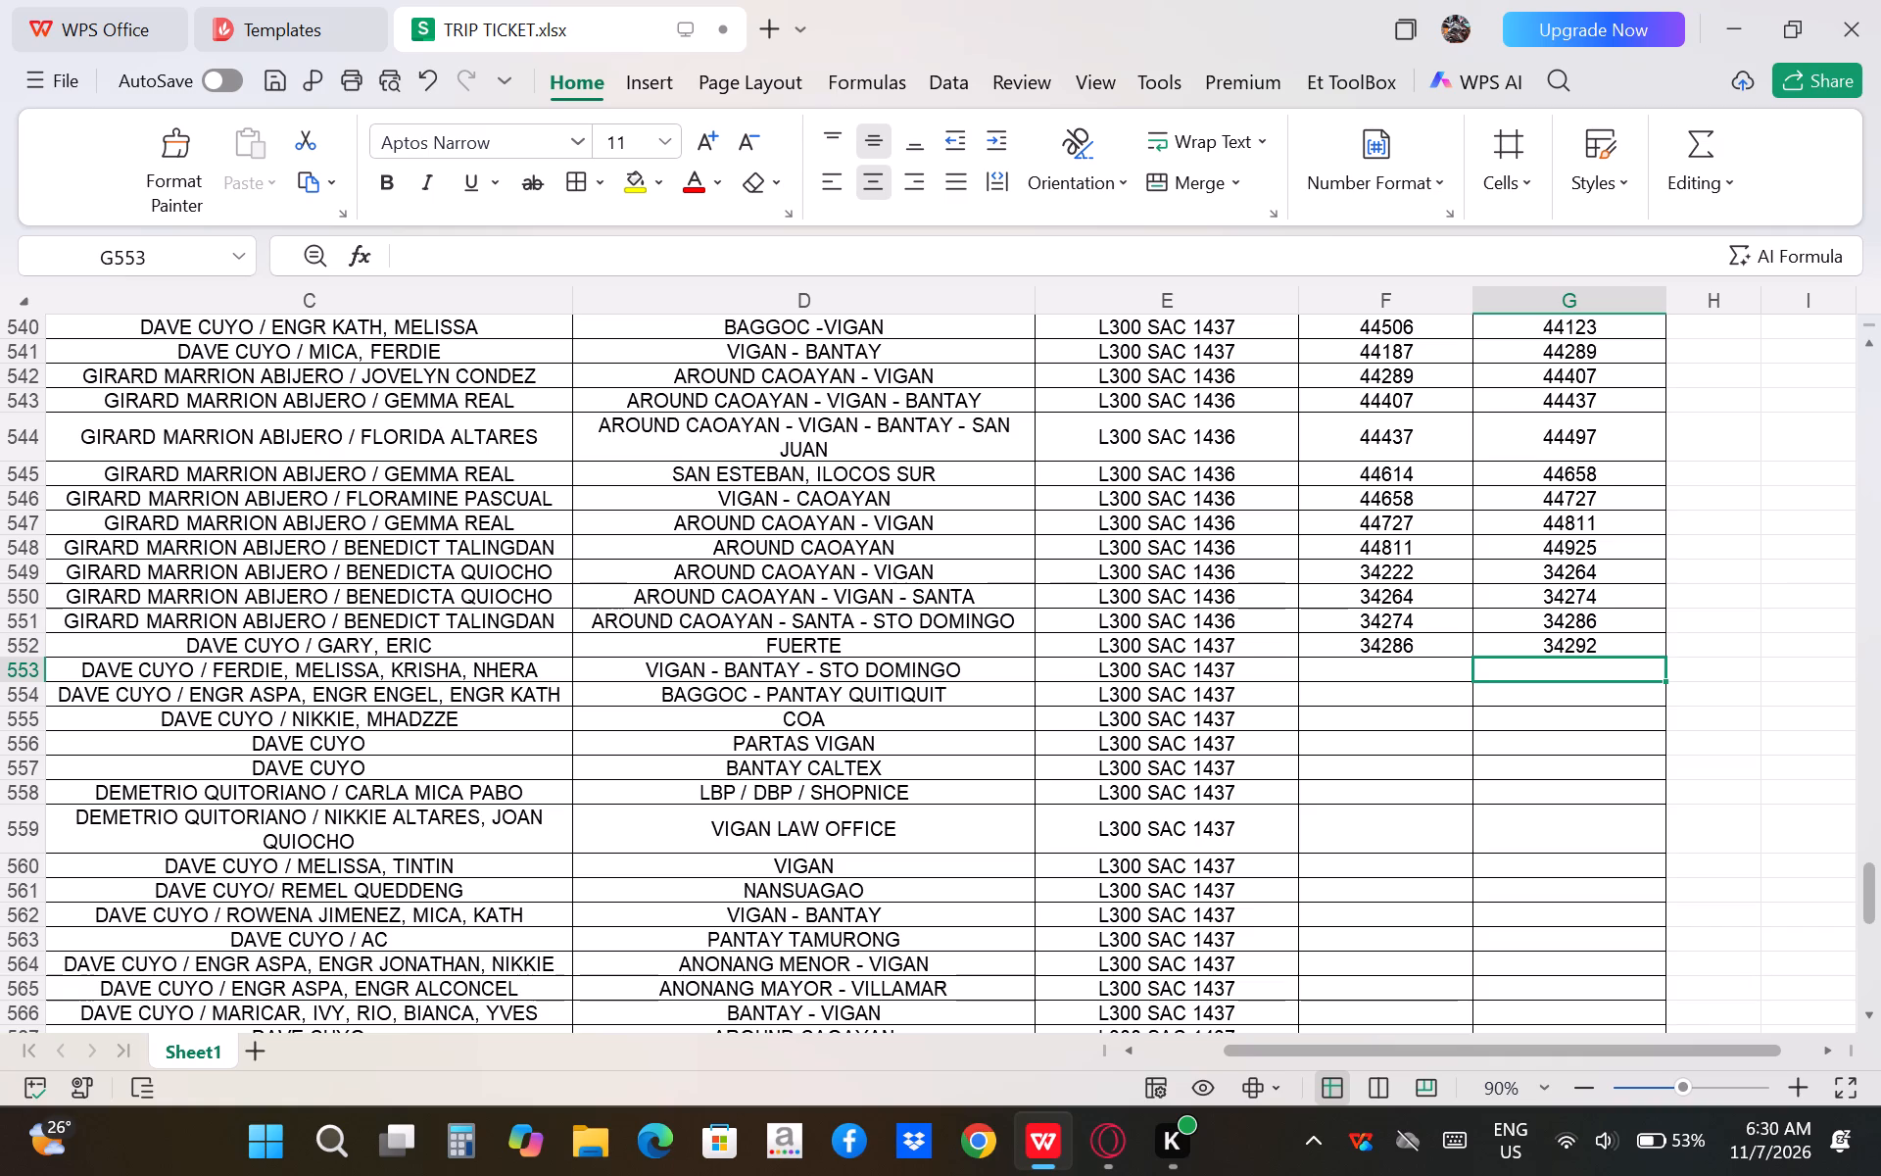
Correct the value in G552 on the FUERTE trip row to 34293.
double_click(1616, 648)
key(BackSpace)
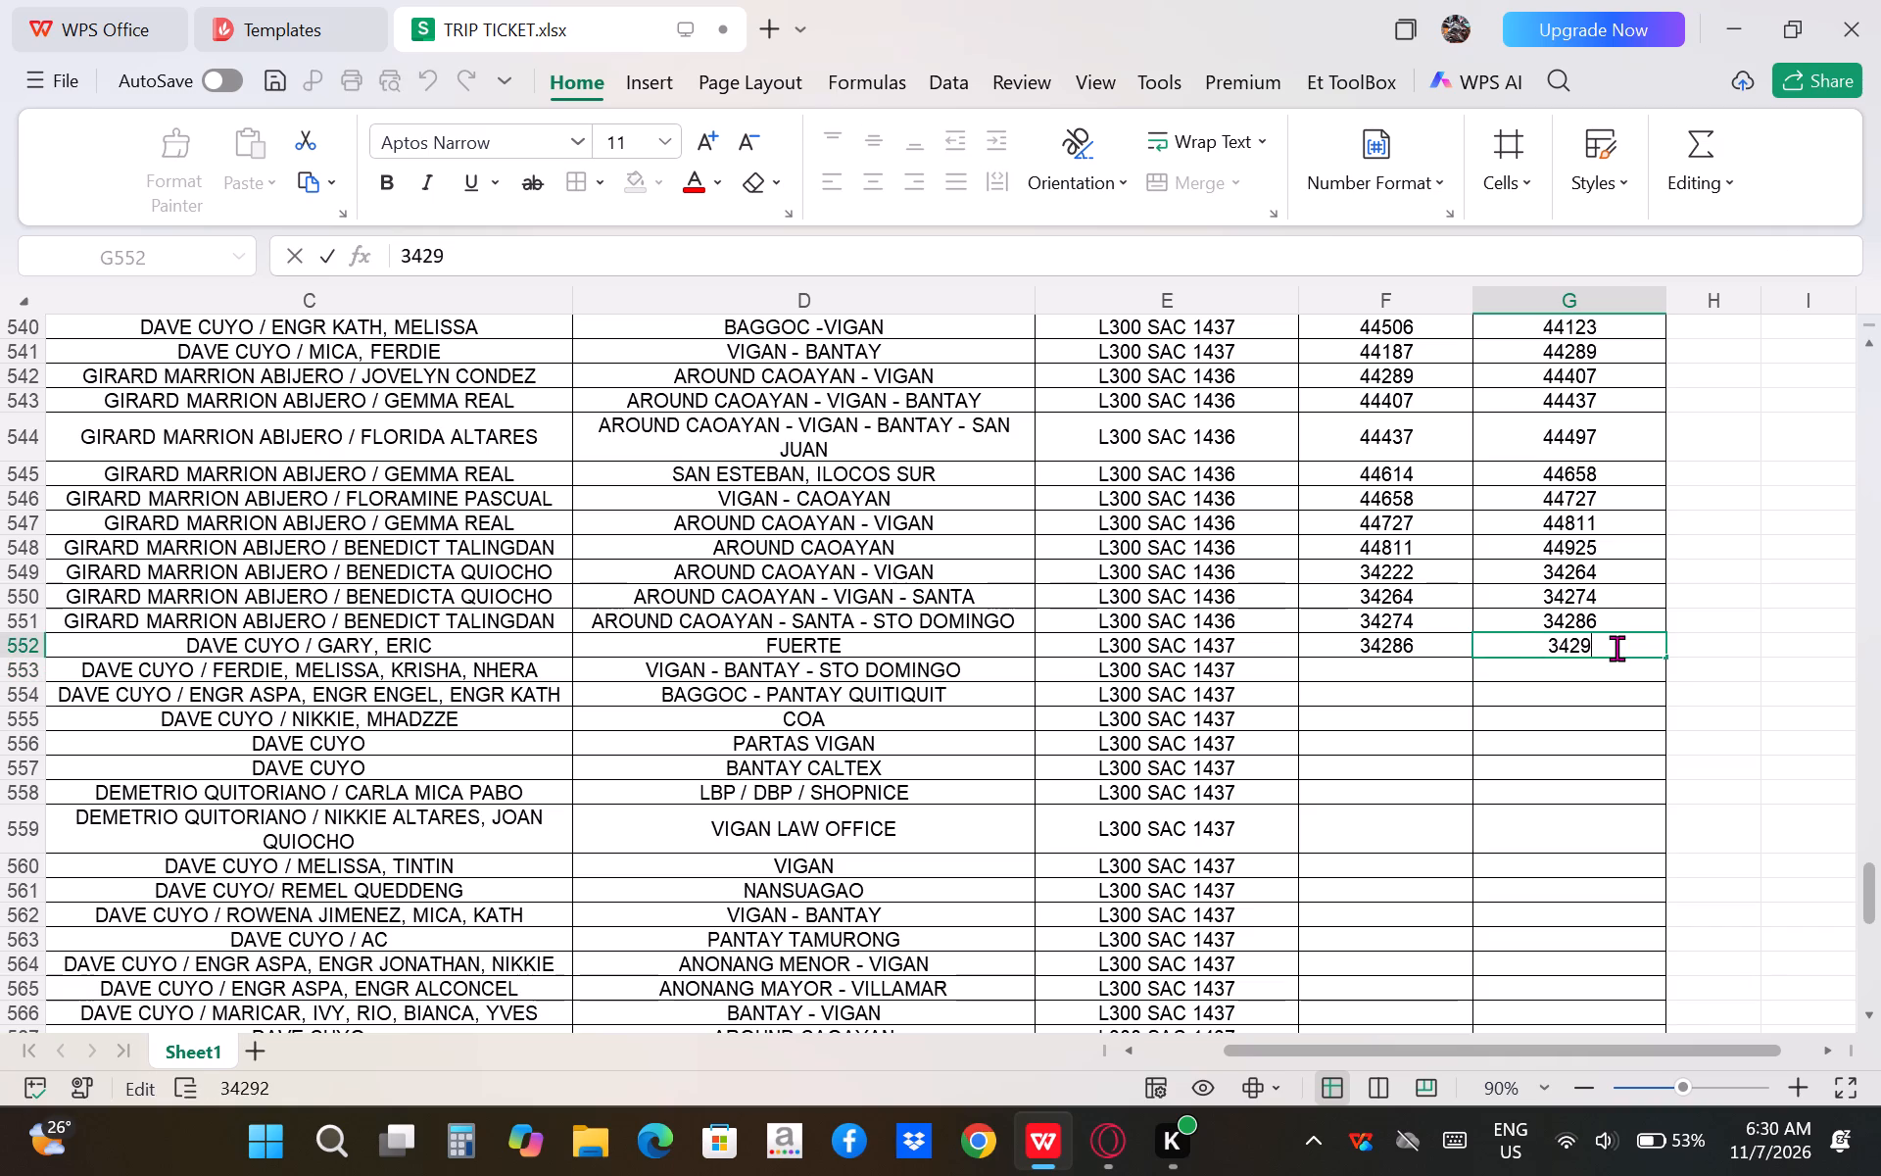
key(3)
key(Return)
Copy the value of G552 into F553 and enter 34302 in G553 for the VIGAN - BANTAY - STO DOMINGO trip.
key(Up)
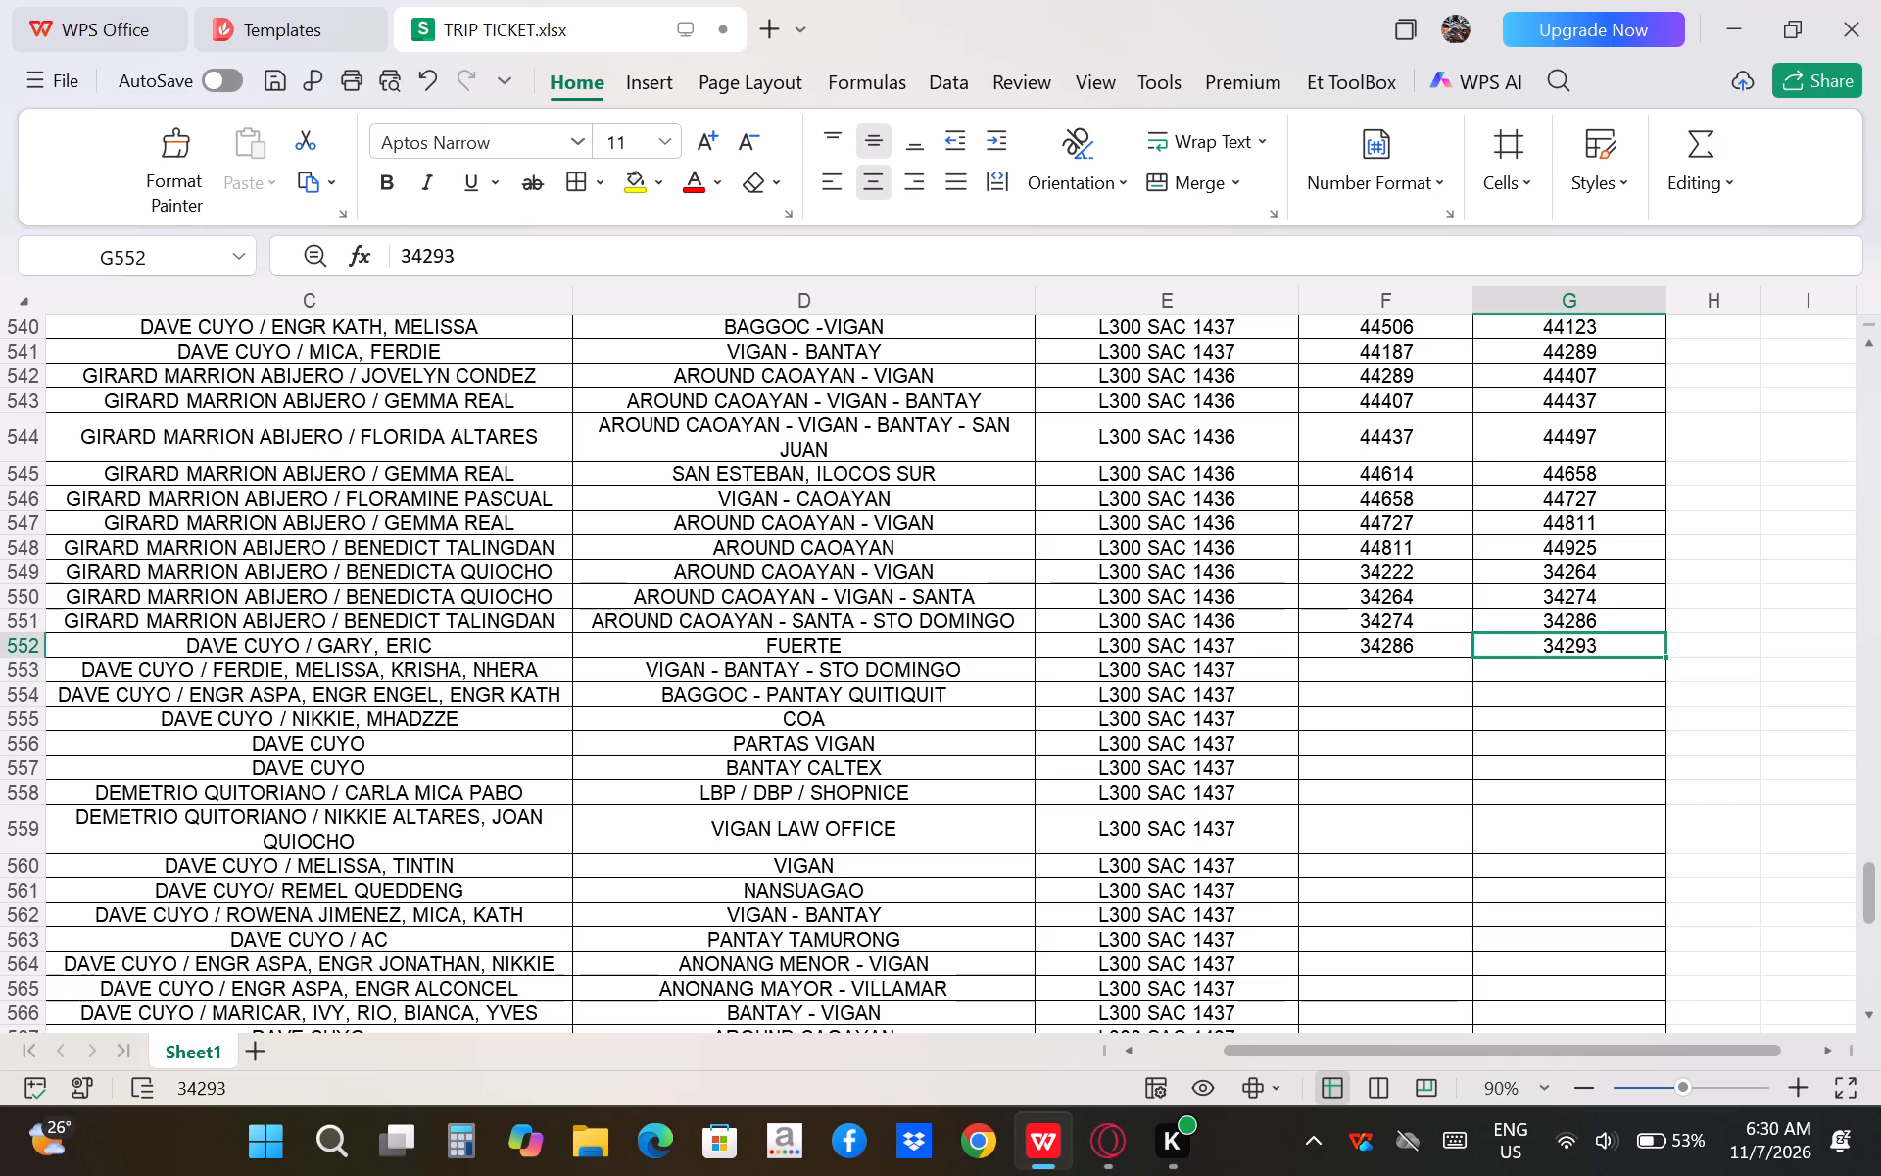
key(ctrl+c)
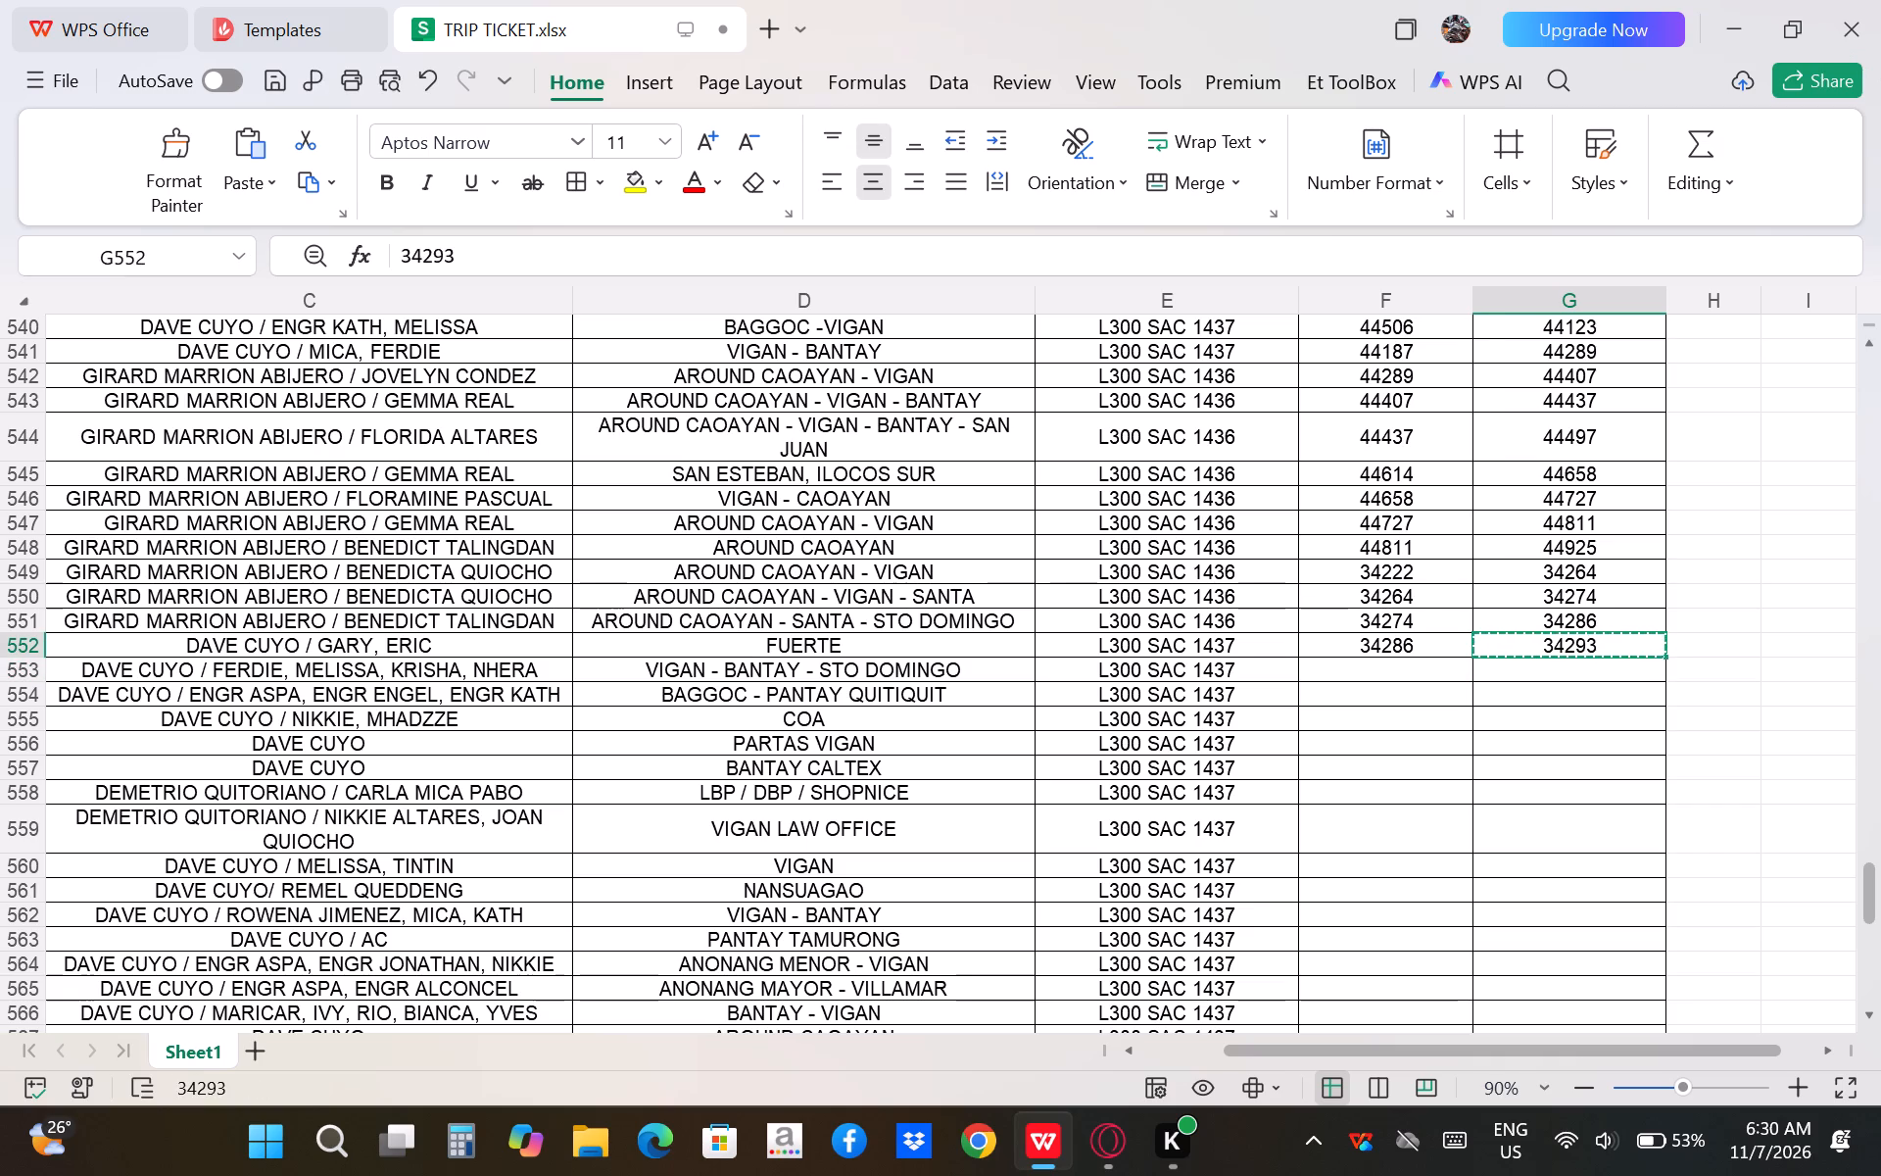
click(1387, 659)
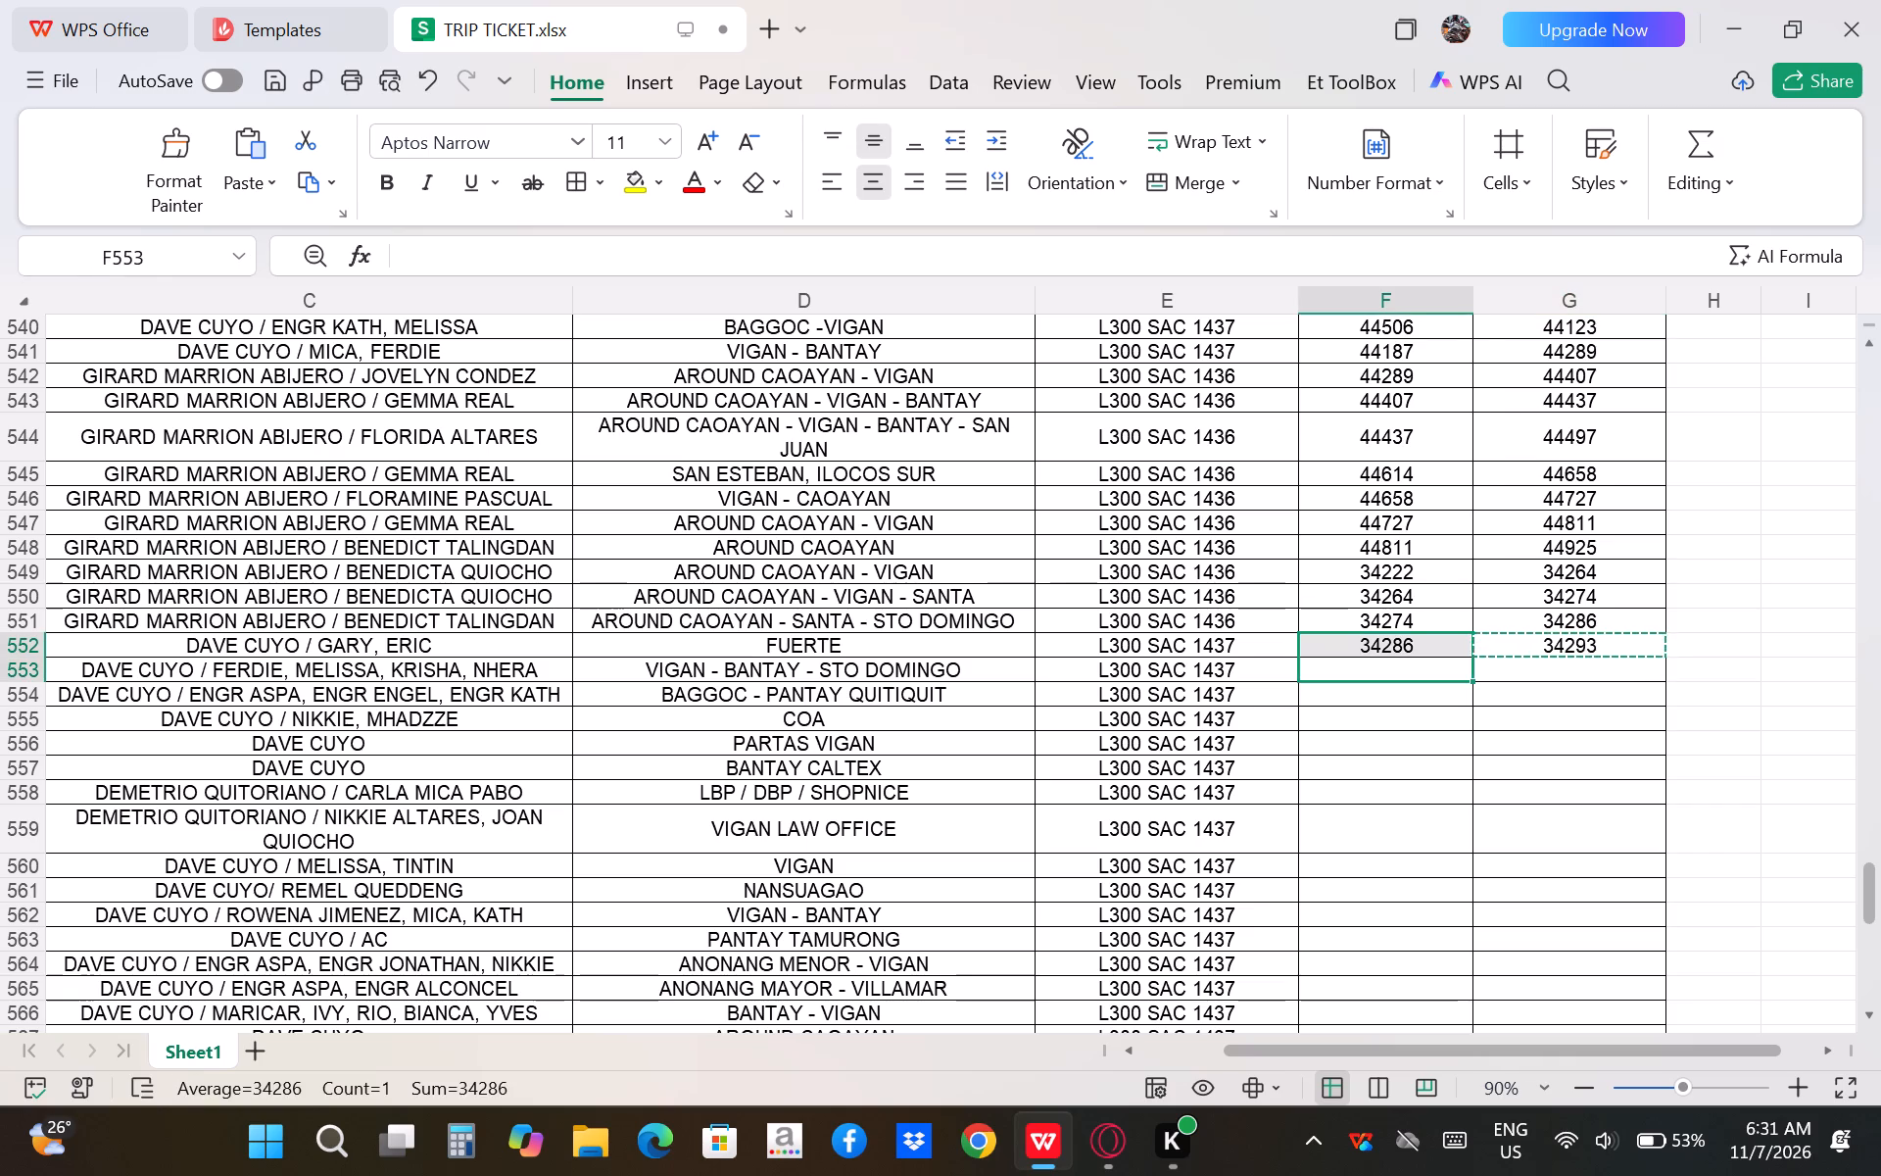
click(1387, 669)
key(Return)
drag(1534, 686, 1543, 688)
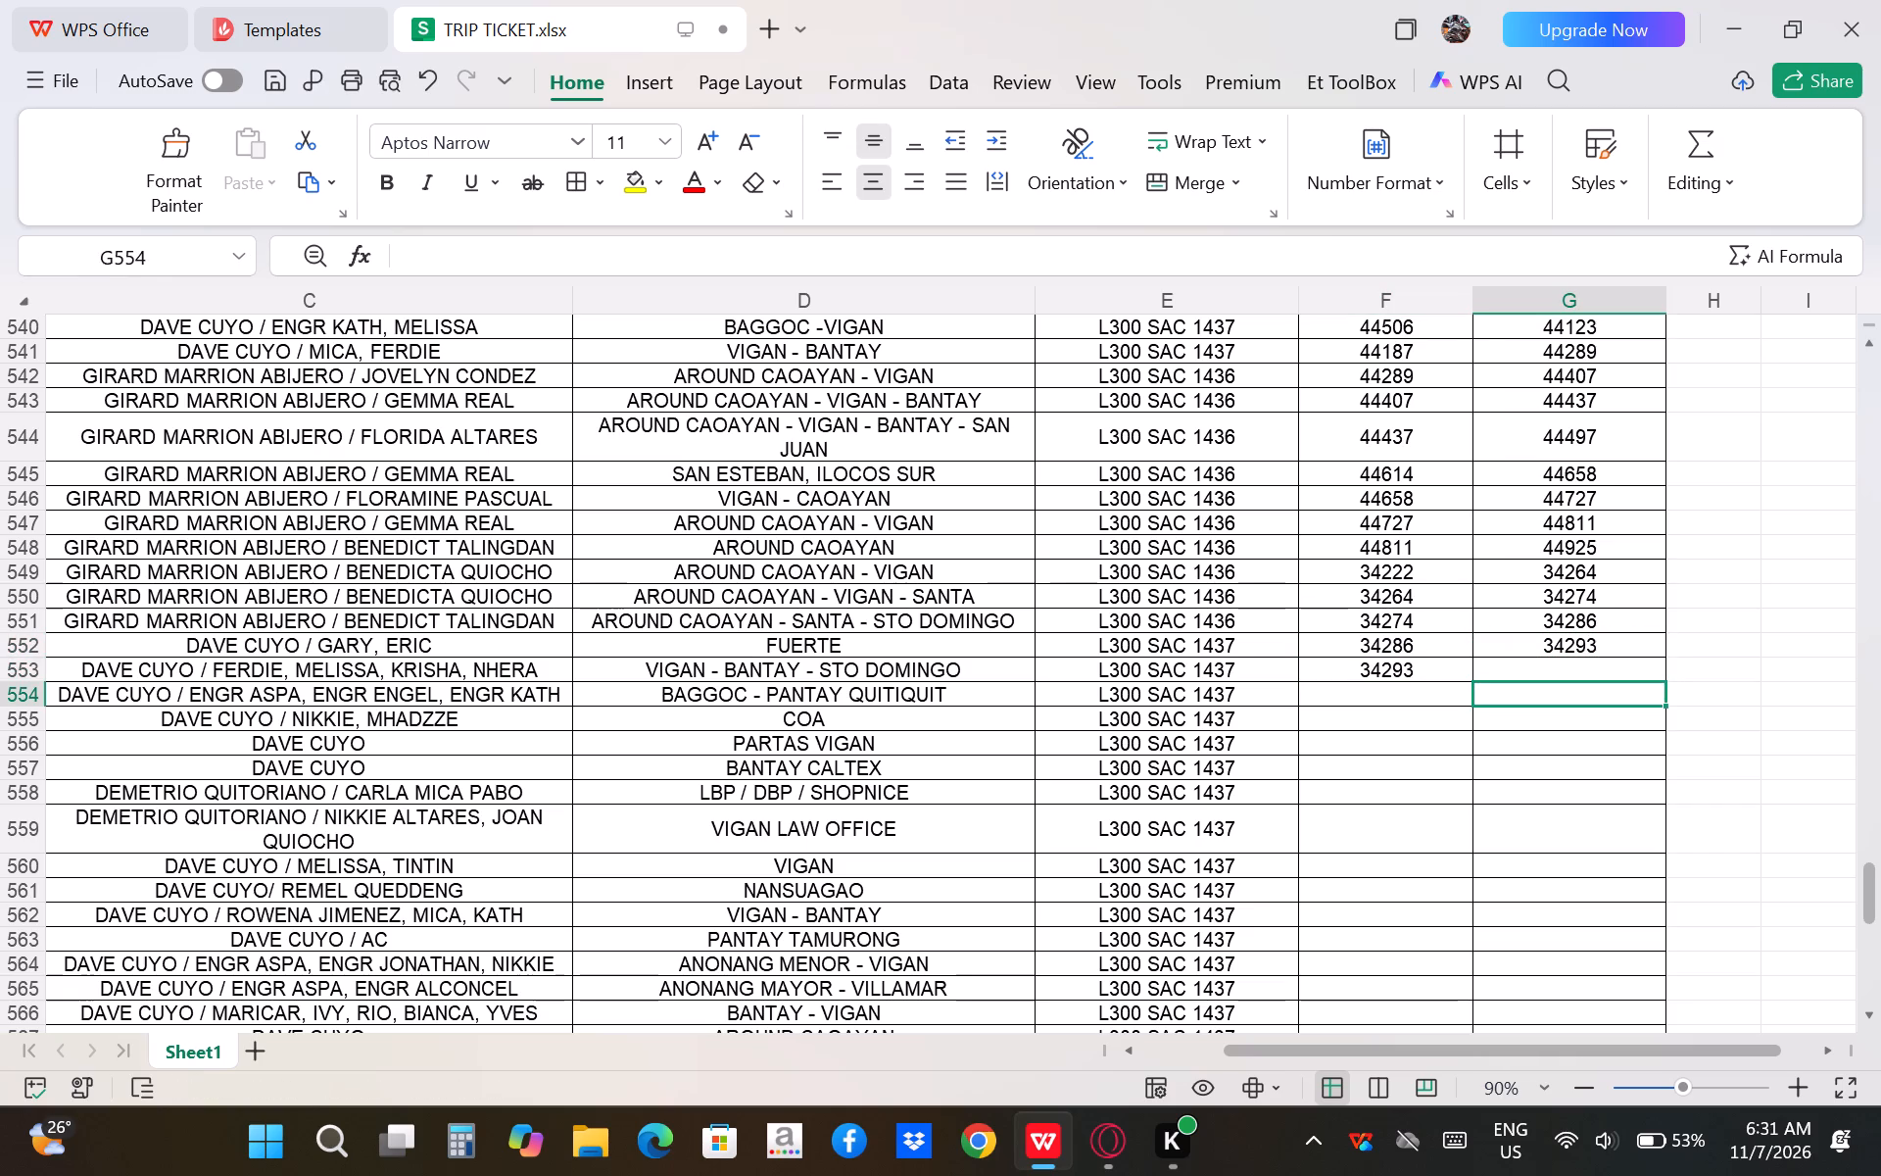
click(1540, 660)
click(1531, 672)
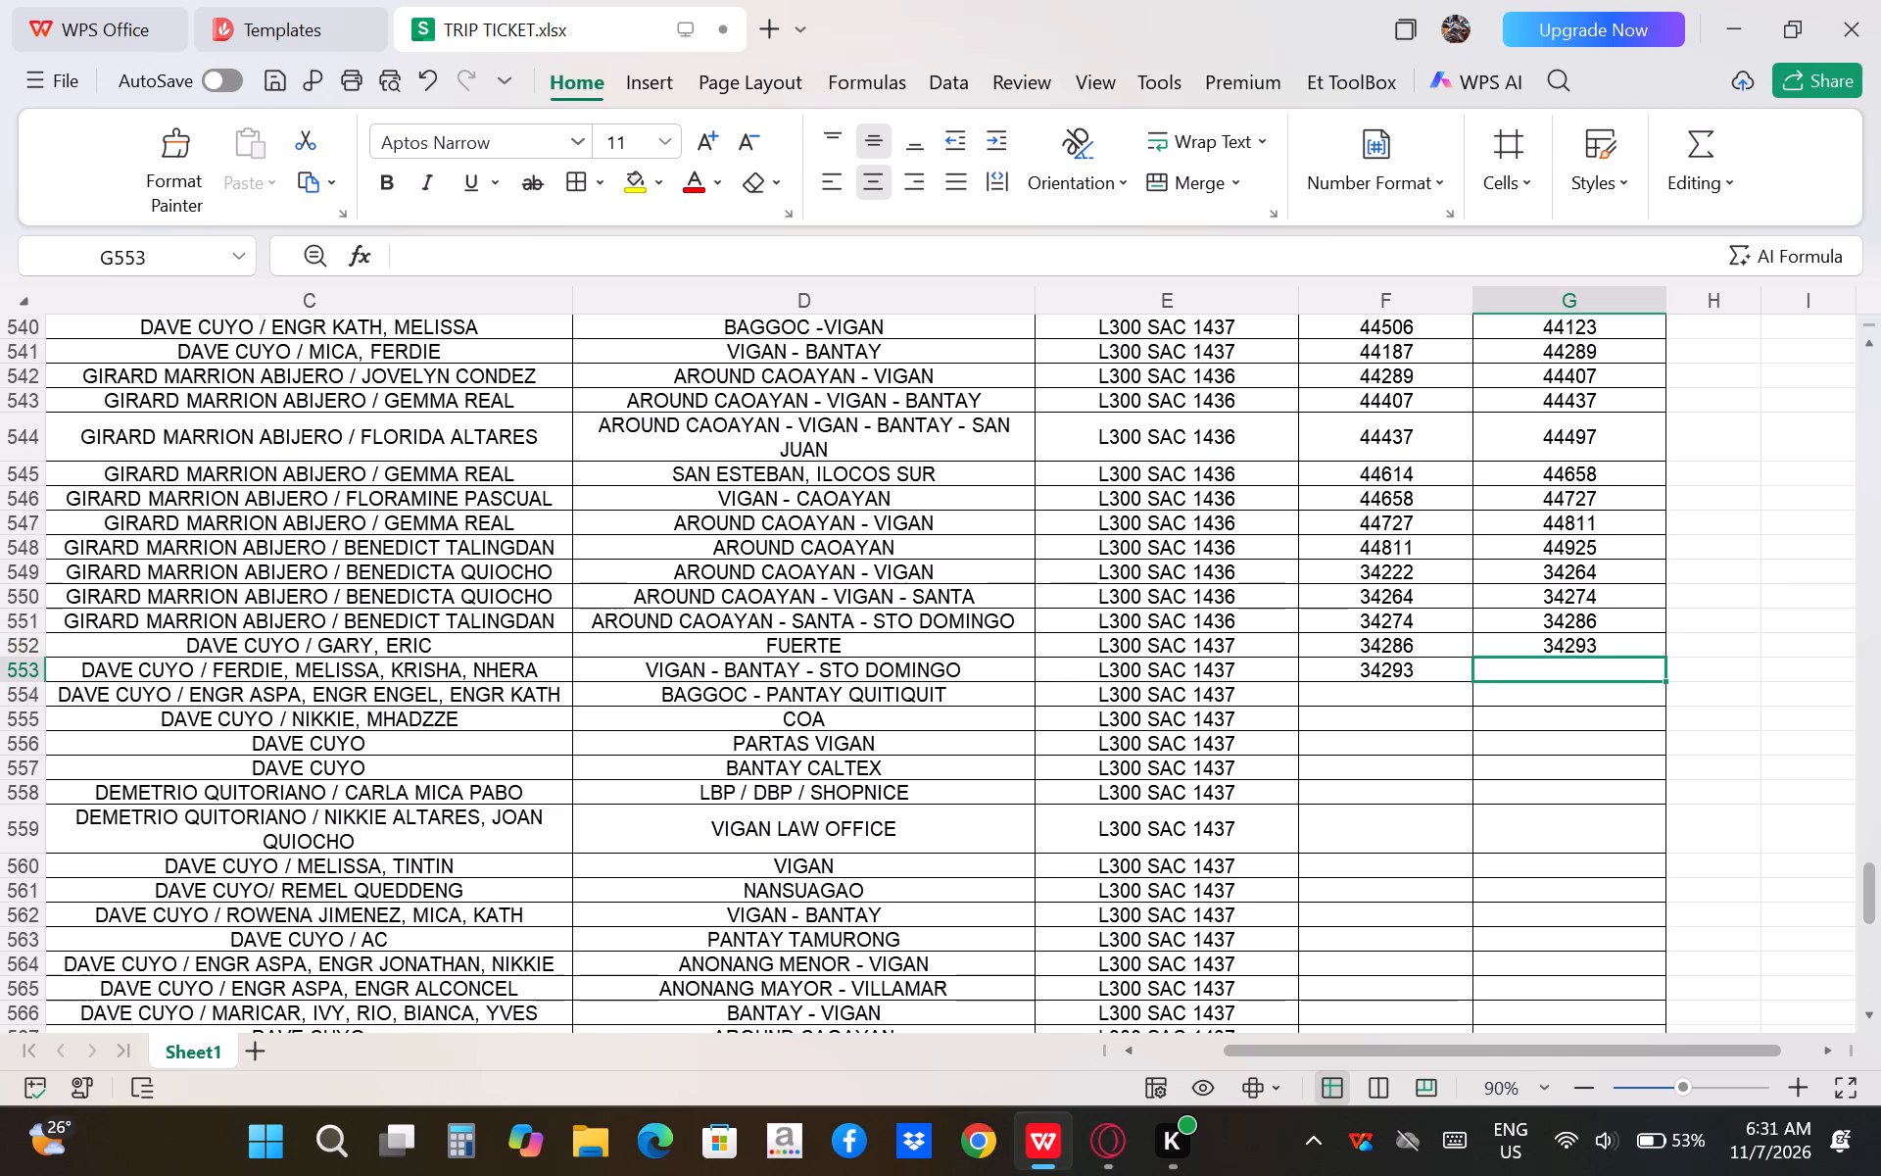
key(3)
text(430)
key(2)
key(Return)
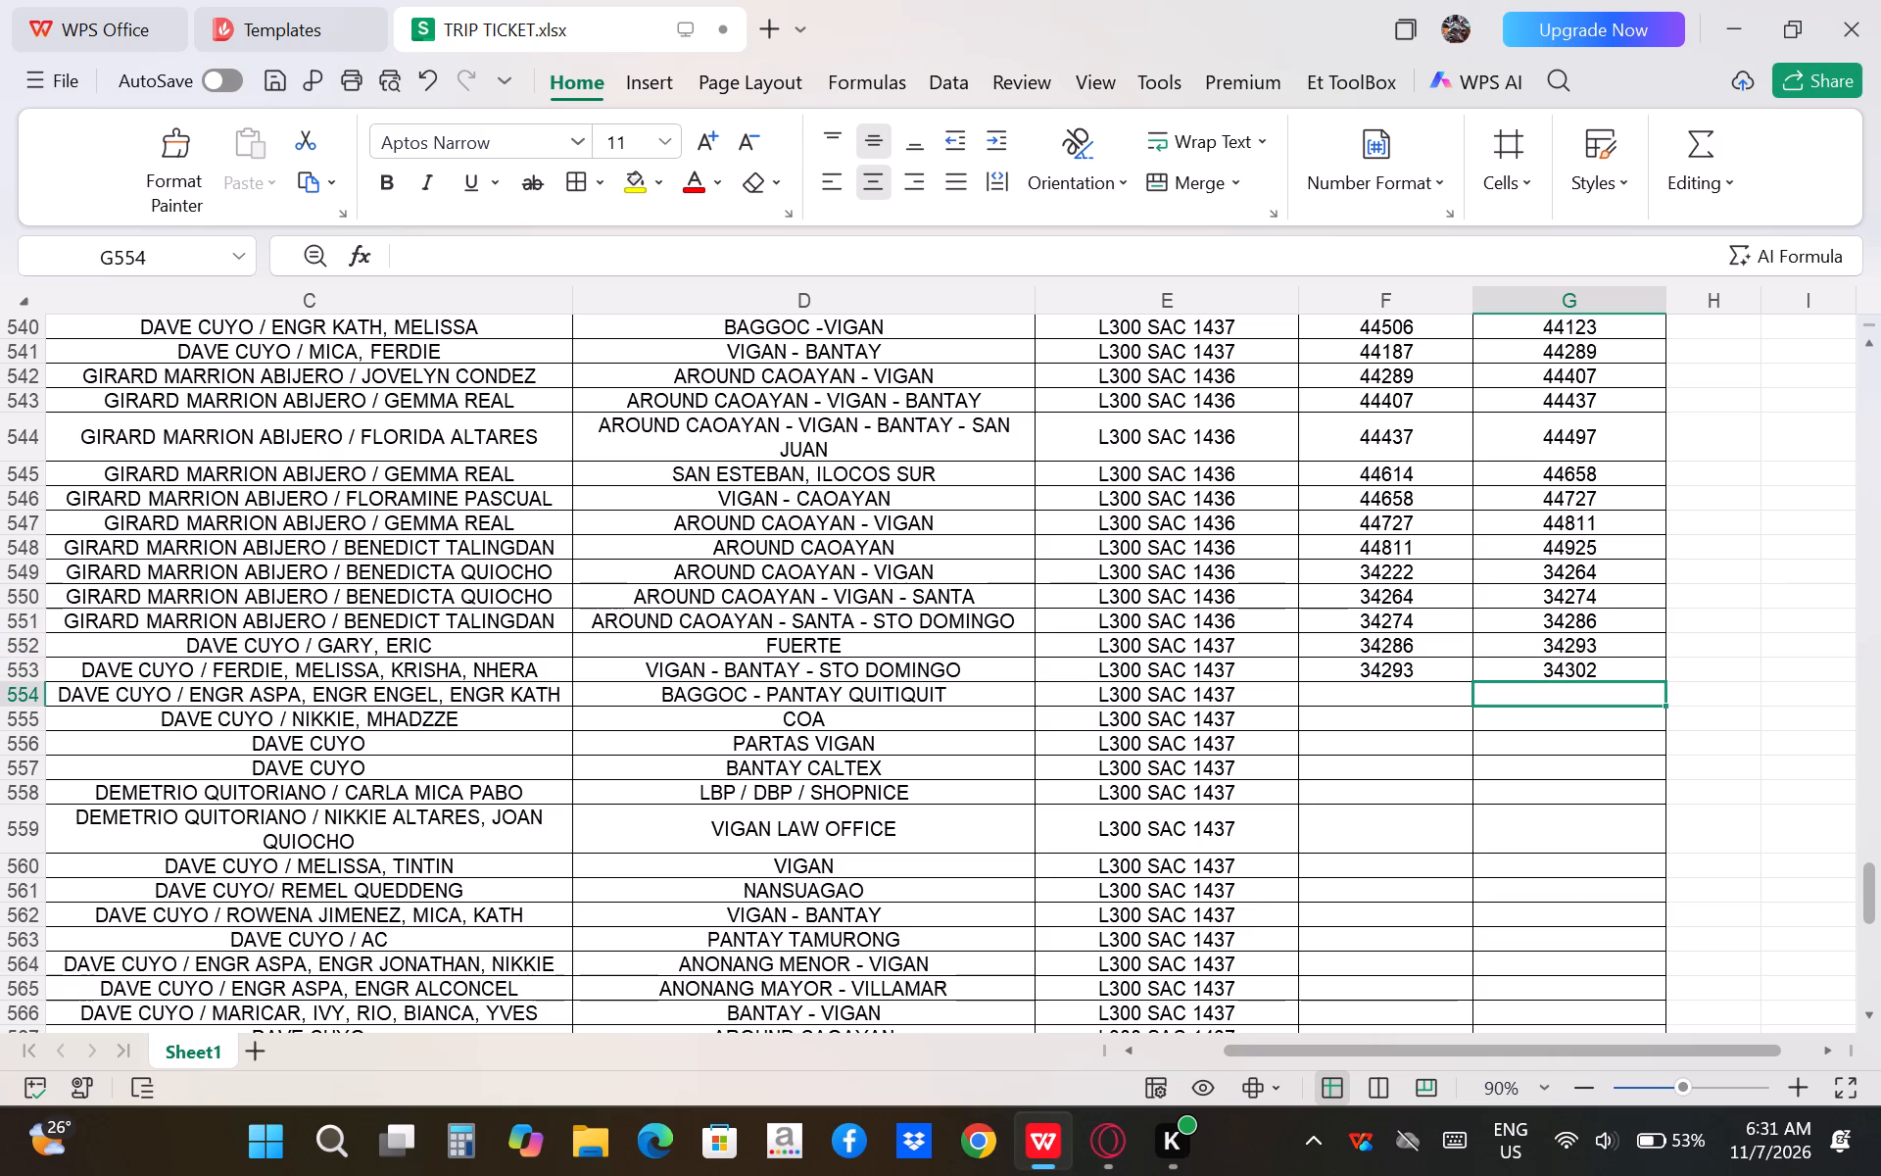
Copy the value of G553 into F554 and enter 34330 in G554 for the BAGGOC - PANTAY QUITIQUIT trip.
click(1616, 671)
key(ctrl+c)
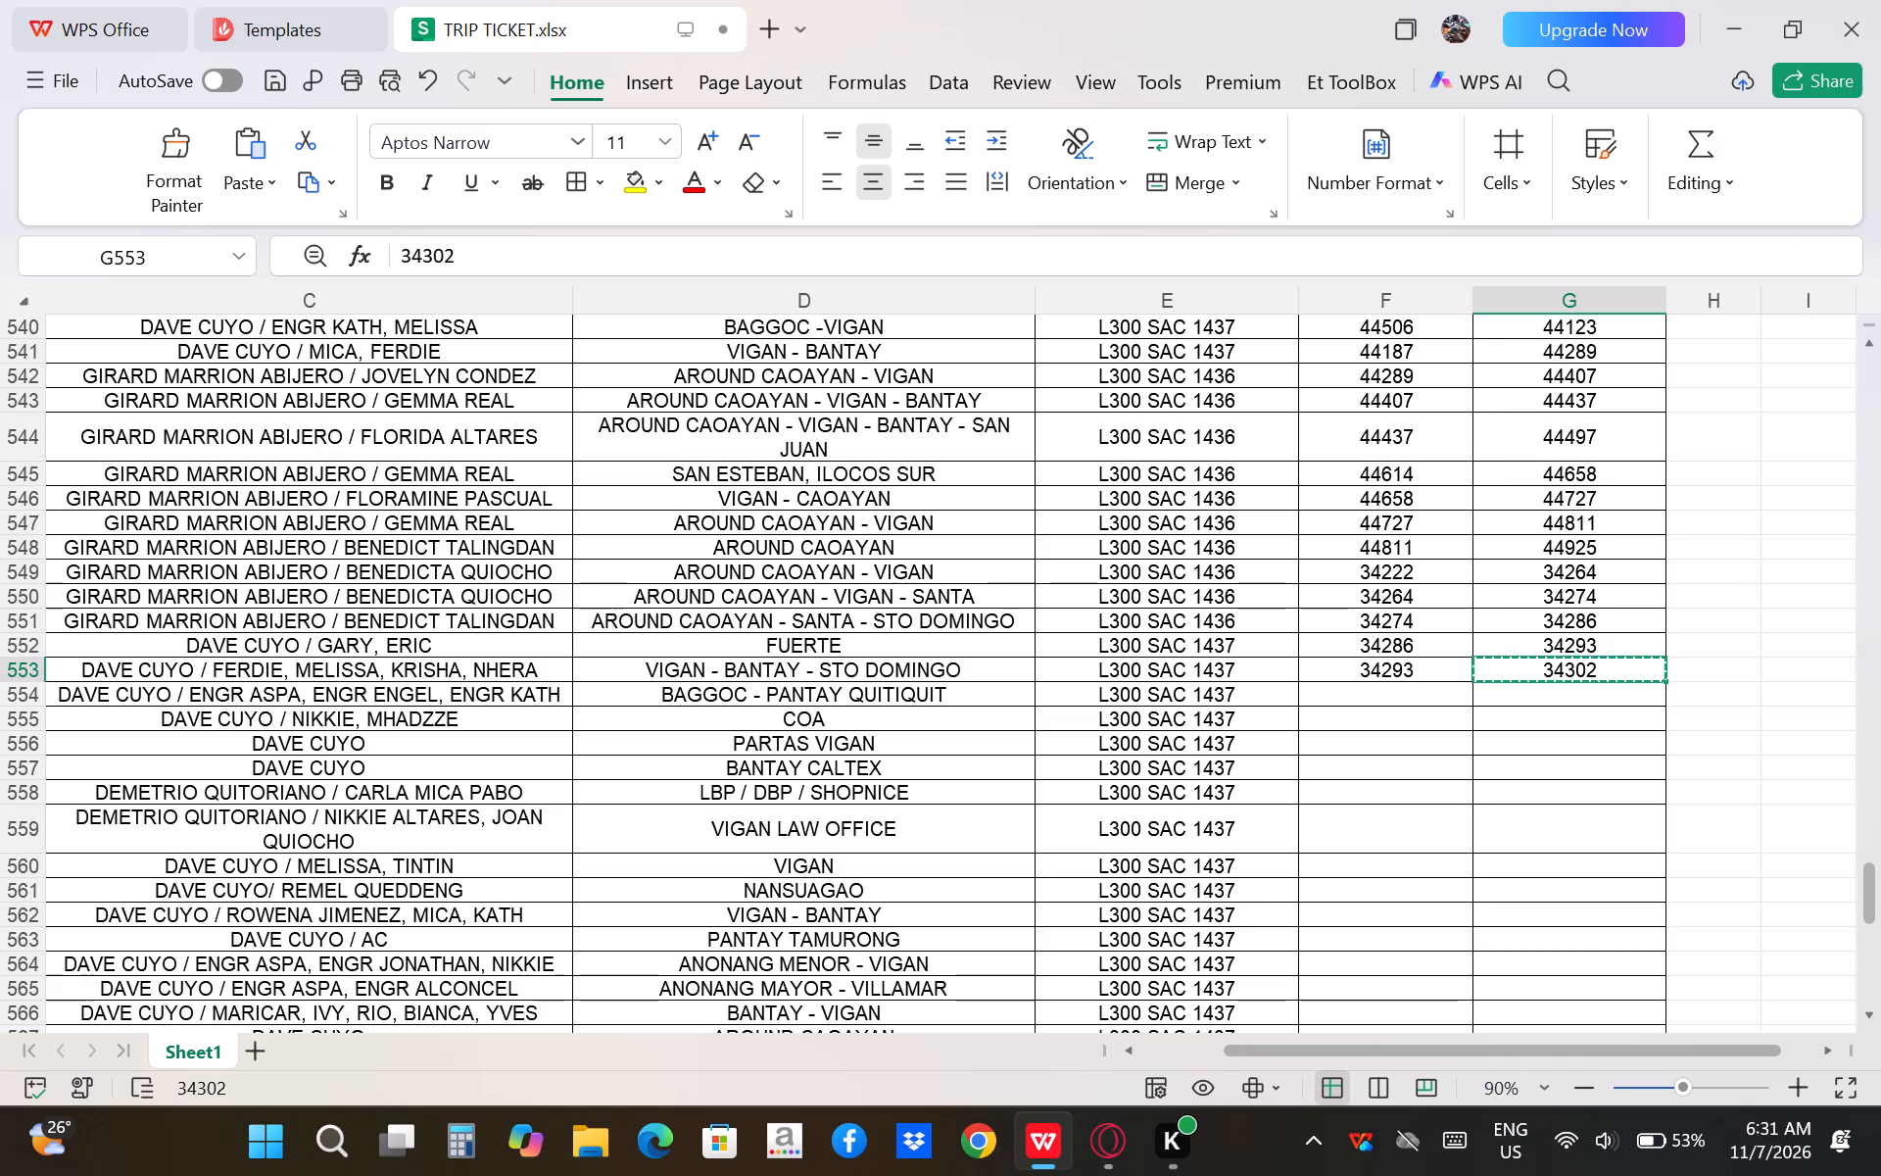
click(1369, 701)
key(Return)
key(Right)
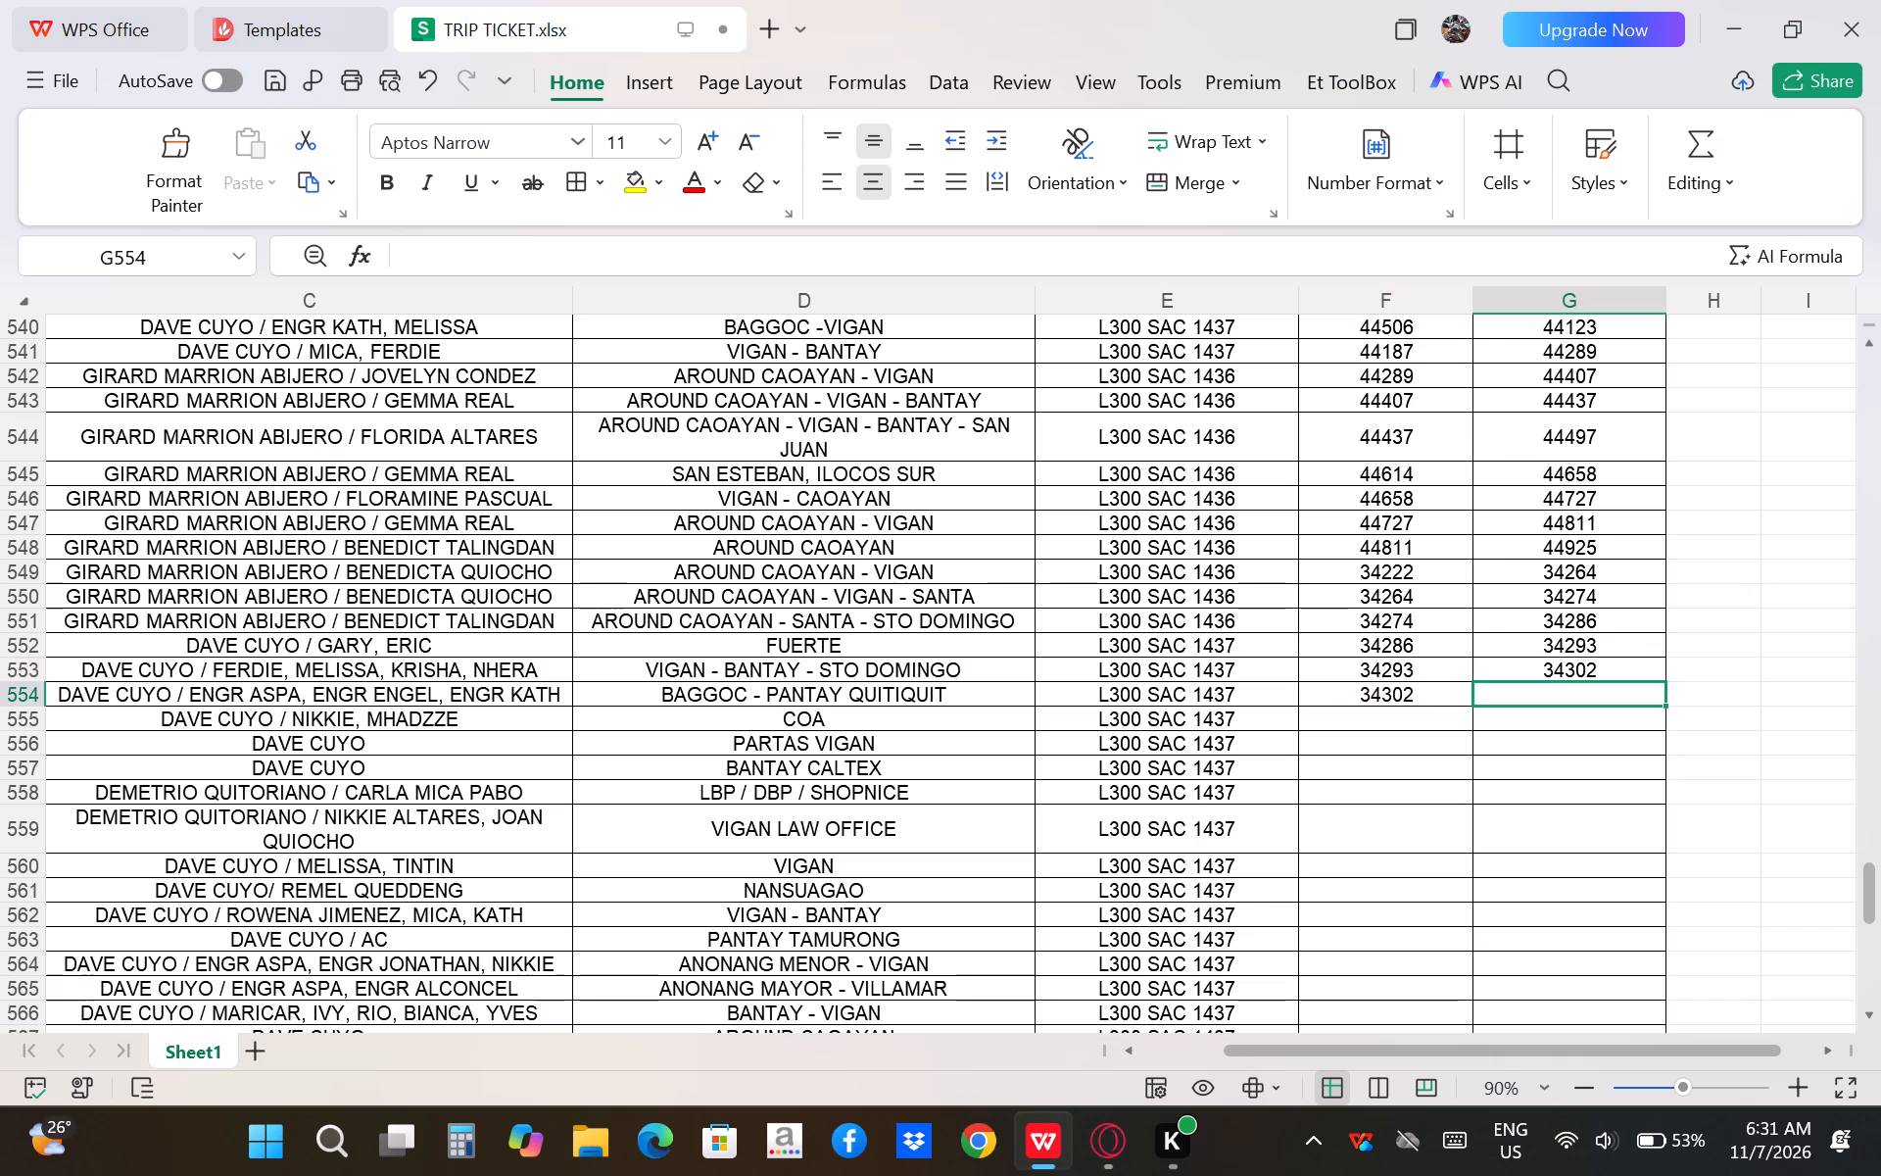
key(3)
key(4)
key(3)
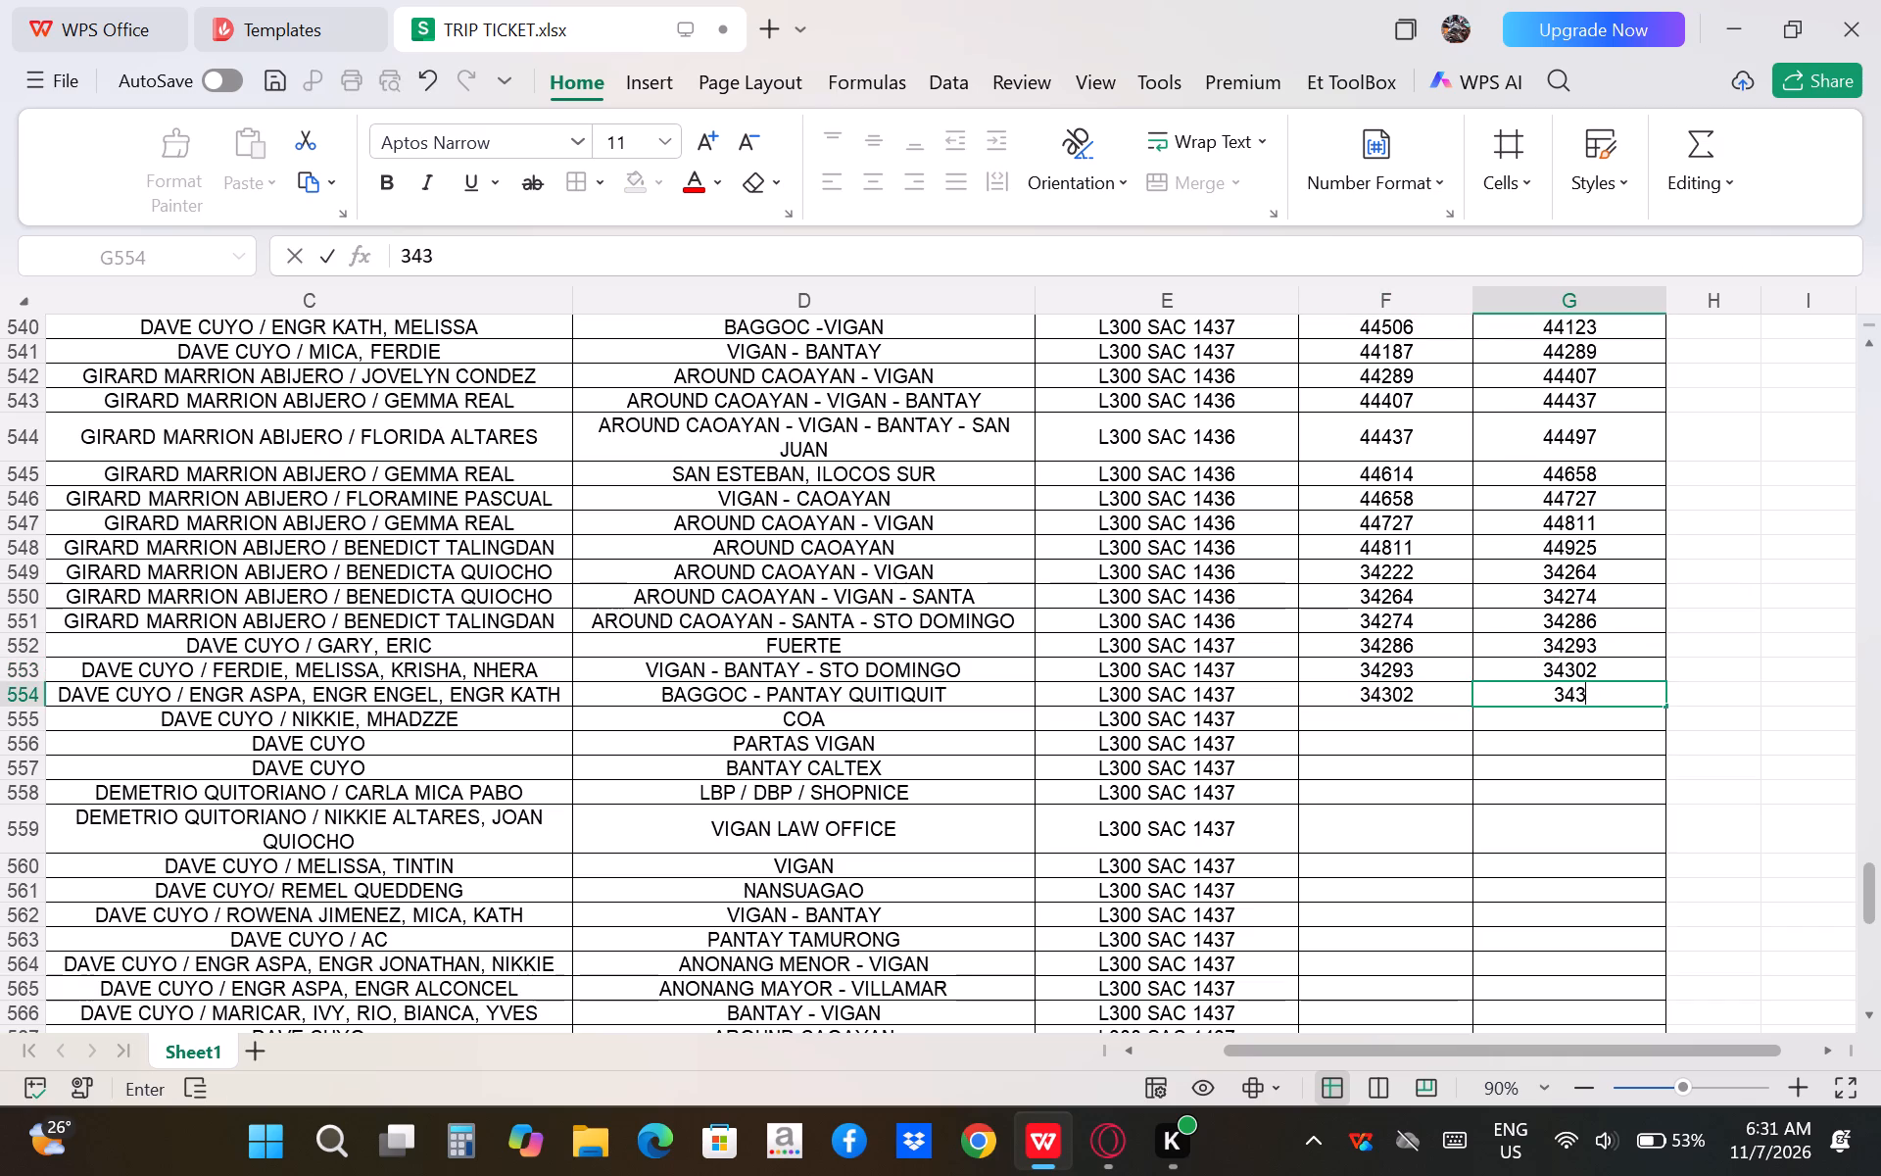
key(3)
key(0)
key(Return)
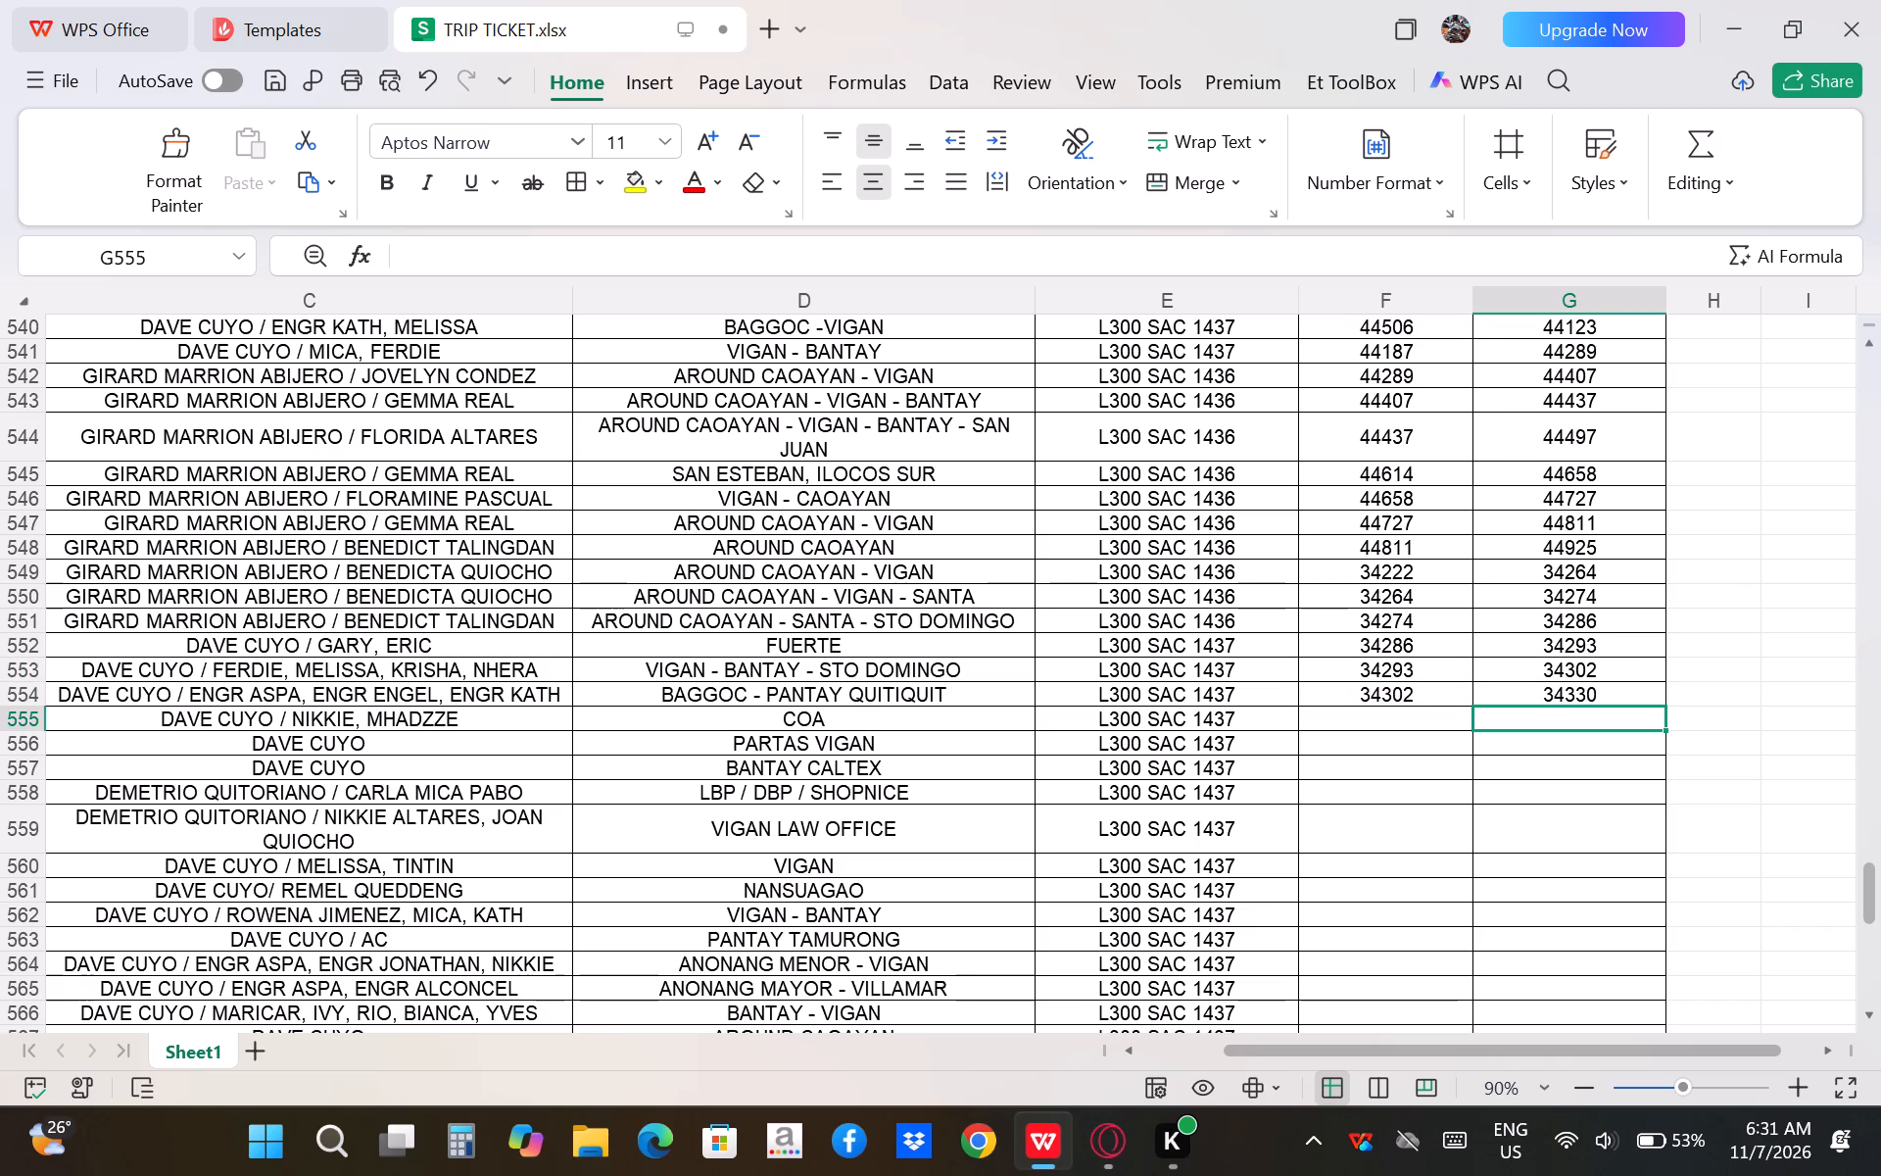
Copy the value of G554 into F555 and enter 34352 in G555 for the COA trip.
click(1554, 685)
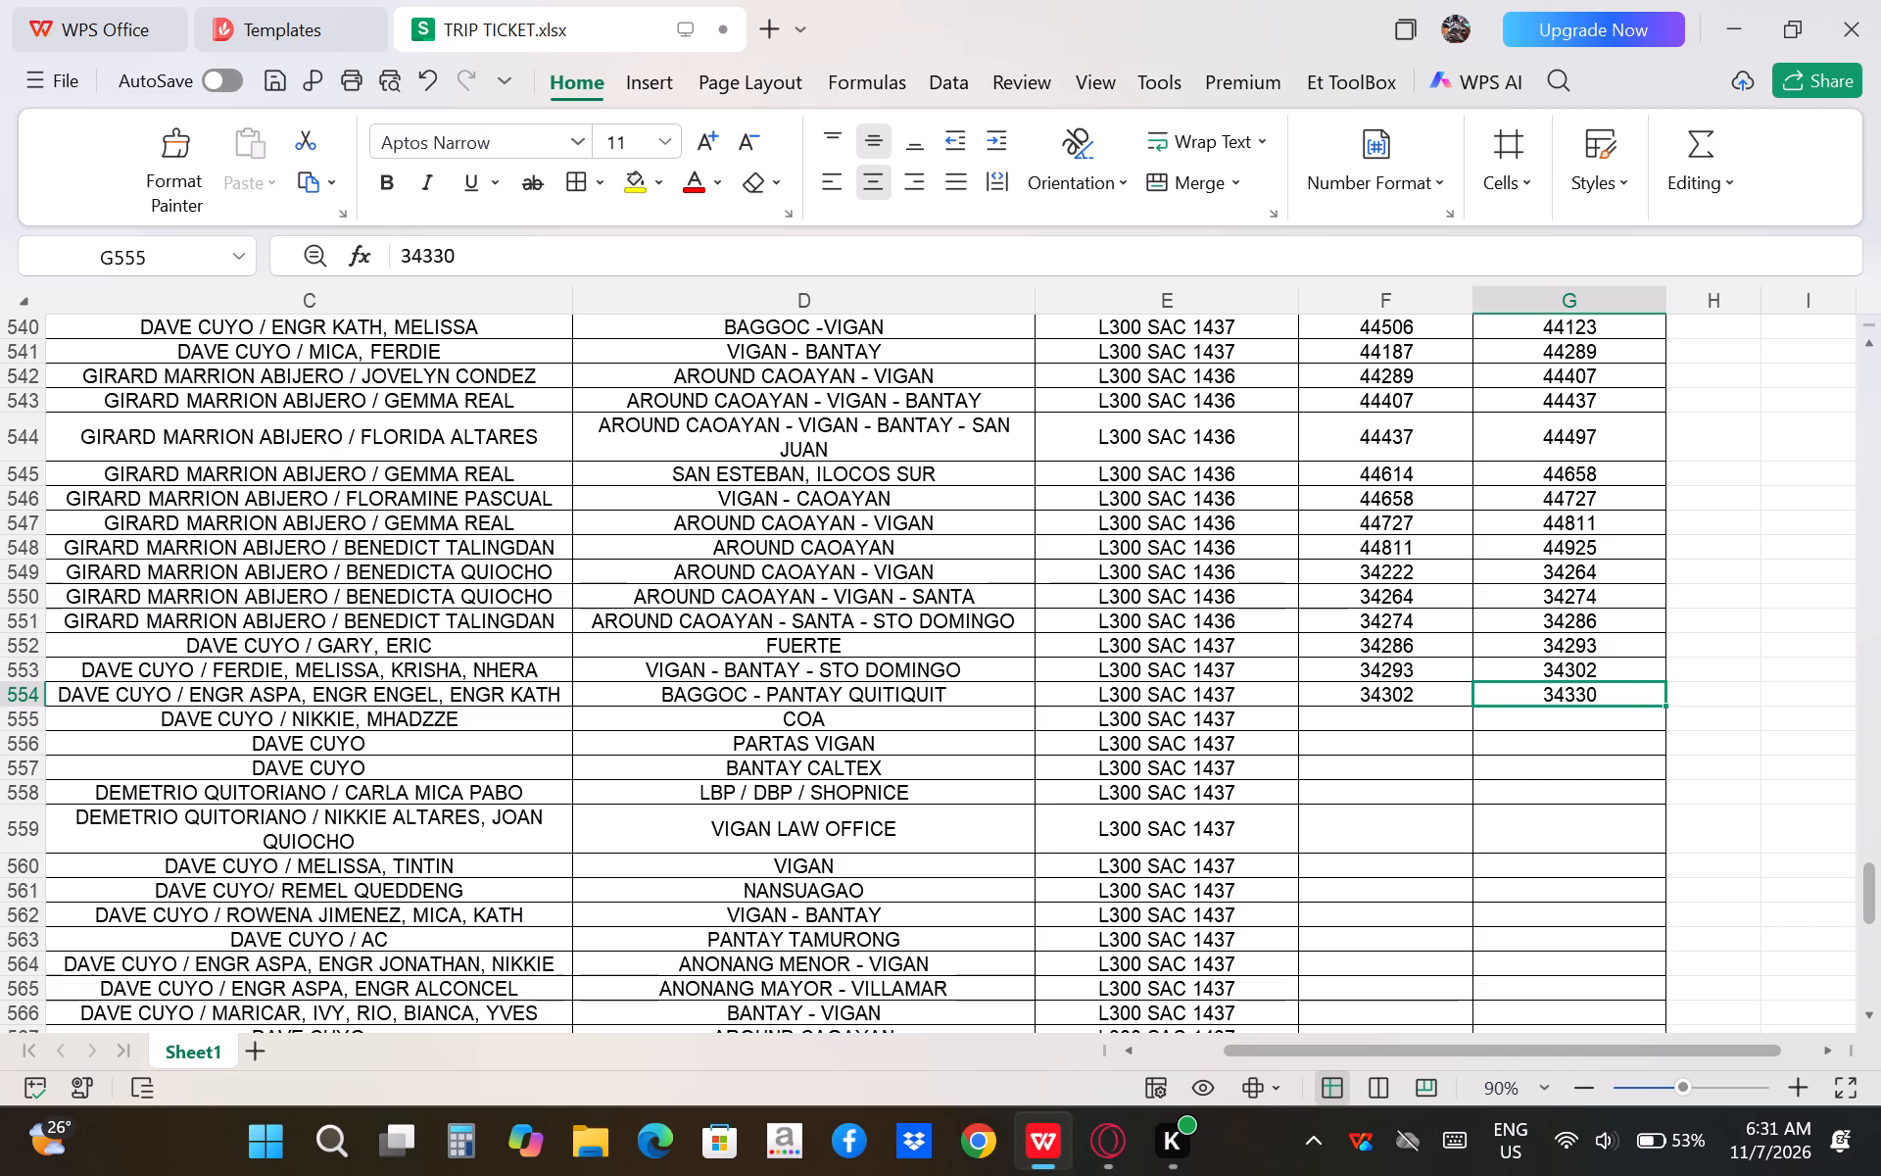
key(ctrl+c)
click(1392, 706)
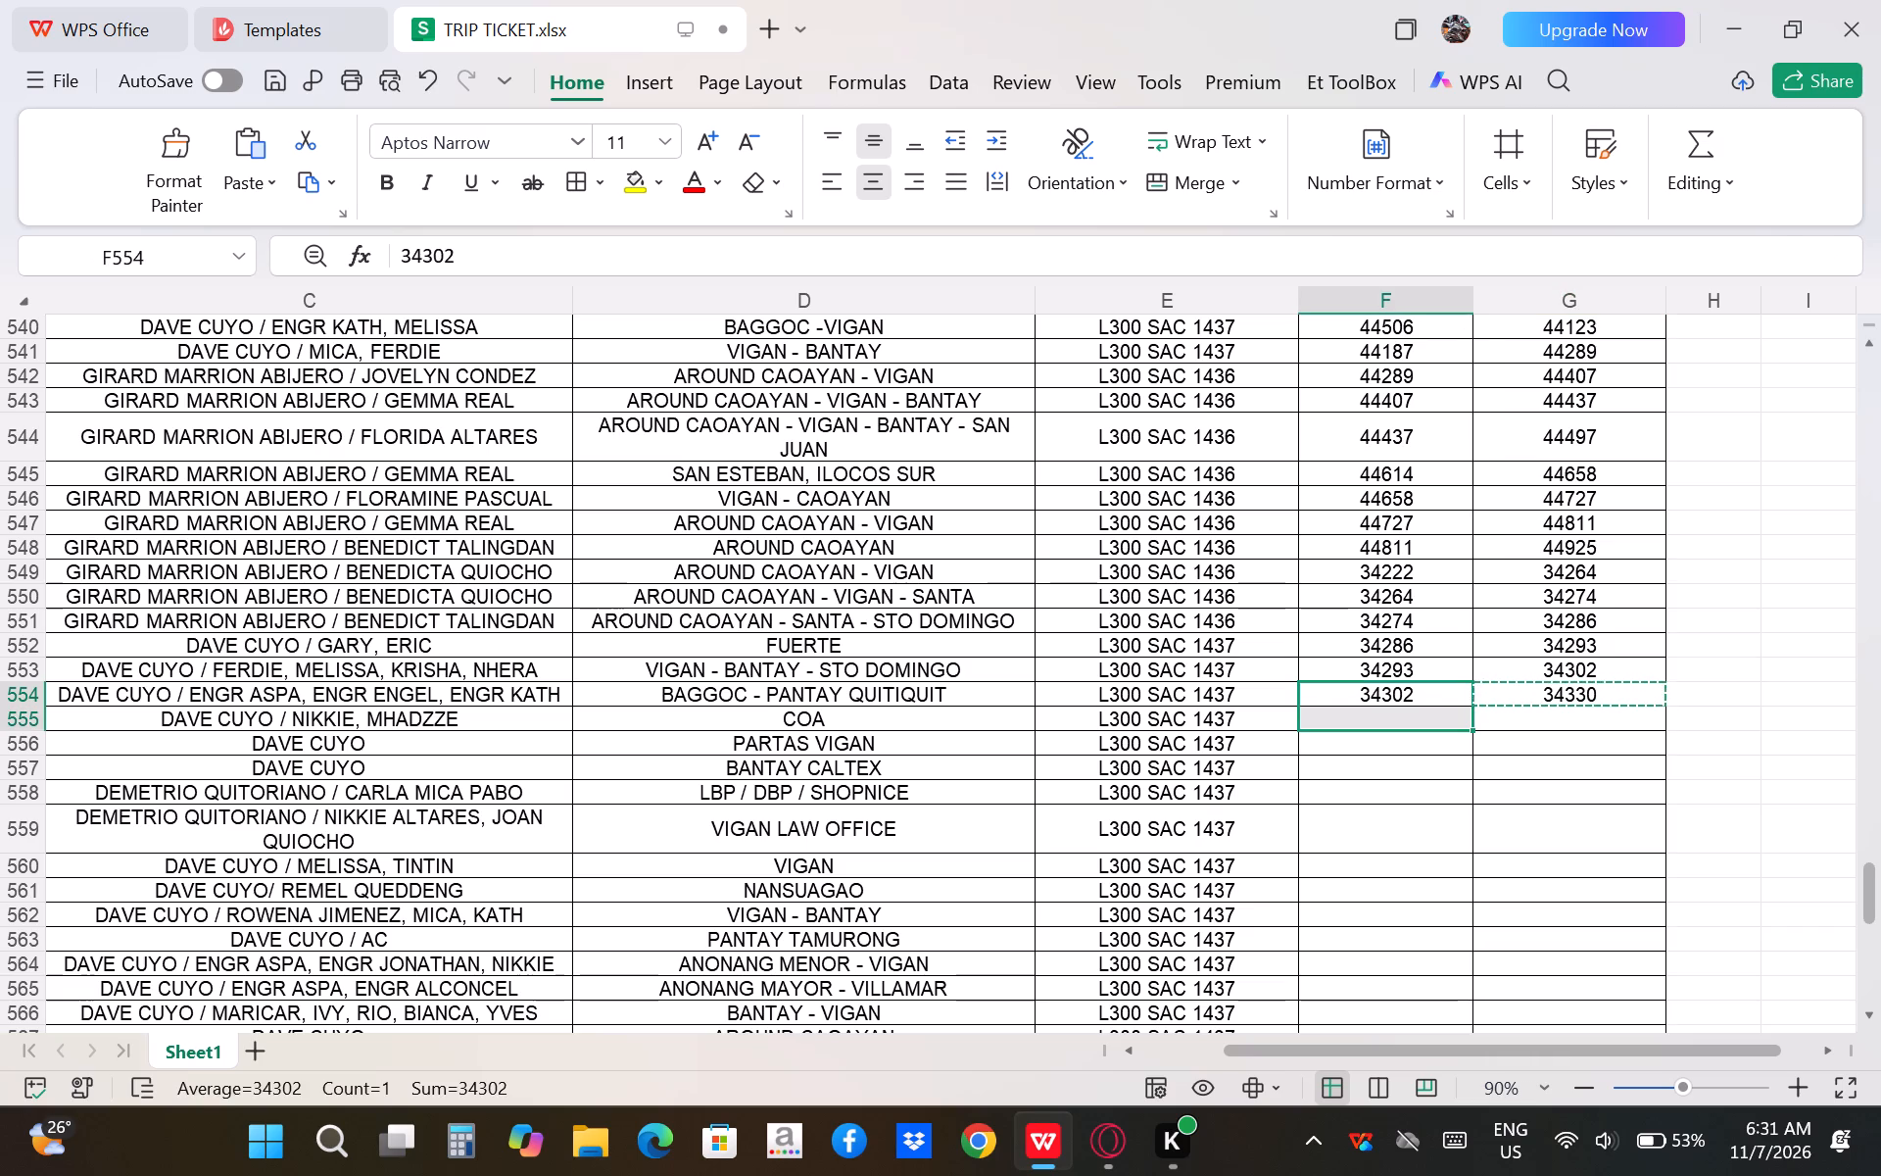
click(1390, 713)
key(Return)
key(Right)
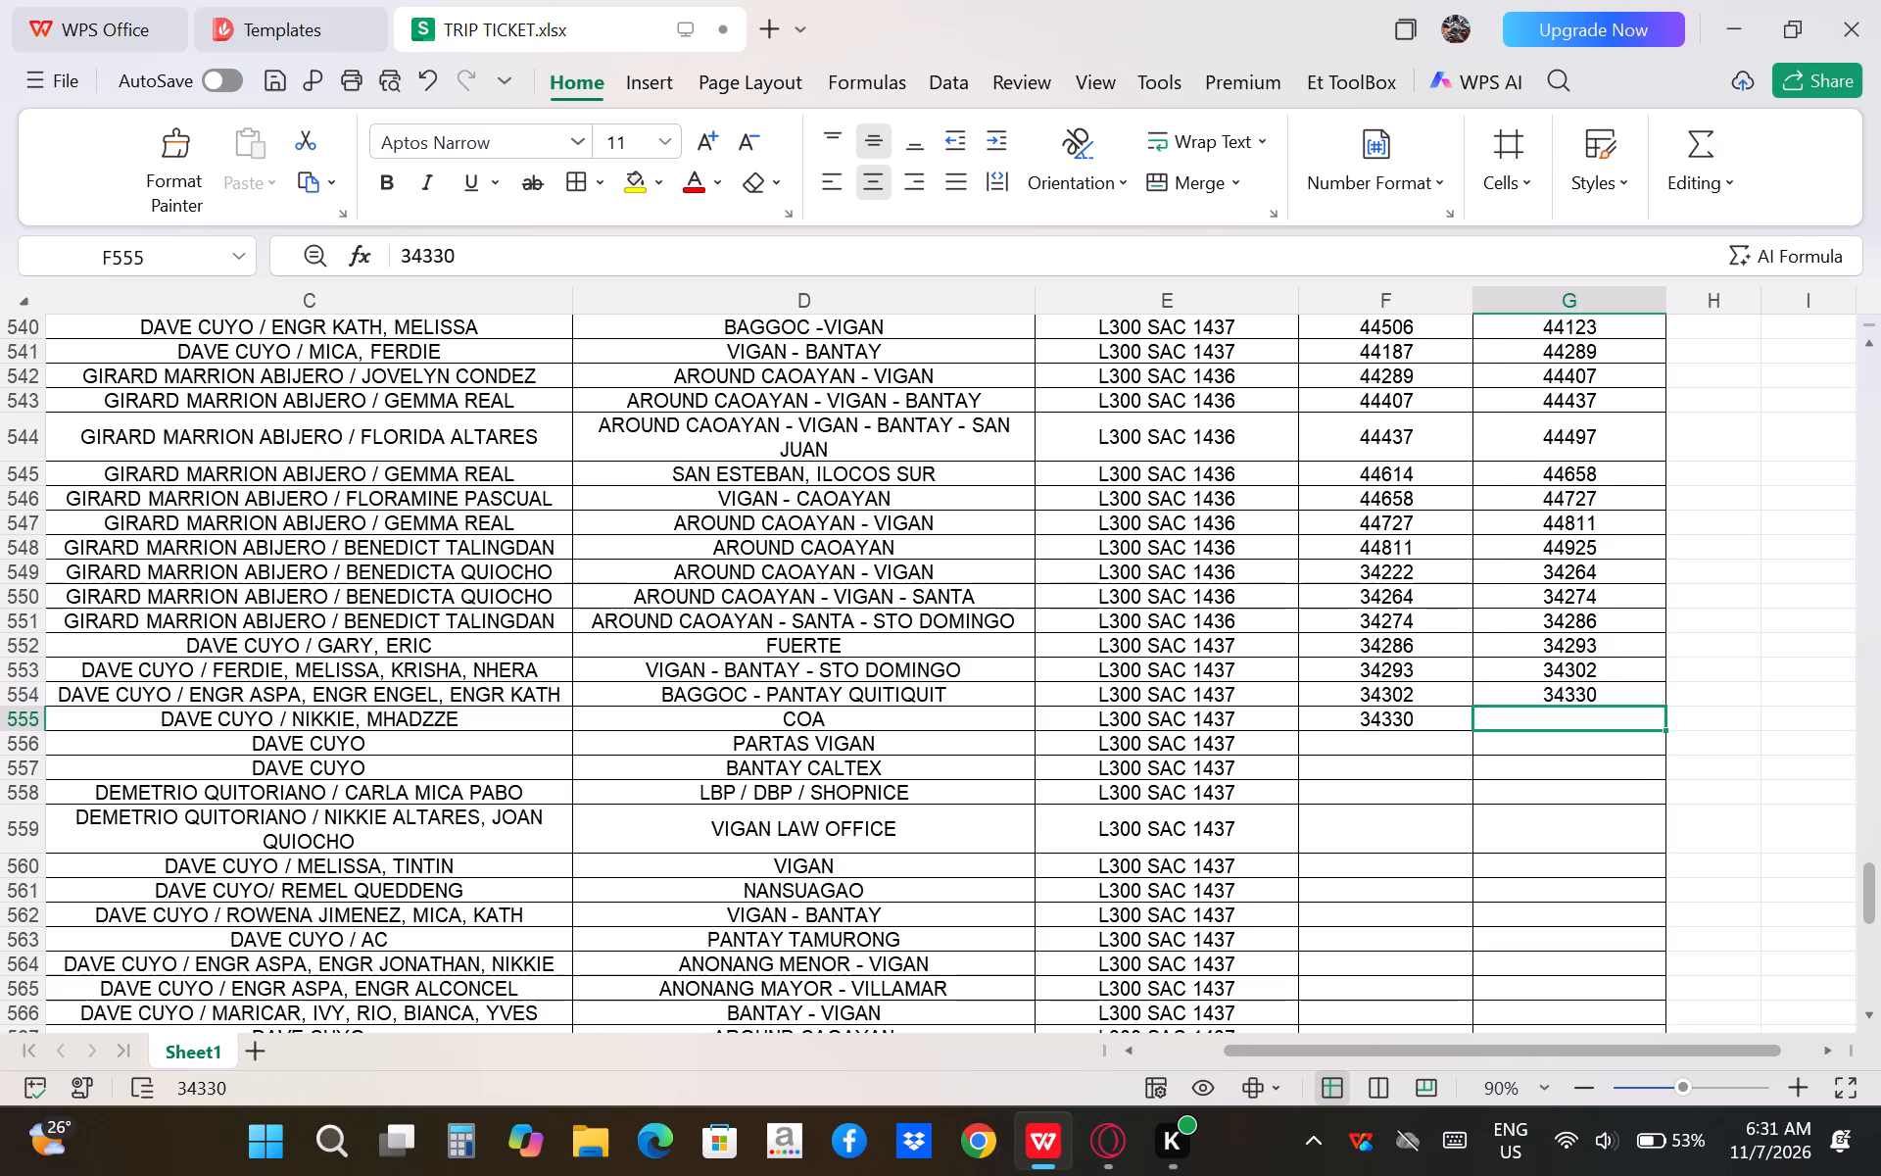
text(34352)
key(Return)
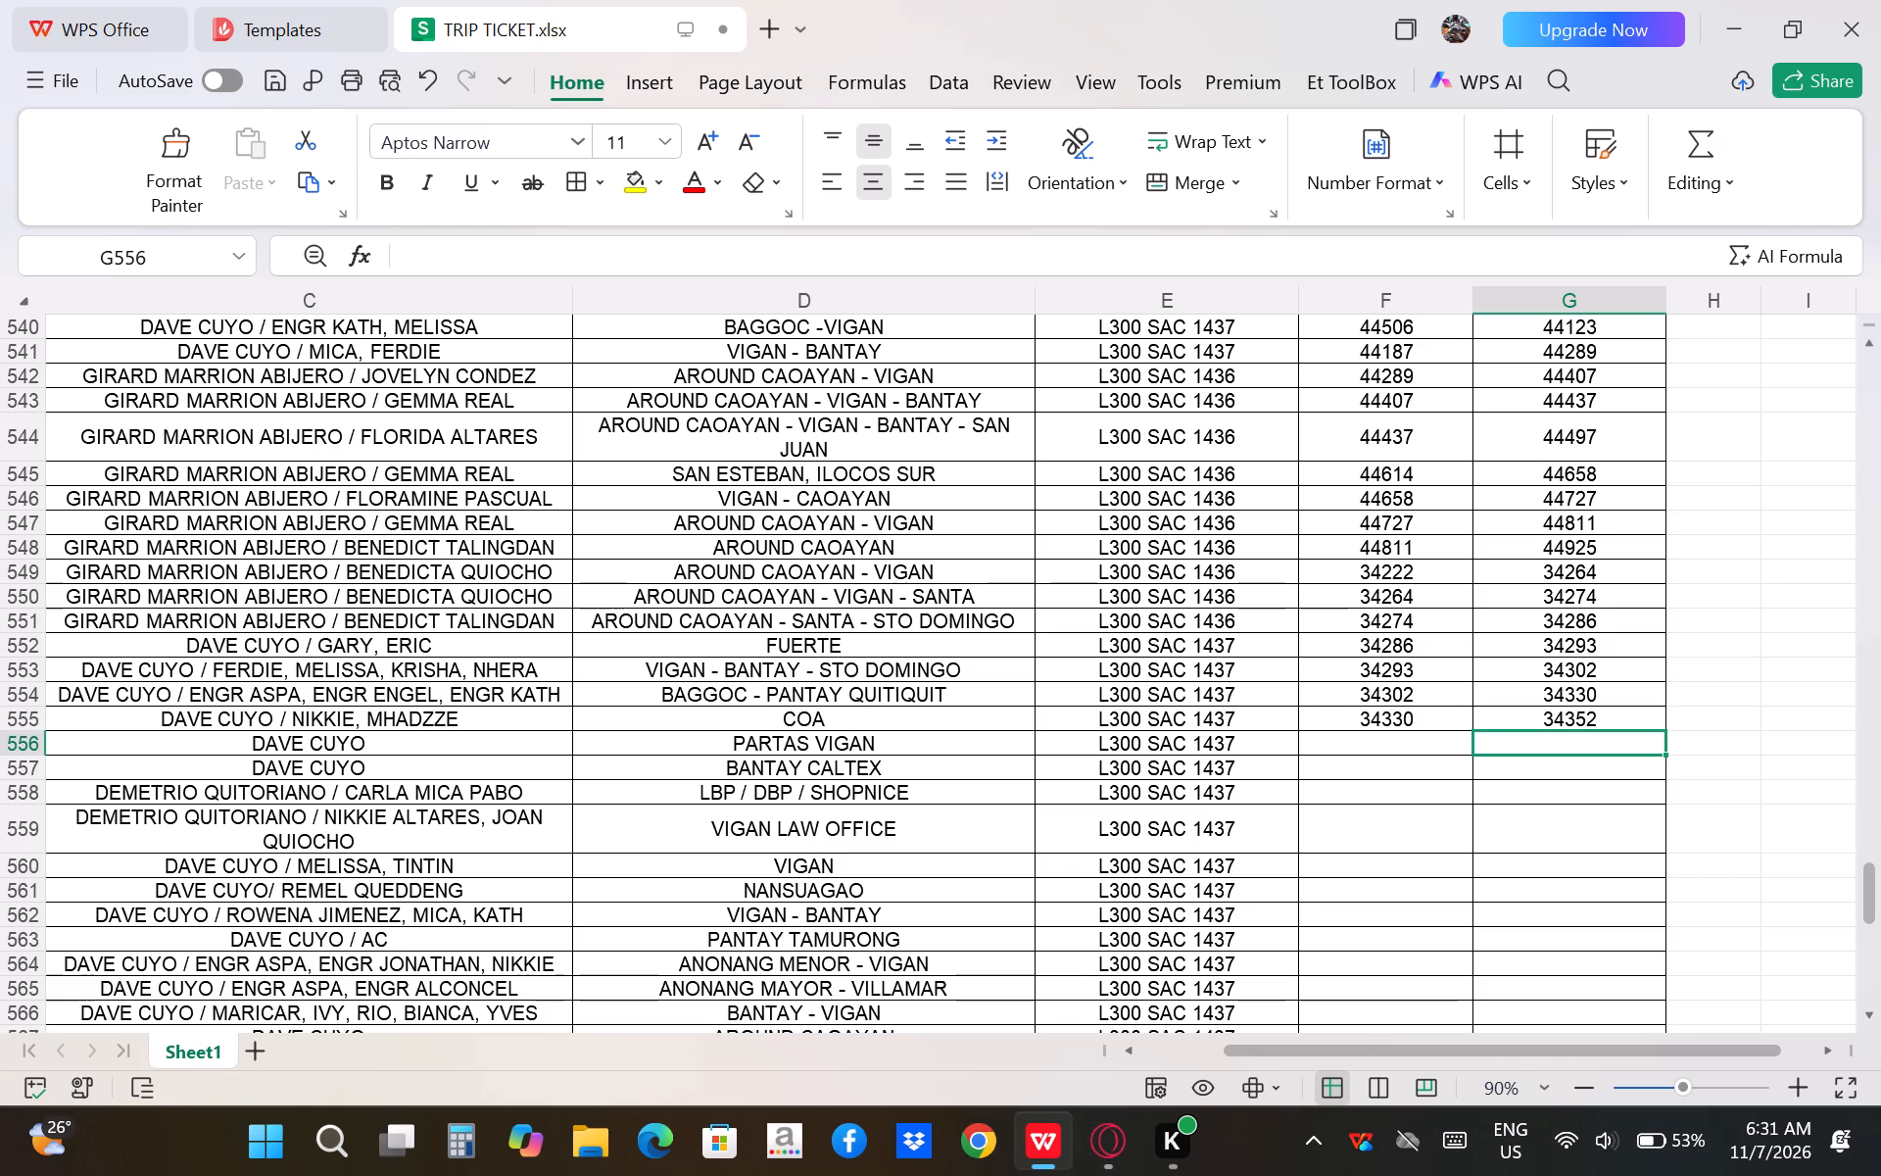
Copy the value of G555 into F556 and enter 34368 in G556 for the PARTAS VIGAN trip.
click(1539, 724)
key(ctrl+c)
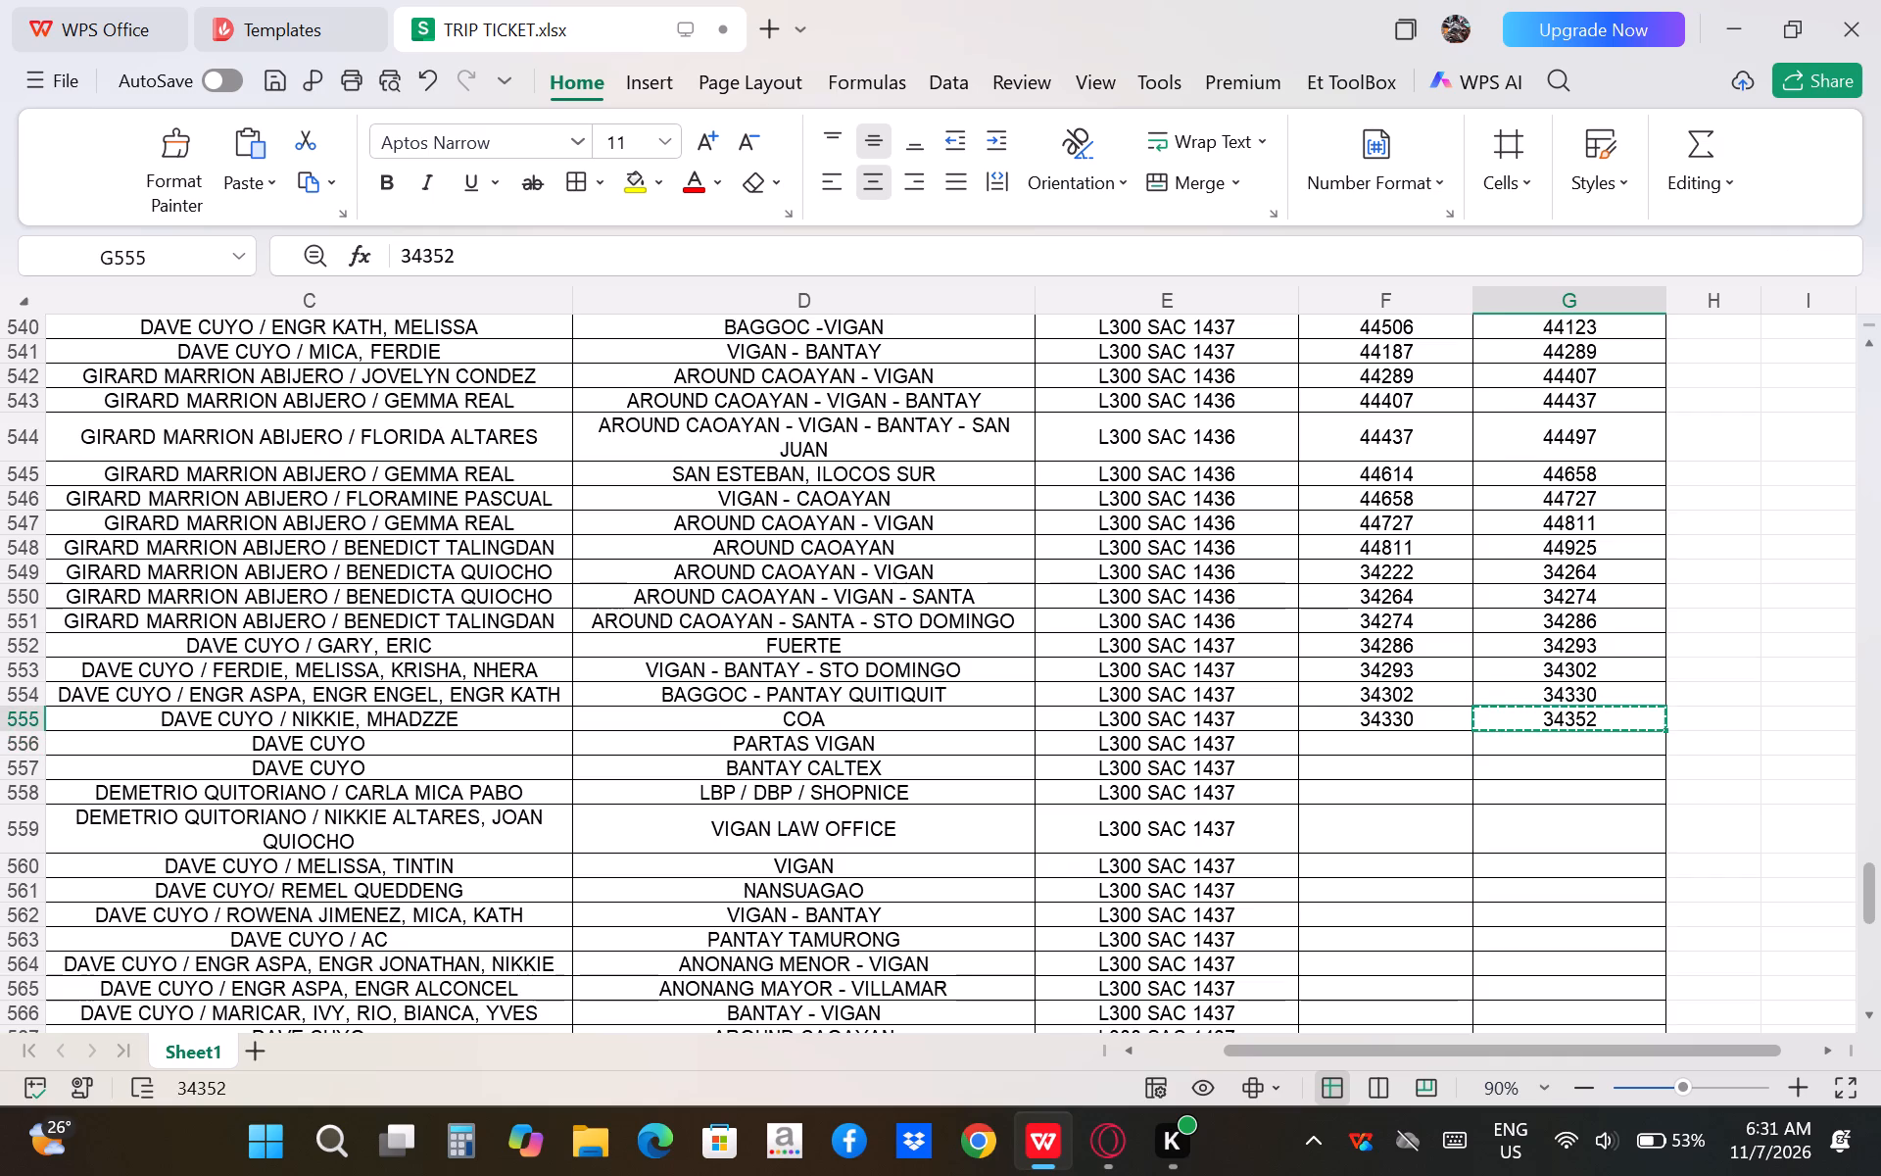
click(1438, 749)
key(Return)
key(Right)
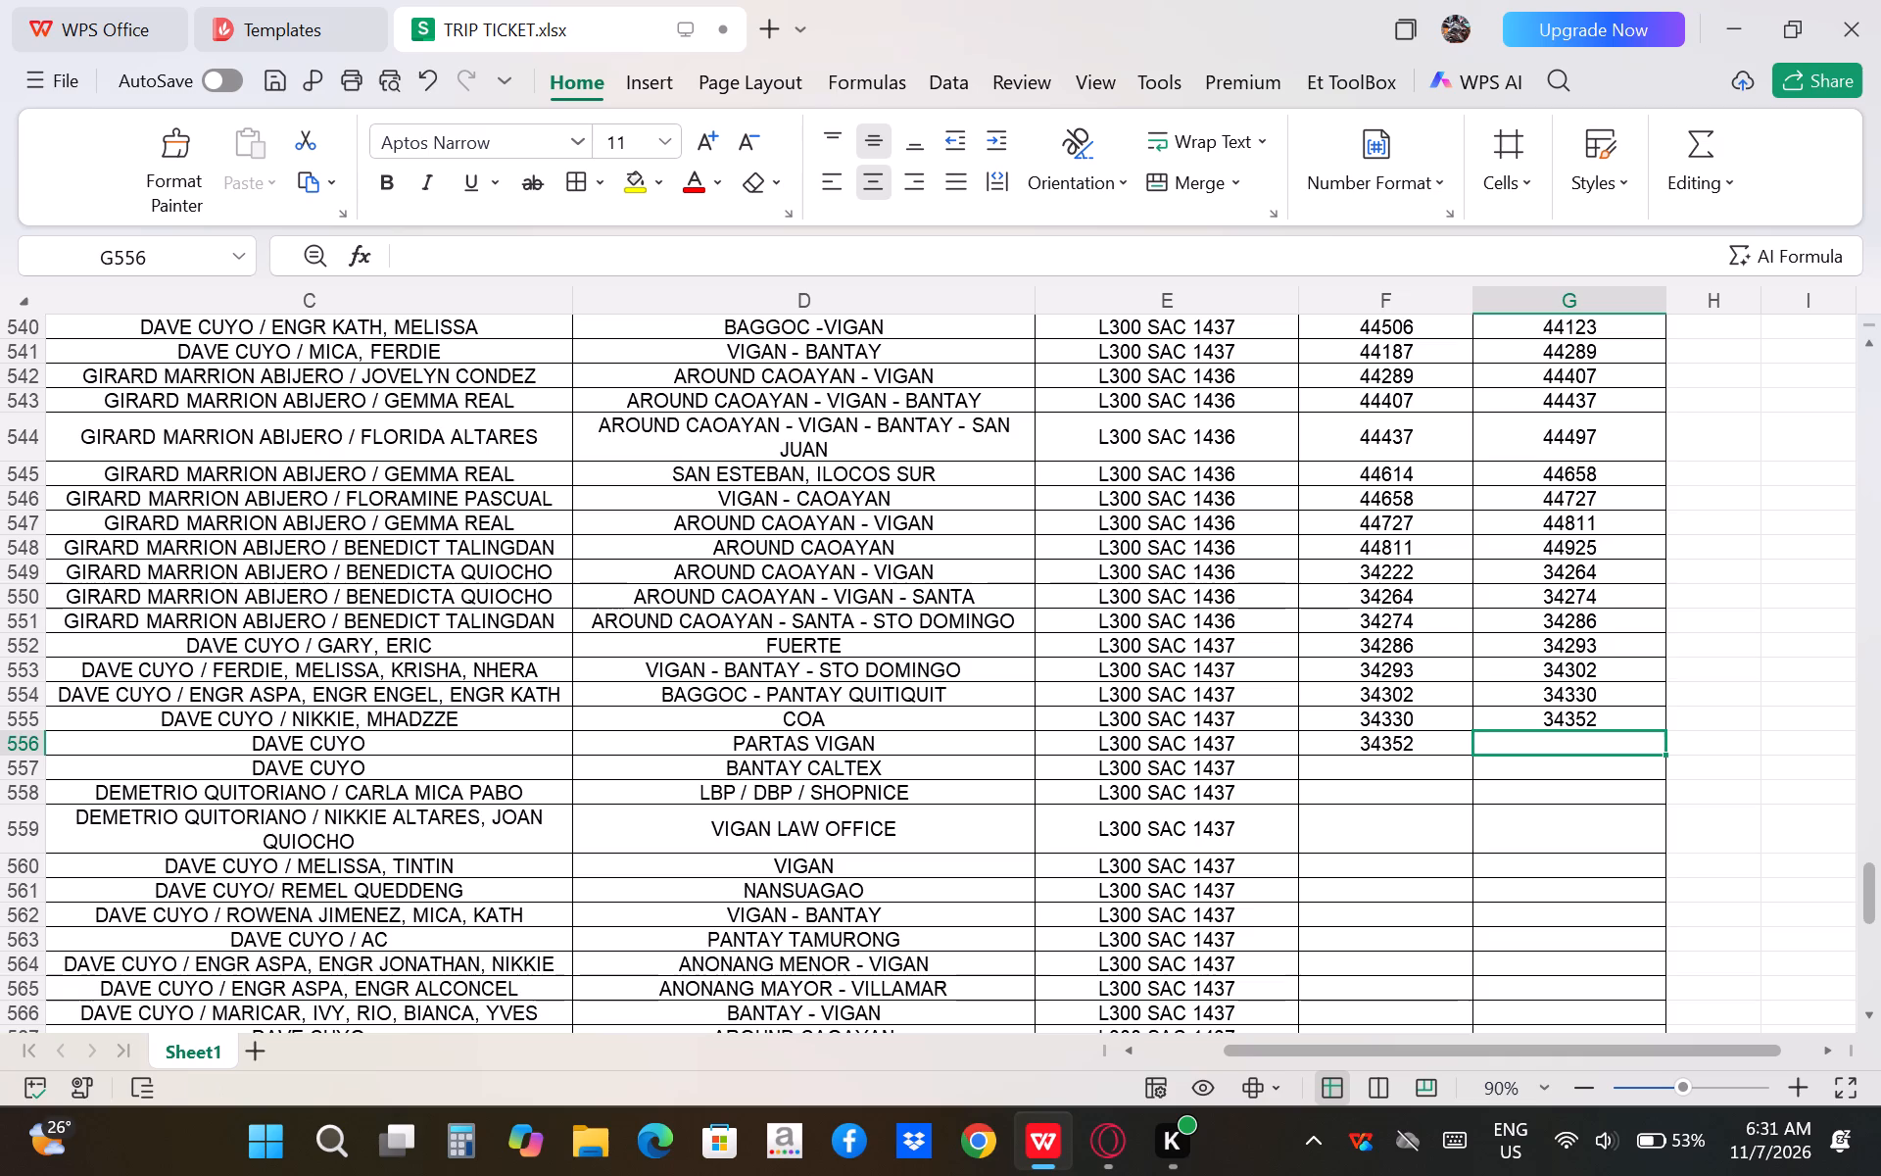
text(34368)
key(Return)
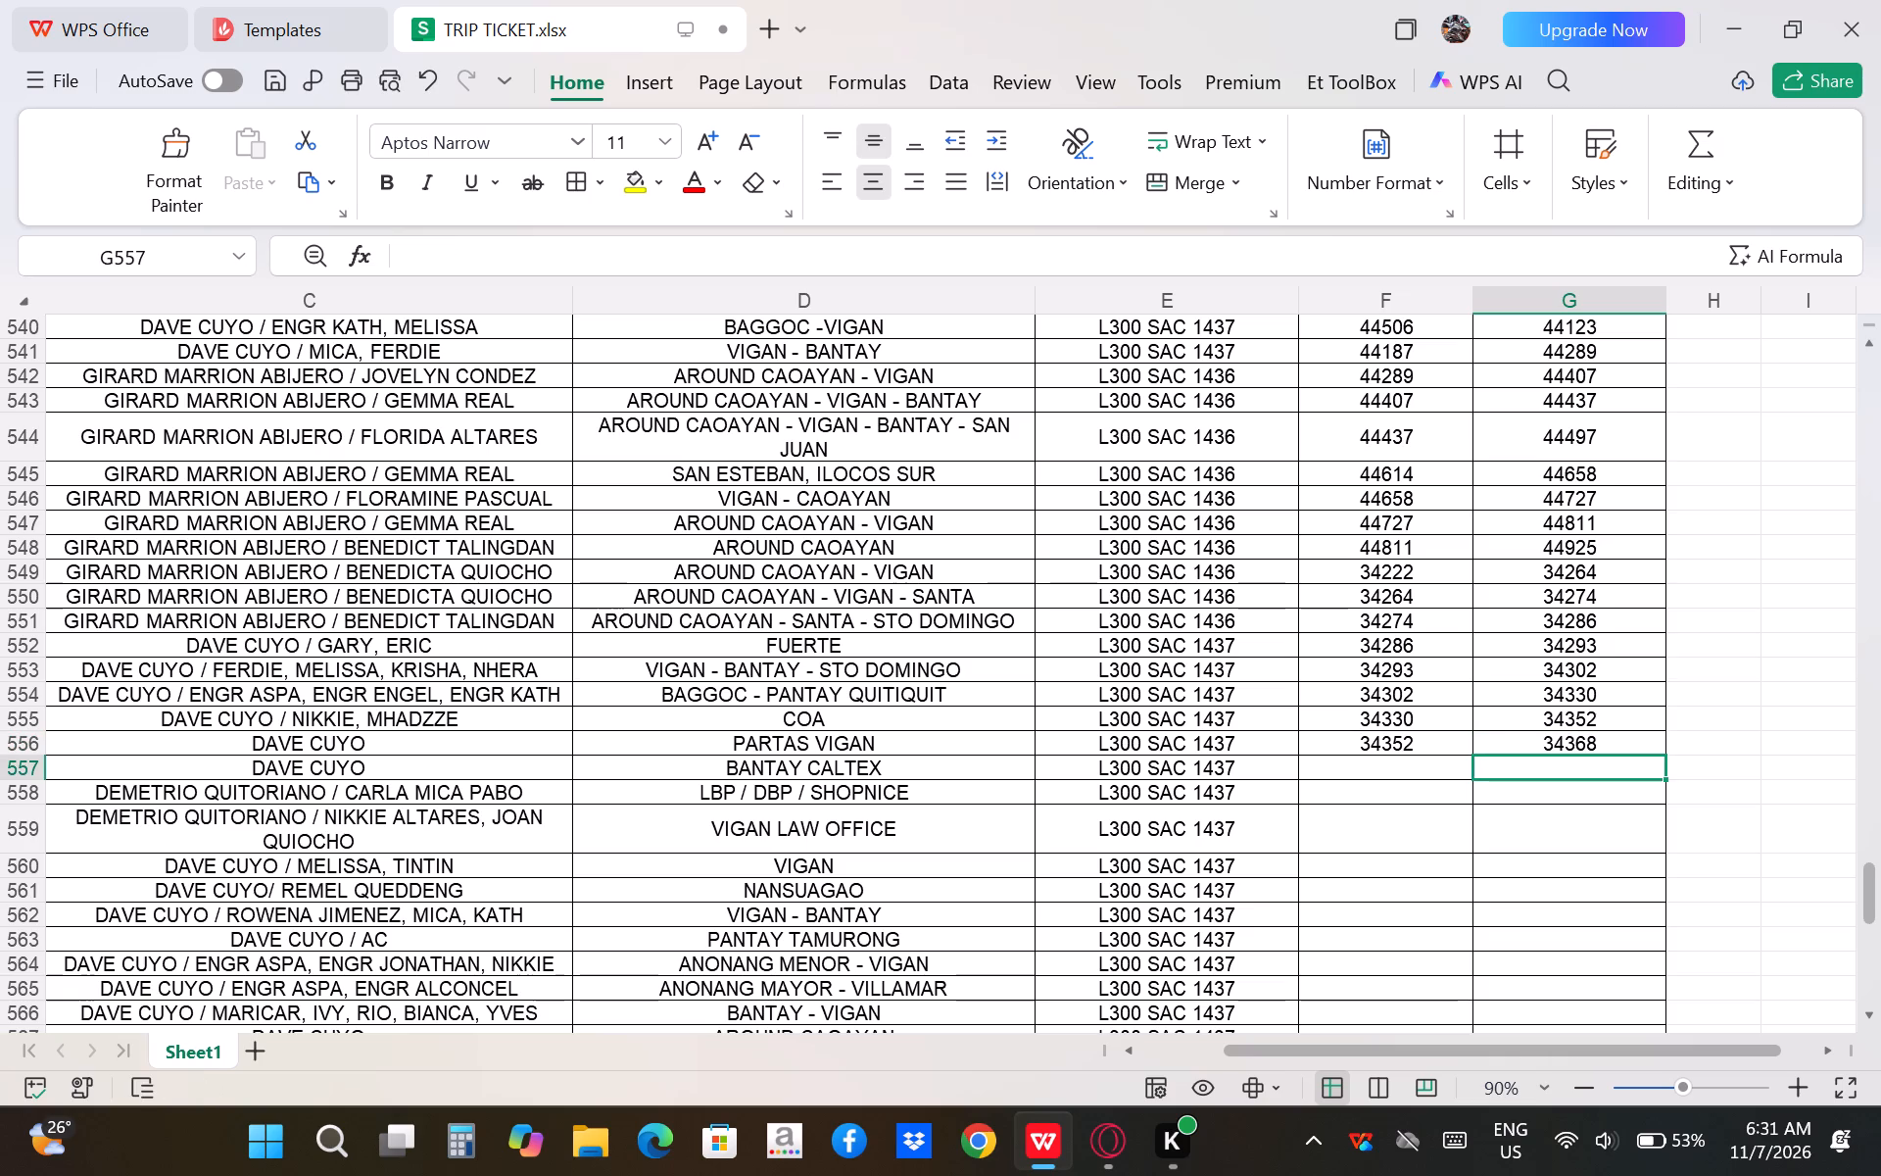
Copy the value of G556 into F557 and enter 34376 in G557 for the BANTAY CALTEX trip.
click(1518, 753)
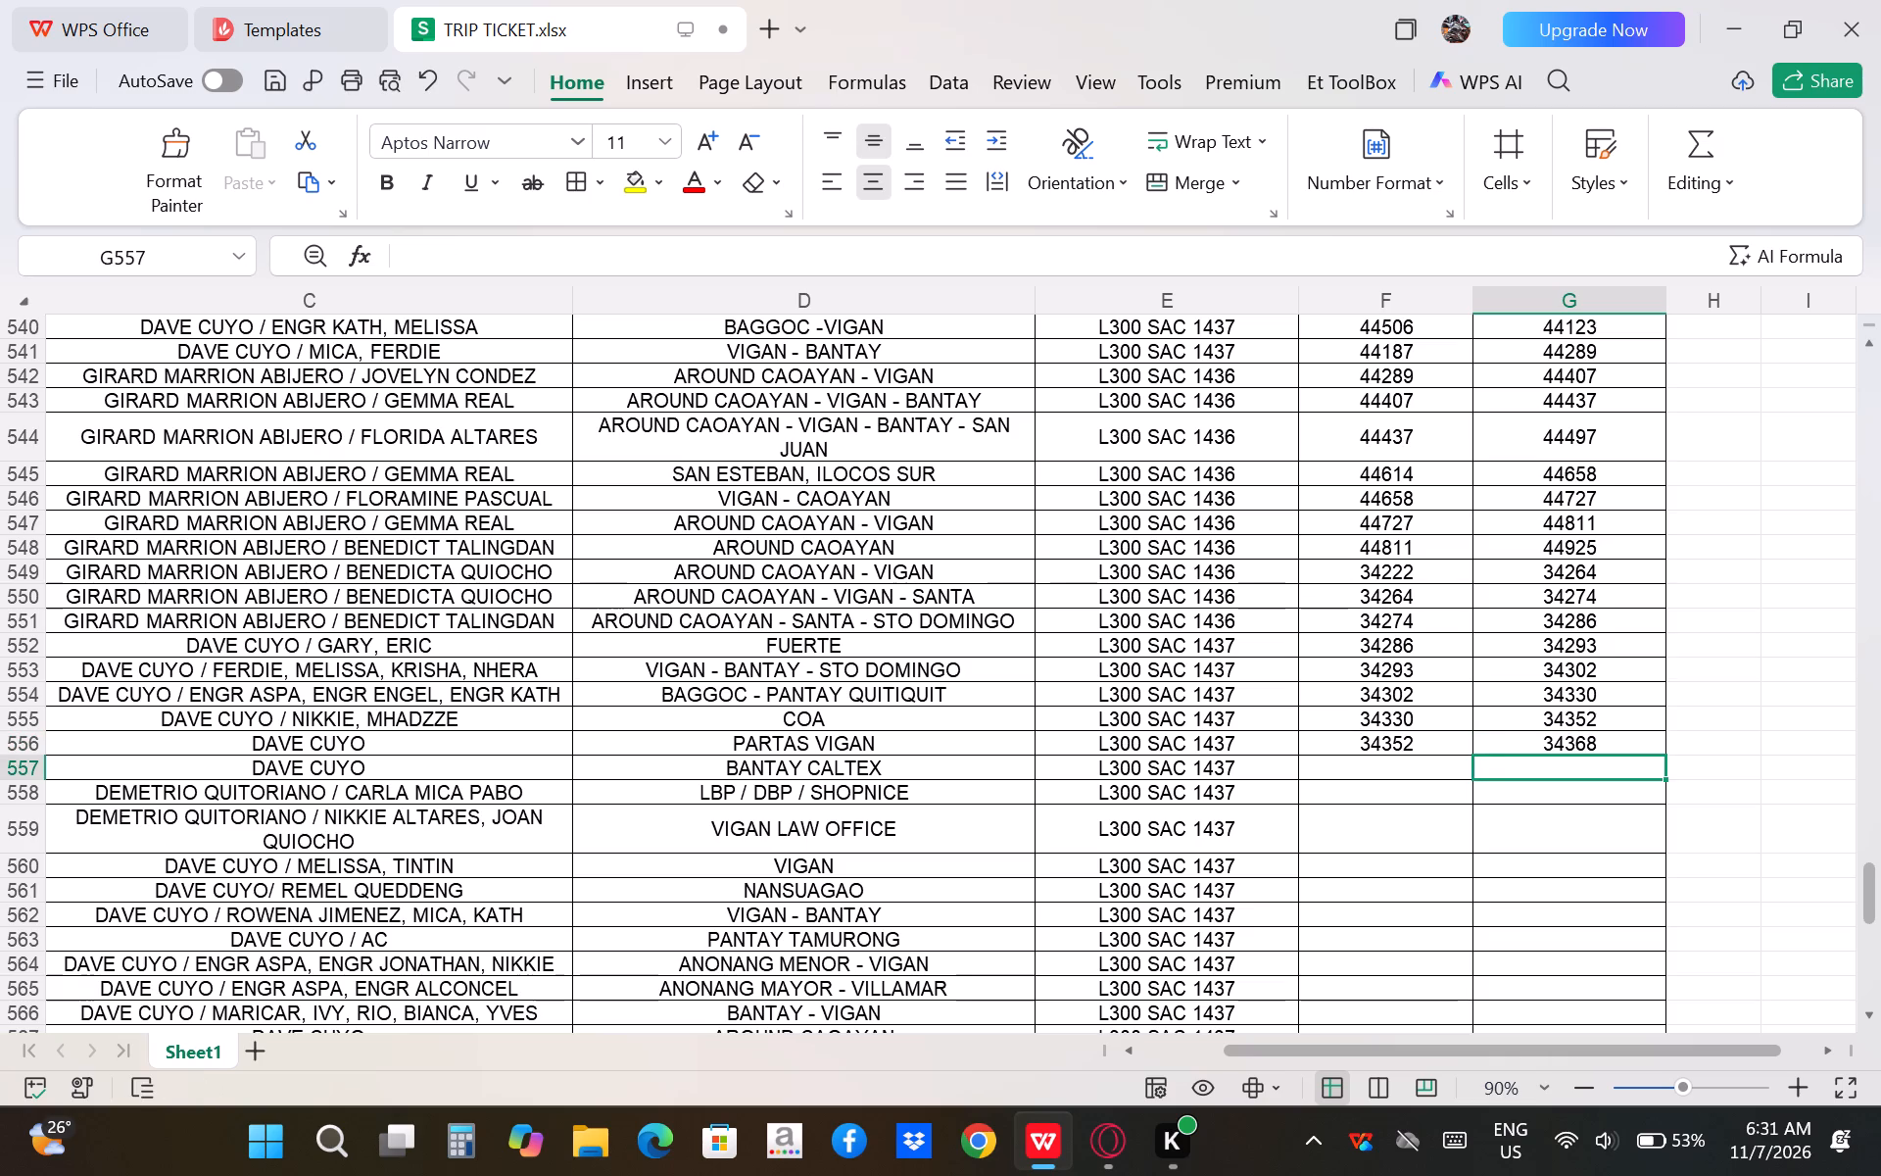
click(1520, 746)
key(ctrl+c)
click(1447, 764)
key(Return)
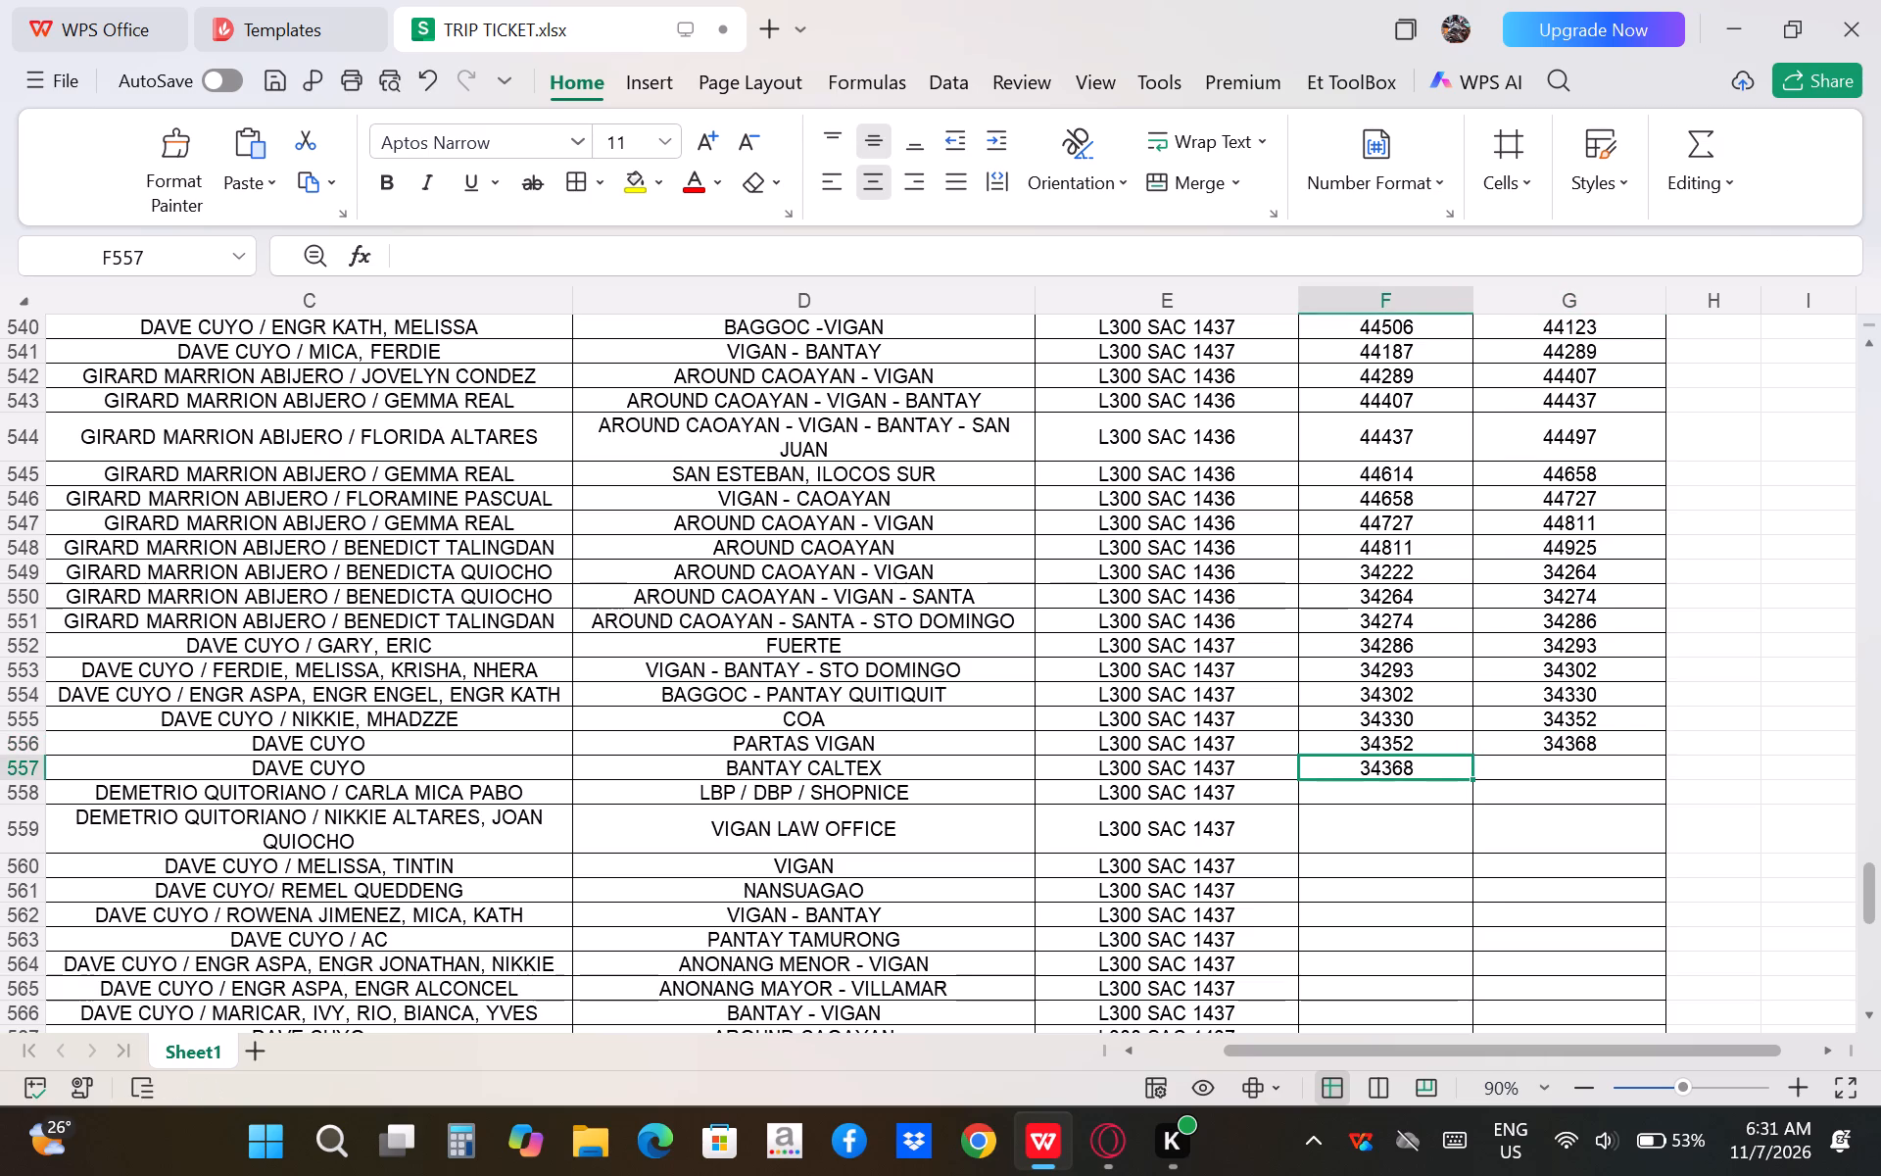
key(Right)
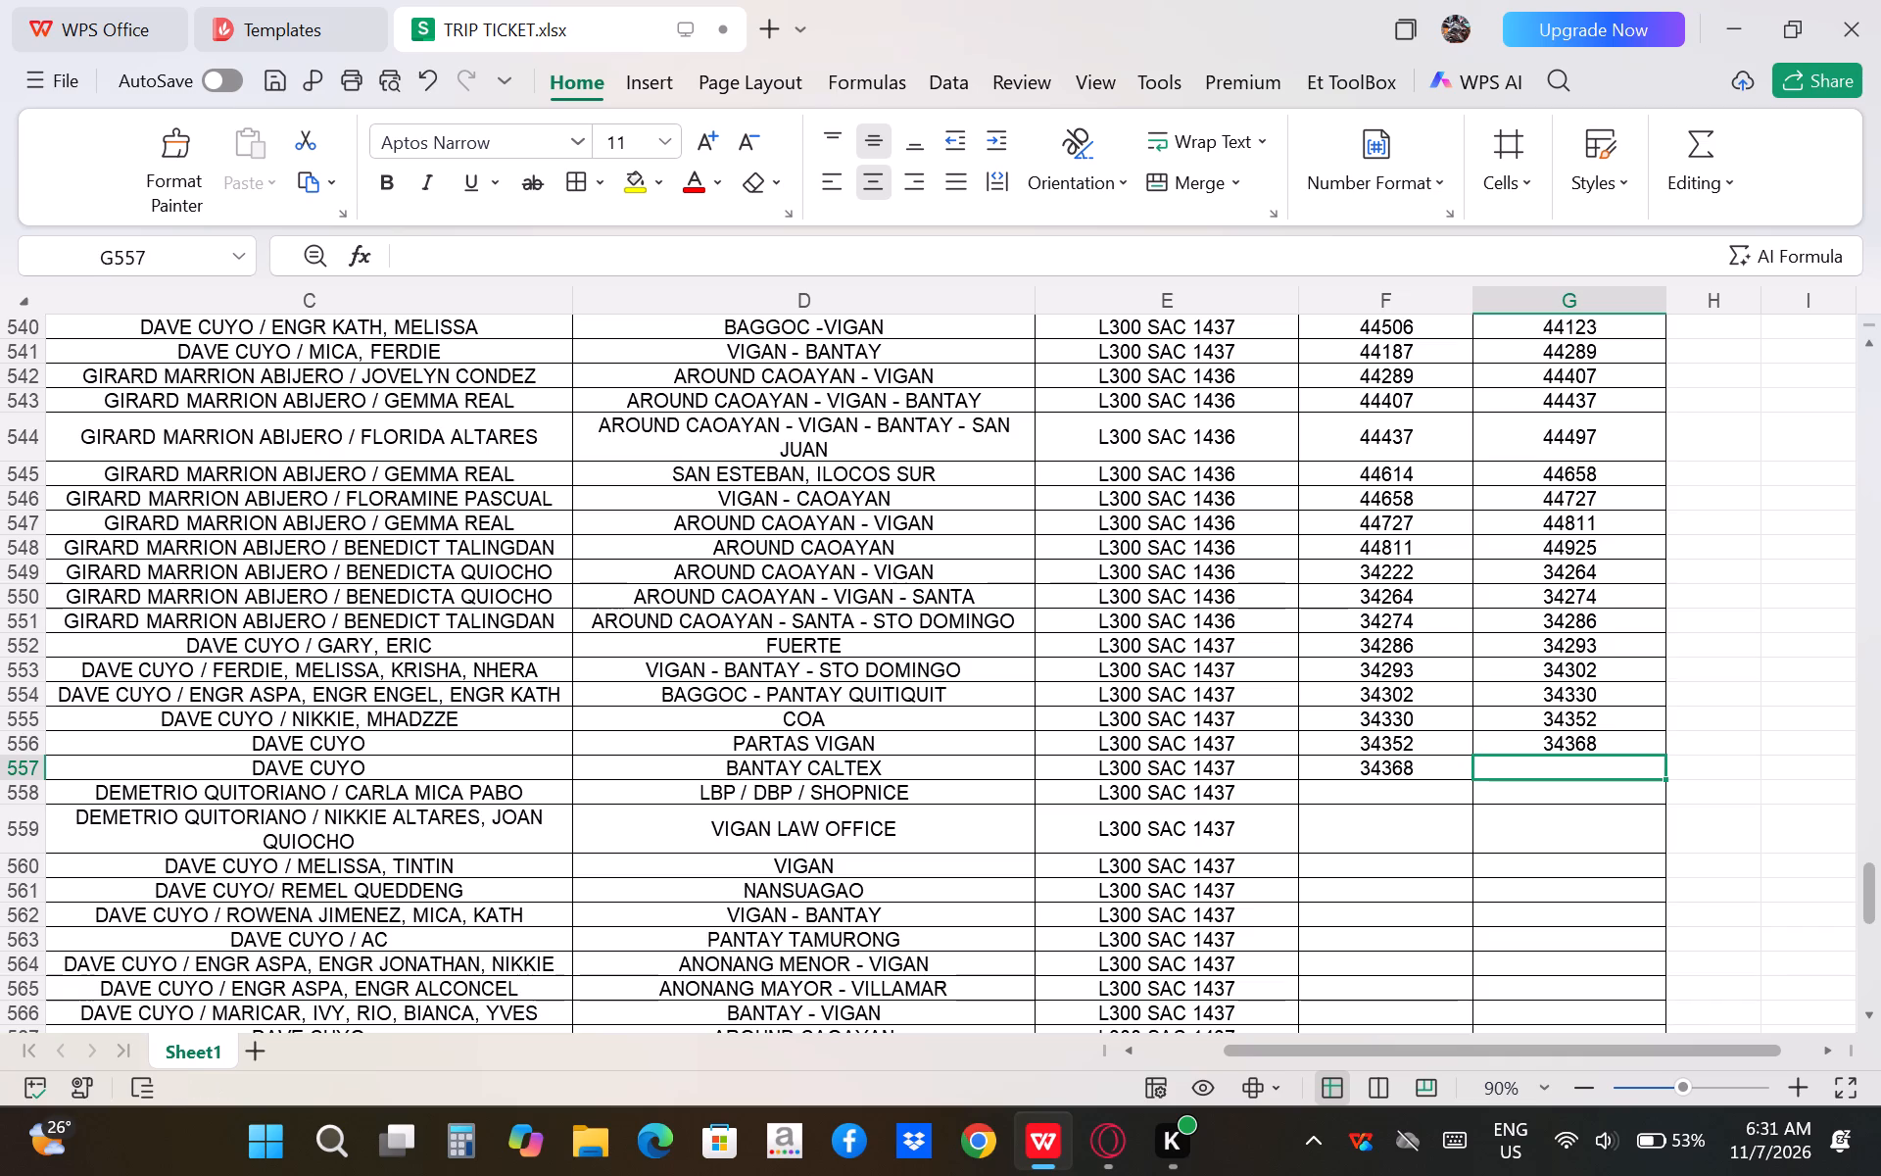
key(3)
key(4)
key(3)
key(7)
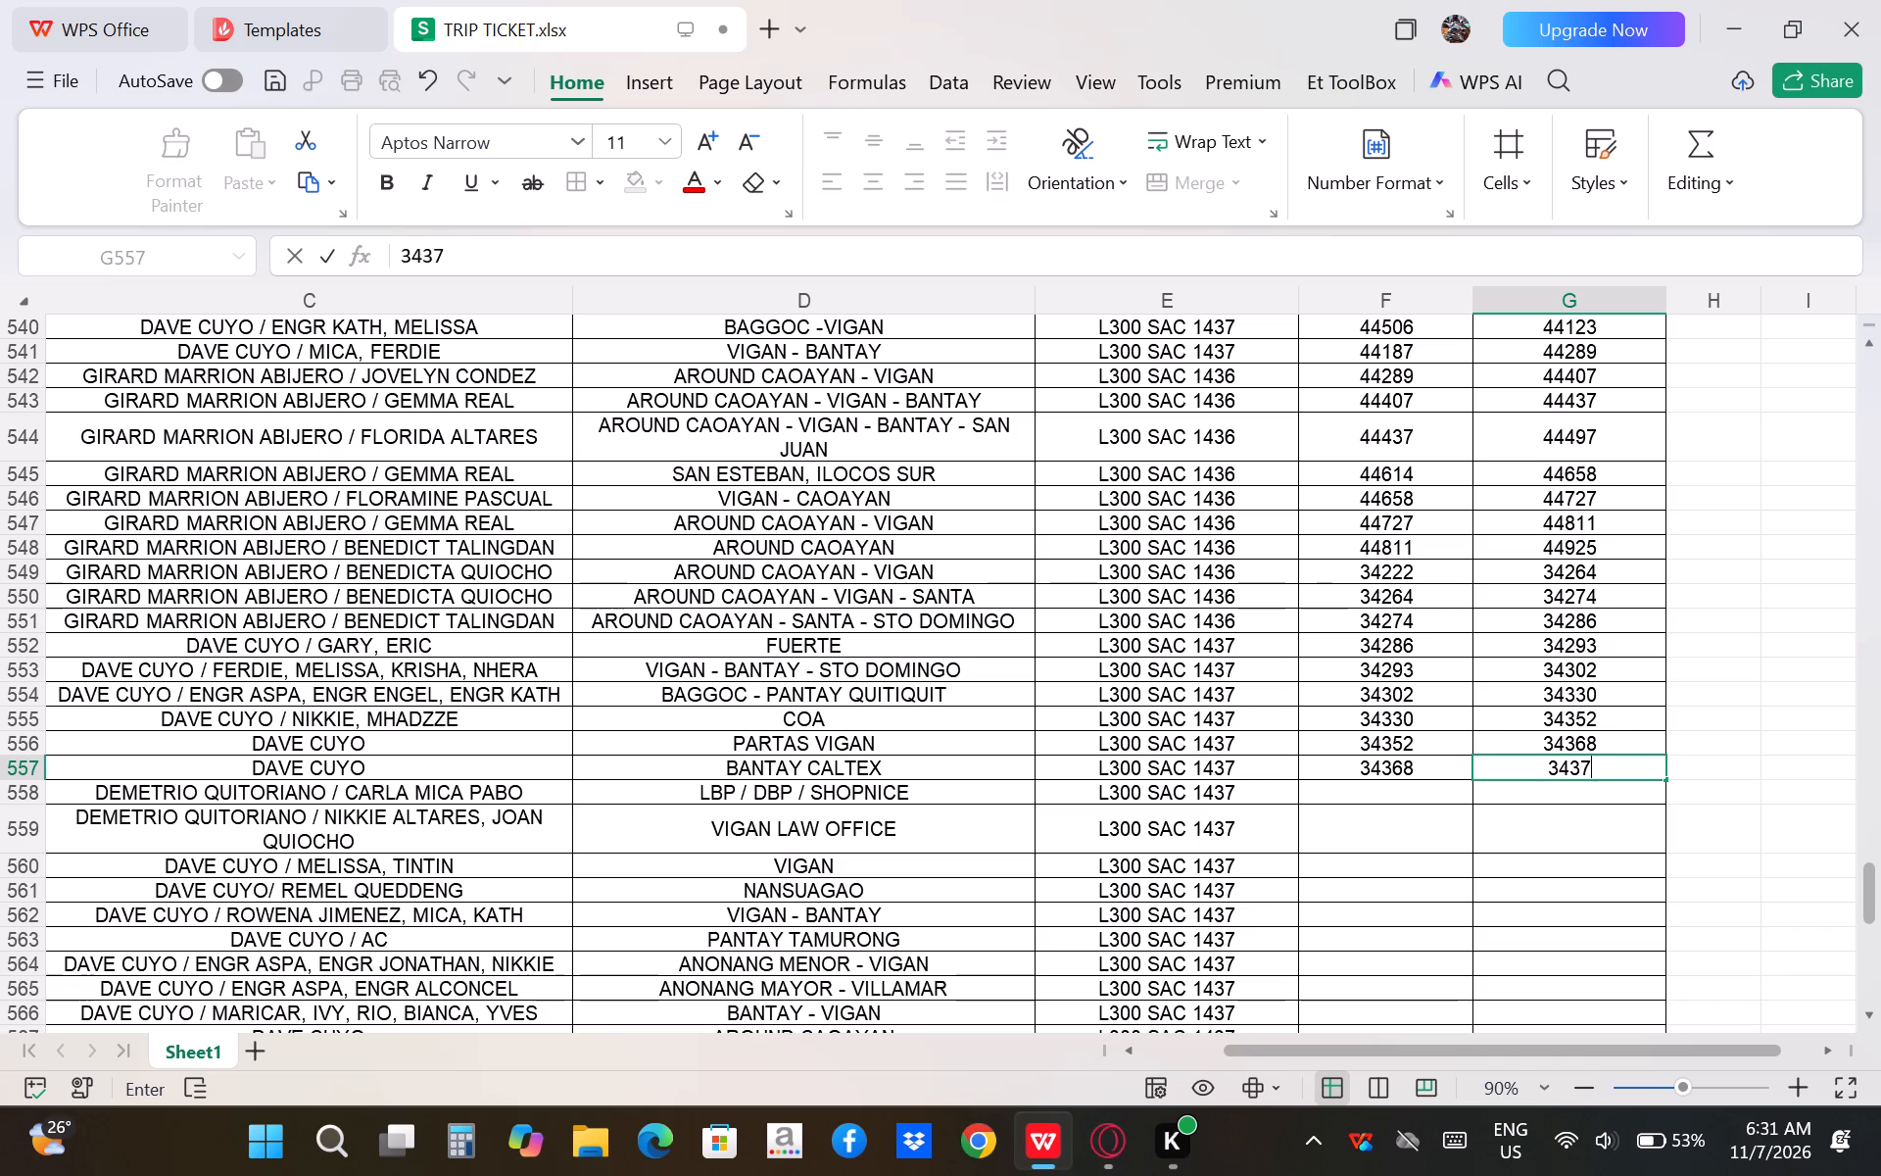
key(6)
key(Return)
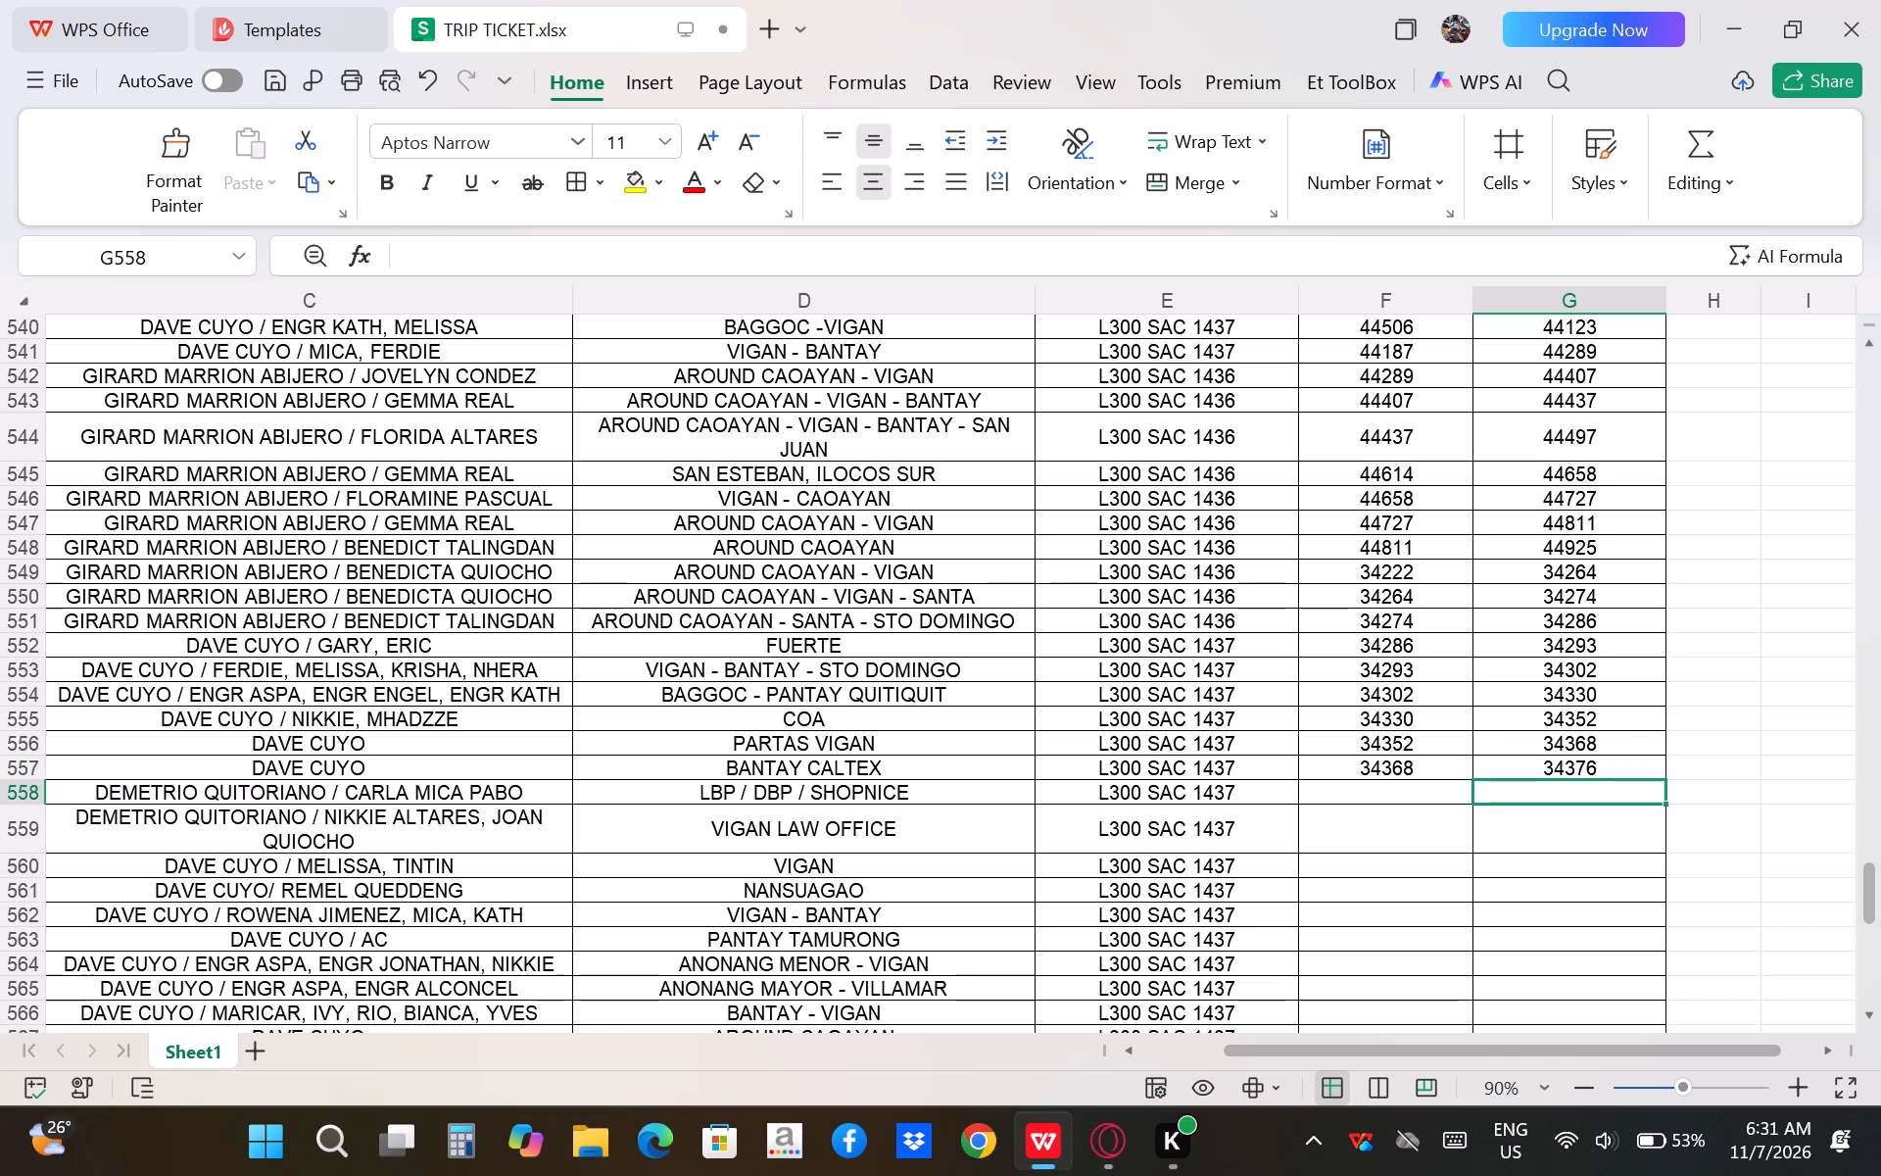
Copy the value of G557 into F558 and enter 34392 in G558 for the LBP / DBP / SHOPNICE trip.
click(1610, 773)
key(ctrl+c)
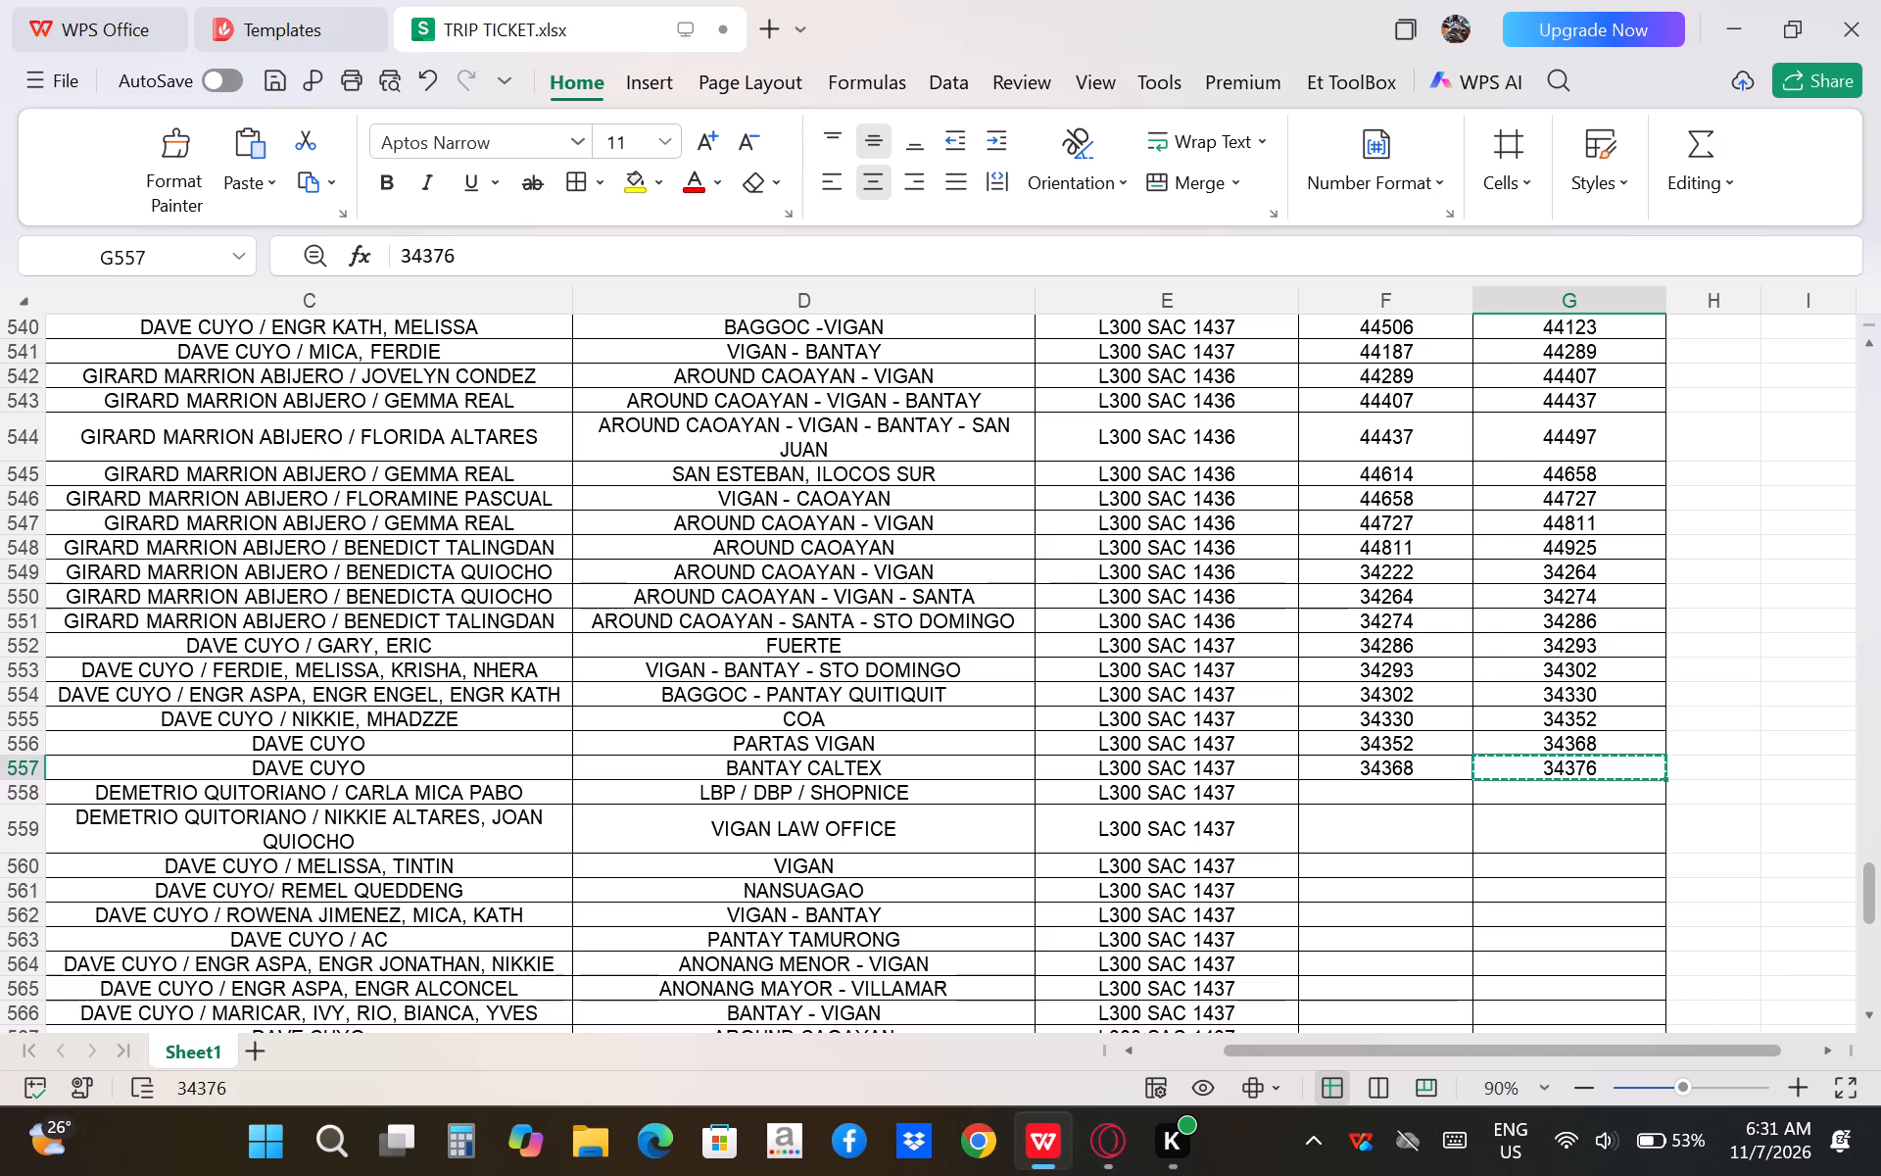
click(1389, 786)
key(Return)
key(Right)
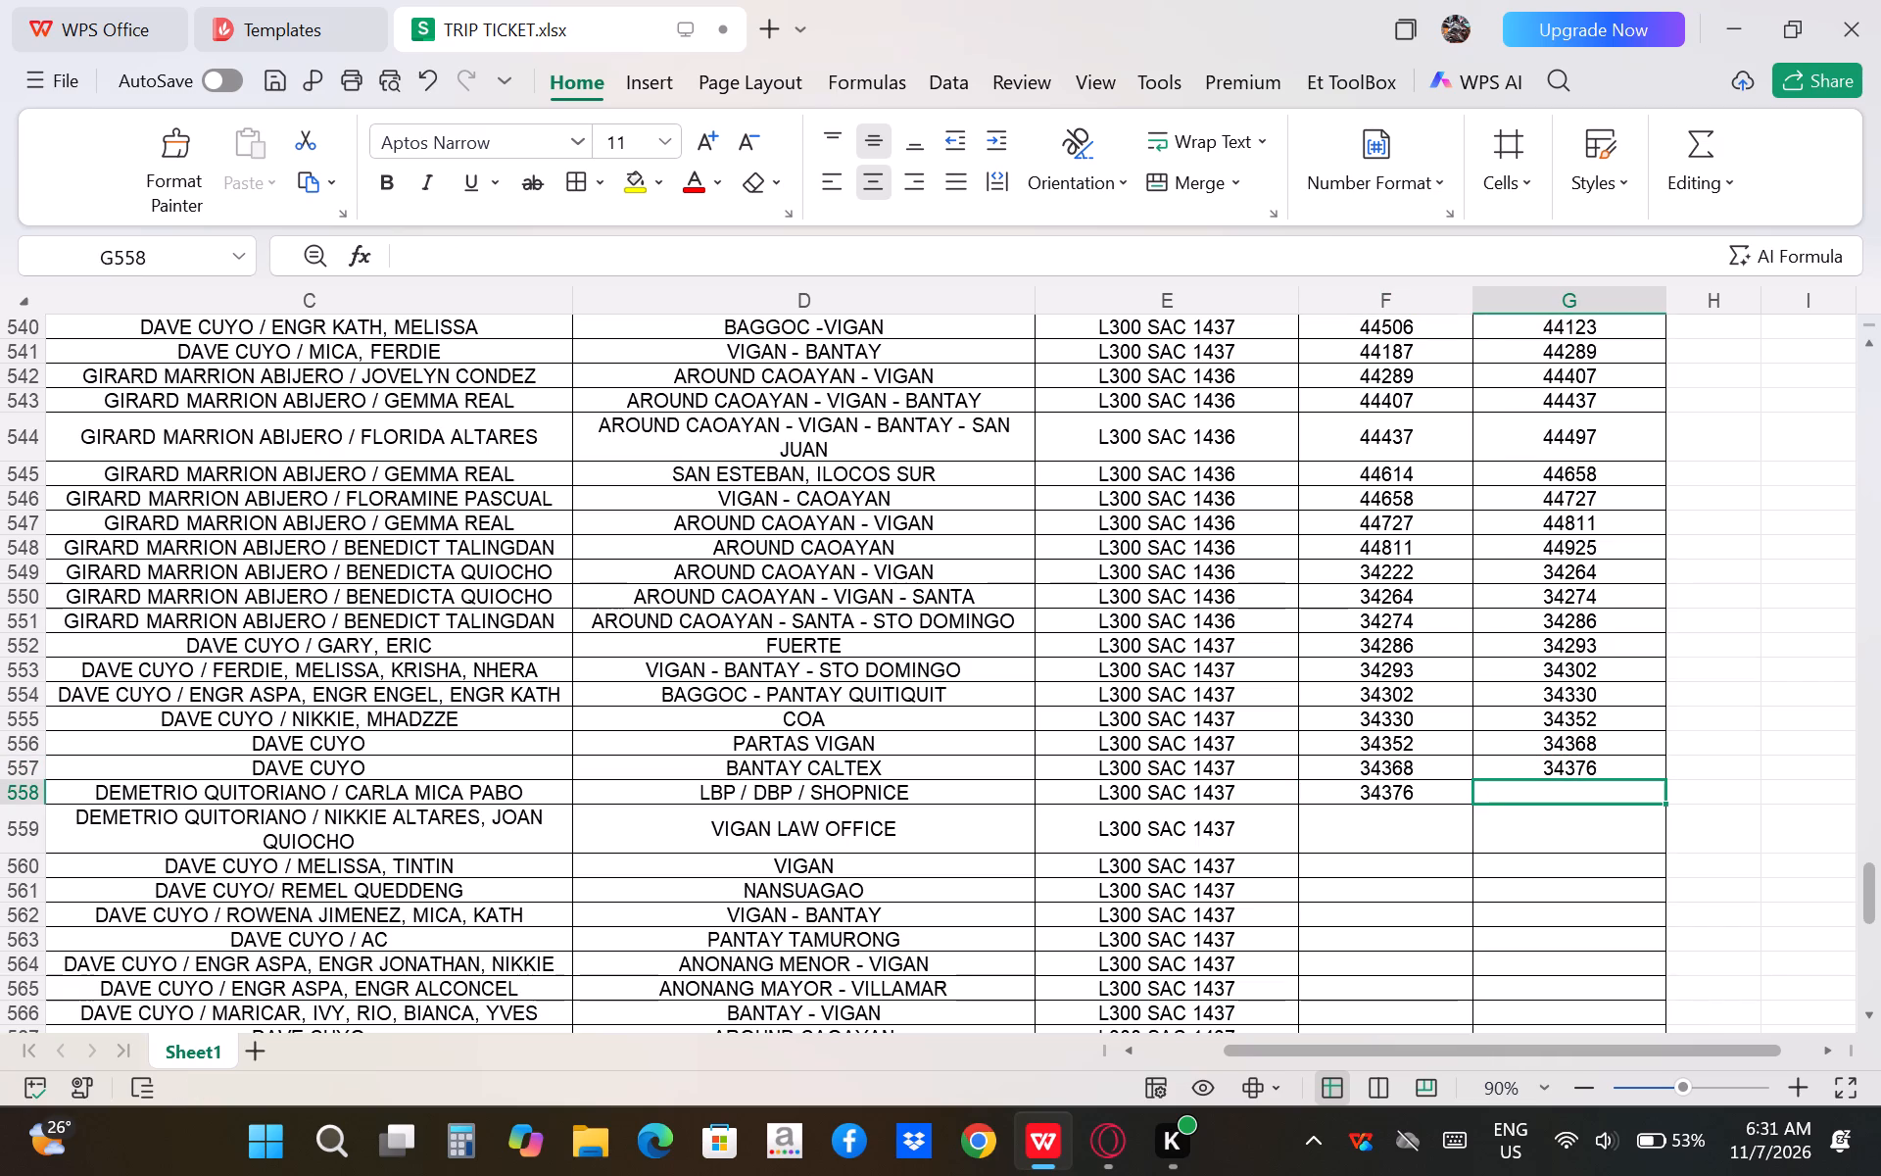
text(34392)
key(Return)
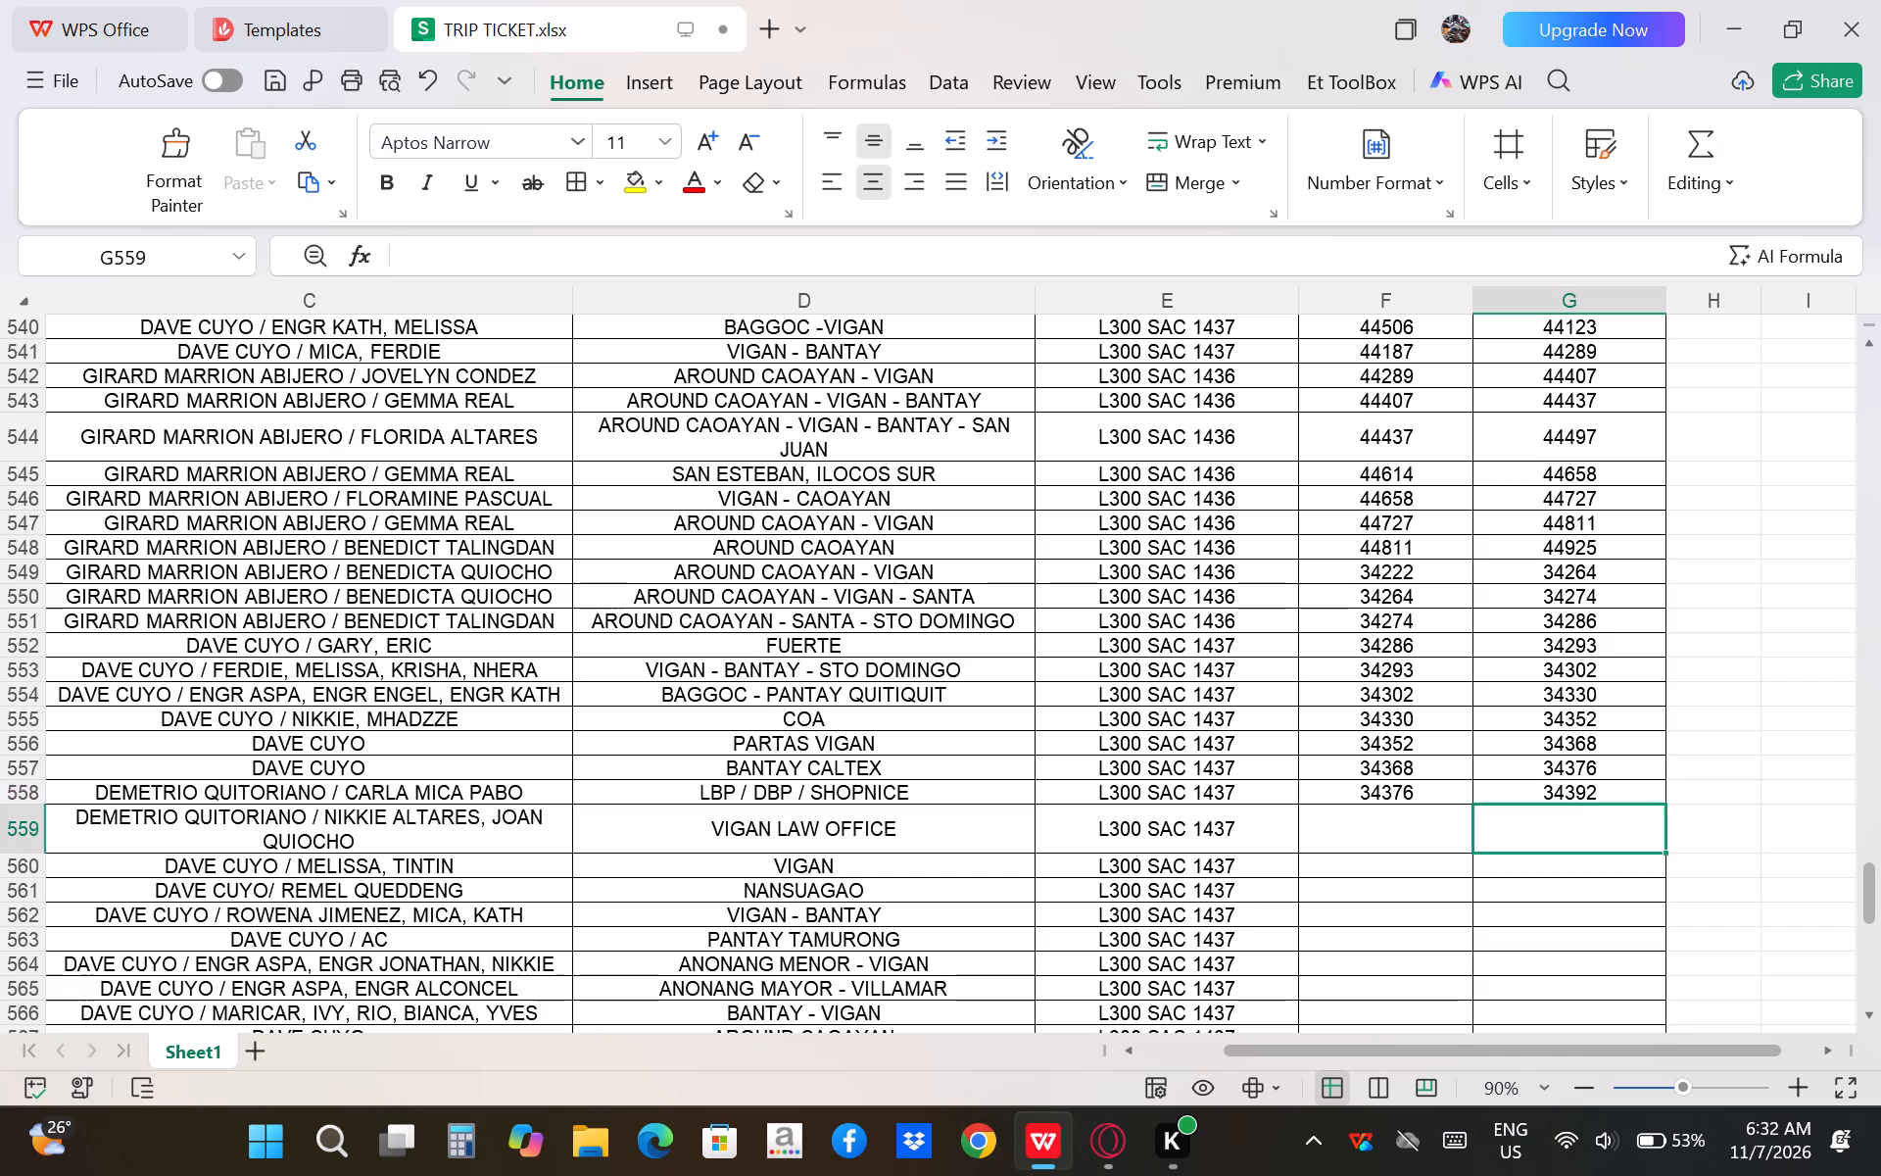
Copy the value of G558 into F559 and enter 34404 in G559 for the VIGAN LAW OFFICE trip.
click(1607, 793)
key(ctrl+c)
click(1331, 844)
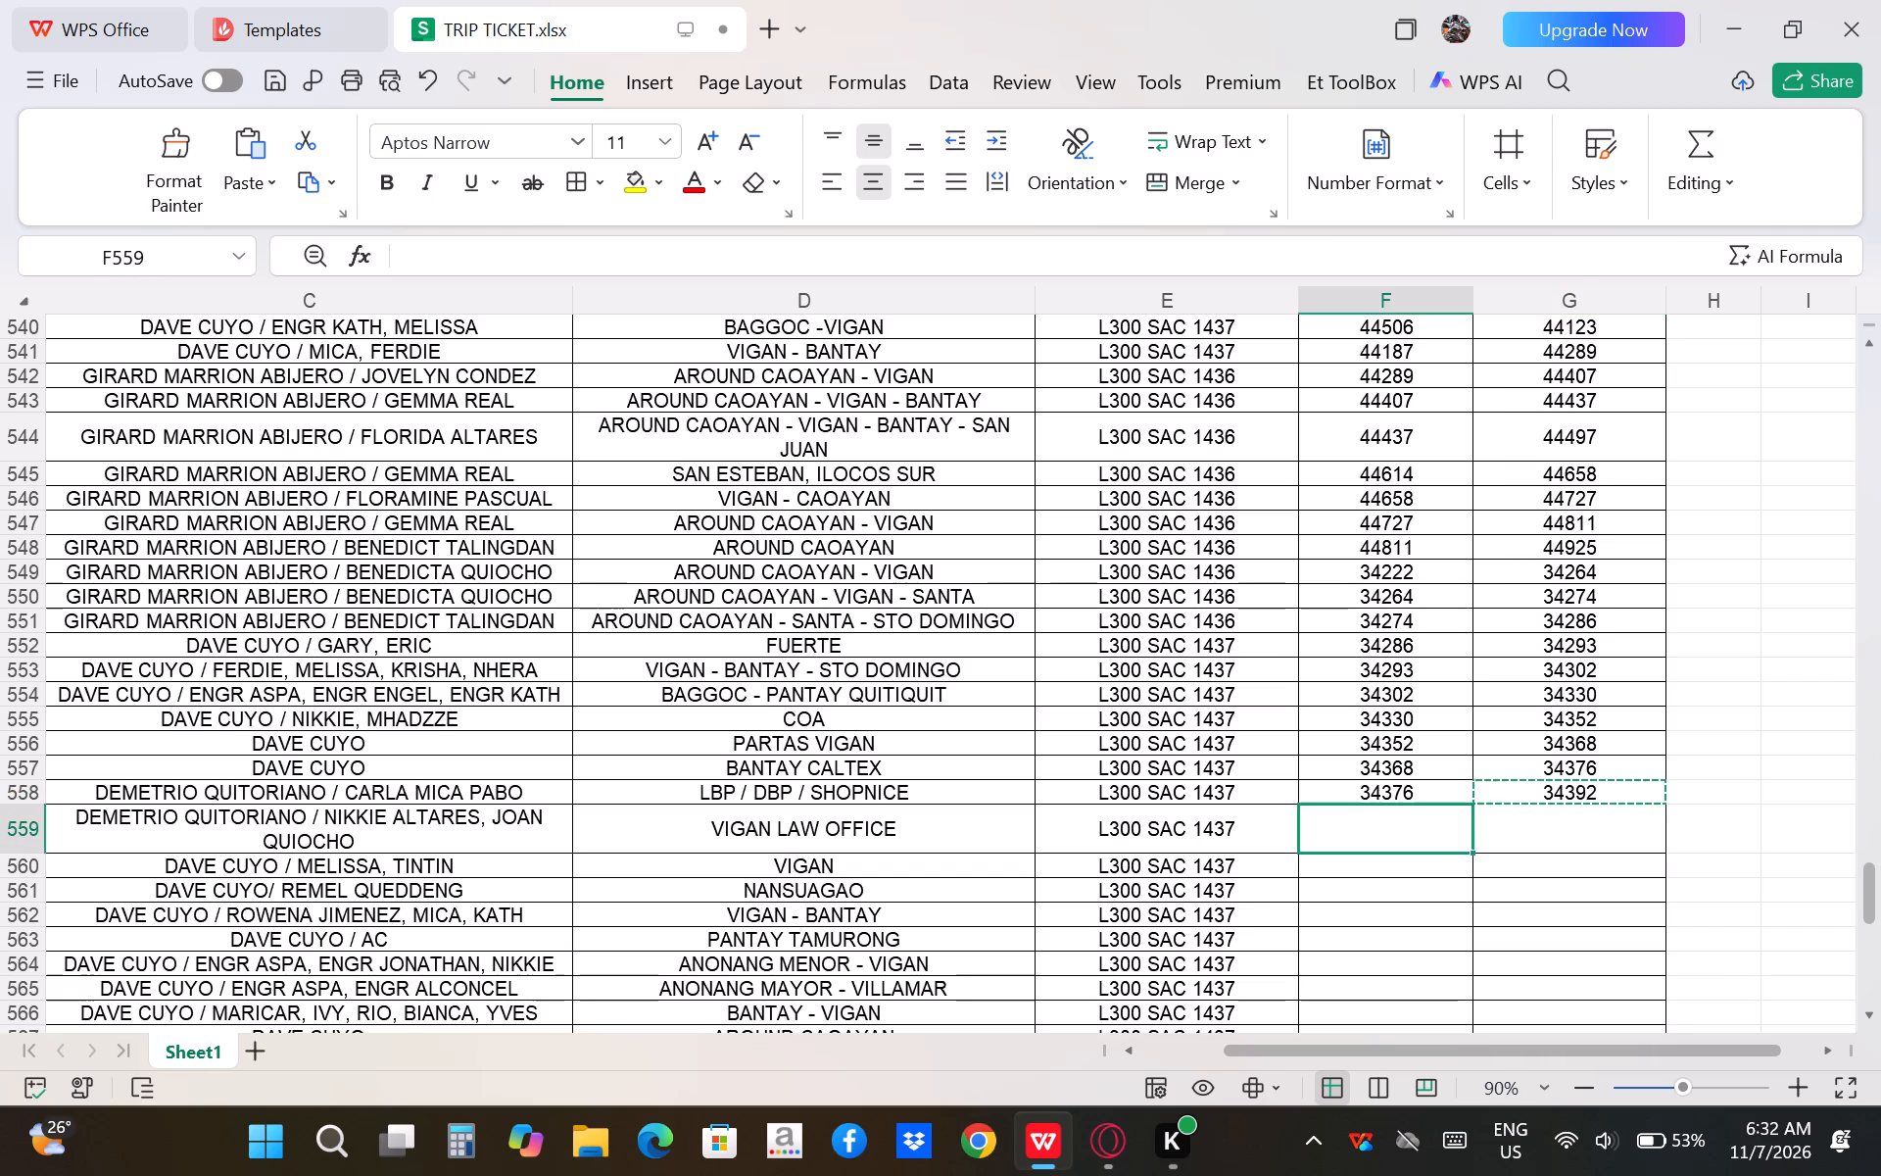
key(Return)
key(Right)
text(34404)
key(Return)
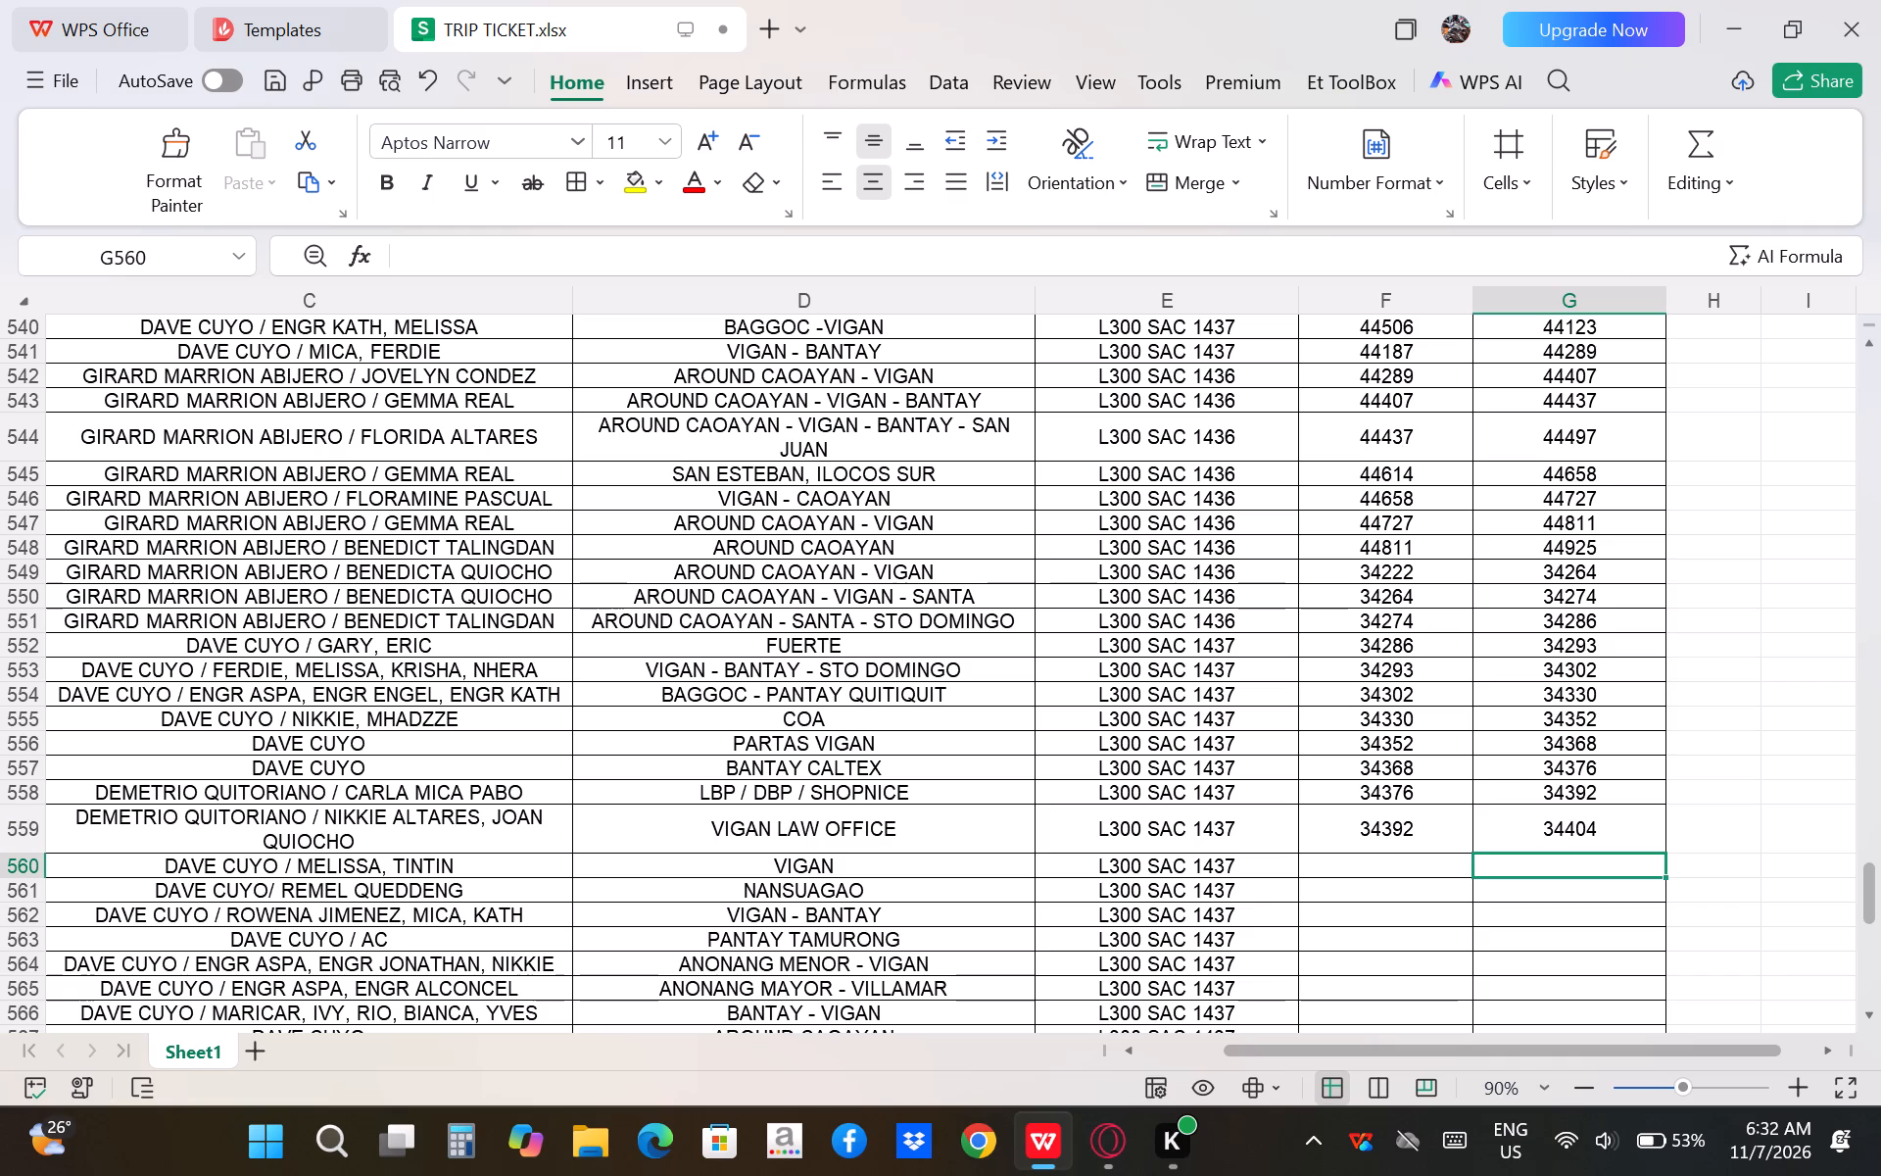
Copy the value of G559 into F560 and enter 34426 in G560 for the VIGAN trip.
click(1655, 833)
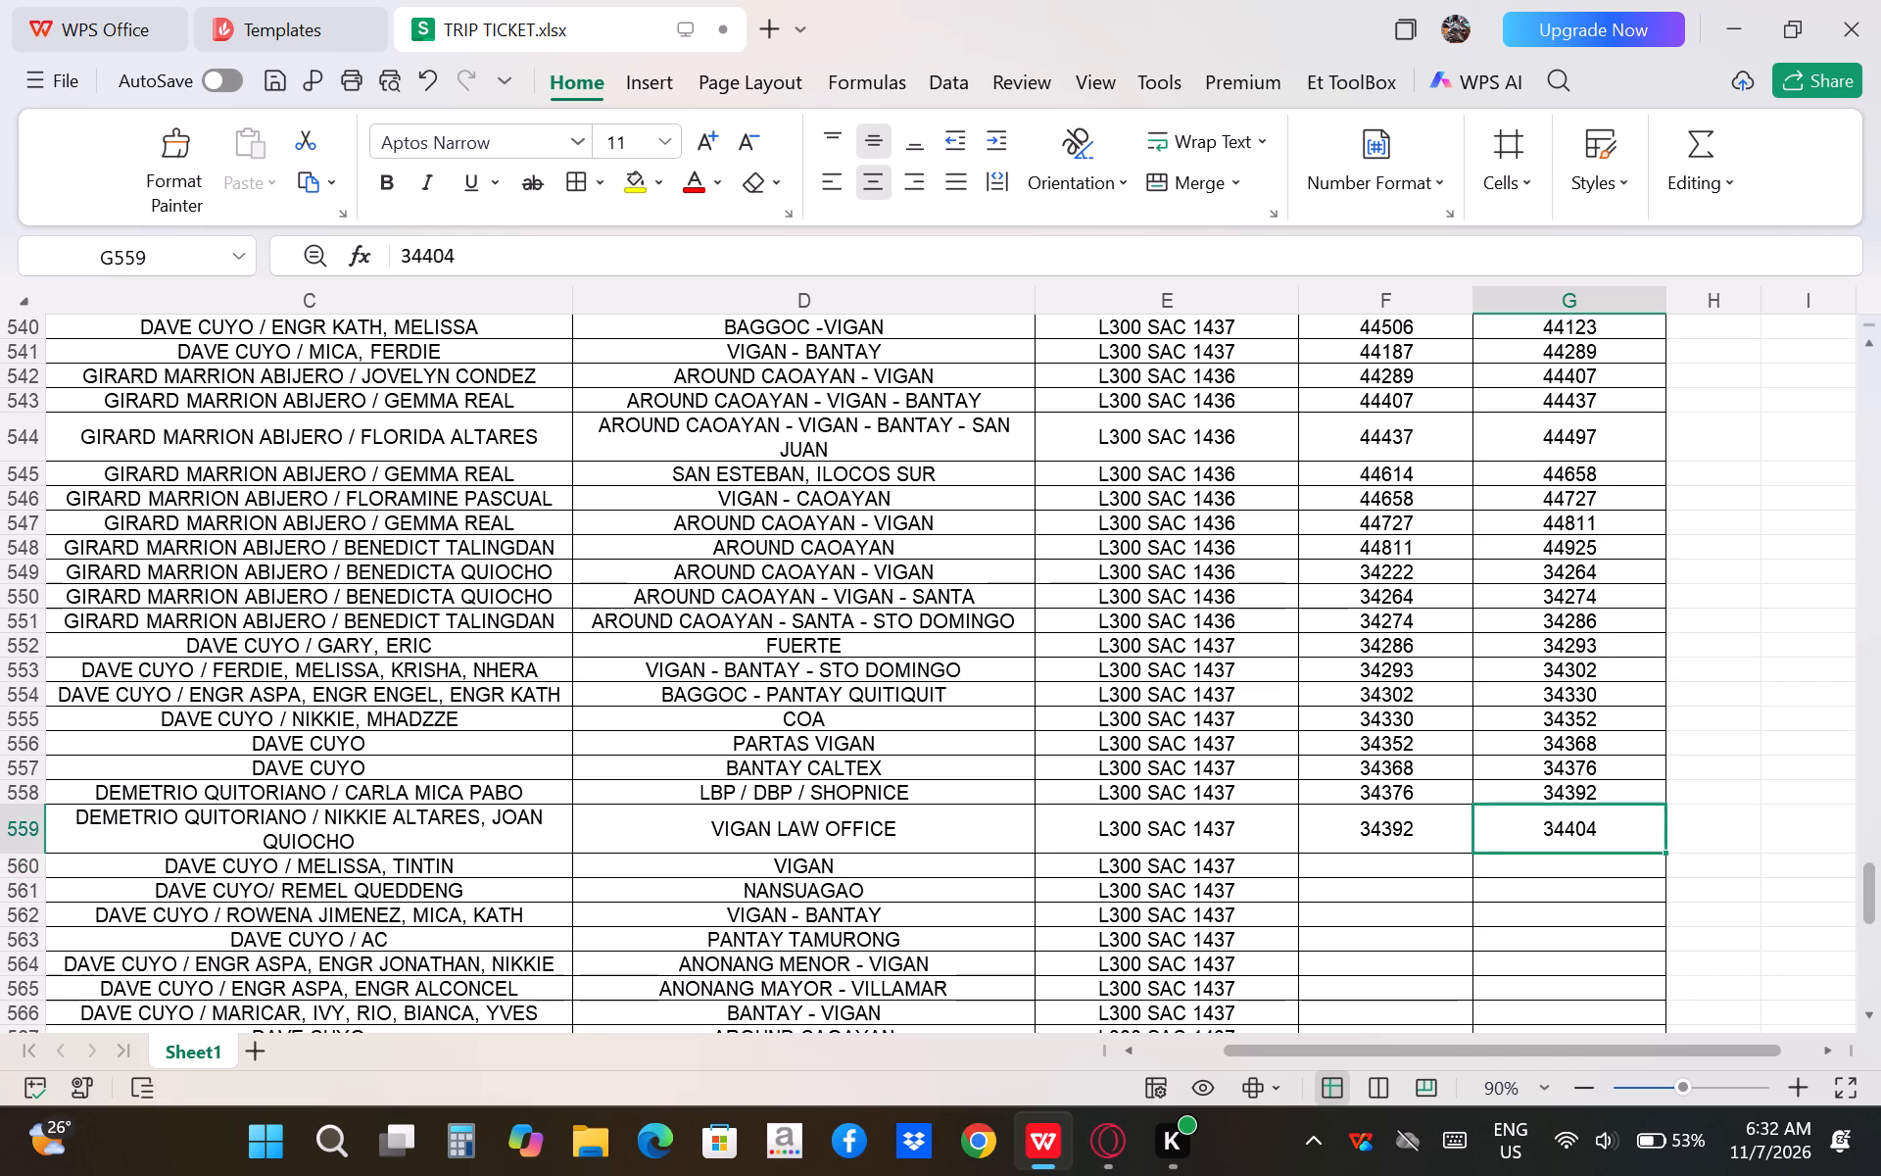
key(ctrl+c)
click(1455, 870)
key(Return)
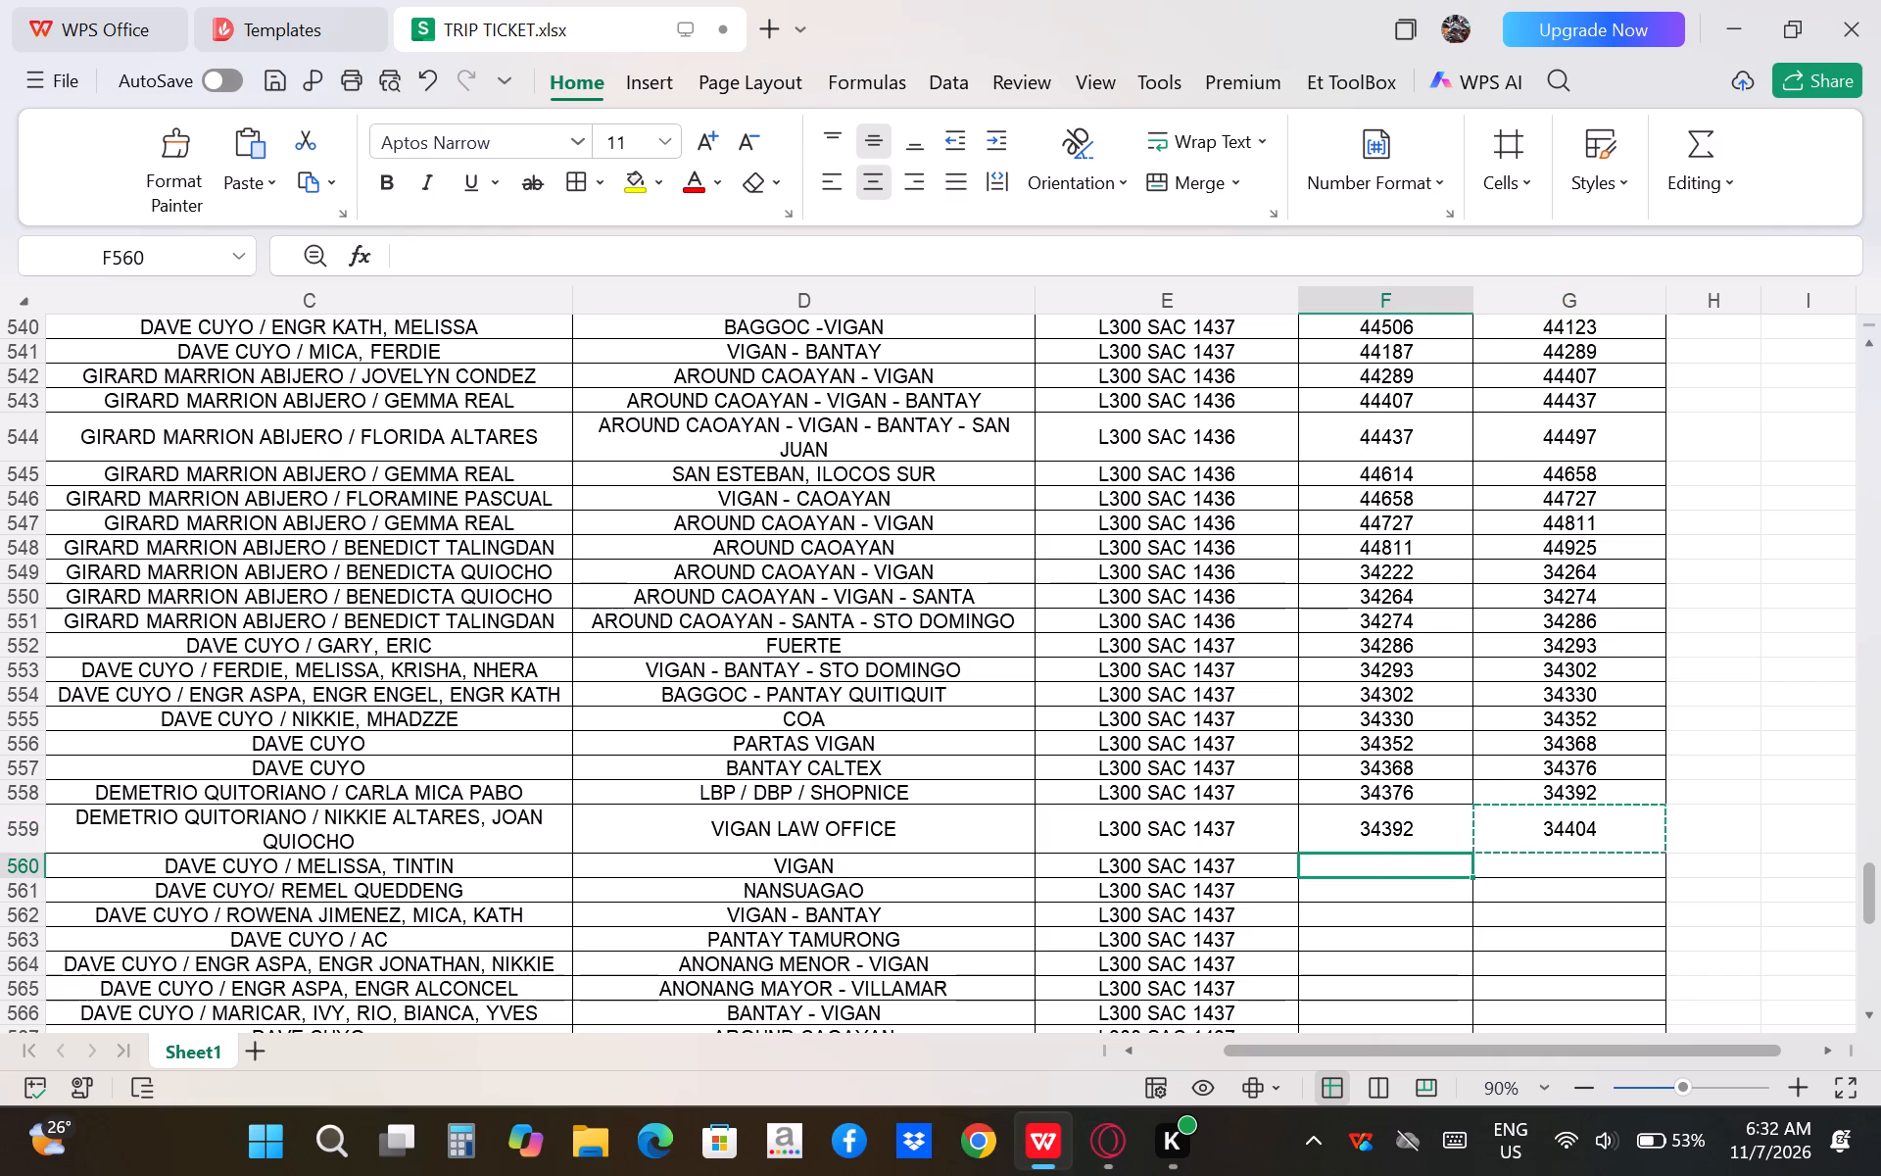
key(Right)
text(34426)
key(Return)
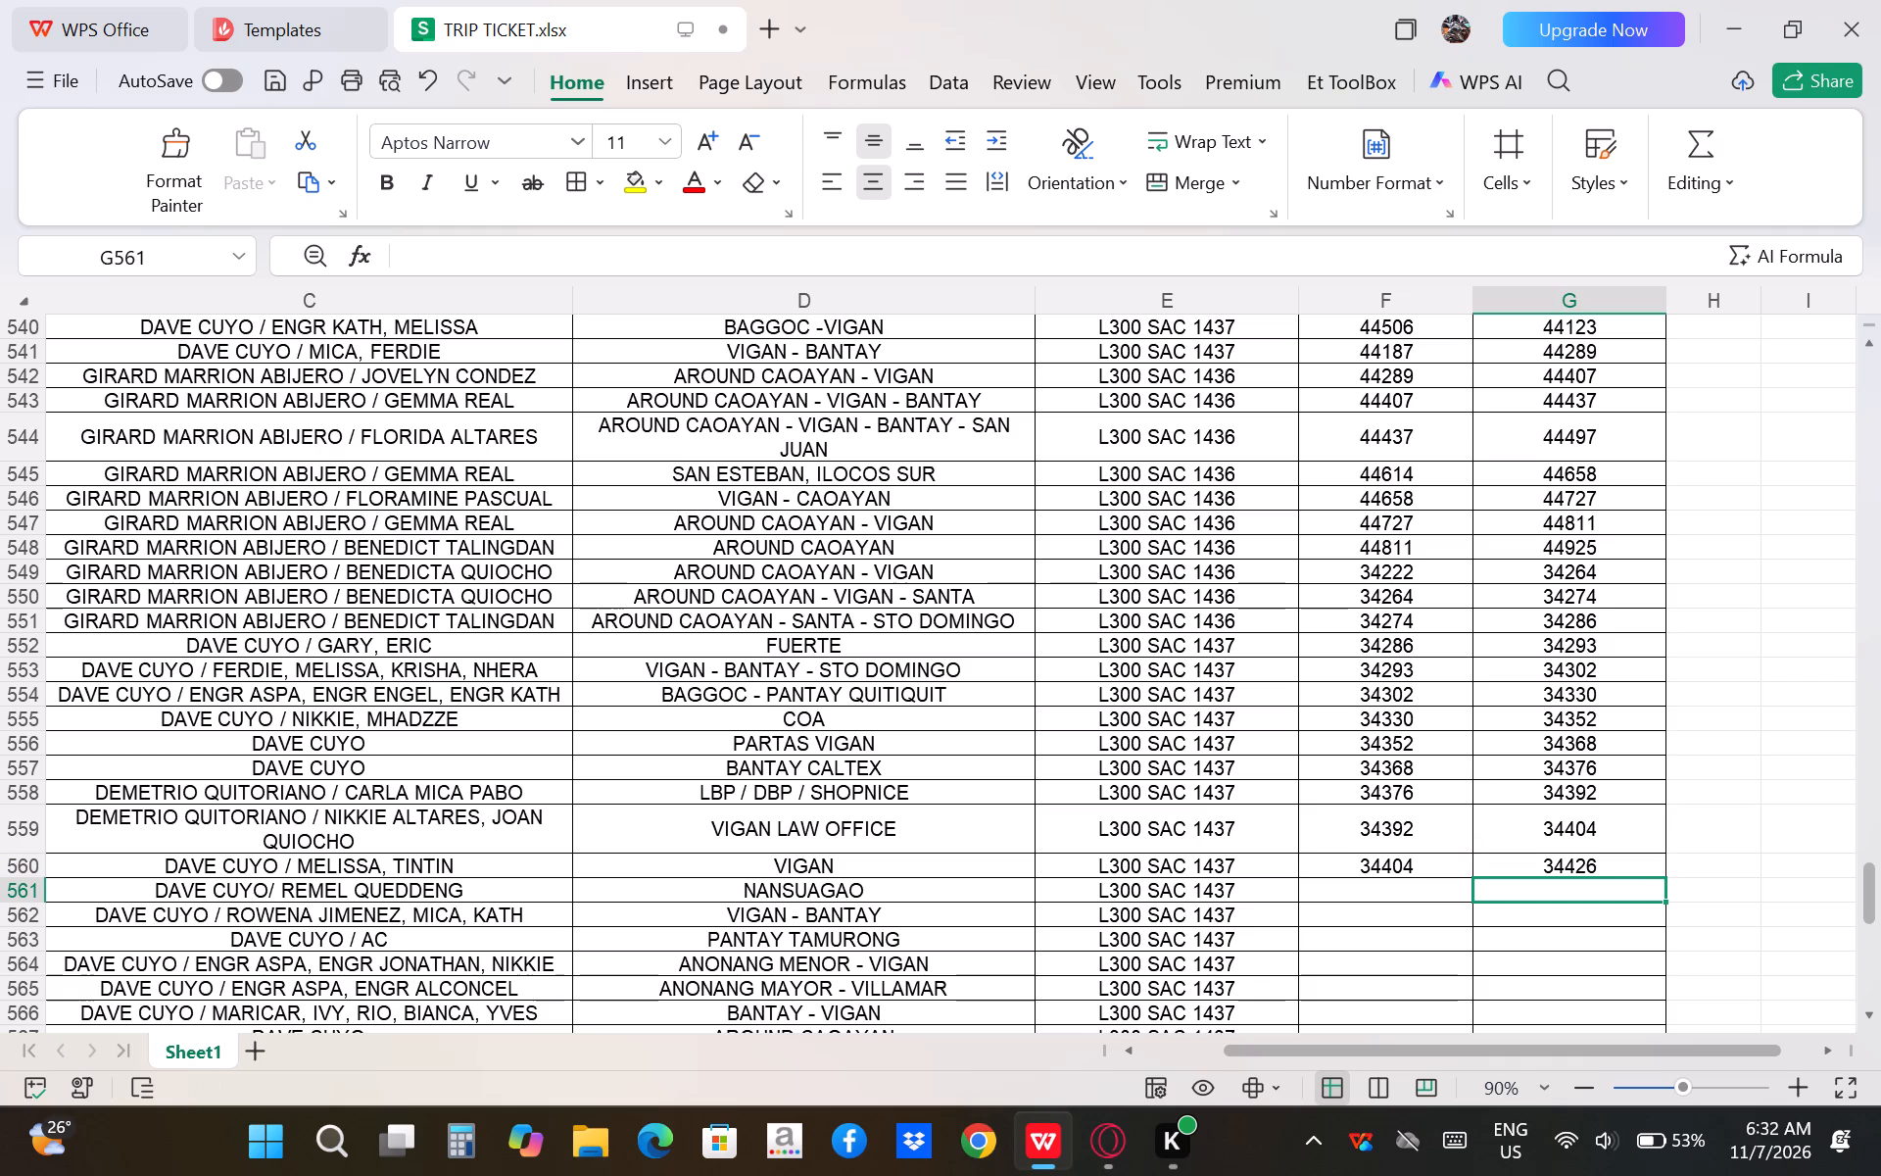
Copy the value of G560 into F561 and enter 34436 in G561 for the NANSUAGAO trip.
click(1625, 869)
key(ctrl+c)
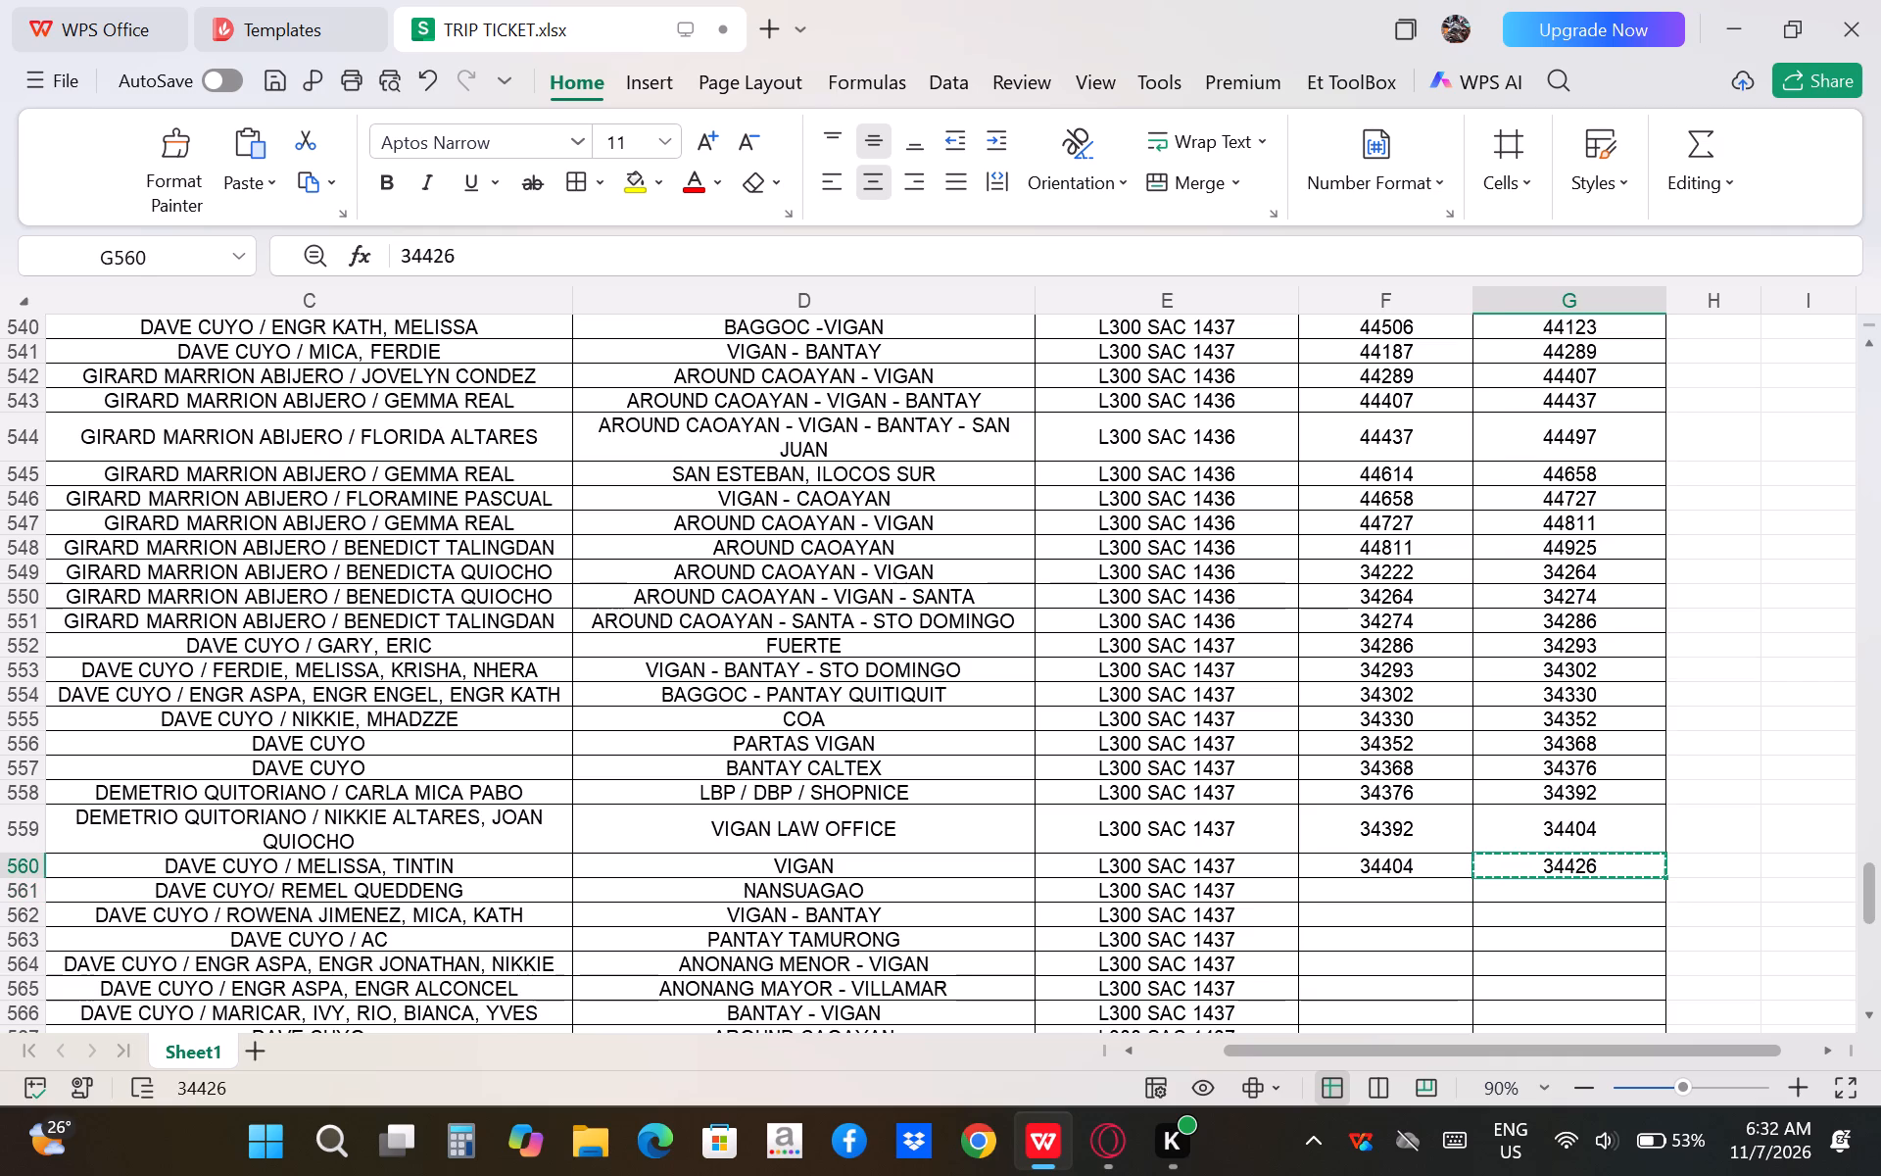
click(1447, 894)
key(Return)
key(Right)
text(34436)
key(Return)
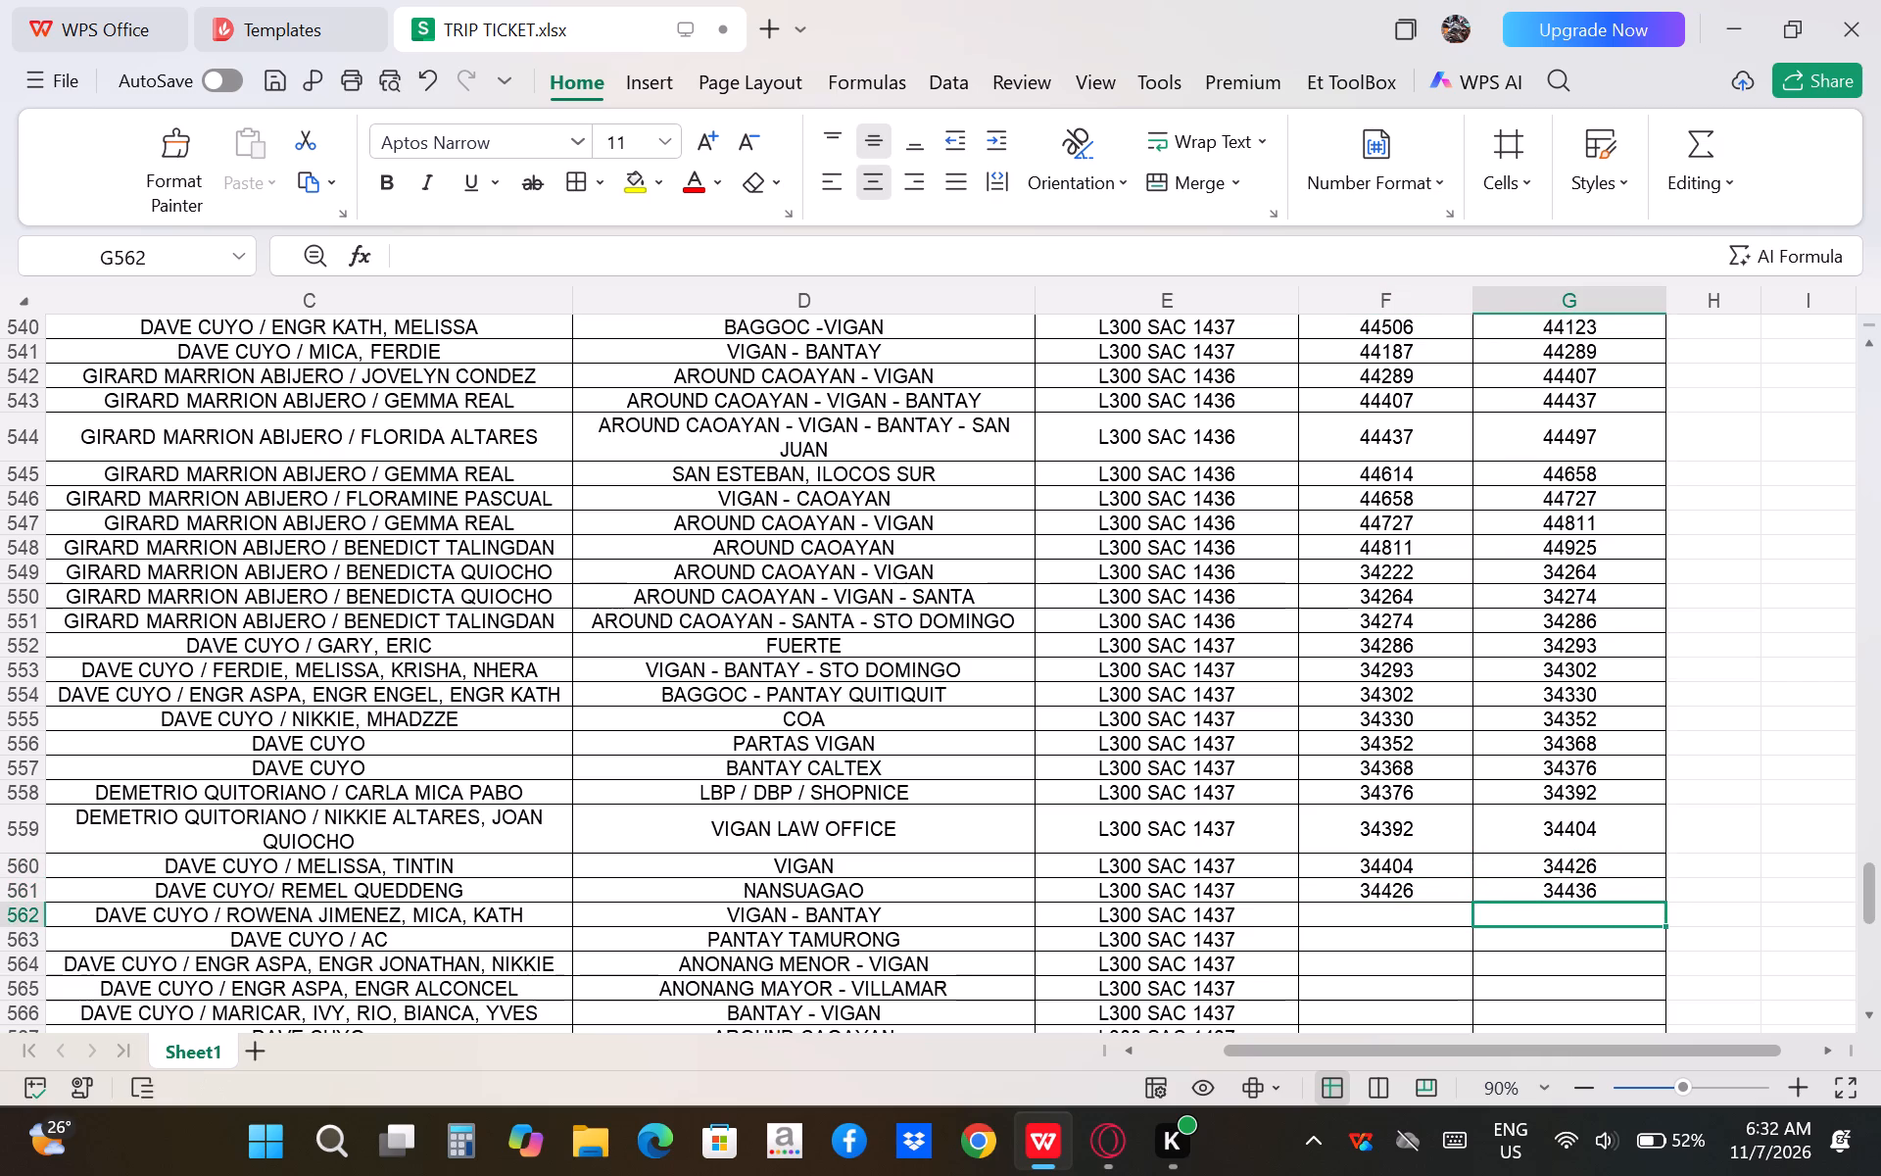
Copy the value of G561 into F562 and enter 34466 in G562 for the VIGAN - BANTAY trip.
click(1482, 877)
click(1493, 888)
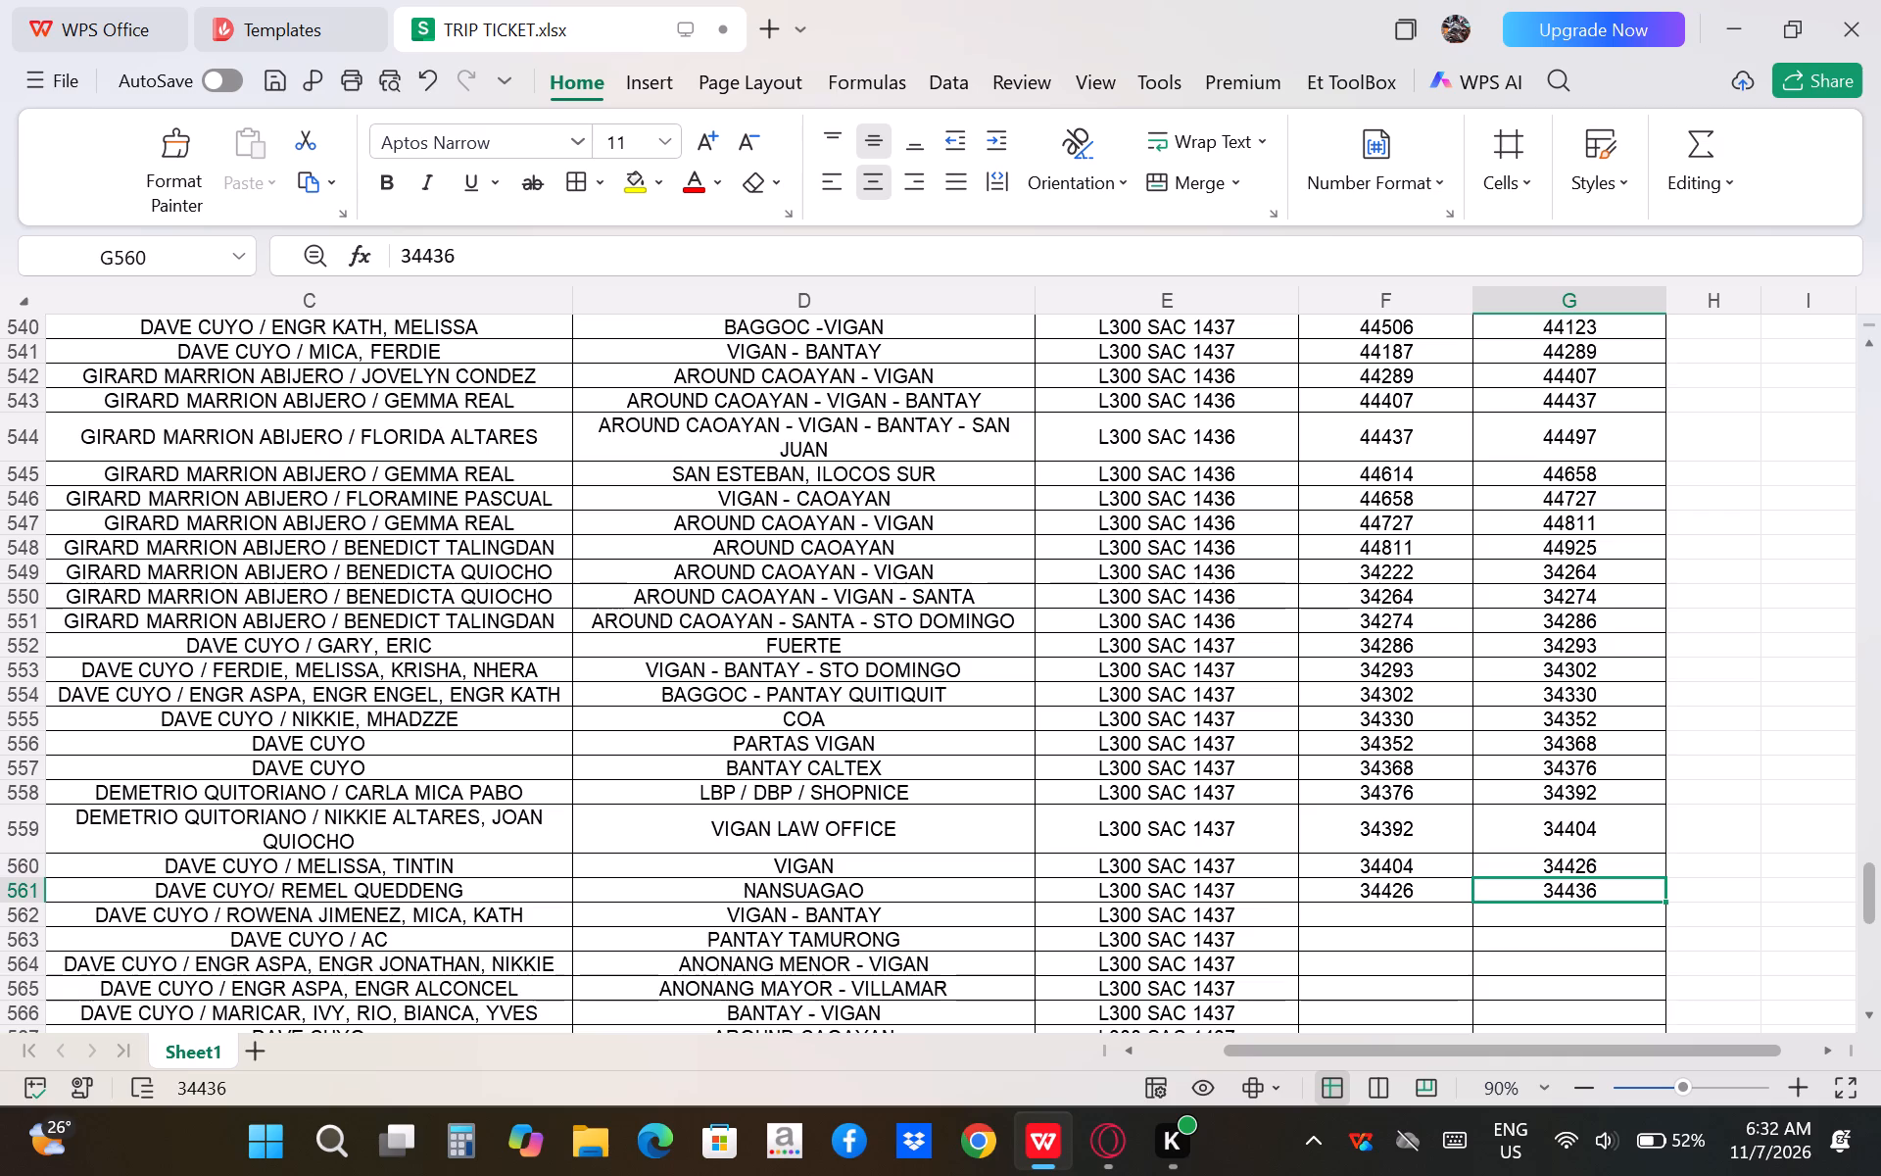
key(ctrl+c)
click(1404, 920)
key(Return)
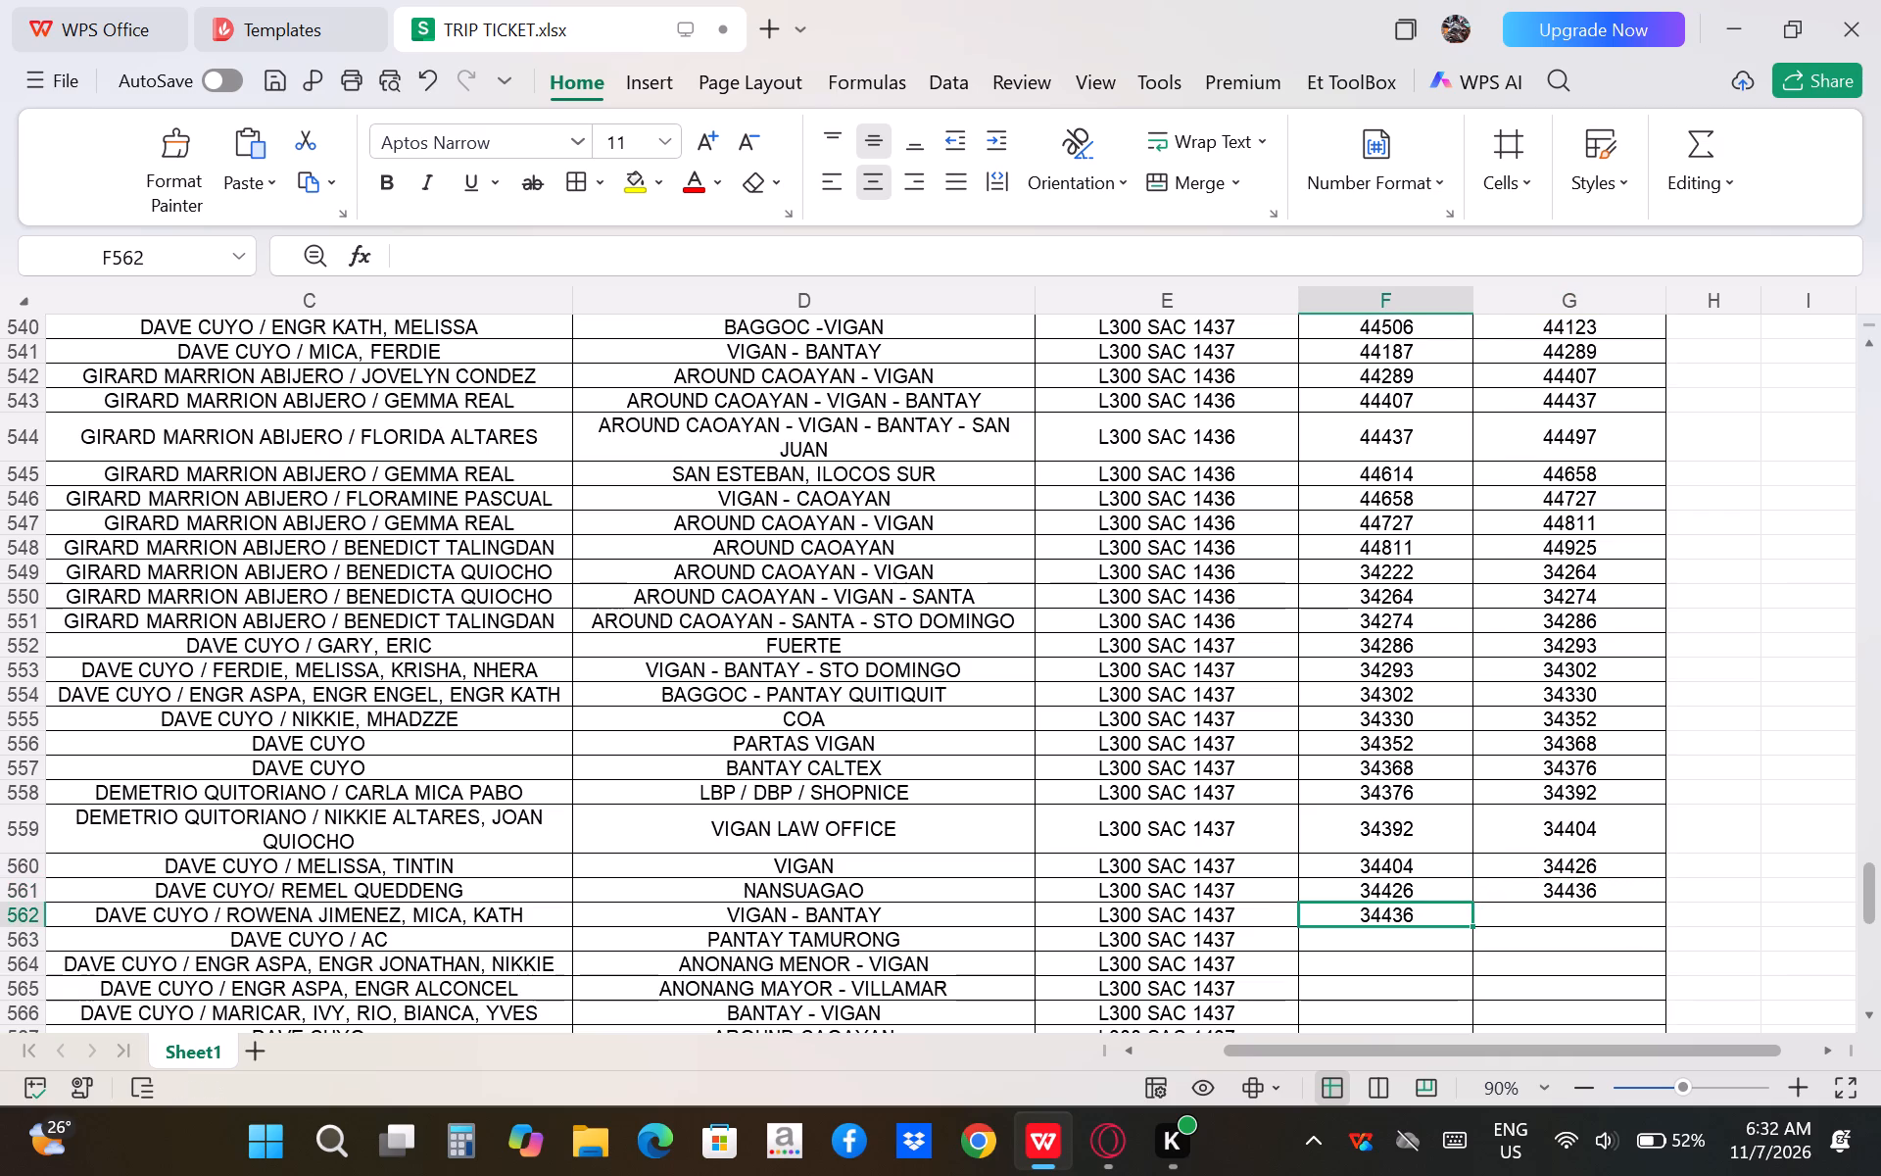
key(Right)
key(3)
key(4)
text(466)
key(Return)
Copy the value of G562 into F563 and enter 34496 in G563 for the PANTAY TAMURONG trip.
scroll(1415, 893, down, 8)
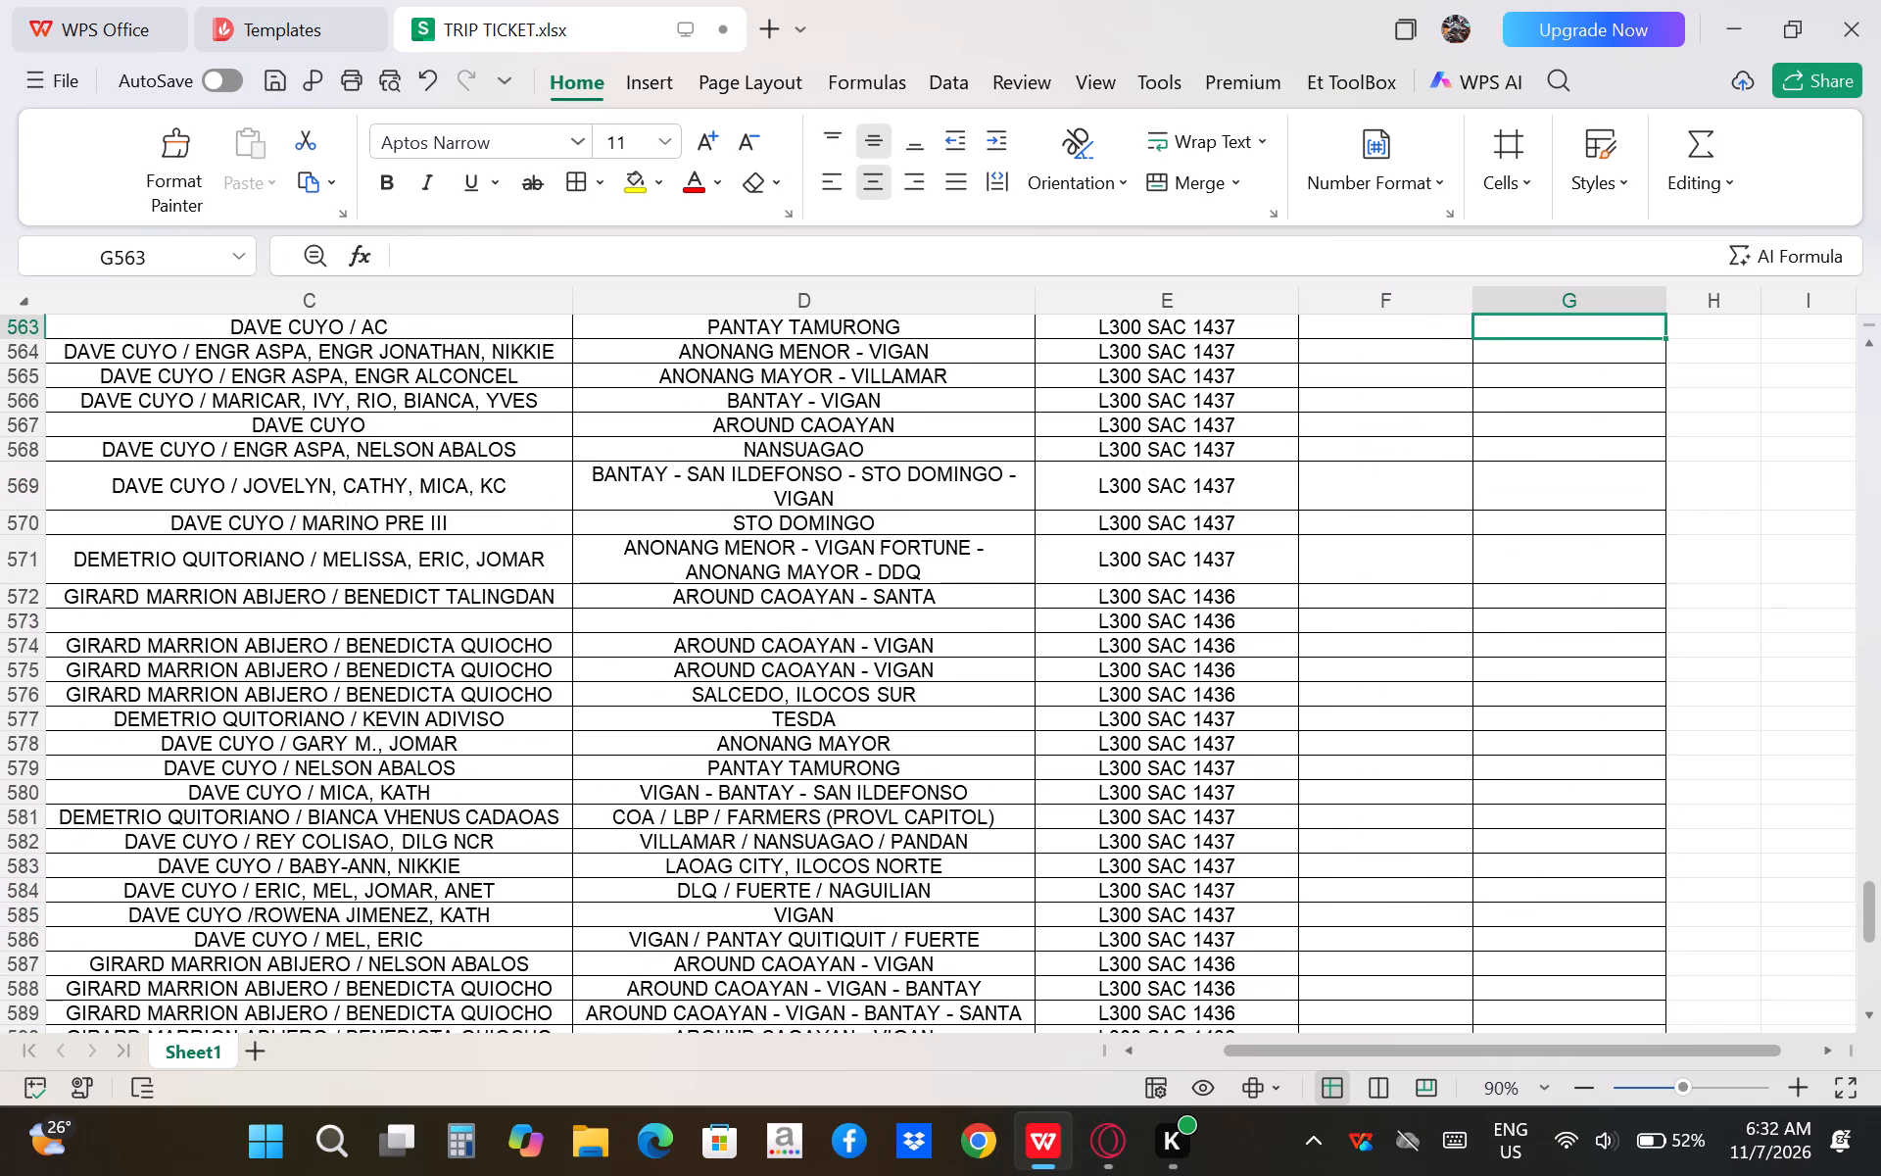
scroll(1490, 814, up, 1)
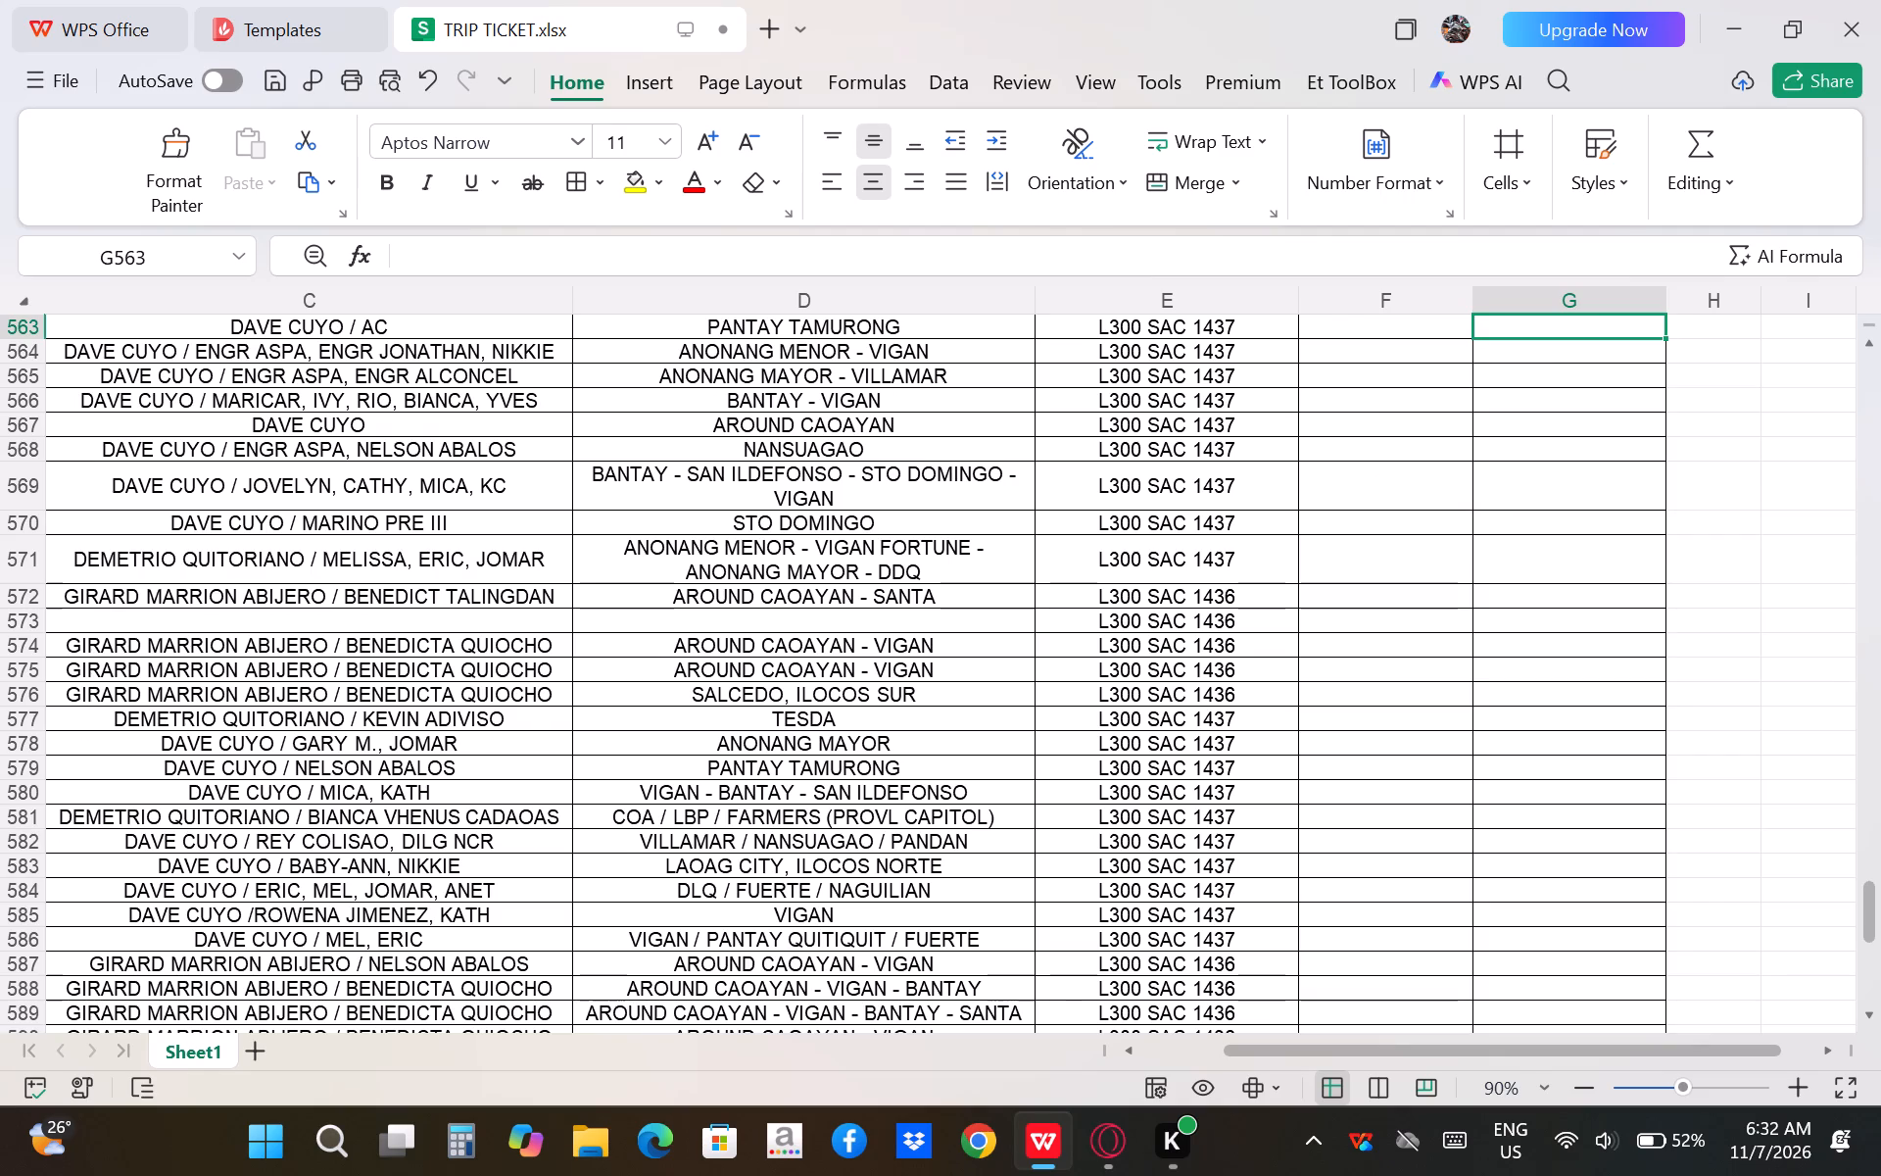
click(1701, 280)
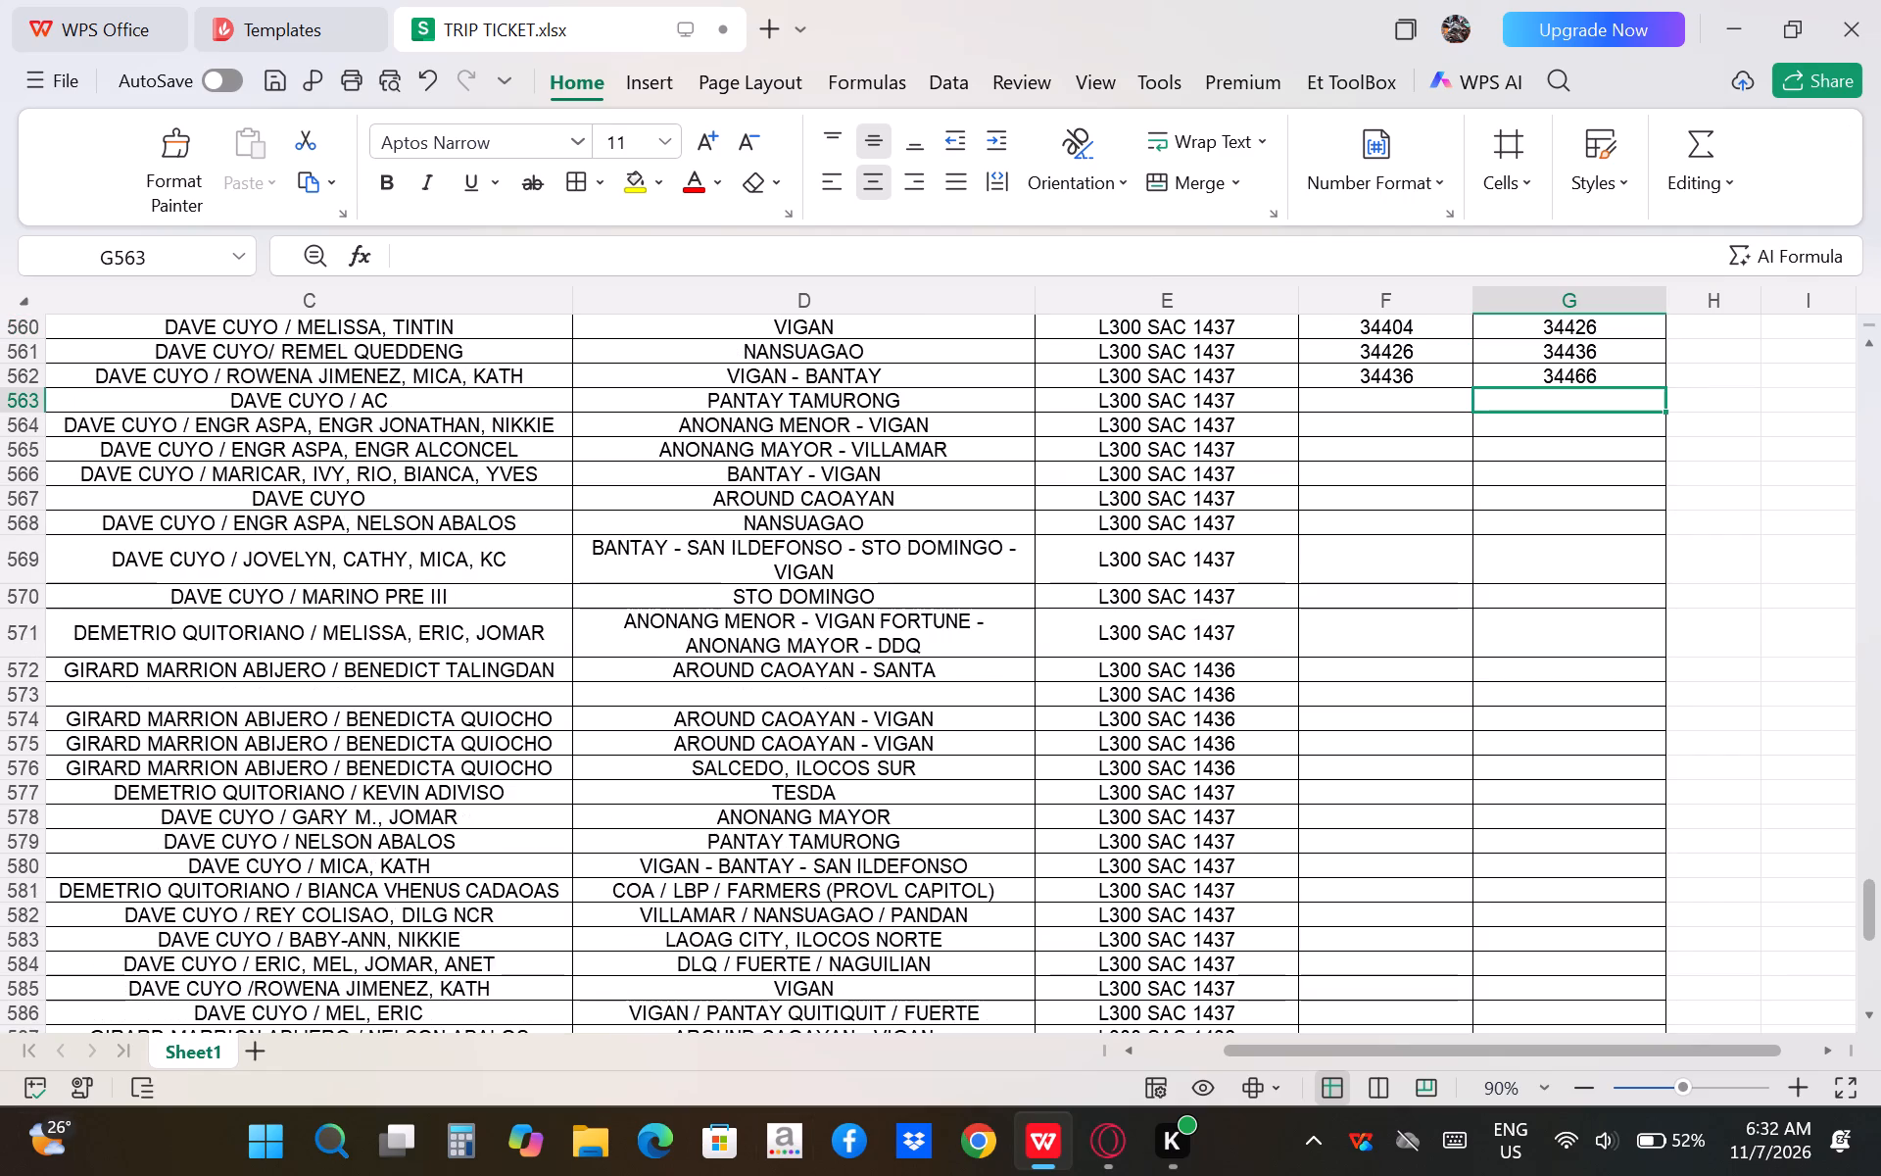
click(1548, 375)
key(ctrl+c)
click(1423, 403)
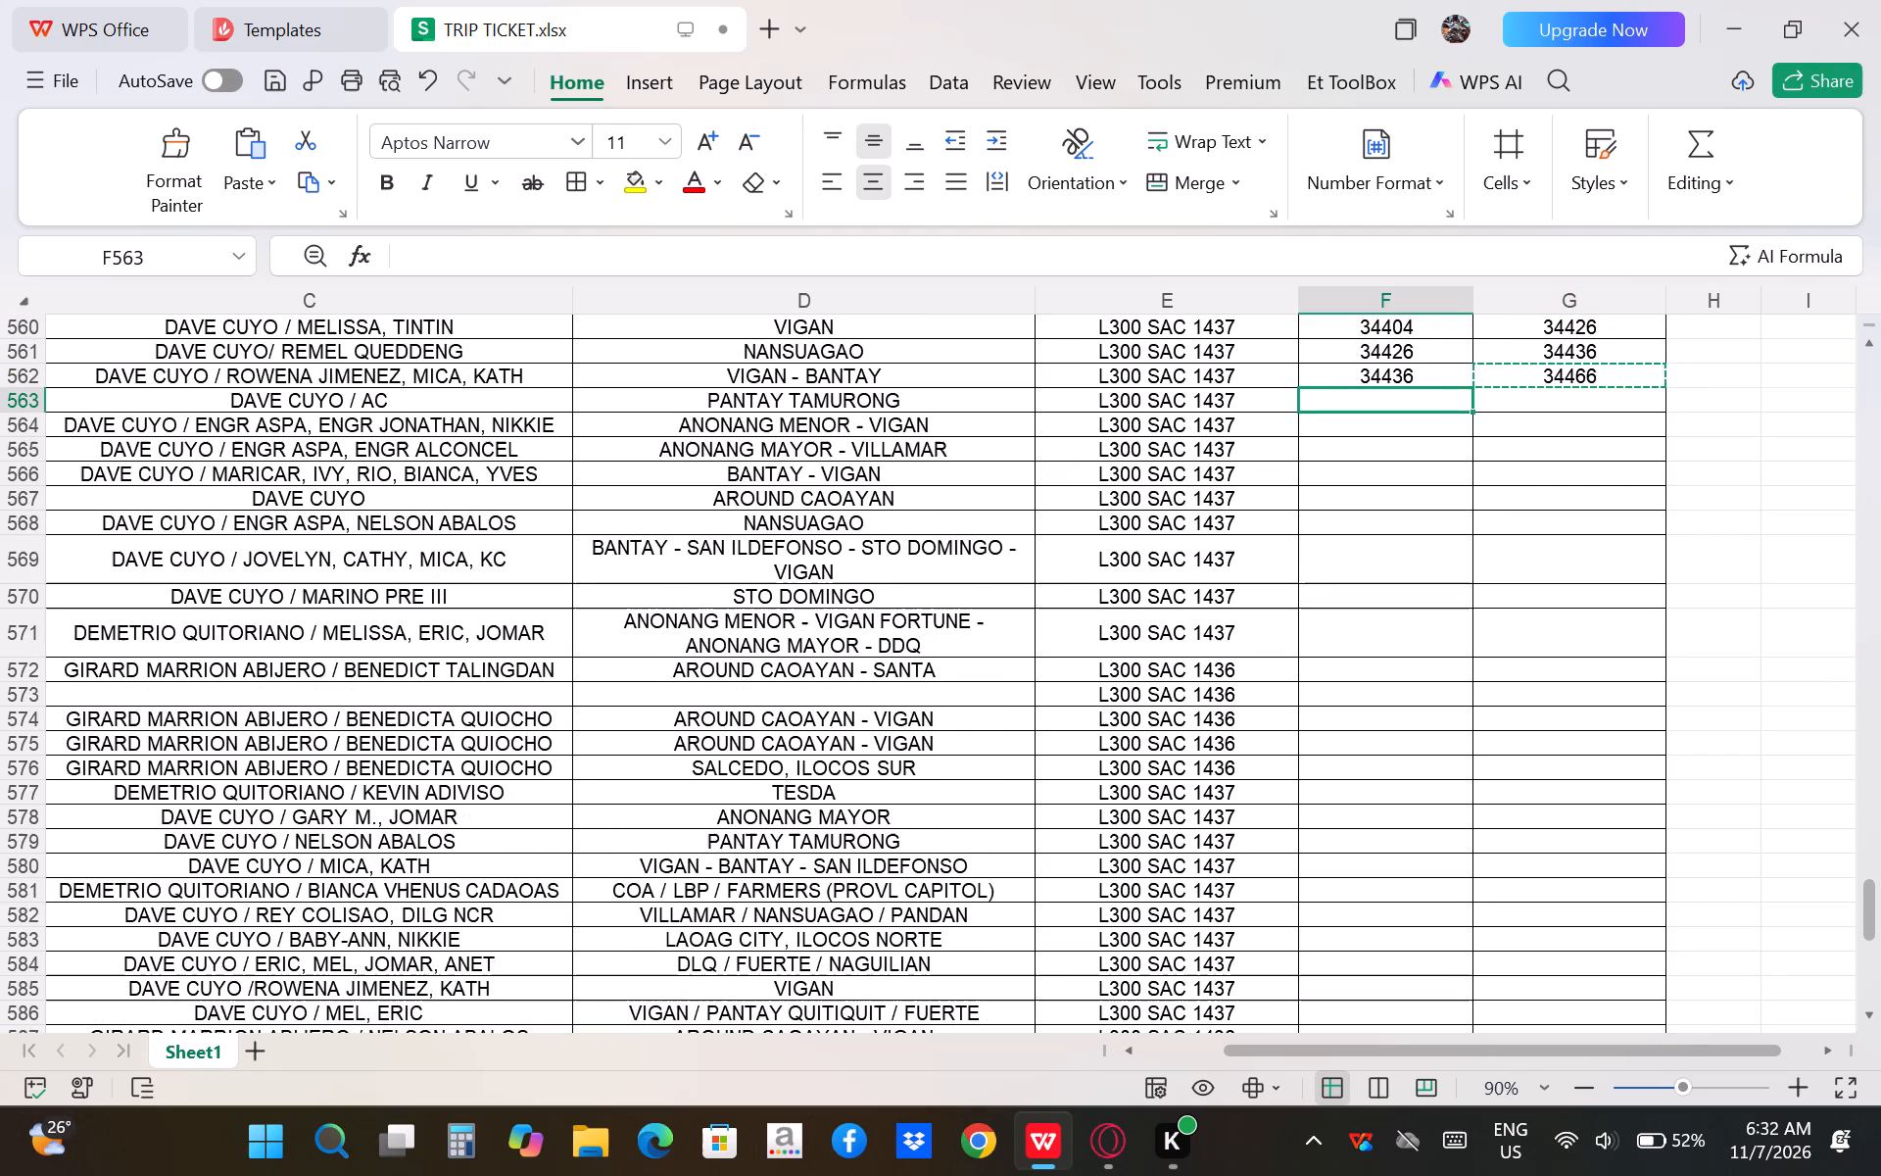
key(Return)
key(Right)
text(344)
text(96)
key(Return)
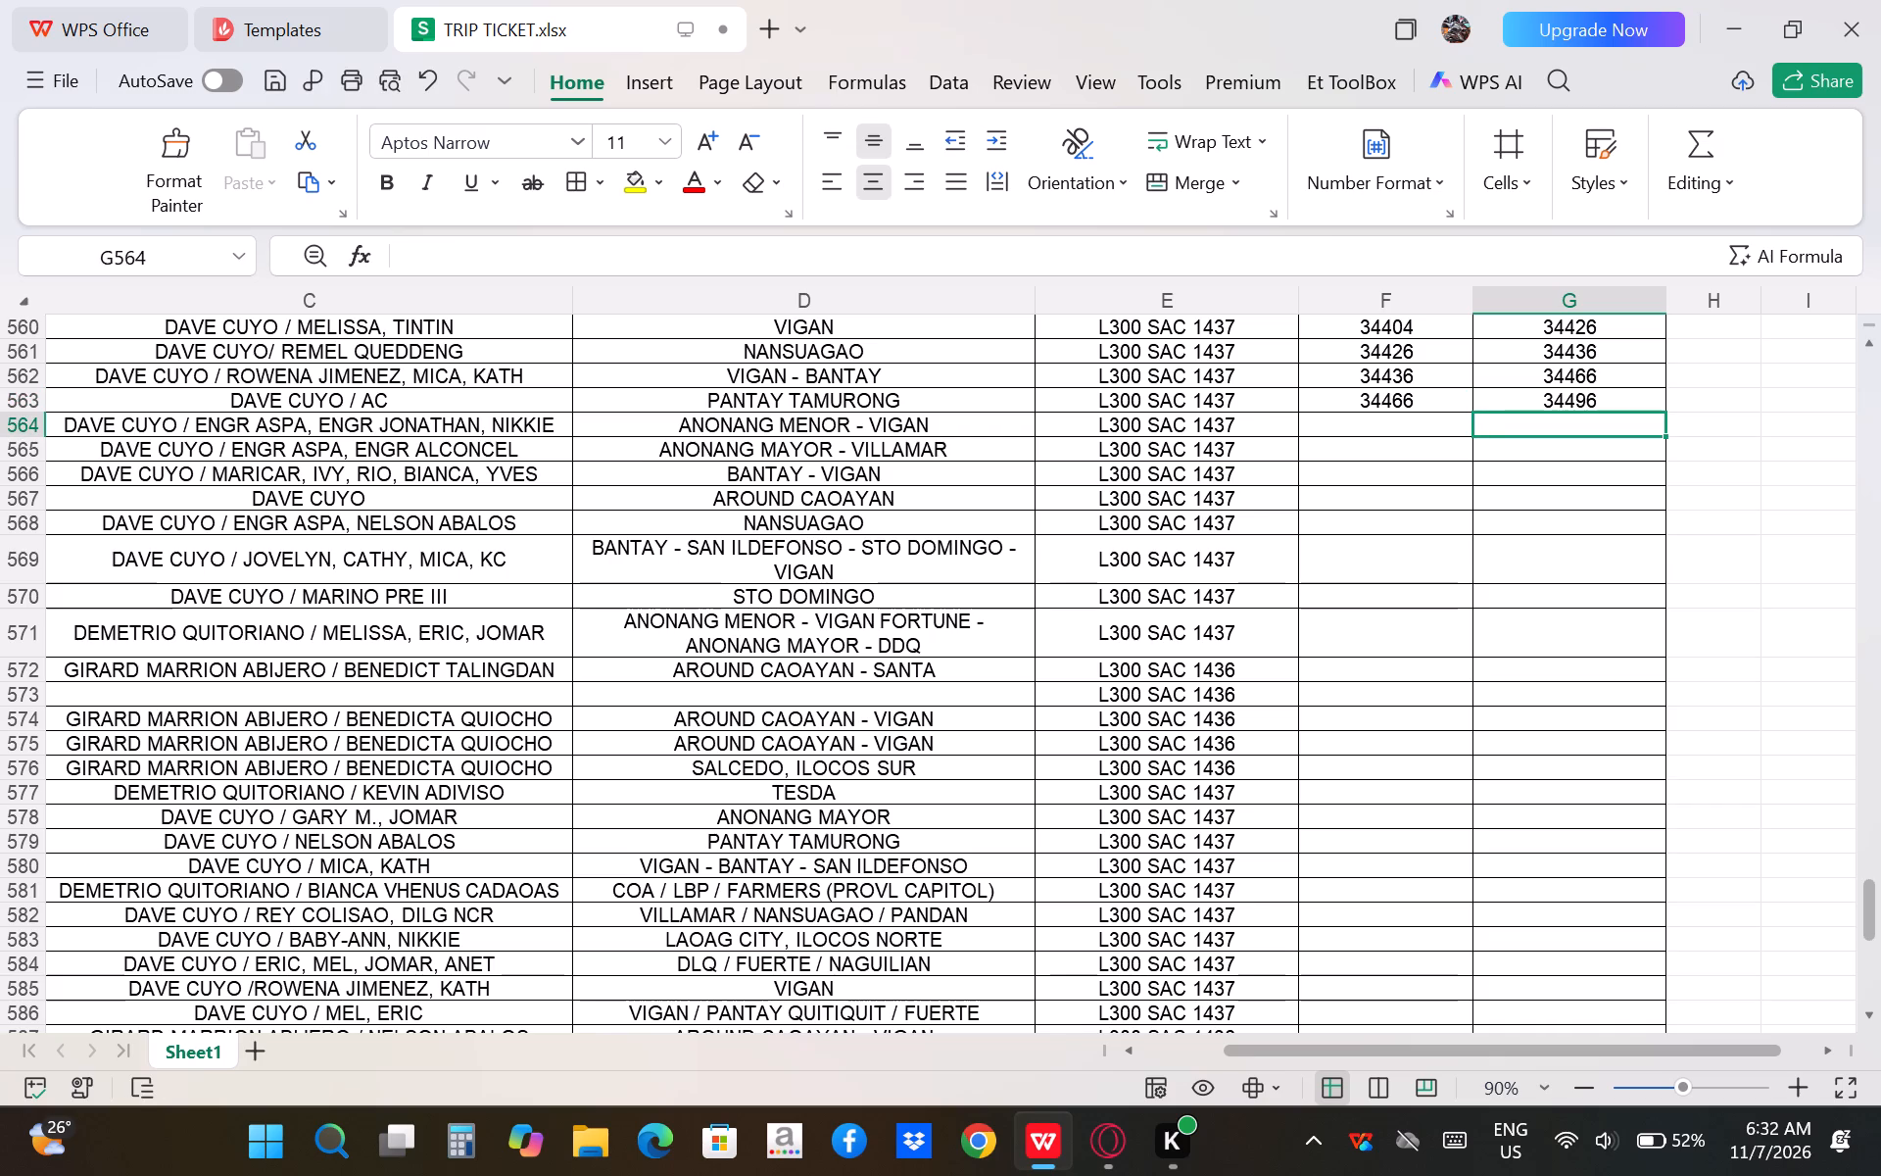
Copy the value of G563 into F564 and enter 34506 in G564 for the ANONANG MENOR - VIGAN trip.
click(1598, 405)
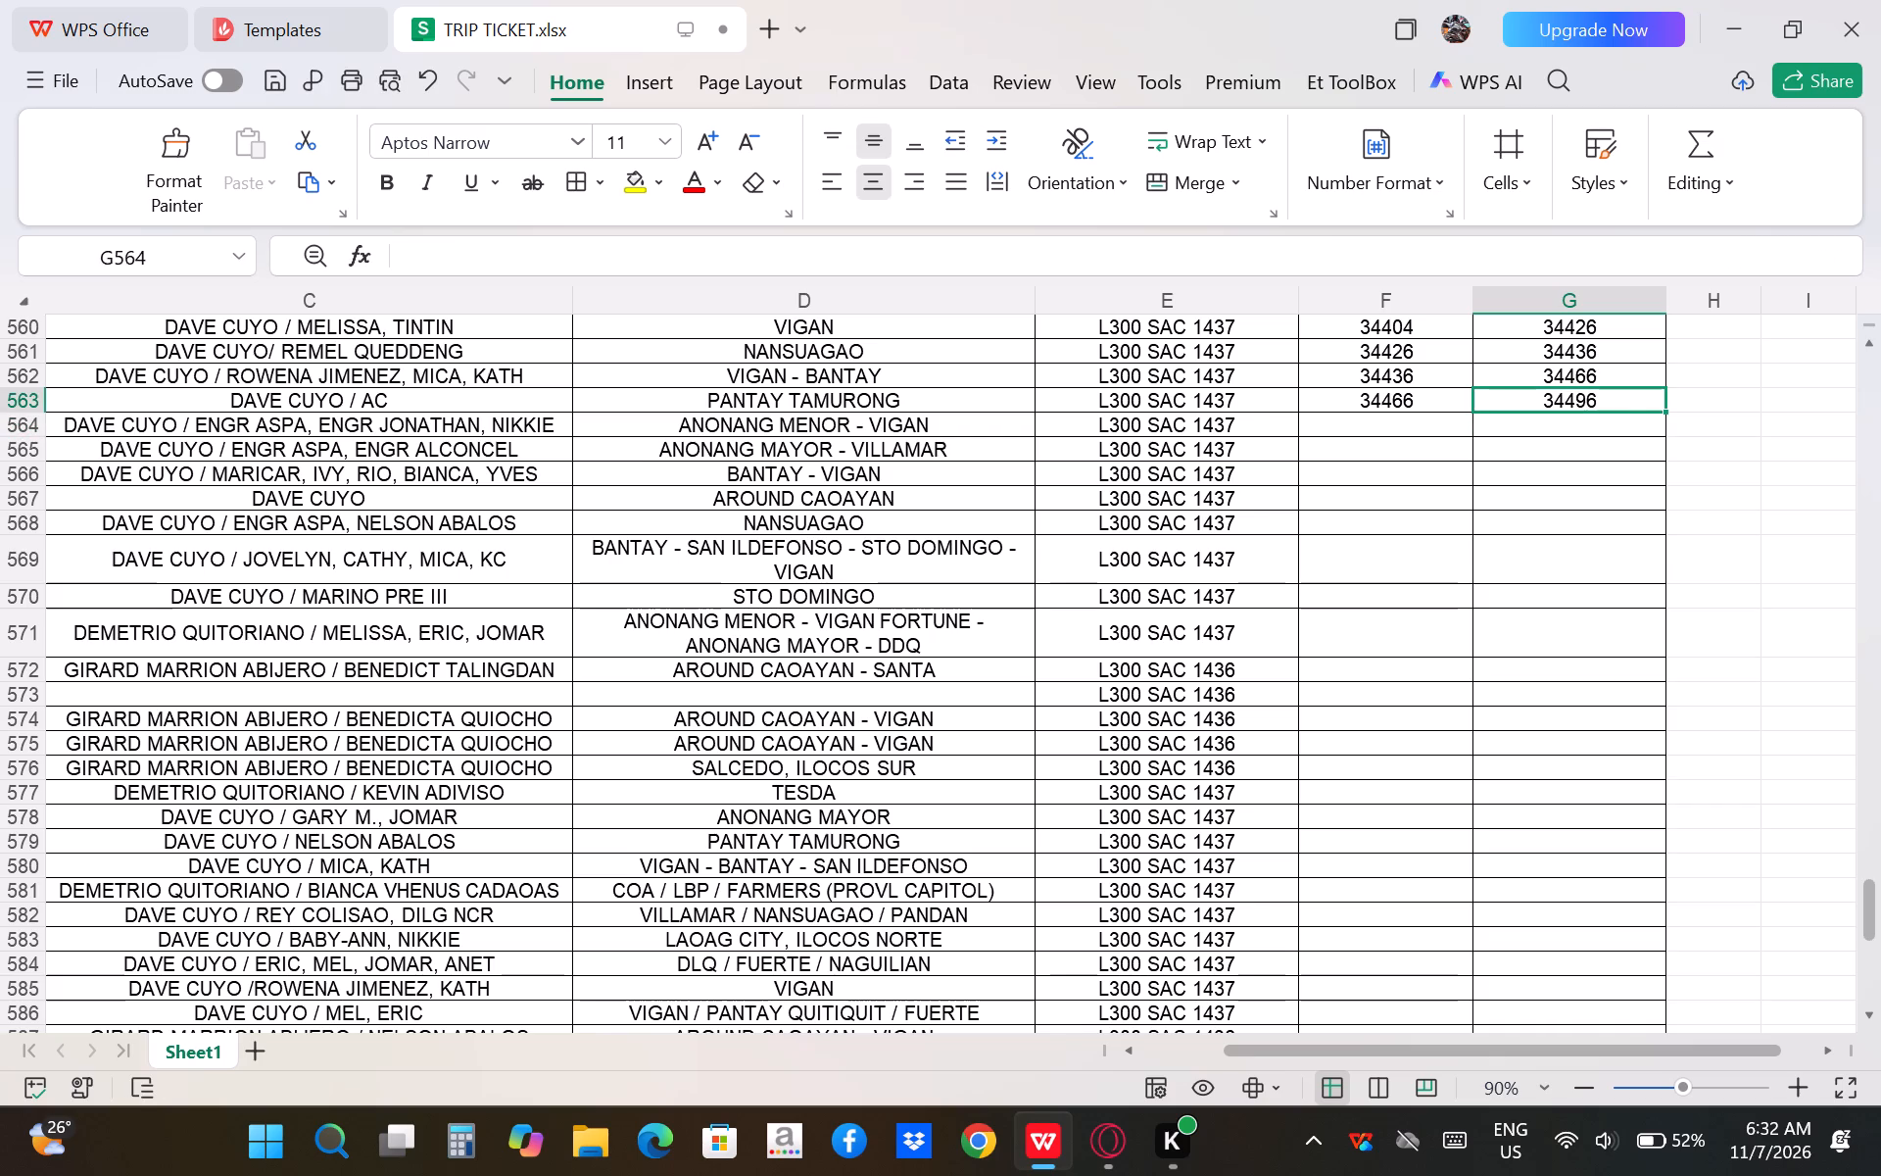
key(ctrl+c)
click(1372, 431)
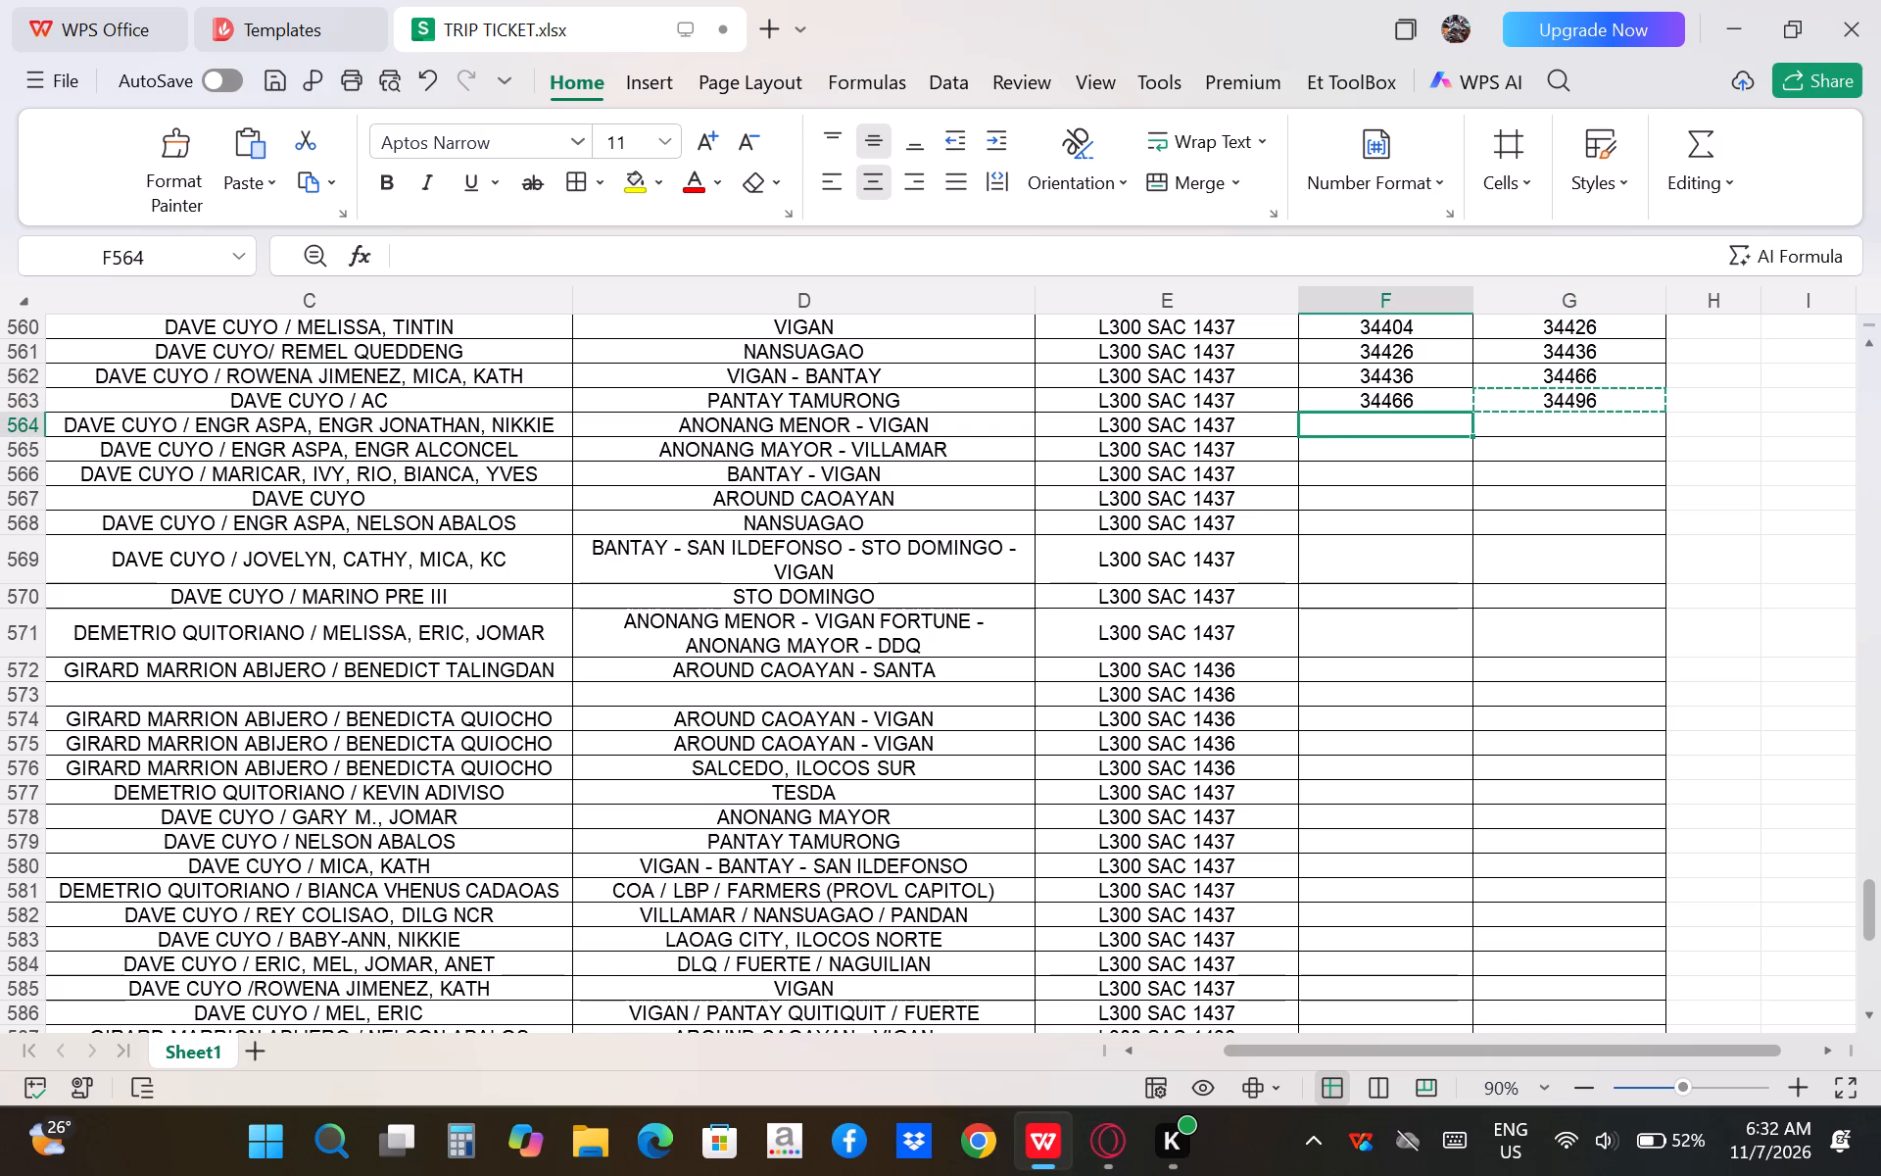
key(Return)
key(Right)
text(34506)
key(Return)
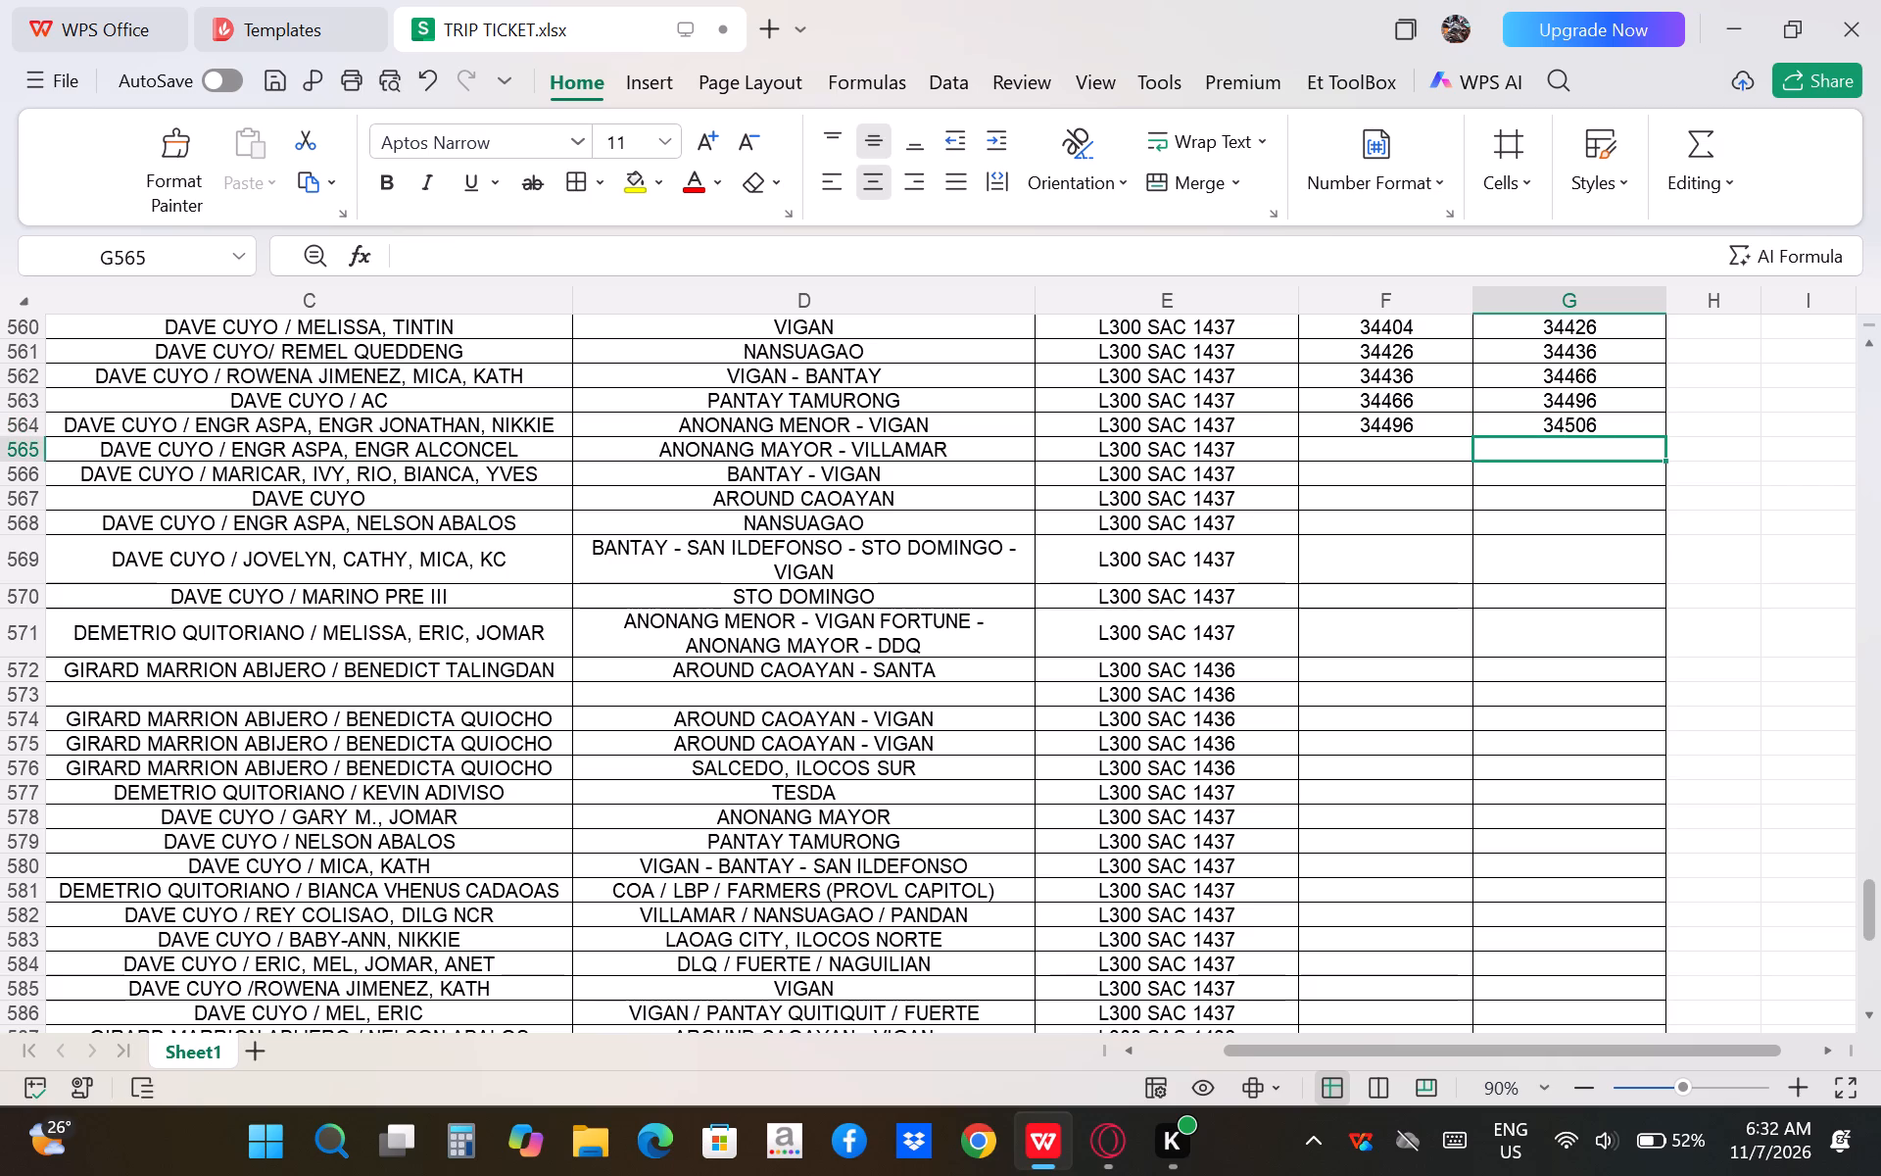
Copy the value of G564 into F565 and enter 34564 in G565 for the ANONANG MAYOR - VILLAMAR trip.
click(1537, 429)
key(ctrl+c)
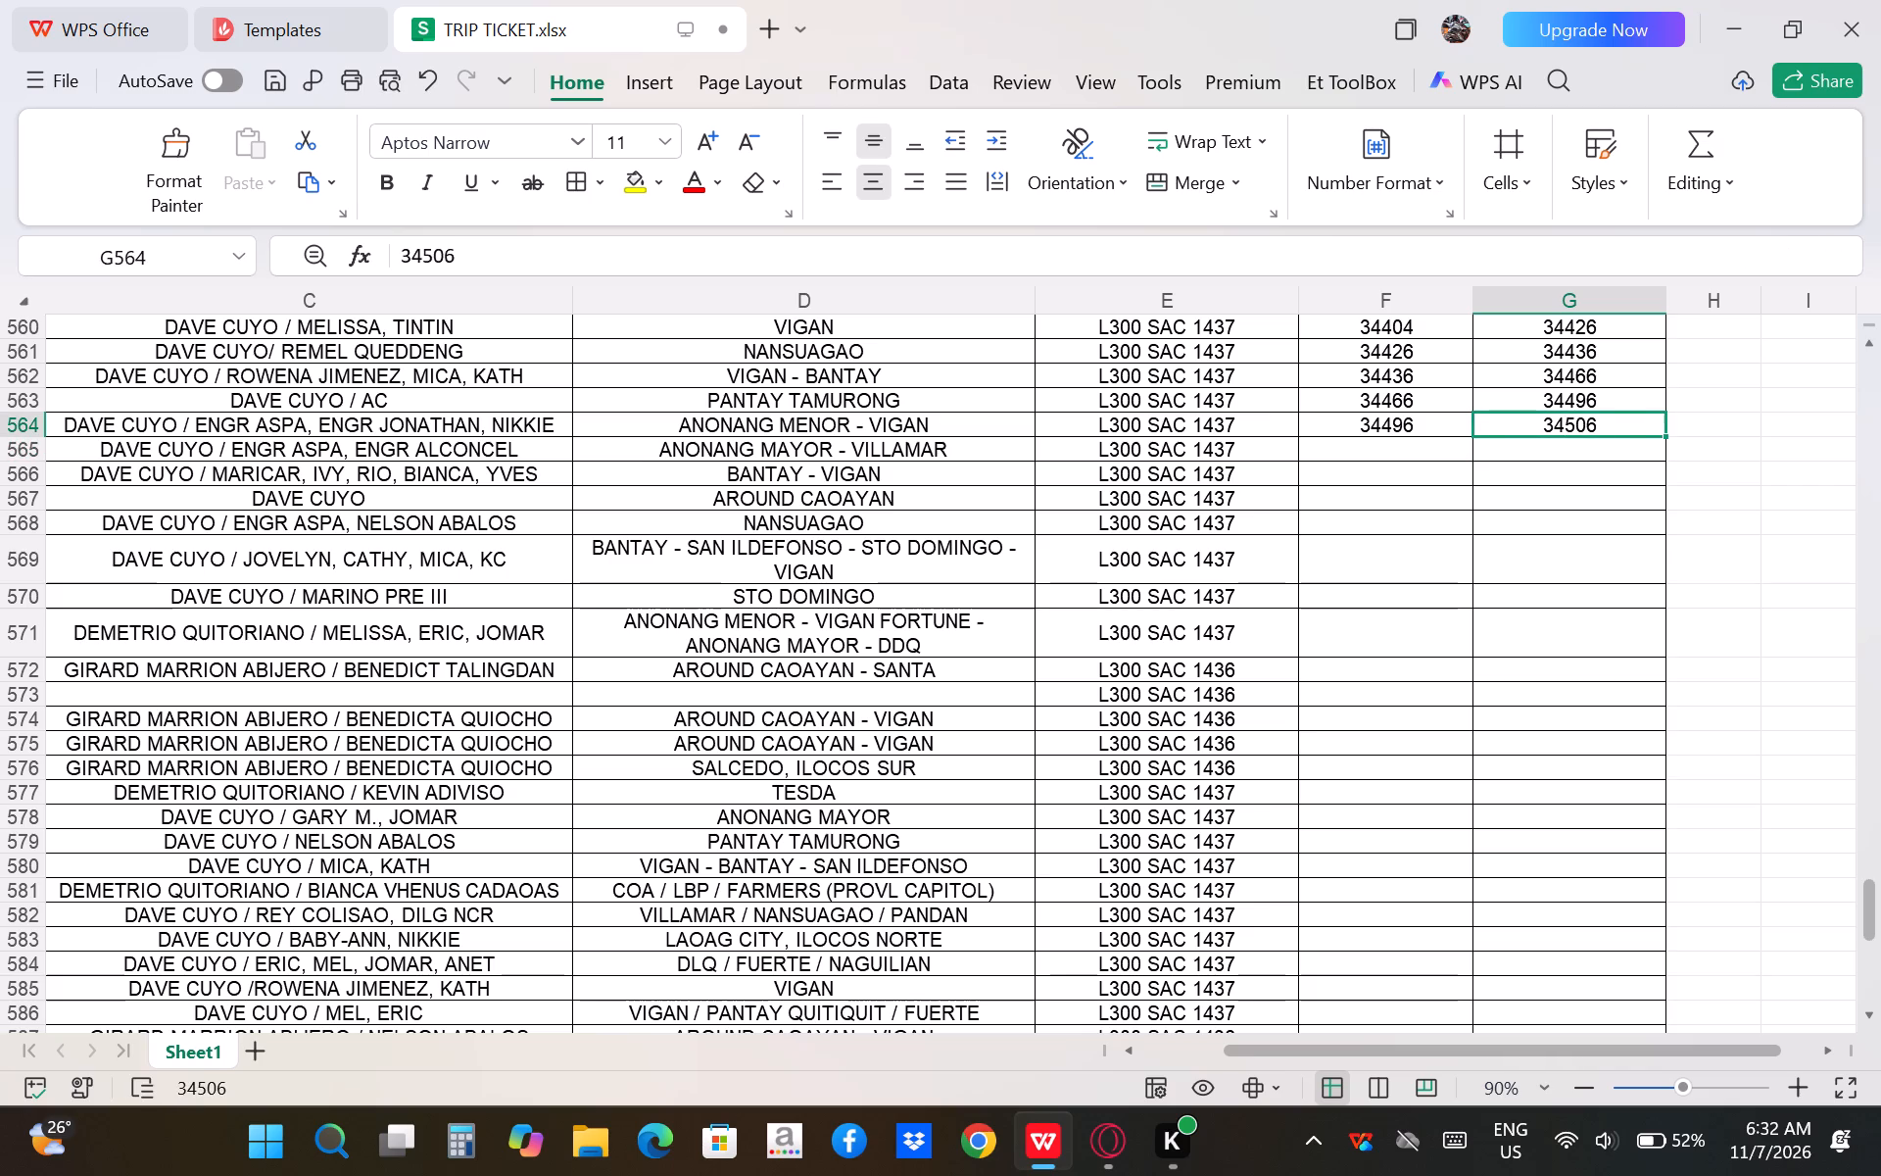
click(1439, 460)
key(Return)
key(Right)
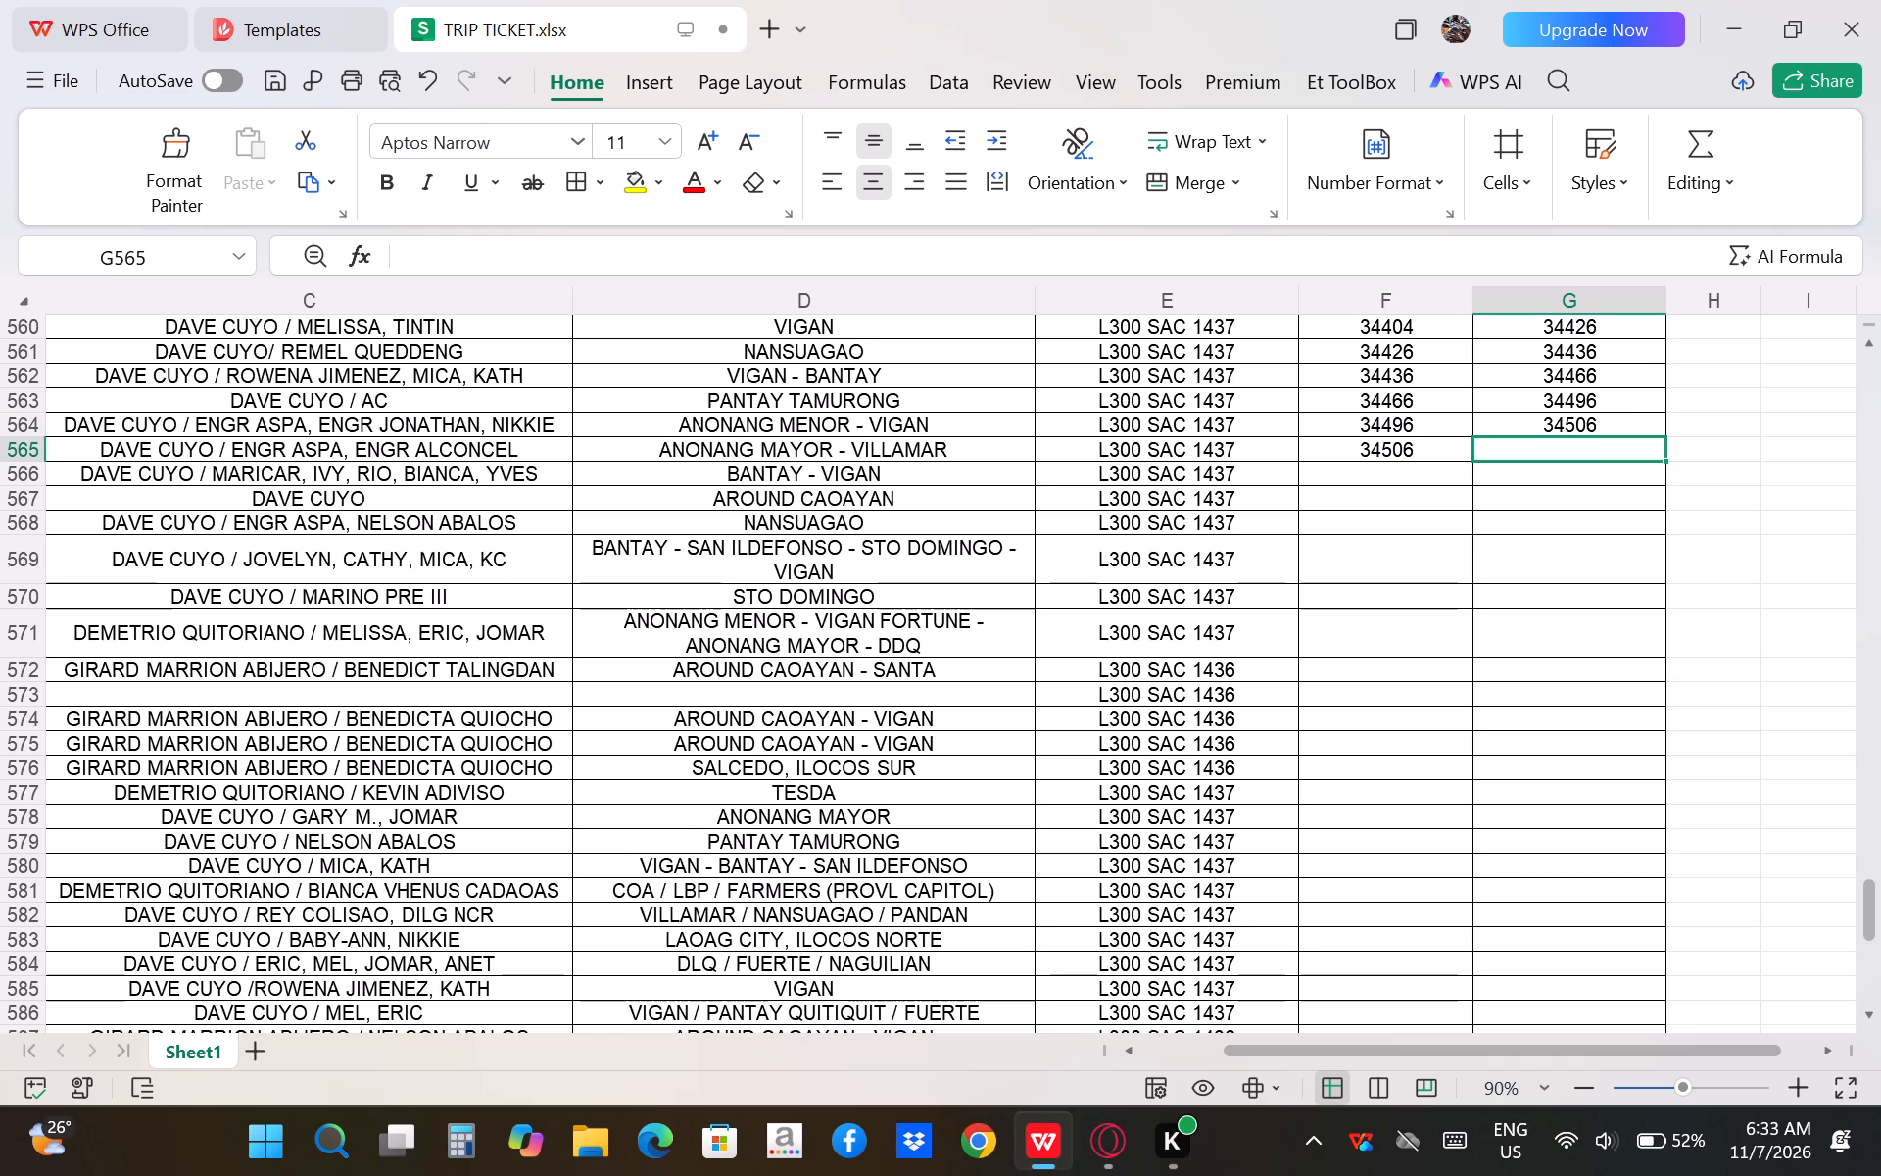
text(34564)
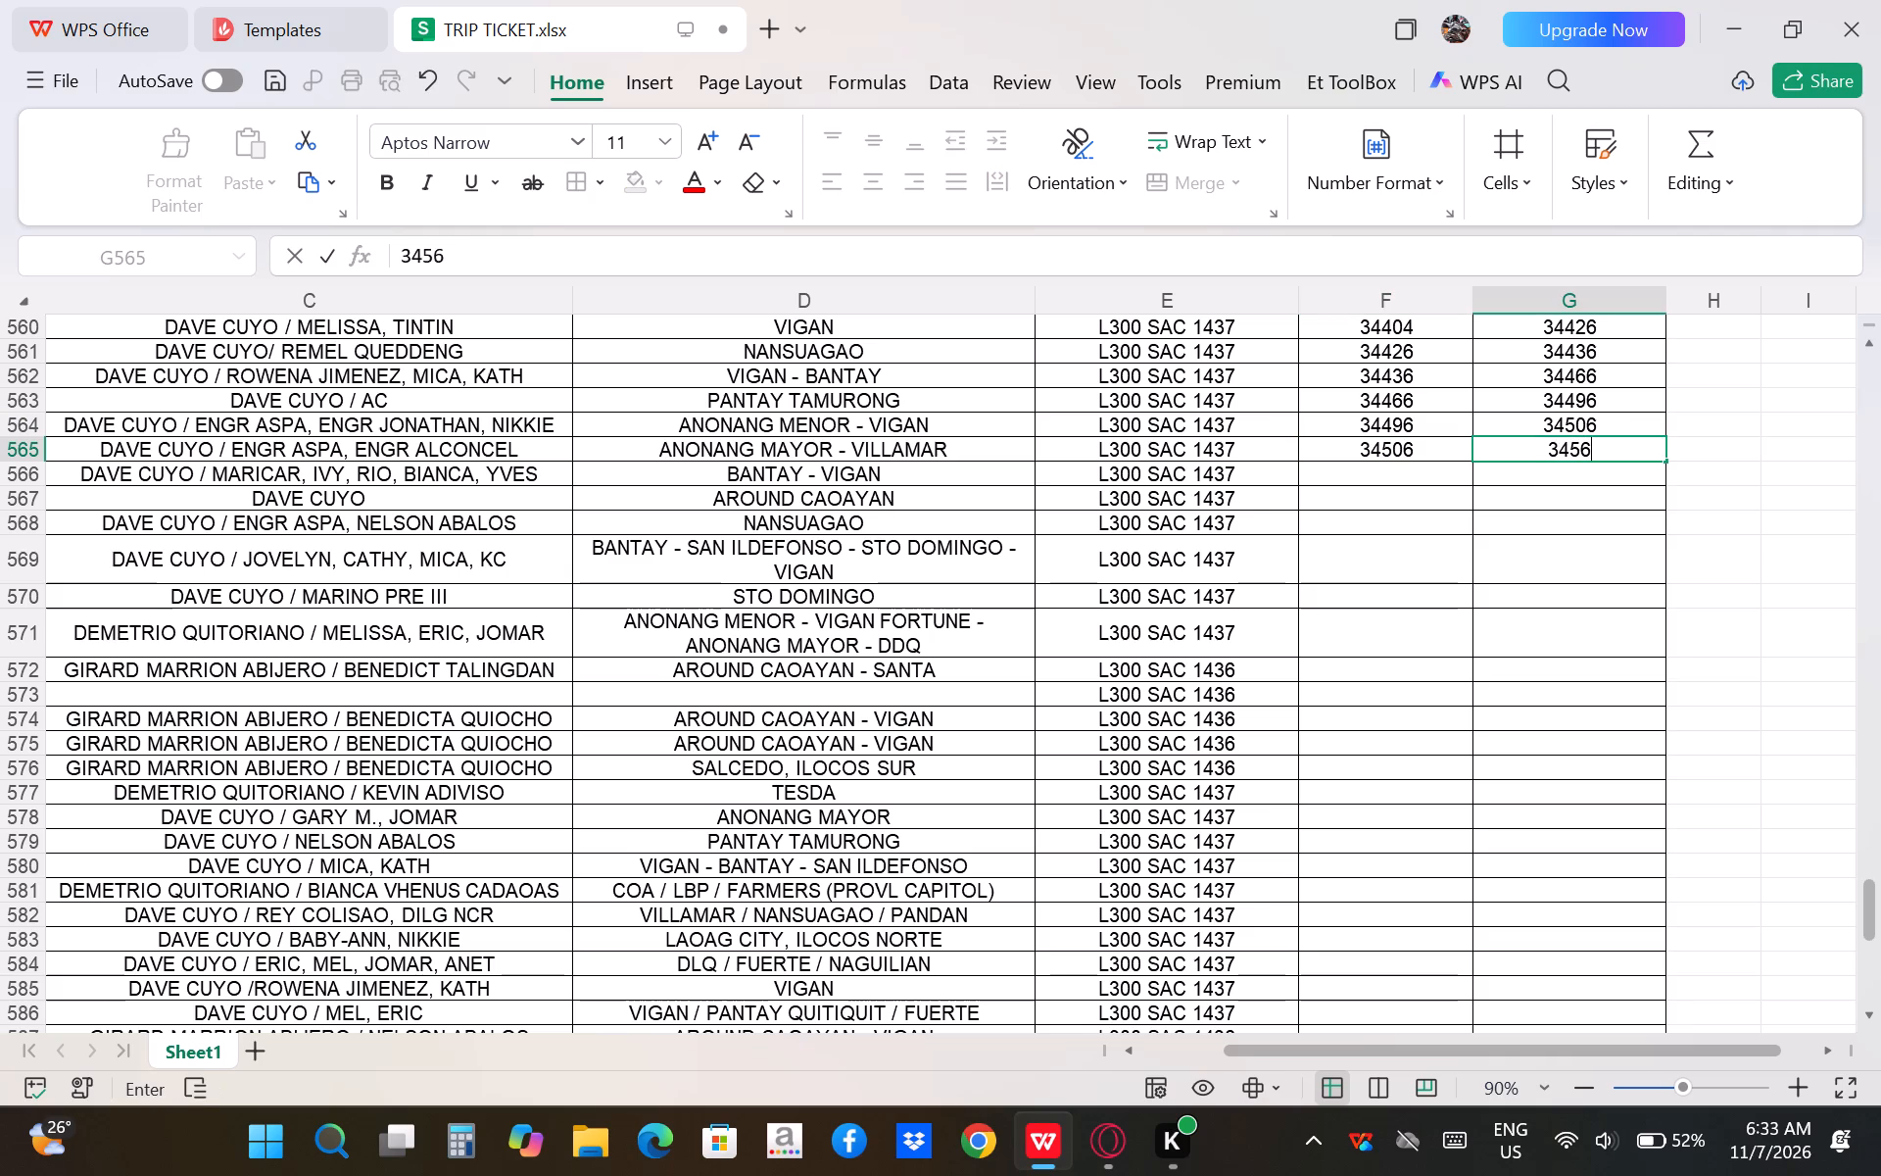
key(Return)
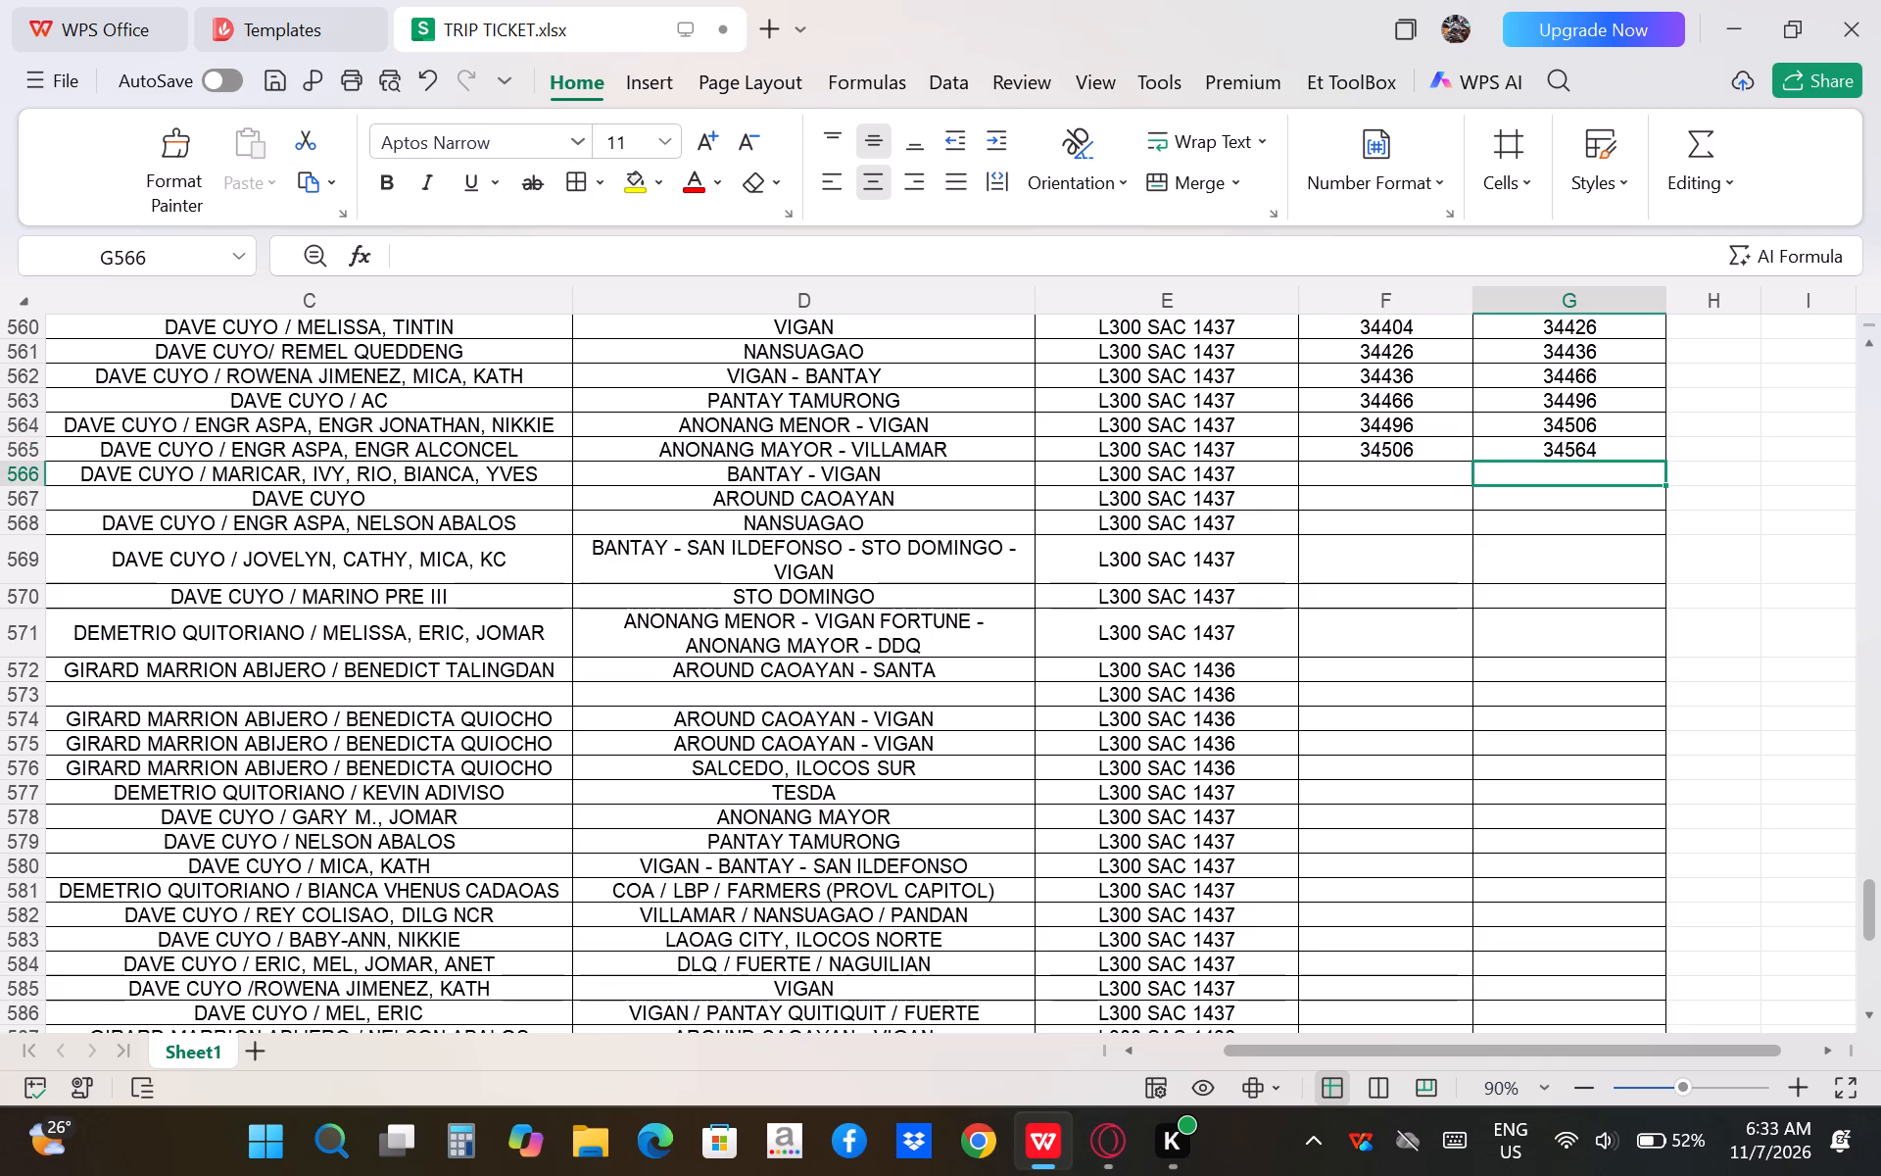
Copy the value of G565 into F566 and enter 34593 in G566 for the BANTAY - VIGAN trip.
click(1567, 447)
key(ctrl+c)
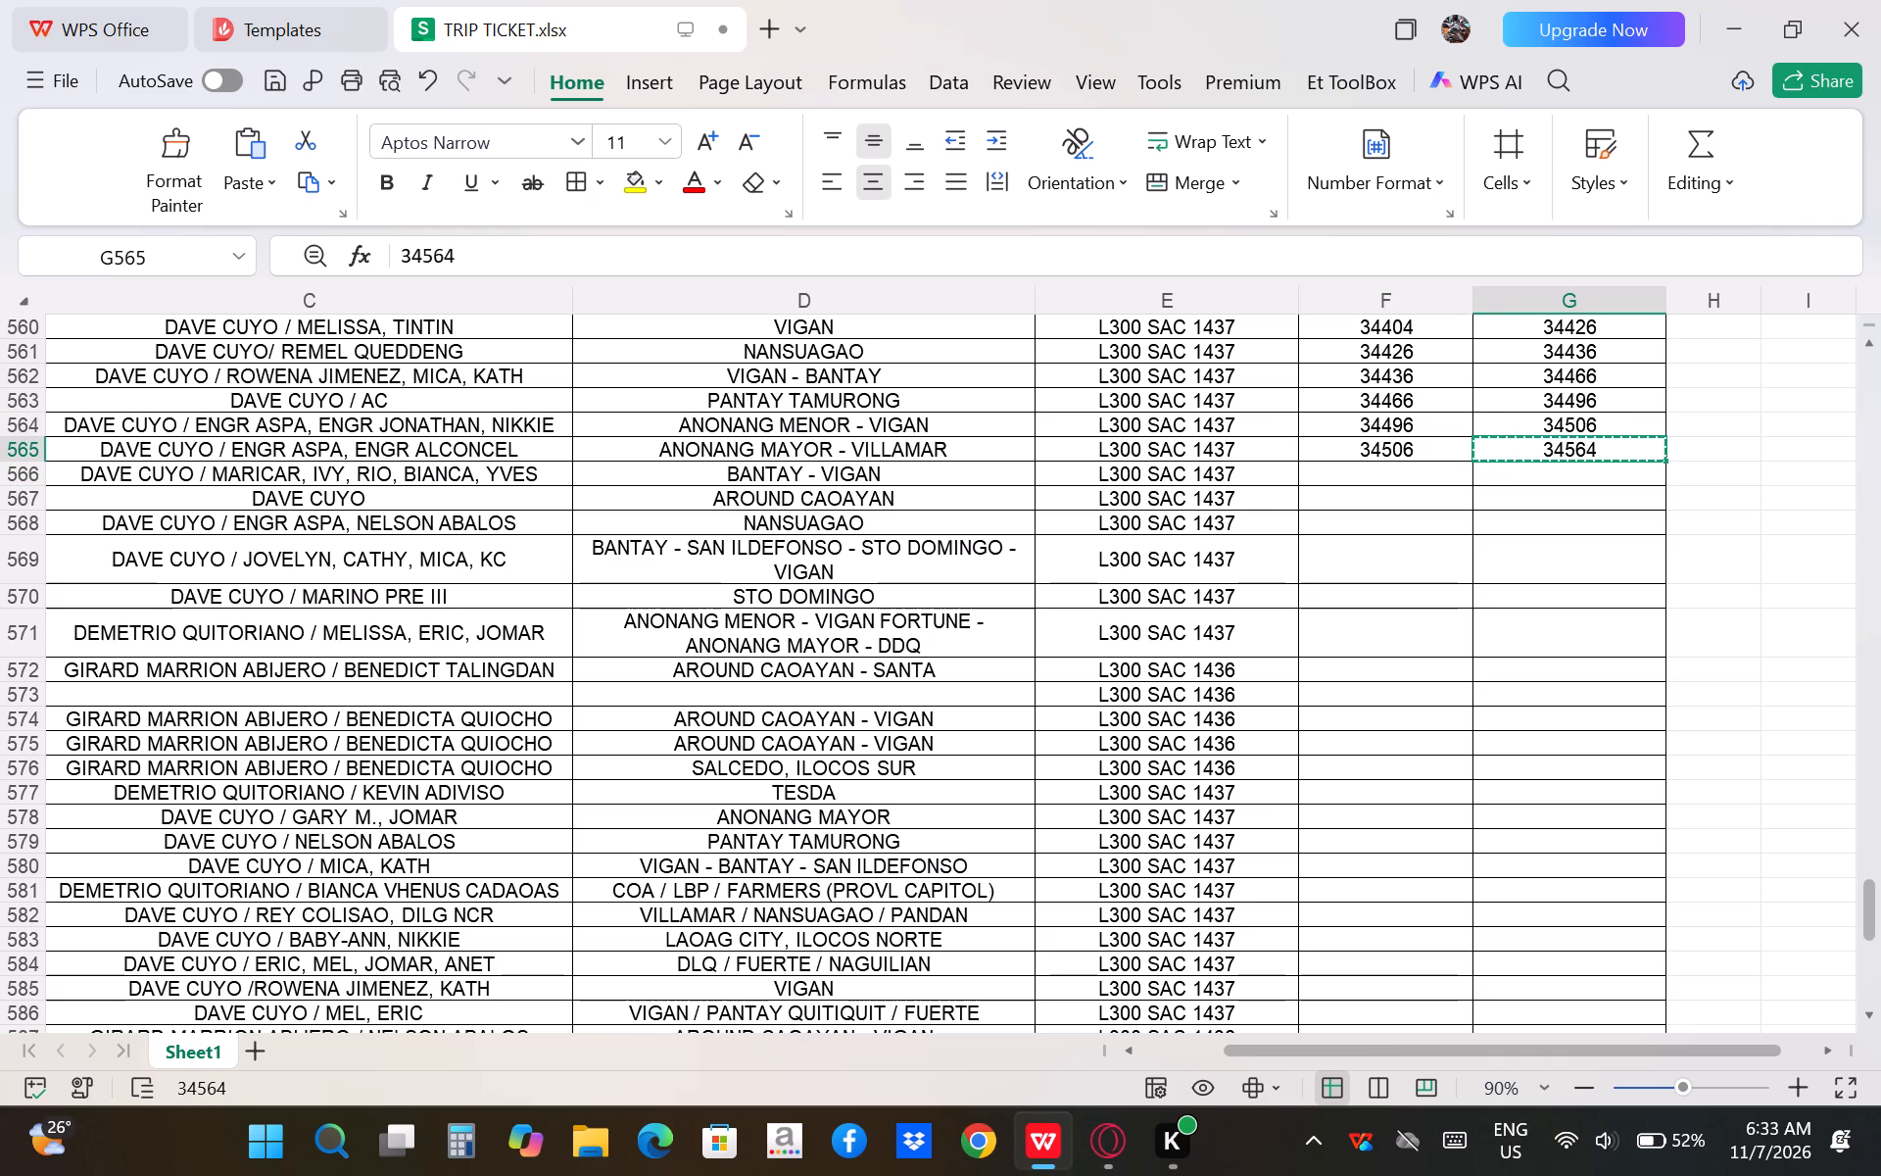
click(1411, 472)
key(Return)
key(Right)
text(34593)
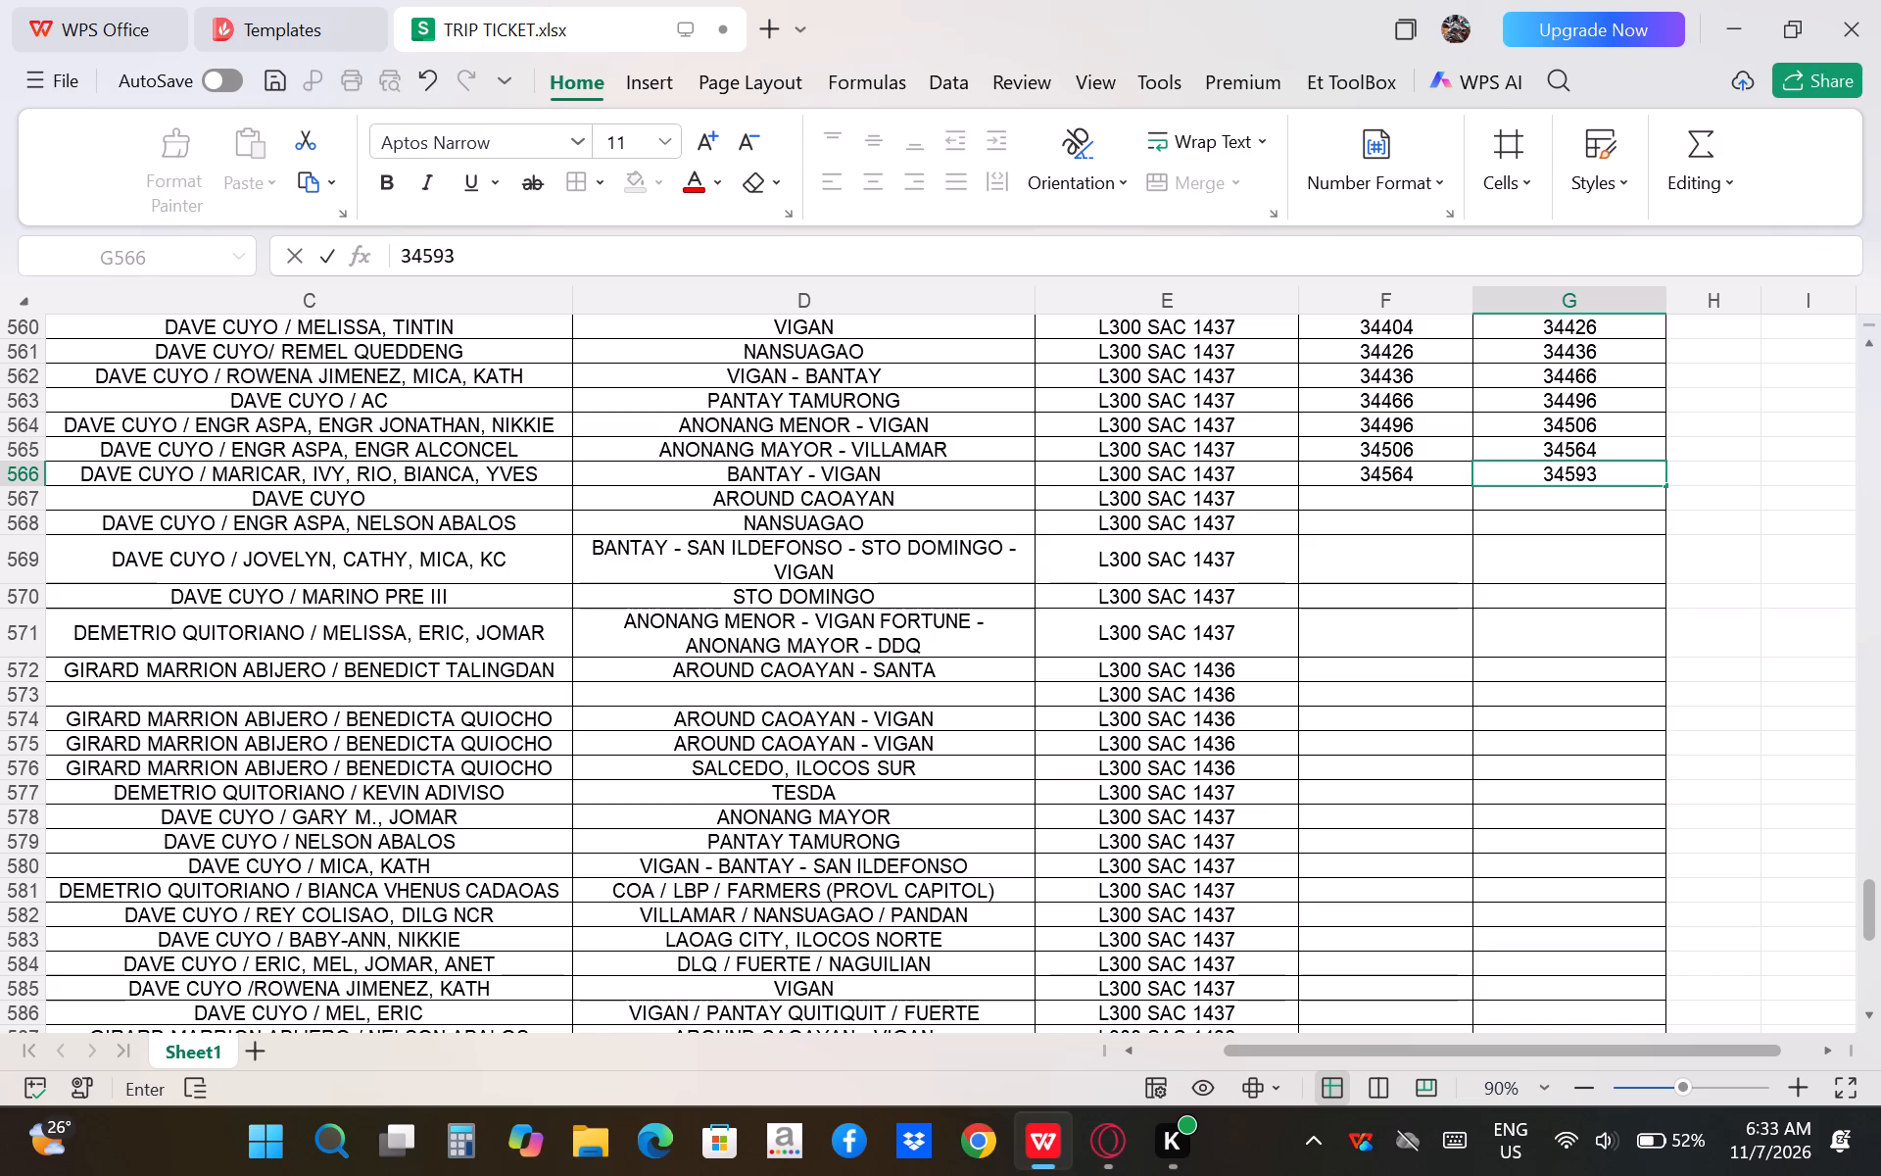
key(Return)
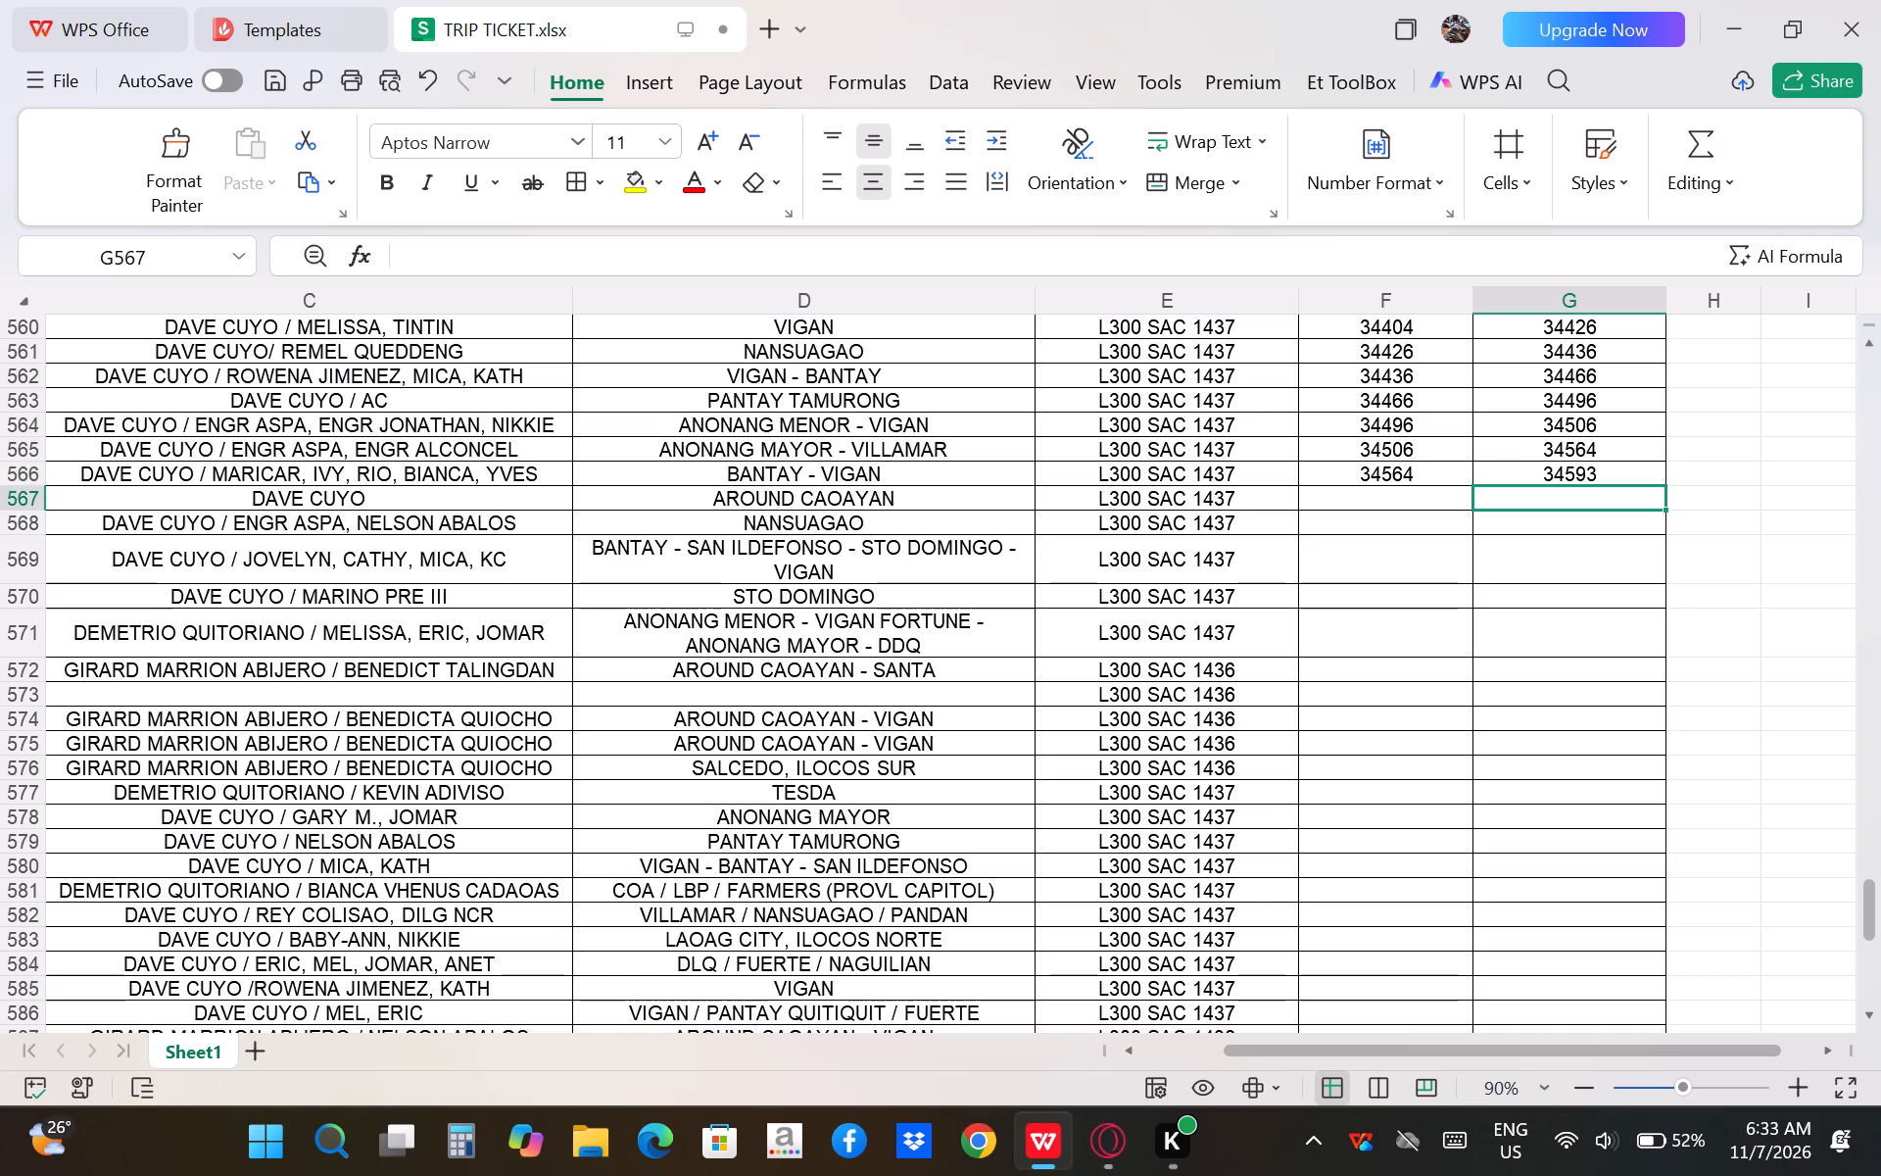
Copy the value of G566 into F567 and enter 34611 in G567 for the AROUND CAOAYAN trip.
click(1491, 473)
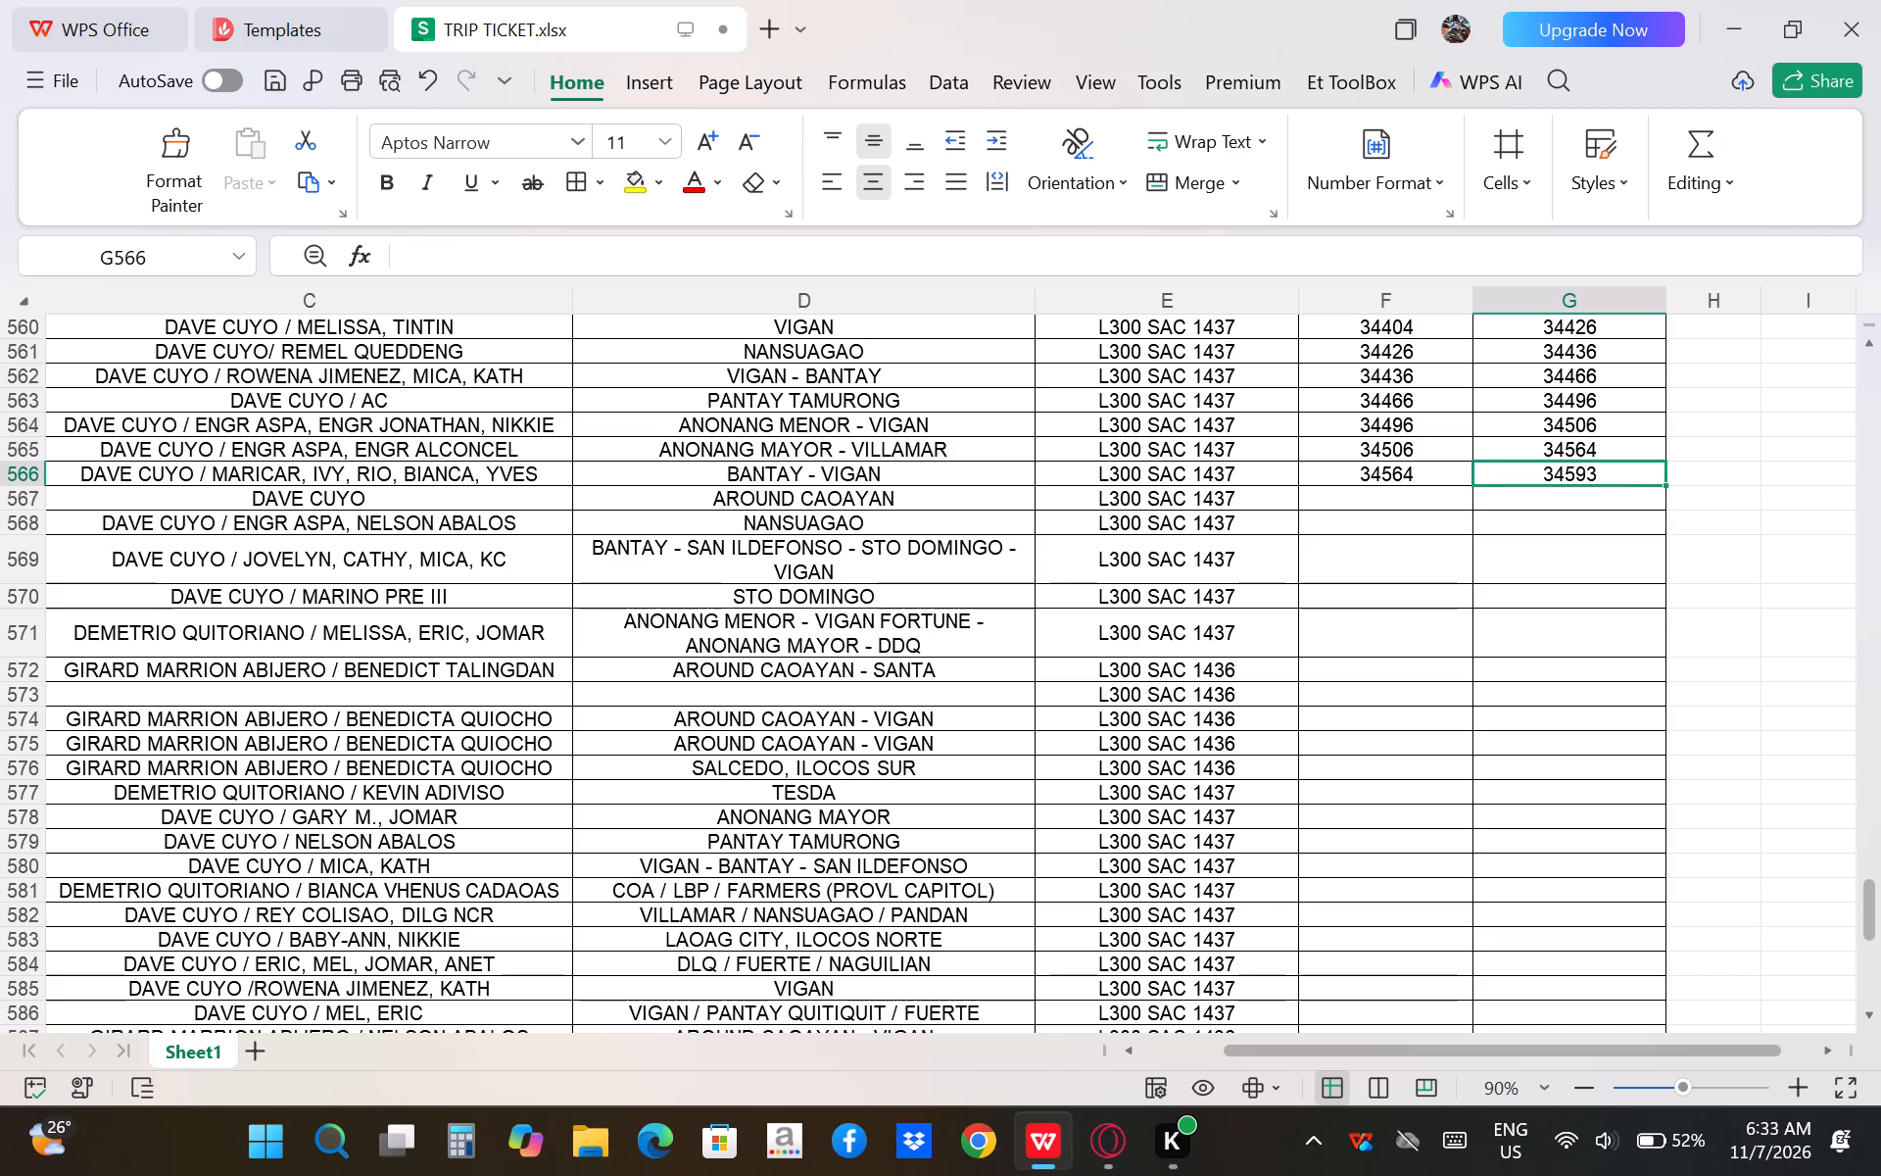
key(ctrl+c)
click(1390, 509)
key(Return)
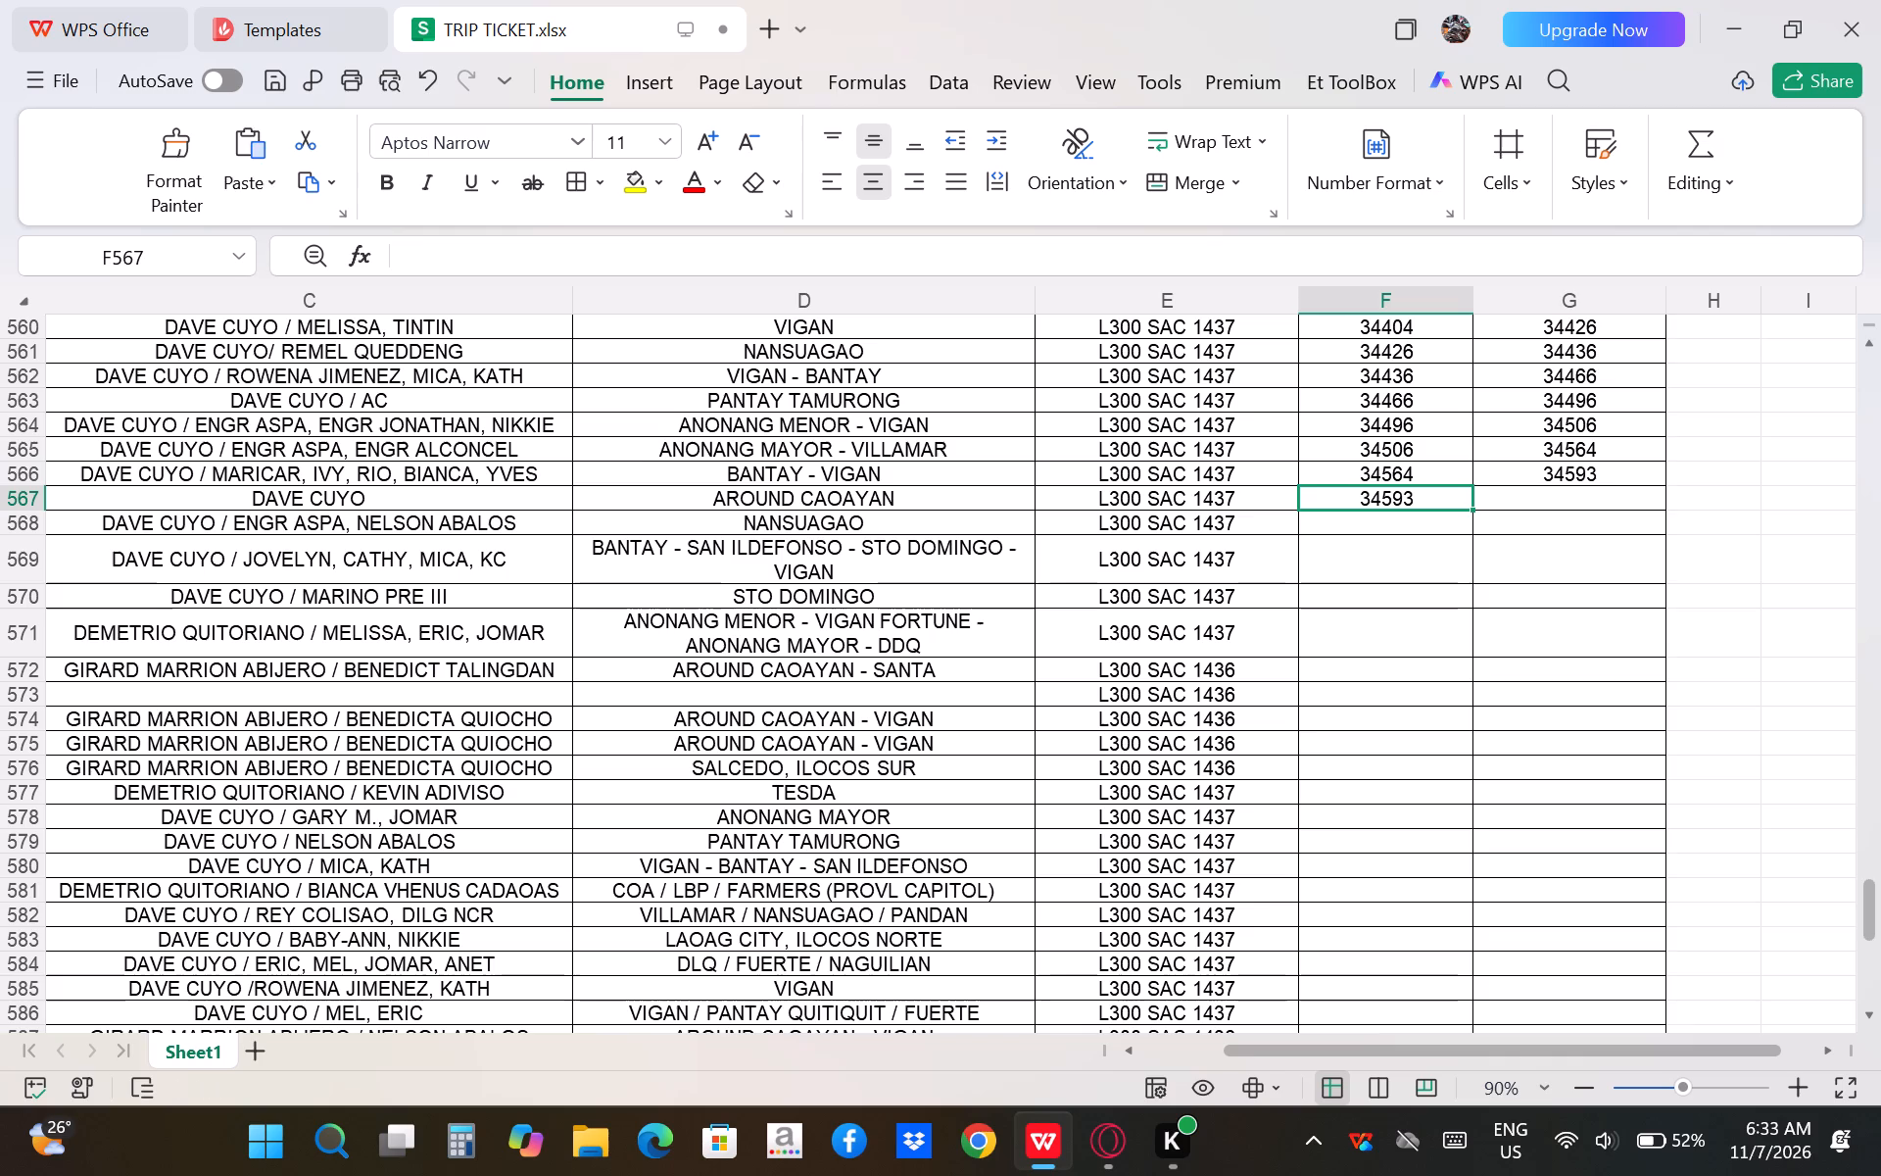
key(Right)
key(3)
key(4)
text(611)
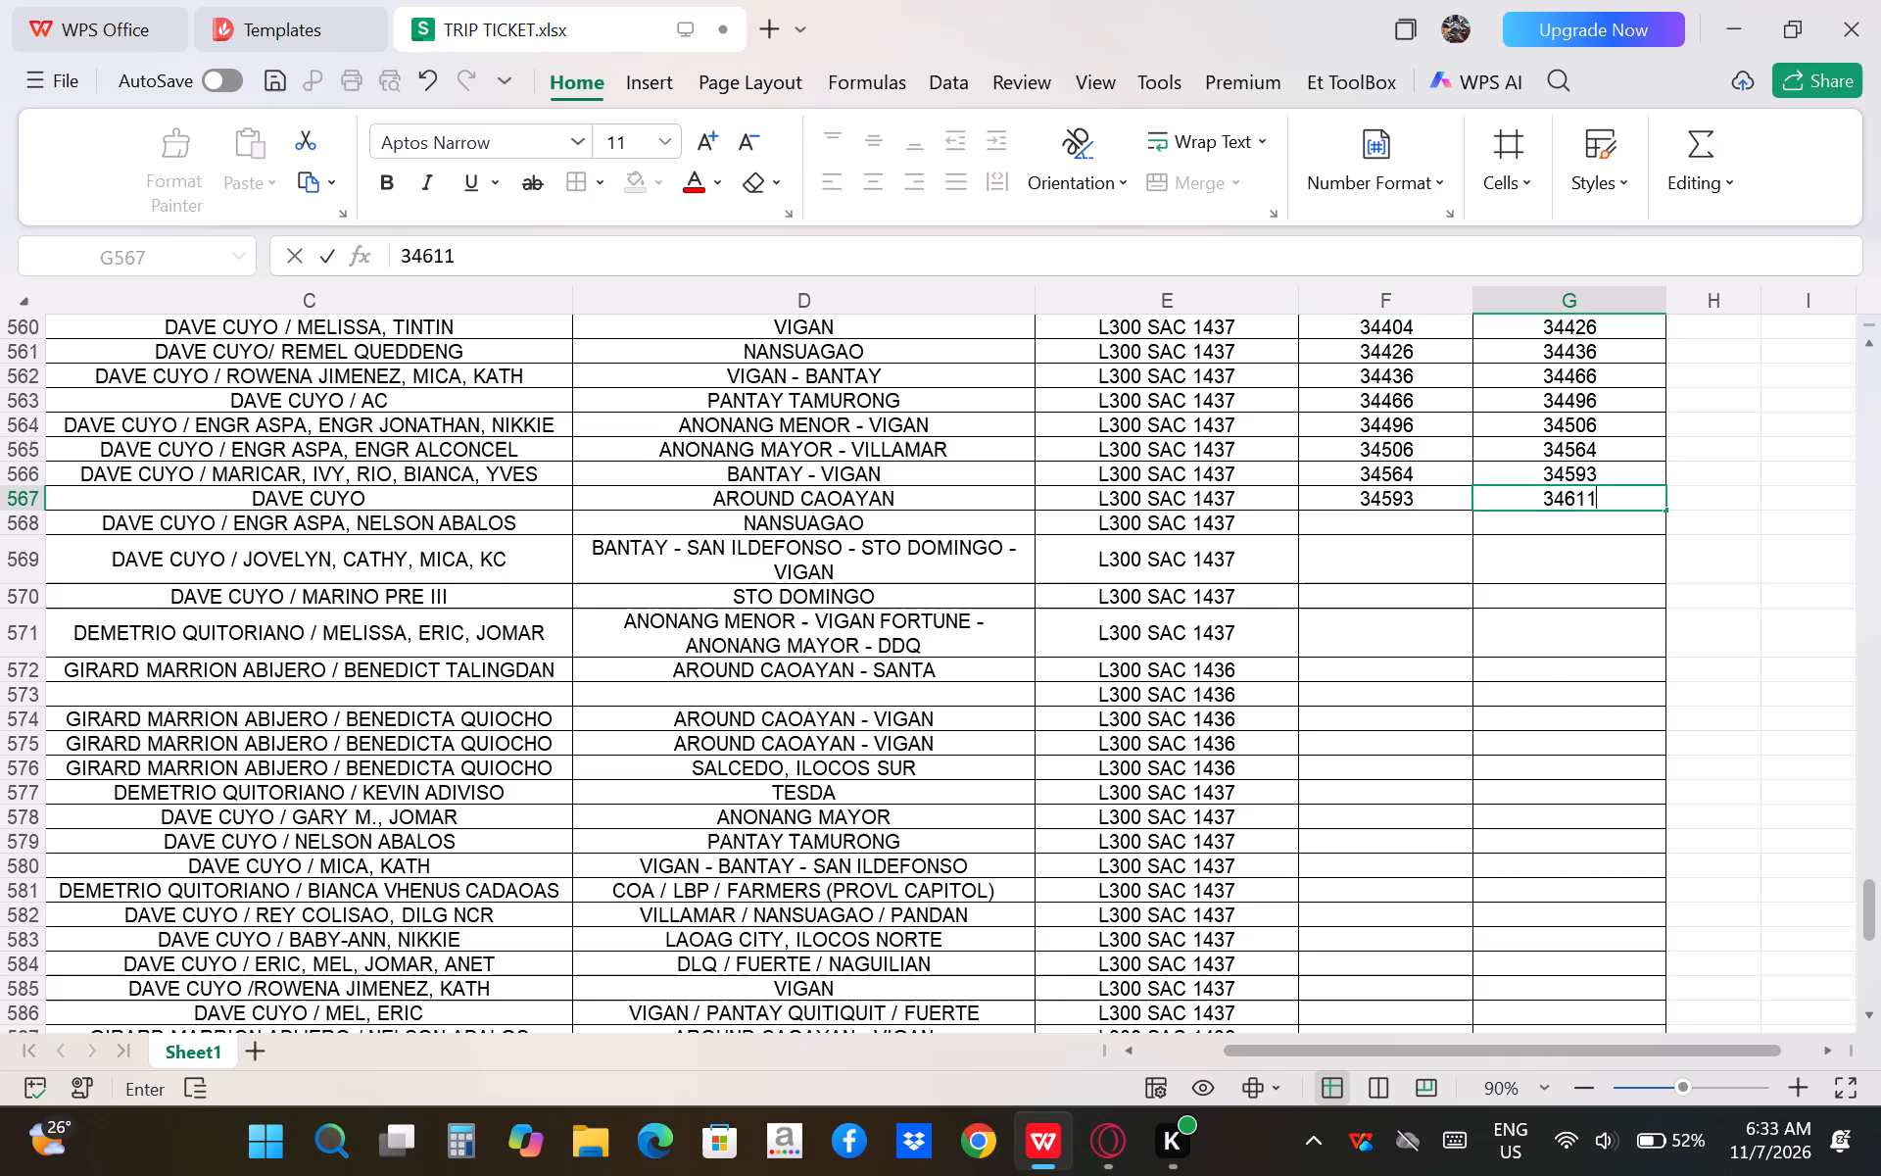
key(Return)
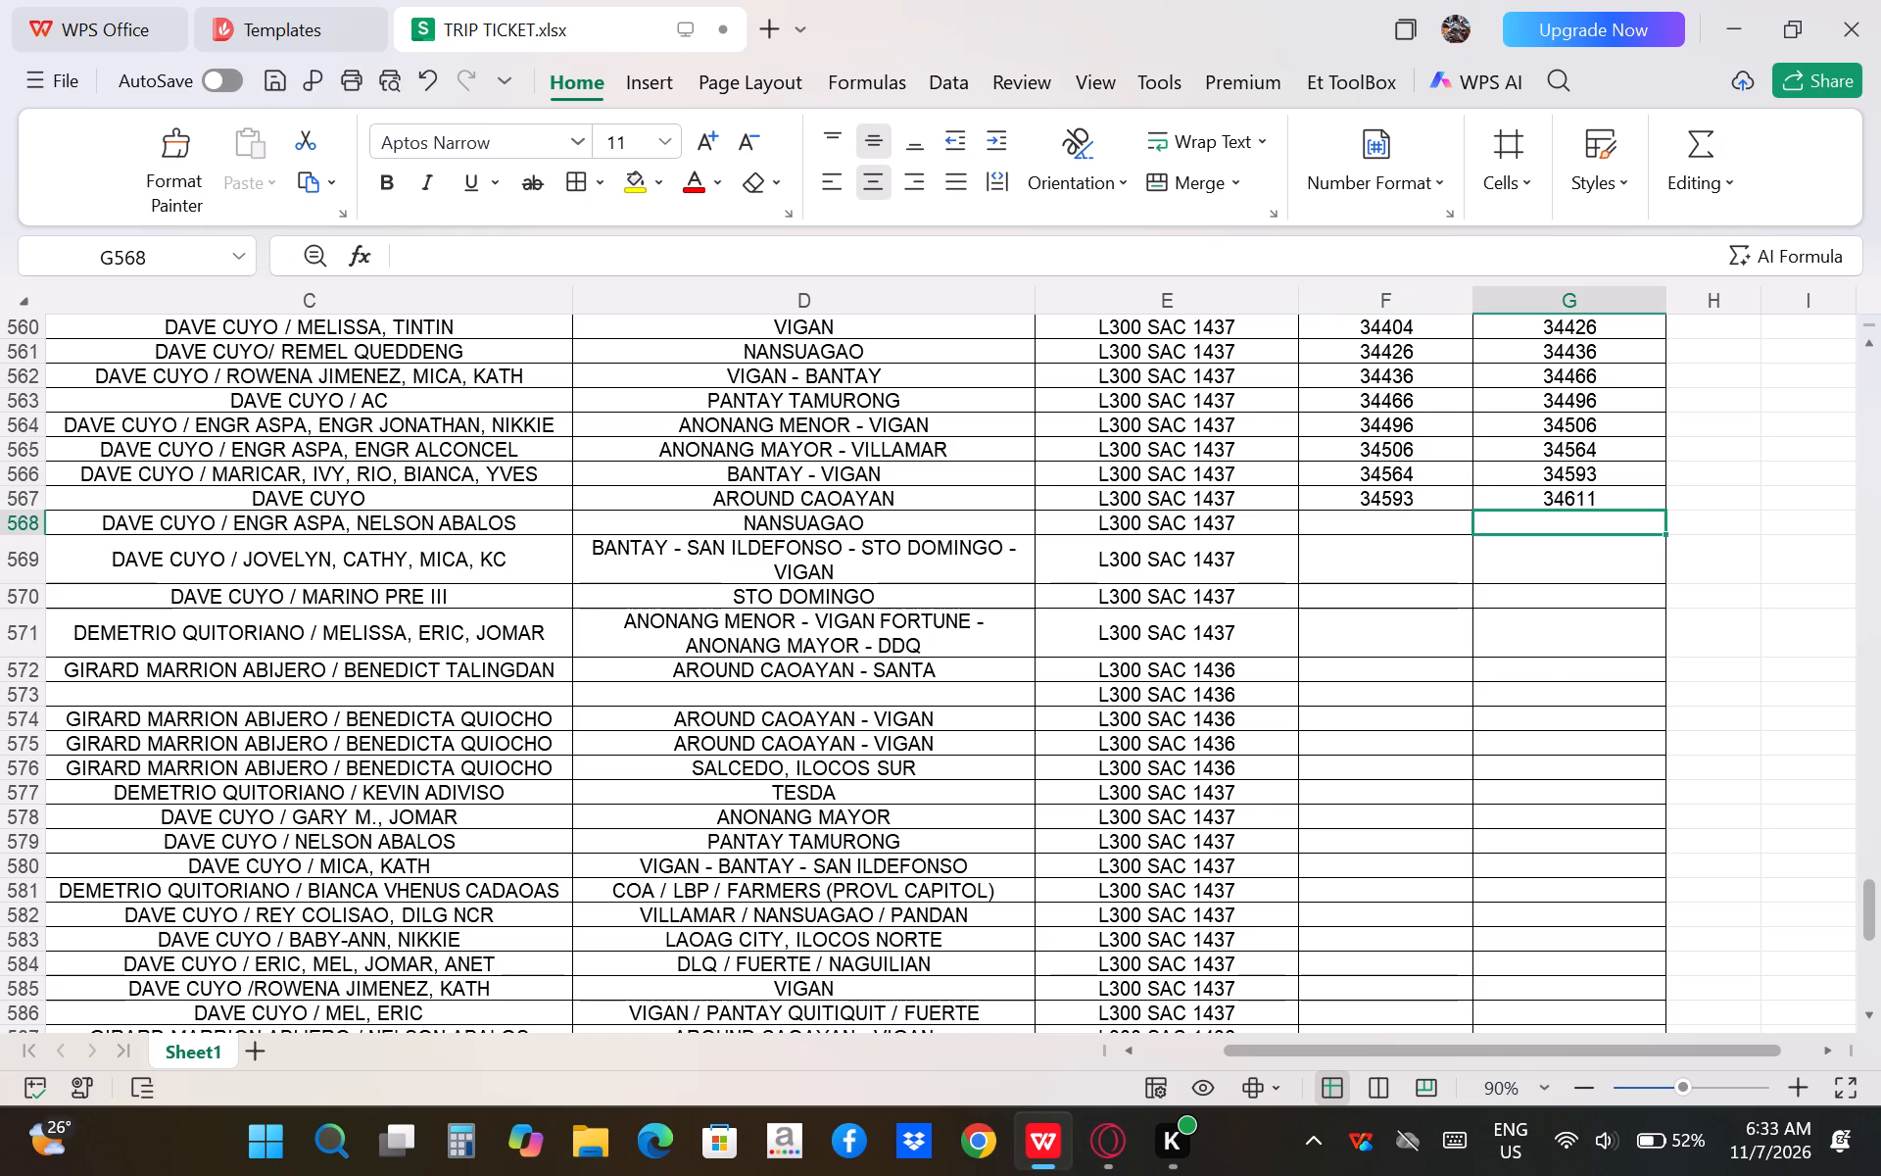
Enter 45008 in F568 and 45077 in G568 for the NANSUAGAO trip.
click(1426, 519)
key(4)
key(5)
key(0)
key(0)
key(8)
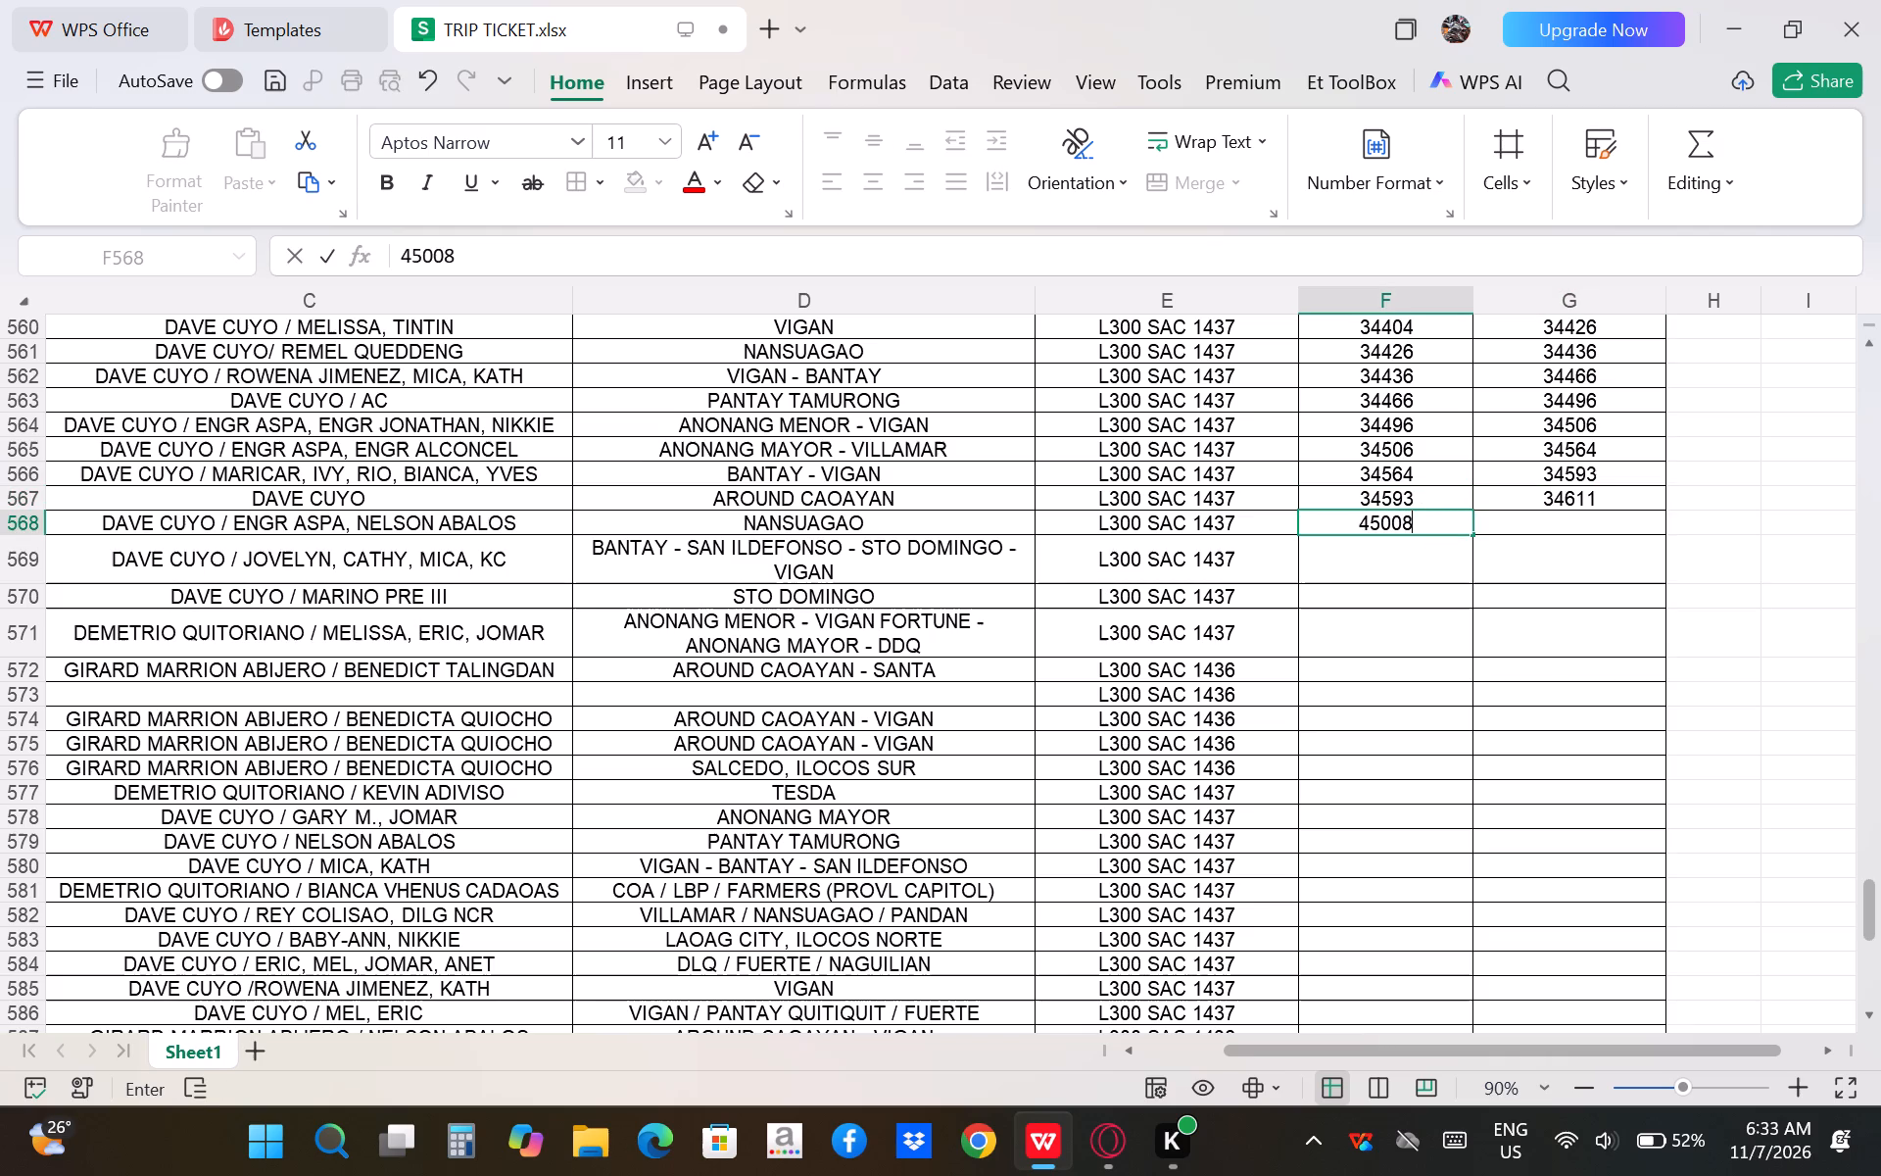
key(Menu)
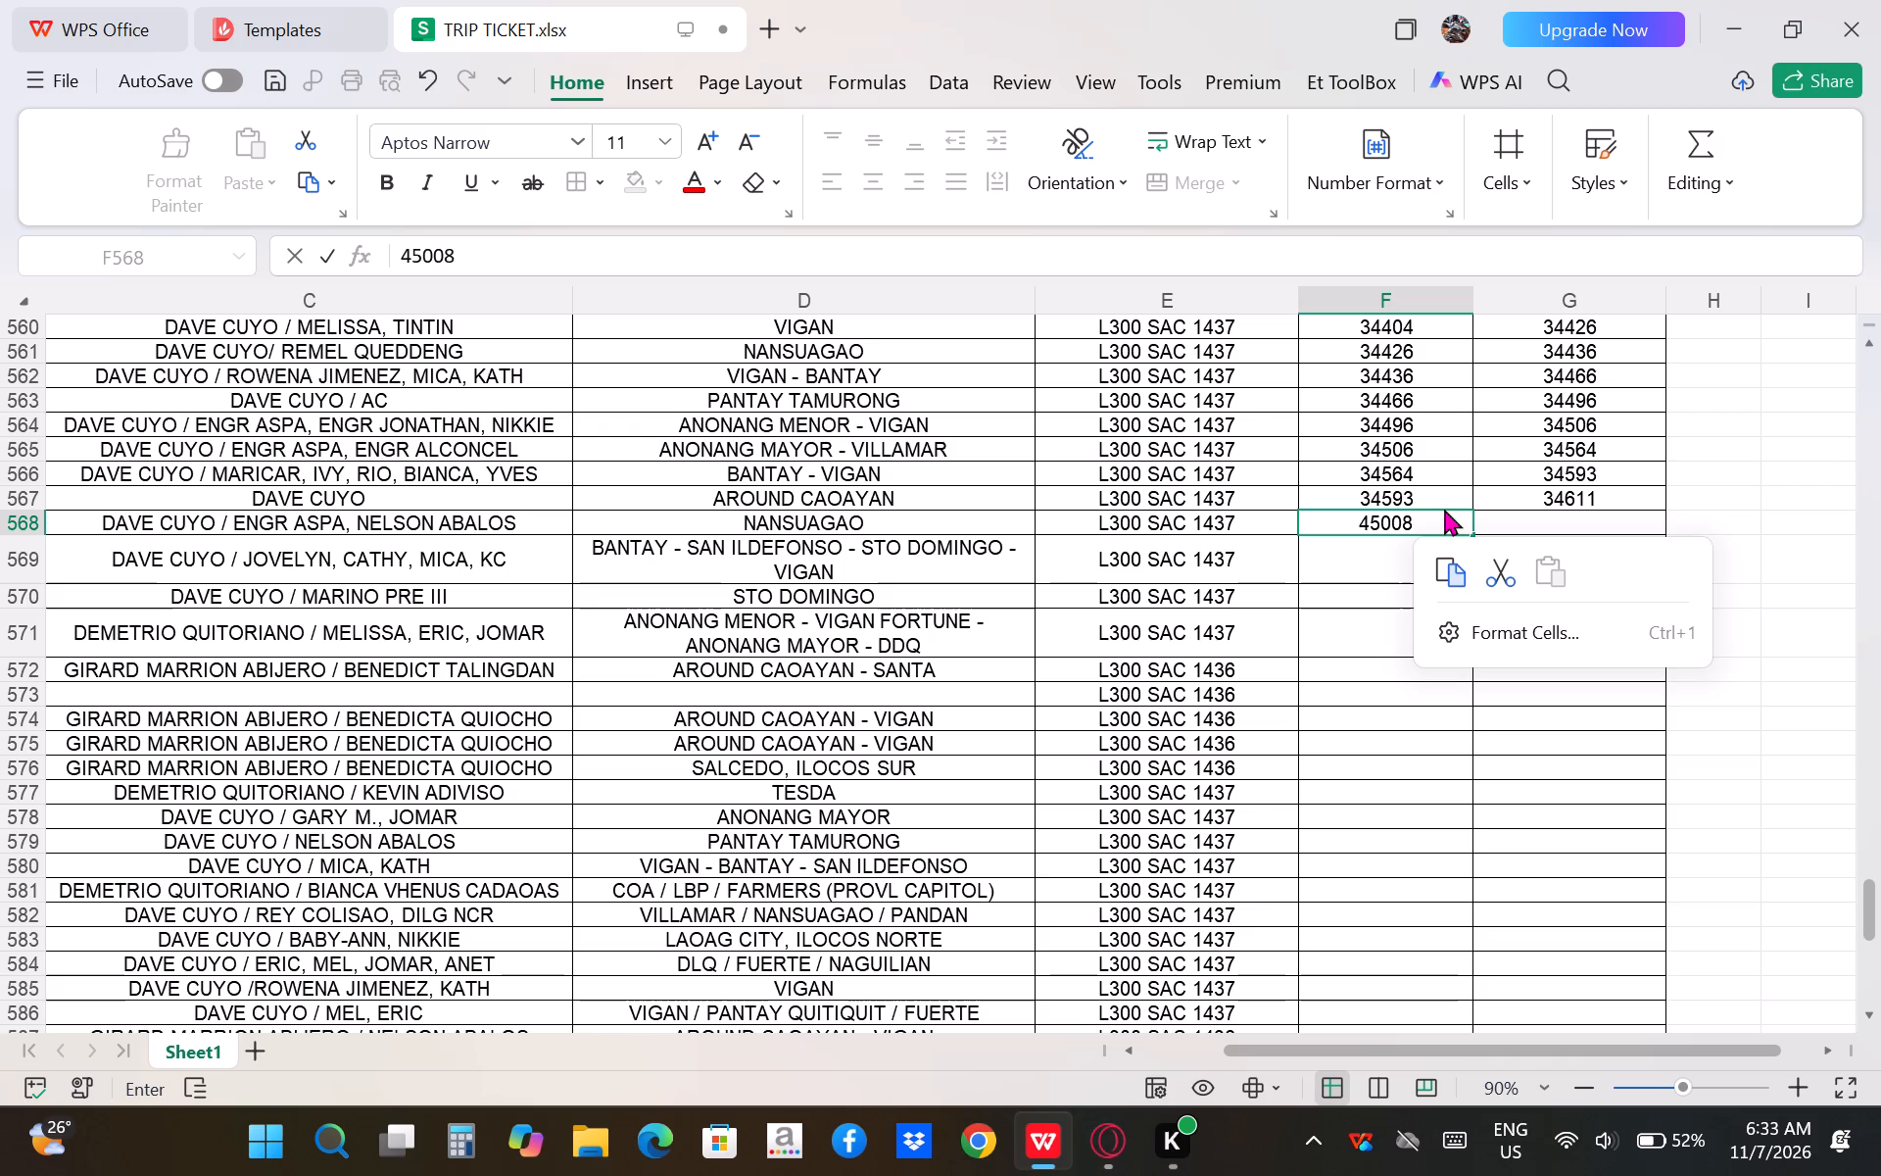
key(Escape)
key(Right)
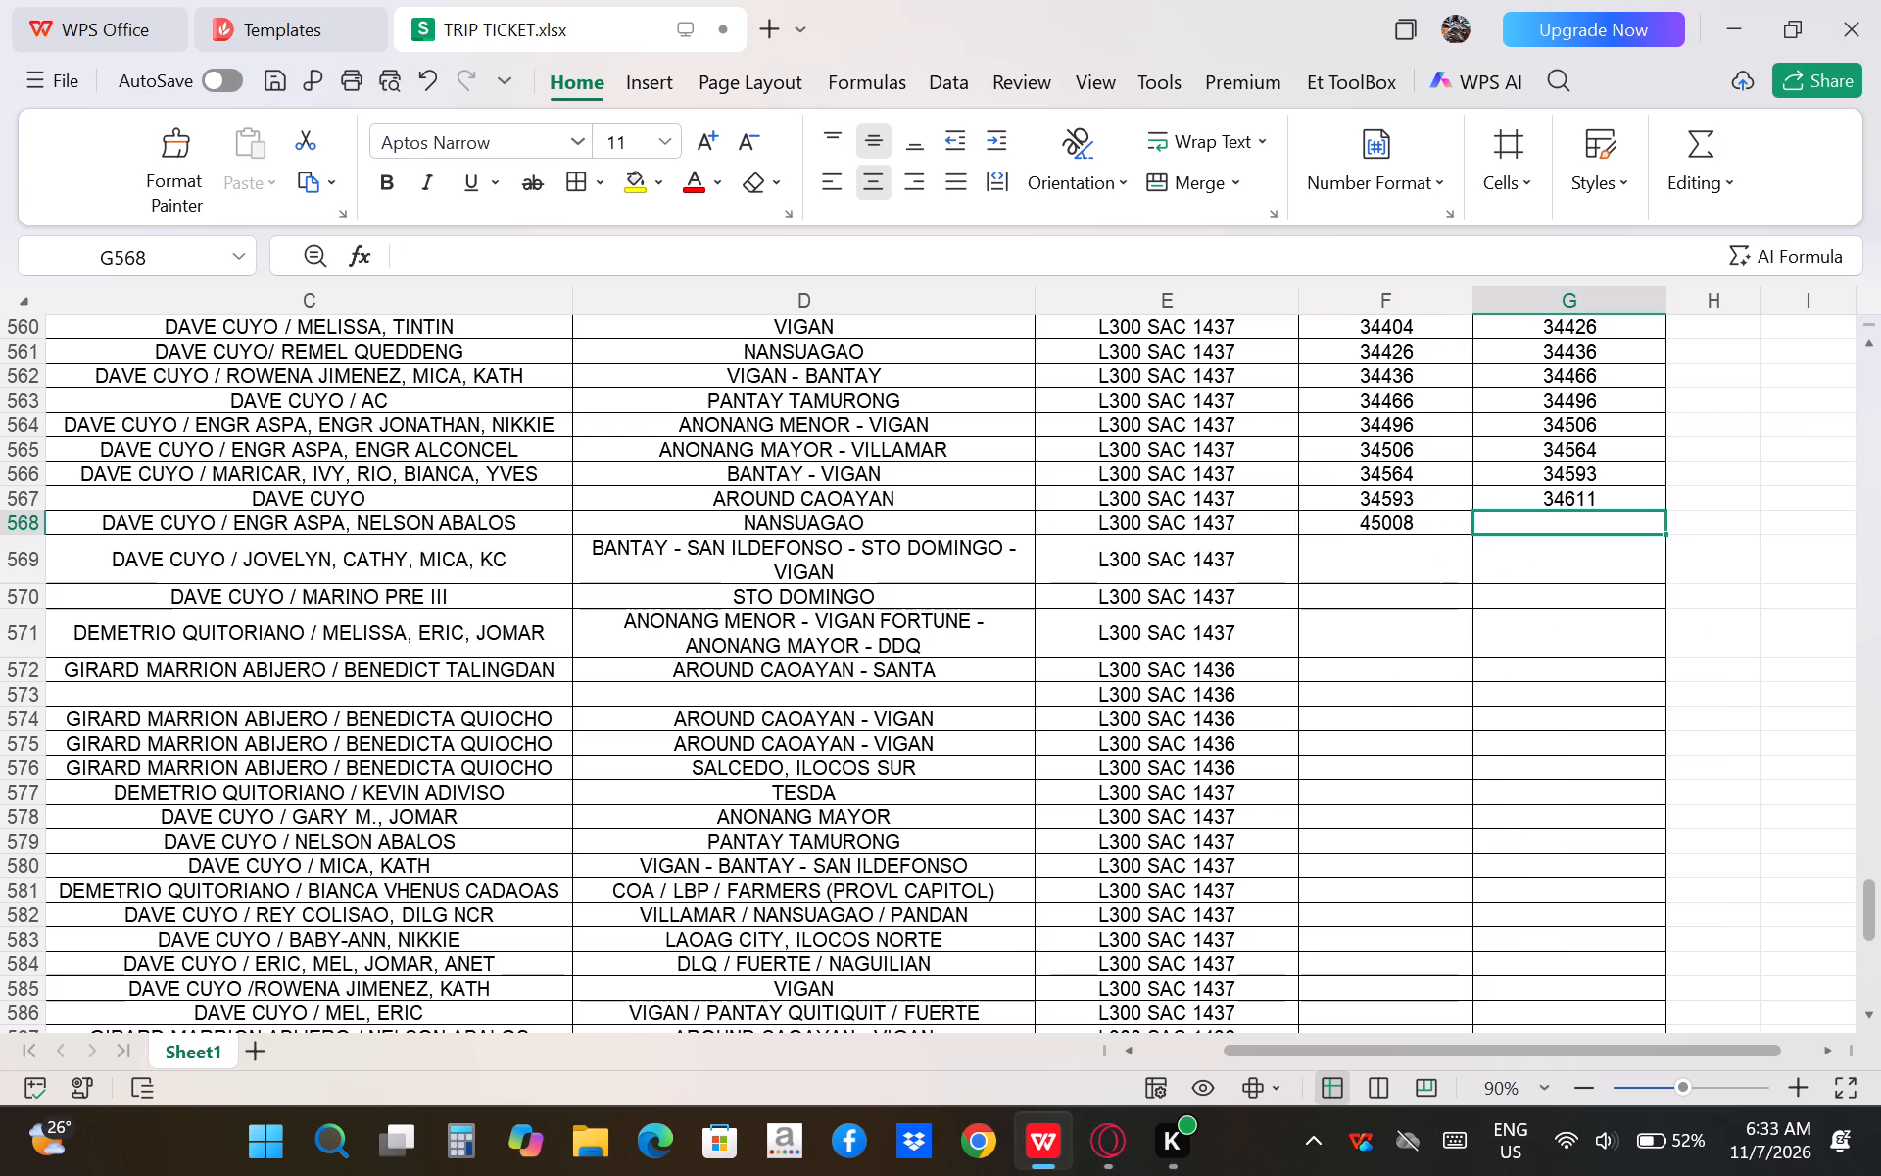
text(45077)
key(Return)
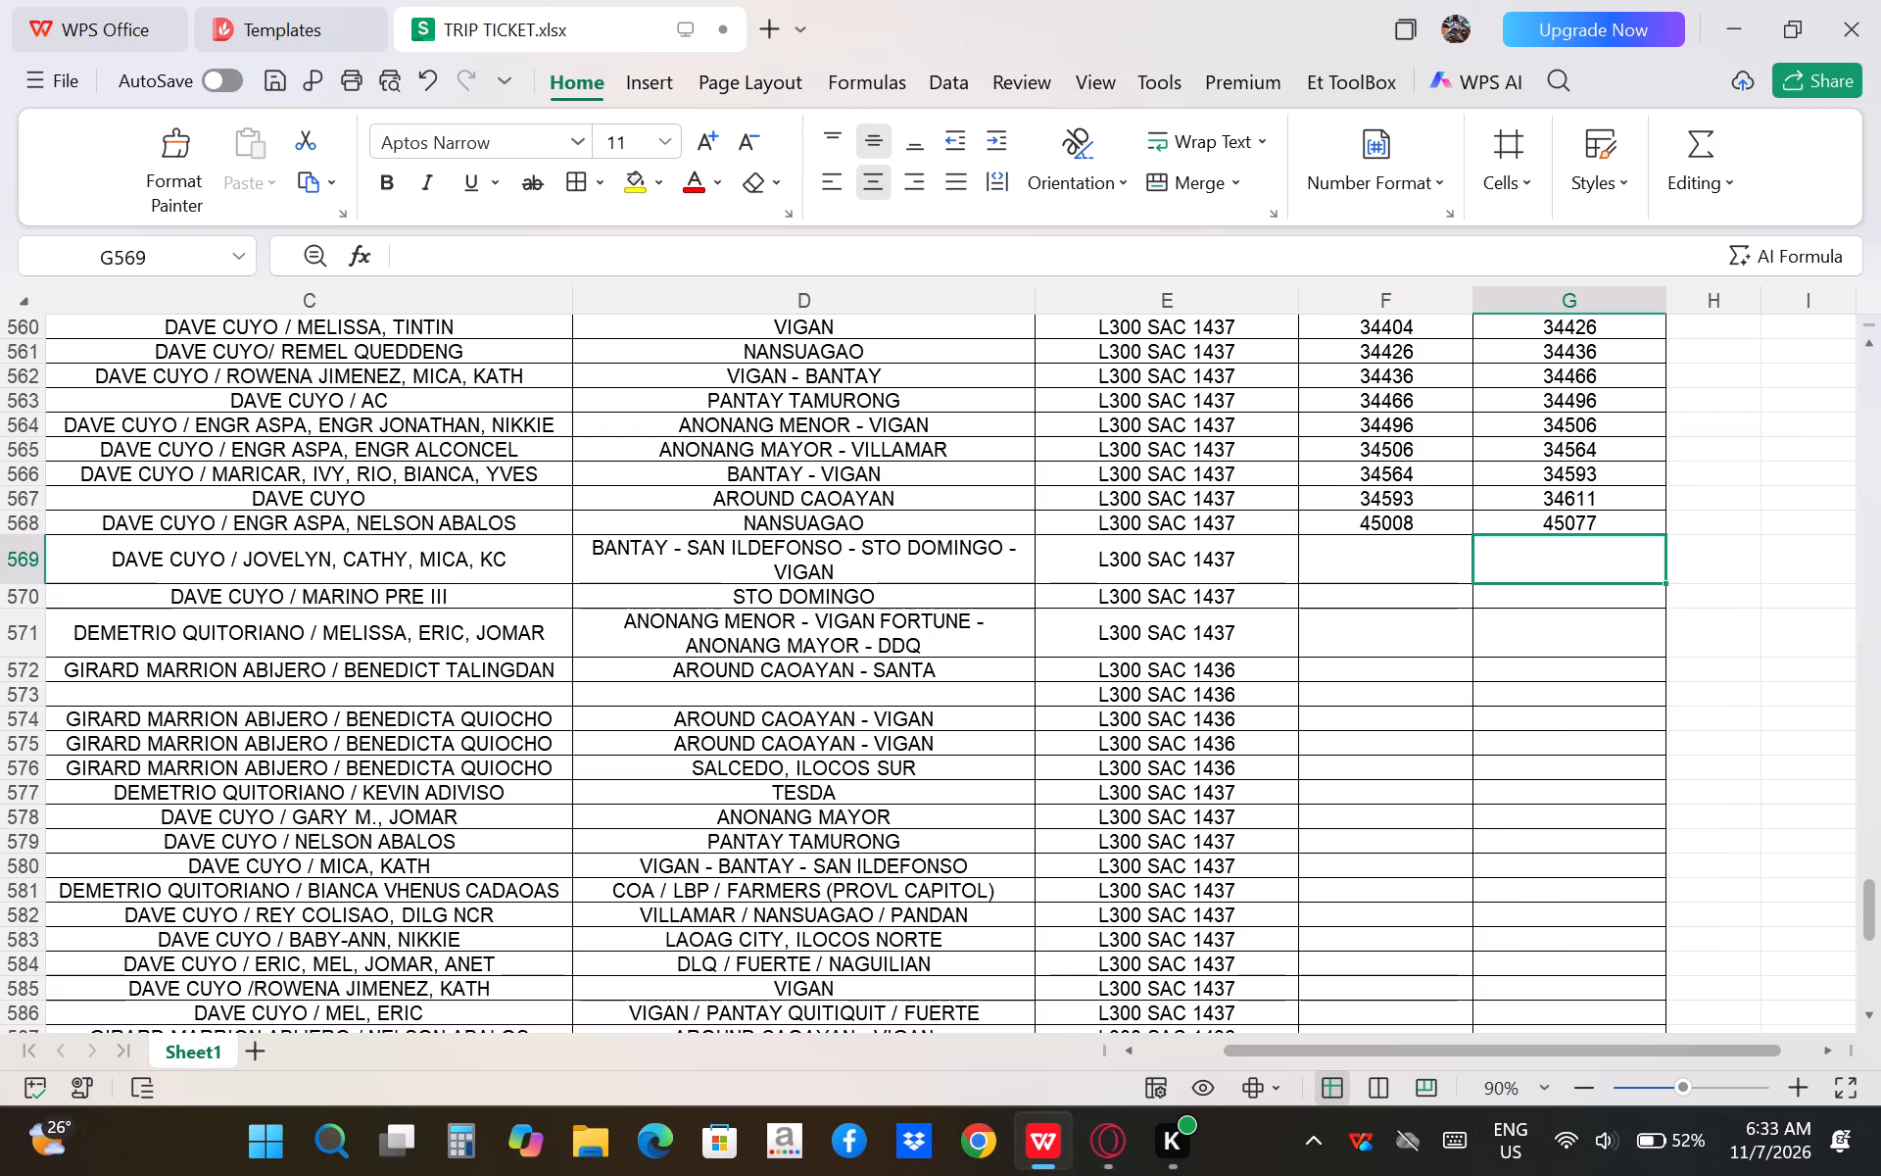
Copy the value of G568 into F569 for the BANTAY - SAN ILDEFONSO - STO DOMINGO - VIGAN trip.
click(1502, 516)
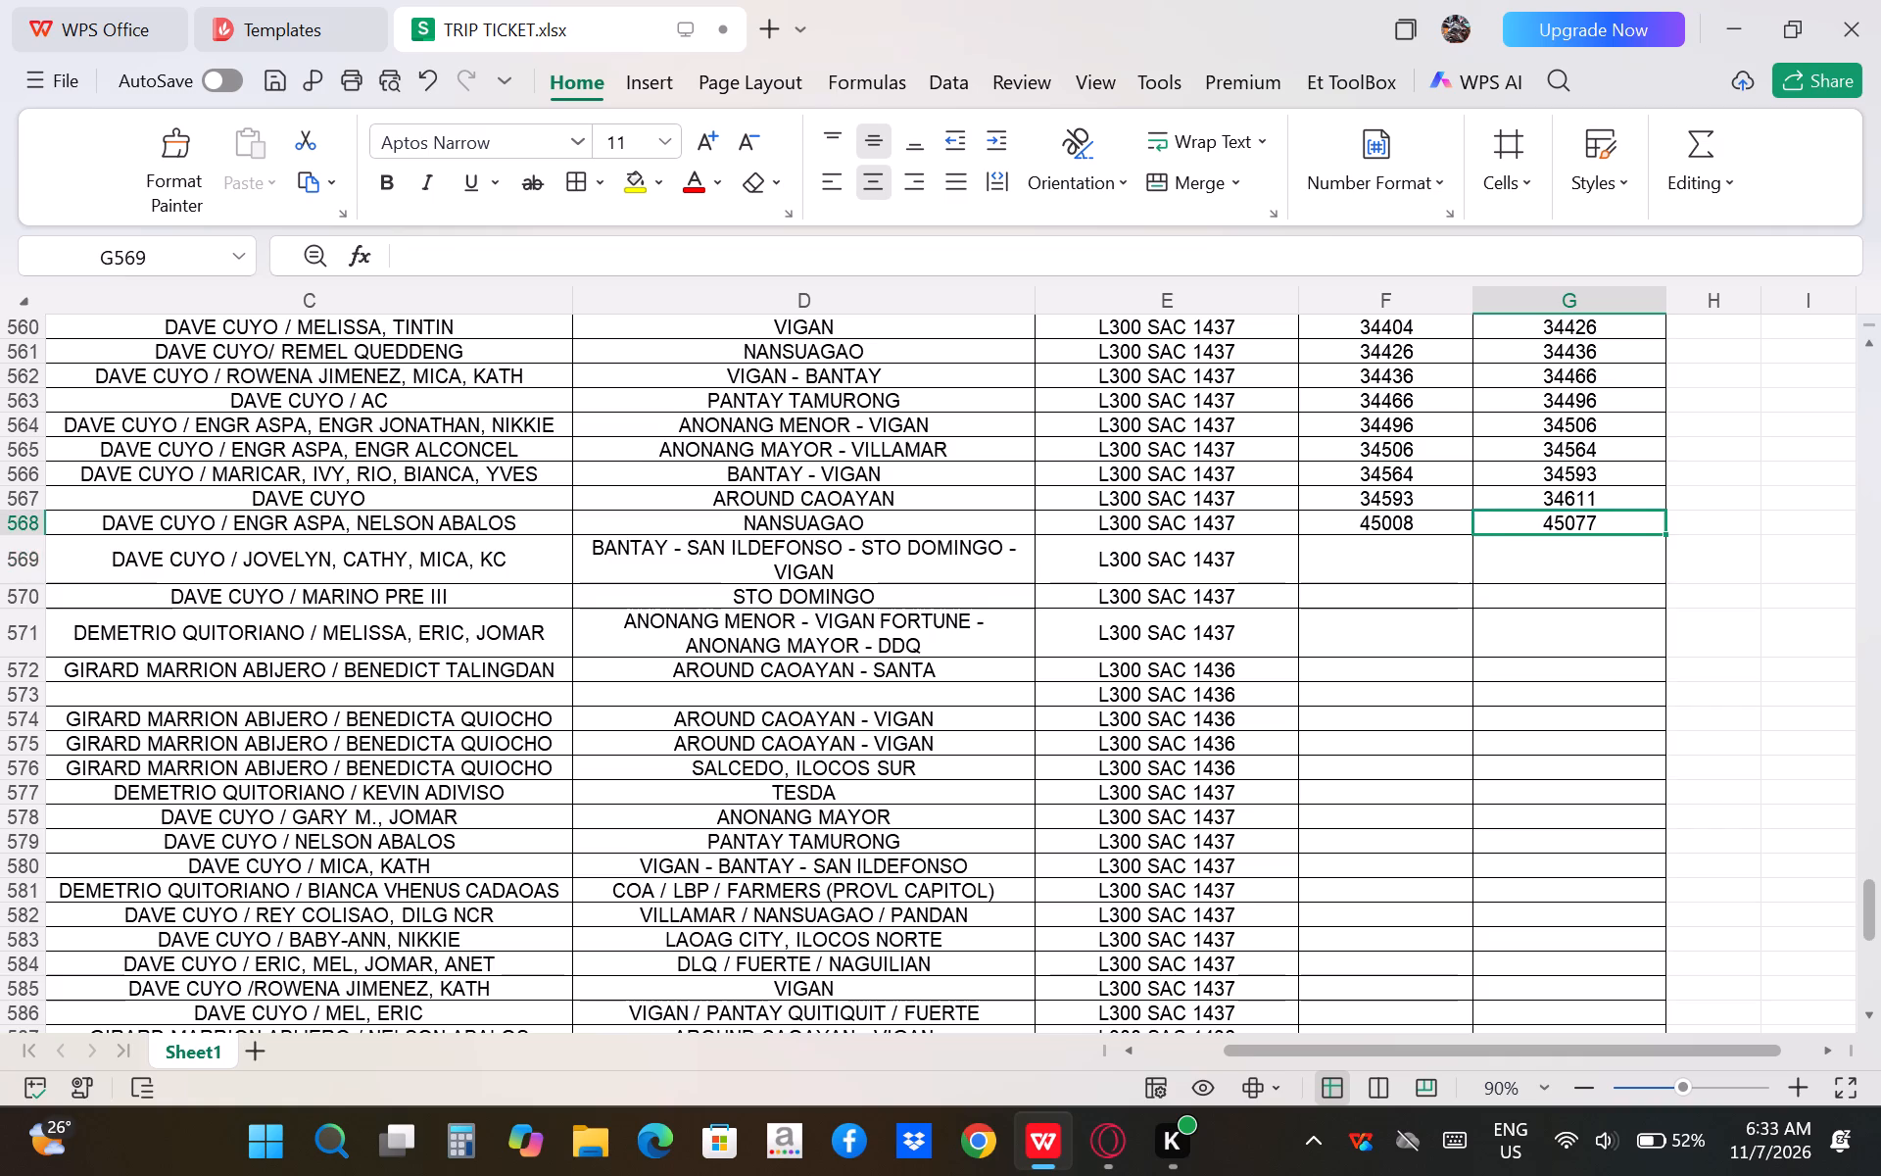
key(ctrl+c)
click(1369, 557)
key(Return)
key(Return)
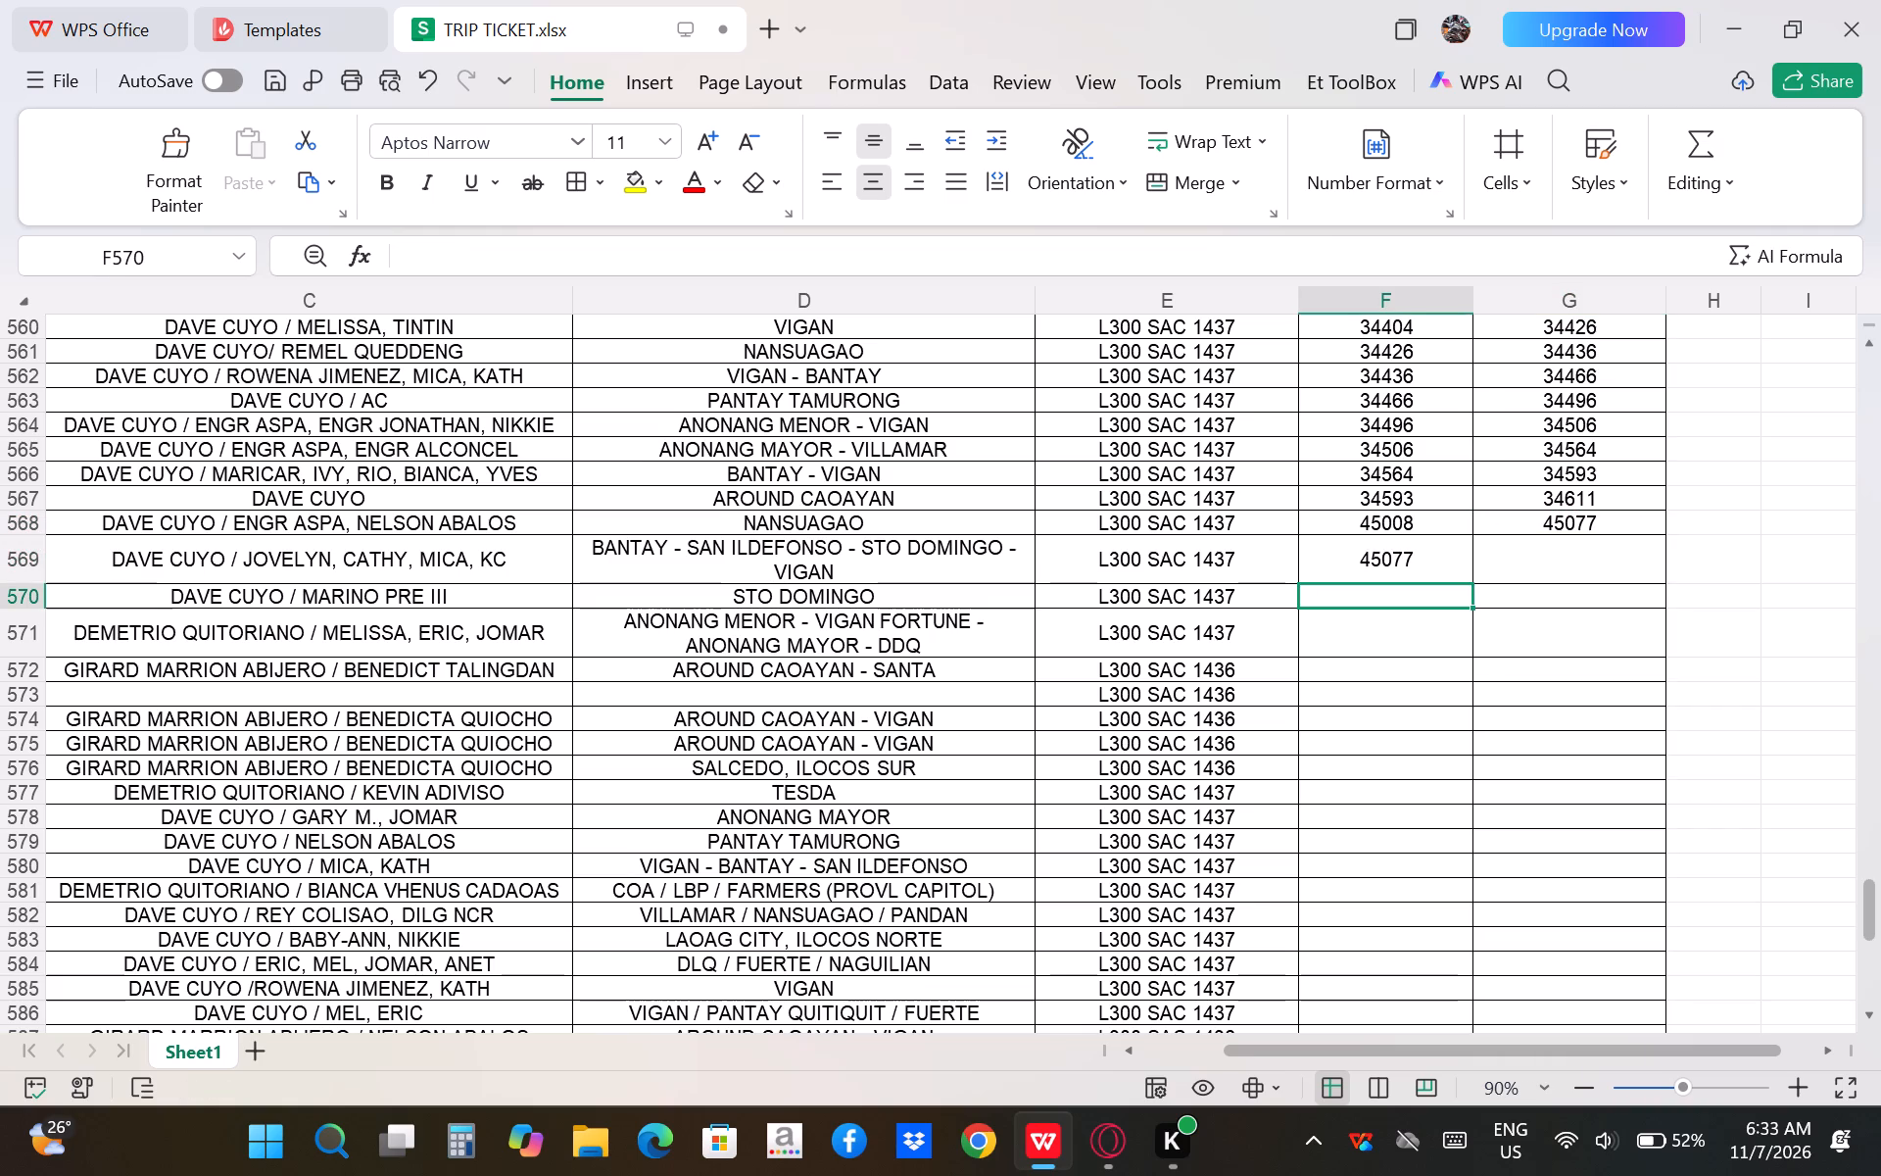
Enter 47719 in F570 and 47746 in G570 for the STO DOMINGO trip.
key(4)
text(77)
key(1)
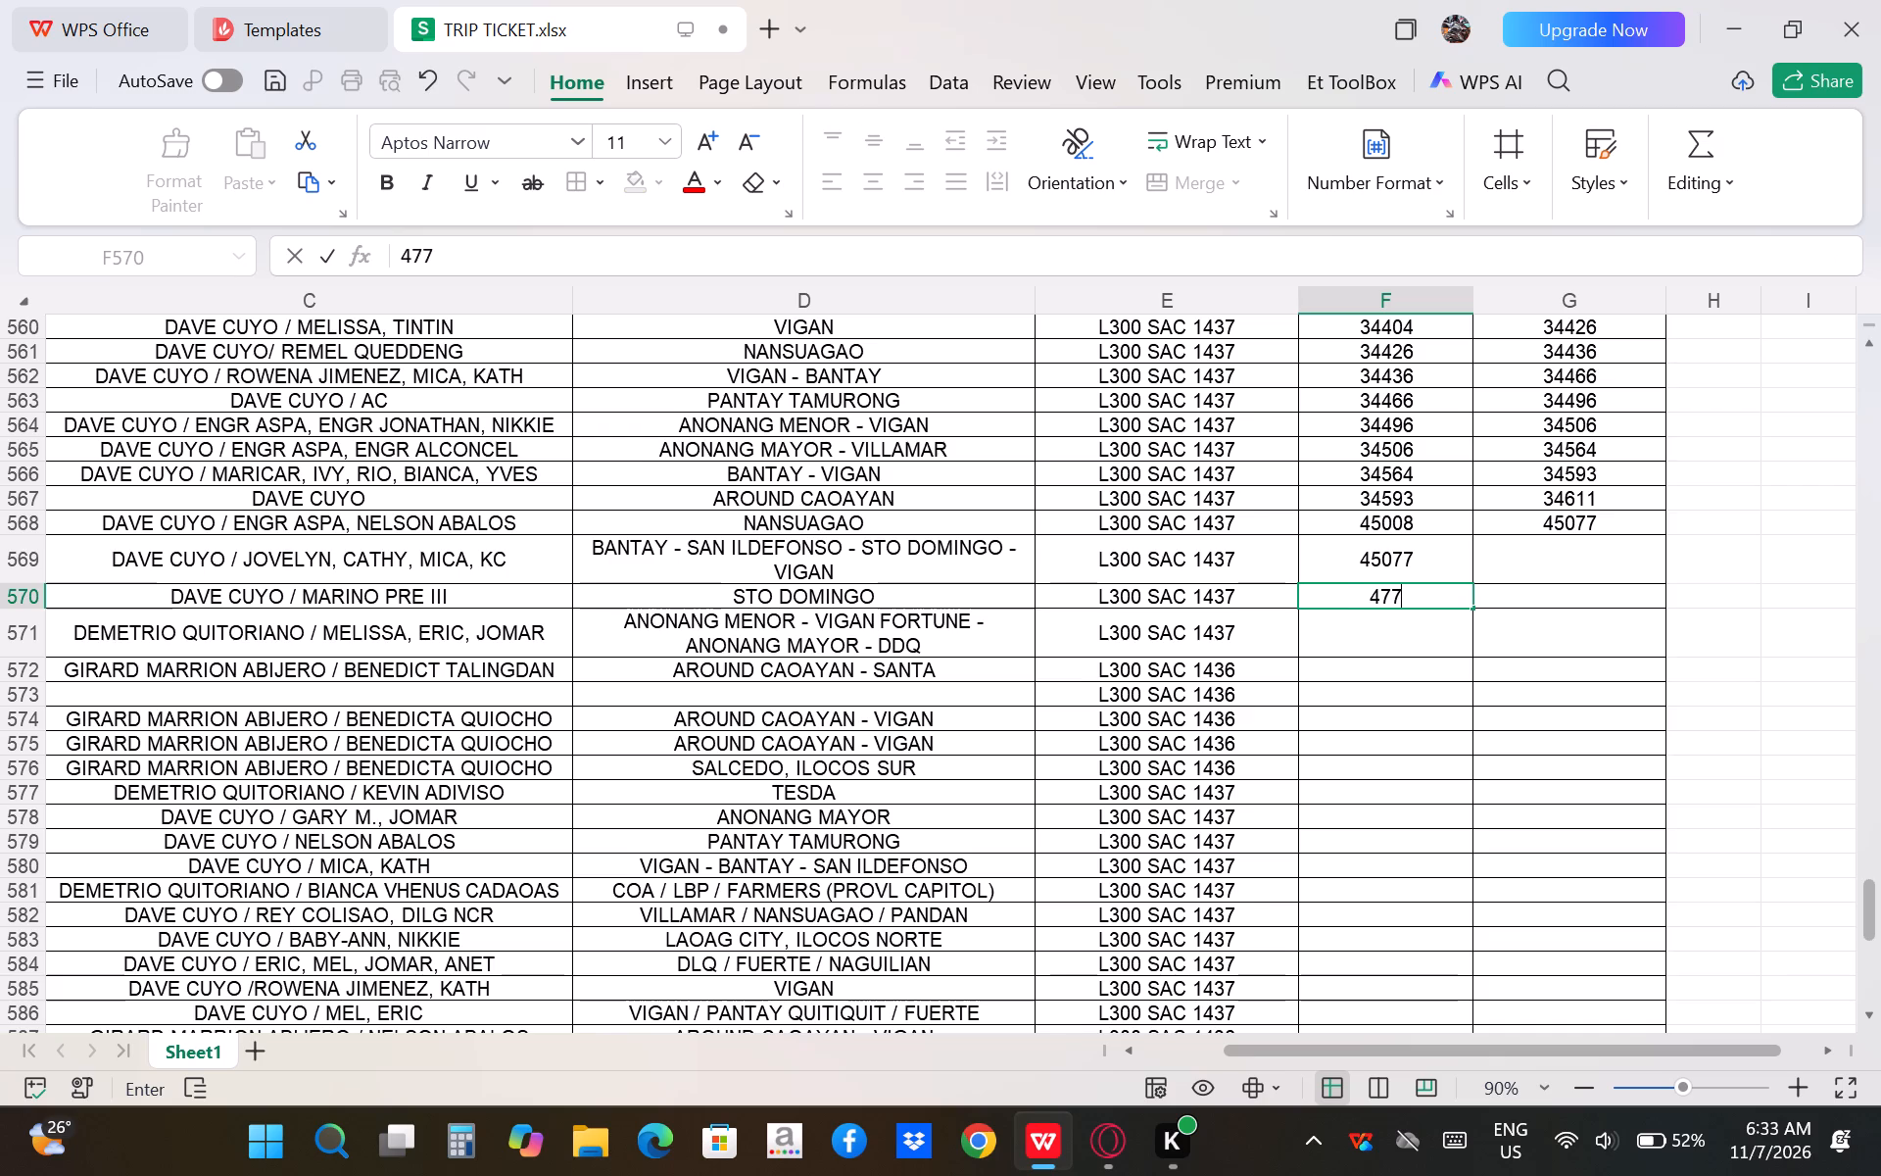
key(9)
key(Right)
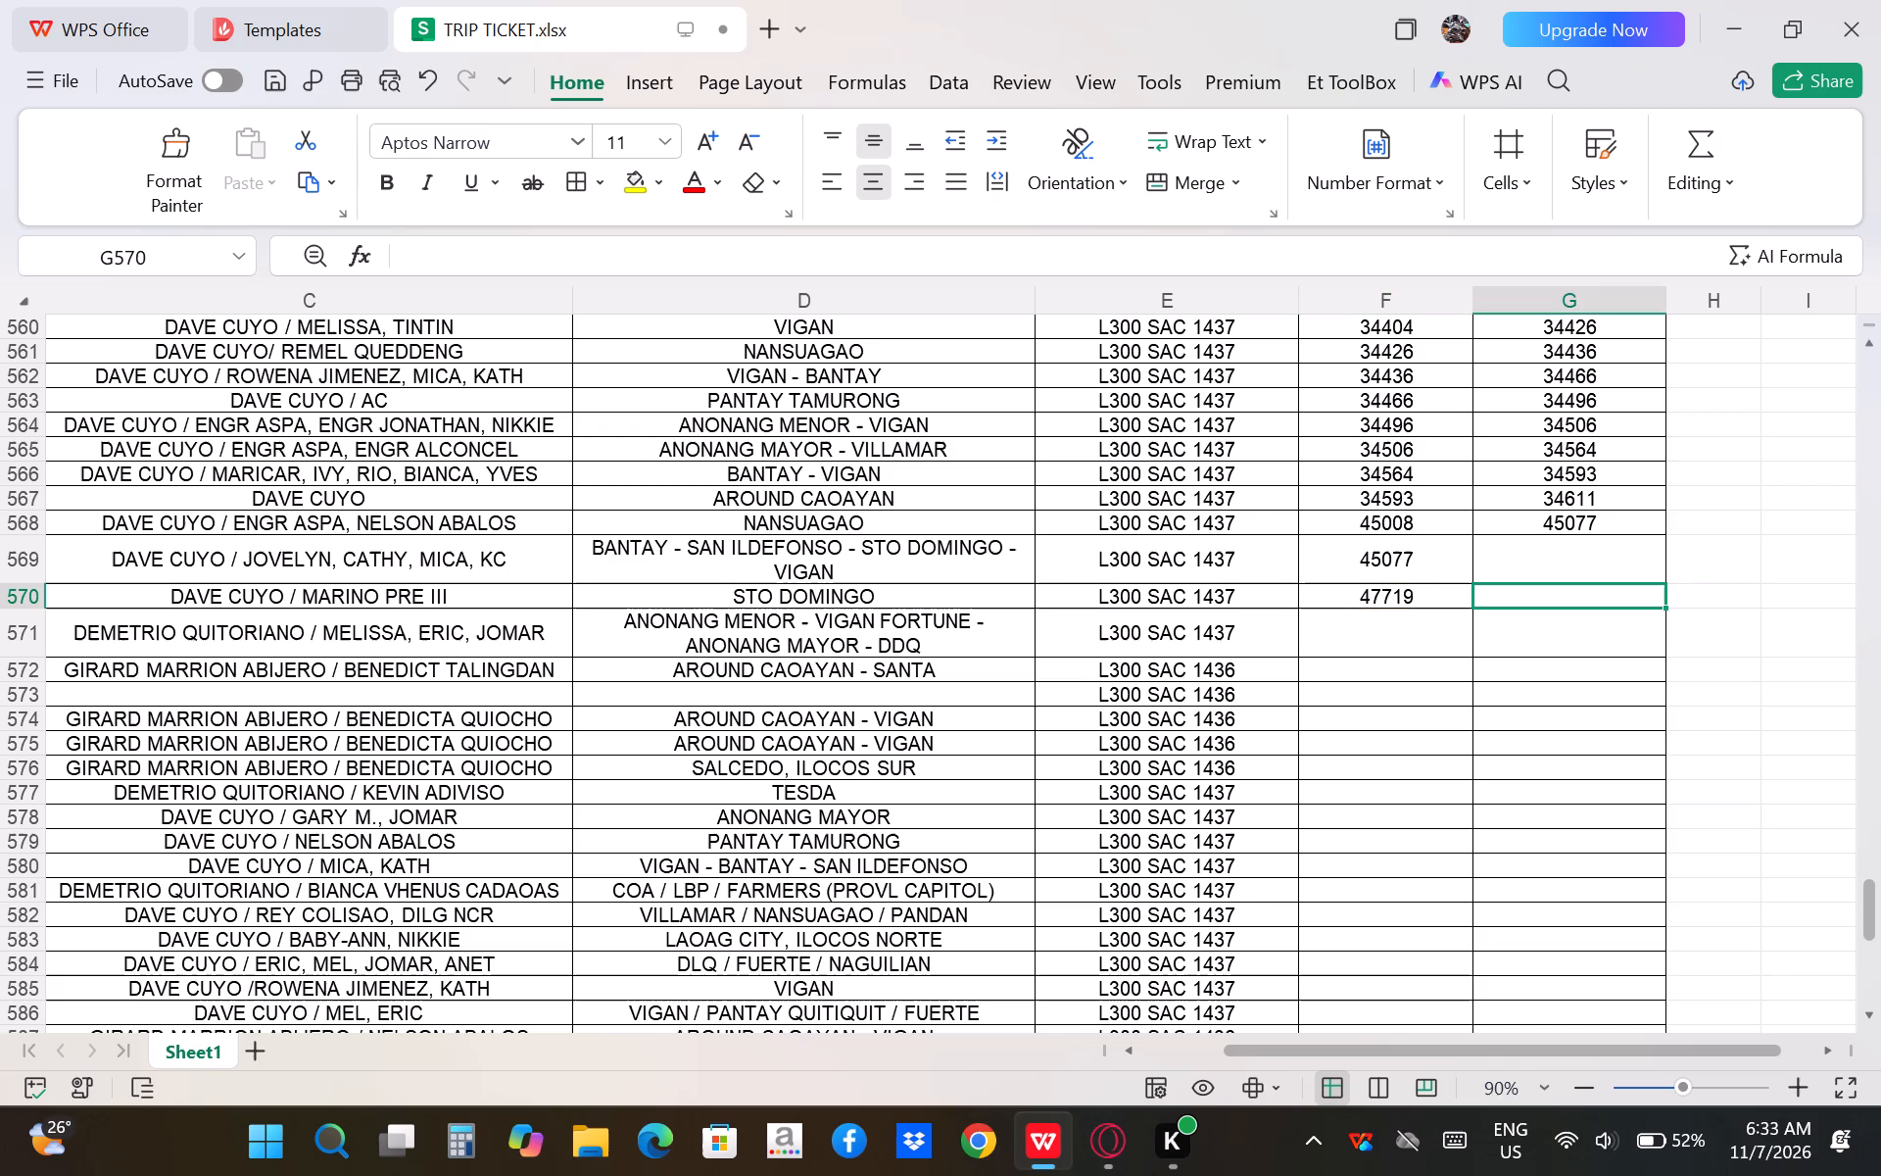
text(47746)
key(Return)
Copy the value of G570 into F571 and enter 47808 in G571 for the ANONANG MENOR - VIGAN FORTUNE trip.
click(1547, 605)
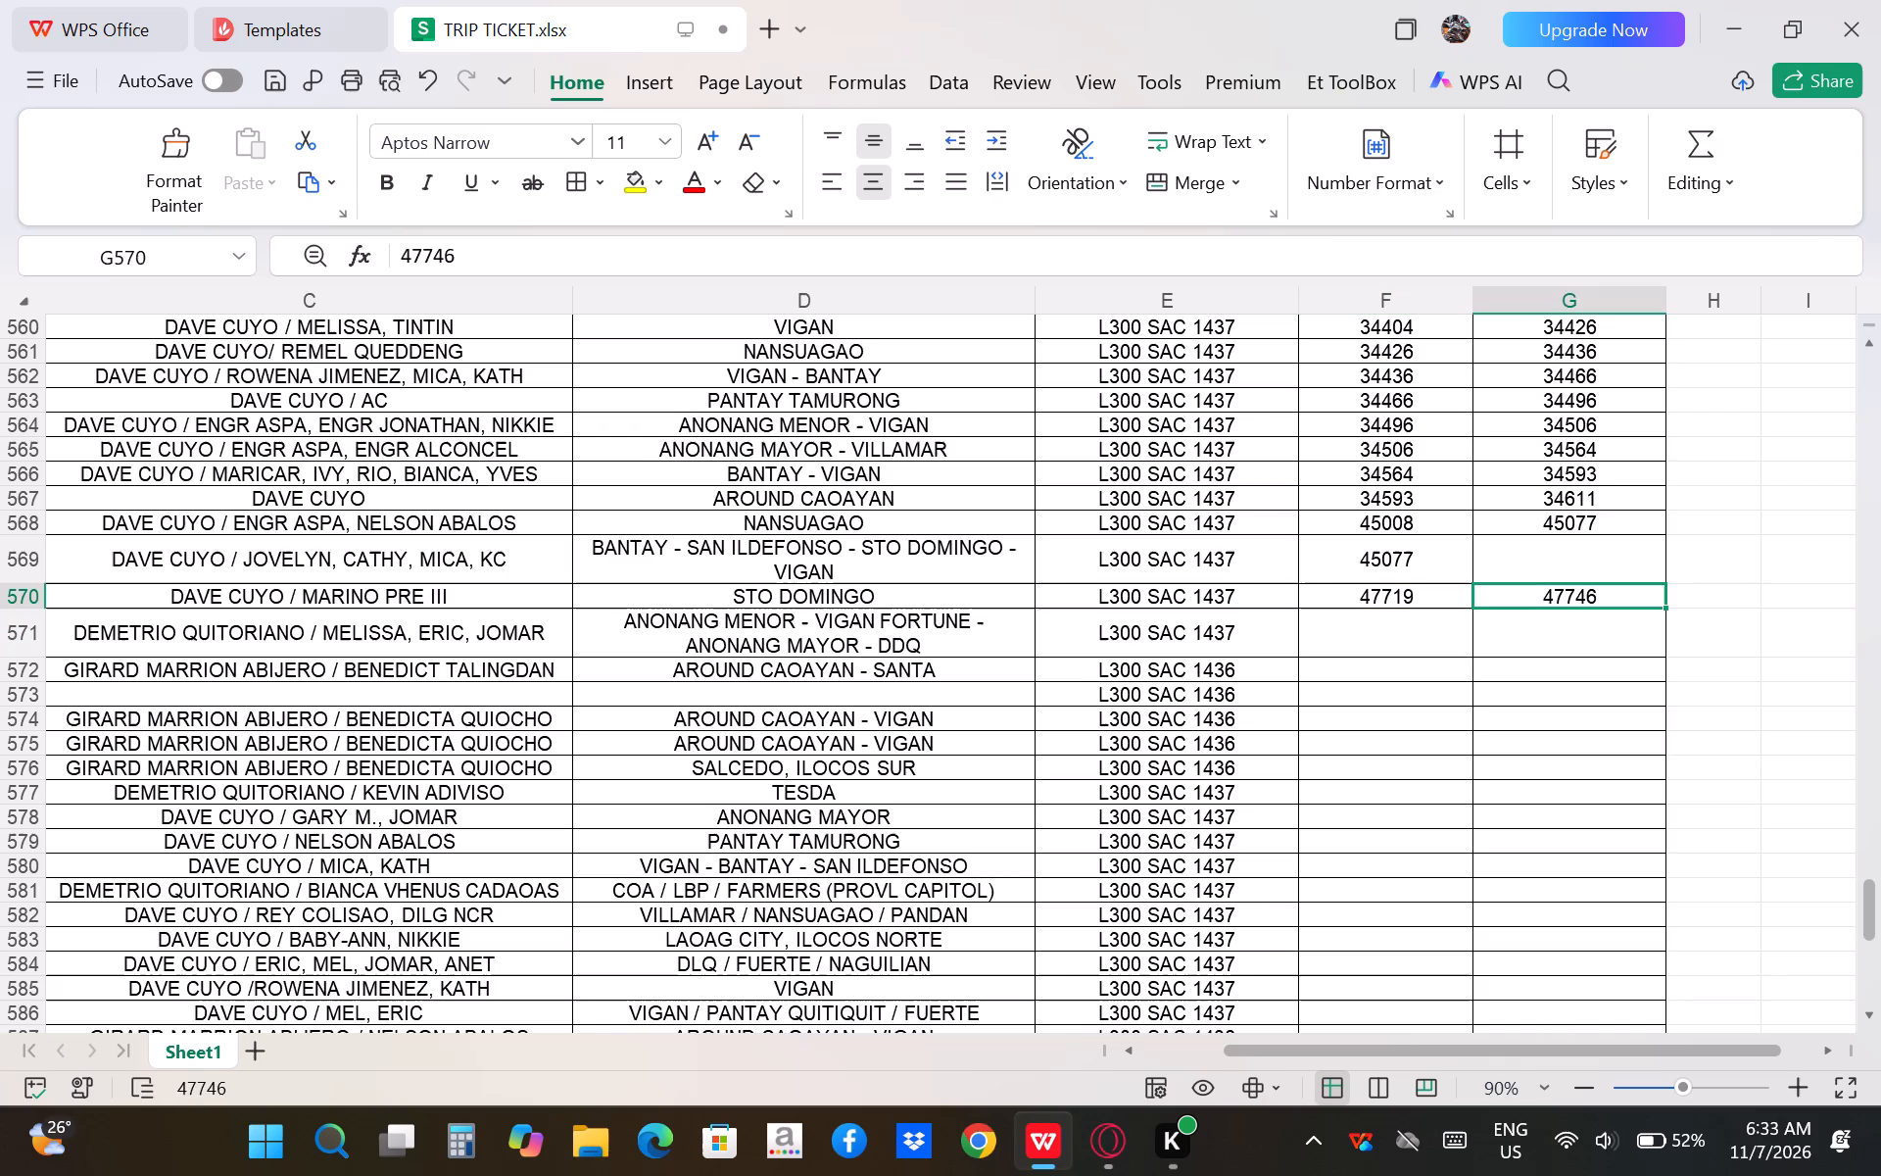
key(ctrl+c)
click(1396, 636)
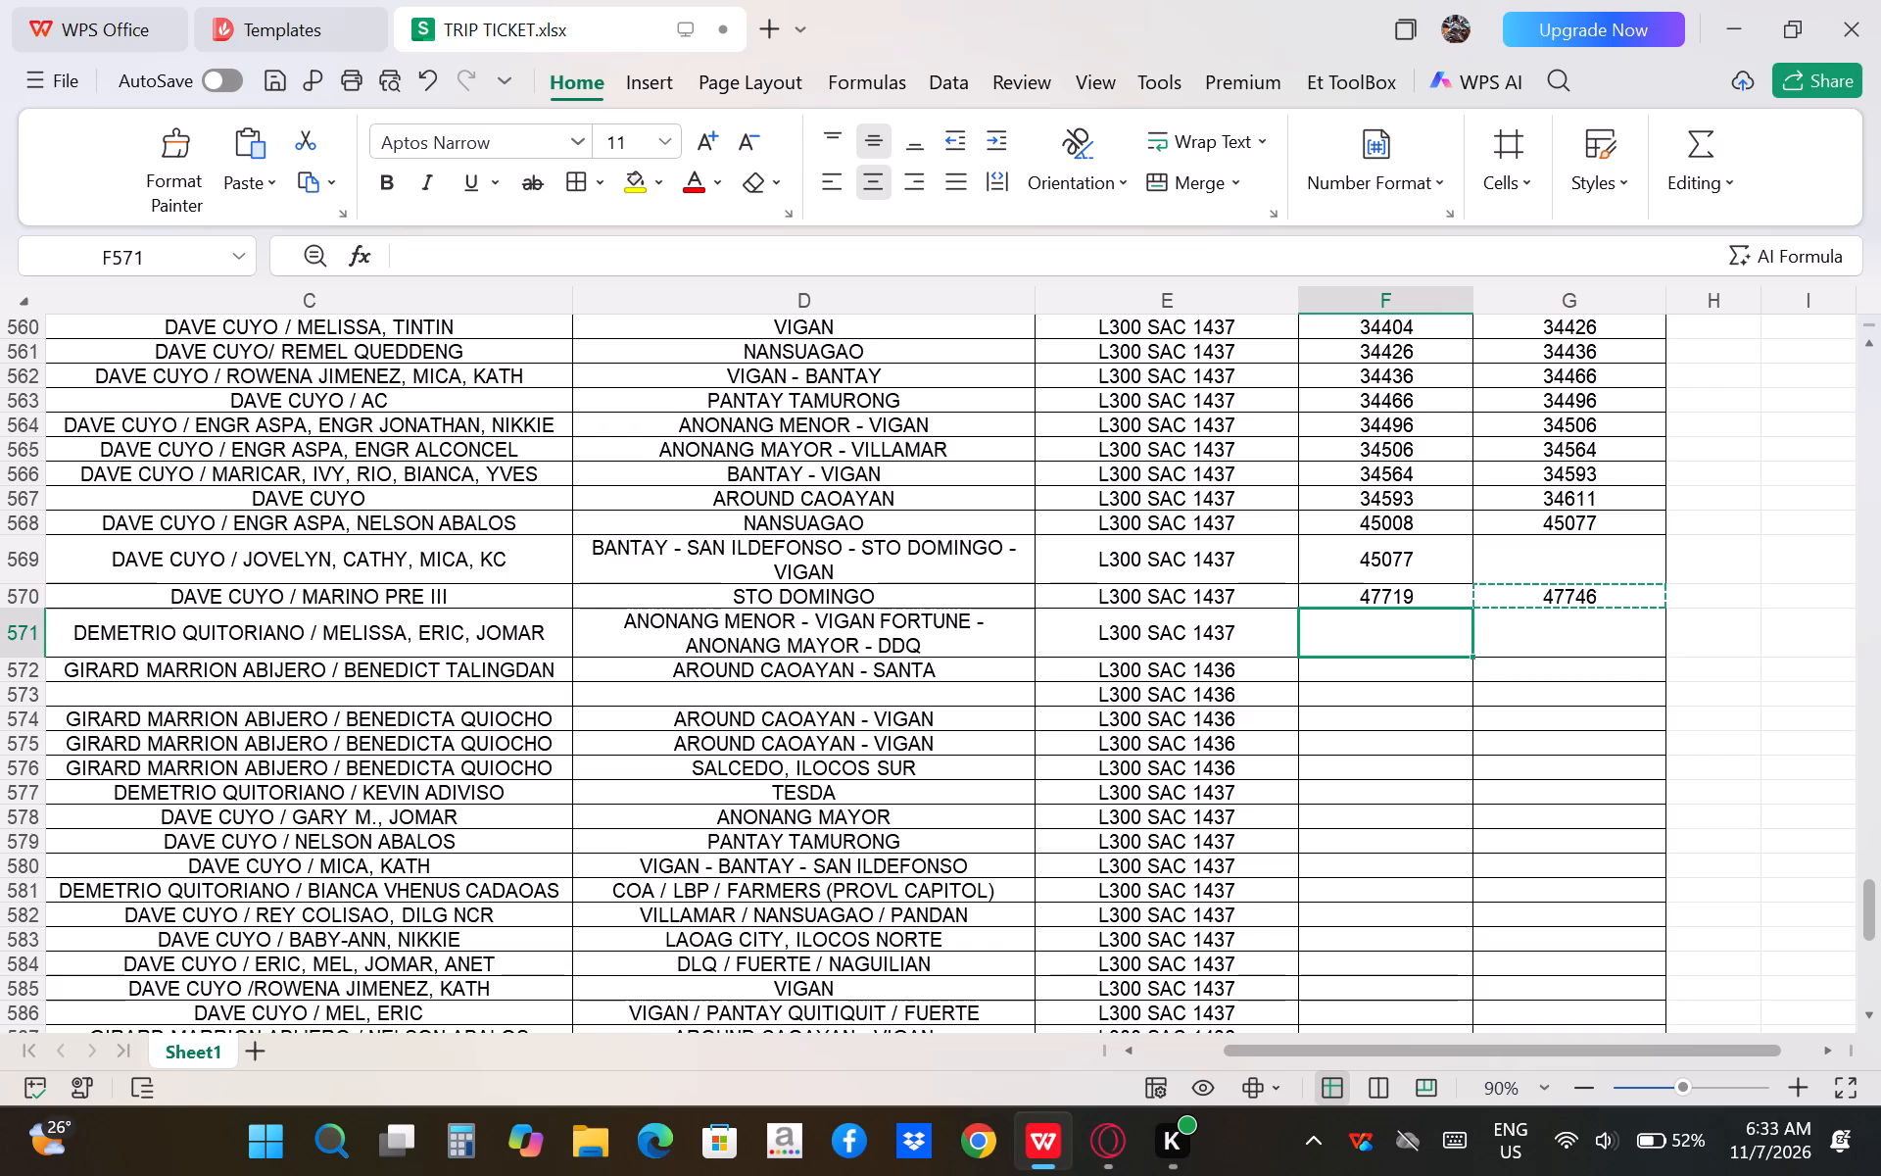
key(Return)
key(Right)
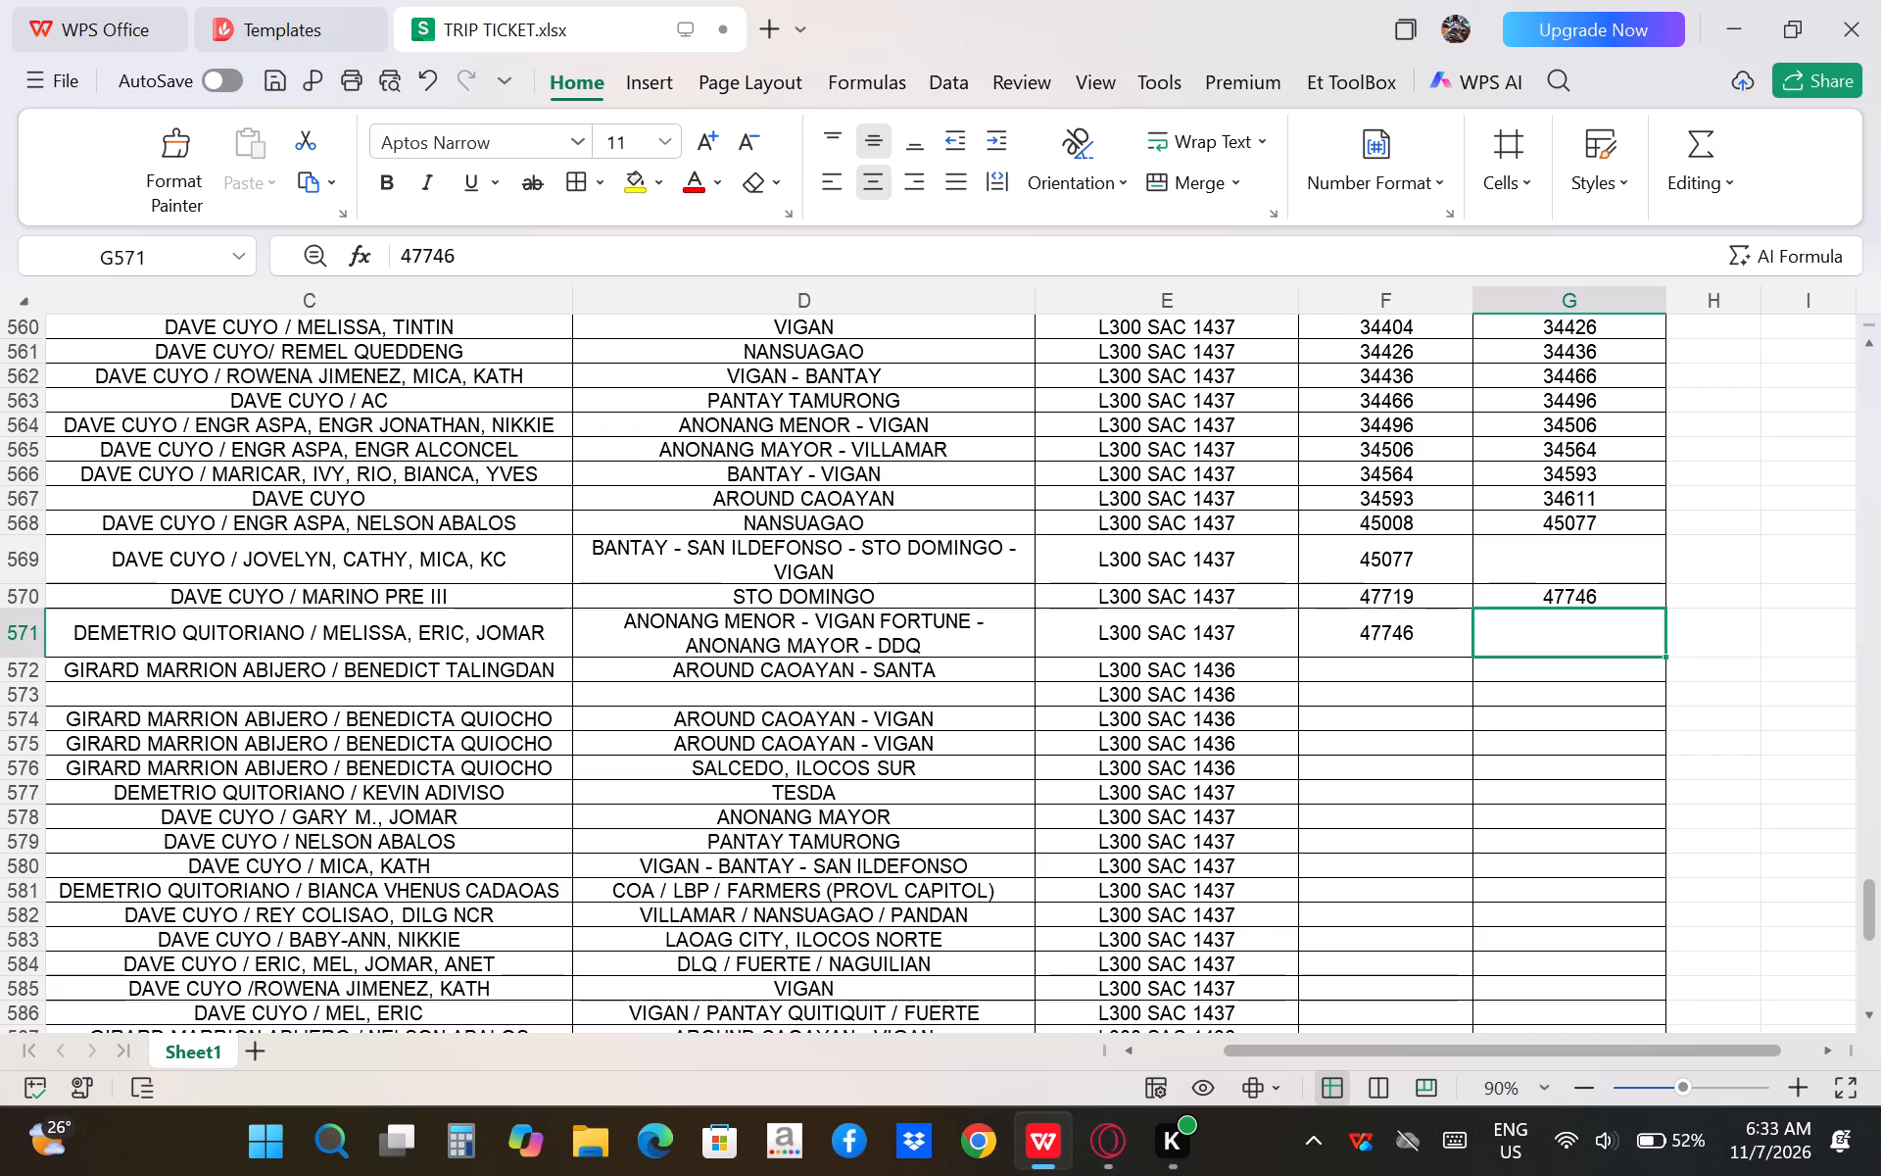
text(47808)
key(Return)
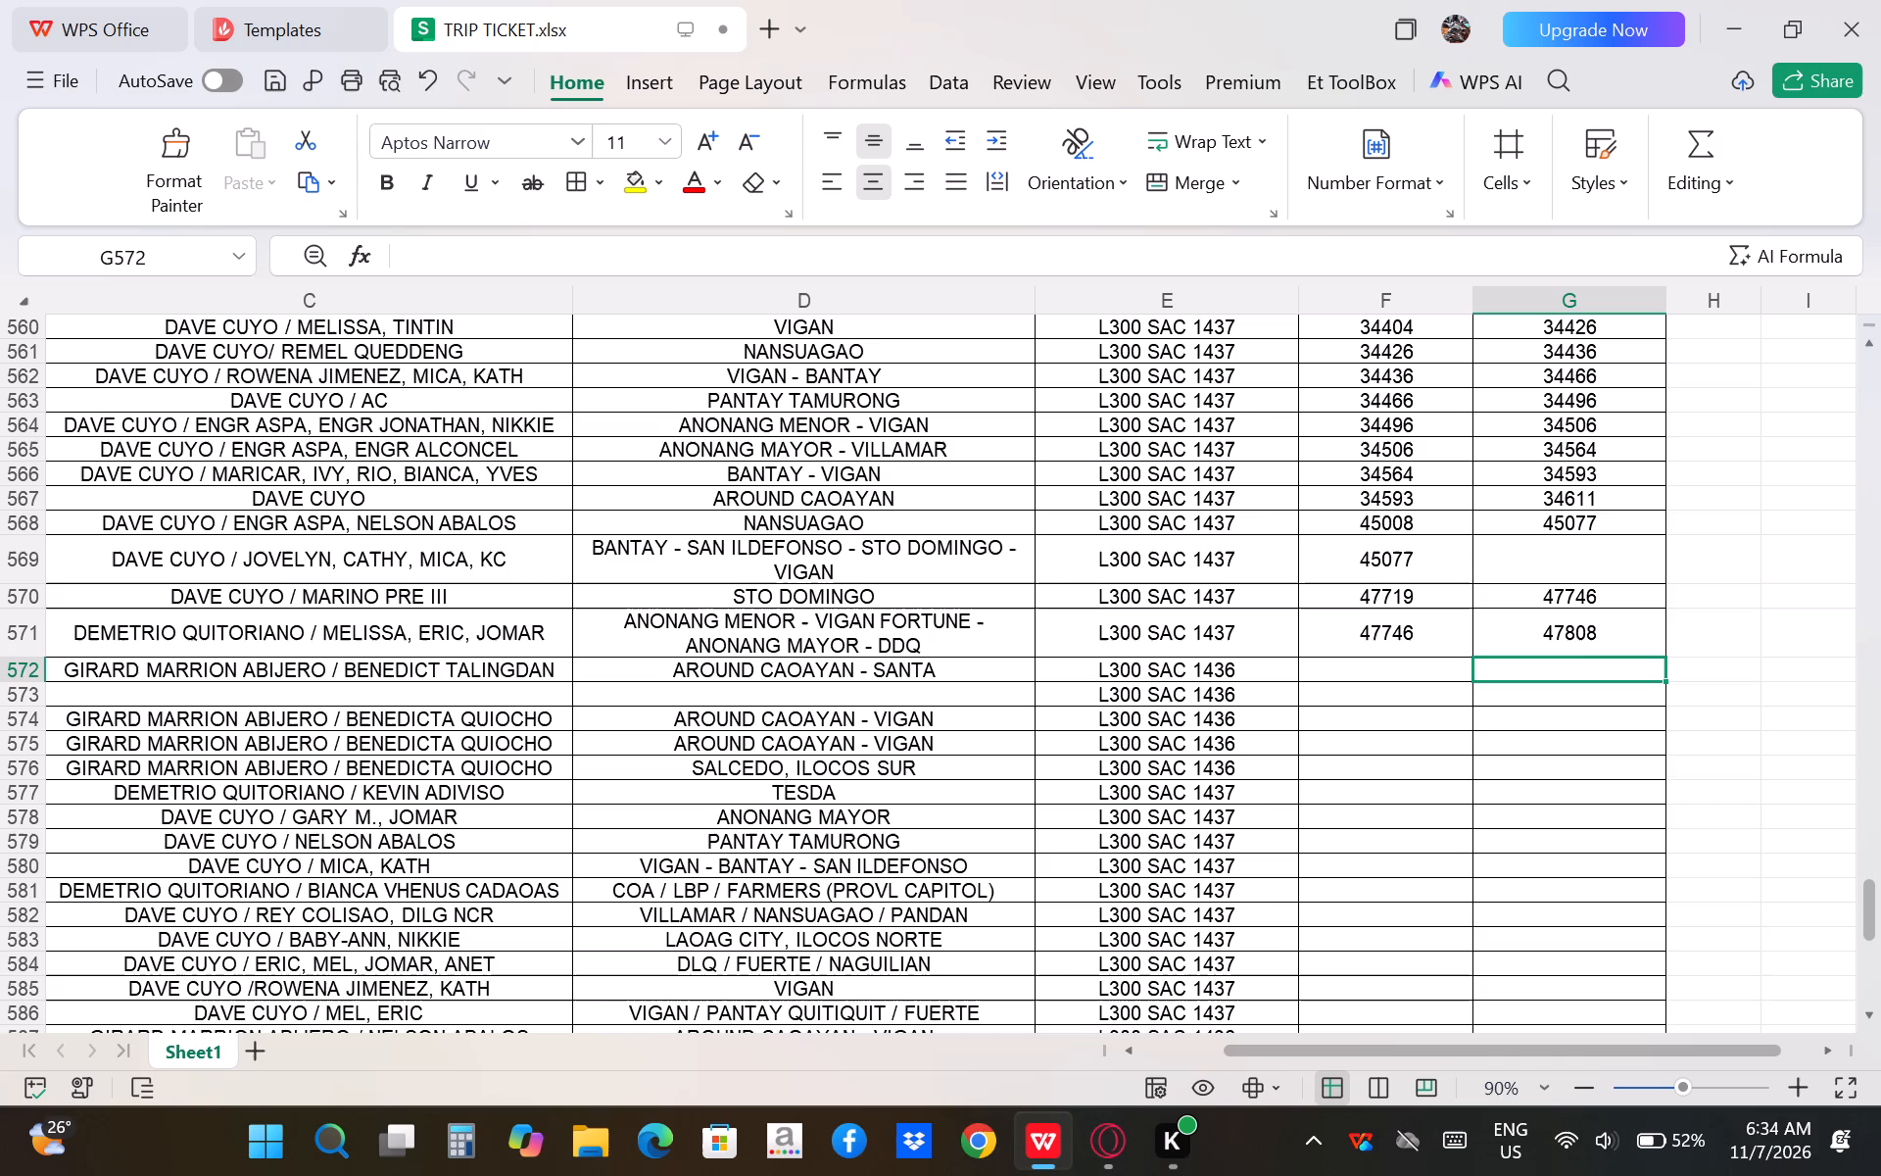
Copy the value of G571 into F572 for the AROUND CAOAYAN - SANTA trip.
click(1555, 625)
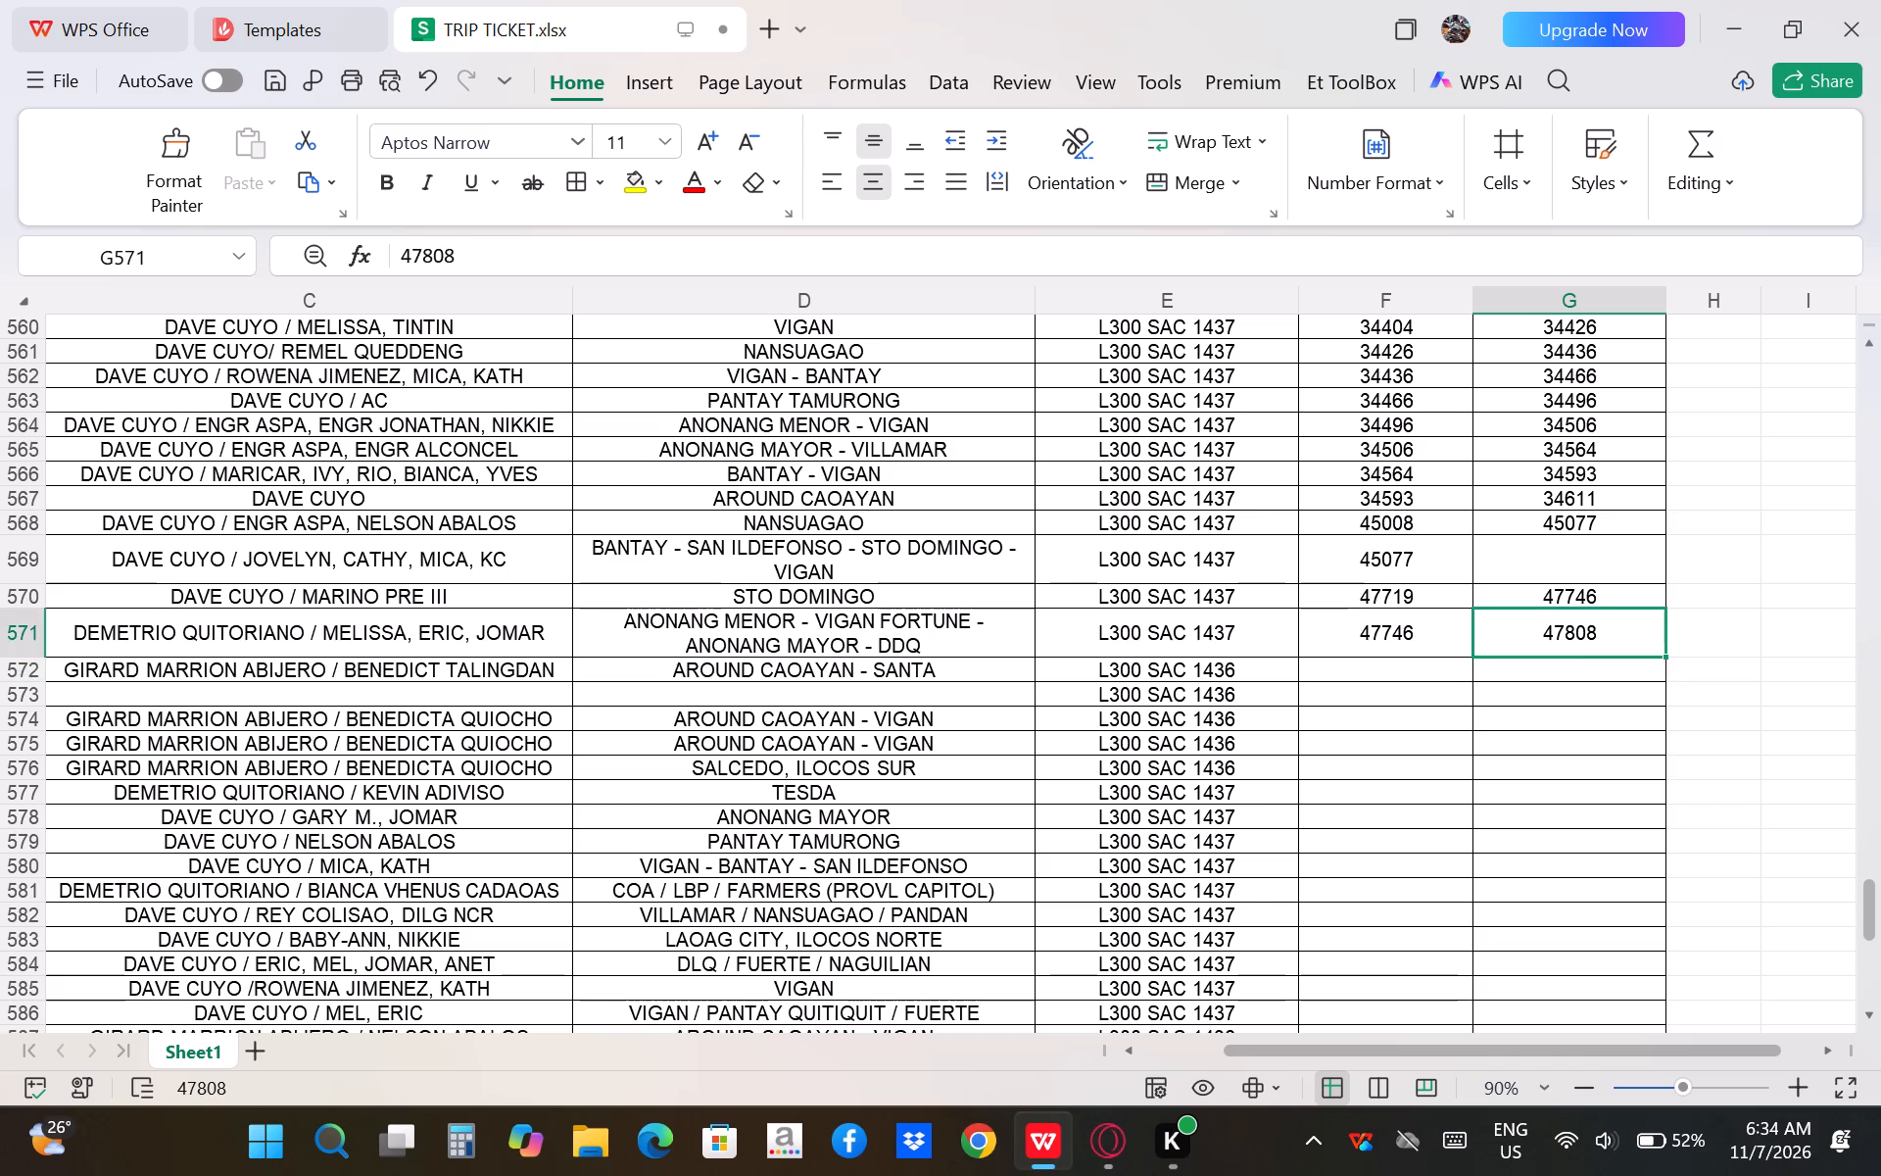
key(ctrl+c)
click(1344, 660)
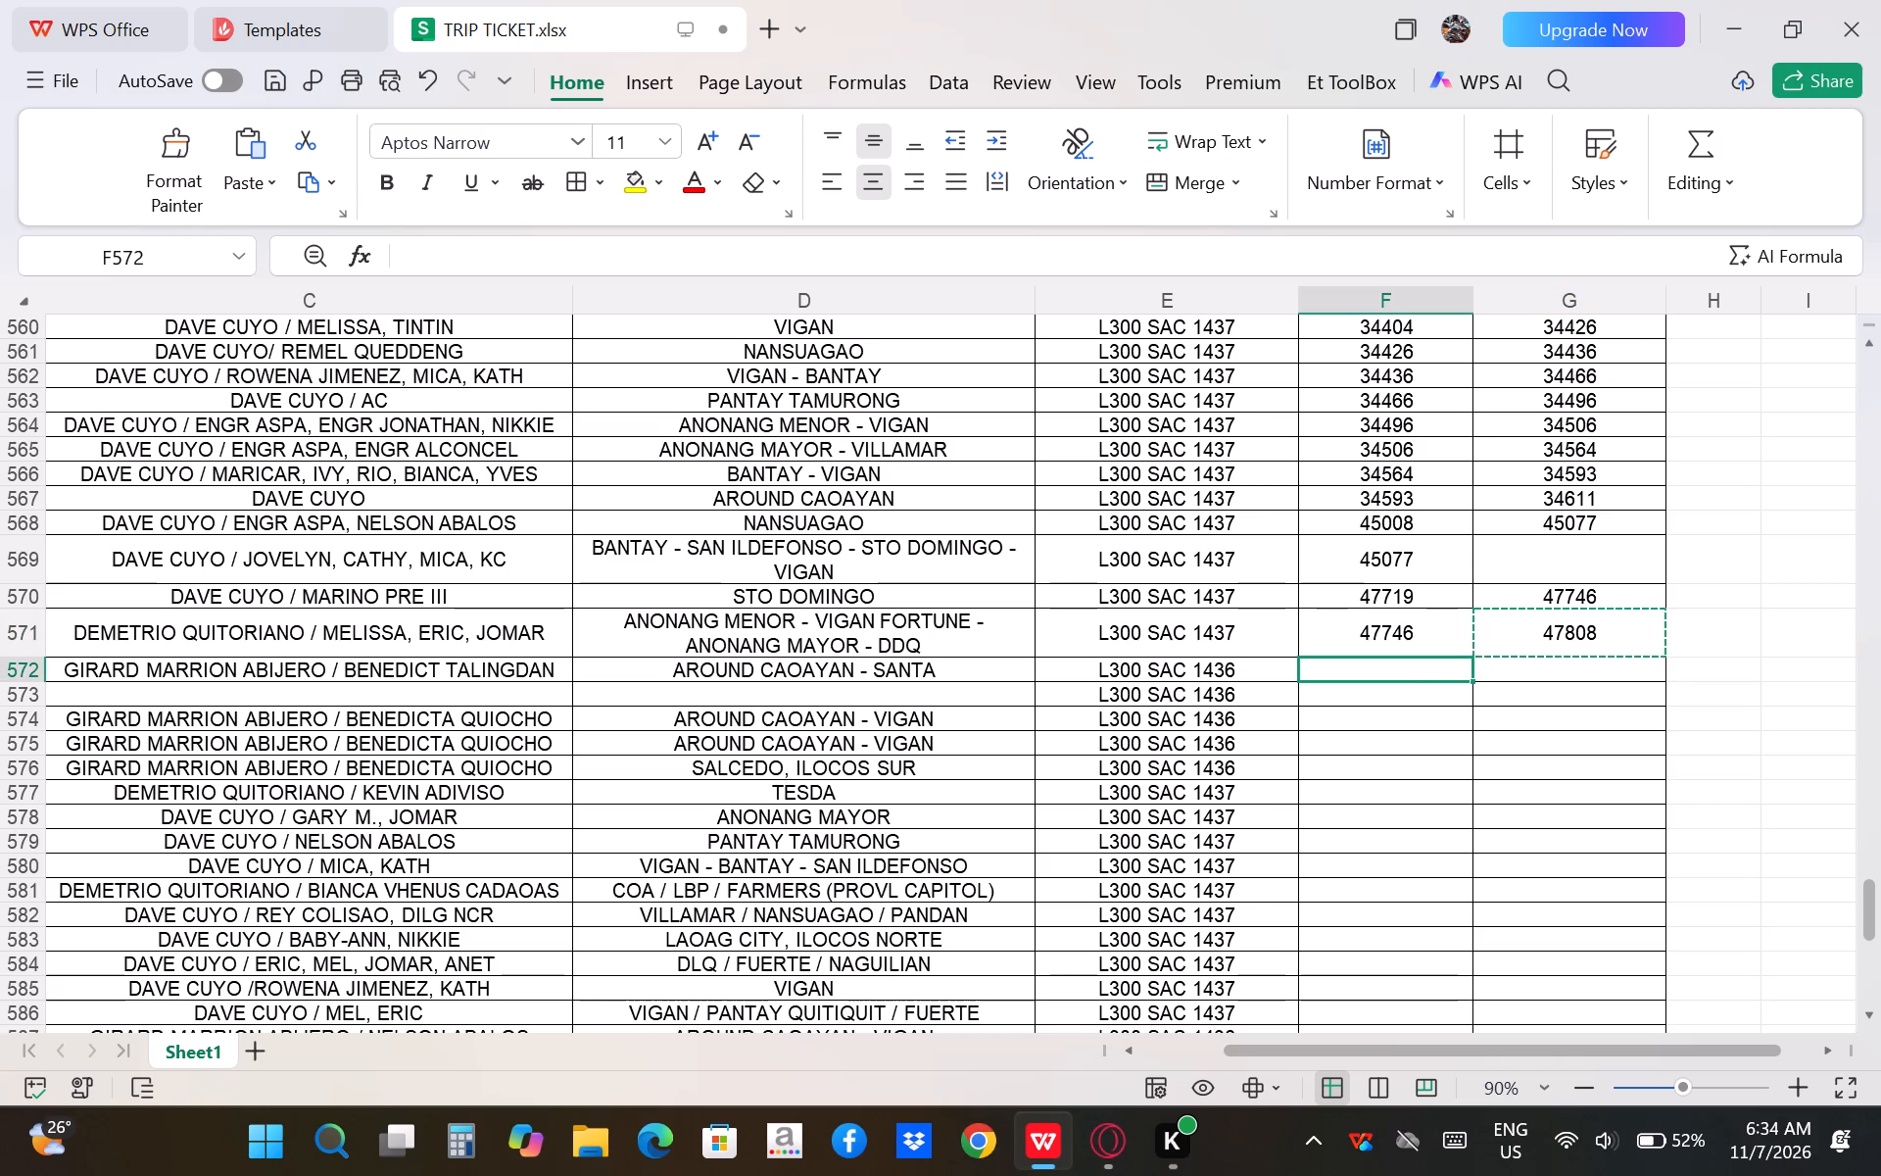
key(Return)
Enter 47994 in G572 for the AROUND CAOAYAN - SANTA trip.
key(Right)
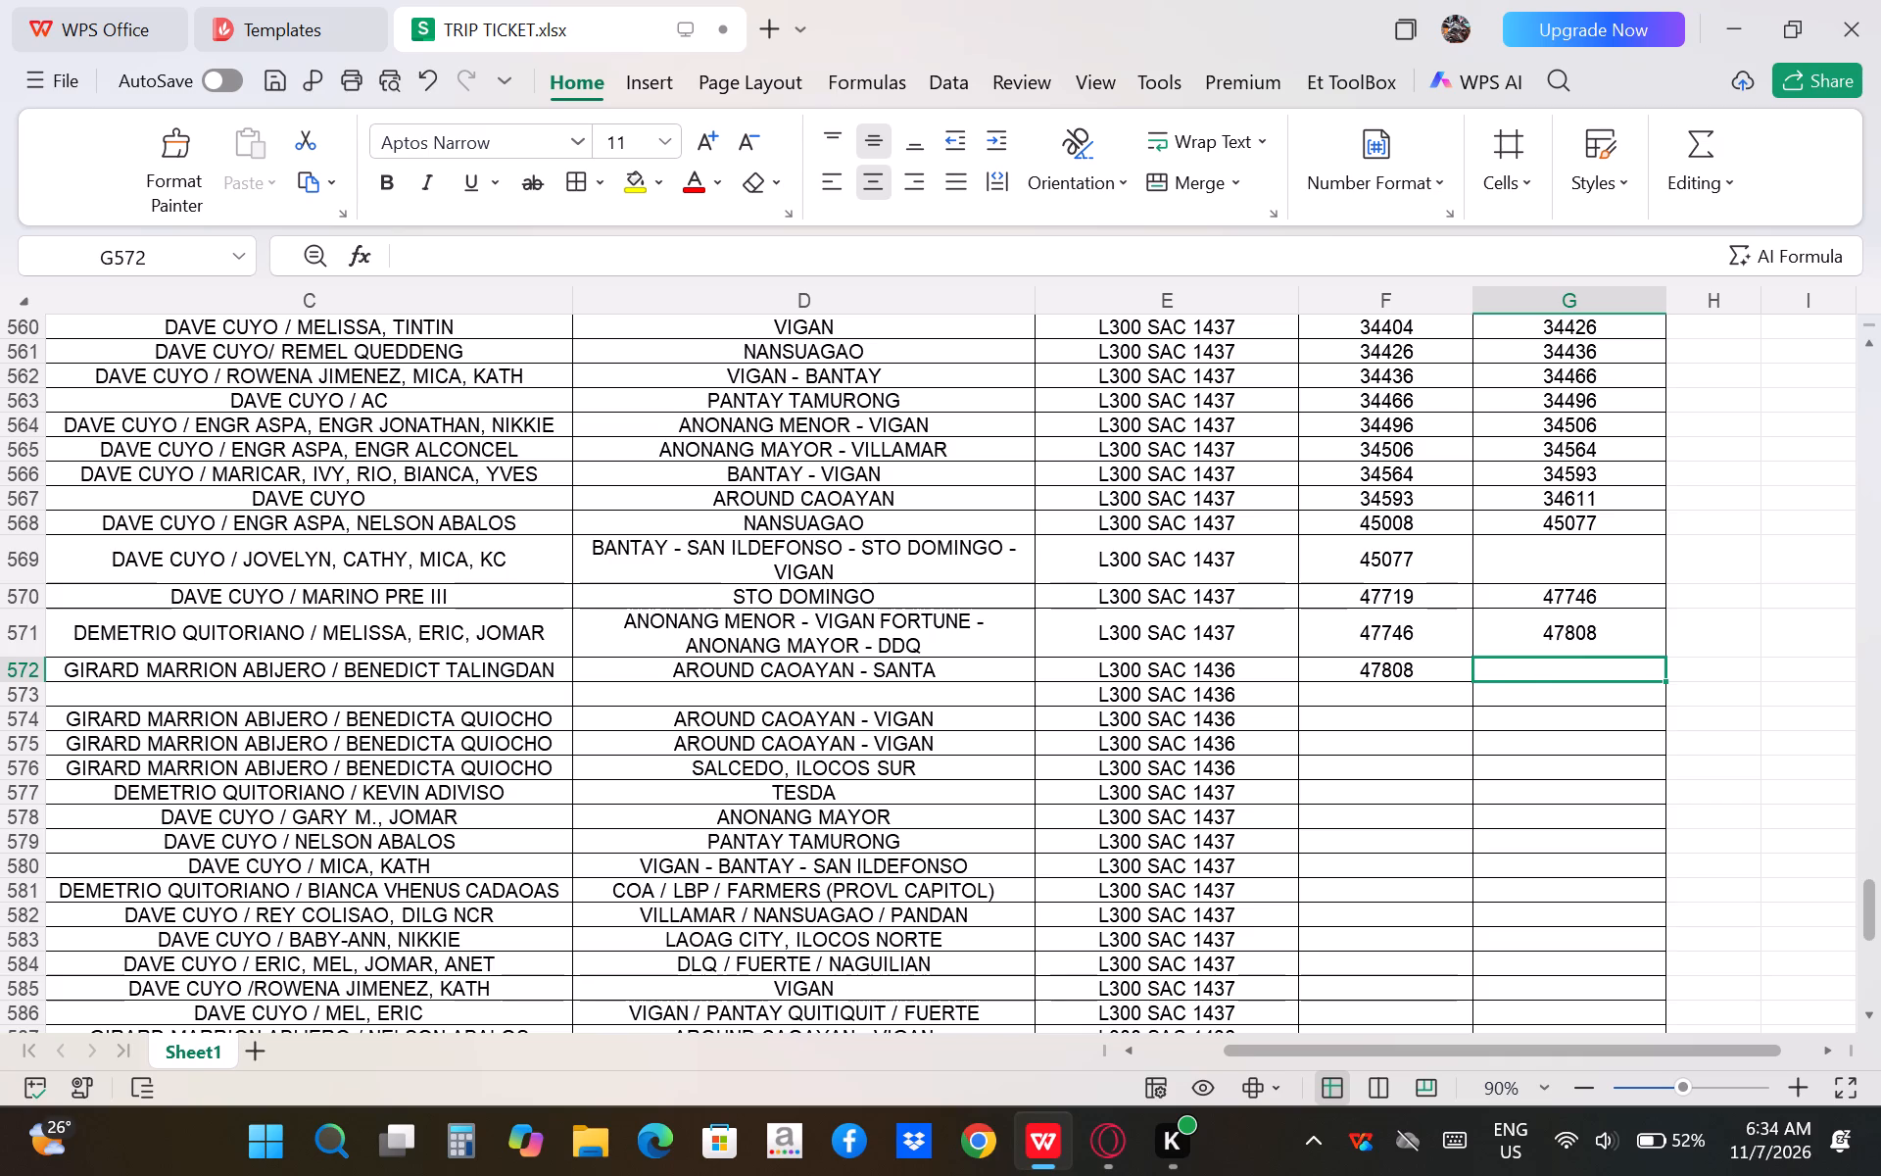
text(477)
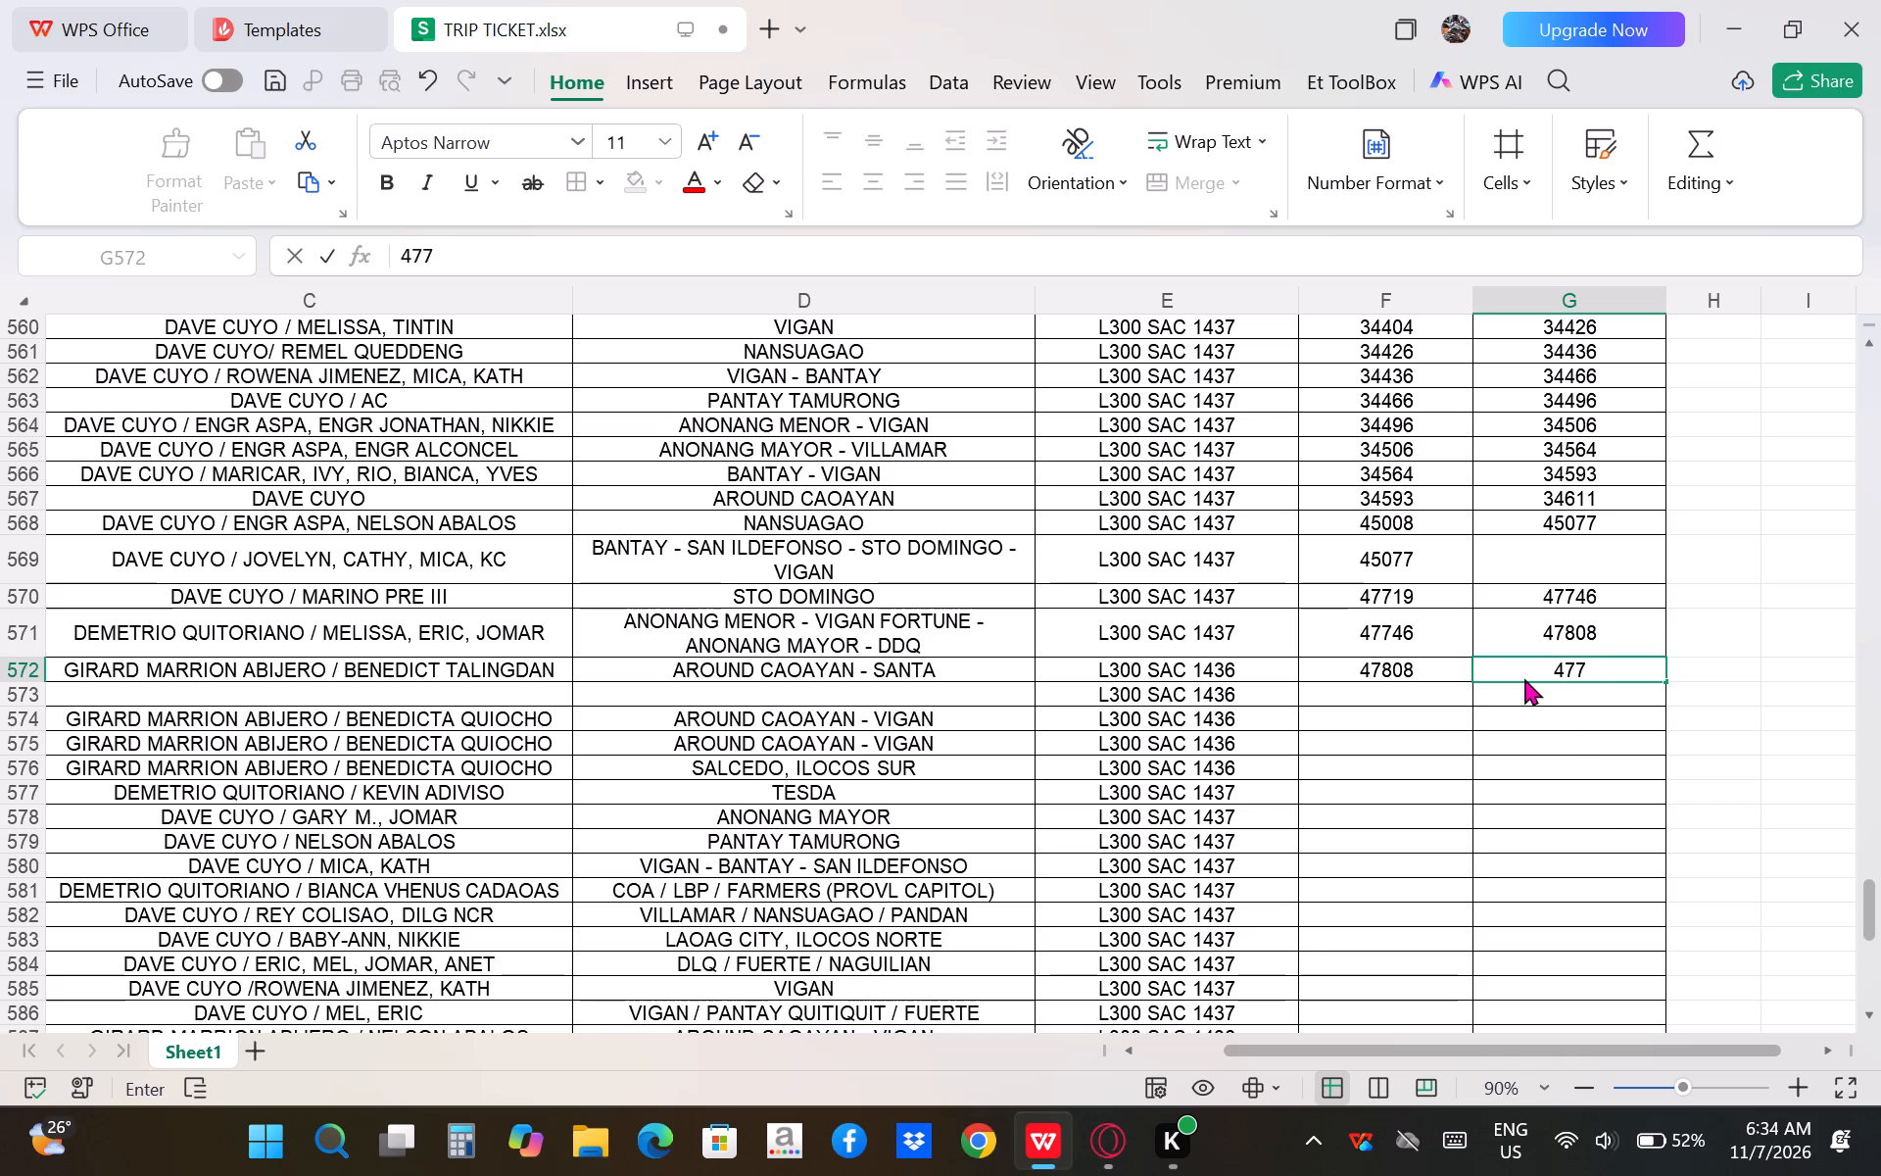
key(BackSpace)
key(9)
key(9)
key(4)
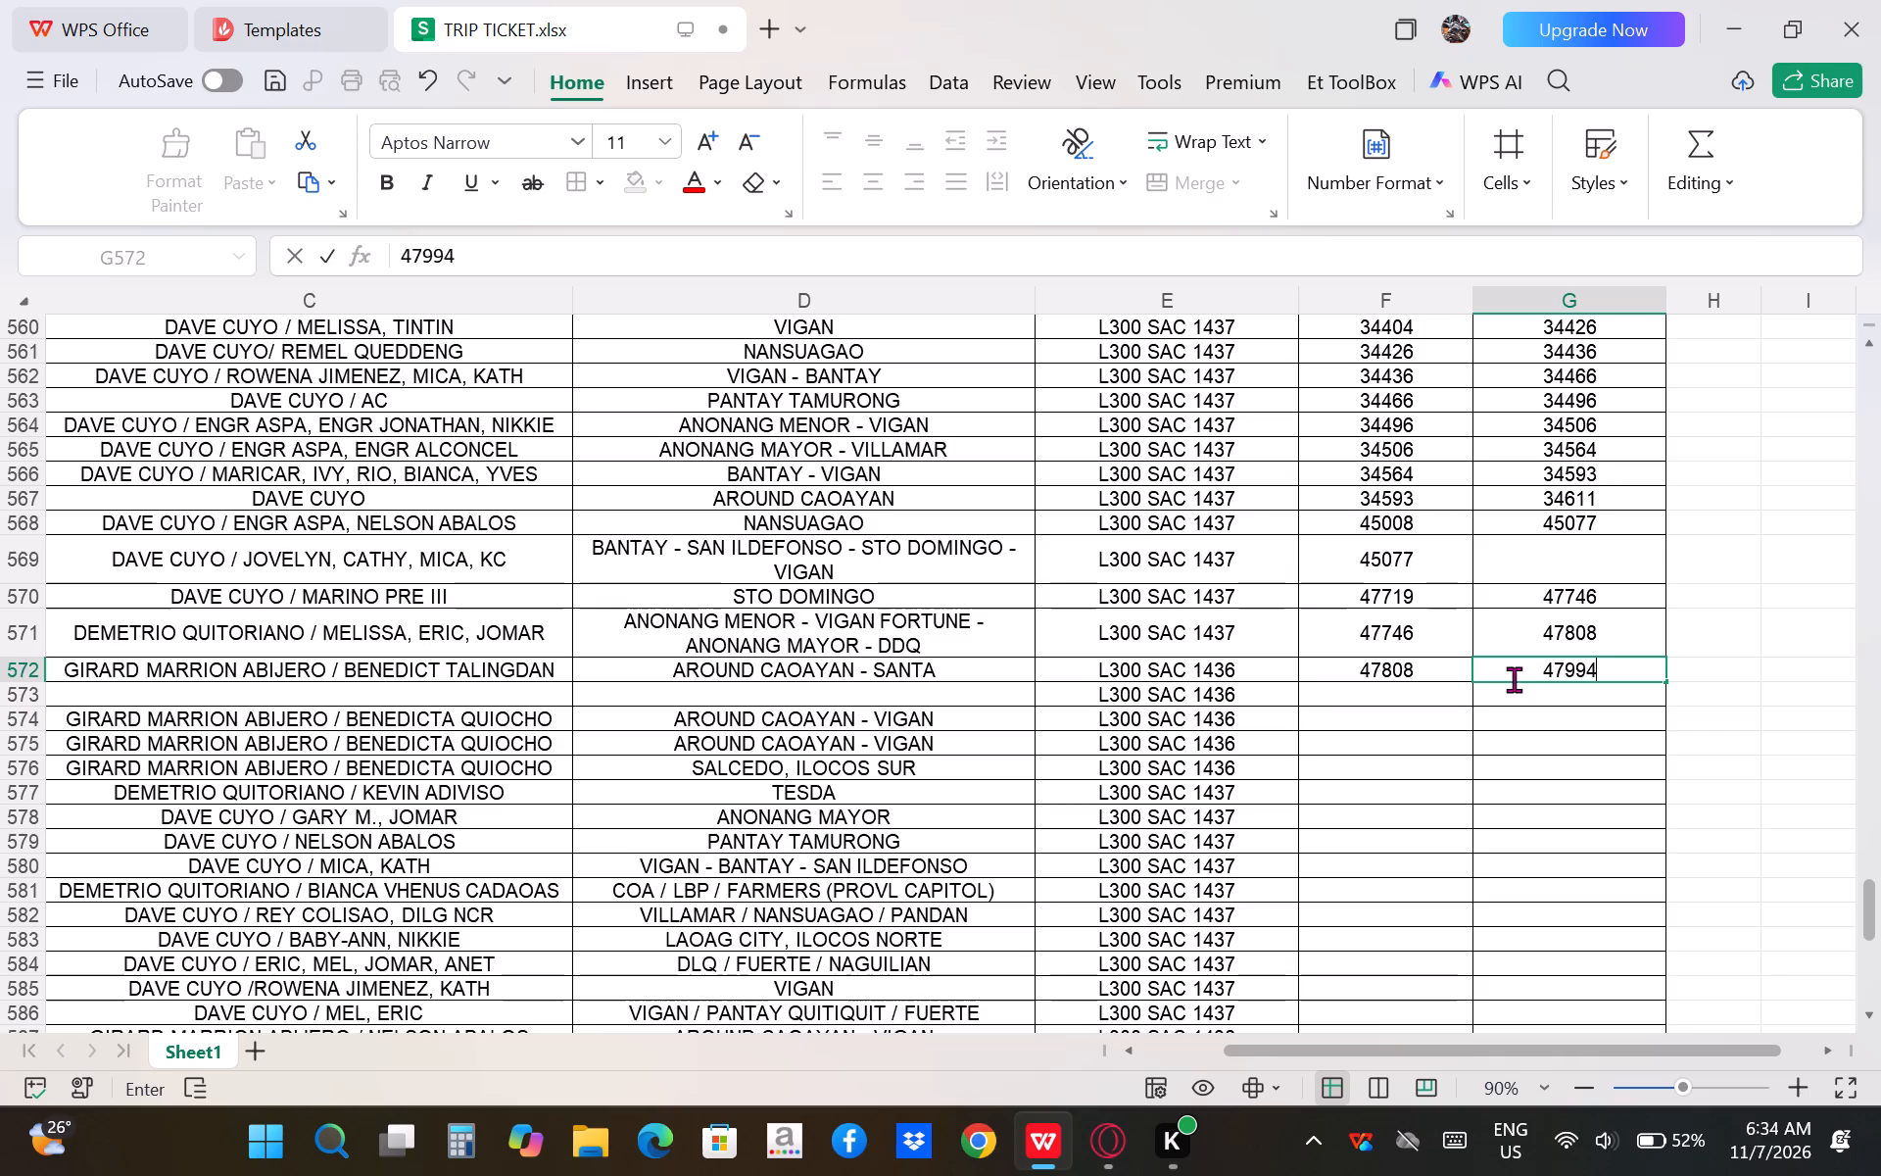
key(Return)
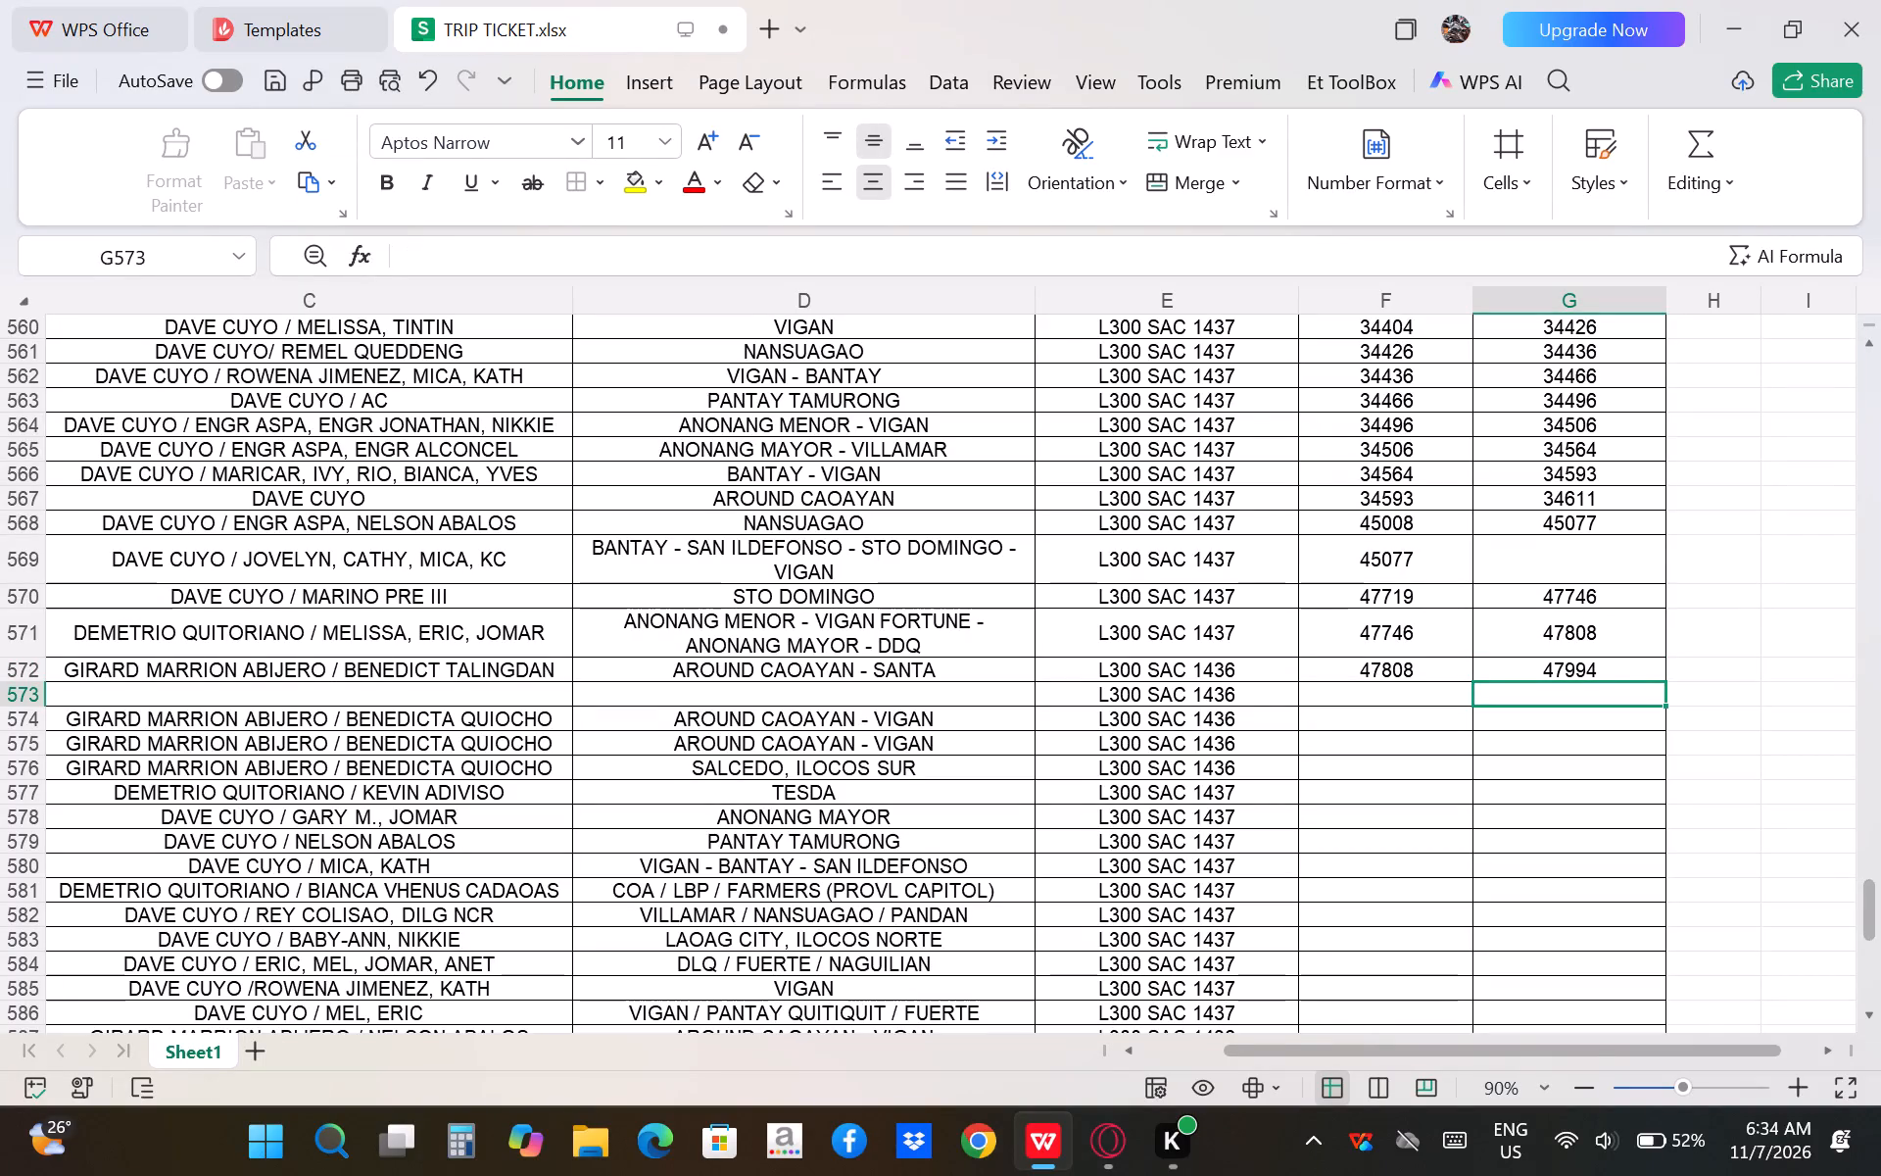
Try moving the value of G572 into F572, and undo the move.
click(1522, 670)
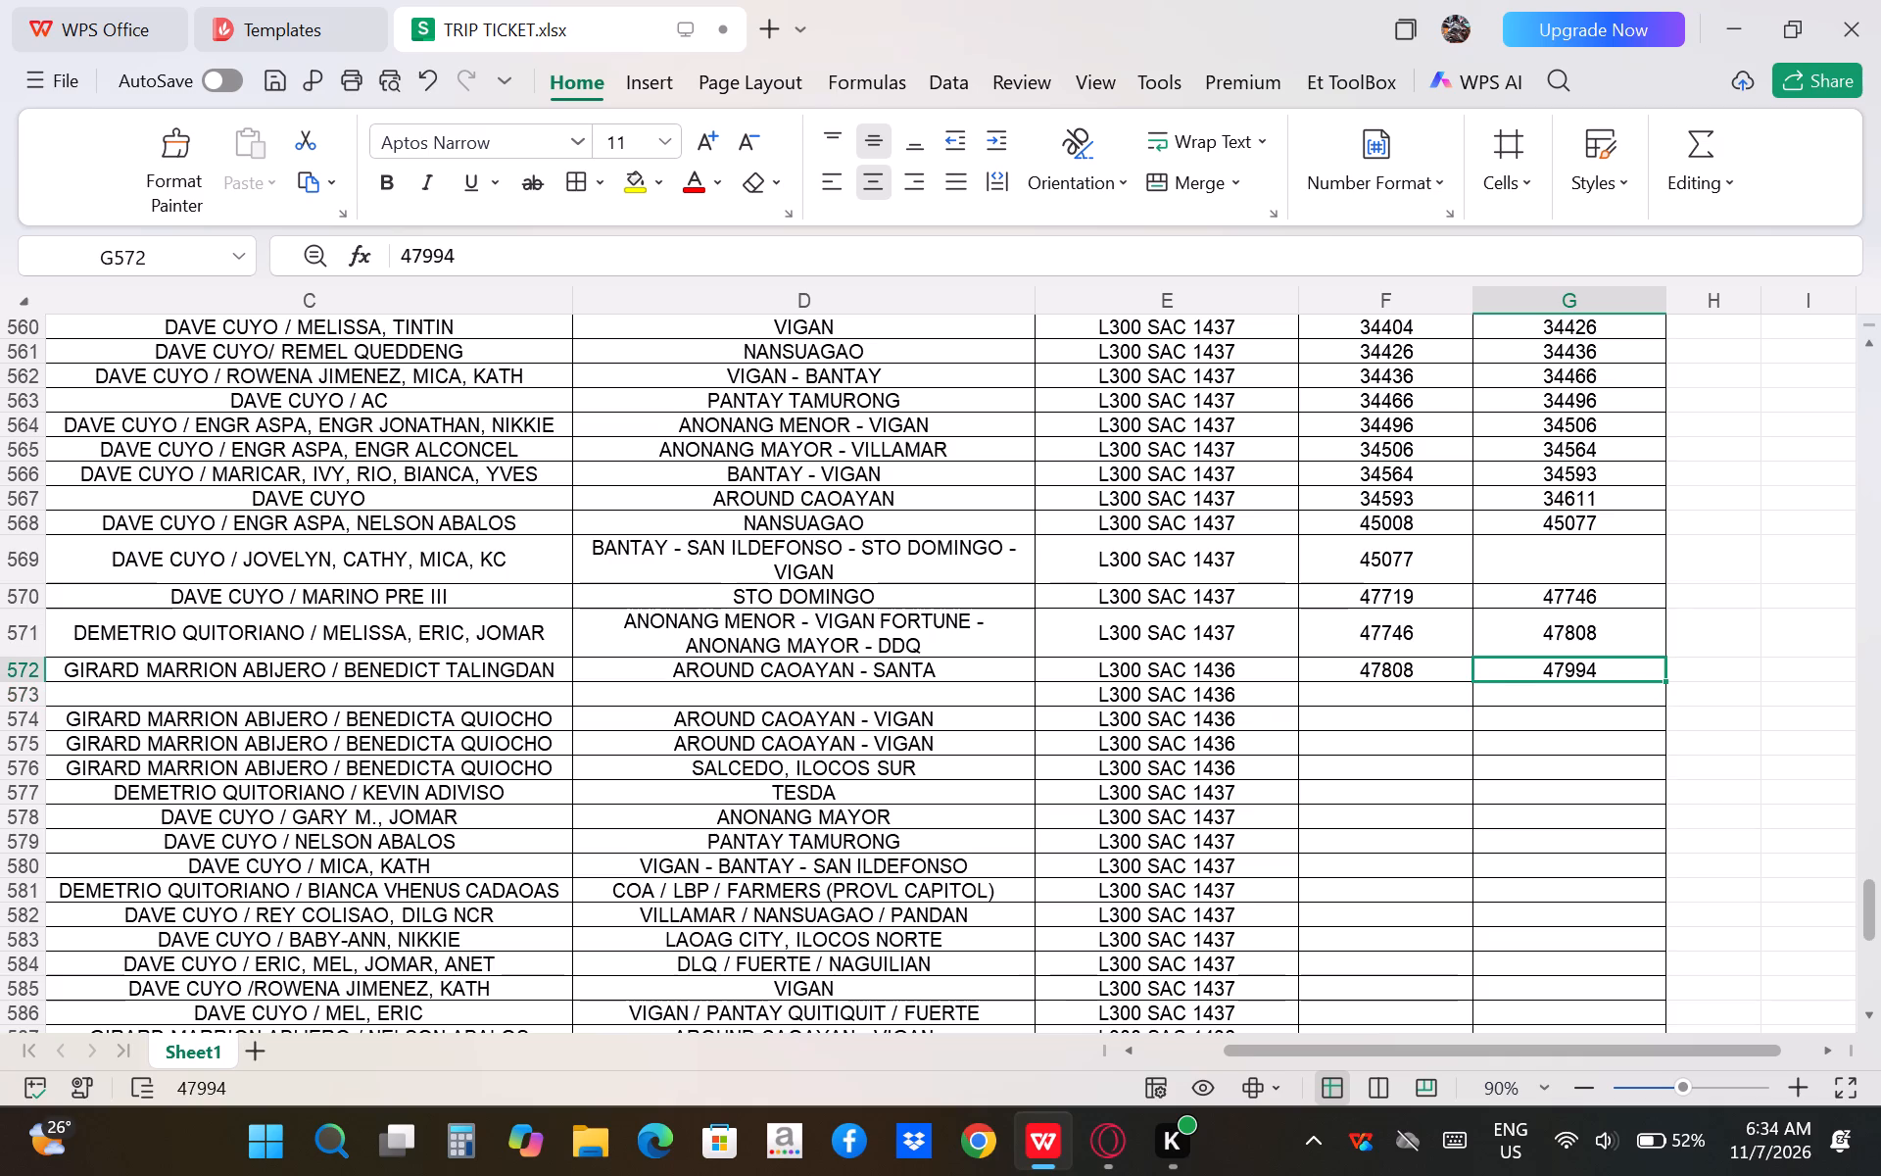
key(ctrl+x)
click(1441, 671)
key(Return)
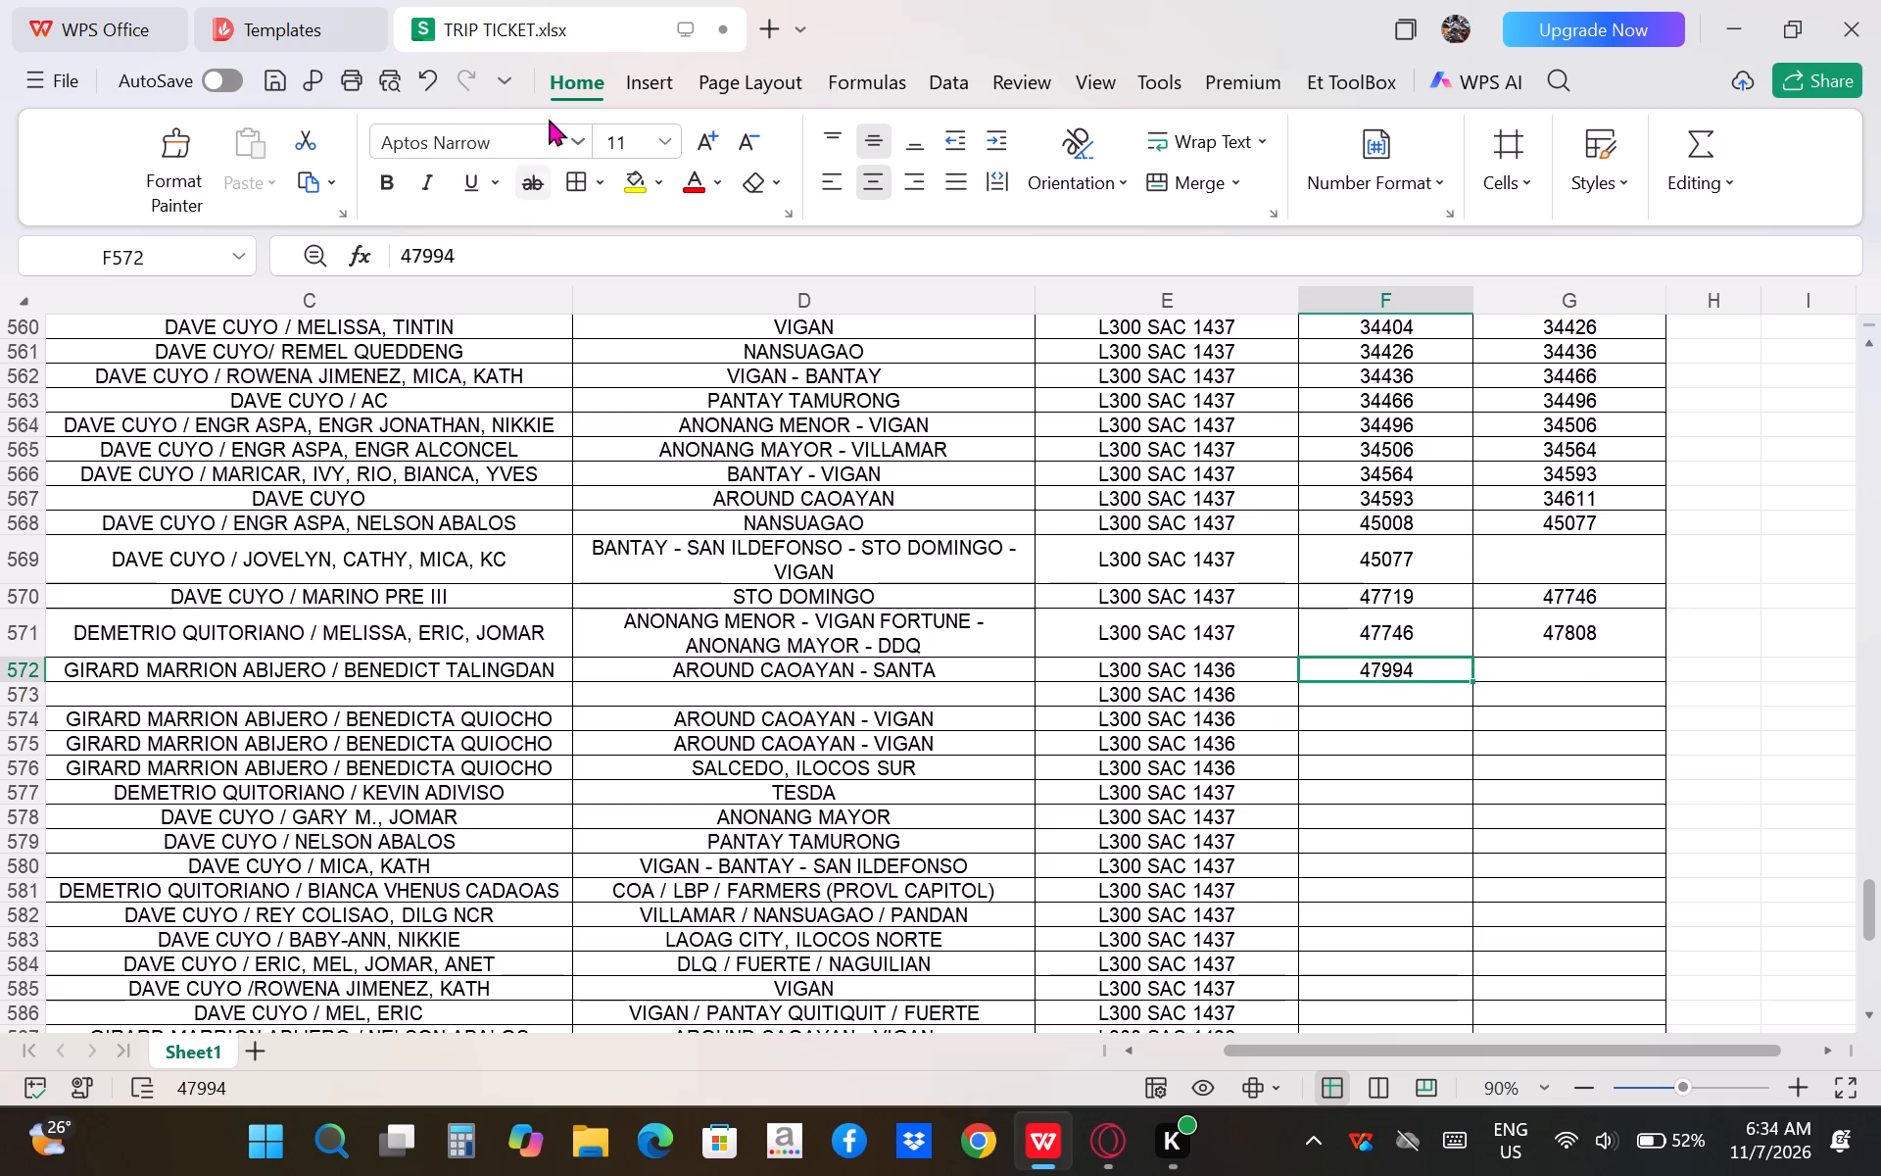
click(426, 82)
Copy the value of F571 into F572, replacing the start number of the AROUND CAOAYAN - SANTA trip.
click(1353, 640)
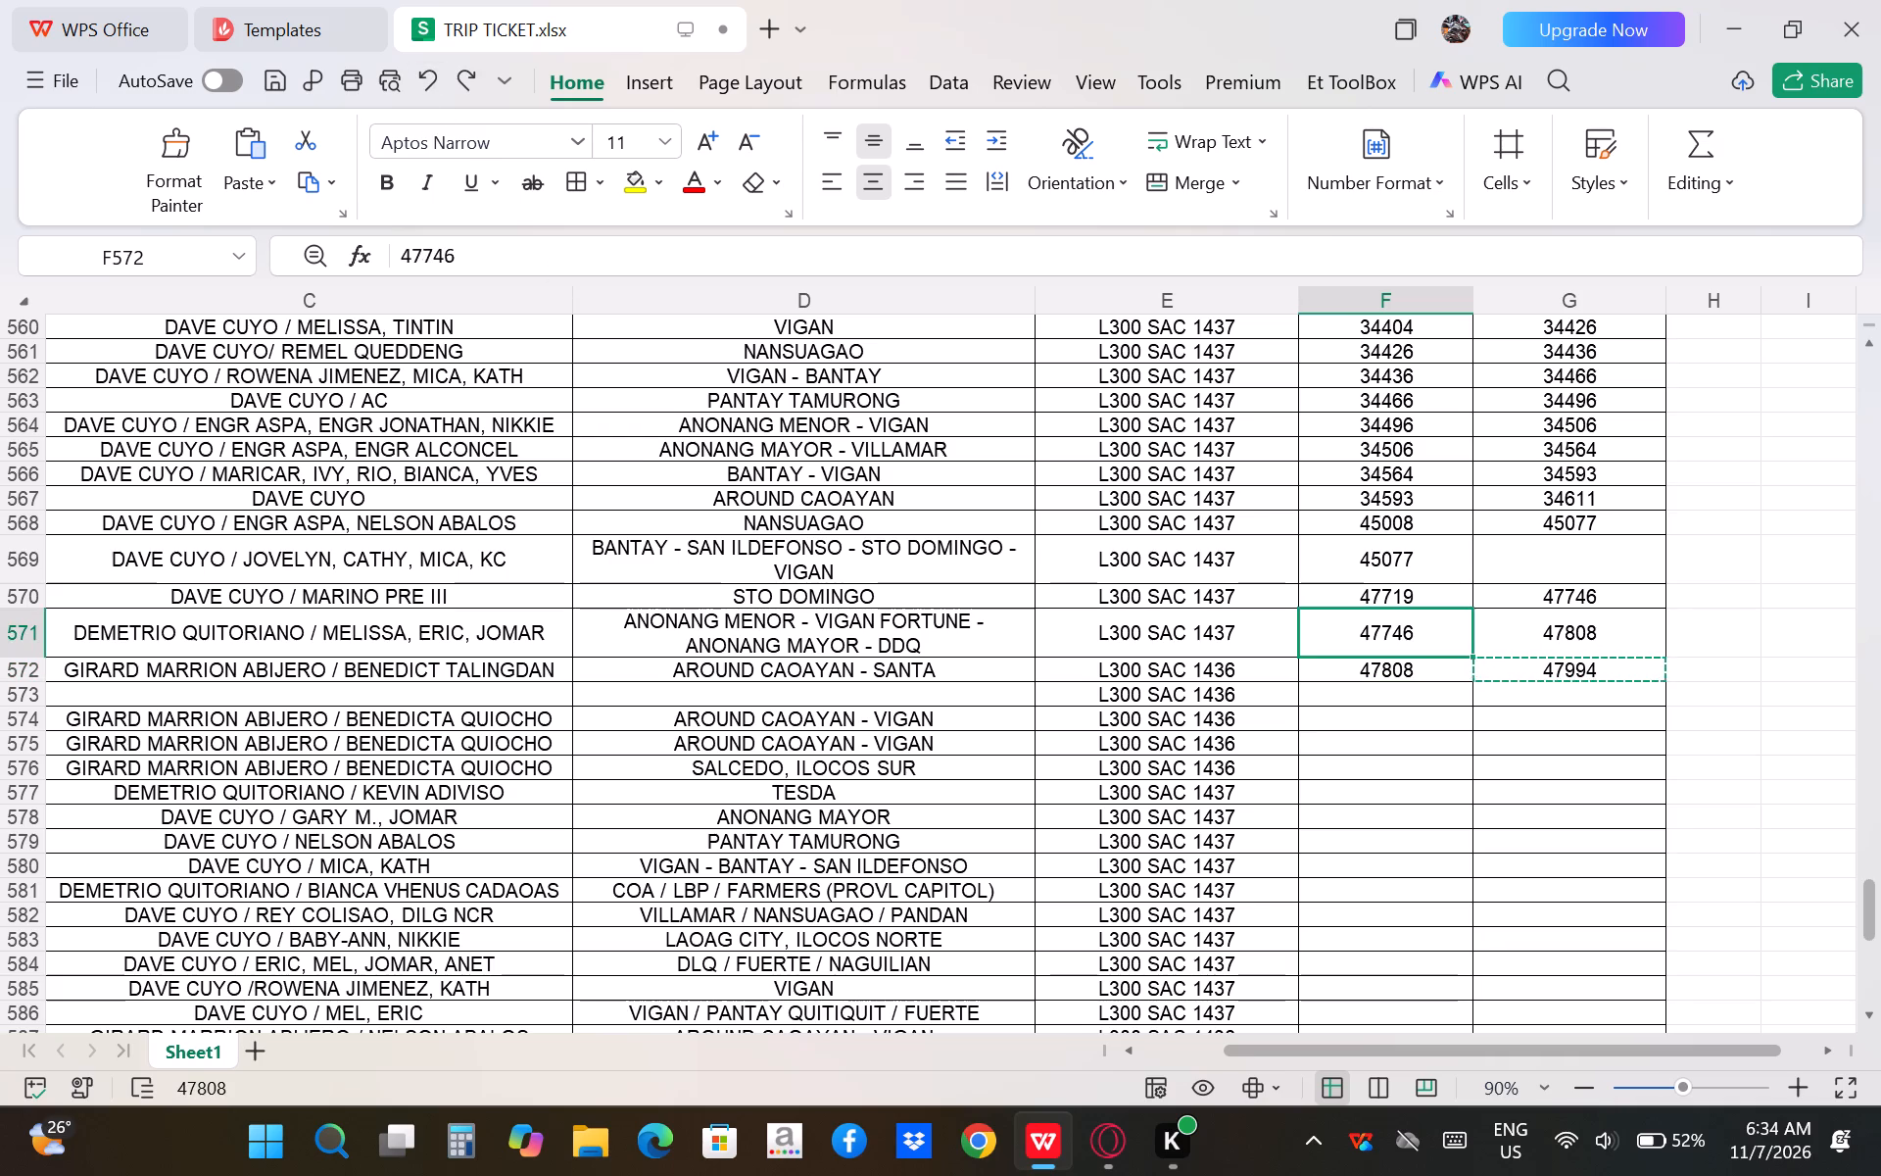
key(ctrl+c)
click(1363, 675)
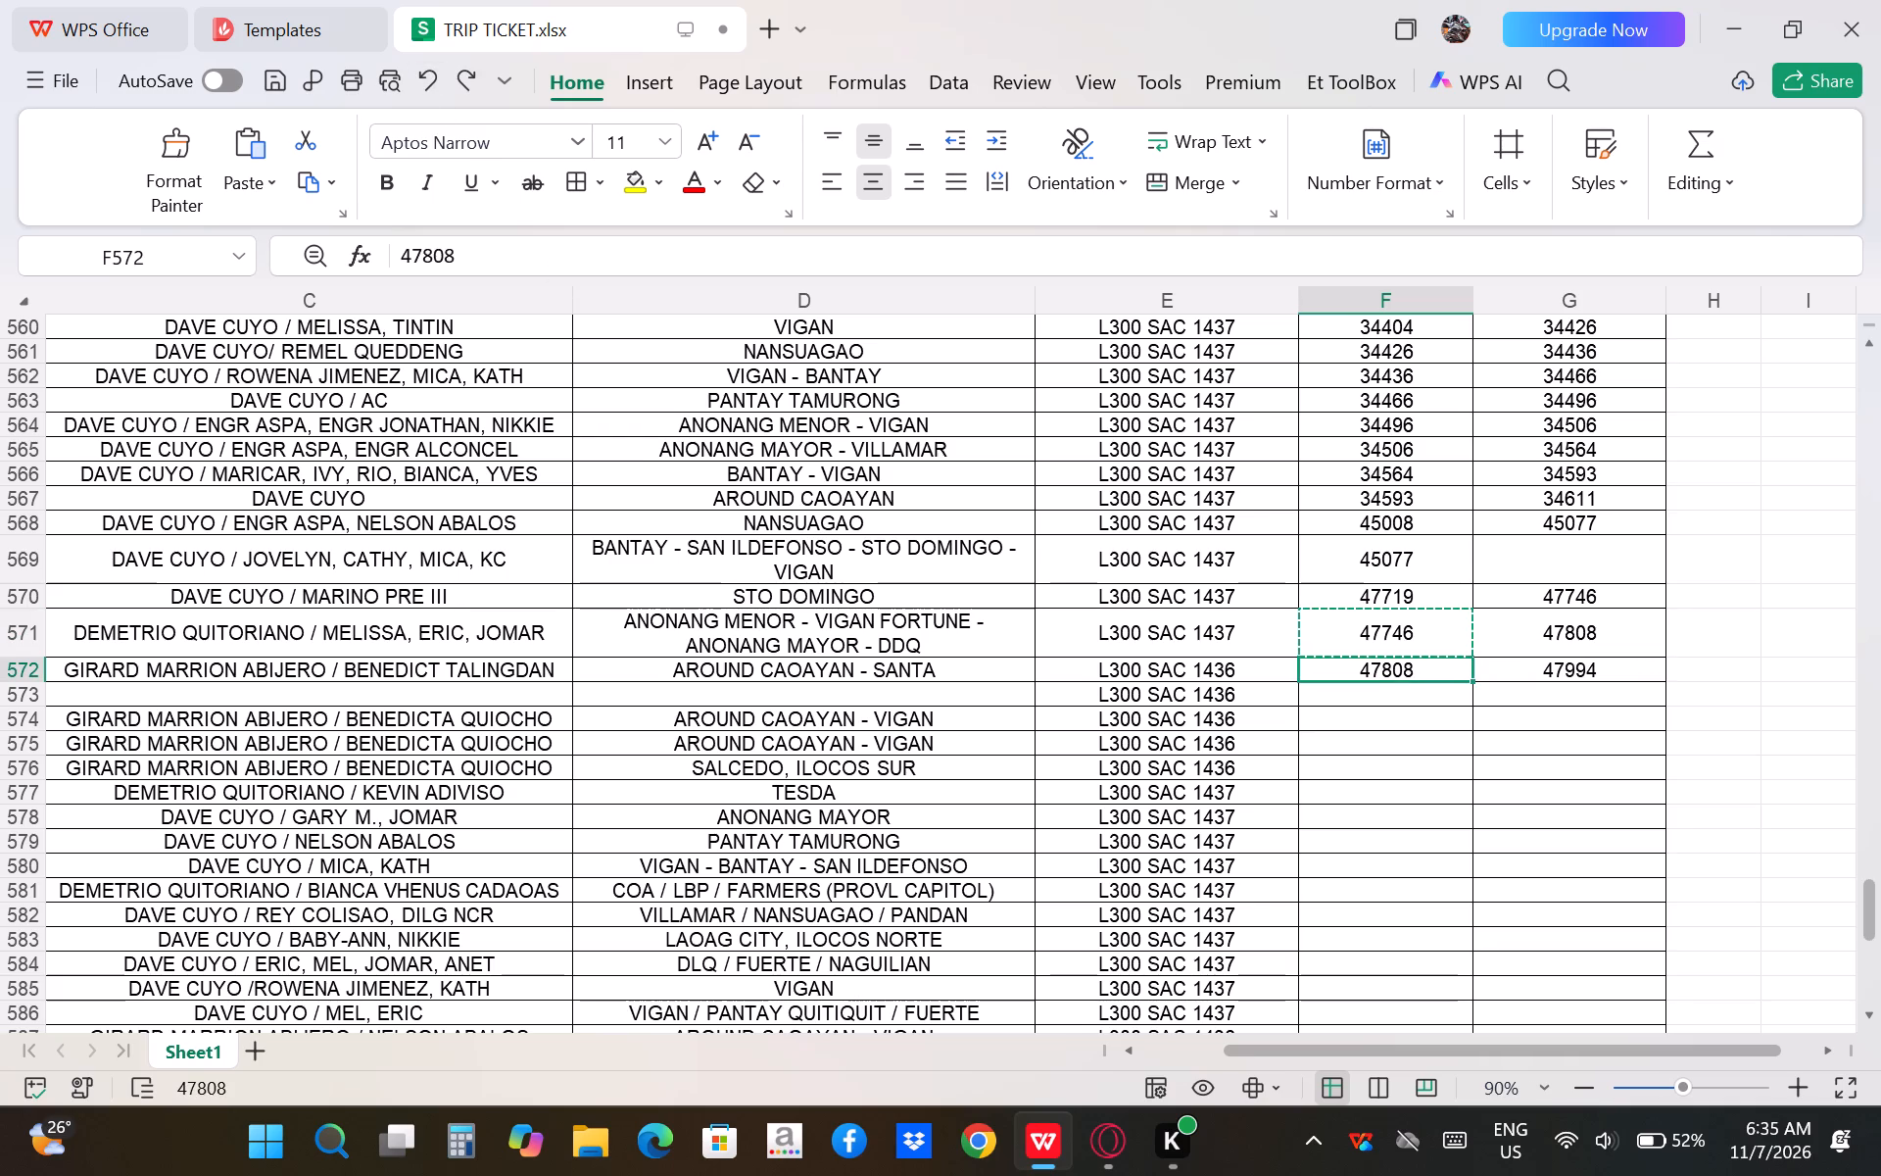
key(Return)
key(Return)
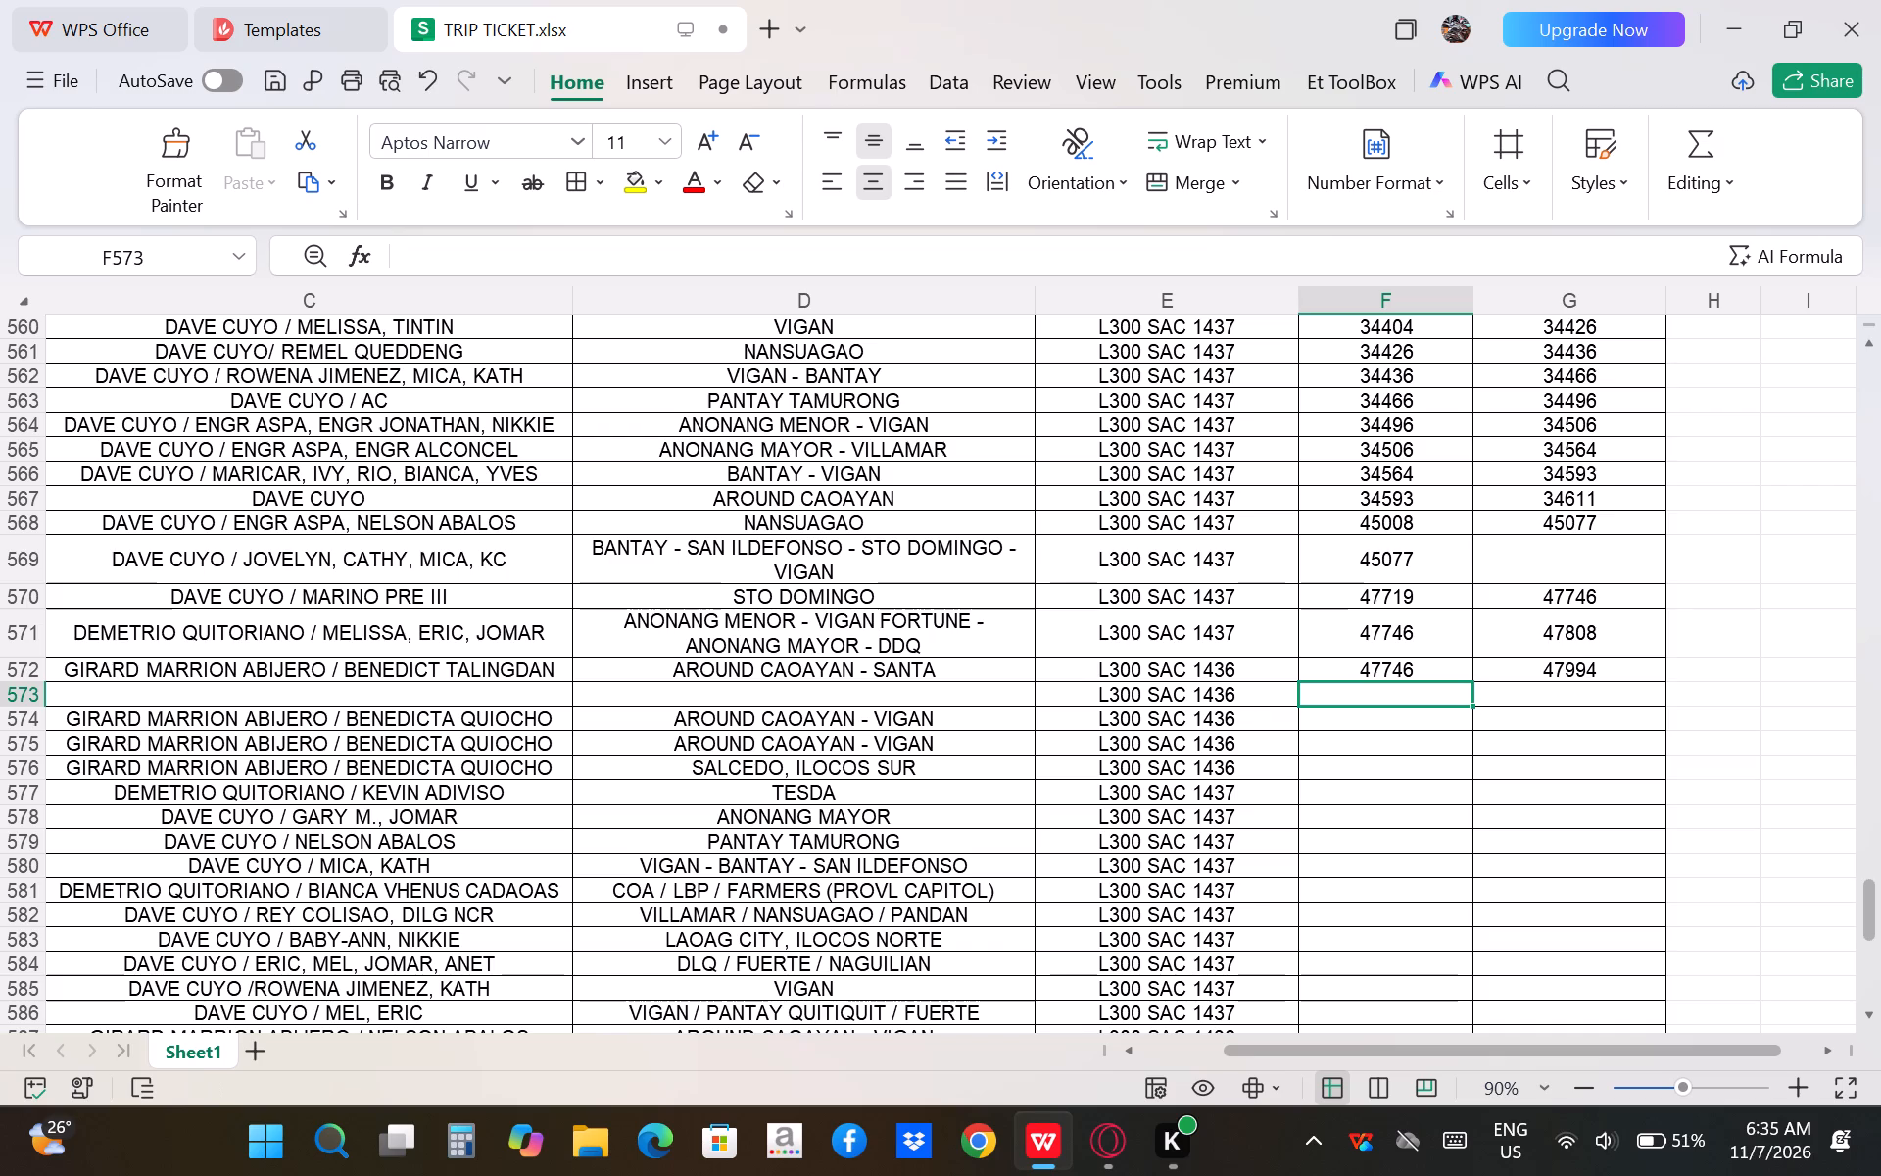
Enter 34611 in F573 and 34621 in G573 for the row without a destination.
text(347)
key(BackSpace)
text(611)
key(Right)
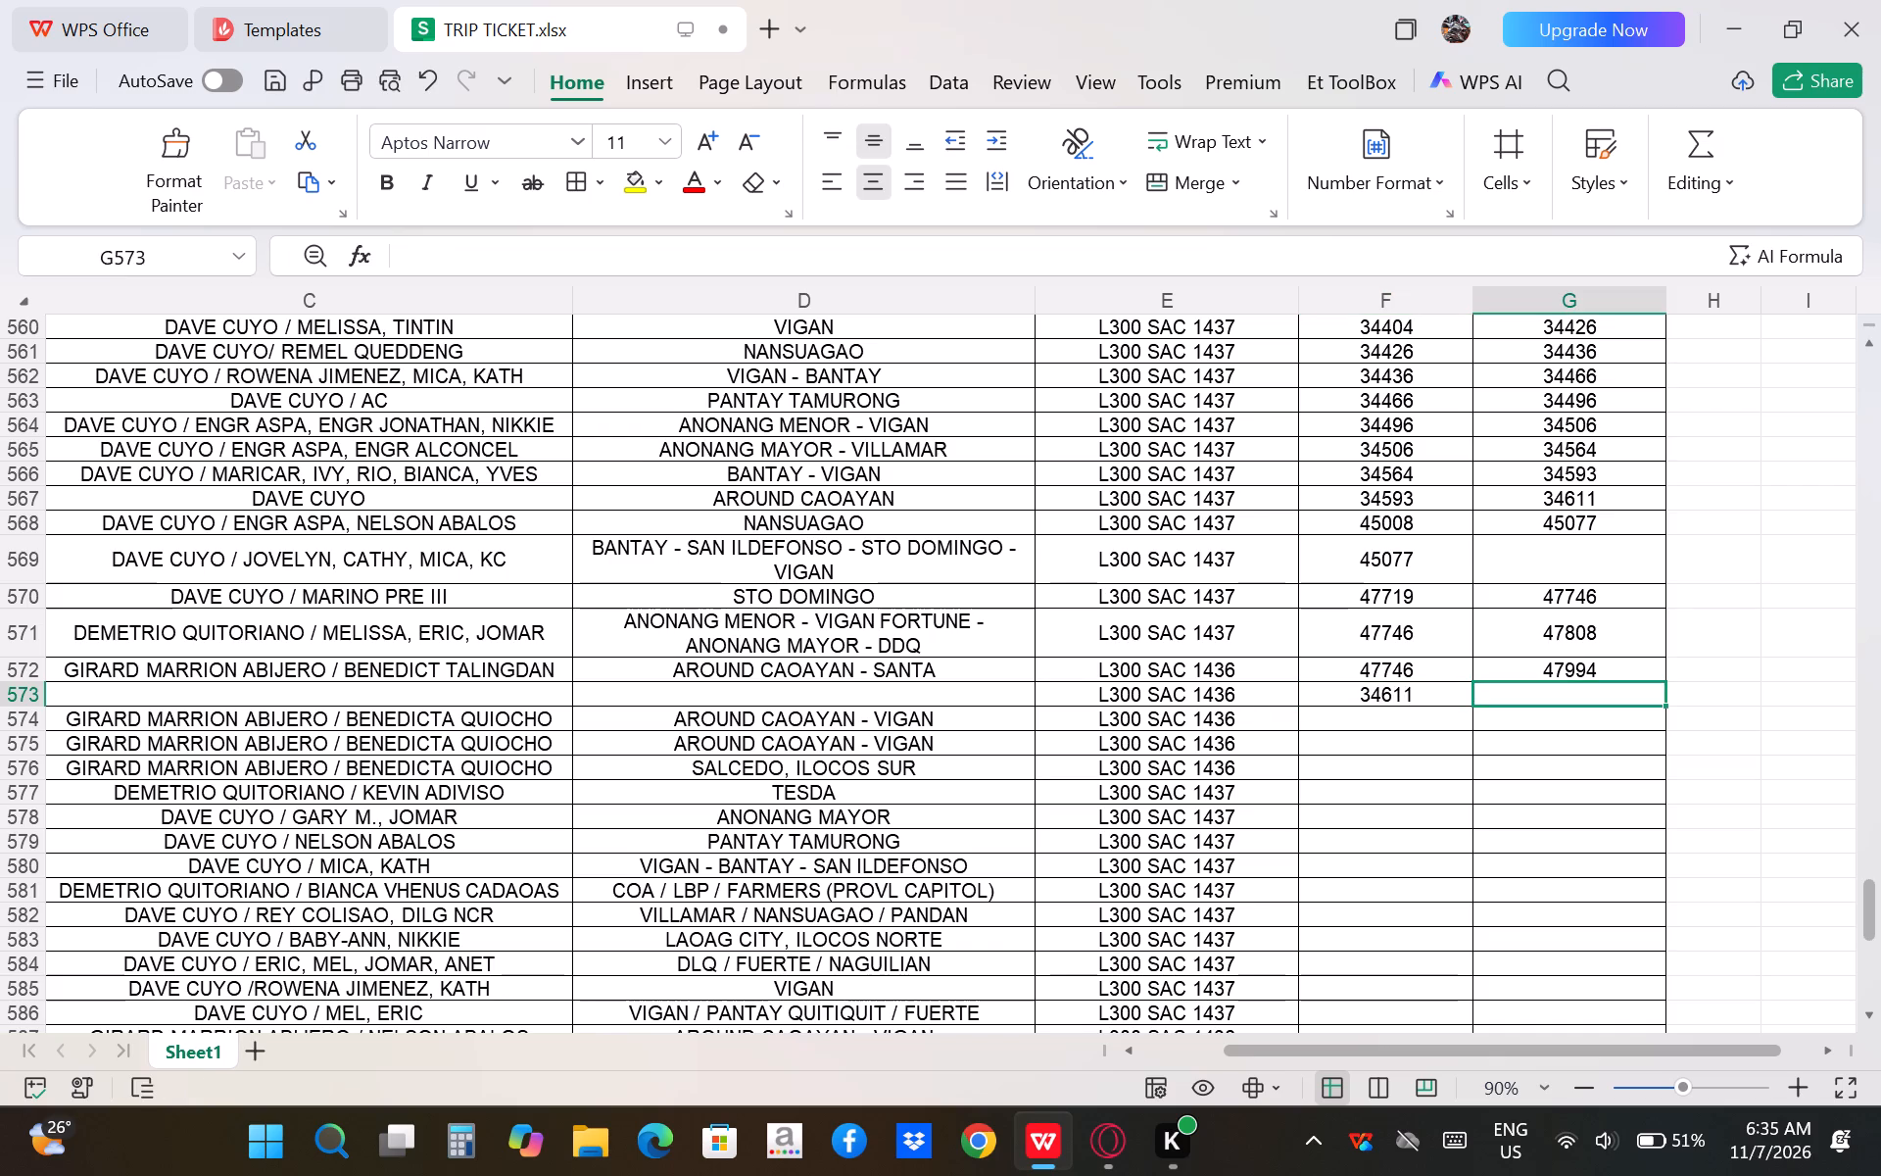
text(34631)
key(BackSpace)
key(BackSpace)
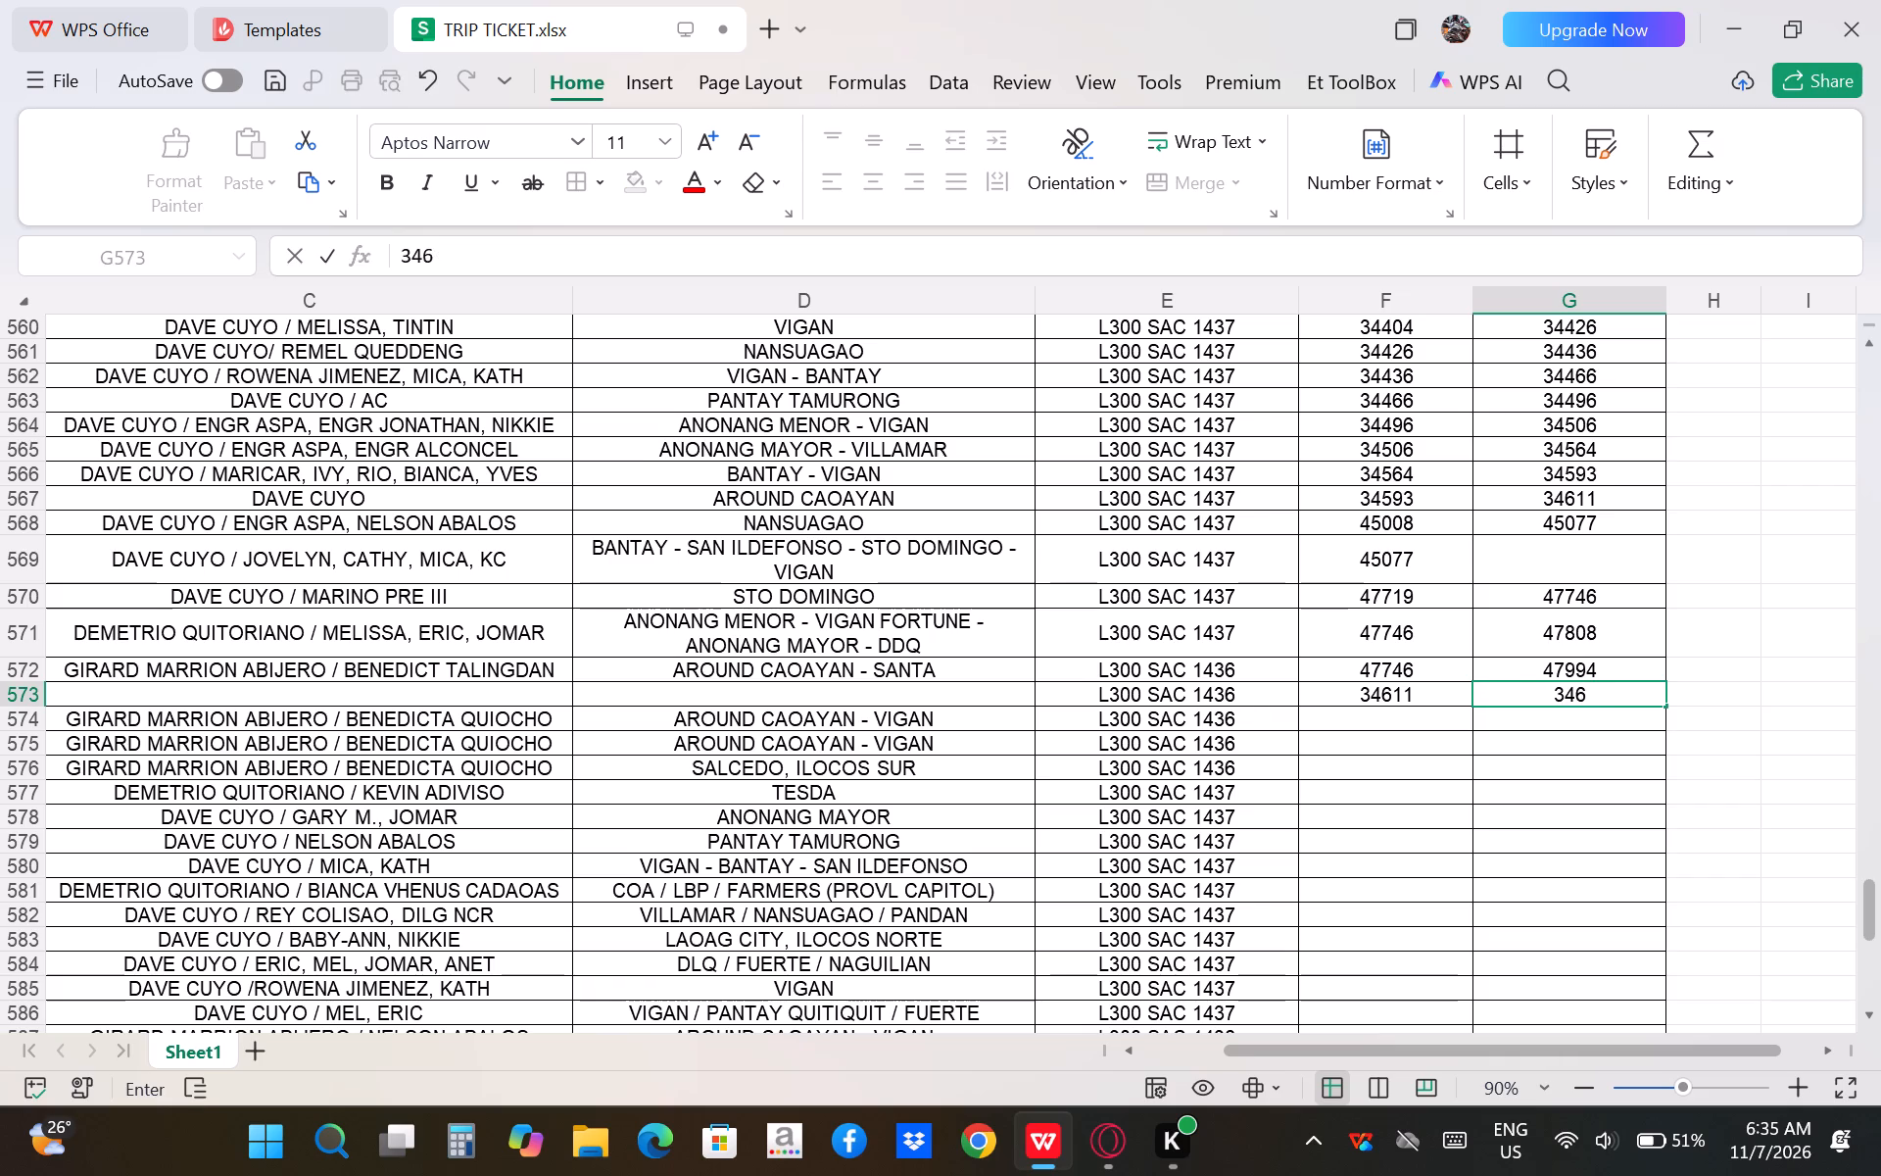
text(21)
key(Return)
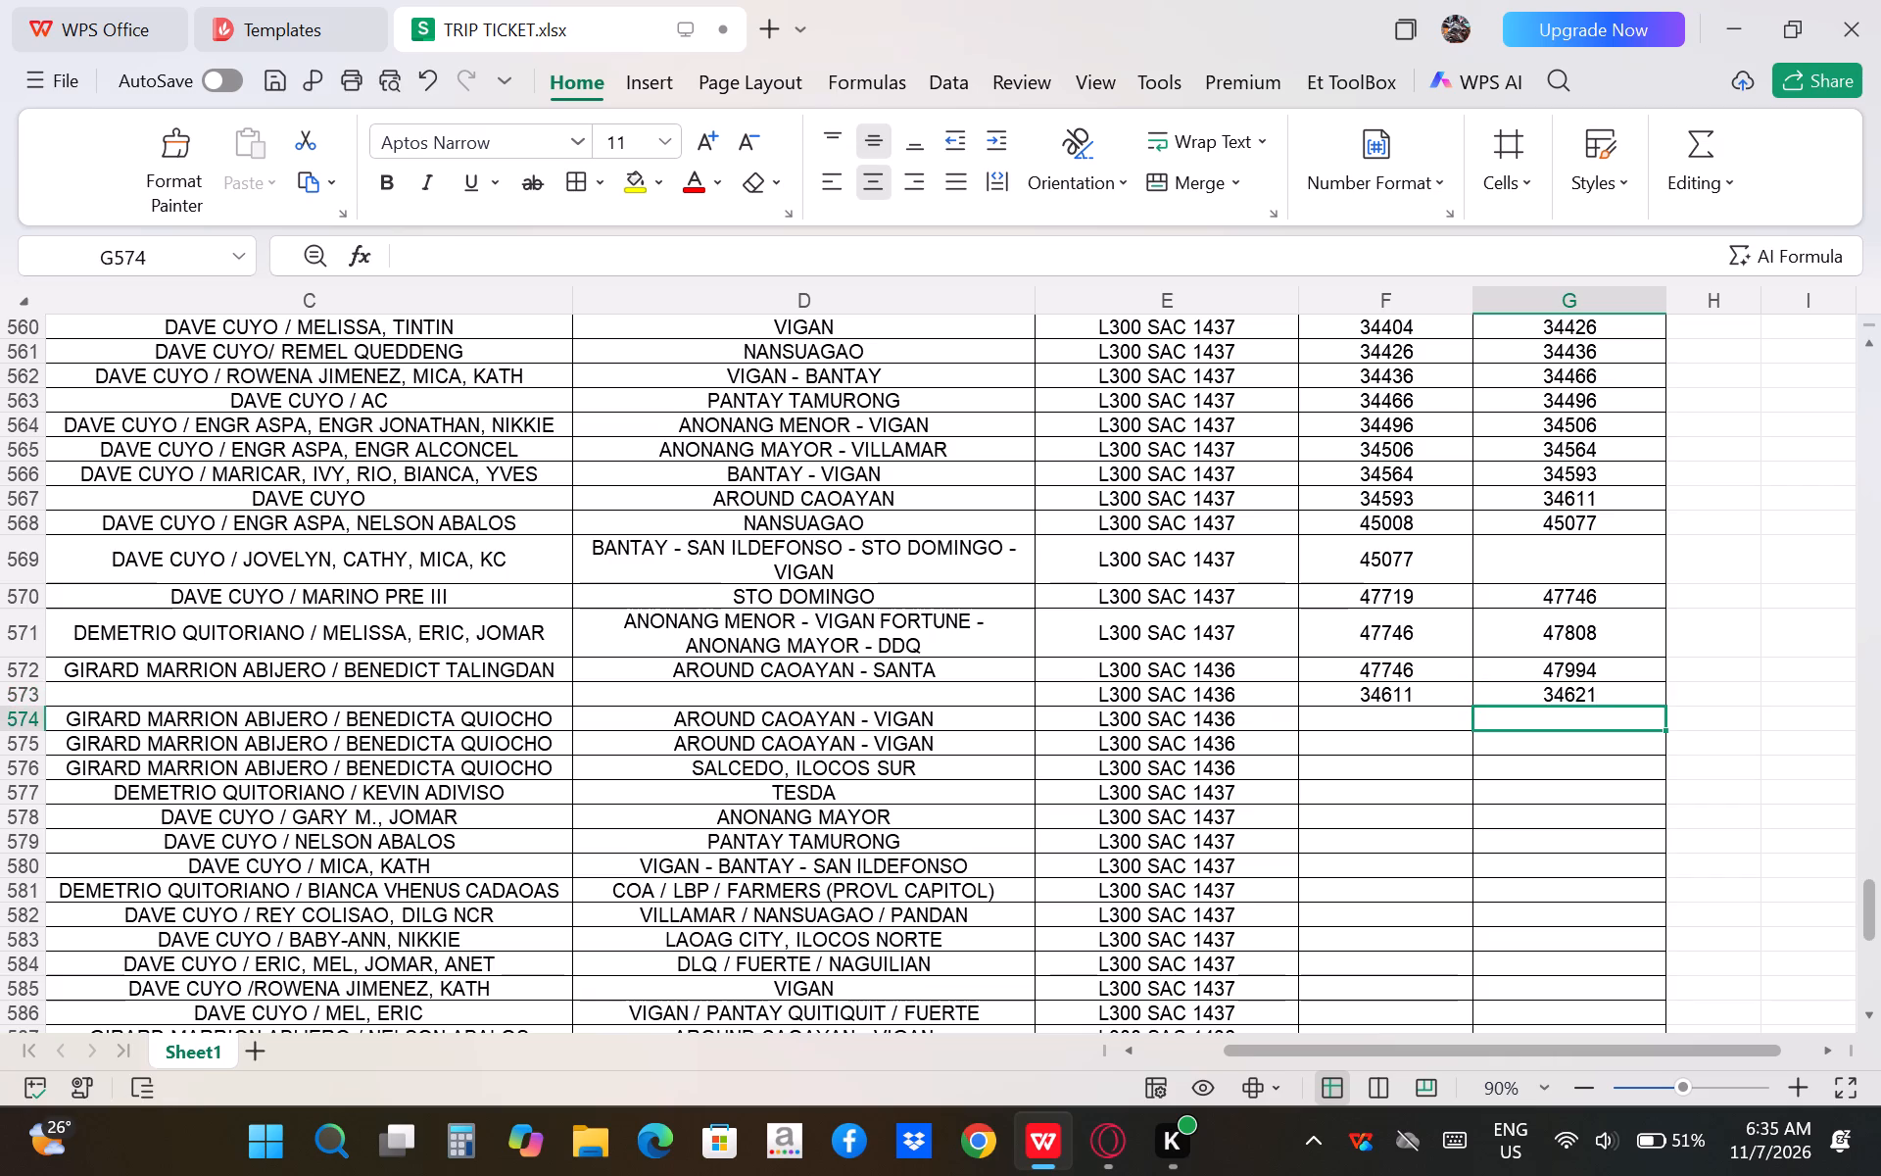
Copy the value of G573 into F574 and enter 34626 in G574 for the AROUND CAOAYAN - VIGAN trip.
click(1496, 697)
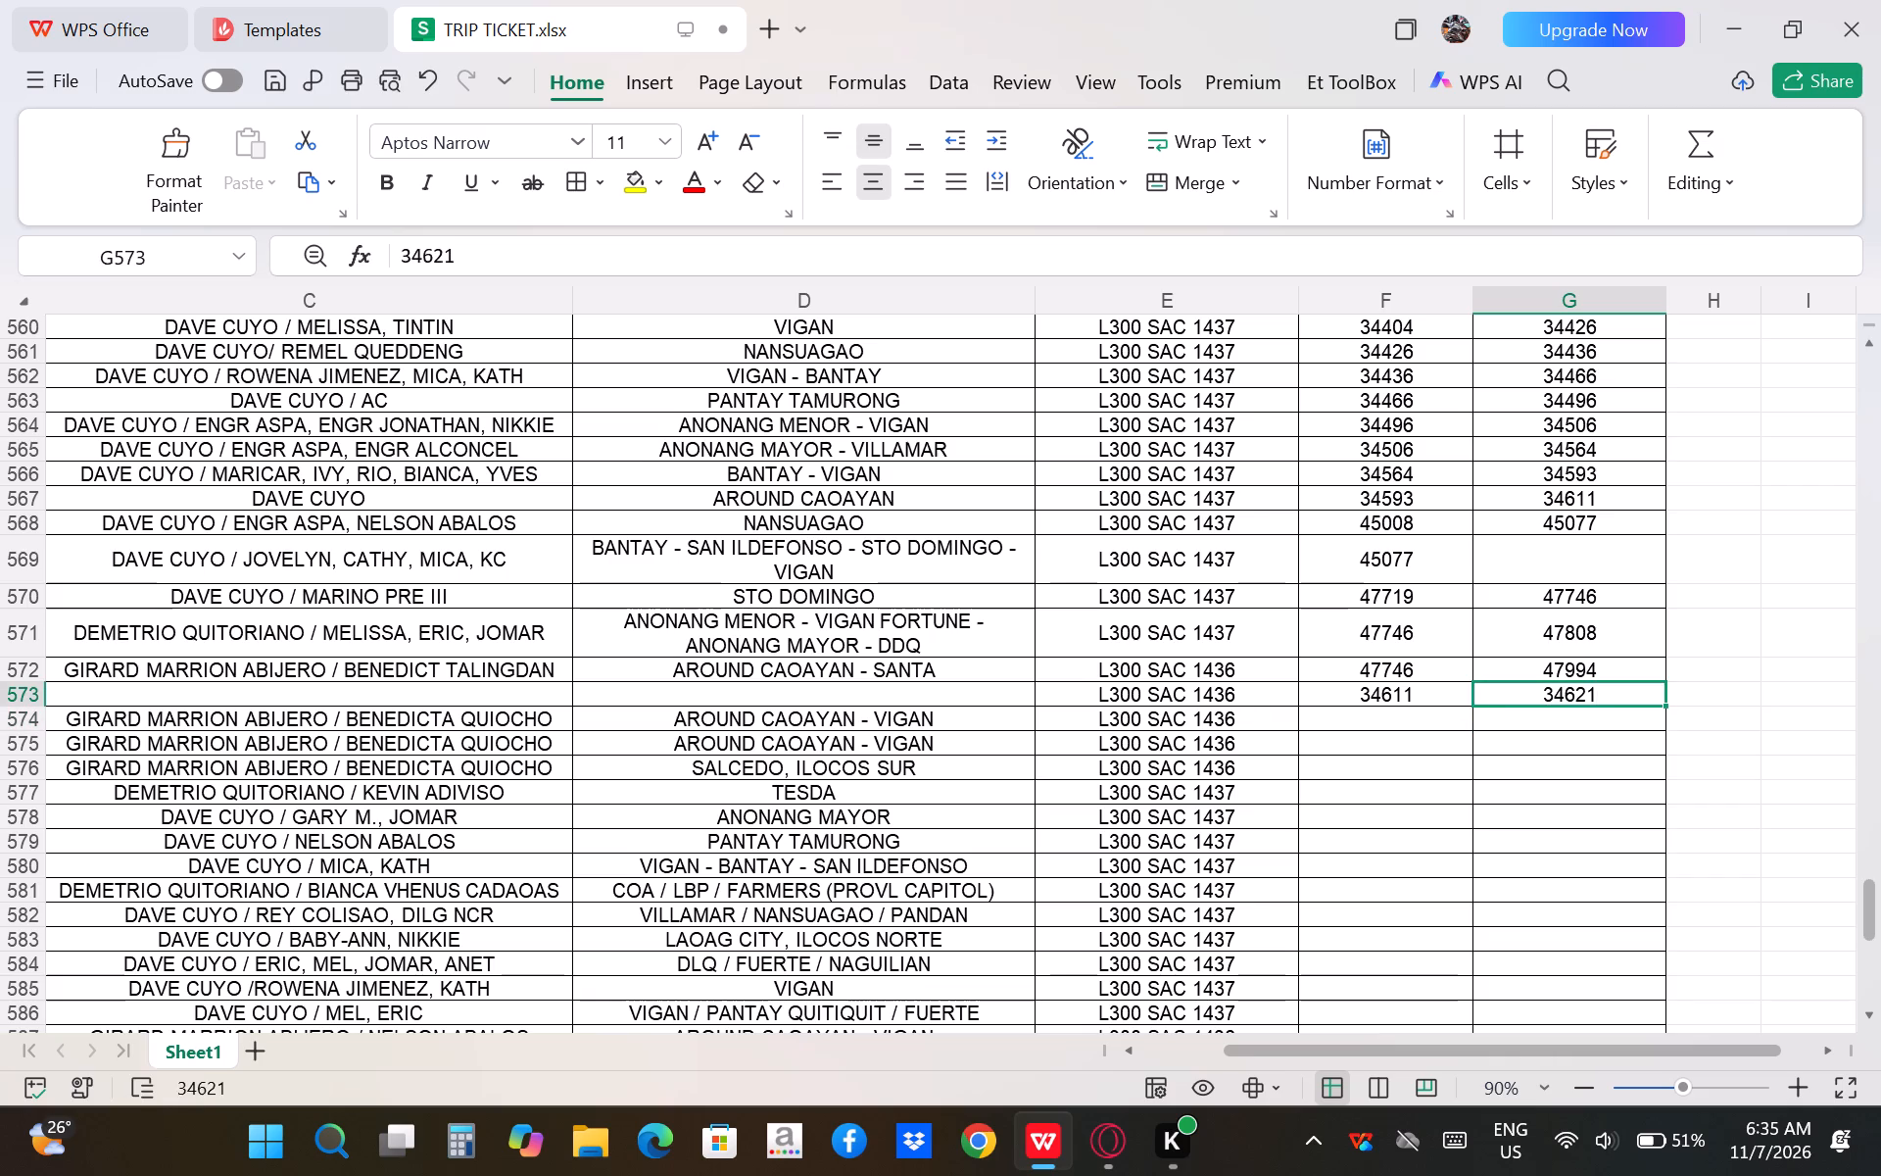
key(ctrl+c)
click(1420, 722)
key(Return)
key(Right)
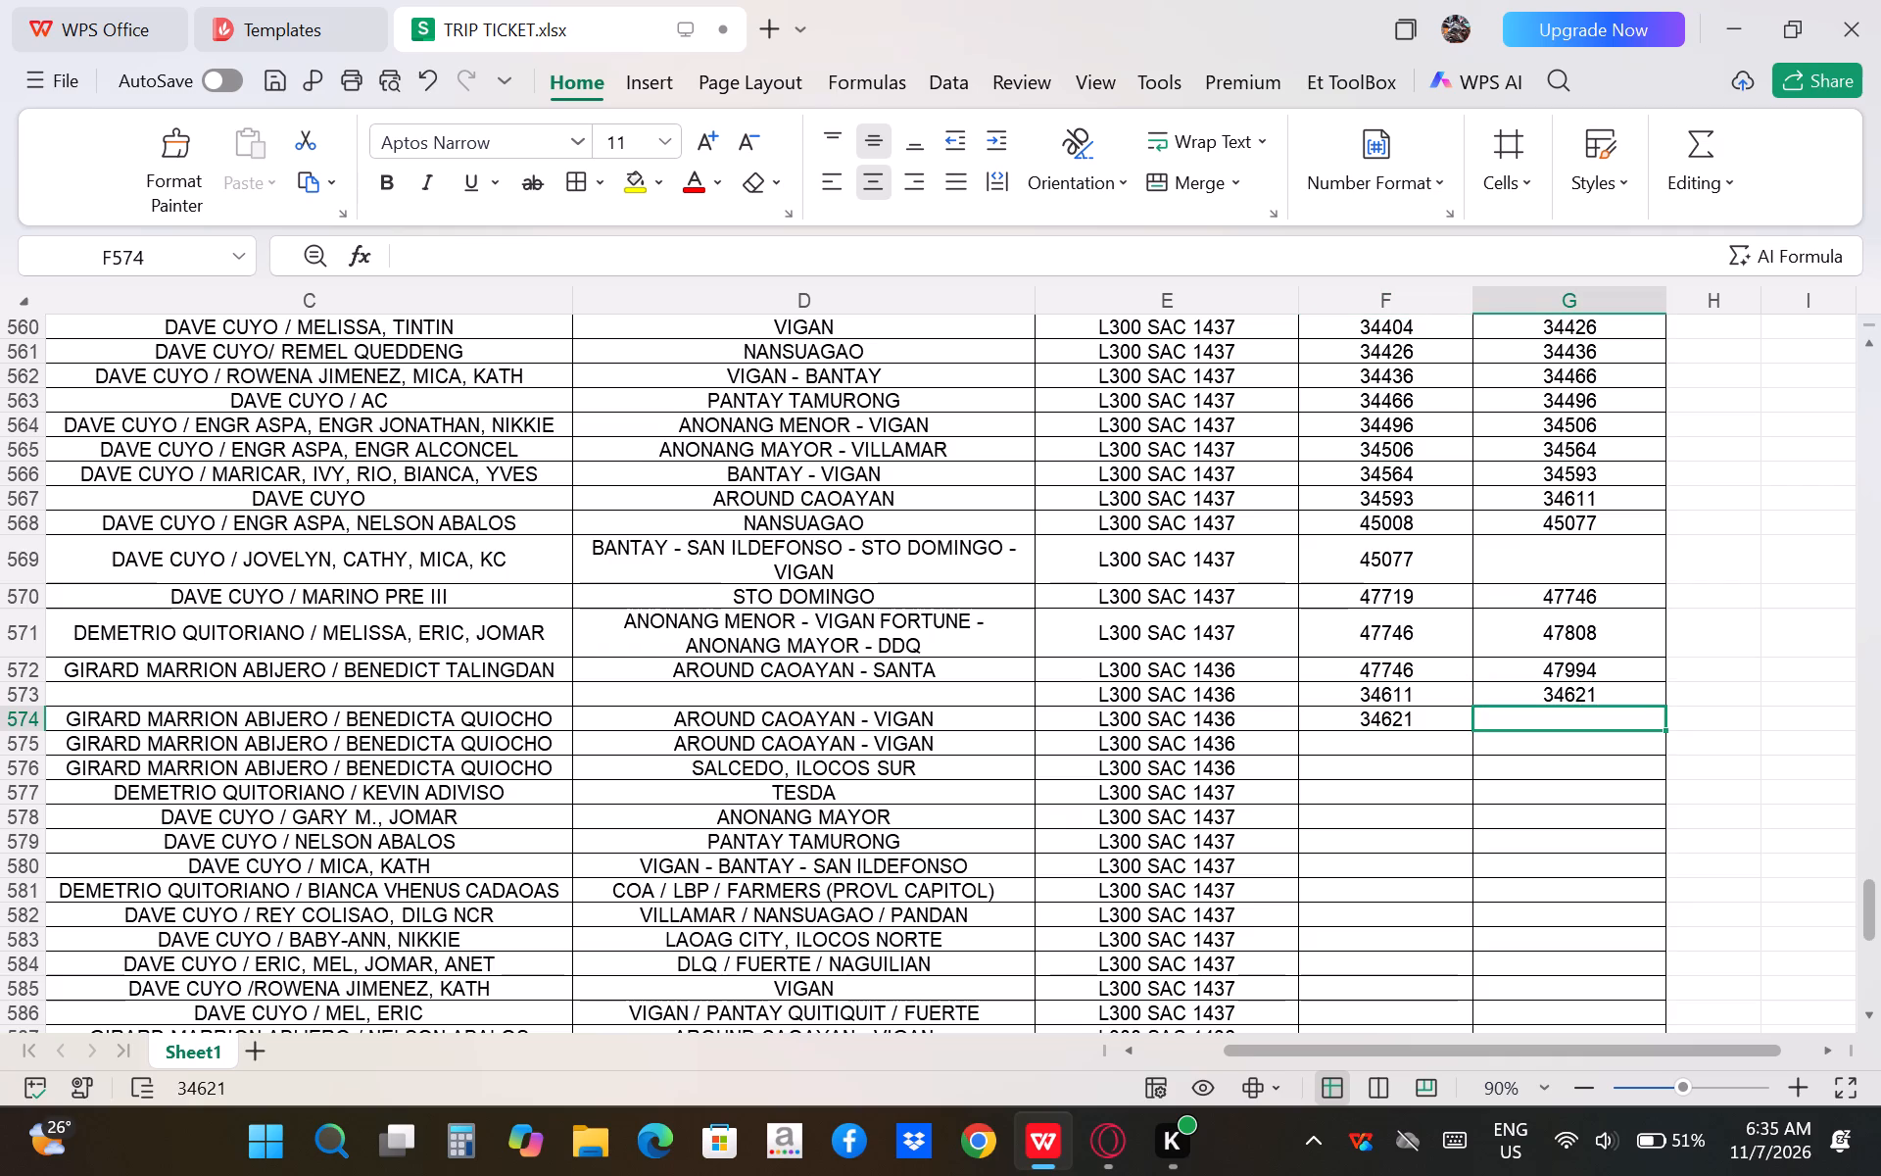
text(34626)
key(Return)
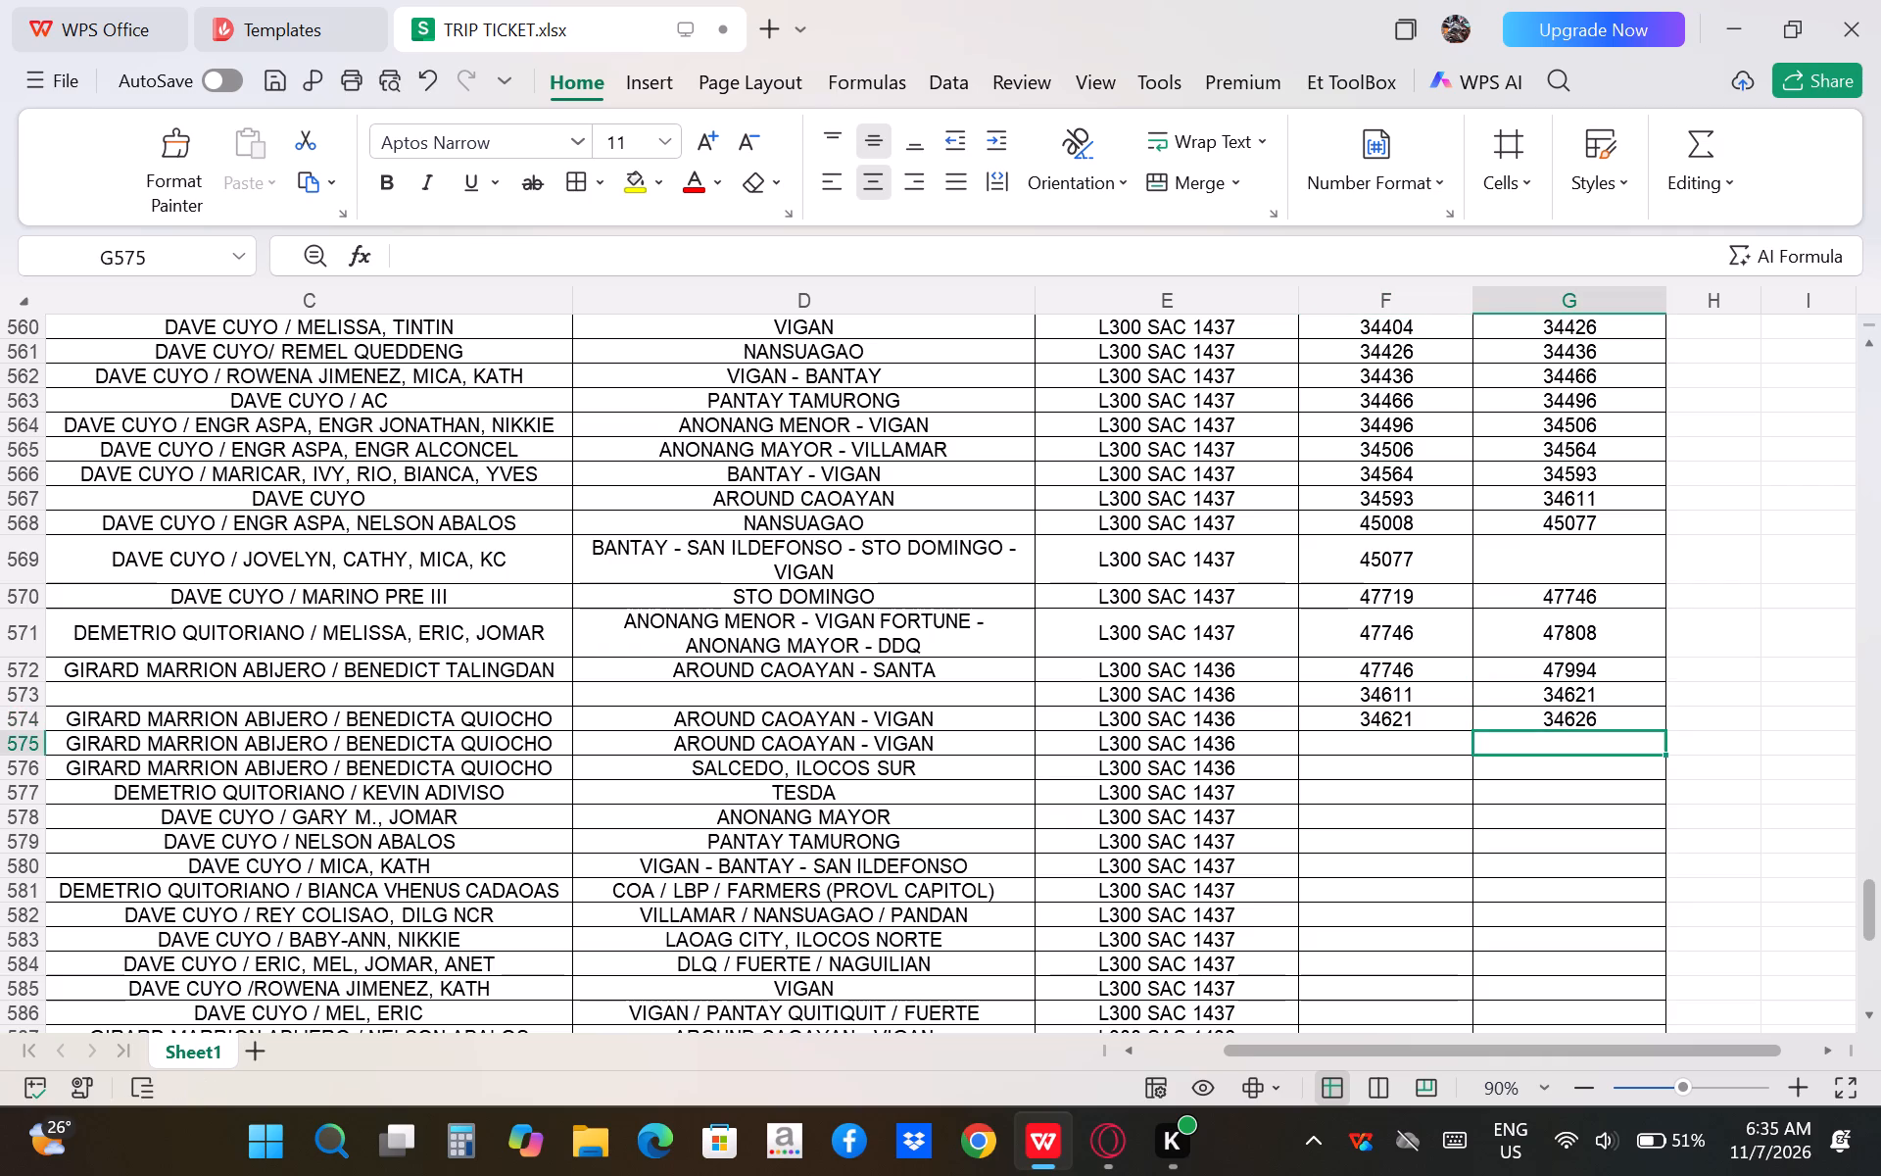
Copy the value of G574 into F575 and enter 34636 in G575 for the second AROUND CAOAYAN - VIGAN trip.
click(1490, 723)
key(ctrl+c)
click(1438, 744)
key(Return)
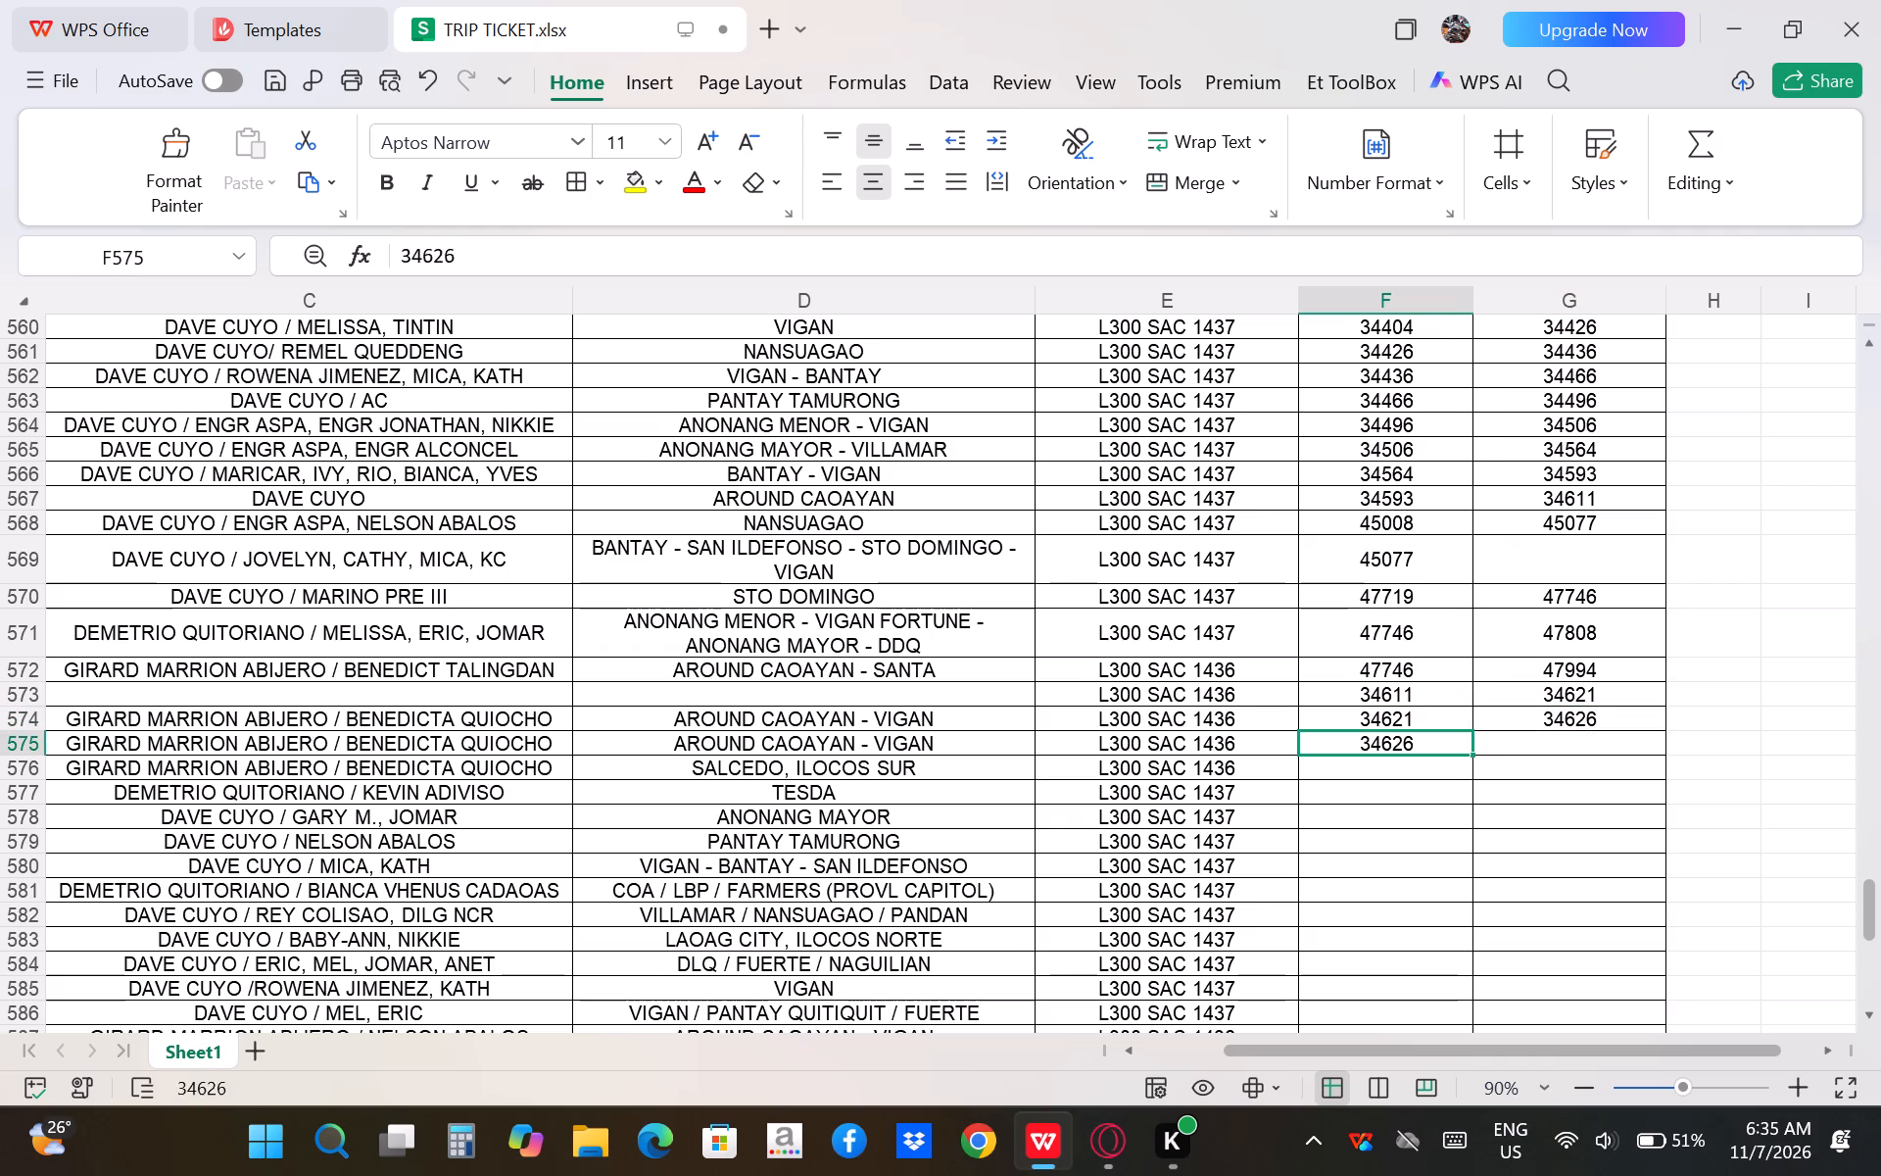
key(Right)
key(3)
text(4636)
key(Return)
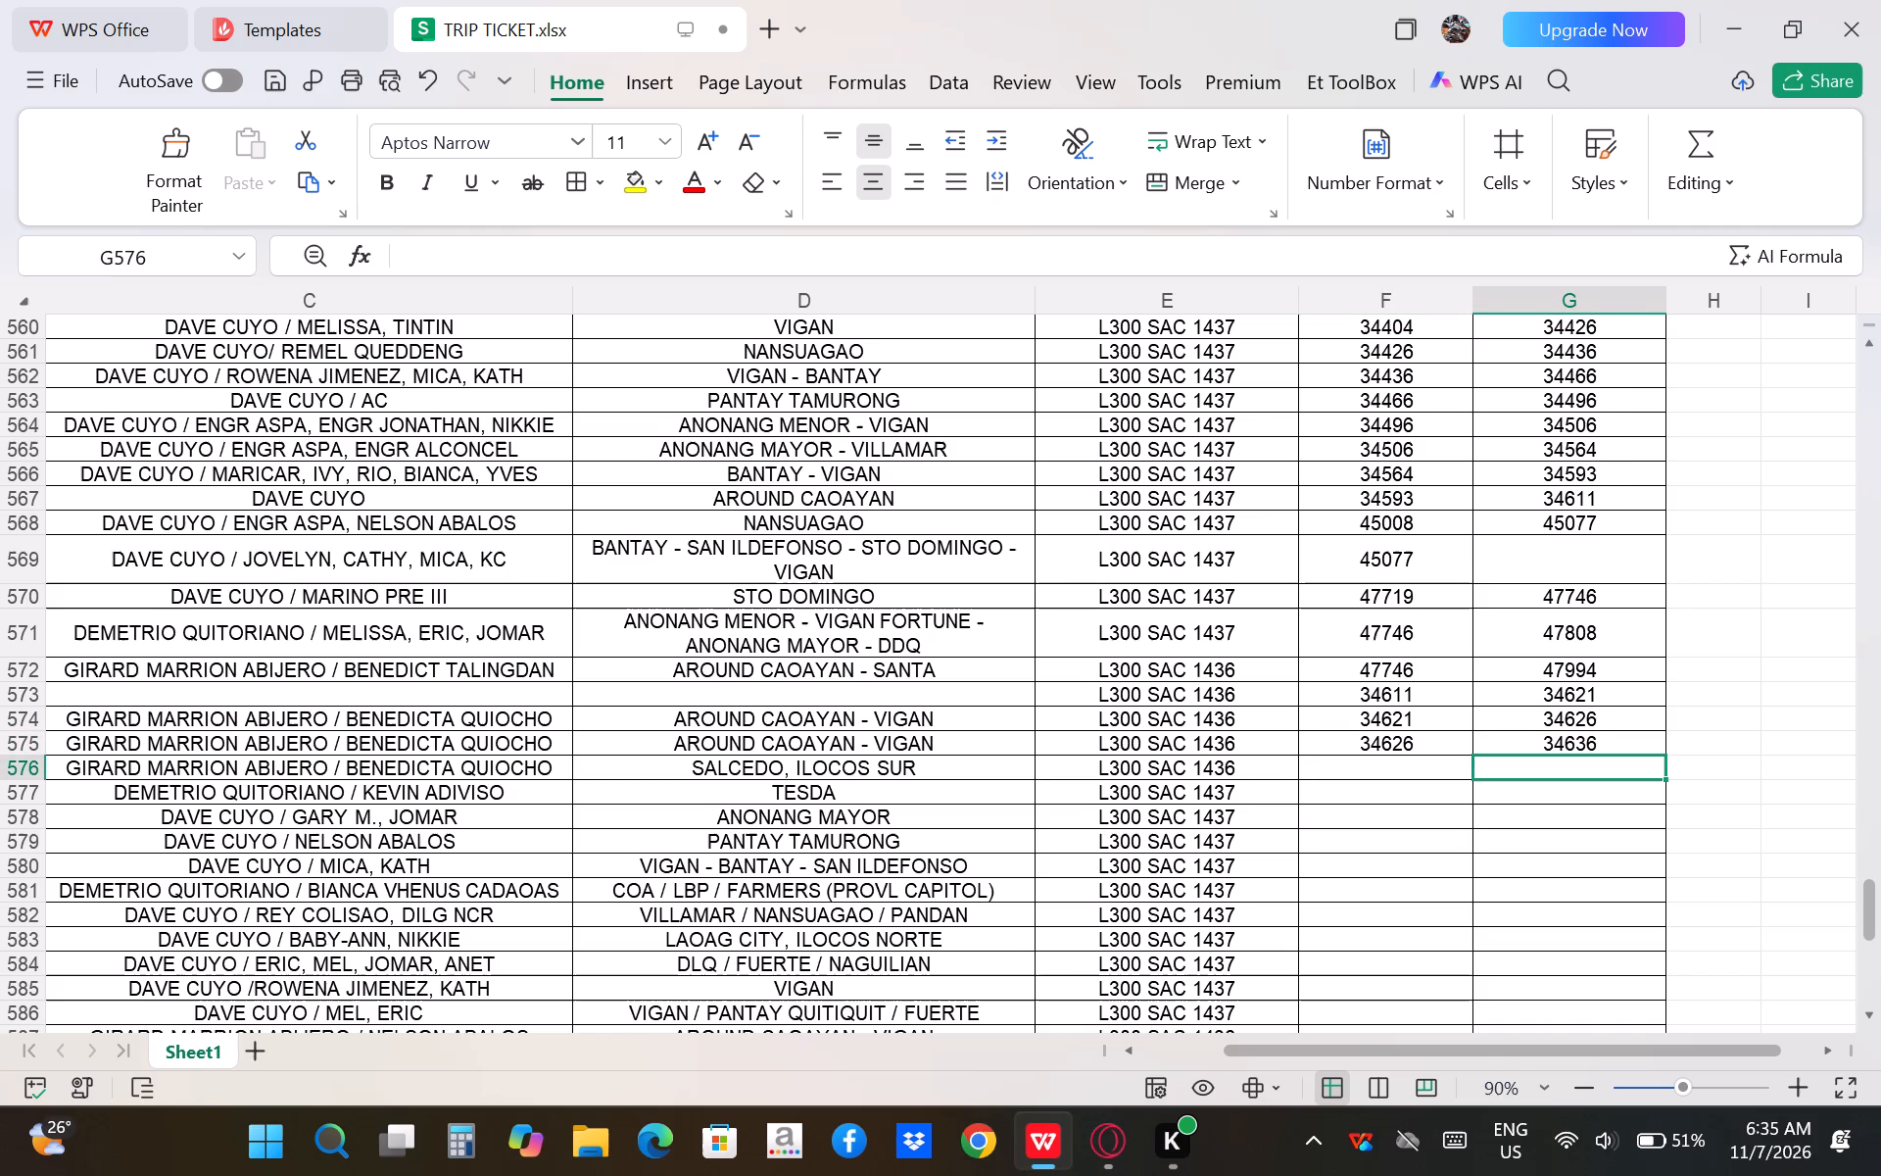
Copy the value of G575 into F576 and enter 34685 in G576 for the SALCEDO, ILOCOS SUR trip.
click(1586, 747)
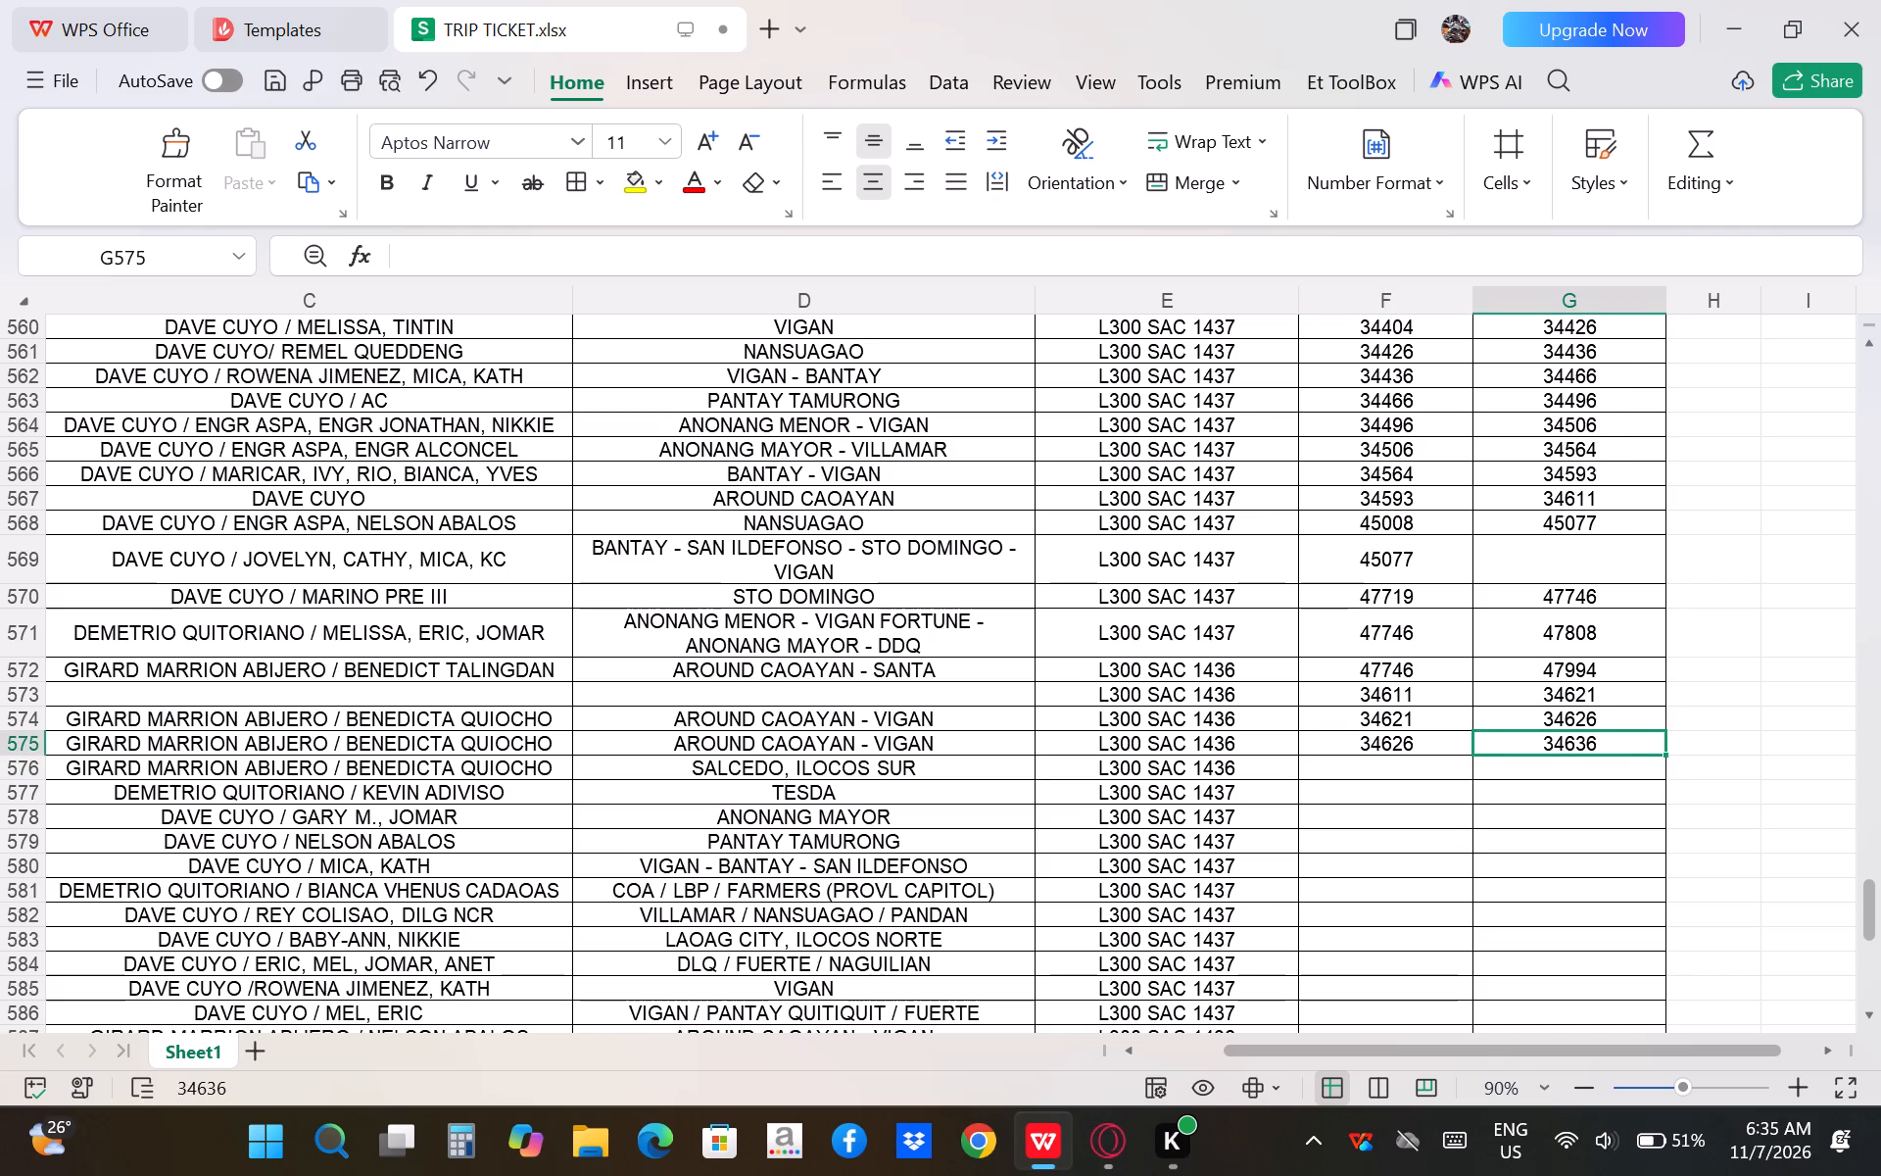
key(ctrl+c)
click(1460, 768)
key(Return)
key(Right)
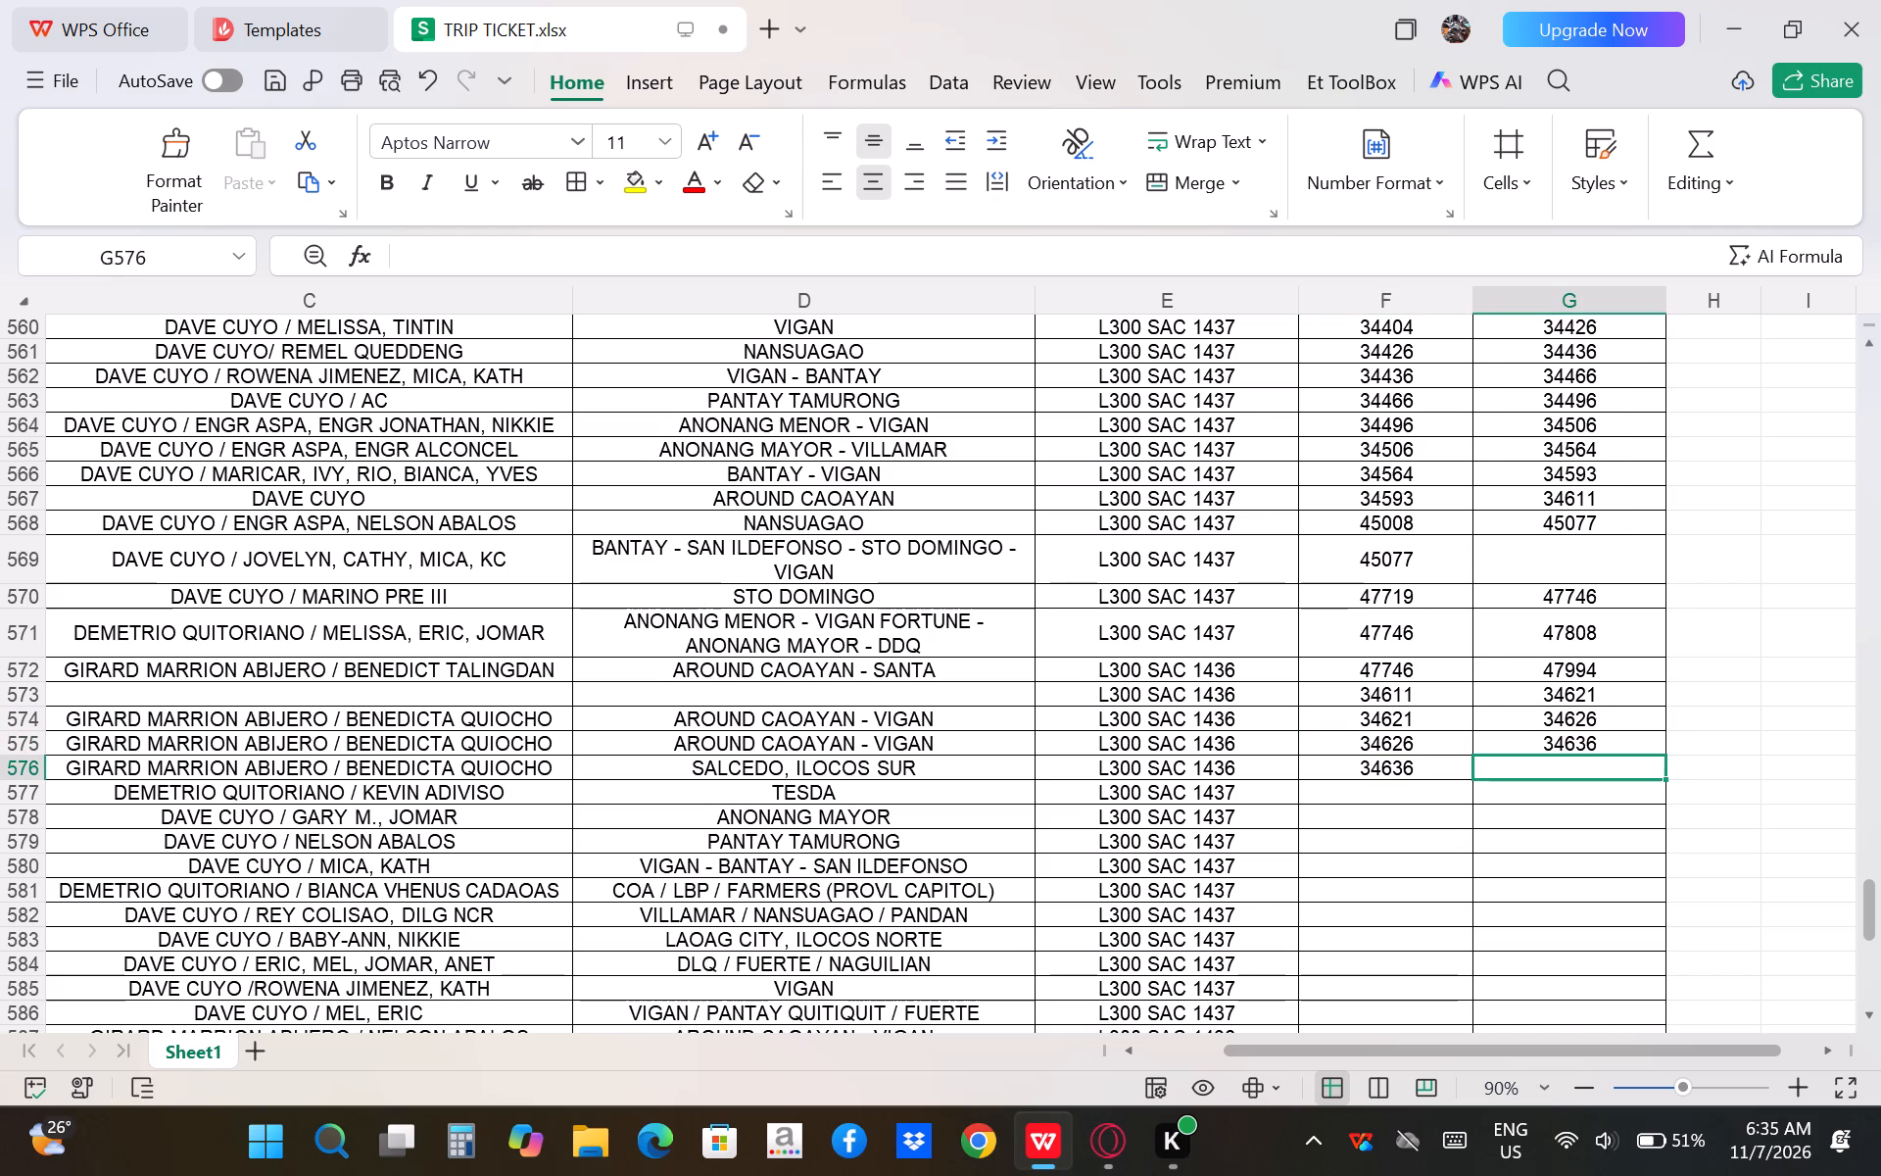
text(34685)
key(Return)
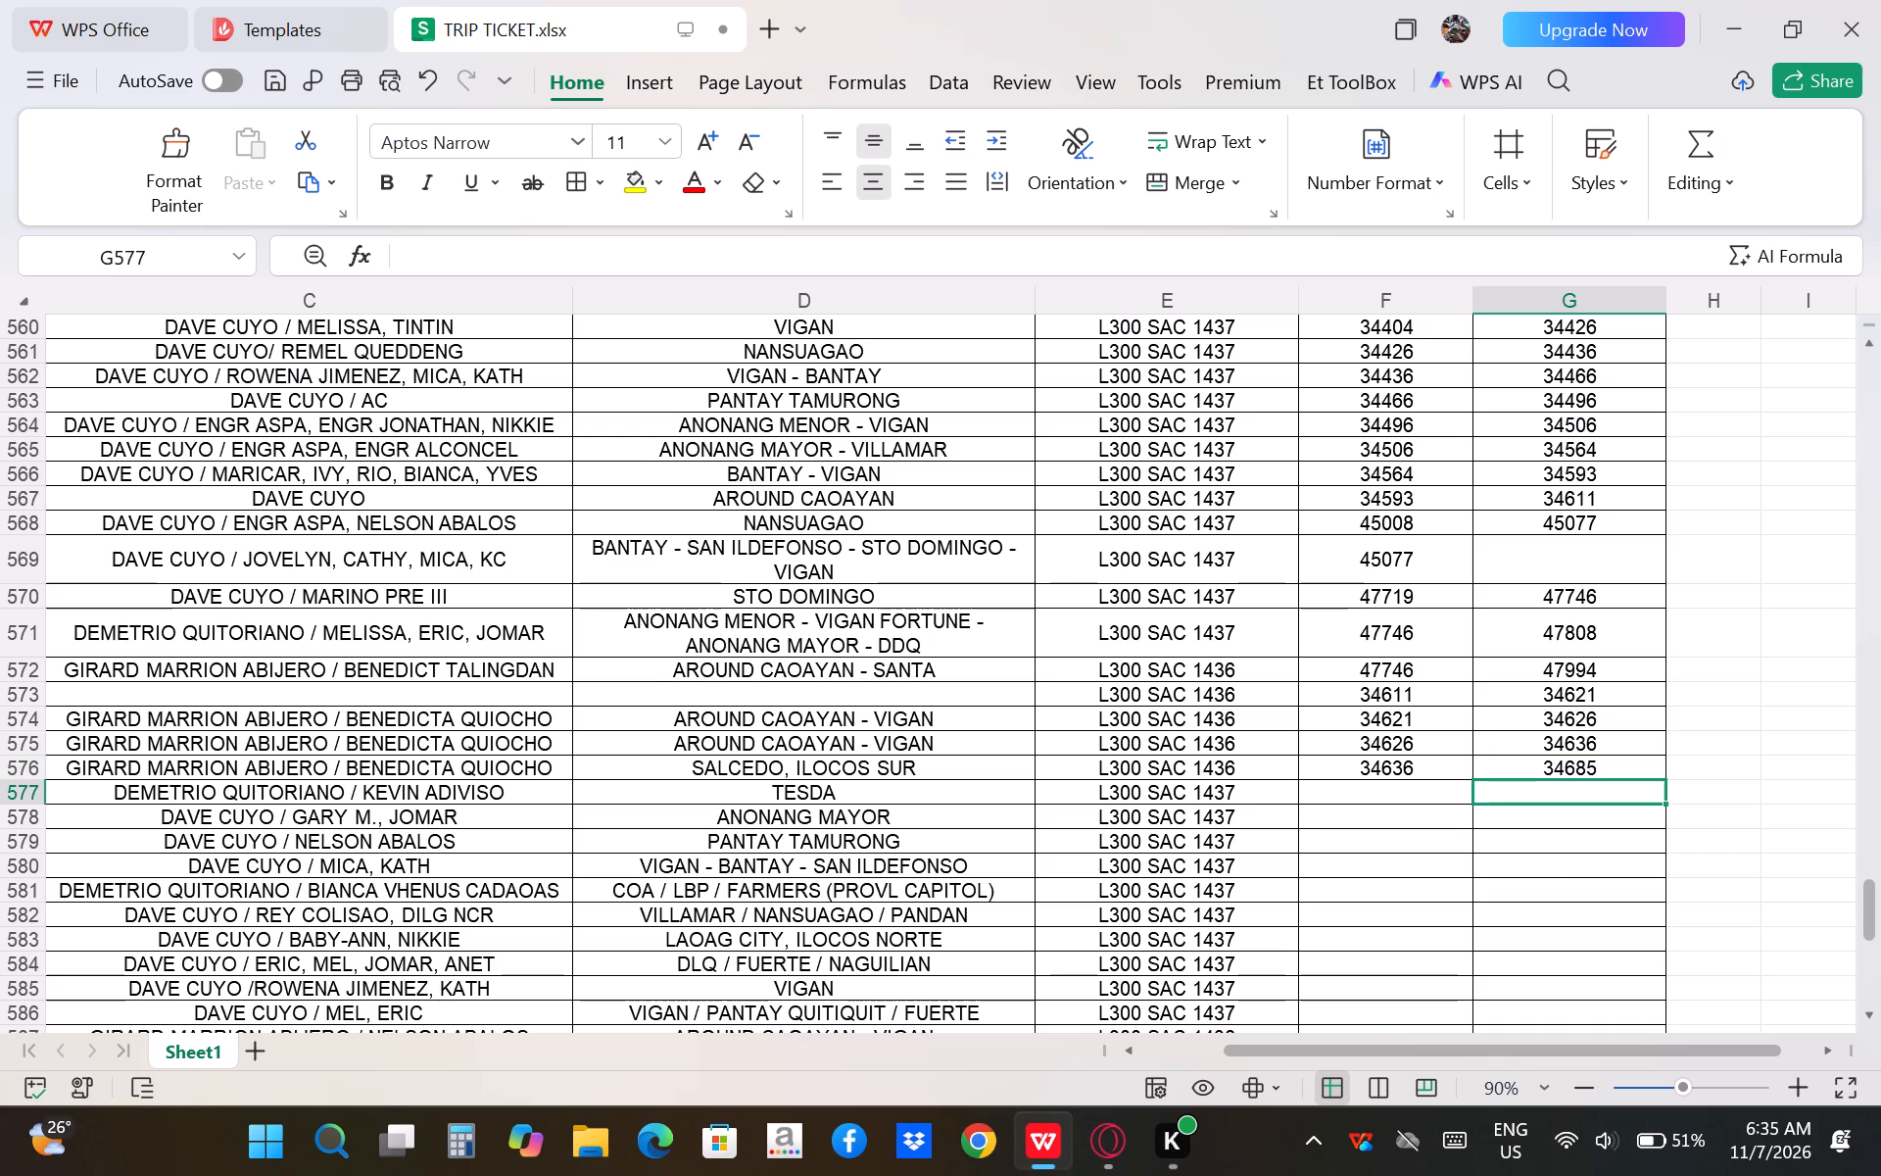
Copy the value of G576 into F578 in the ANONANG MAYOR row.
right_click(1447, 747)
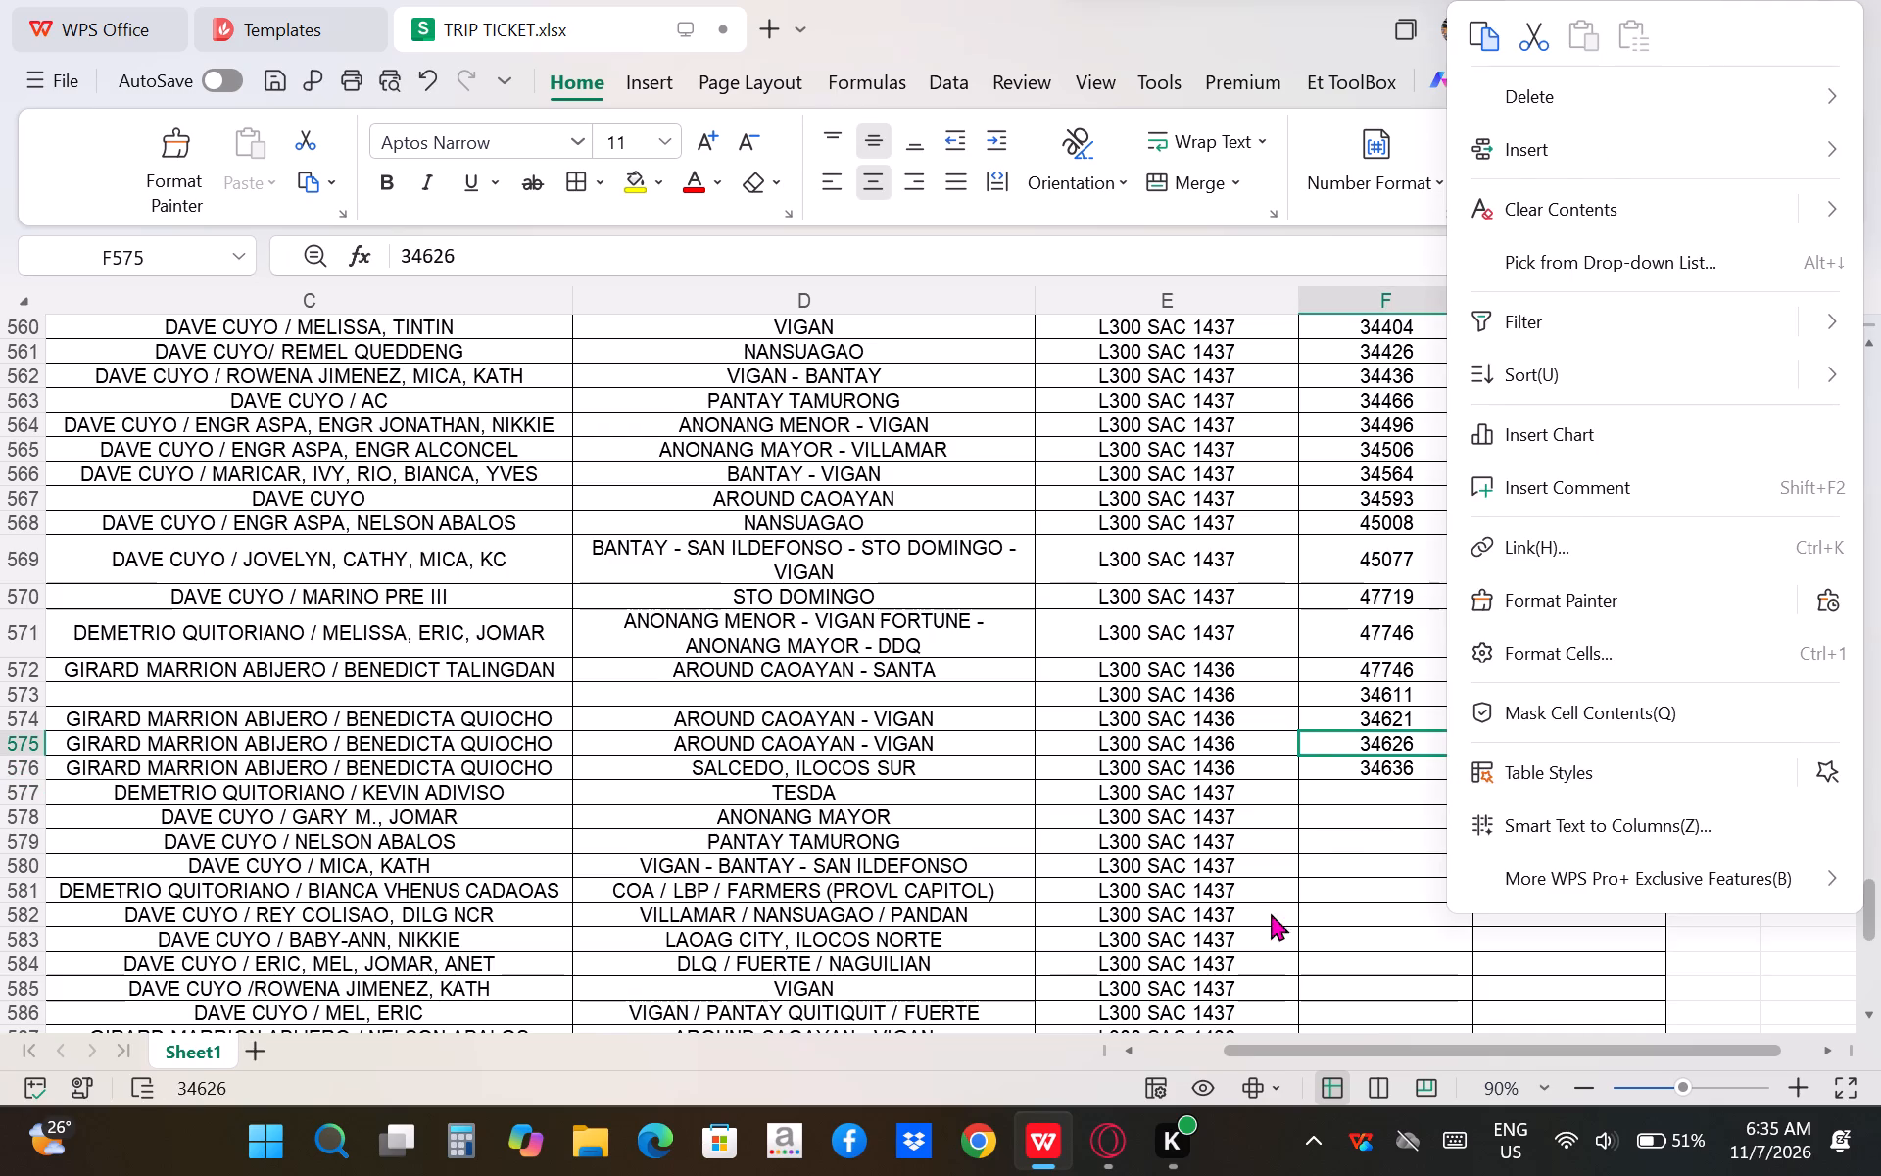
click(1311, 909)
click(1594, 781)
click(1591, 772)
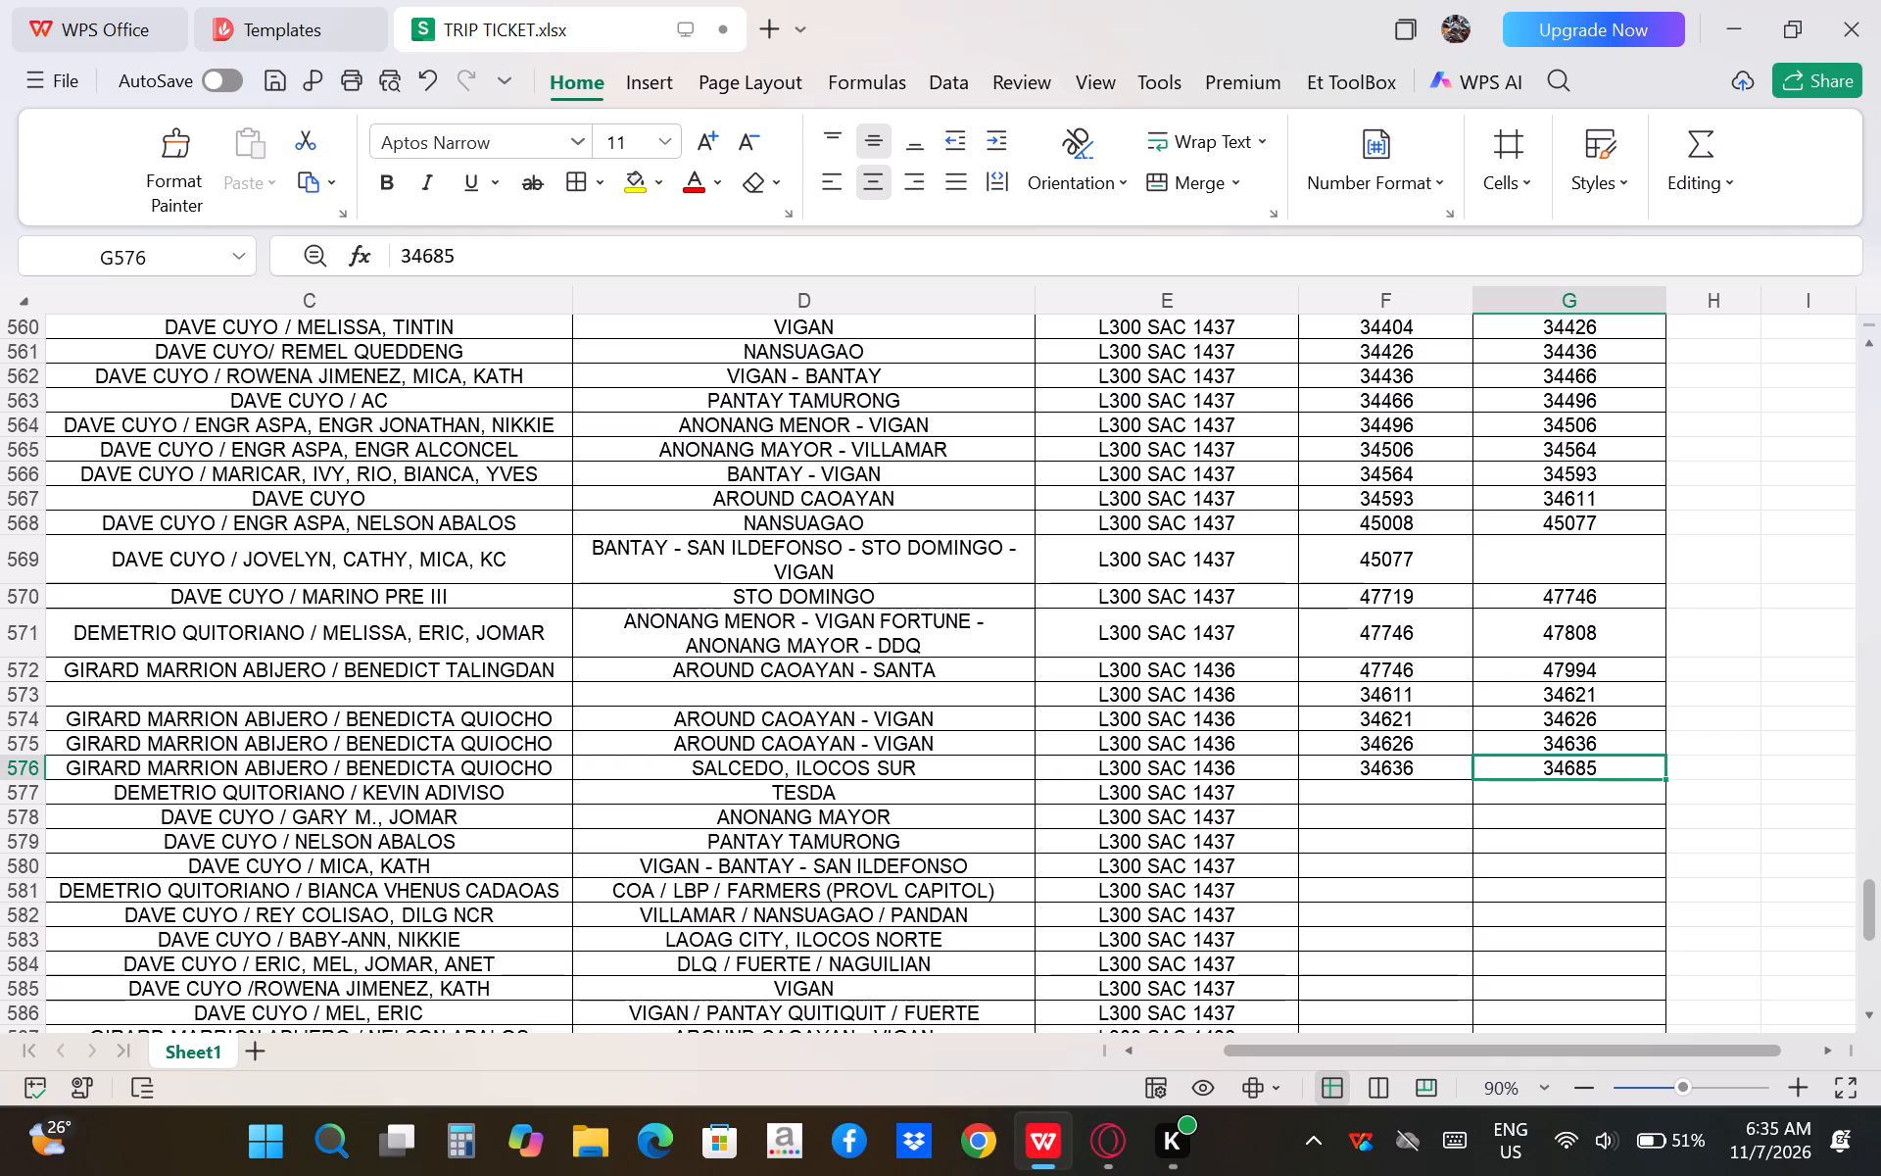
key(ctrl+c)
click(1453, 805)
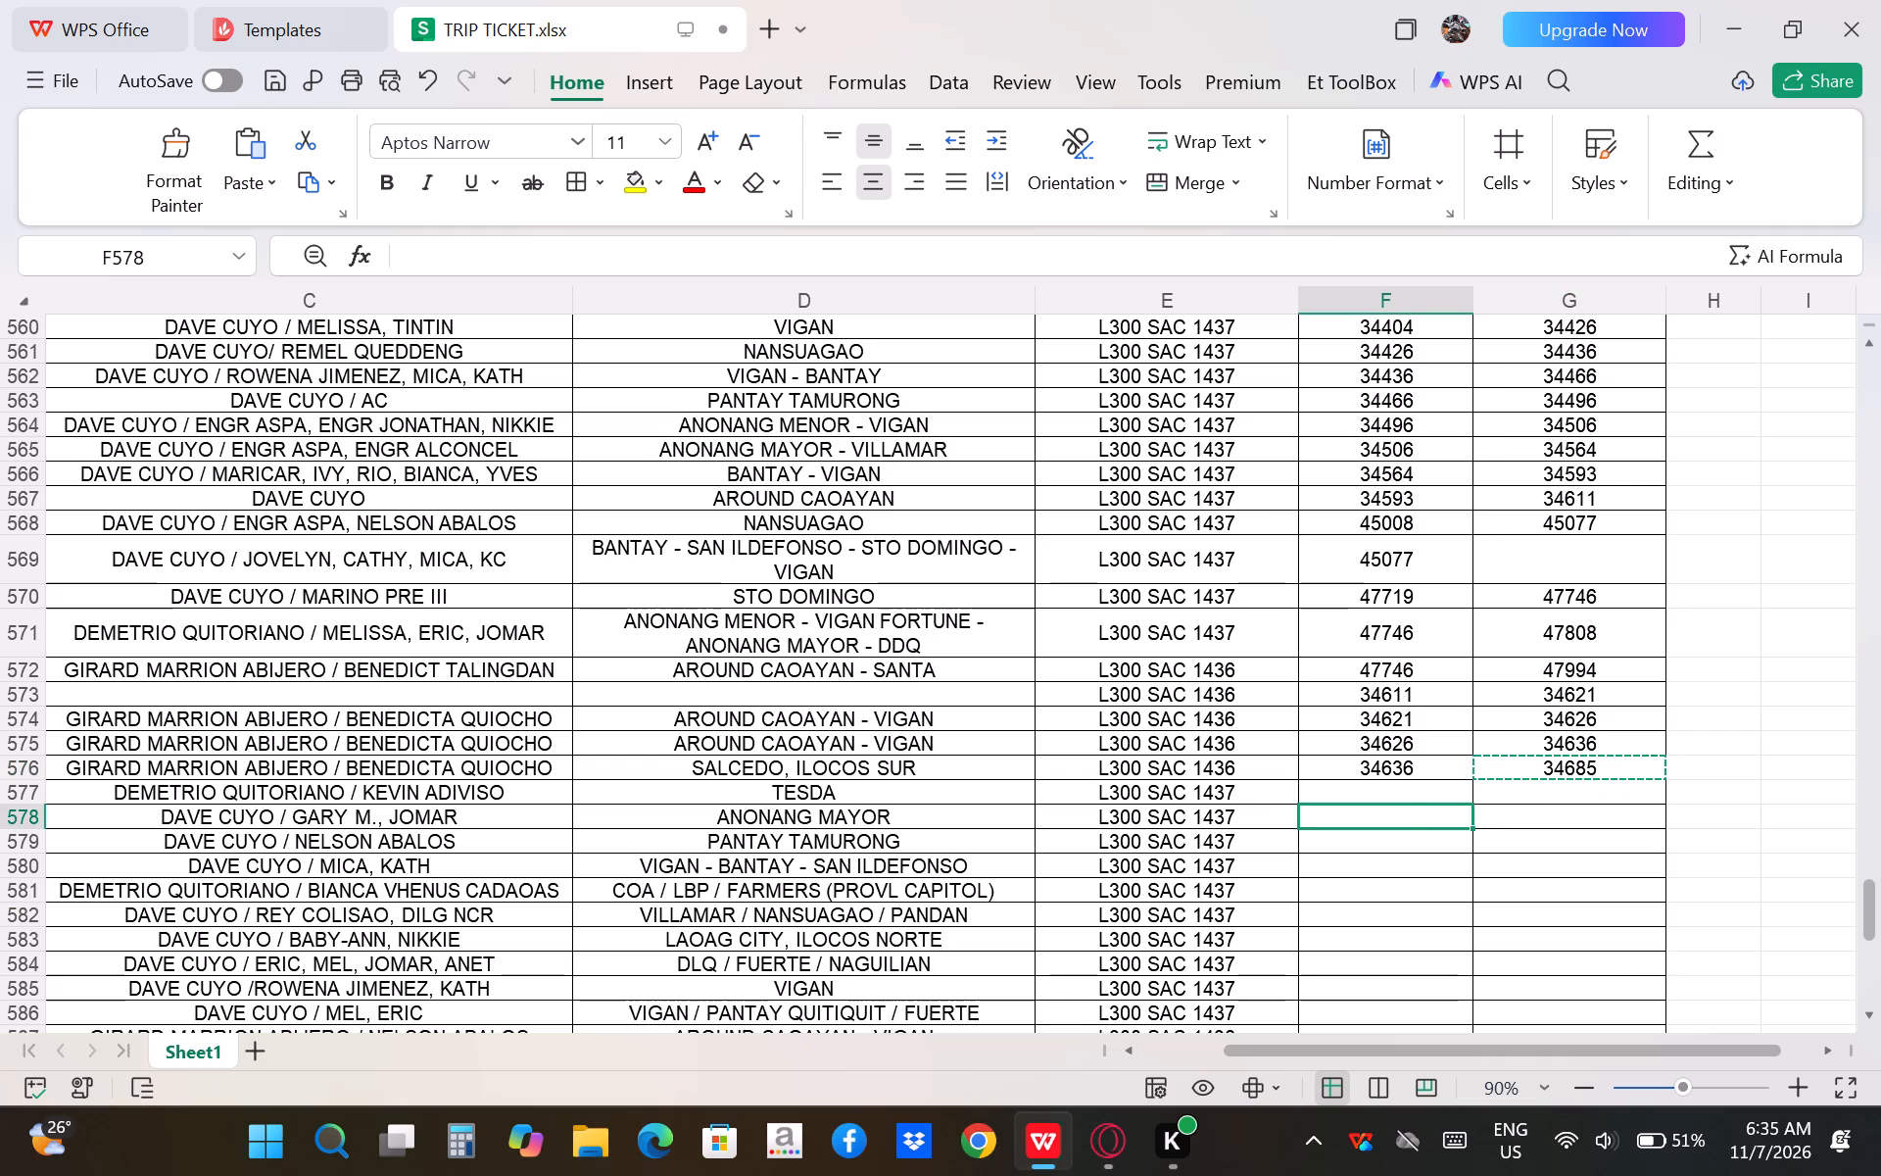
key(Return)
key(Right)
Move the value of F578 up into F577 for the TESDA trip.
click(1442, 804)
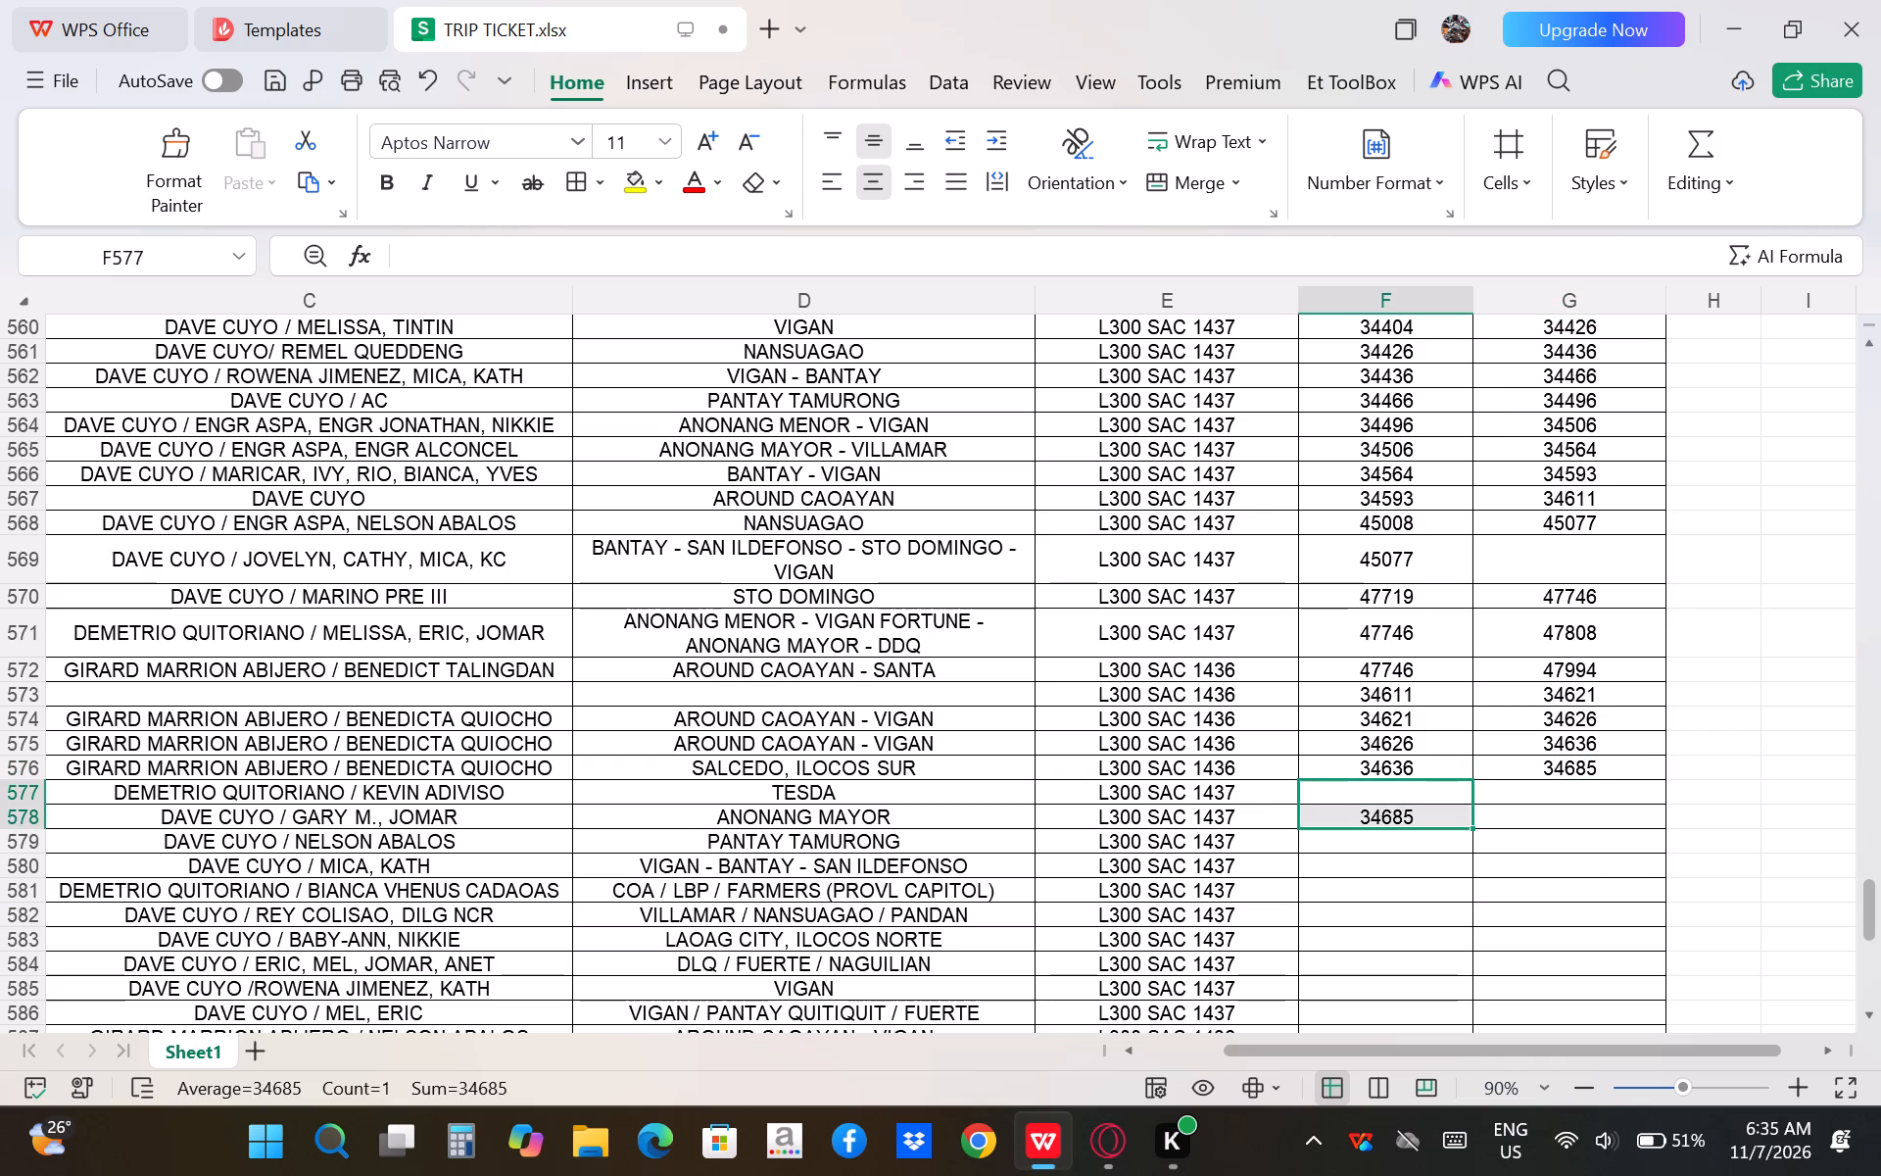
click(1412, 811)
key(ctrl+x)
click(1408, 797)
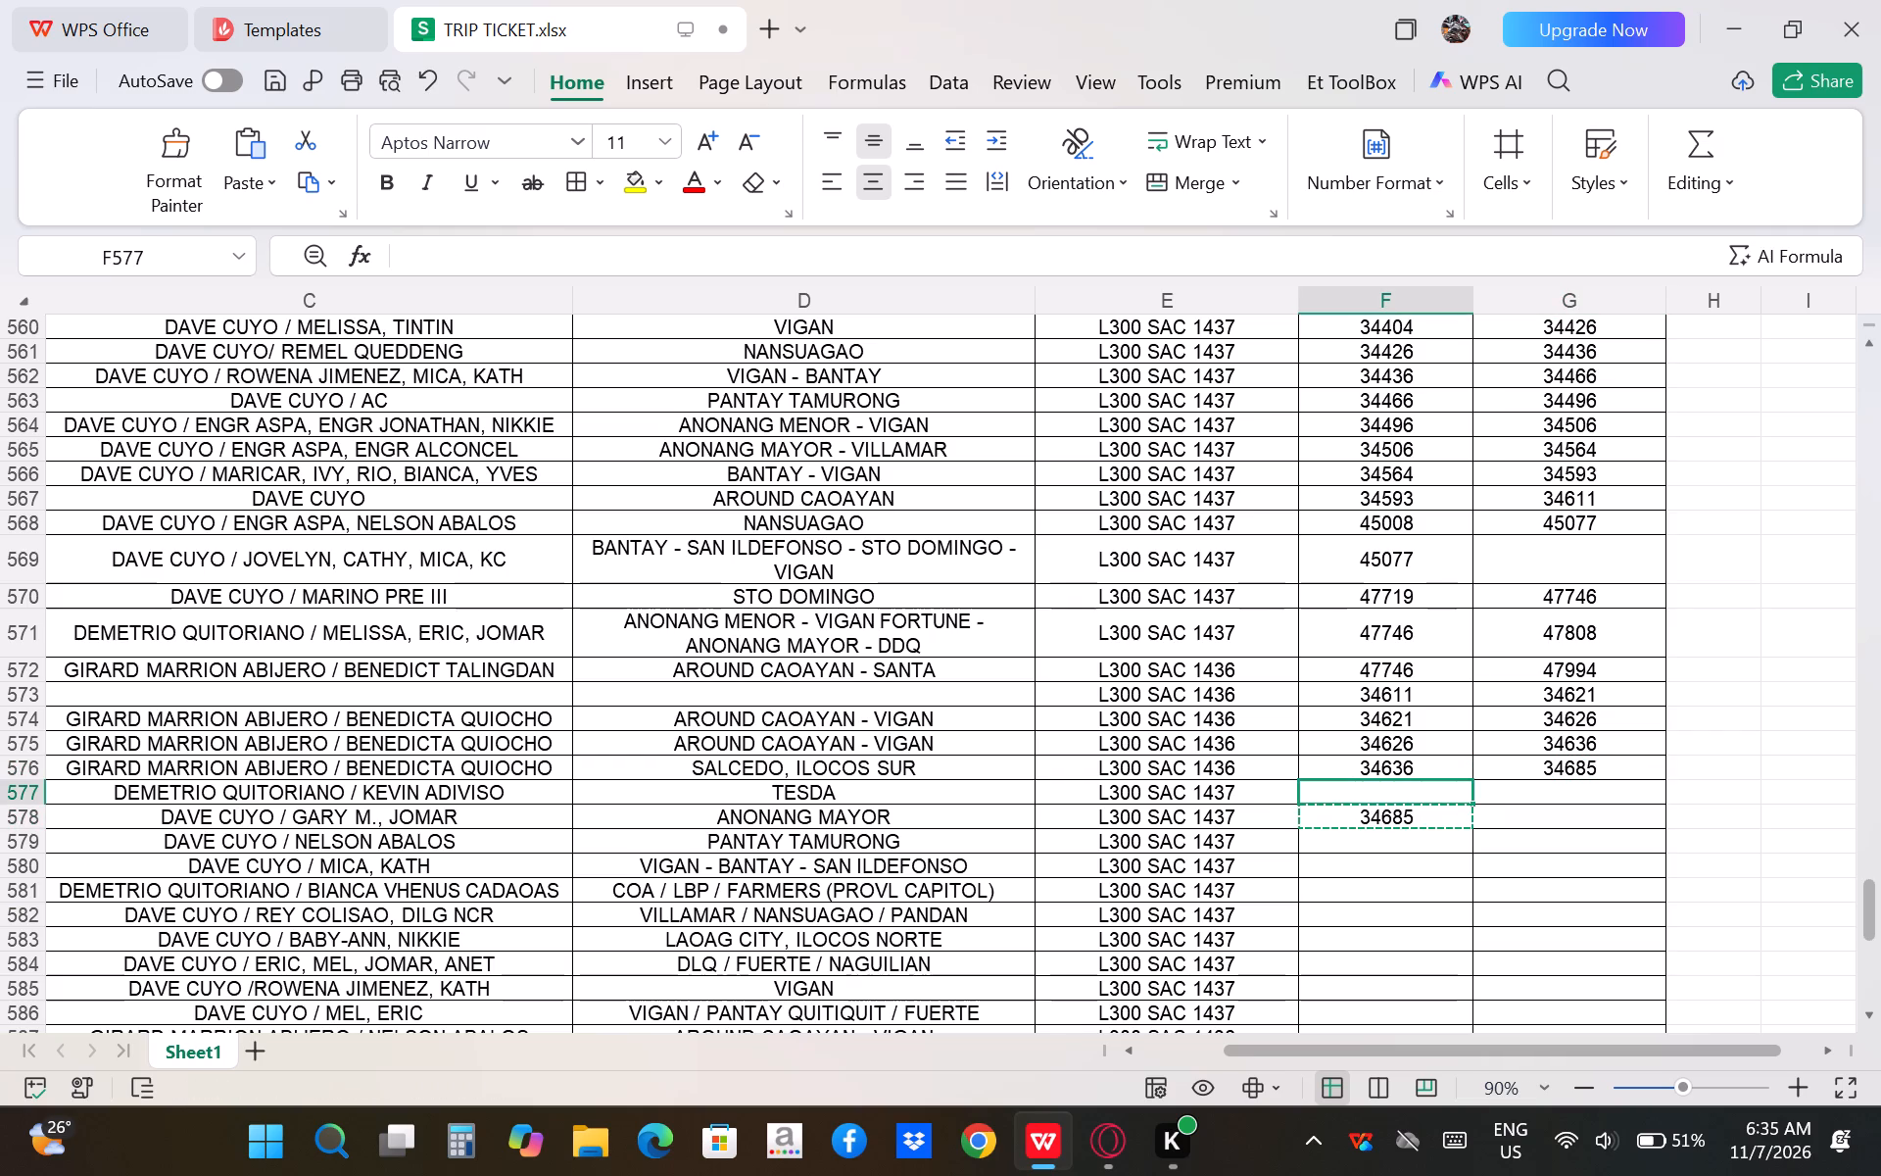
key(Return)
key(Right)
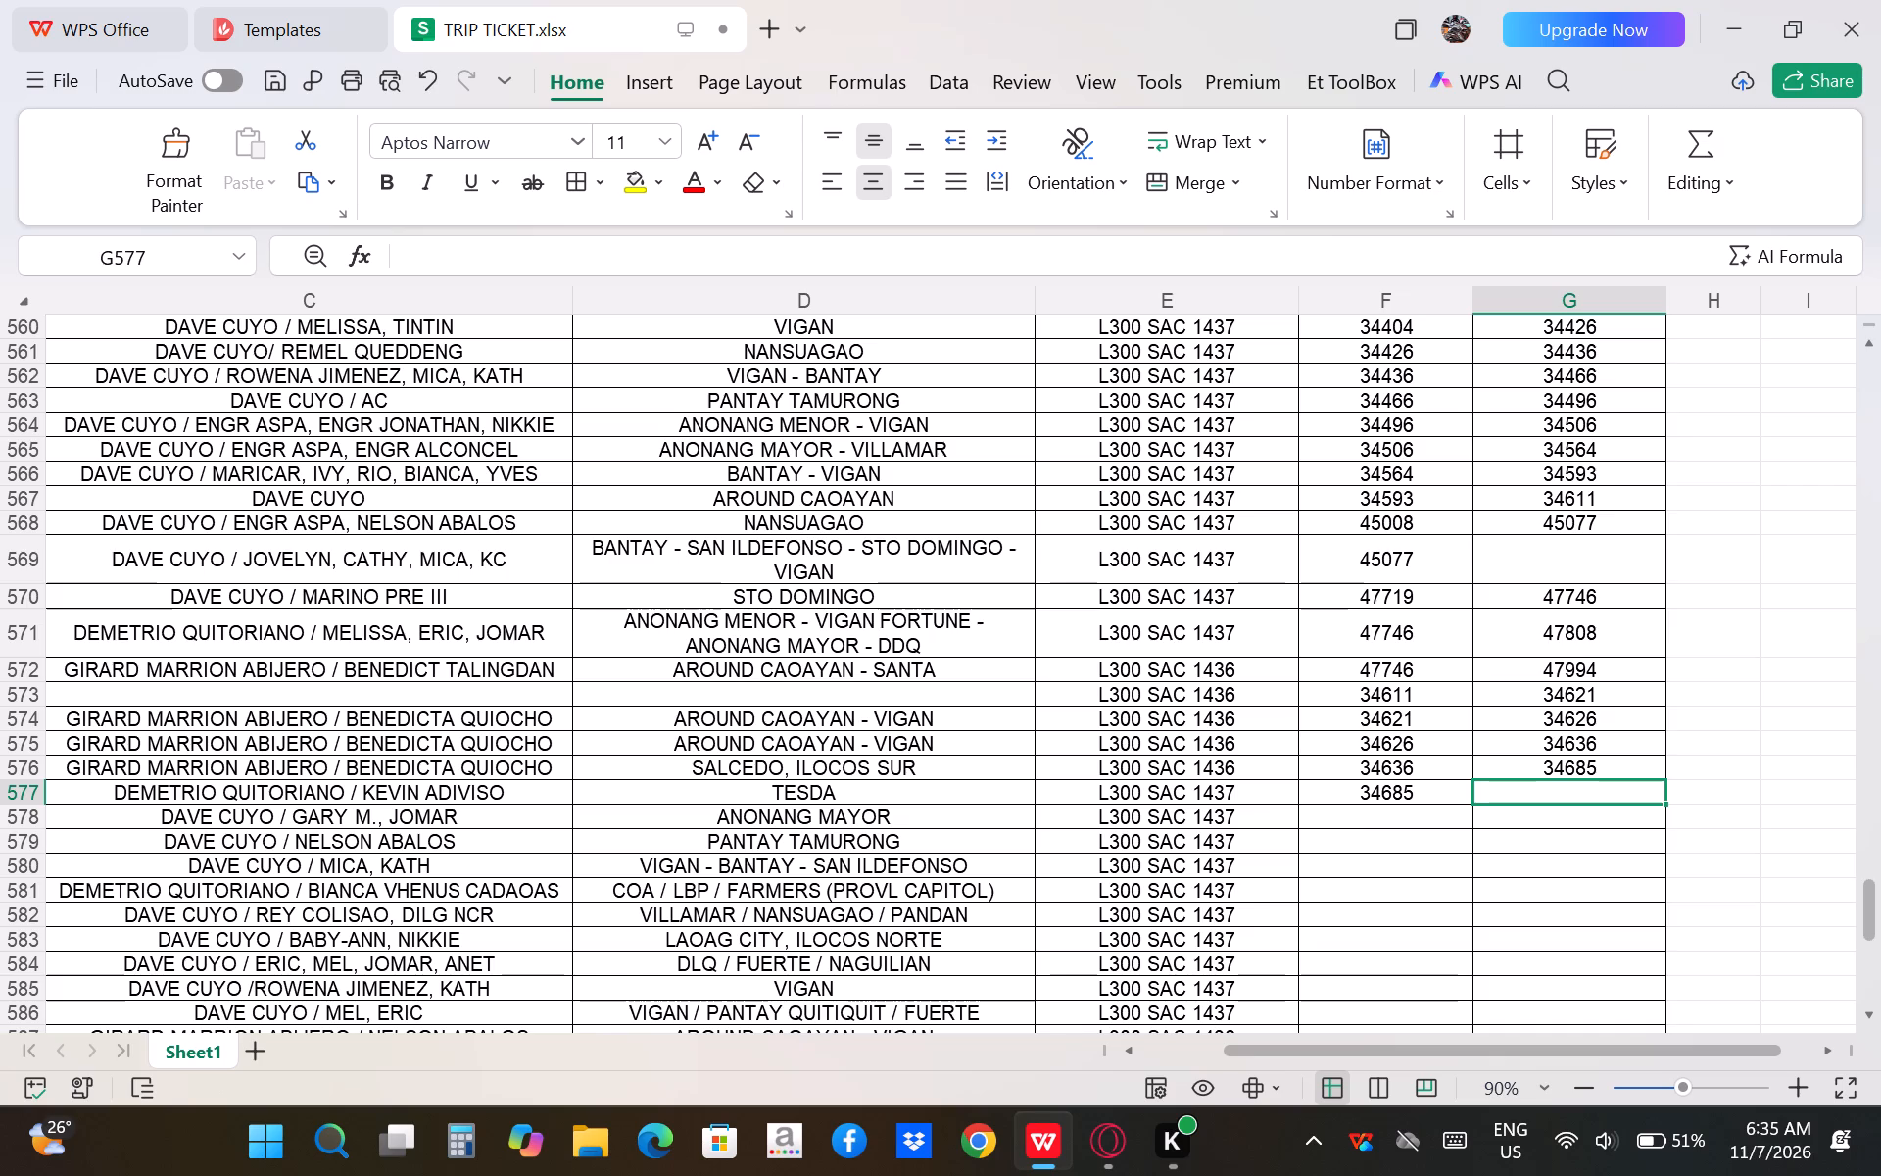
Enter 34698 in G577 as the ending number of the TESDA trip.
text(34698)
key(Return)
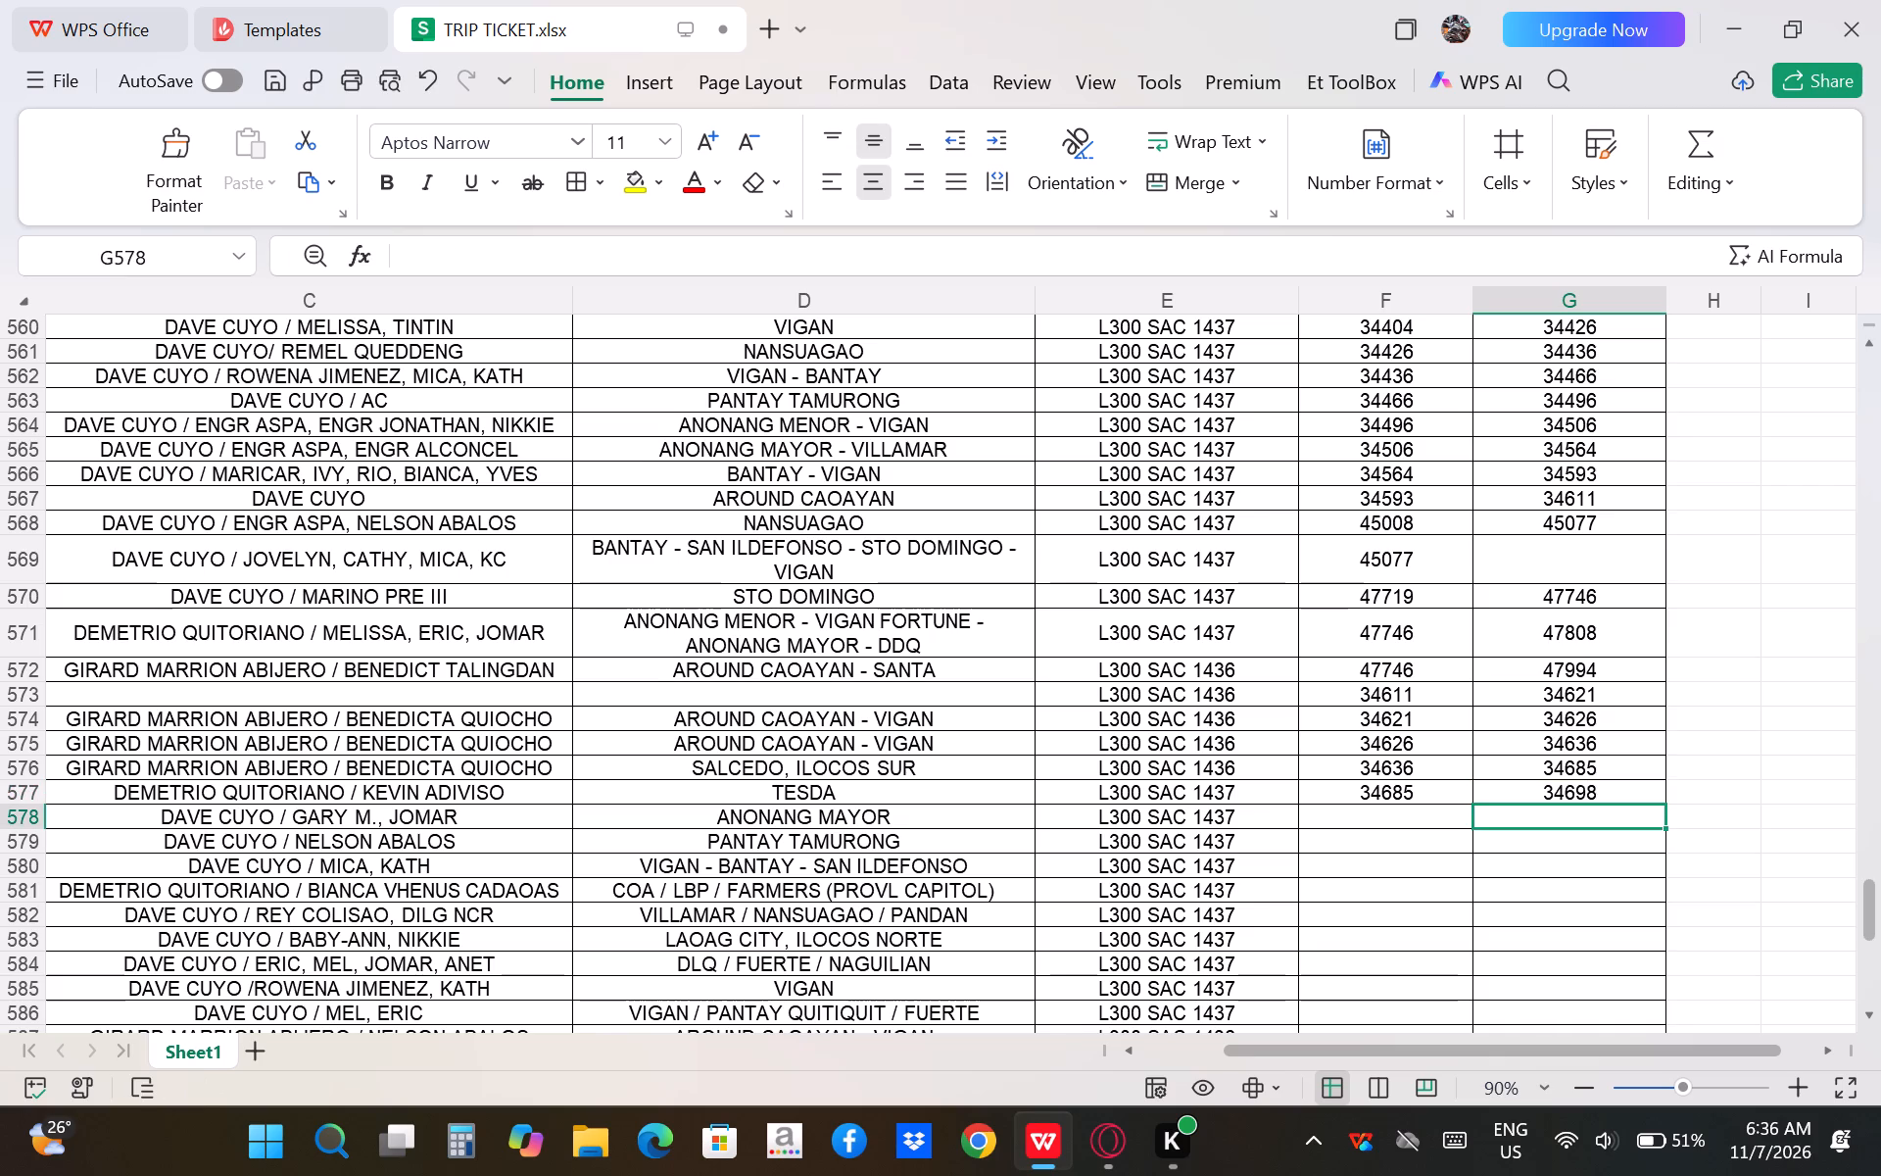
Copy the value of G577 into F578 and enter 34830 in G578 for the ANONANG MAYOR trip.
click(1657, 789)
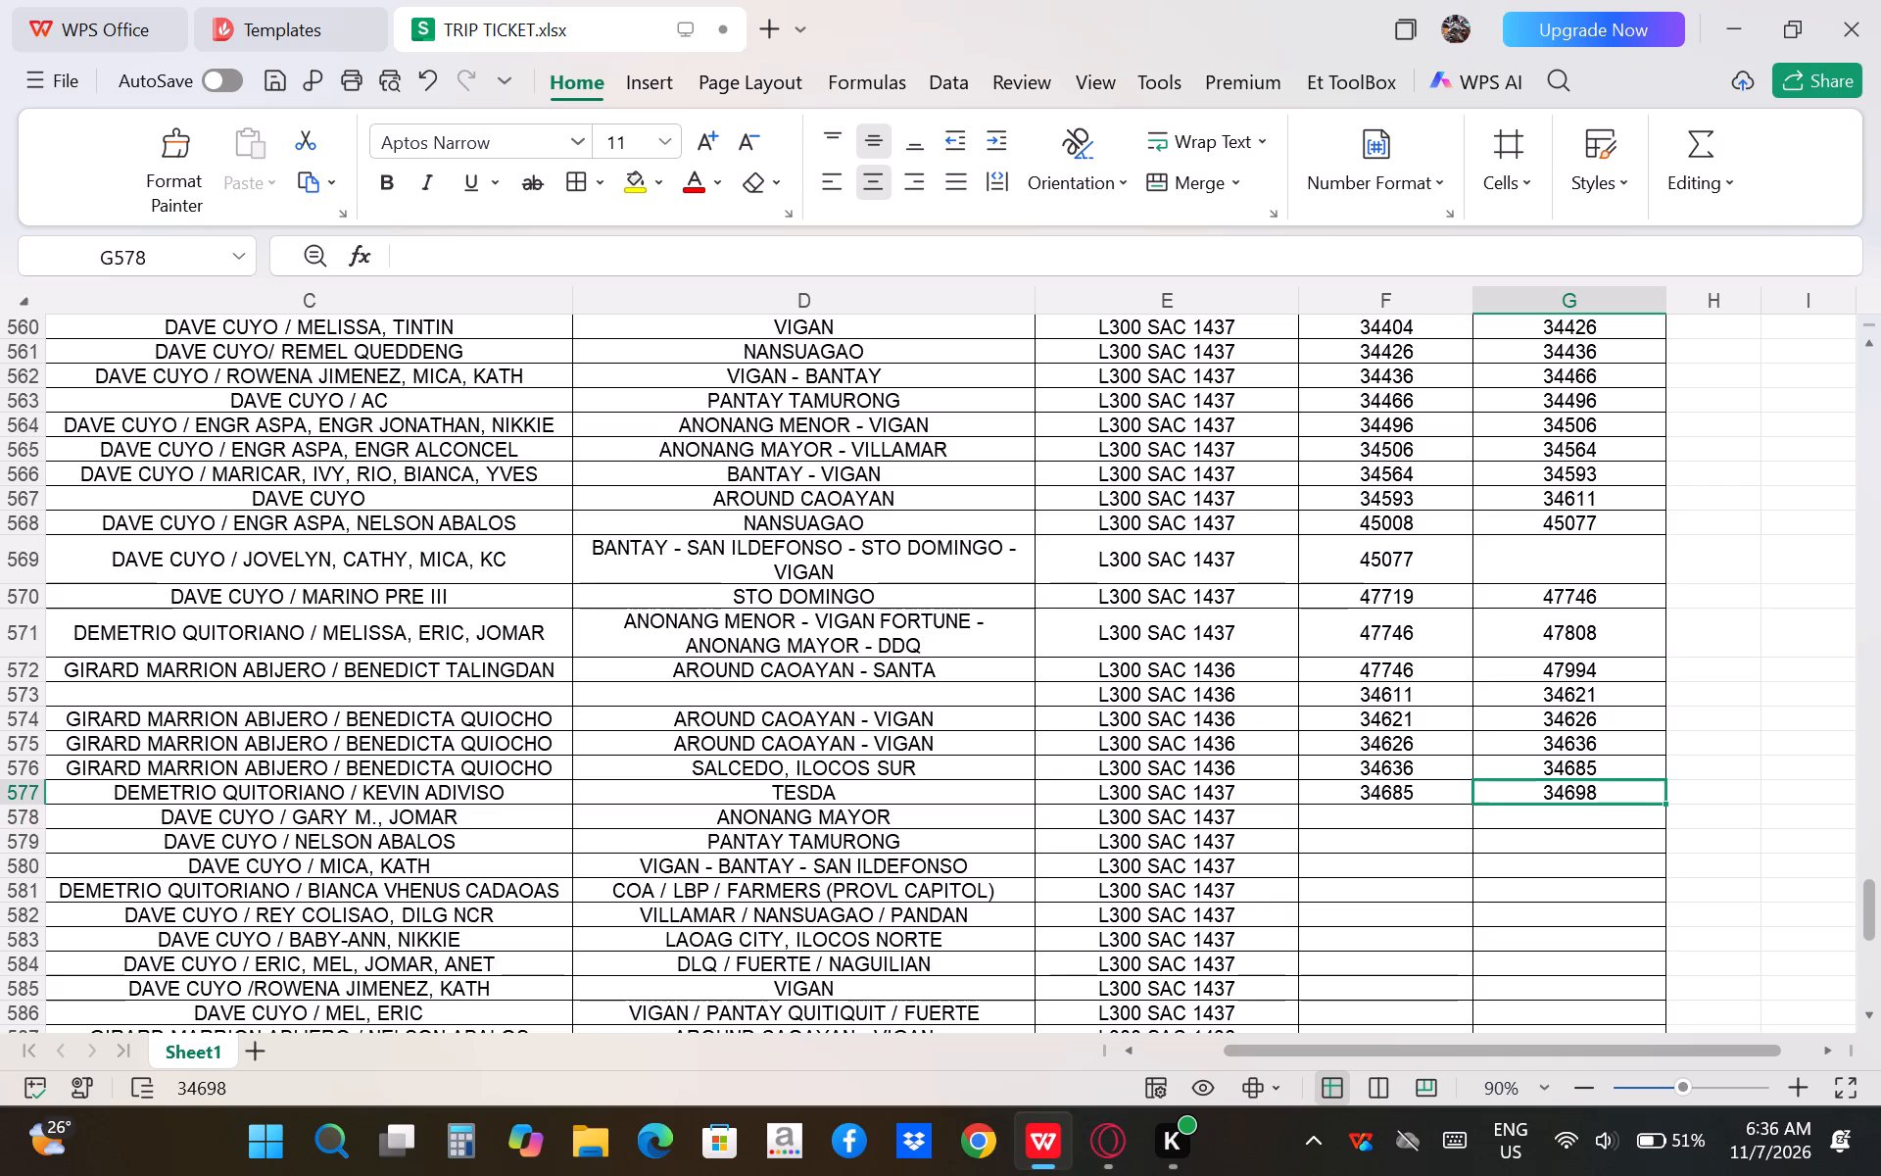
key(ctrl+c)
click(1442, 822)
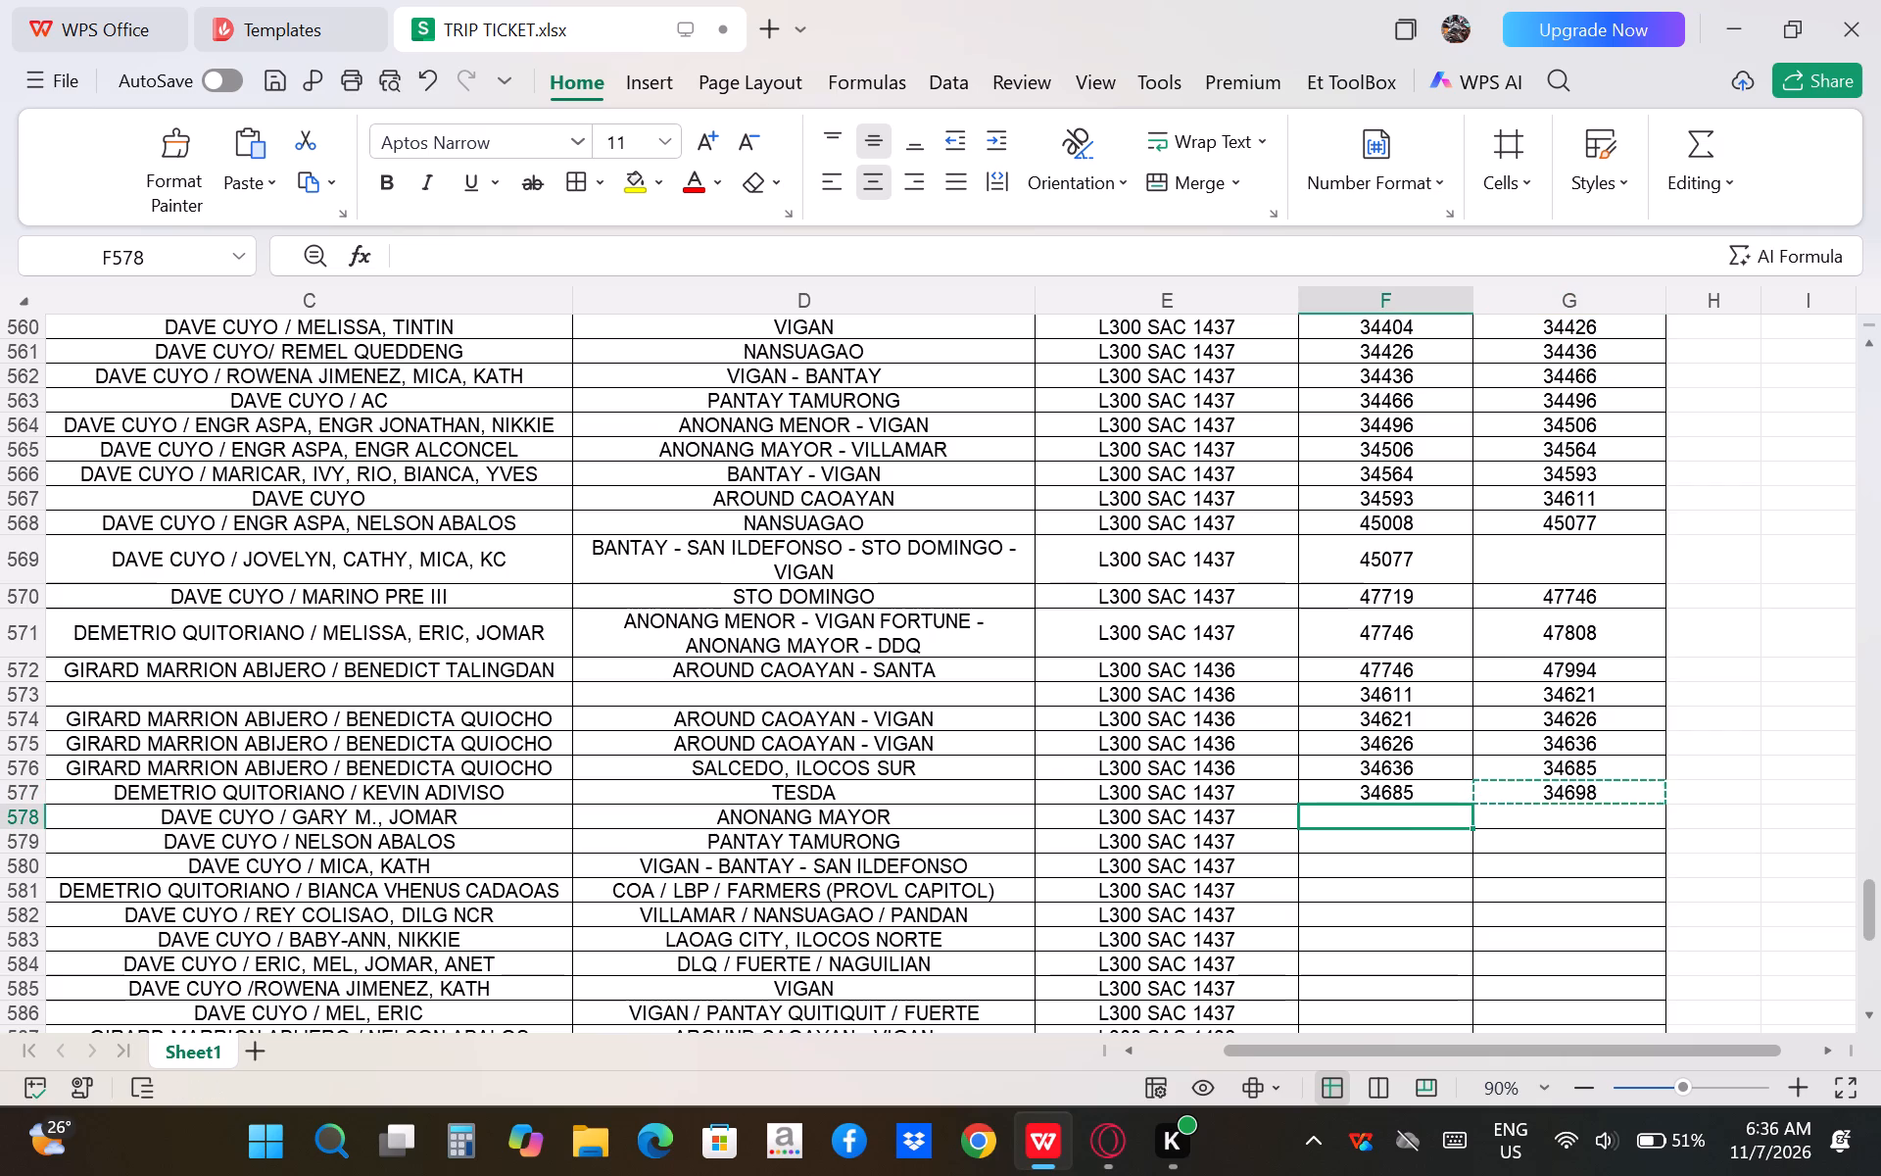
key(Return)
key(Right)
text(34830)
key(Return)
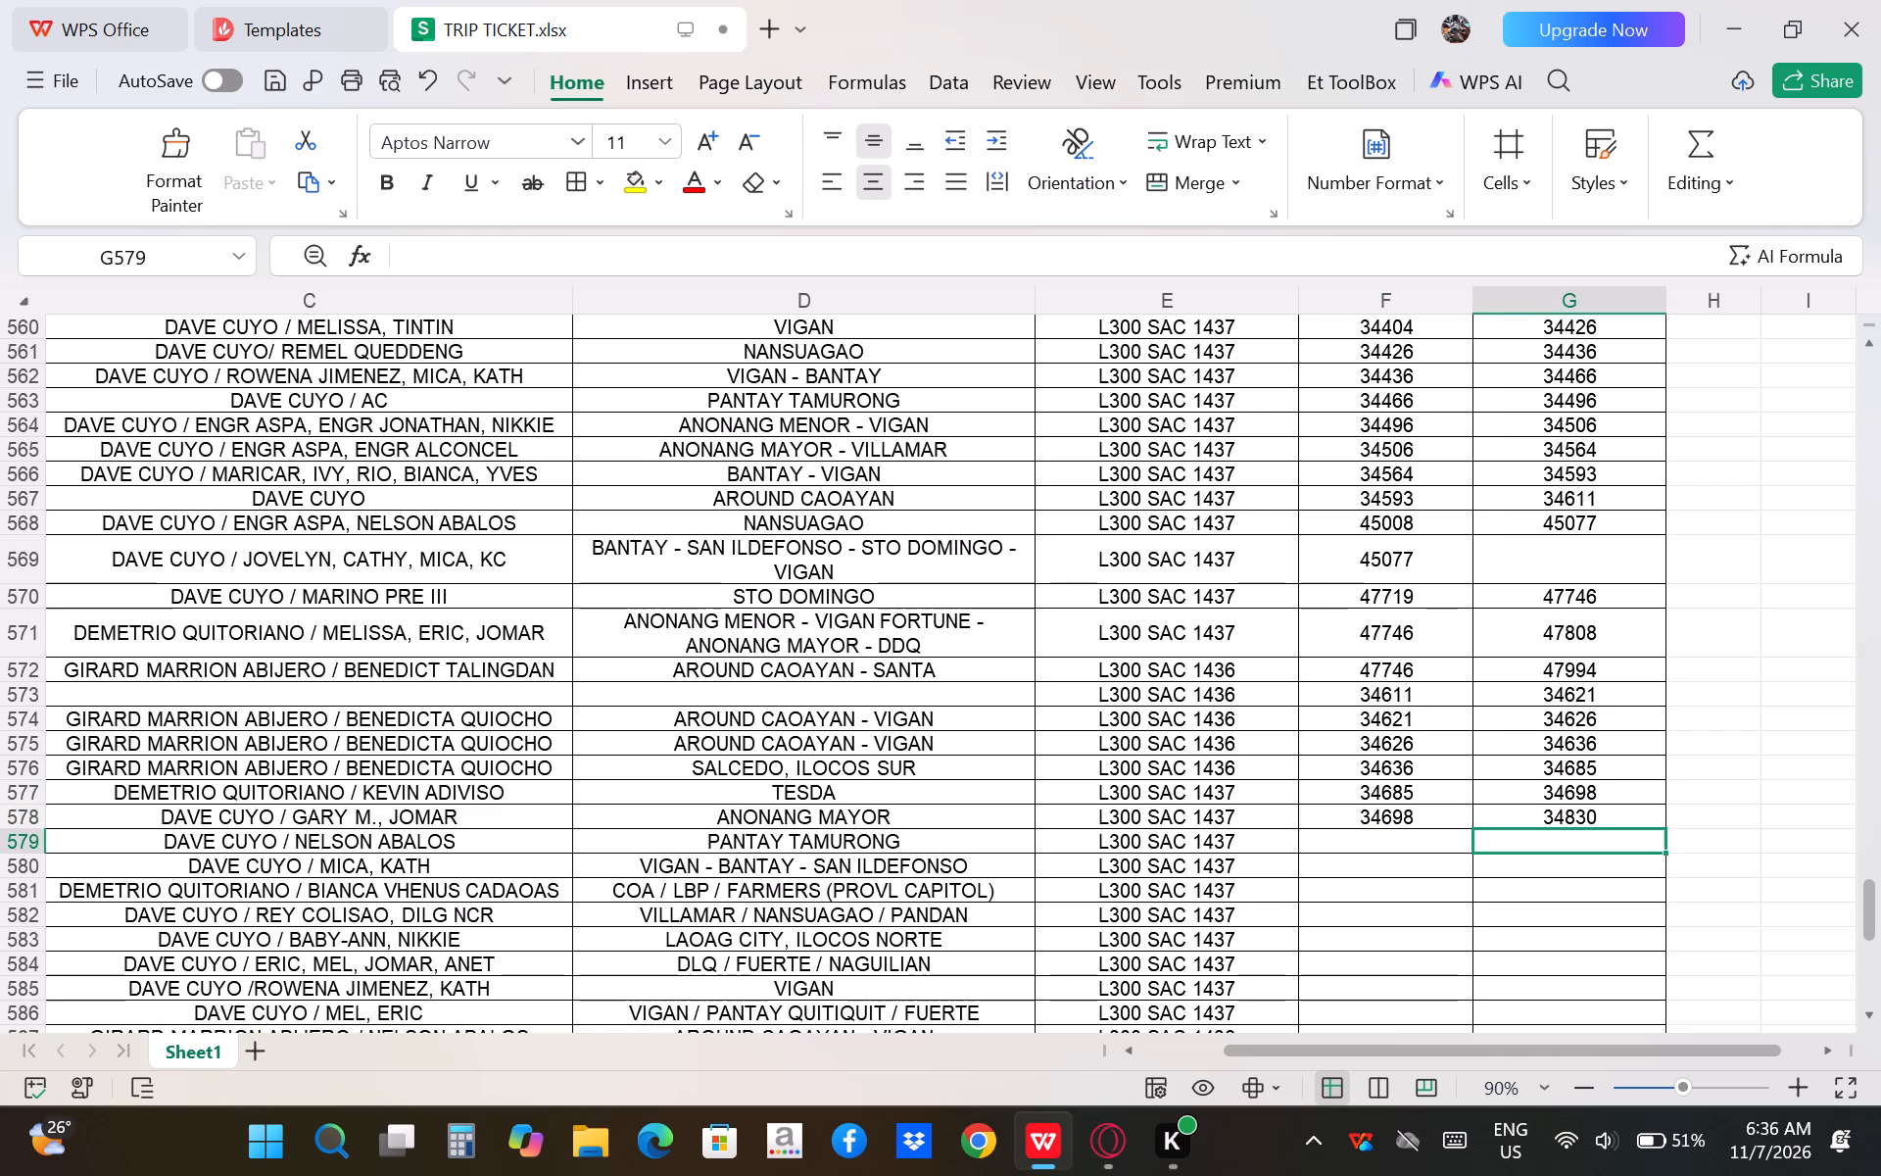
Copy the value of G578 into F579 and enter 35065 in G579 for the PANTAY TAMURONG trip.
click(1552, 820)
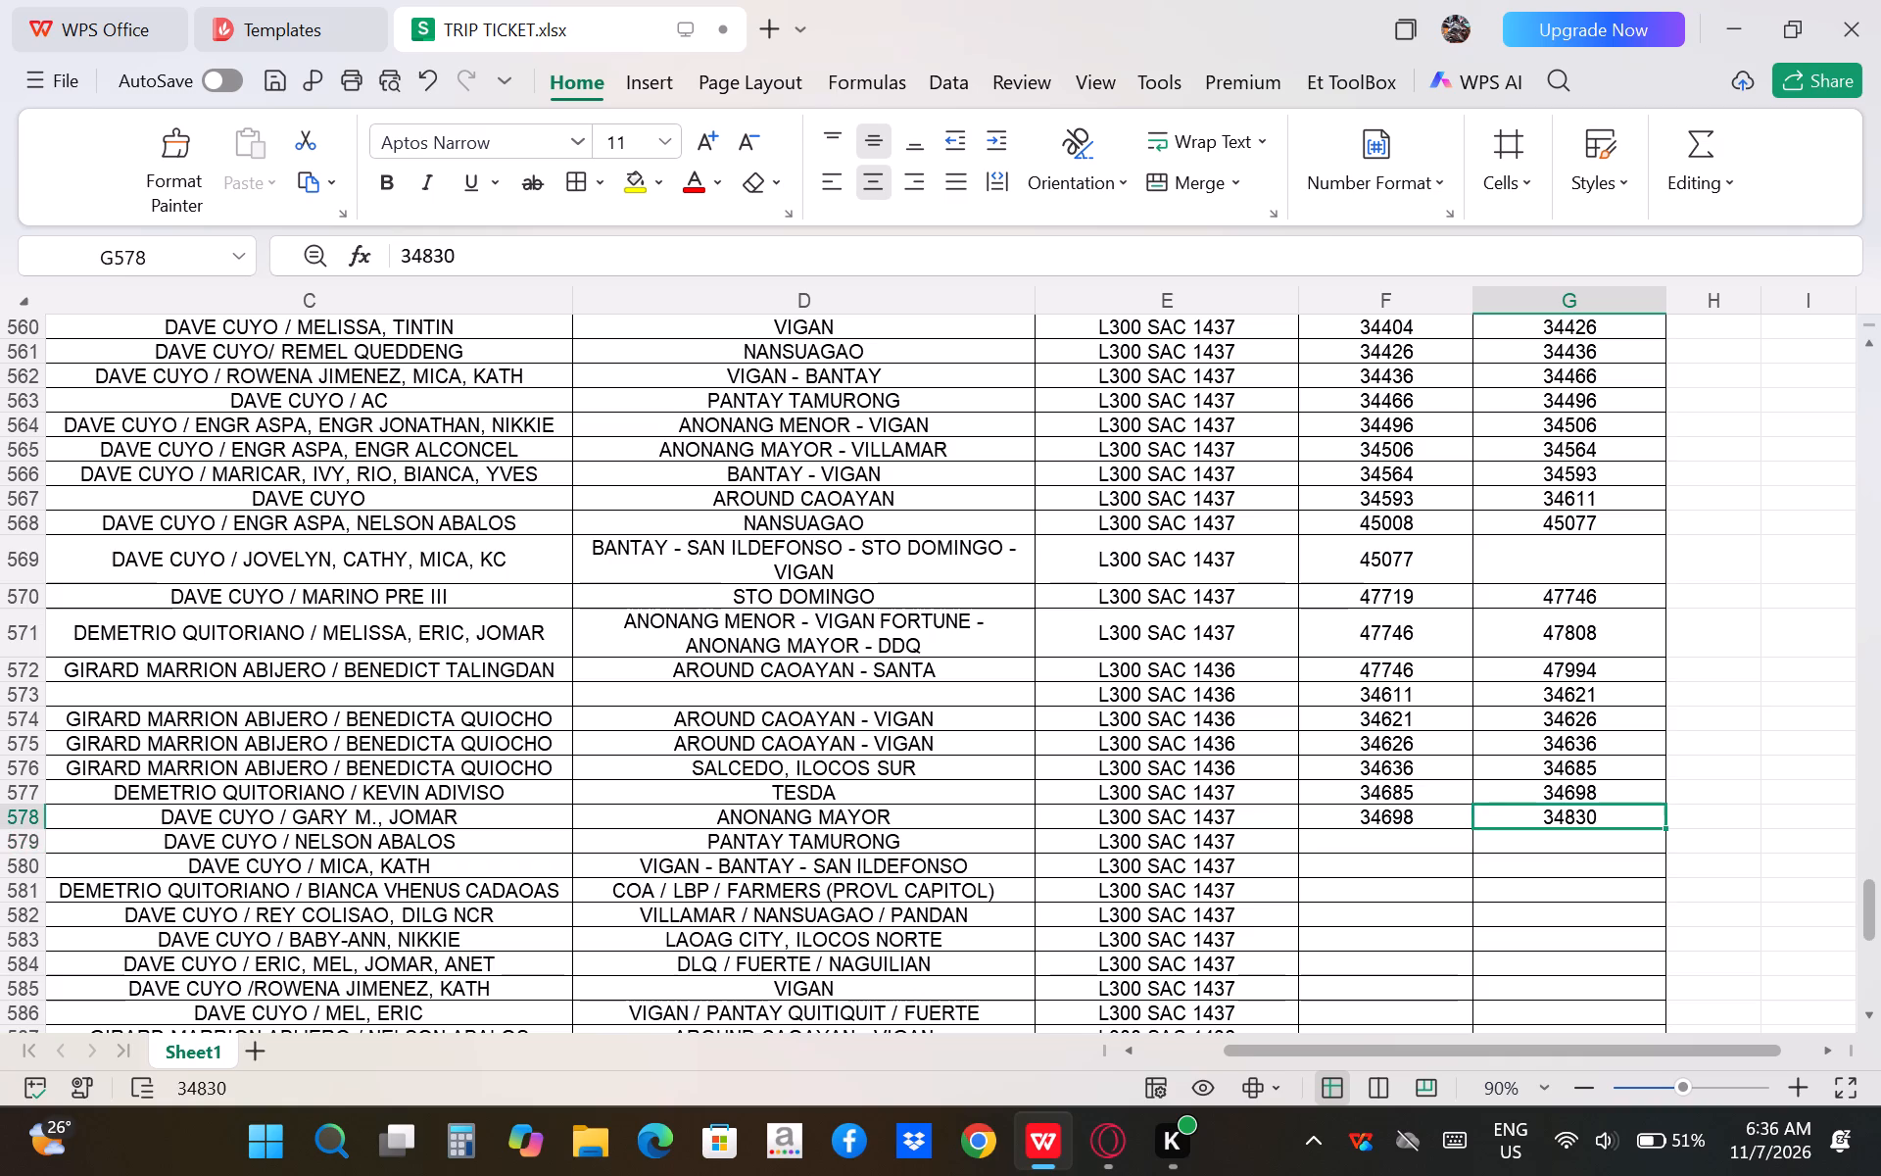
key(ctrl+c)
click(1404, 846)
key(Return)
key(Right)
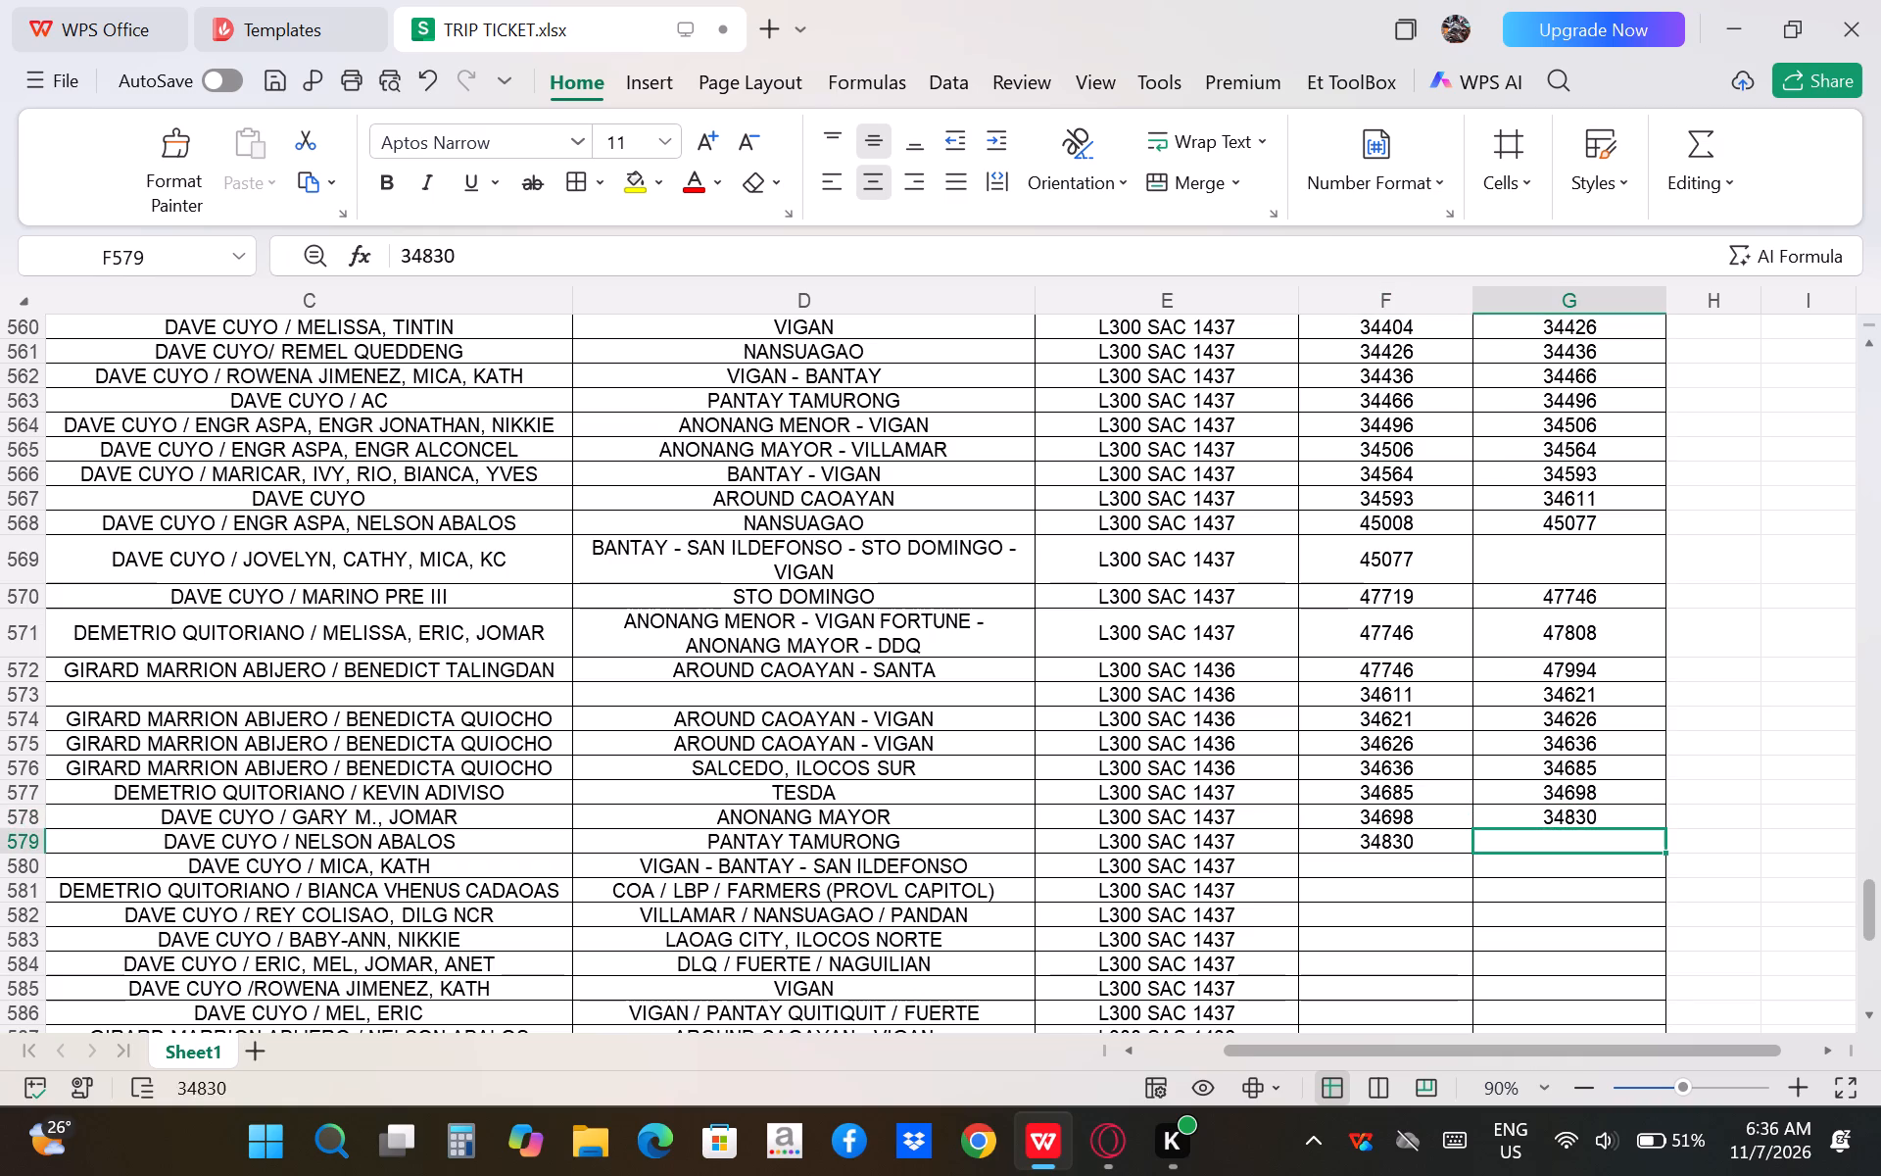
text(35065)
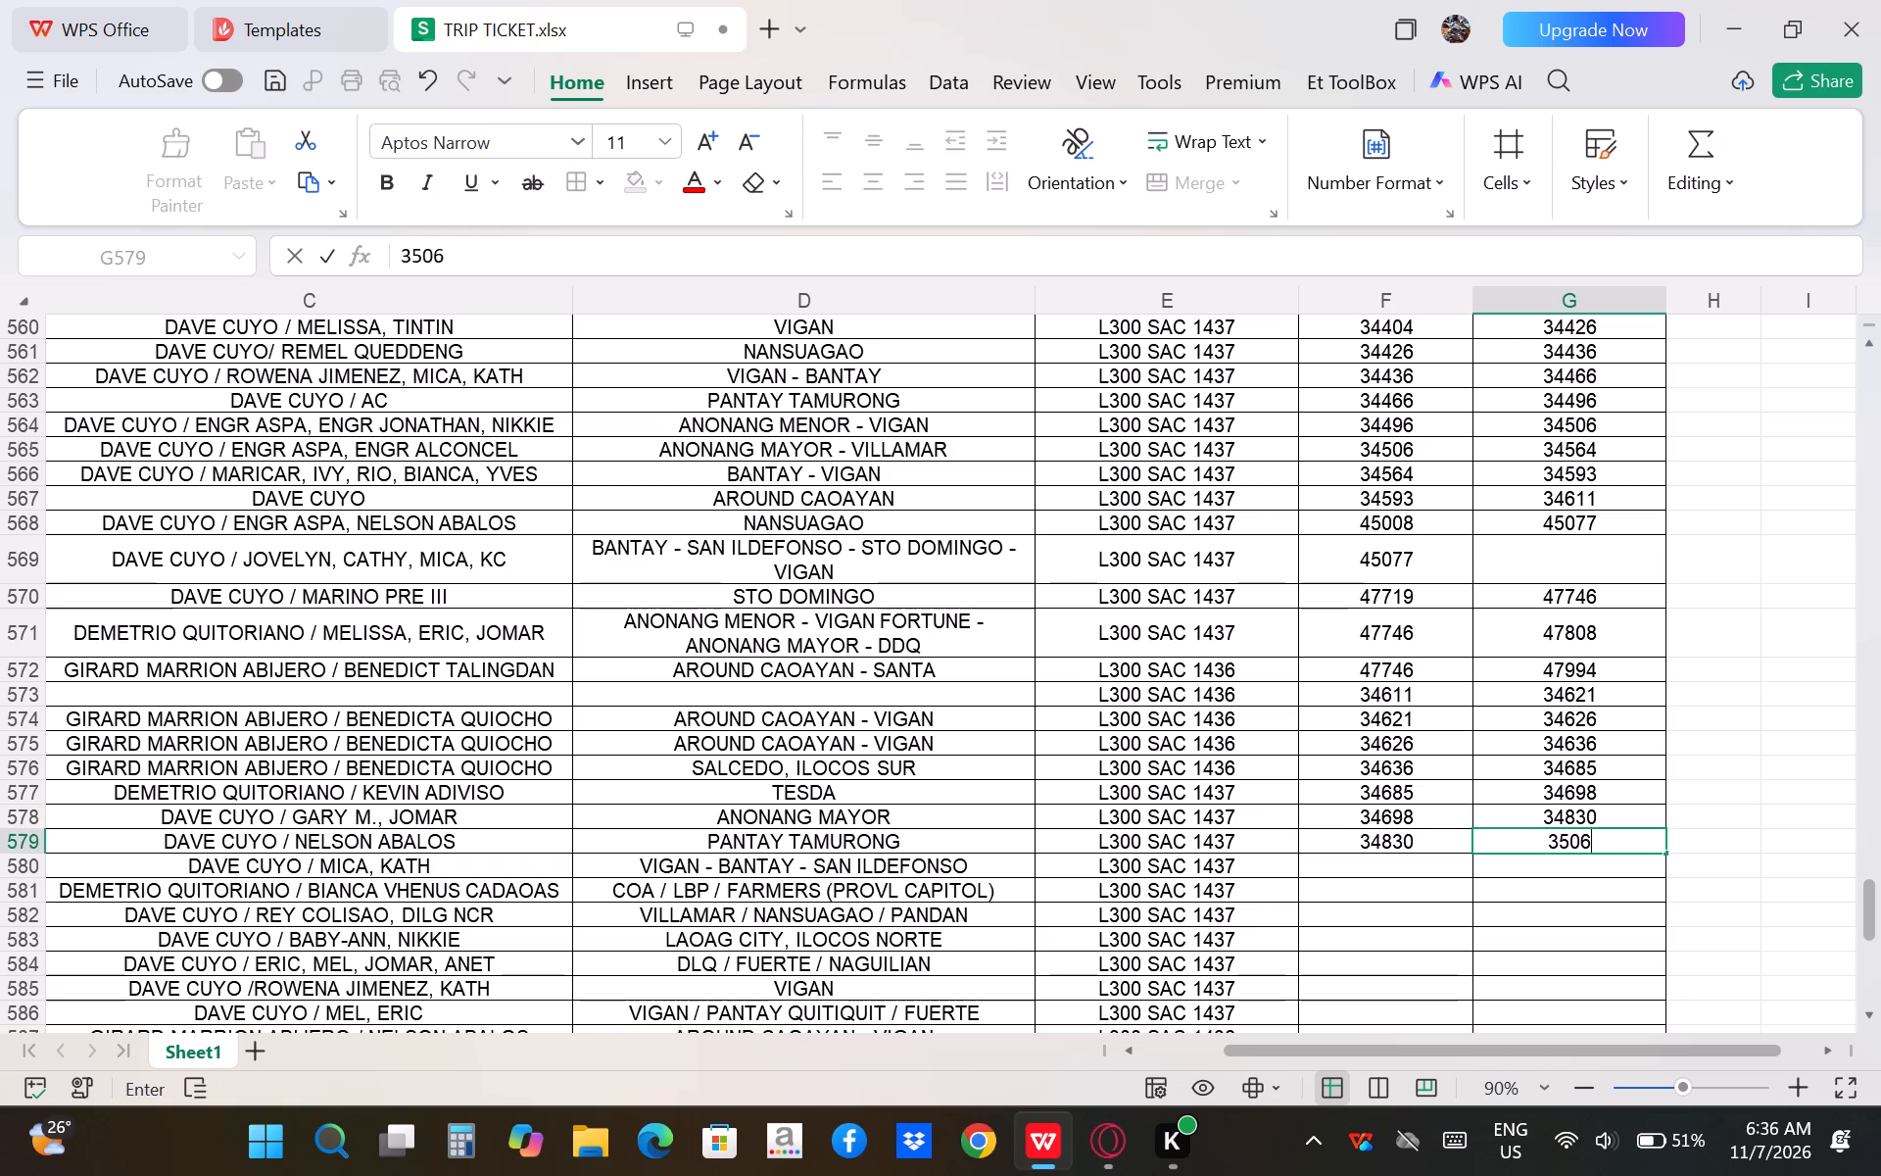
key(Return)
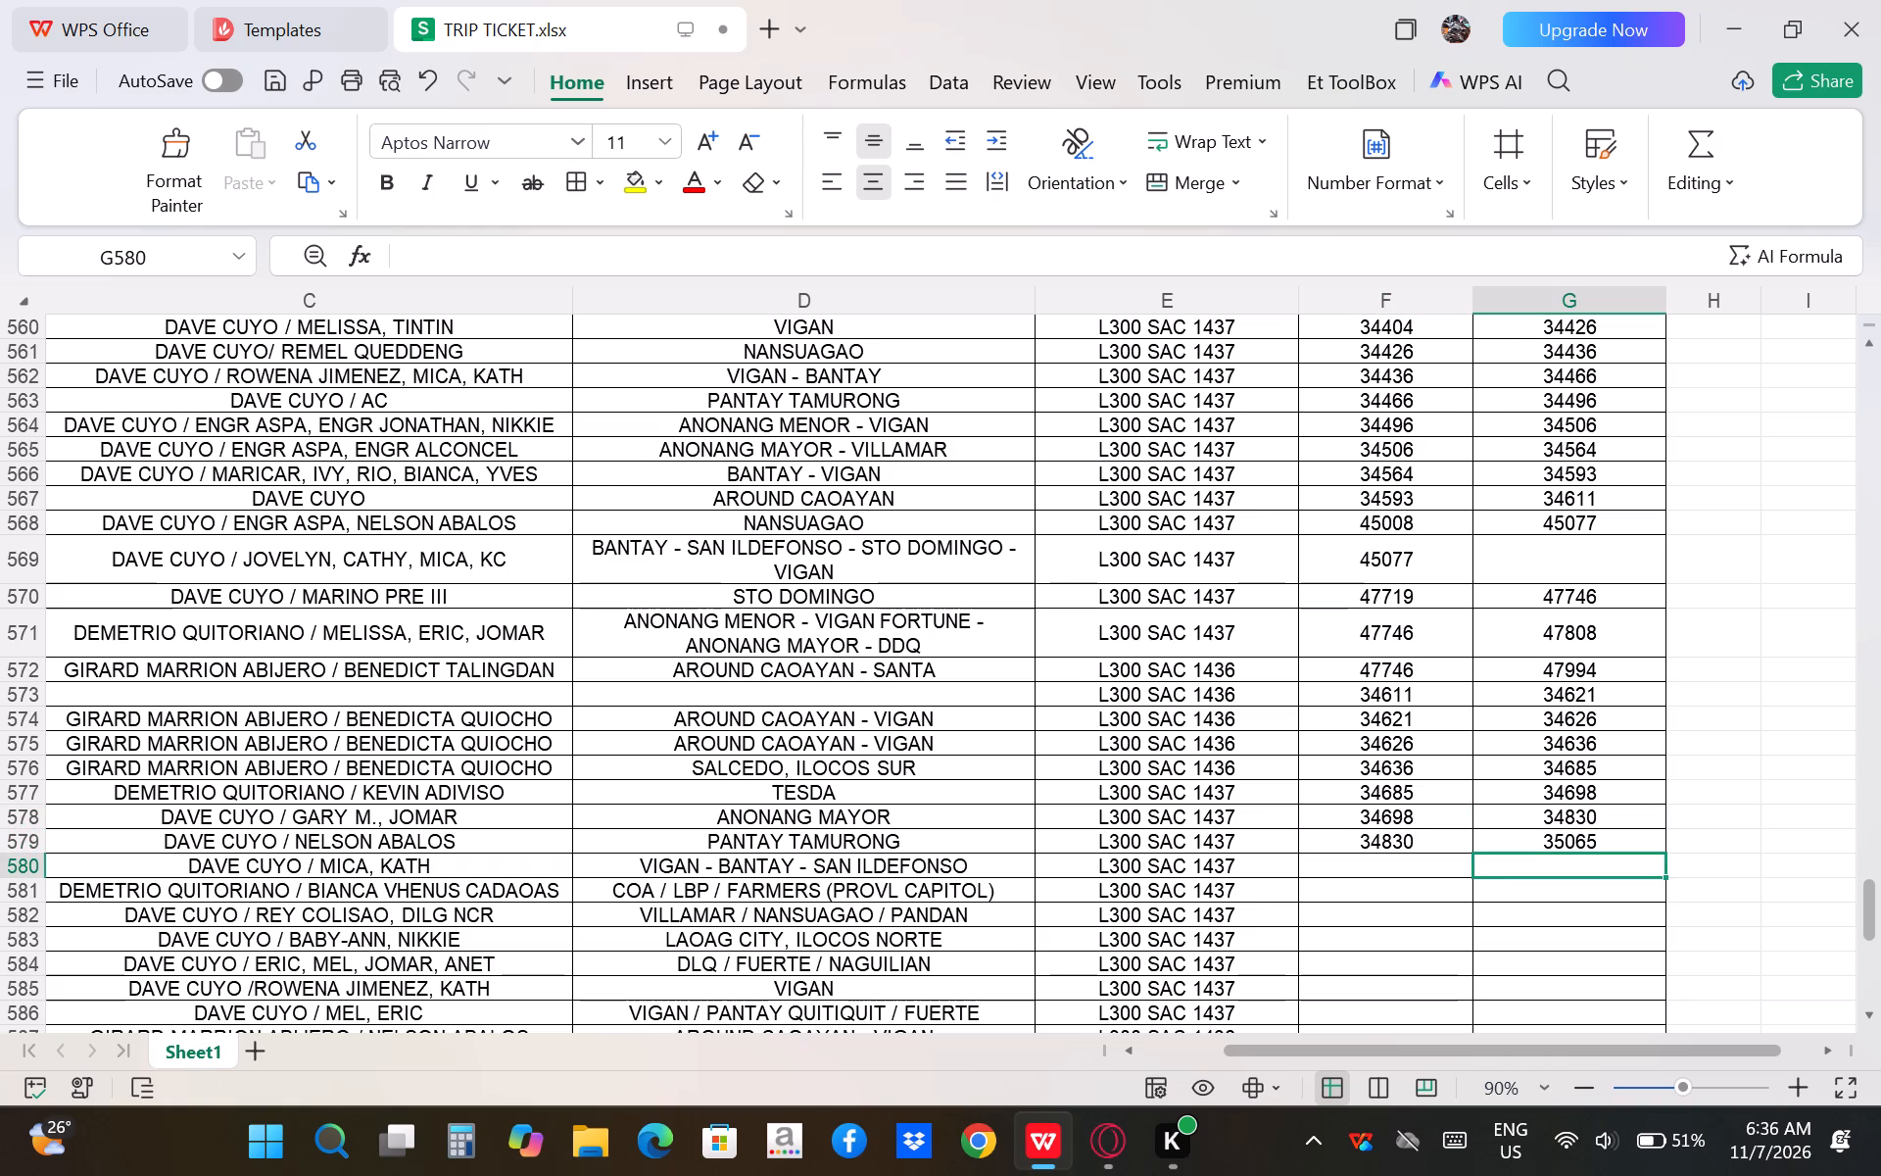
Copy the value of G579 into F580 and enter 35089 in G580 for the VIGAN - BANTAY - SAN ILDEFONSO trip.
click(1544, 845)
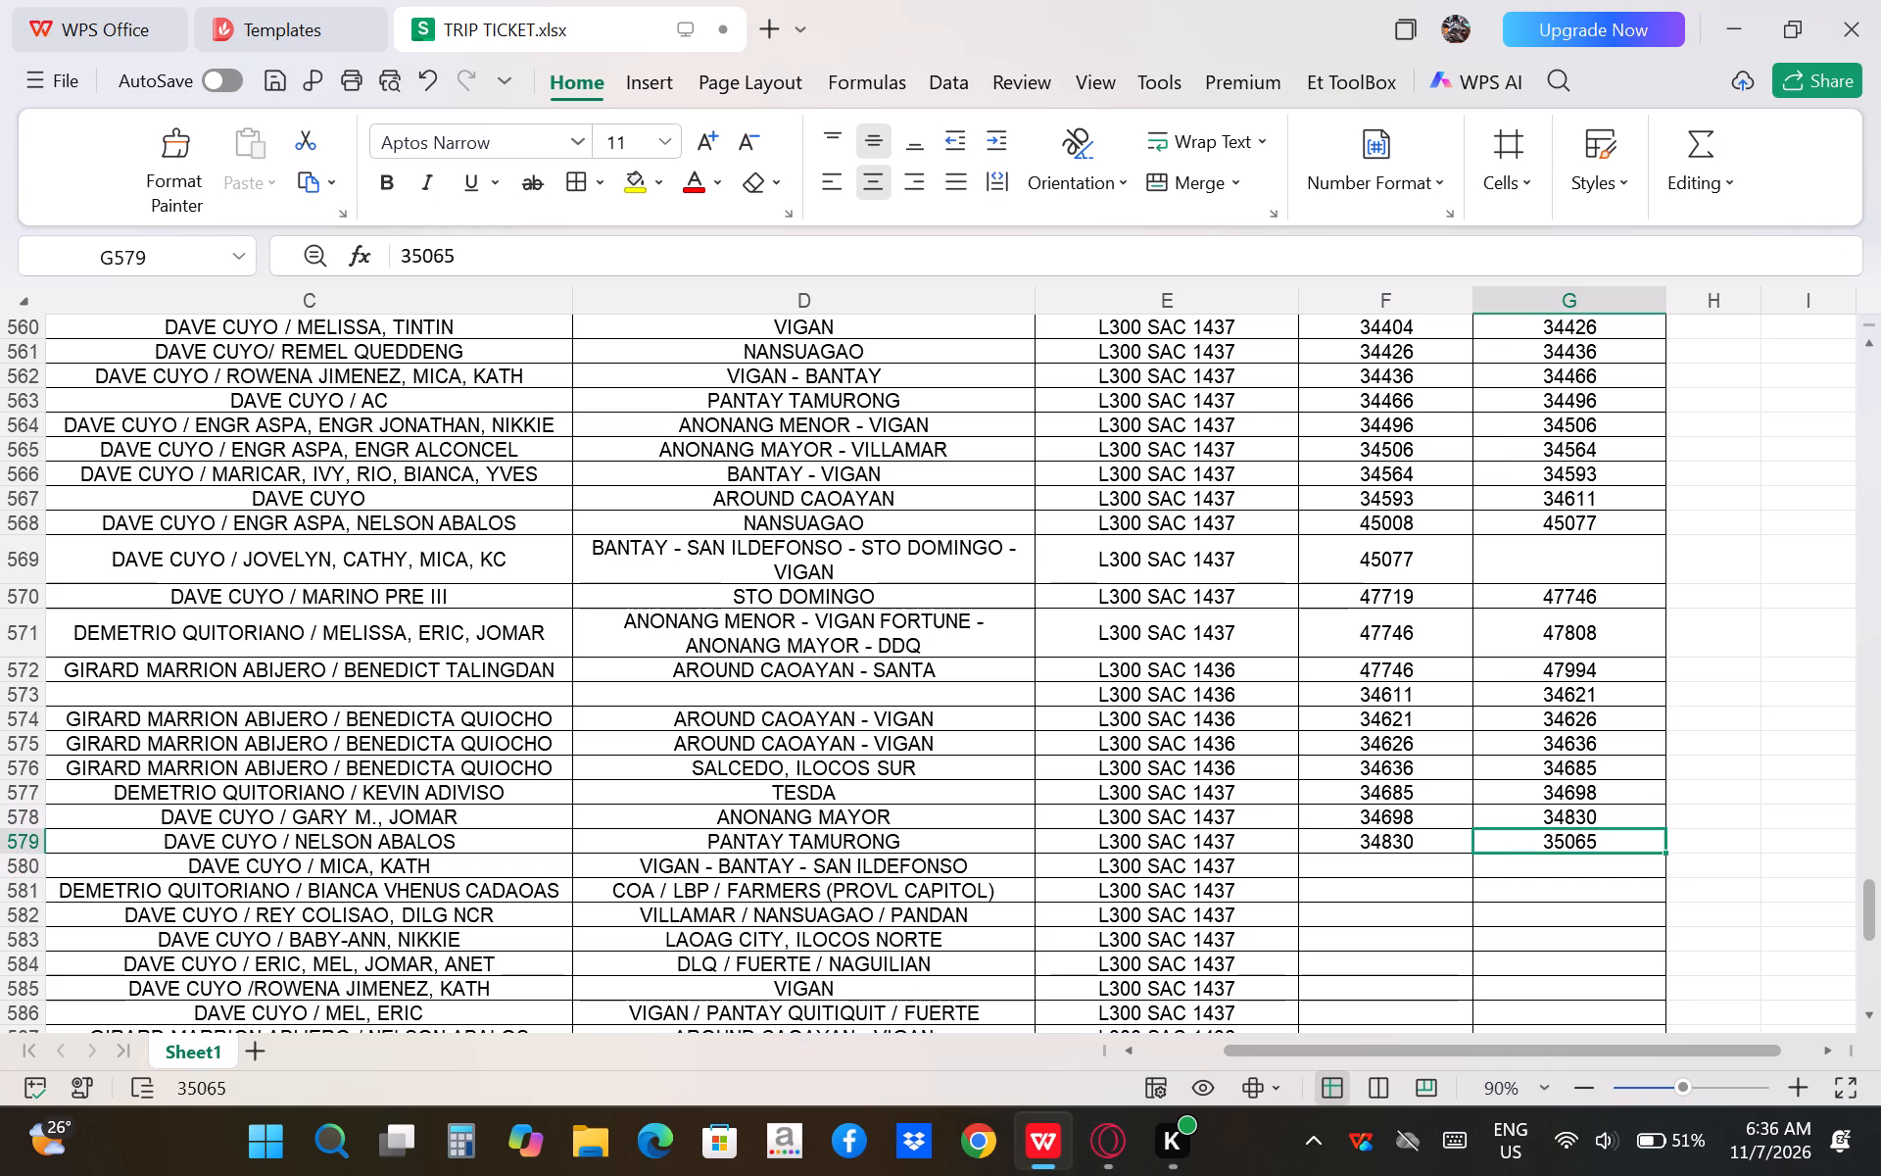
key(ctrl+c)
click(1441, 878)
key(Return)
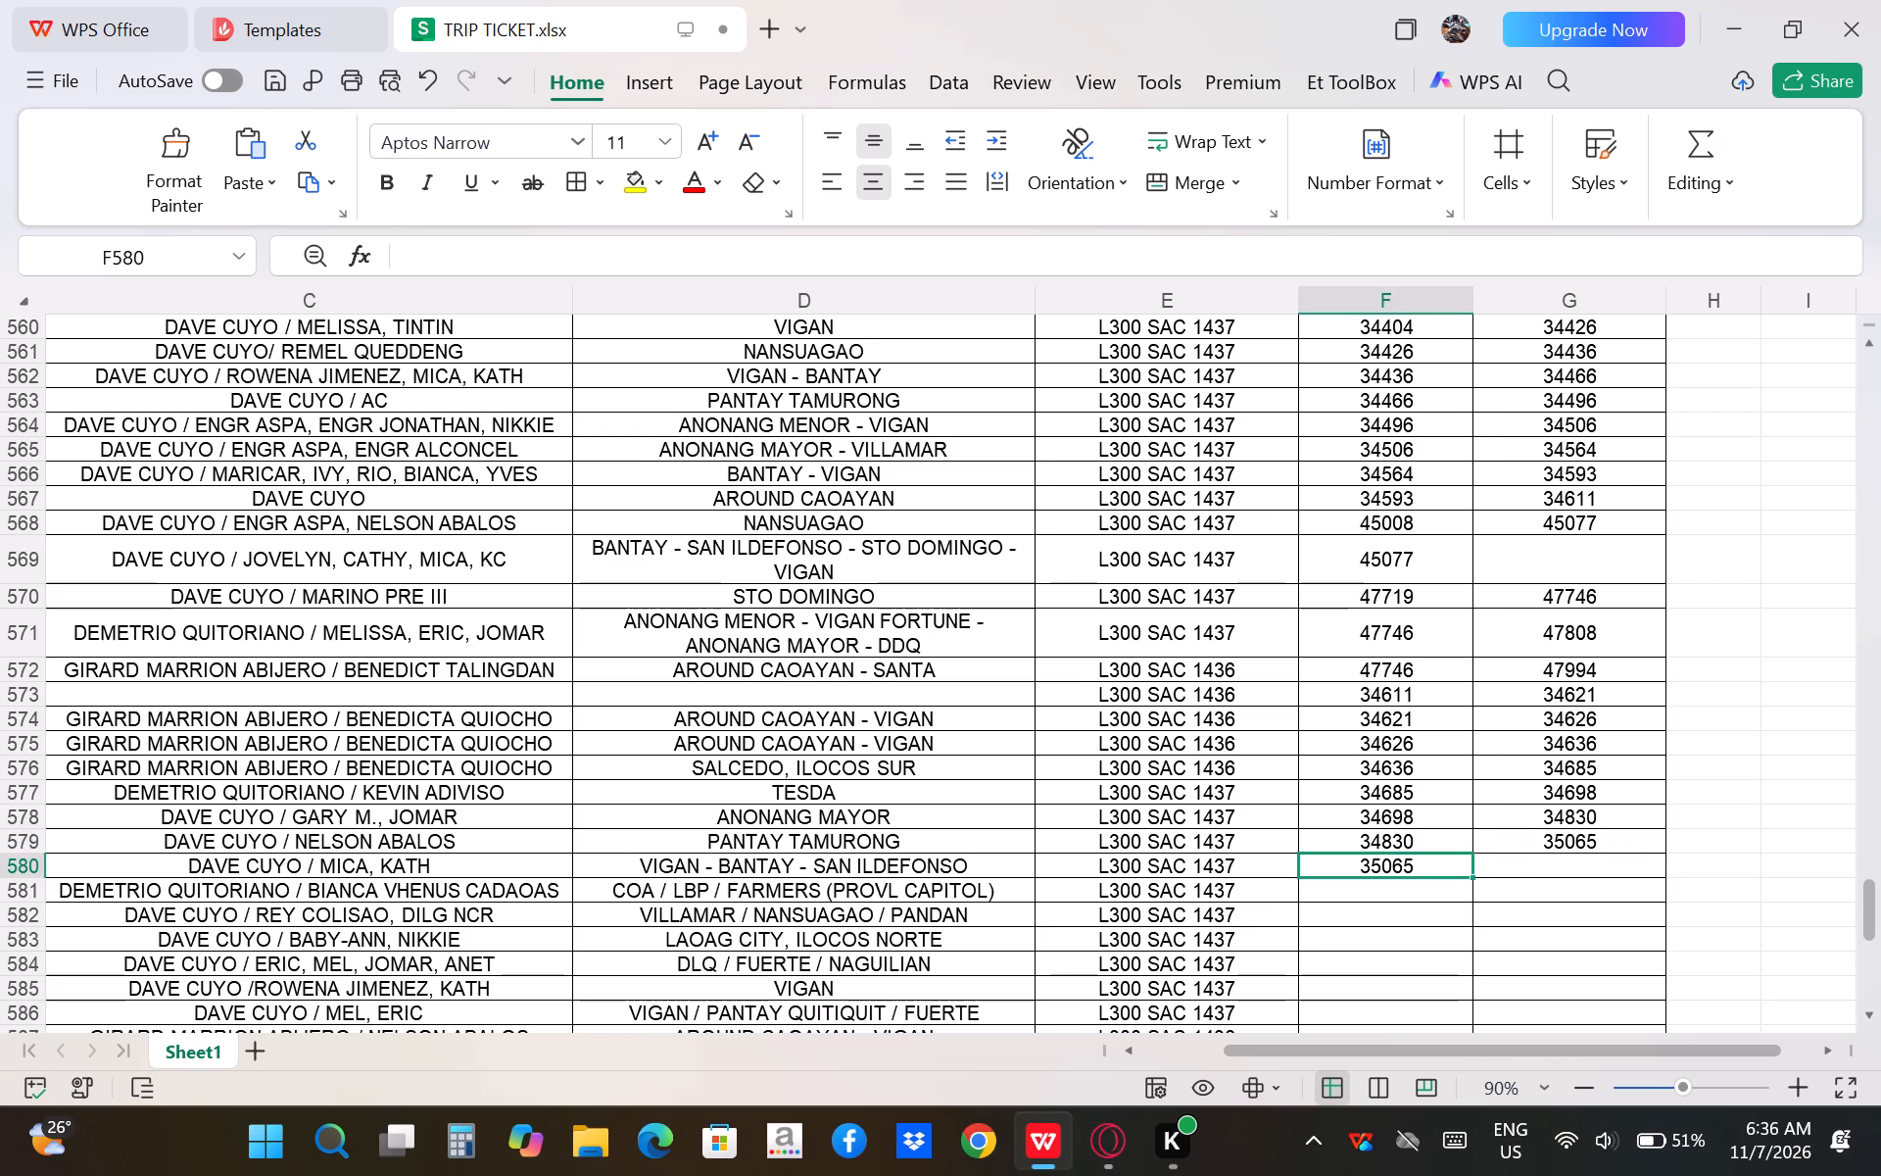
key(Right)
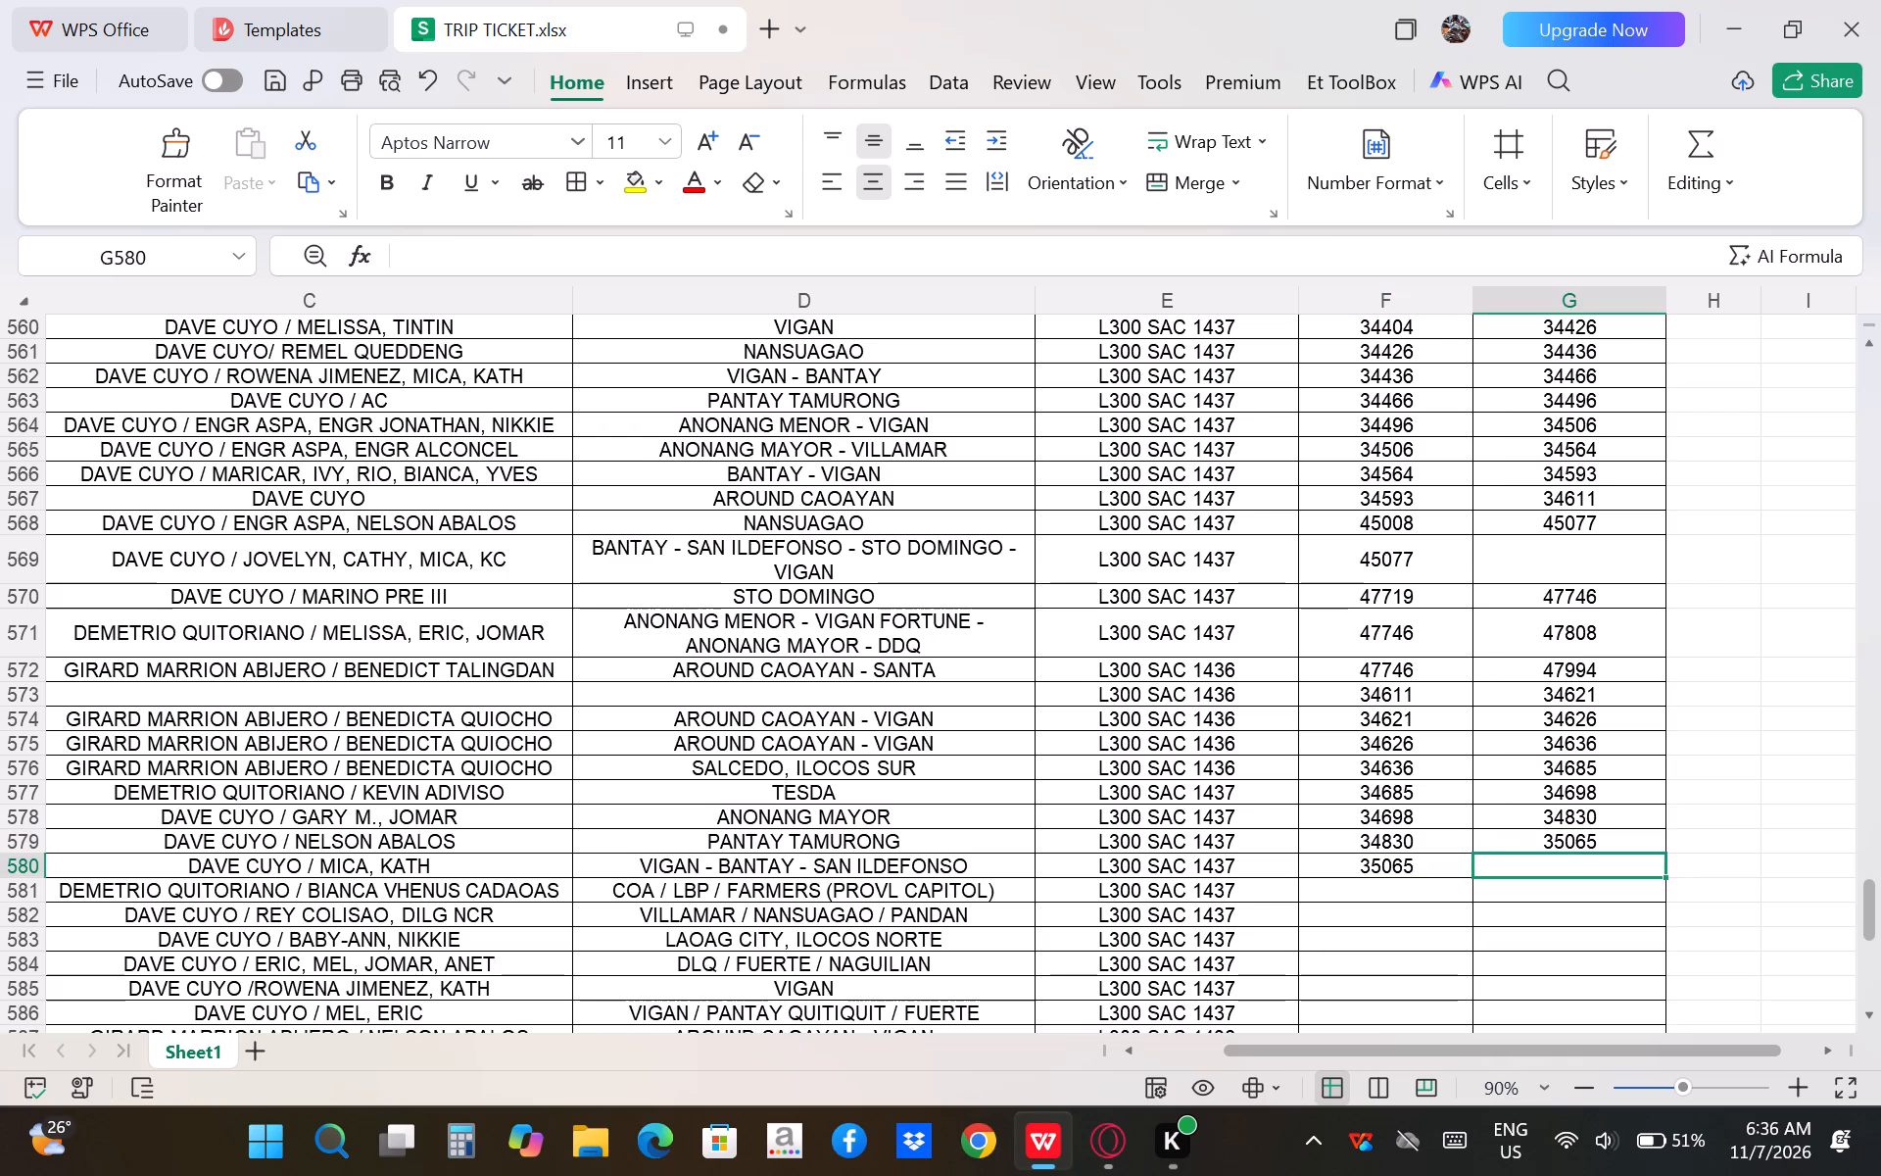
key(3)
text(5089)
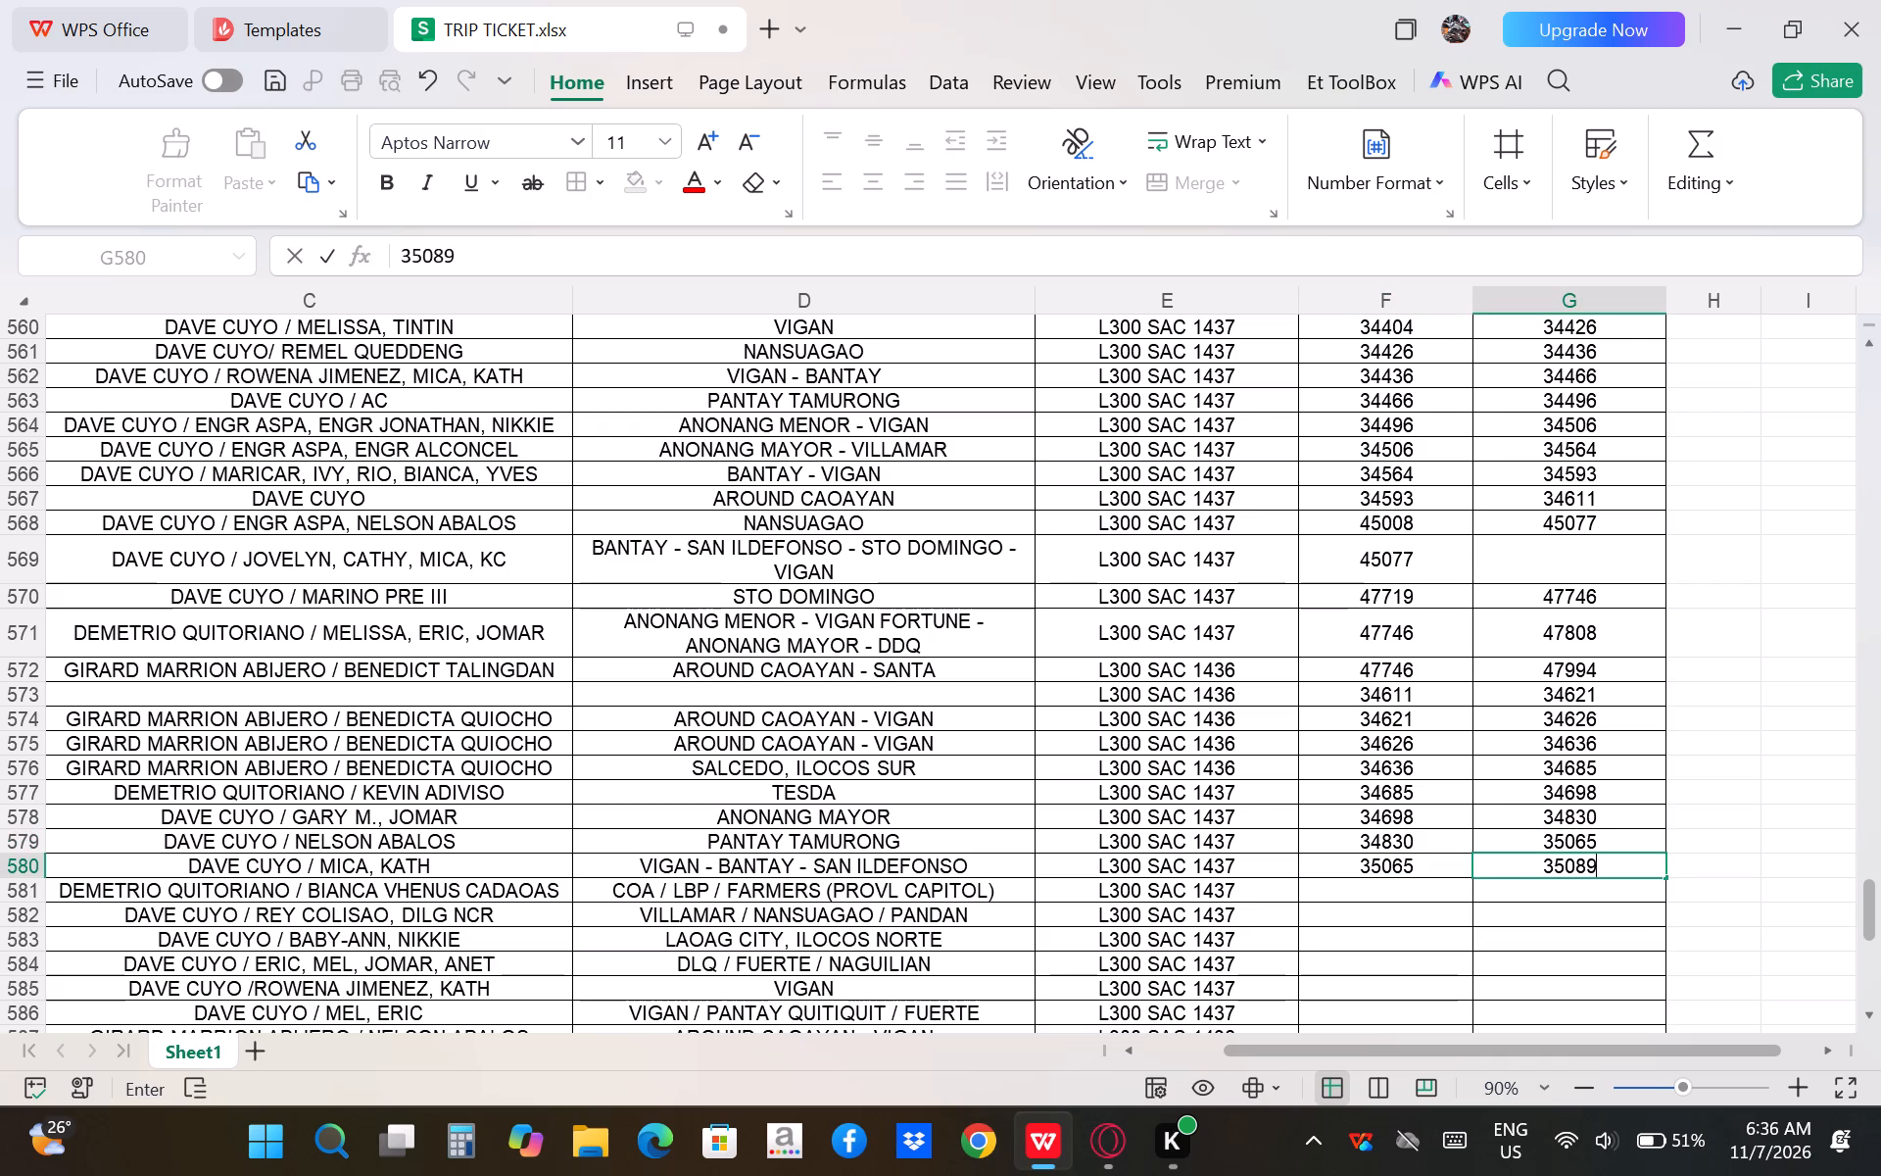
key(Return)
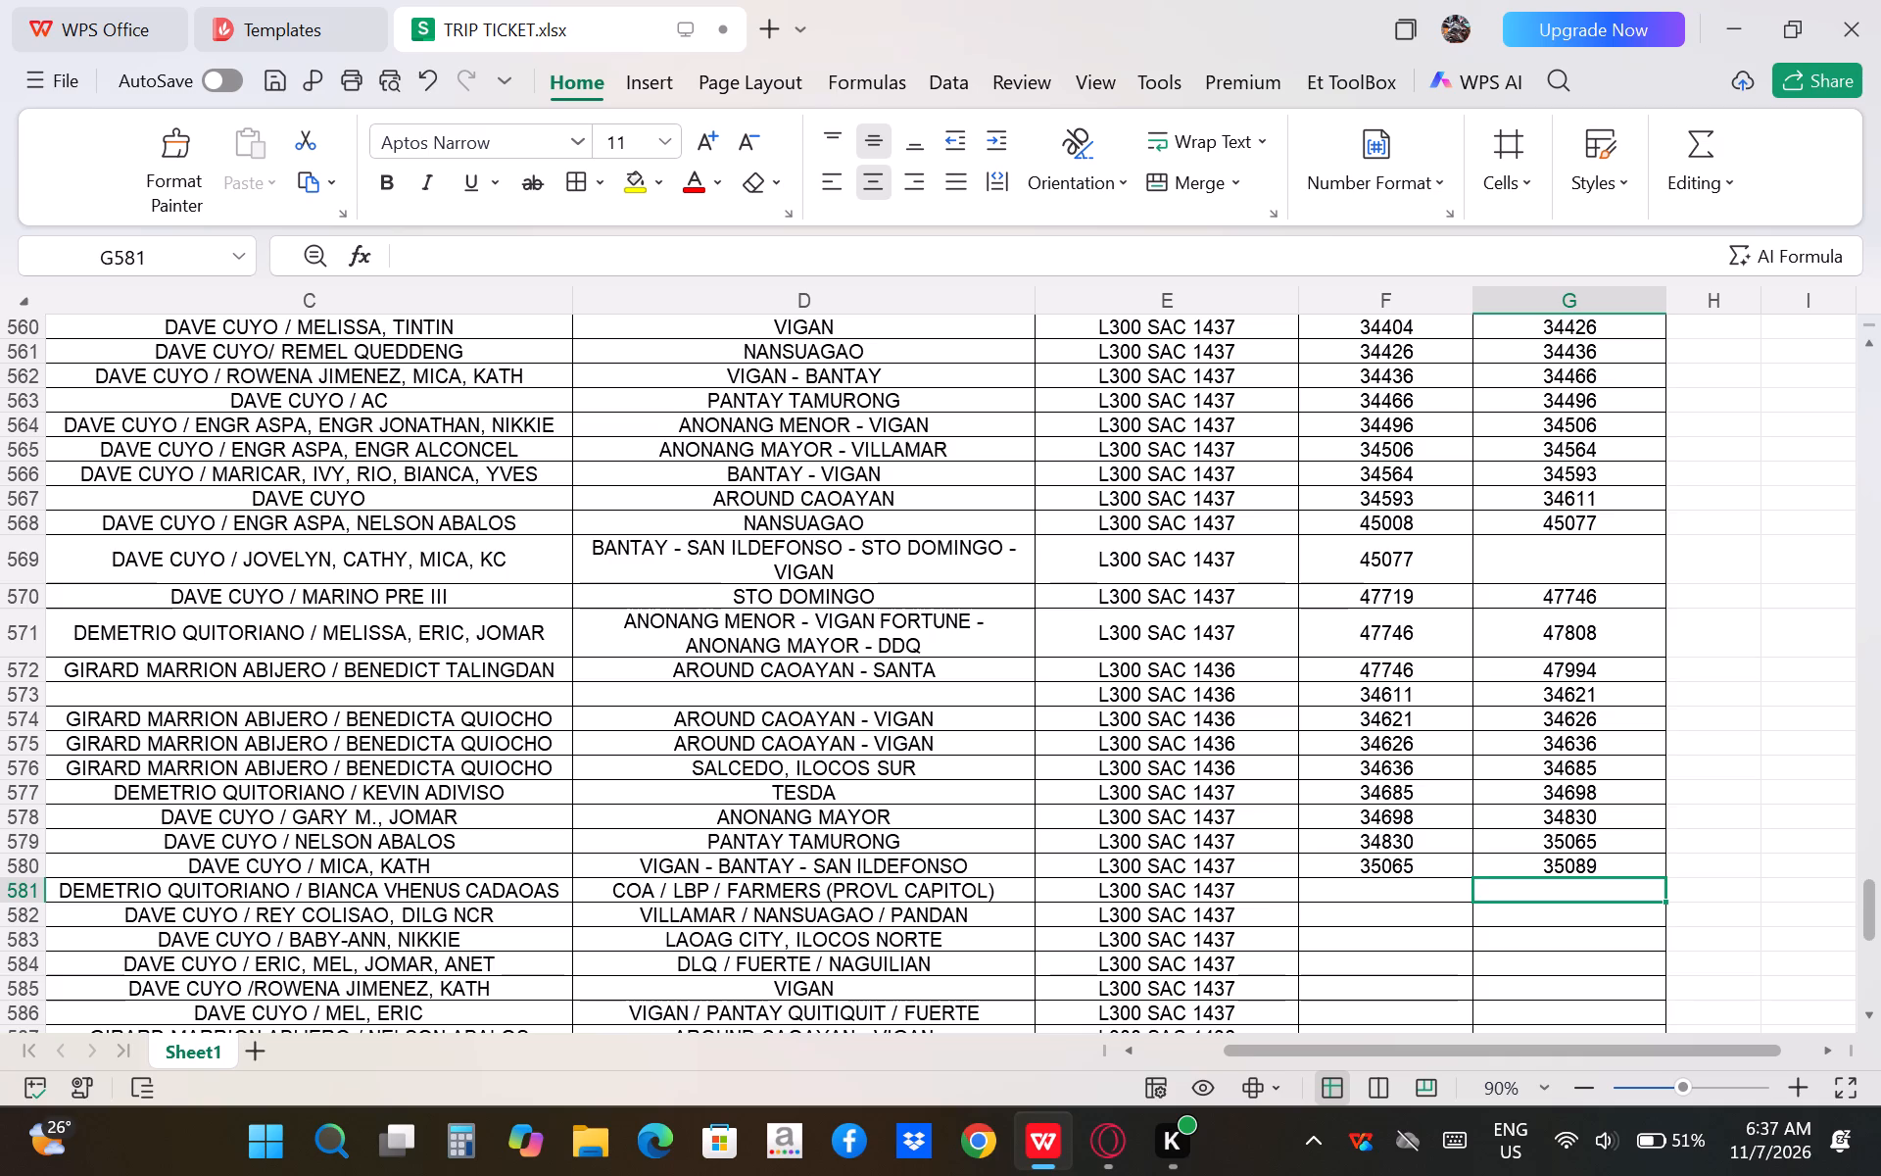
Enter 35091 in F581 and 35104 in G581 for the COA / LBP / FARMERS trip.
click(1449, 886)
text(35)
text(09)
key(1)
key(Right)
text(35)
text(10)
key(4)
key(Return)
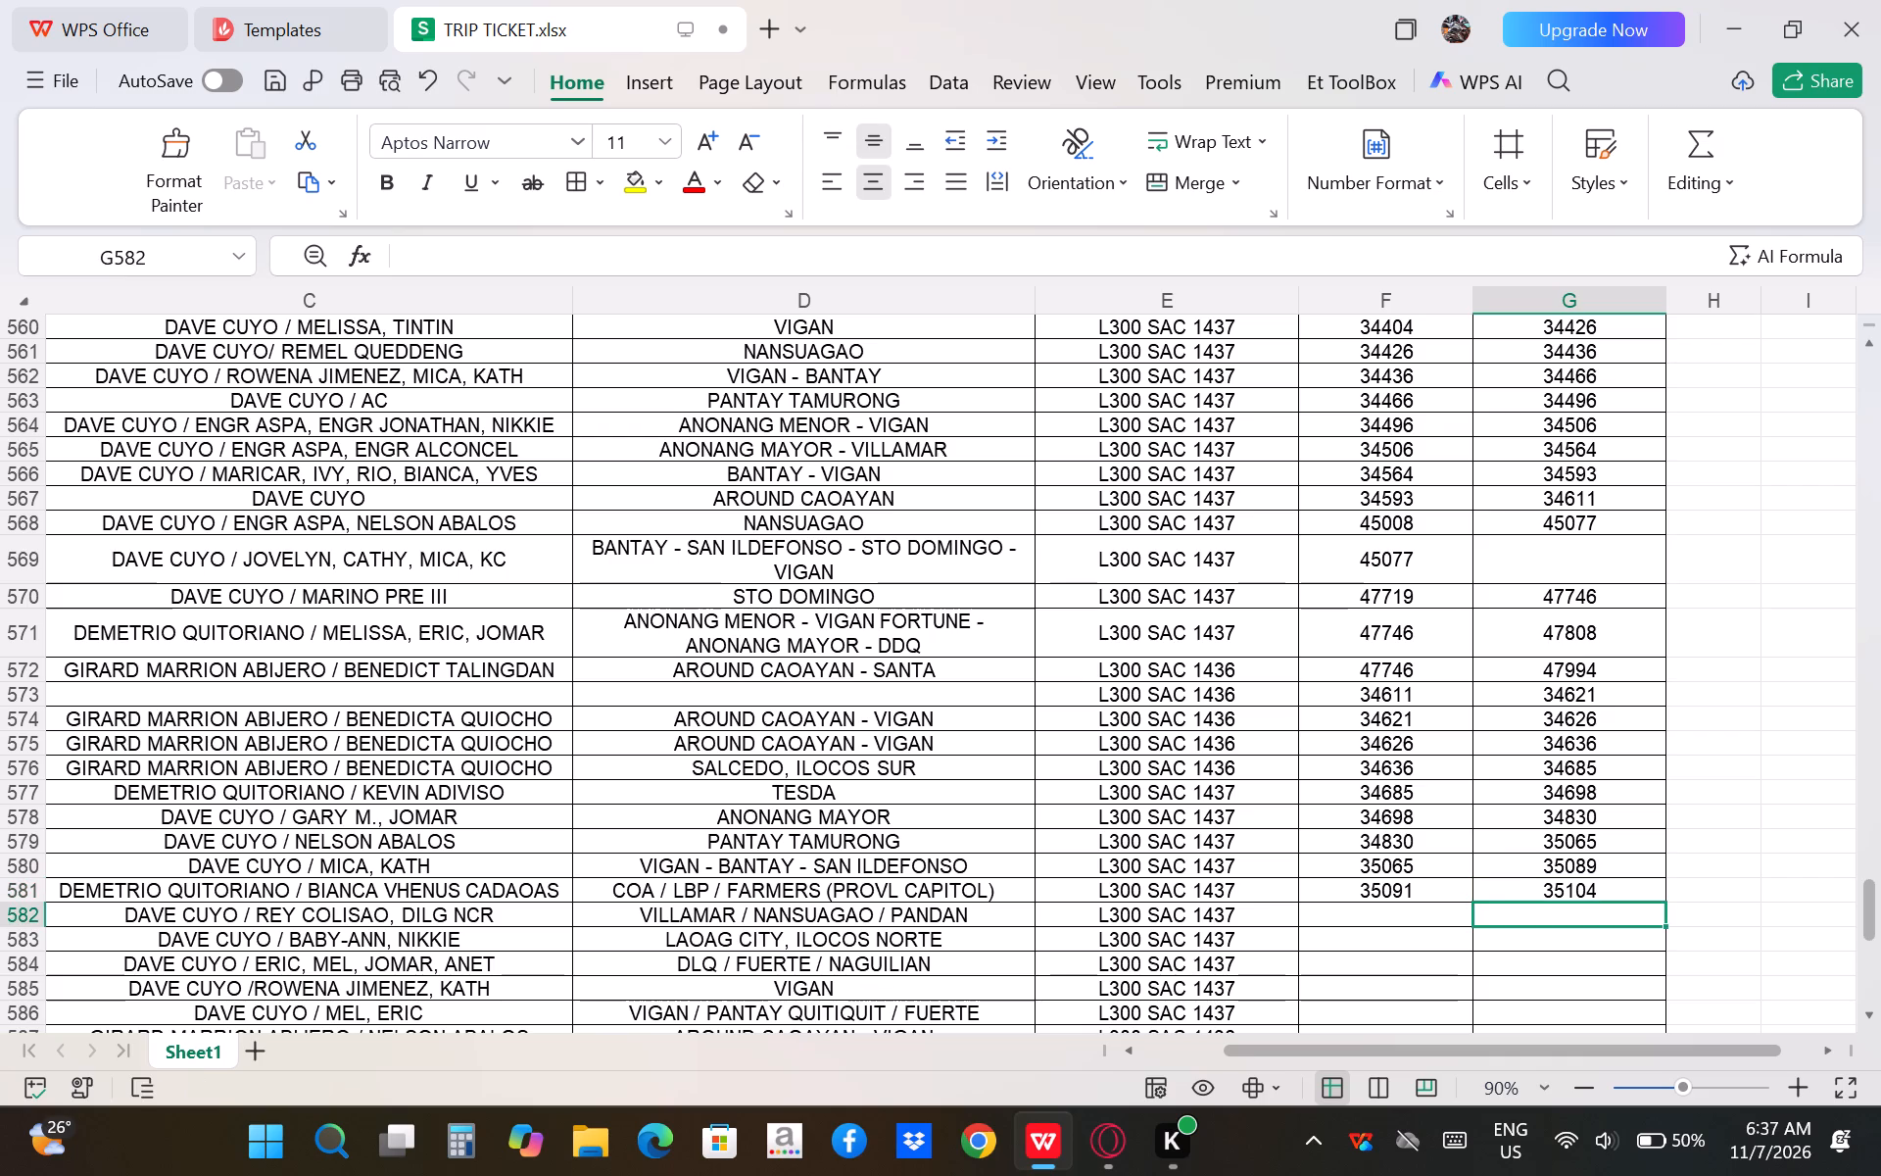
Copy the value of G581 into F582 and enter 35119 in G582 for the VILLAMAR / NANSUAGAO / PANDAN trip.
click(1586, 890)
key(ctrl+c)
click(1426, 916)
key(Return)
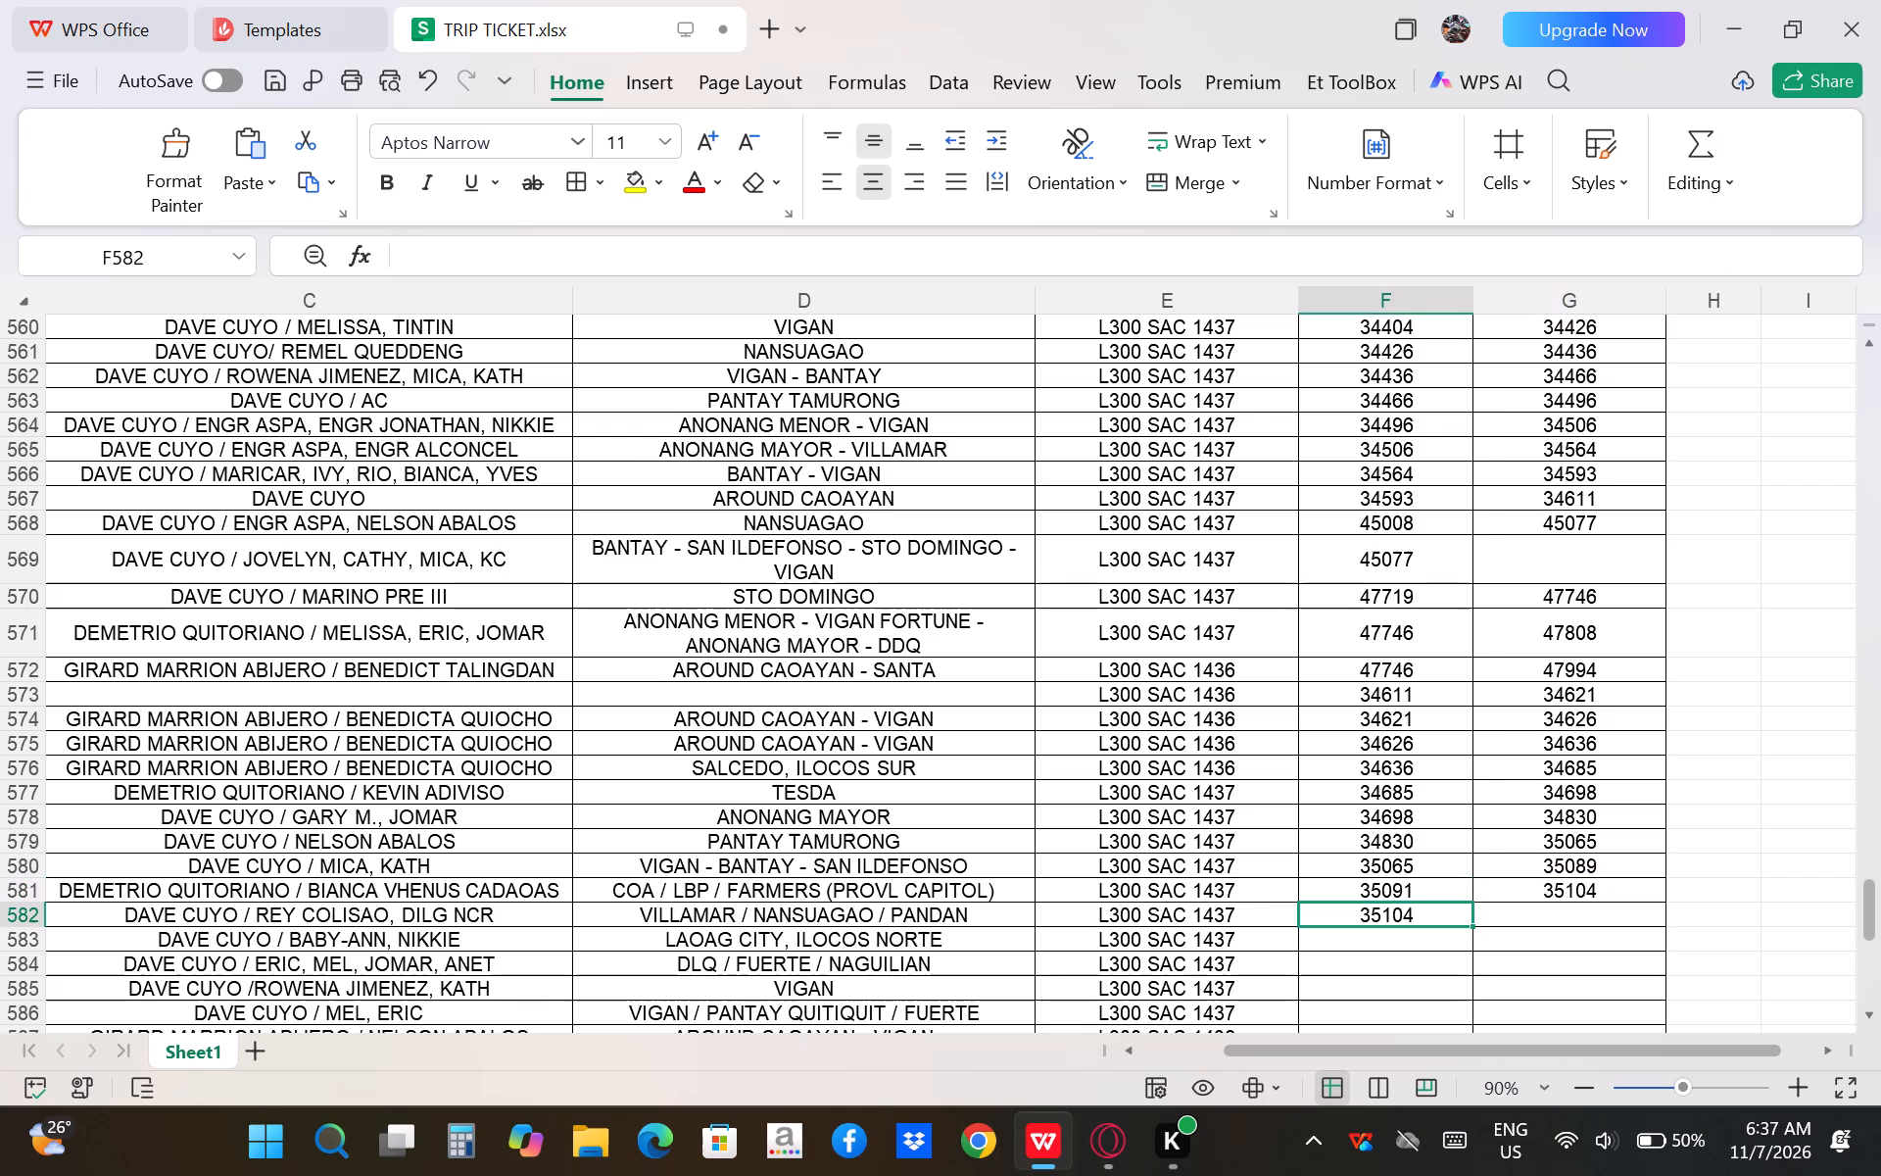
key(Right)
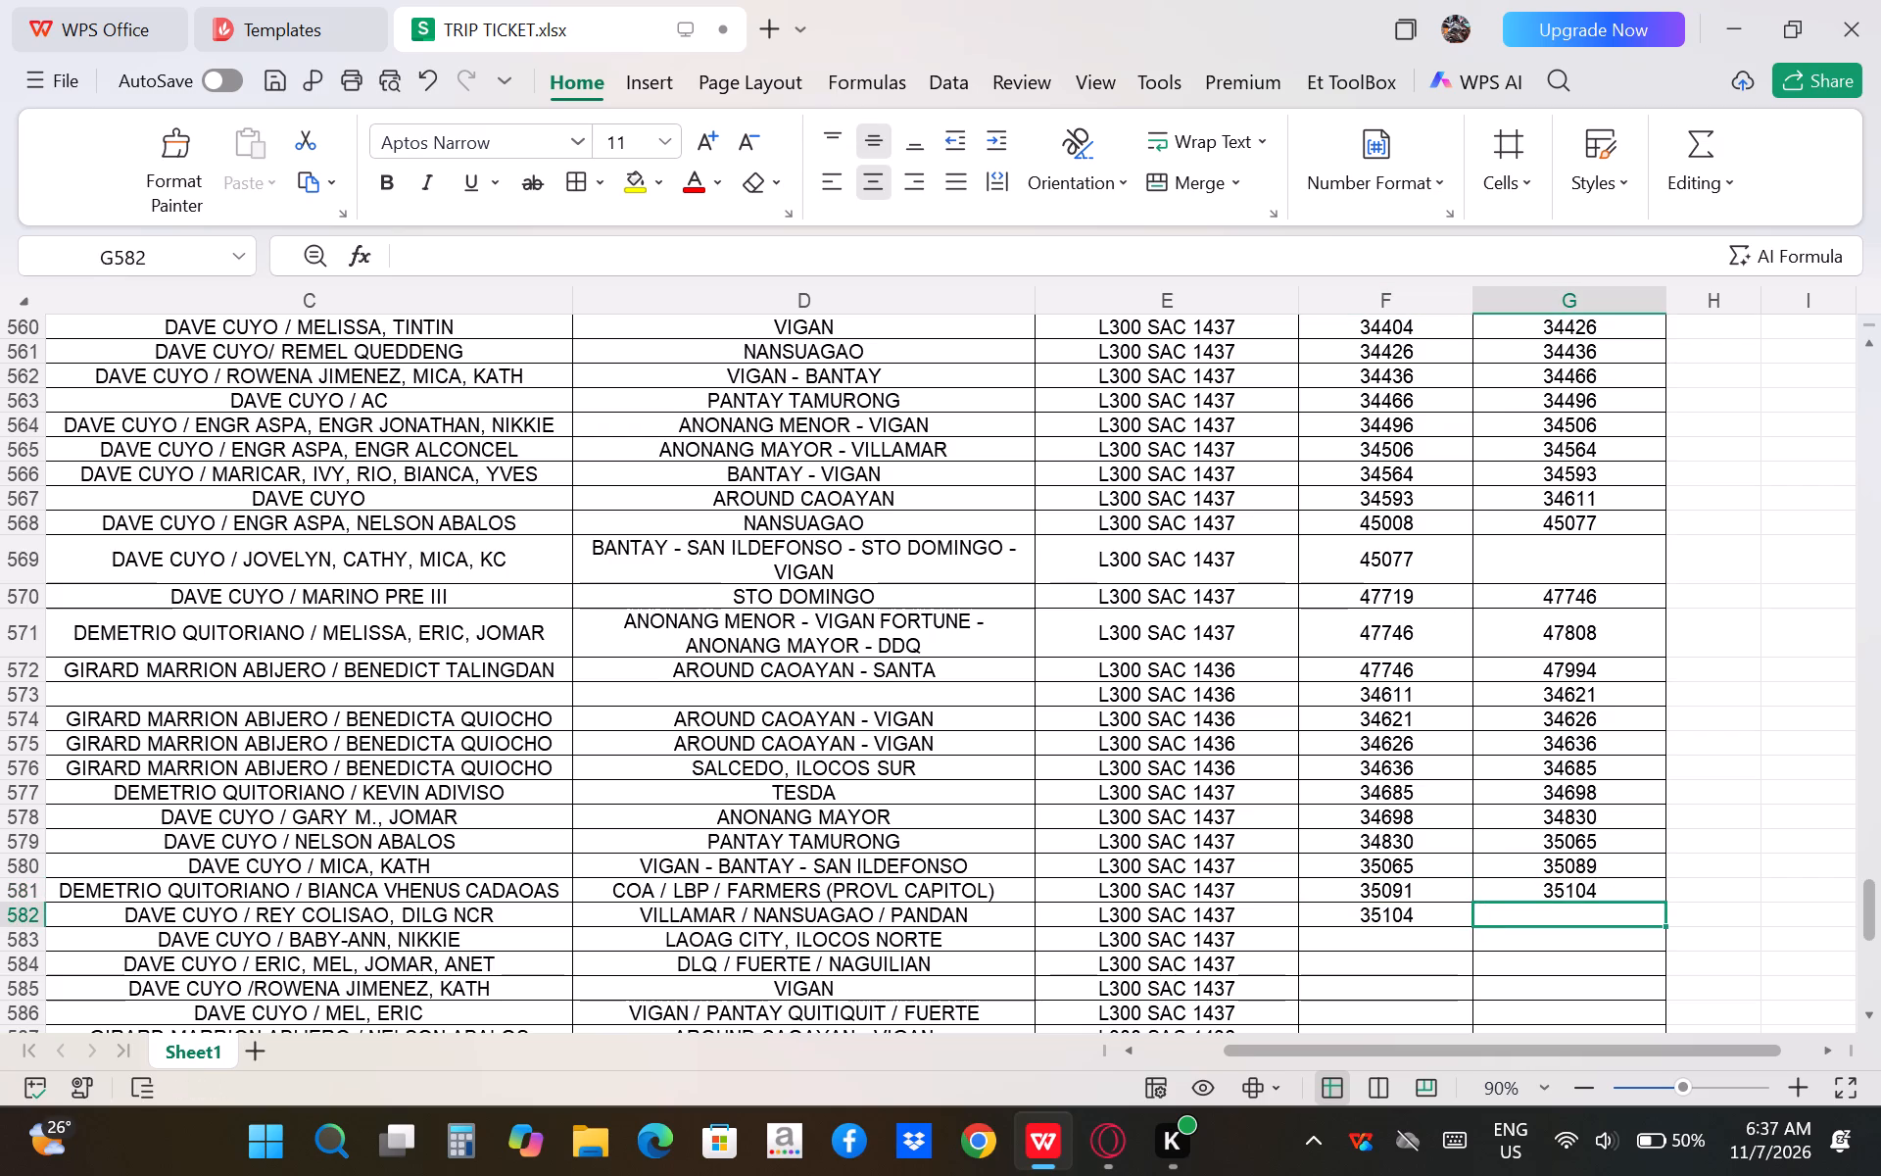
text(3511)
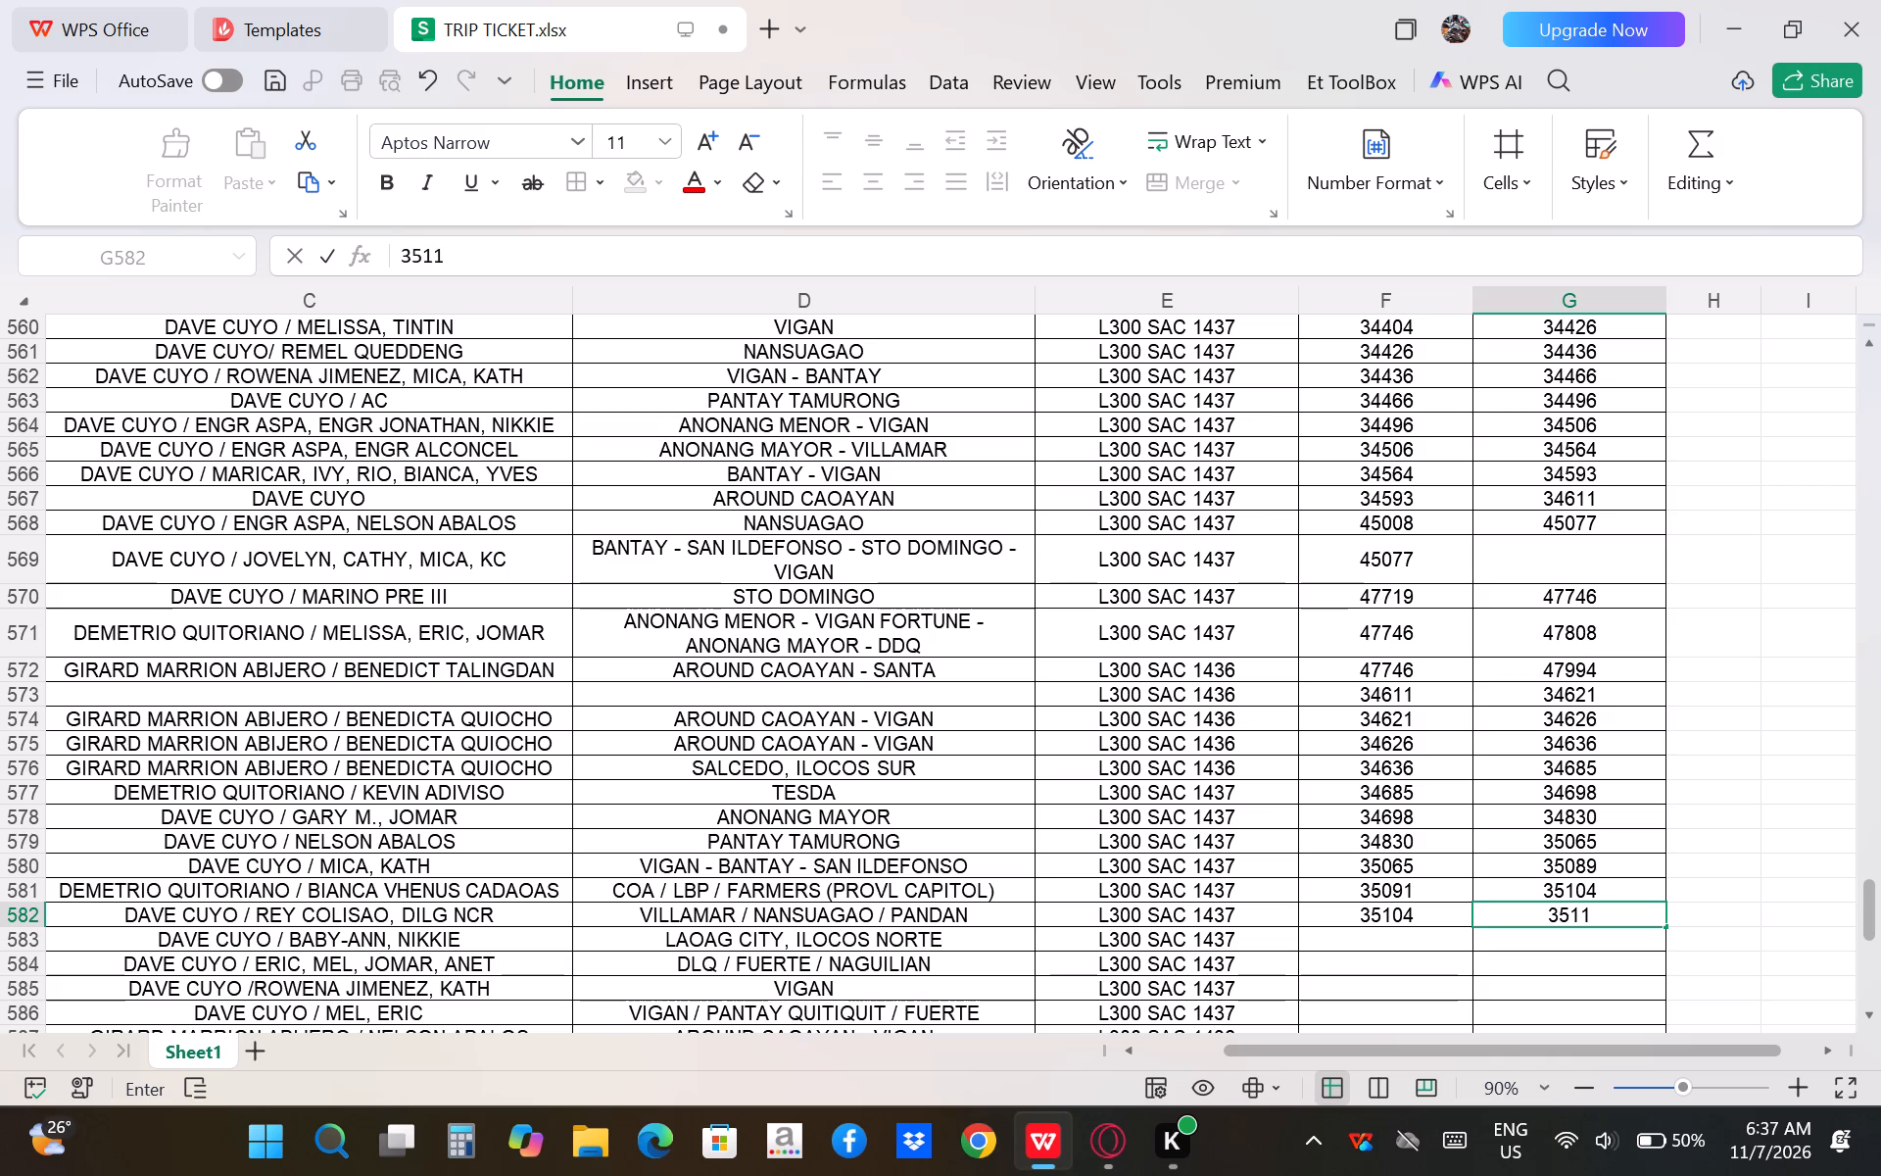
key(9)
key(Return)
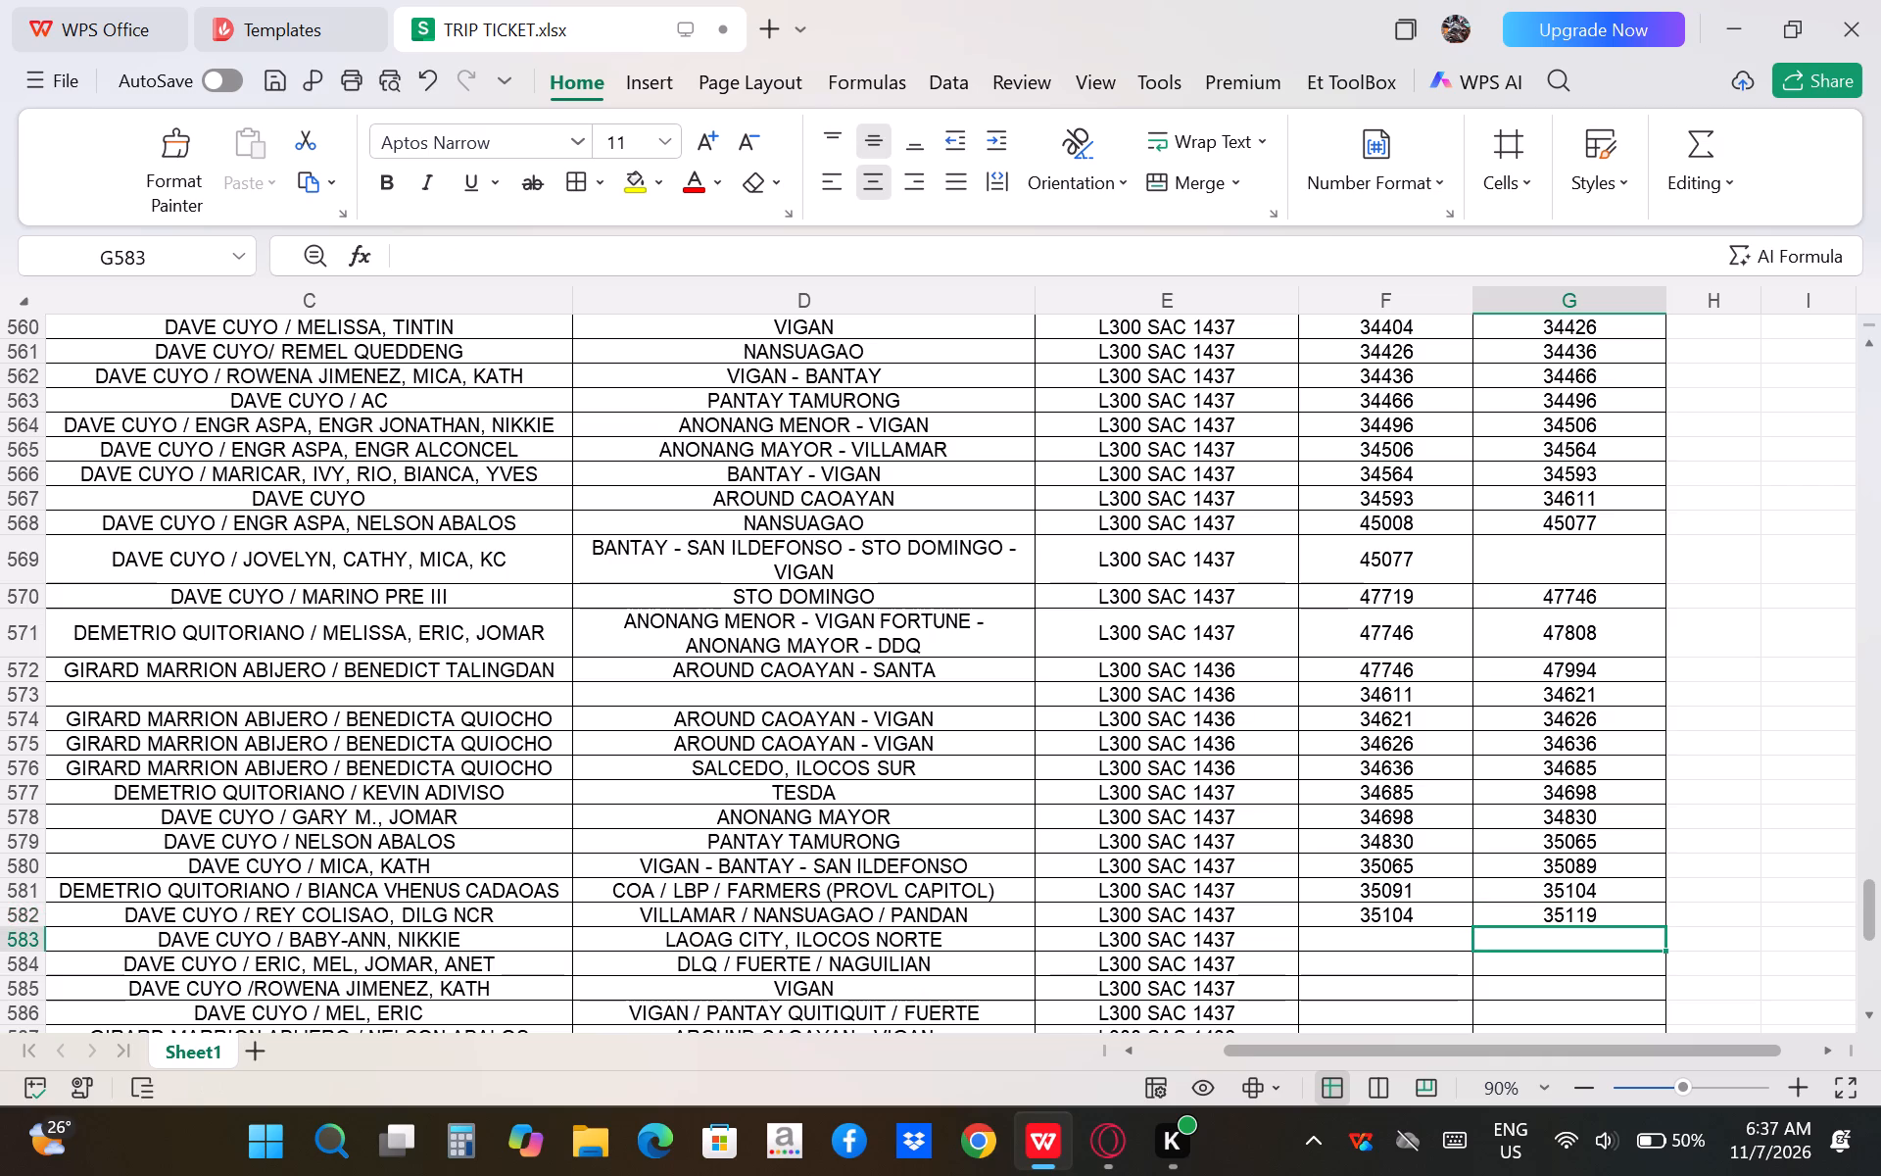
Enter 46251 in F583 and 46276 in G583 for the LAOAG CITY, ILOCOS NORTE trip.
click(1381, 952)
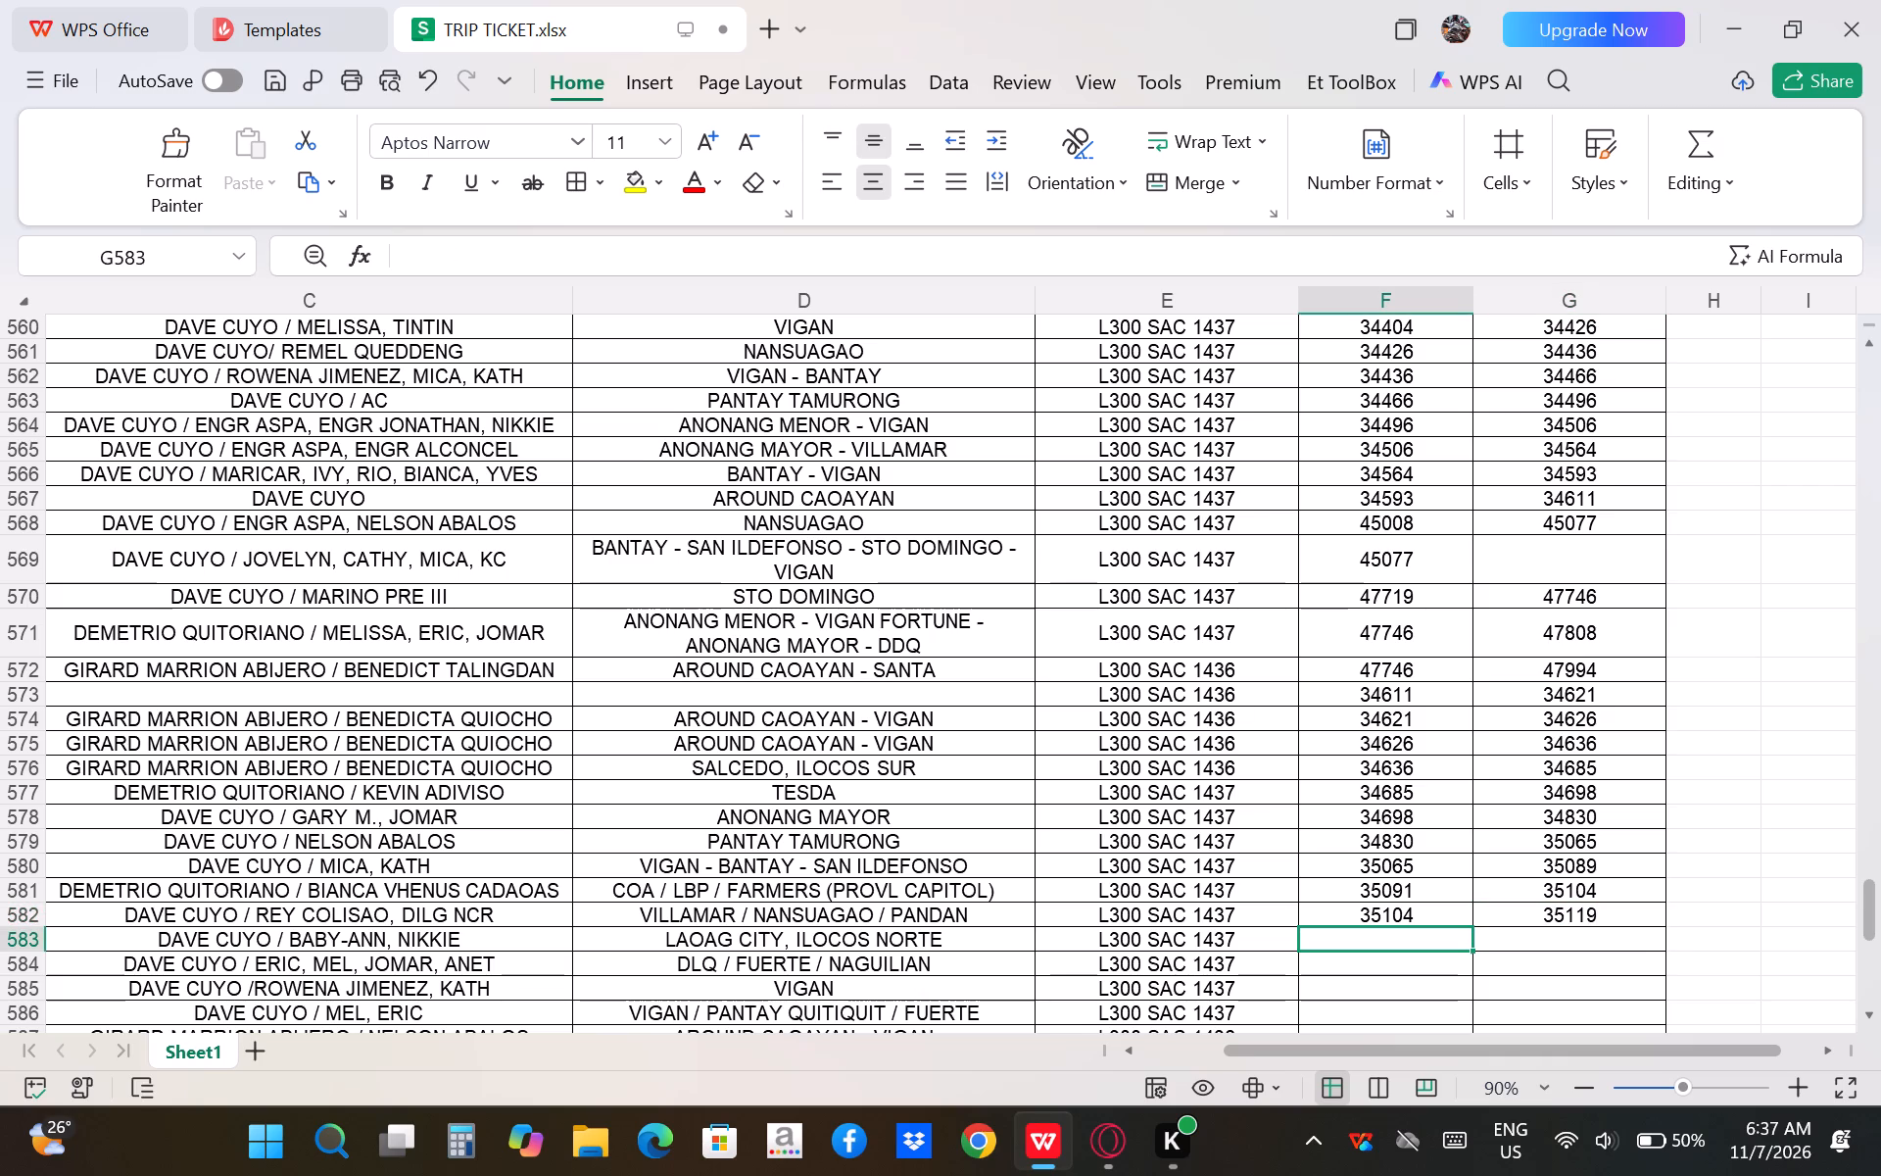
text(46251)
key(Right)
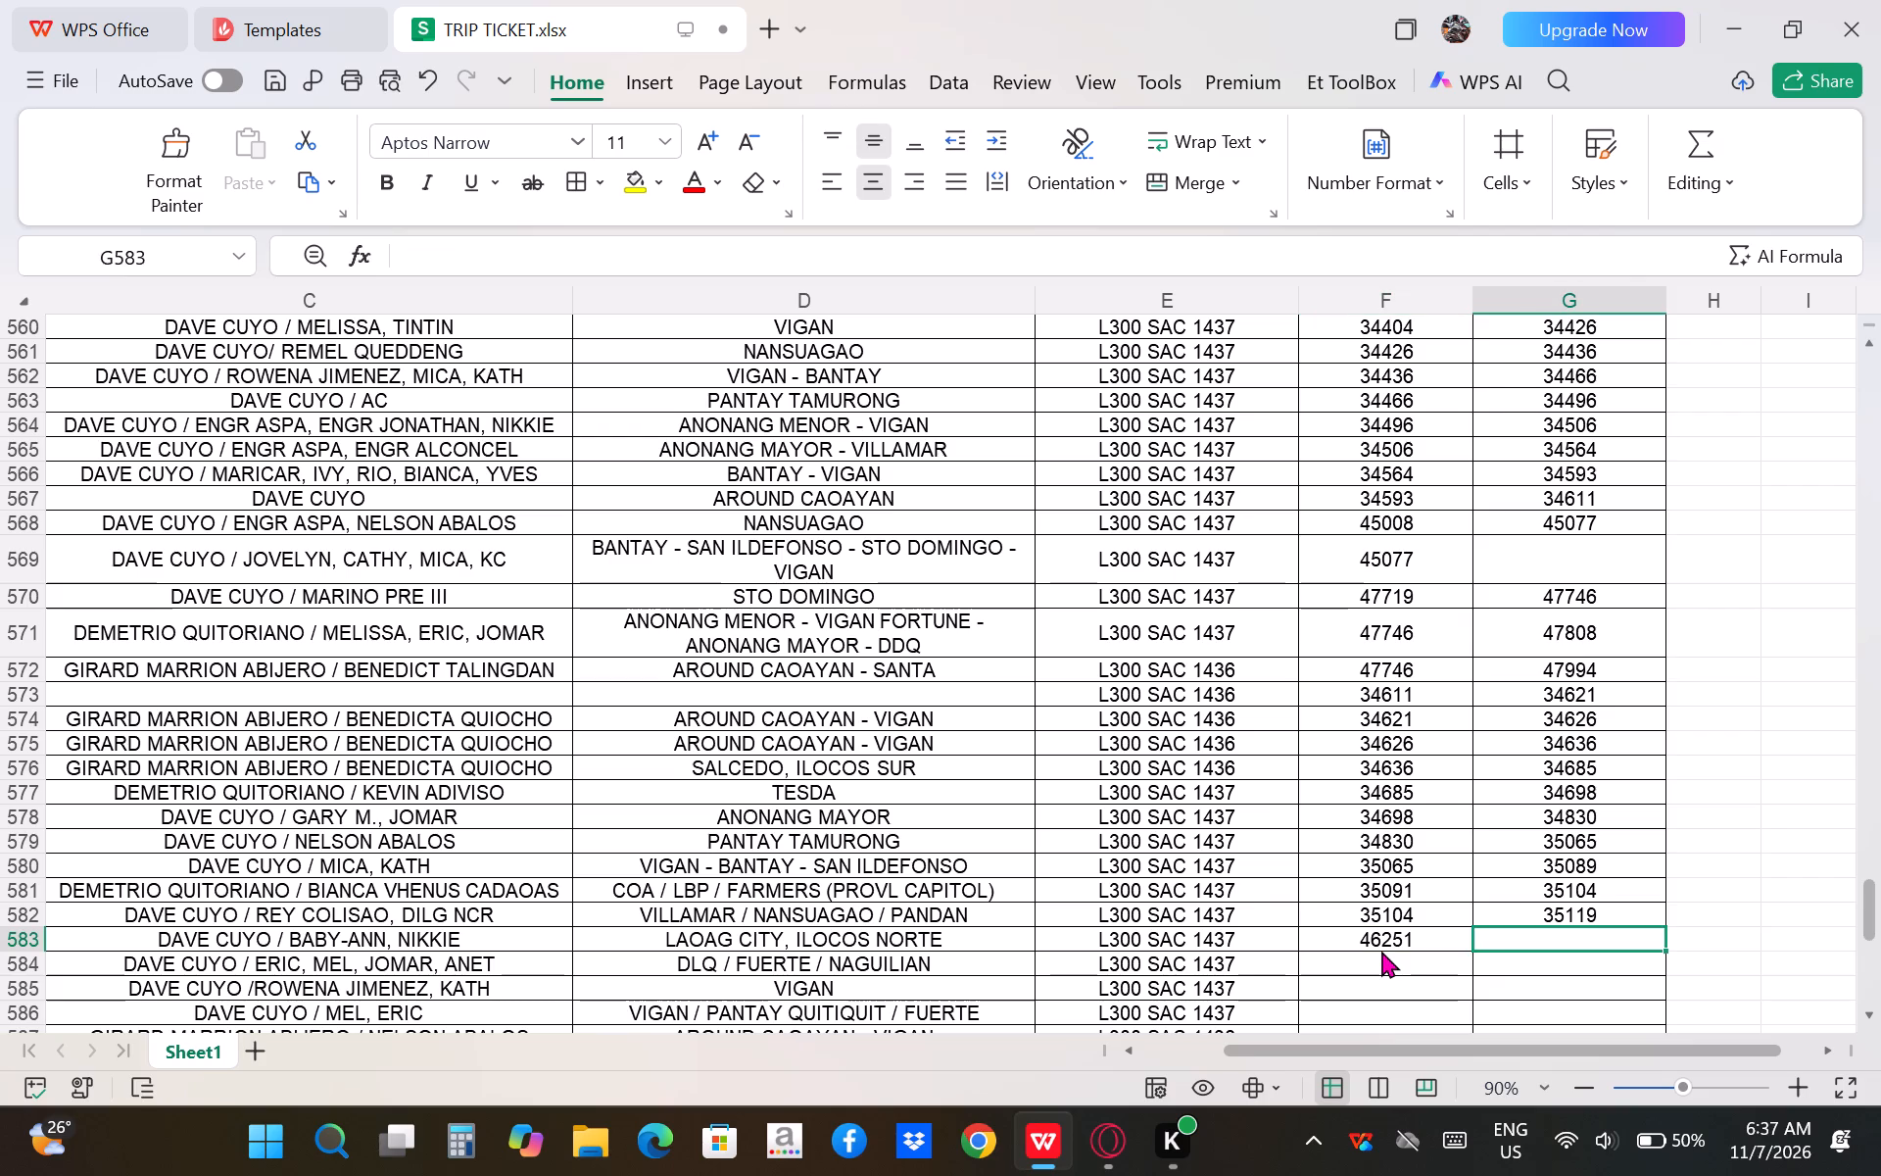
text(46276)
key(Return)
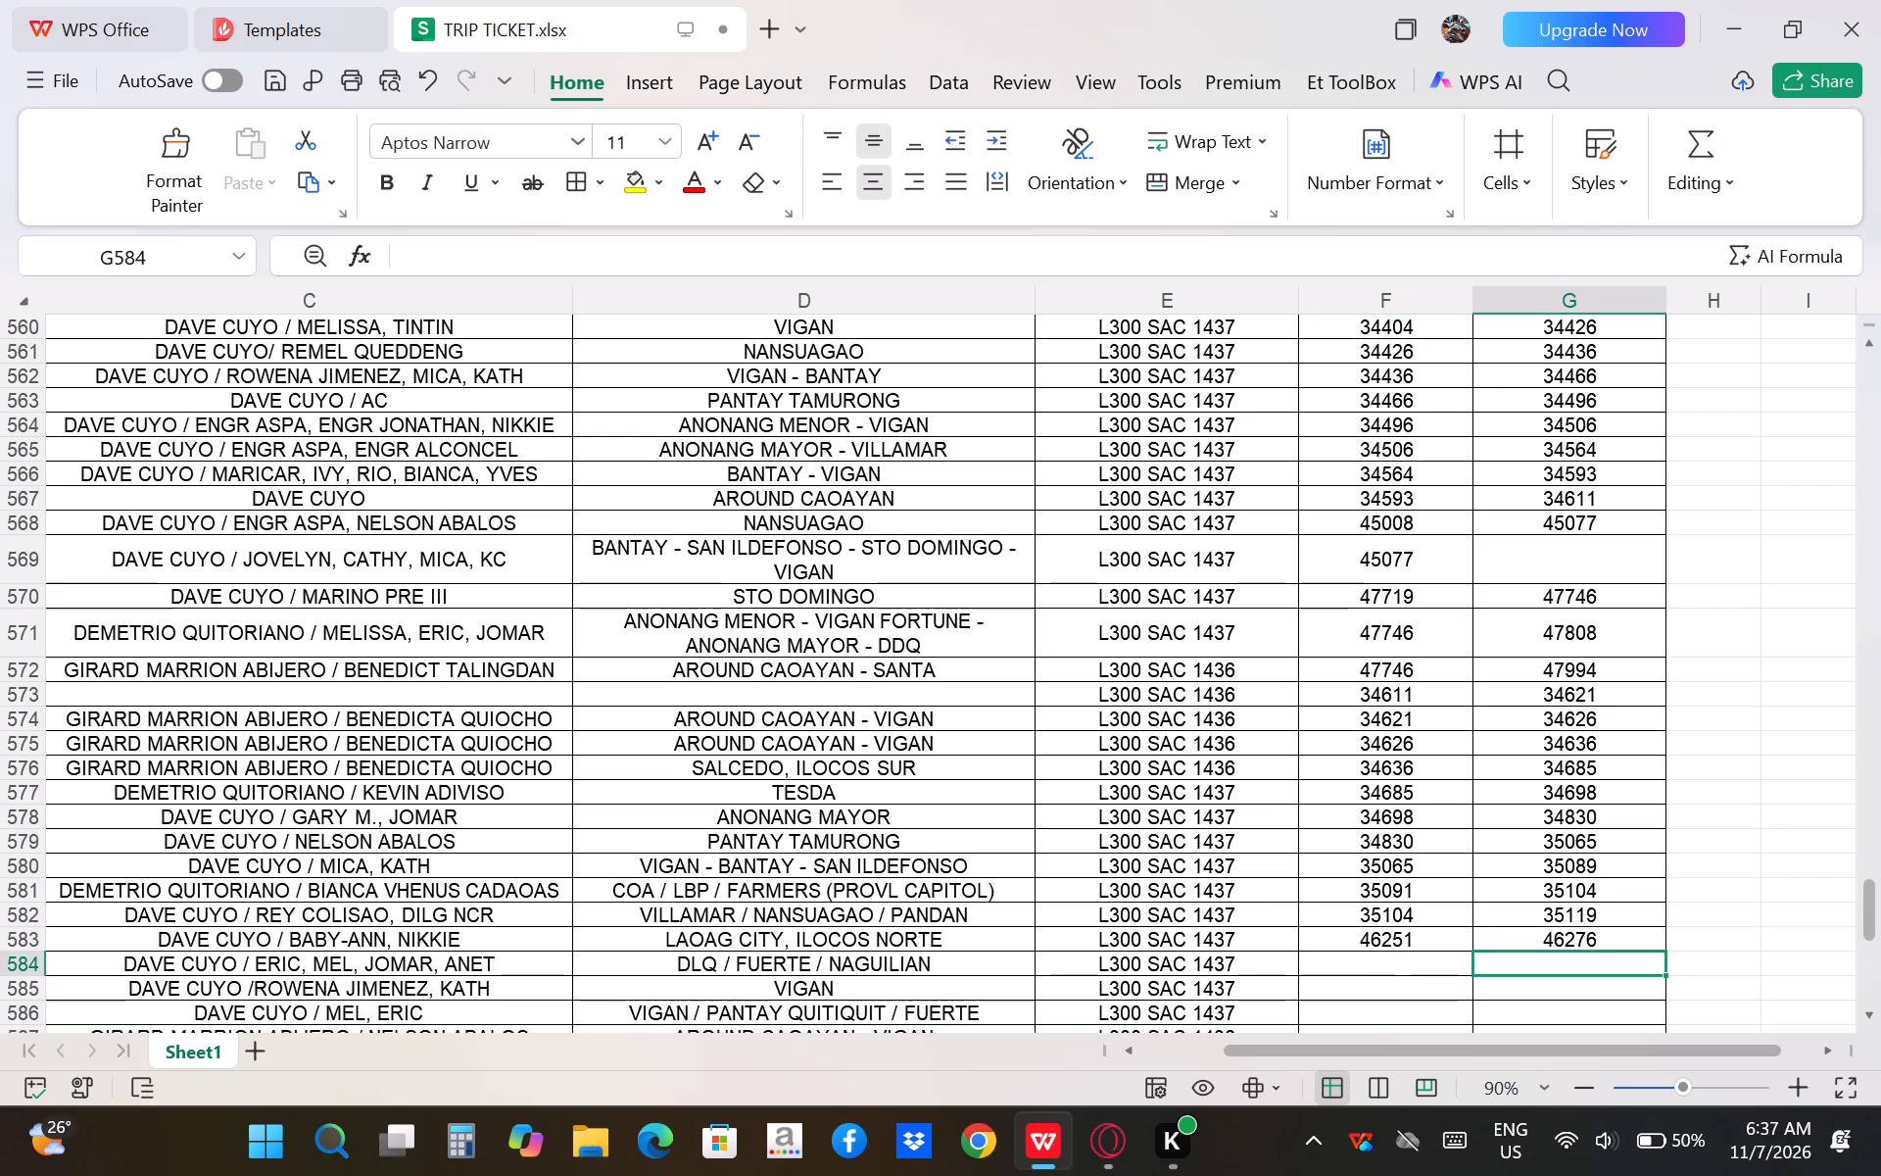
Copy the value of G583 into F584 and enter 46337 in G584 for the DLQ / FUERTE / NAGUILIAN trip.
click(1566, 938)
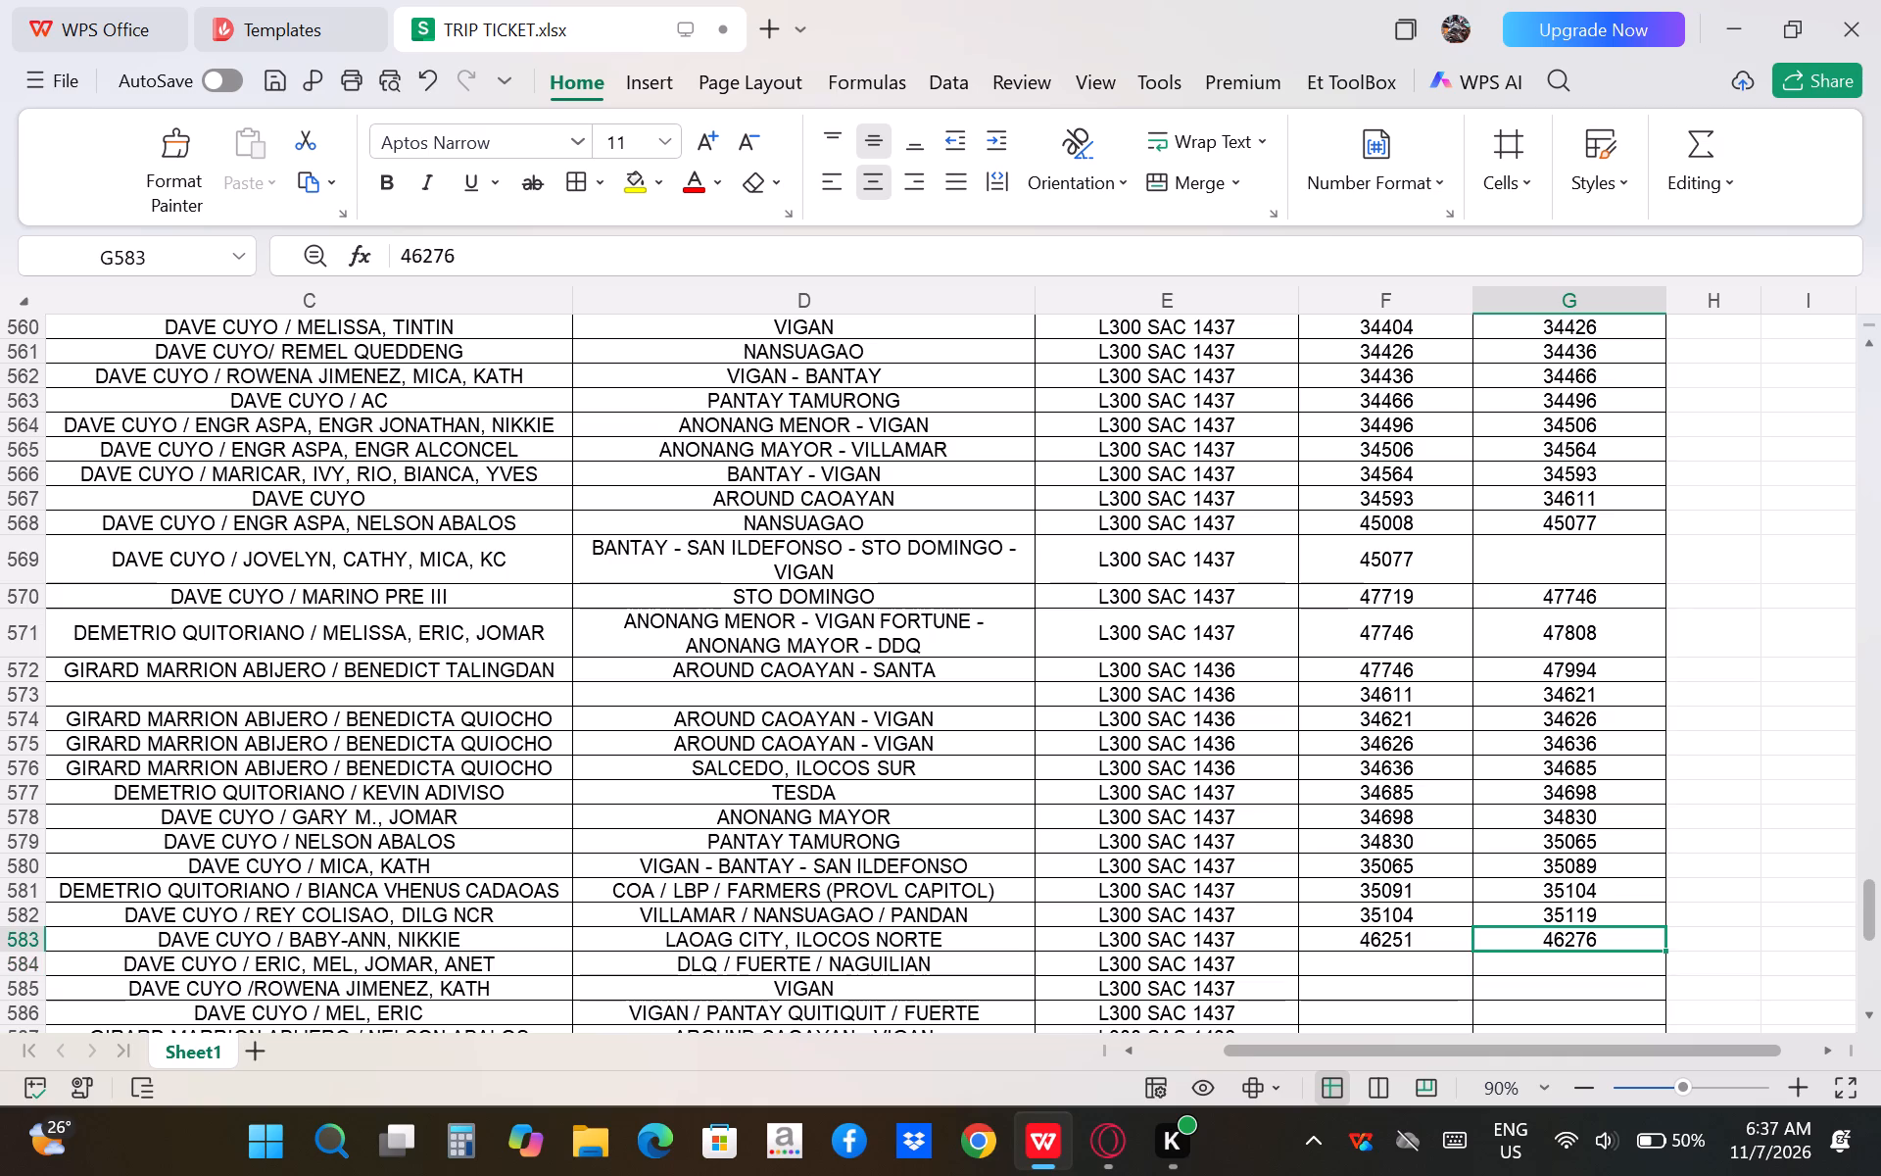
key(ctrl+c)
click(1411, 973)
key(Return)
key(Right)
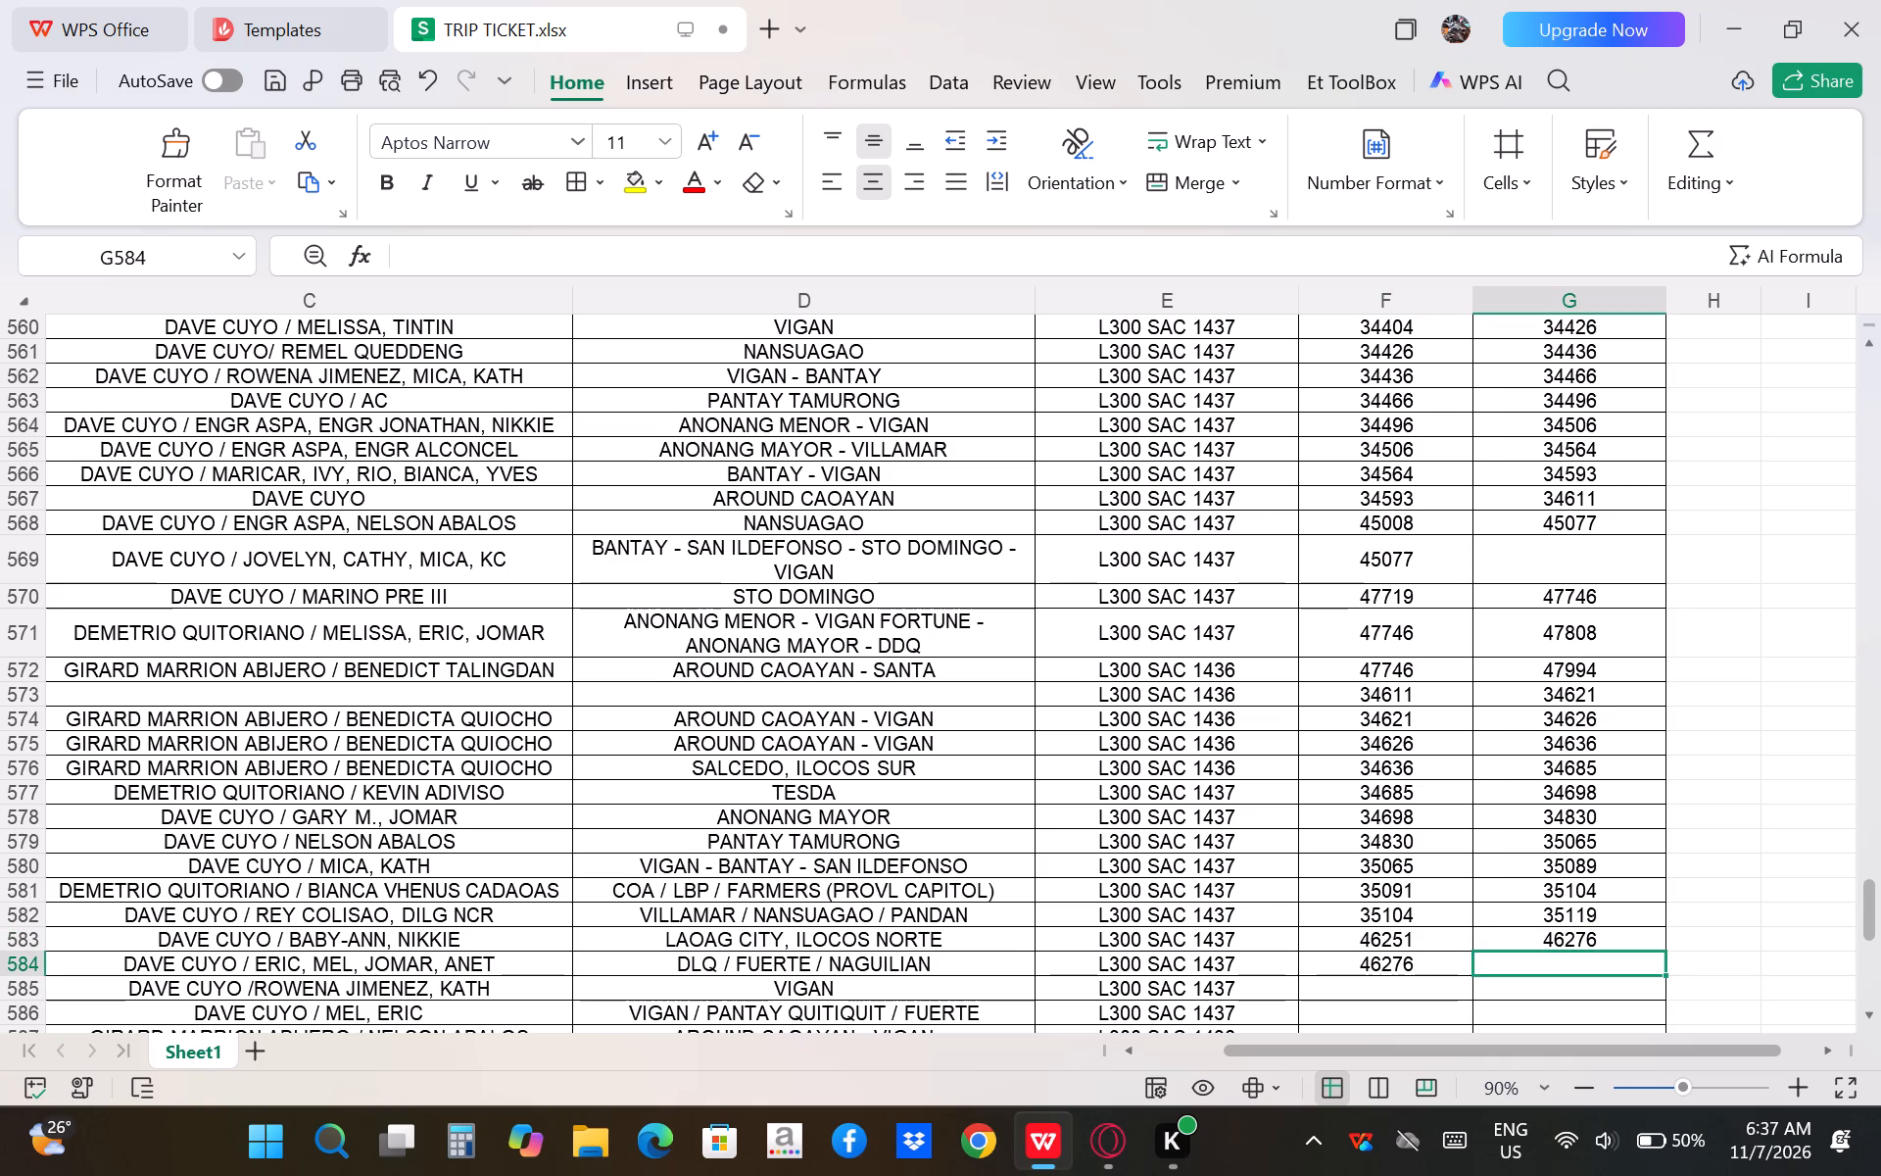
key(4)
text(633)
key(7)
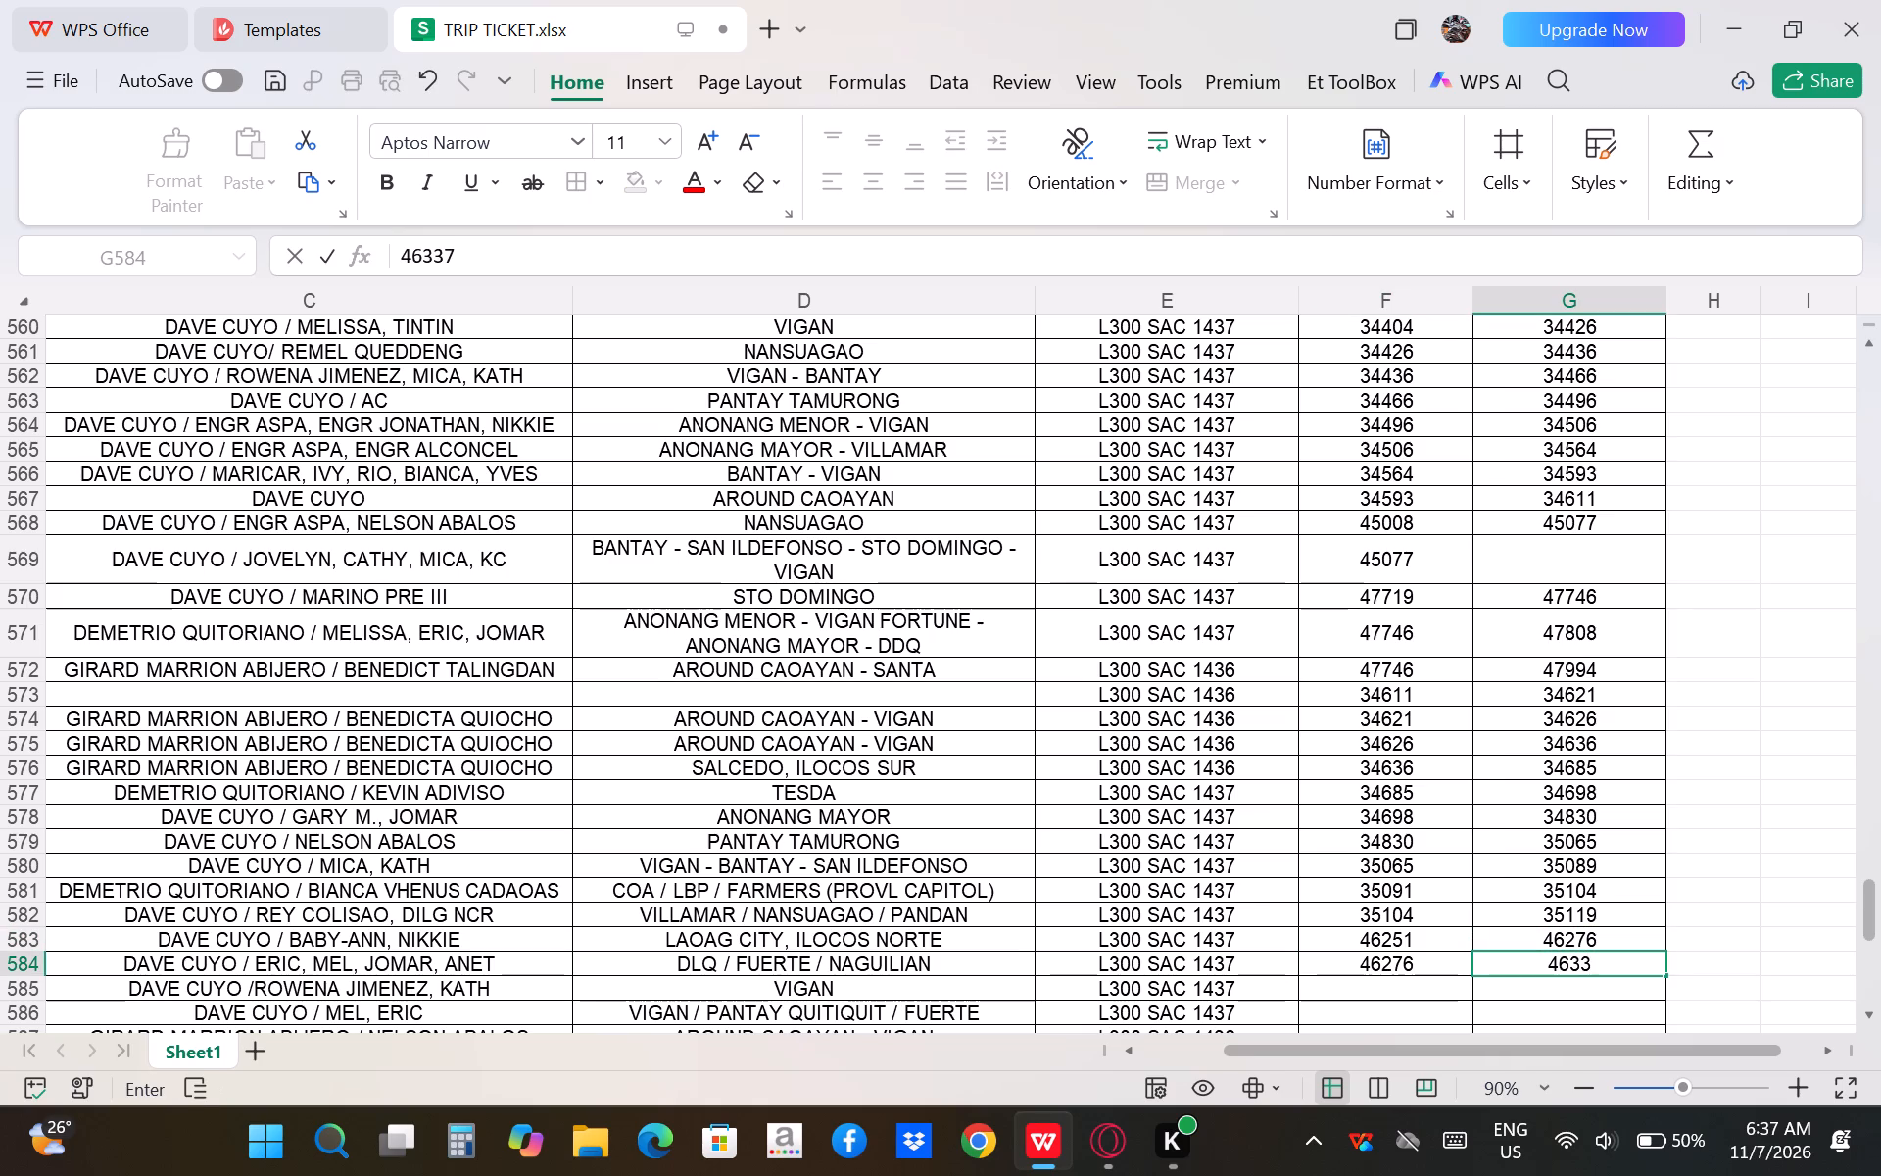
key(Return)
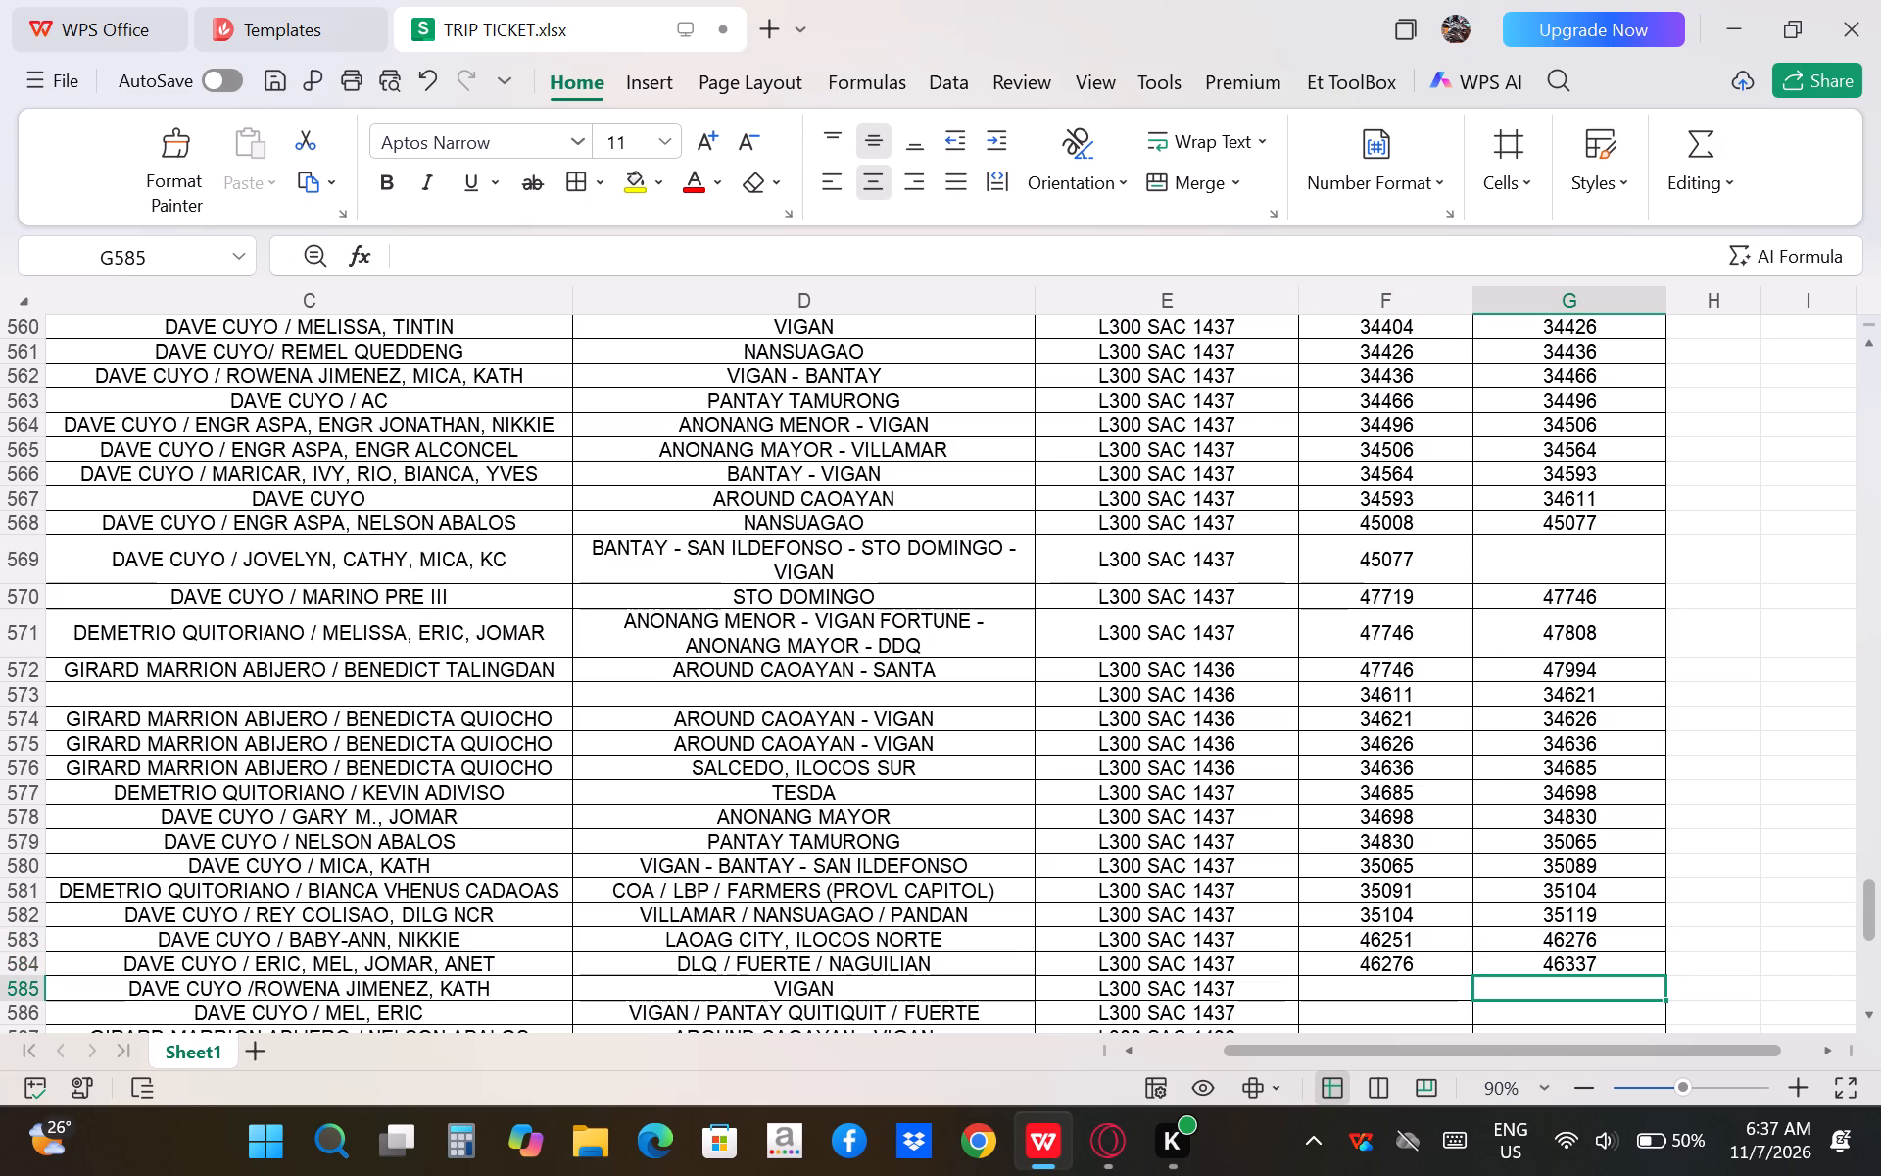
Copy the value of G584 into F585 and enter 46469 in G585 for the VIGAN trip.
click(1499, 965)
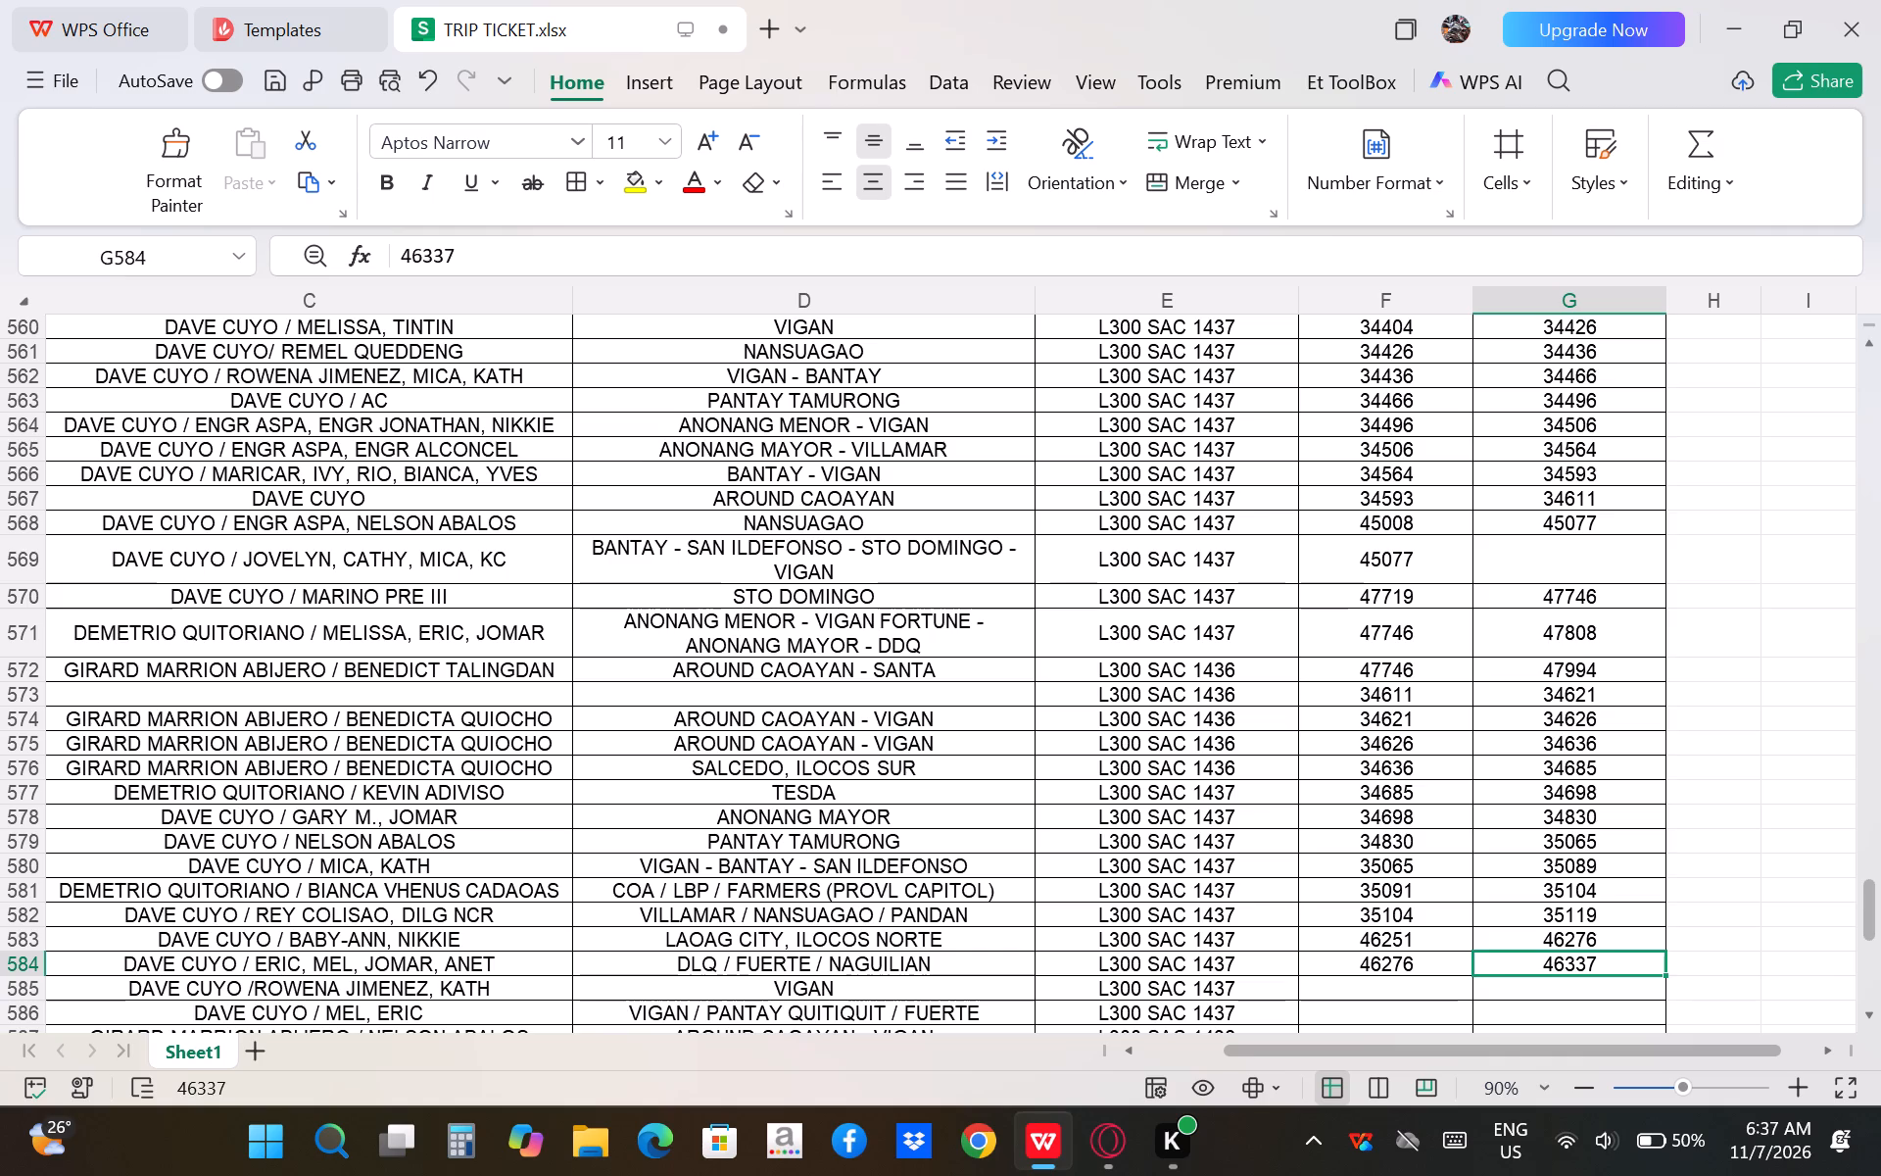
key(ctrl+c)
click(1452, 986)
key(Return)
key(Right)
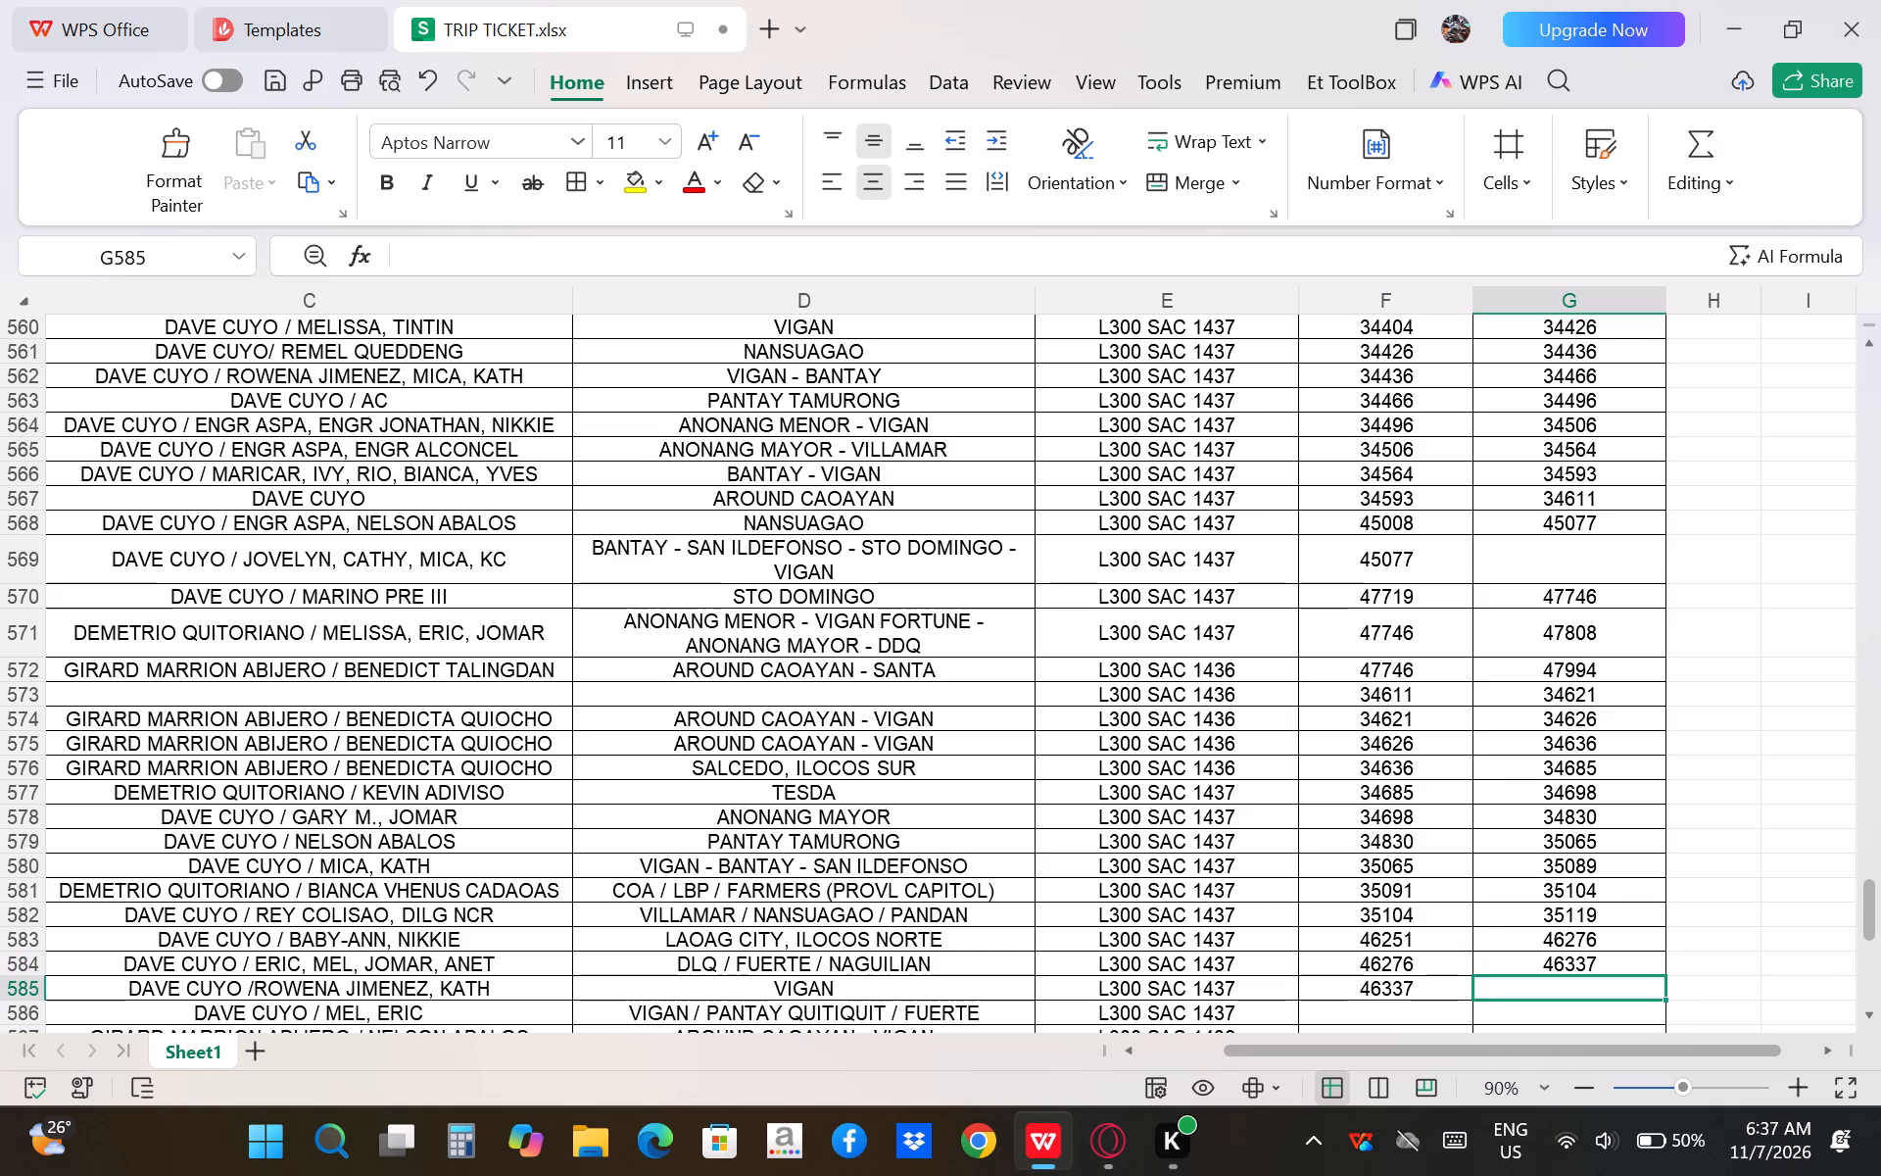
text(4646)
key(9)
key(Return)
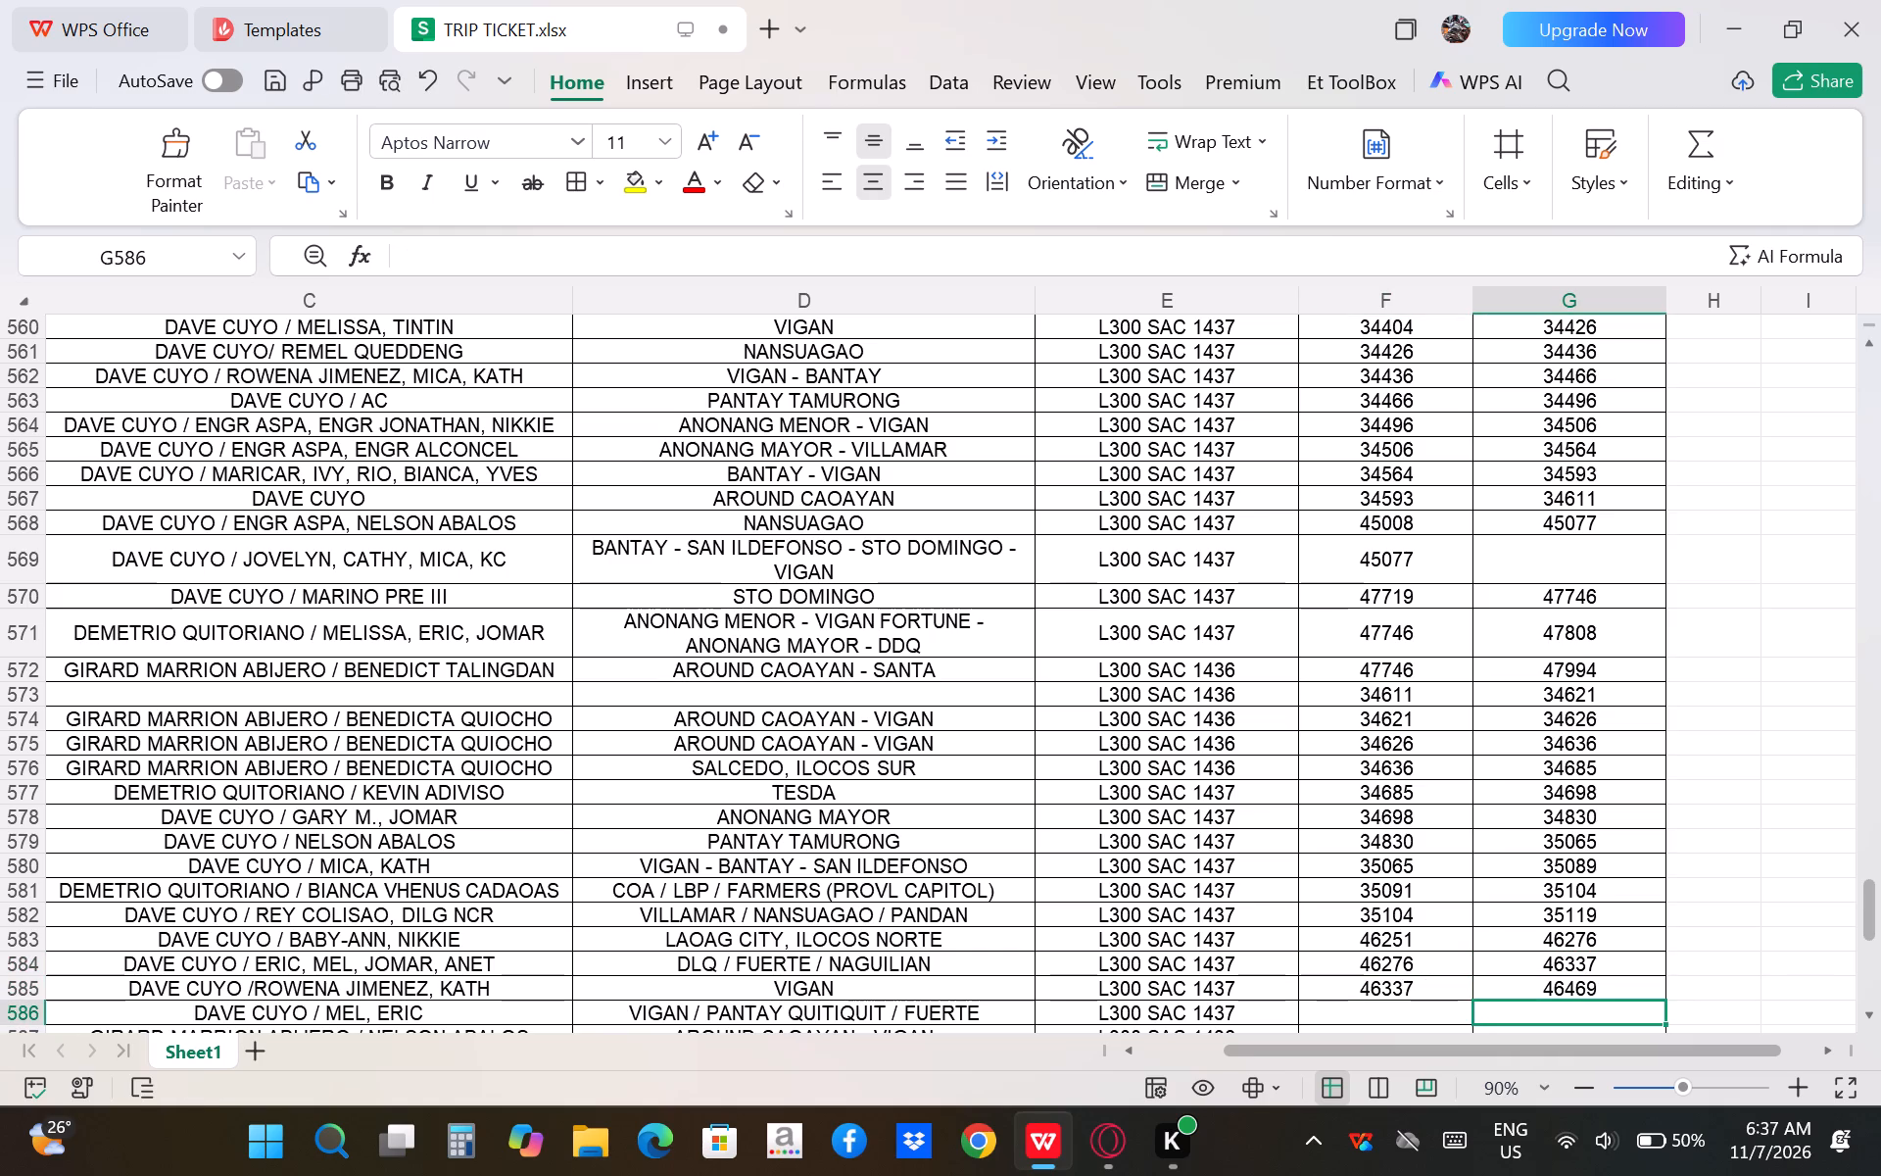
Copy the value of G585 into F586 and enter 46500 in G586 for the VIGAN / PANTAY QUITIQUIT / FUERTE trip.
click(1592, 997)
key(ctrl+c)
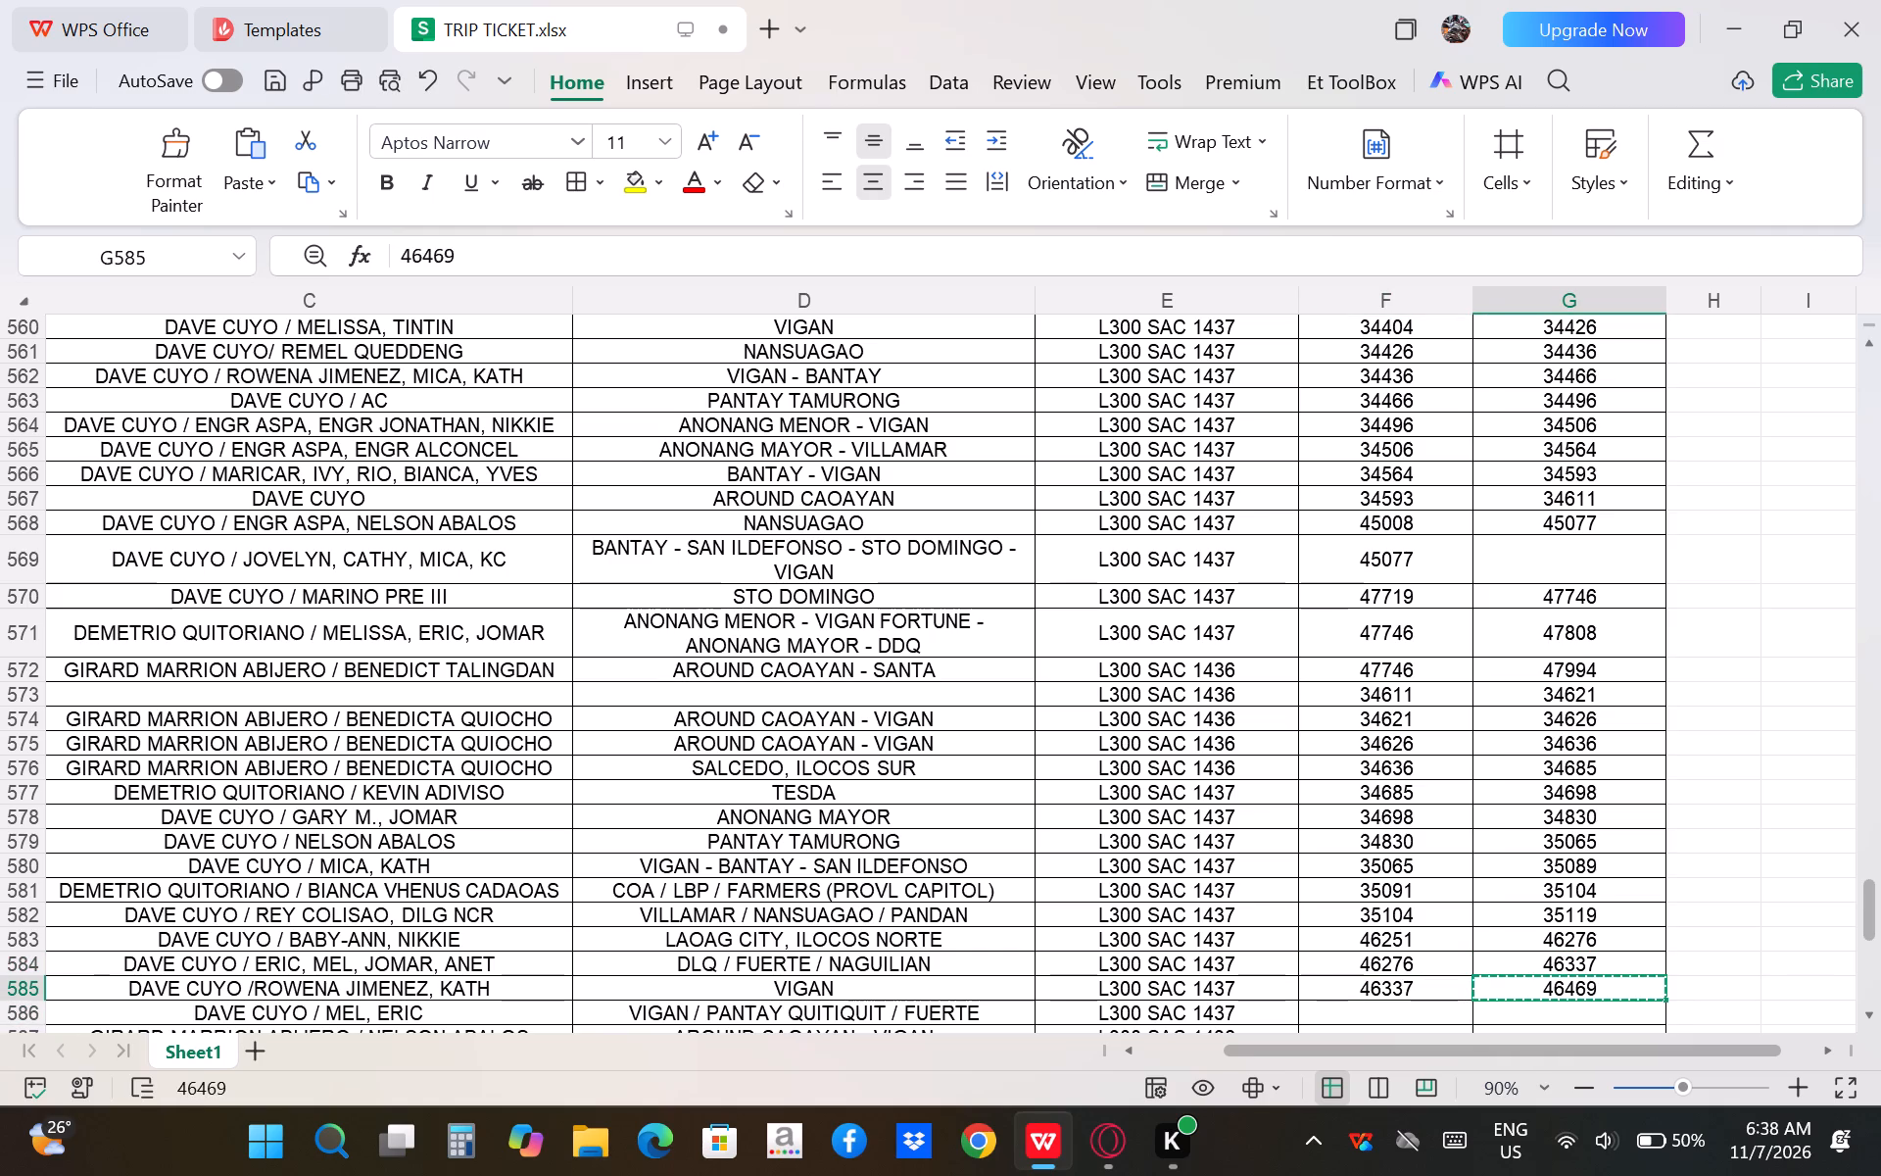
click(1473, 1011)
key(Return)
key(Right)
key(4)
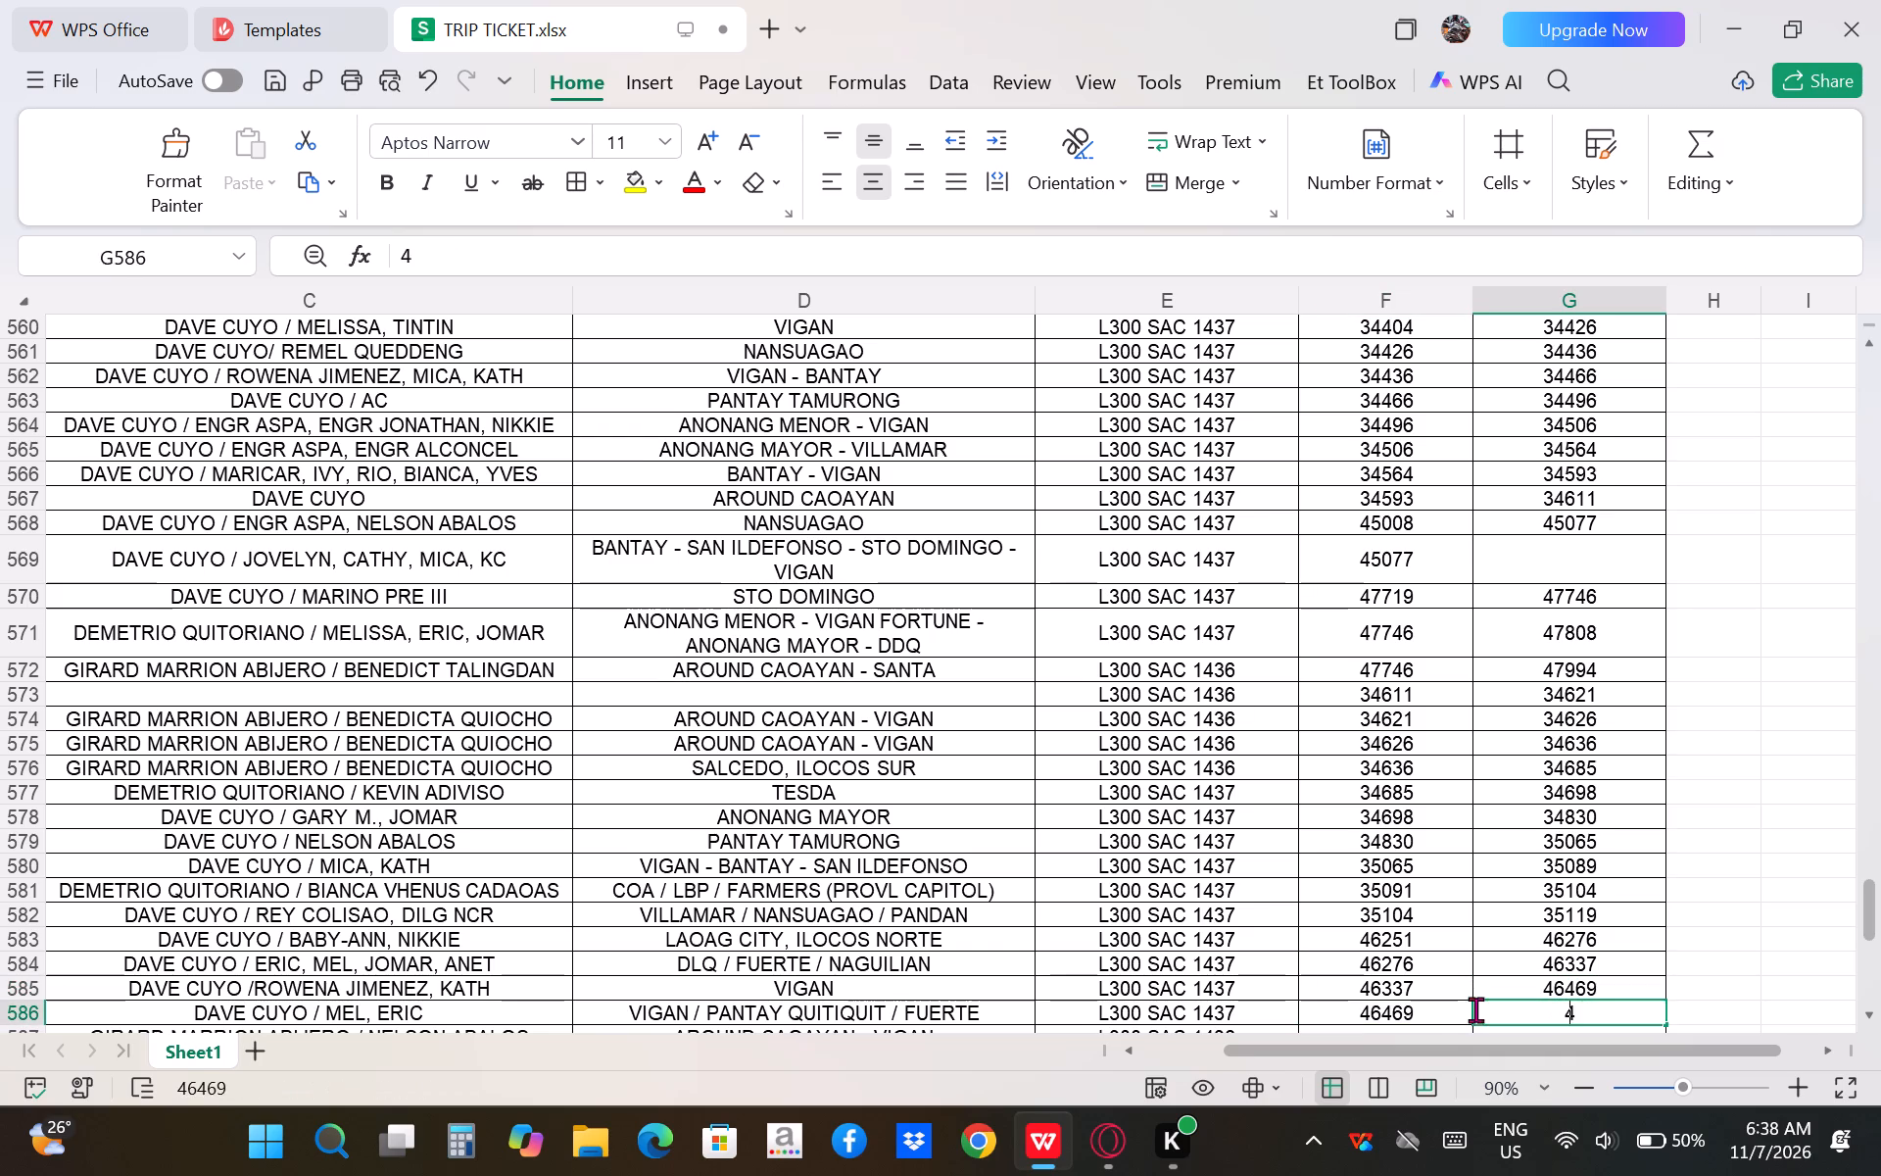
text(6500)
key(Return)
Copy the value of G586 into F587 for the AROUND CAOAYAN - VIGAN trip.
scroll(1473, 995, down, 4)
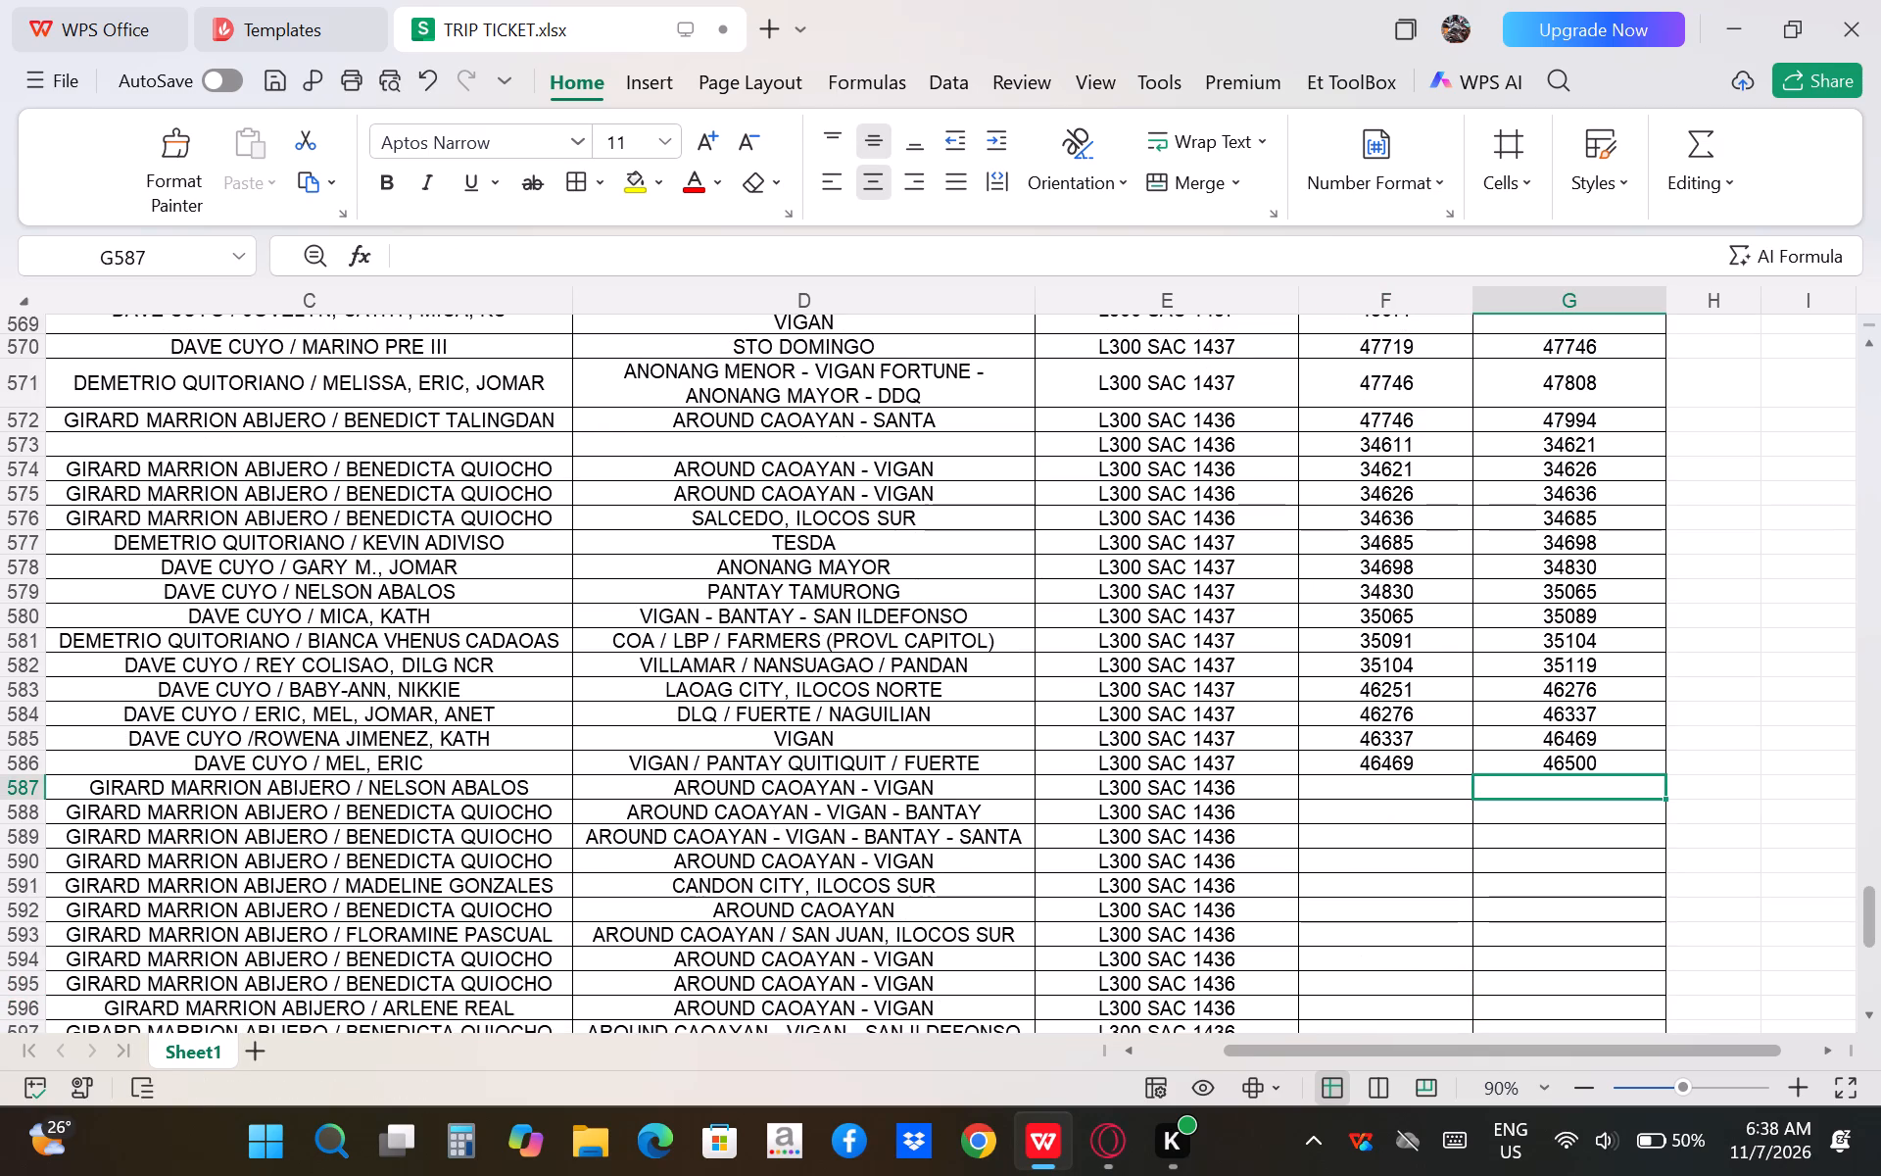
click(1548, 678)
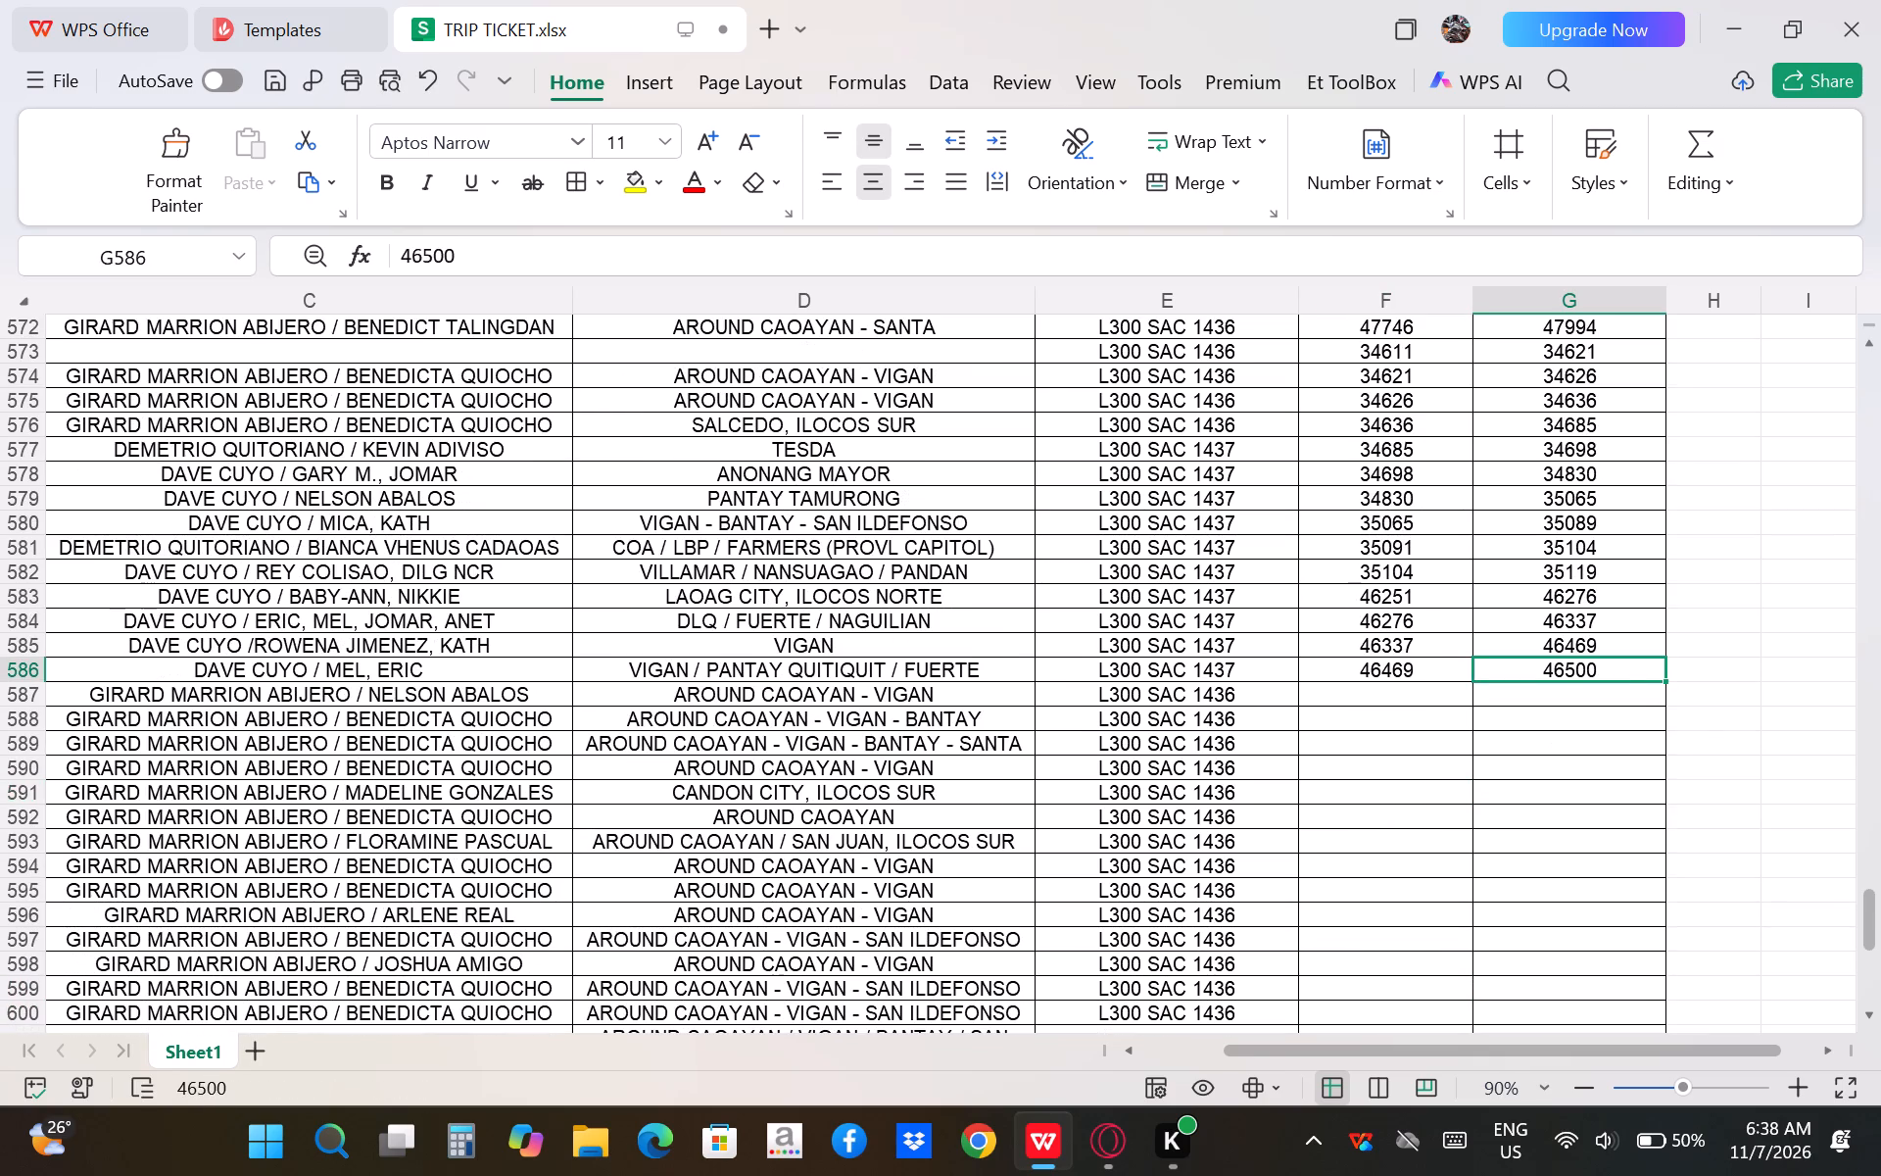
key(ctrl+c)
click(1382, 688)
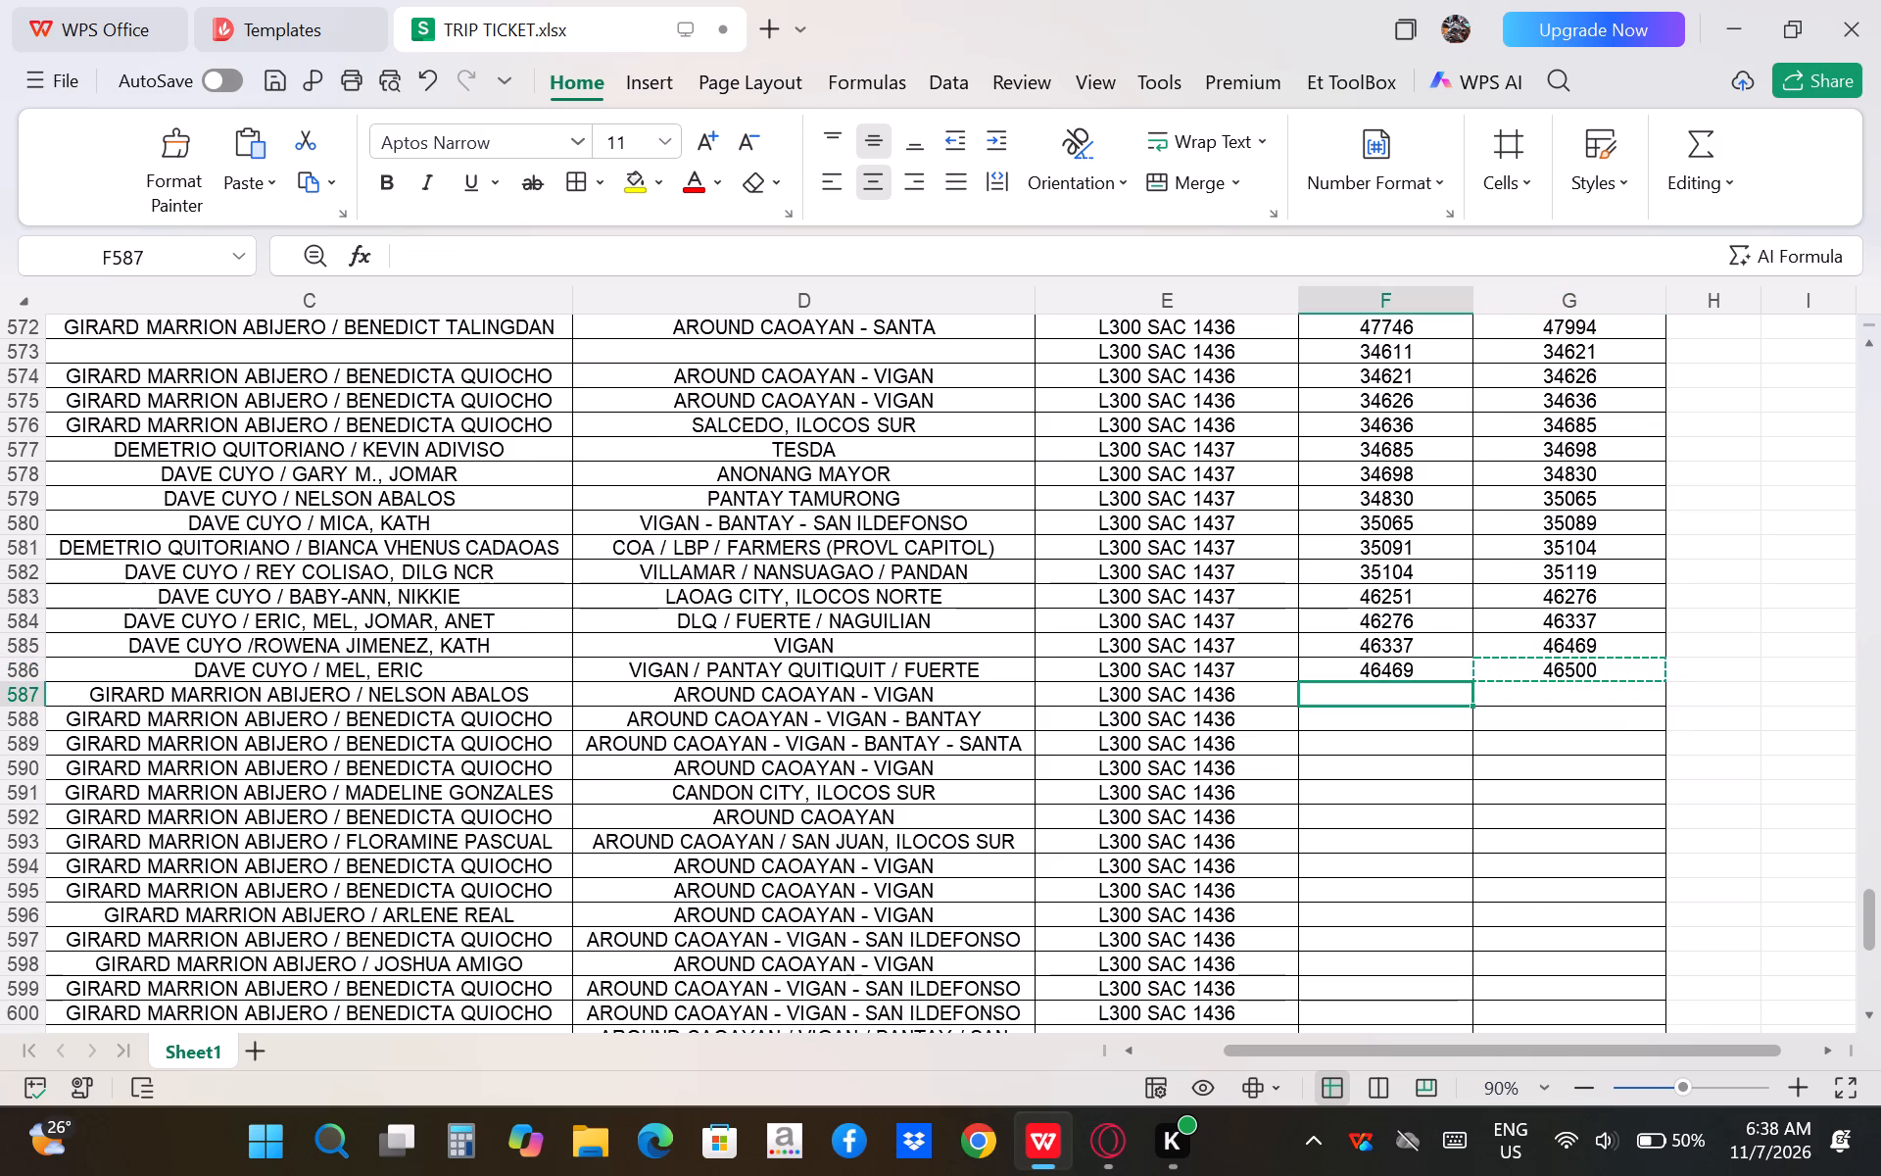
key(Return)
key(Right)
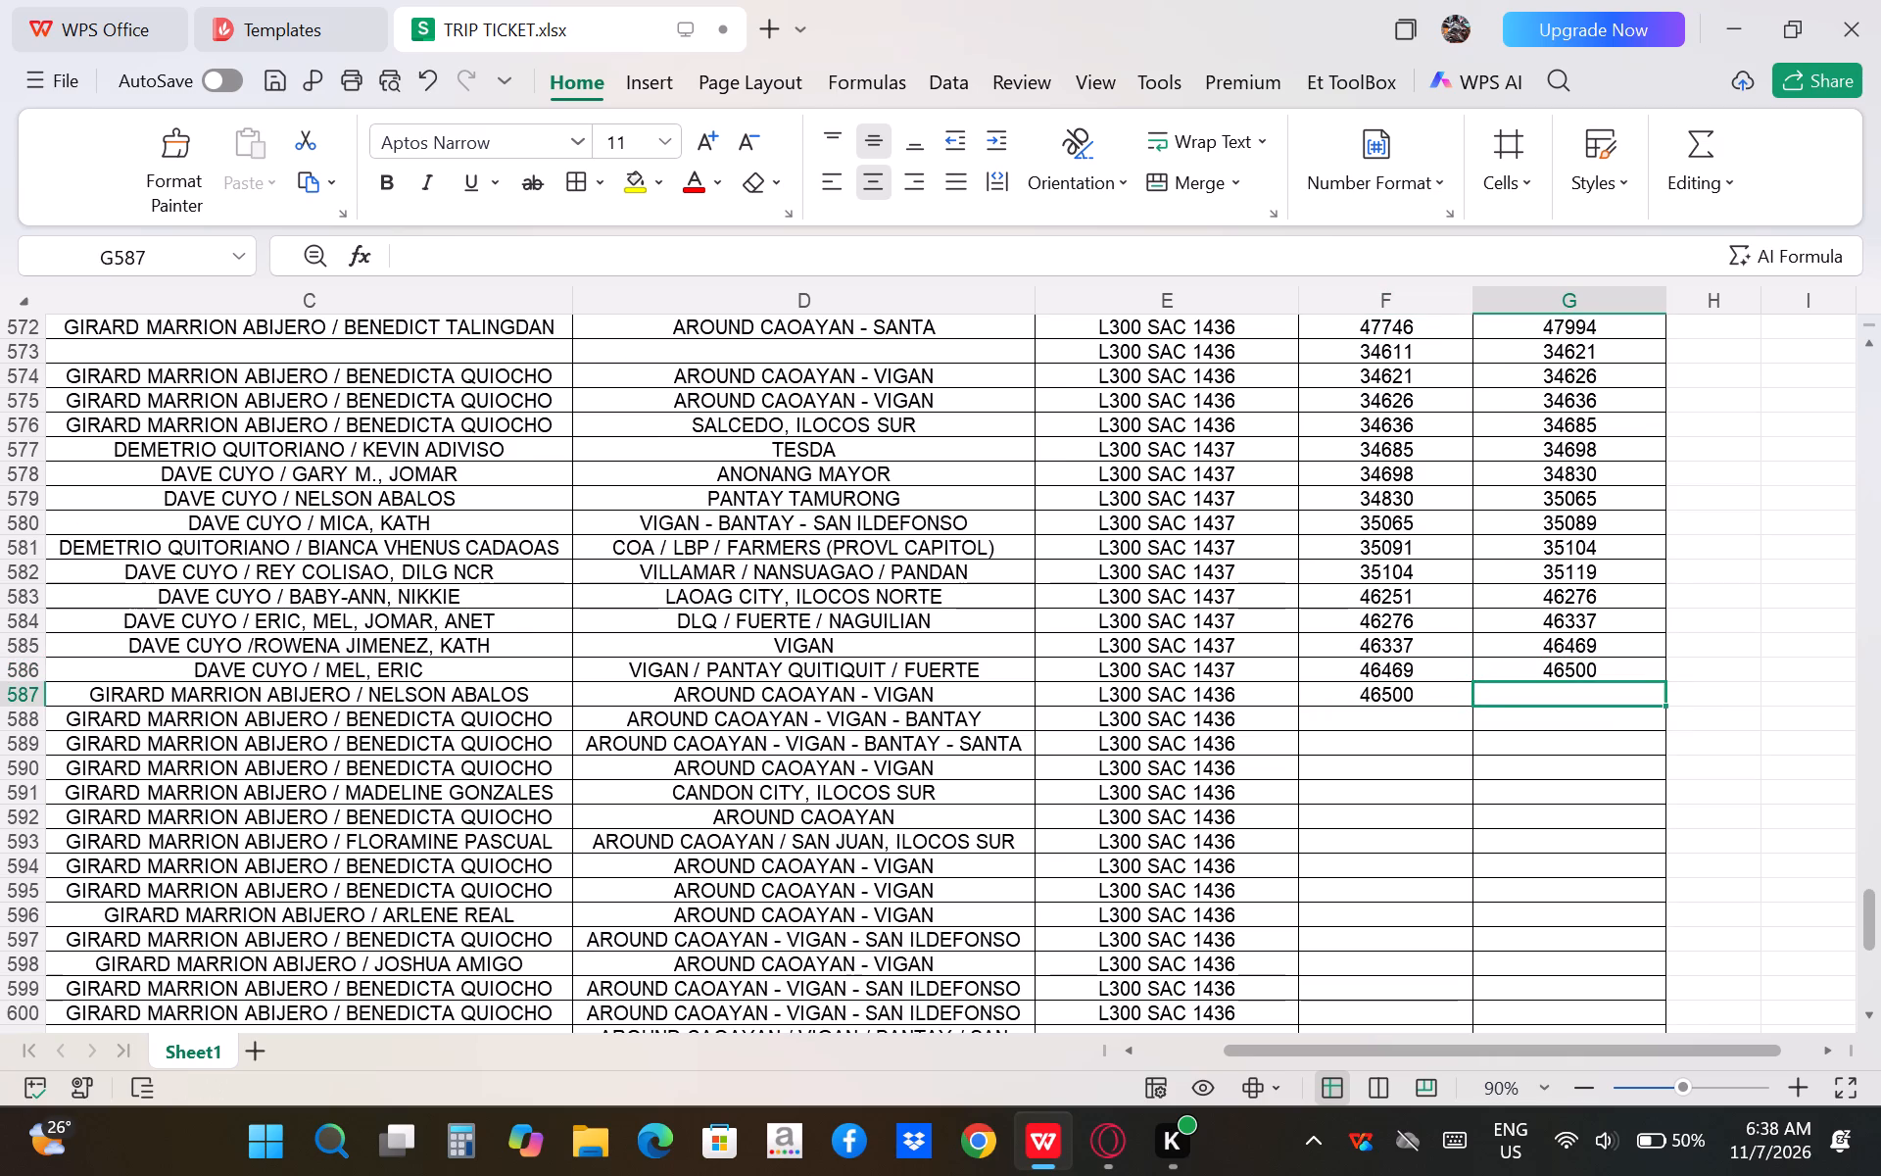
Enter 46642 in G587 for the AROUND CAOAYAN - VIGAN trip.
text(46642)
key(Return)
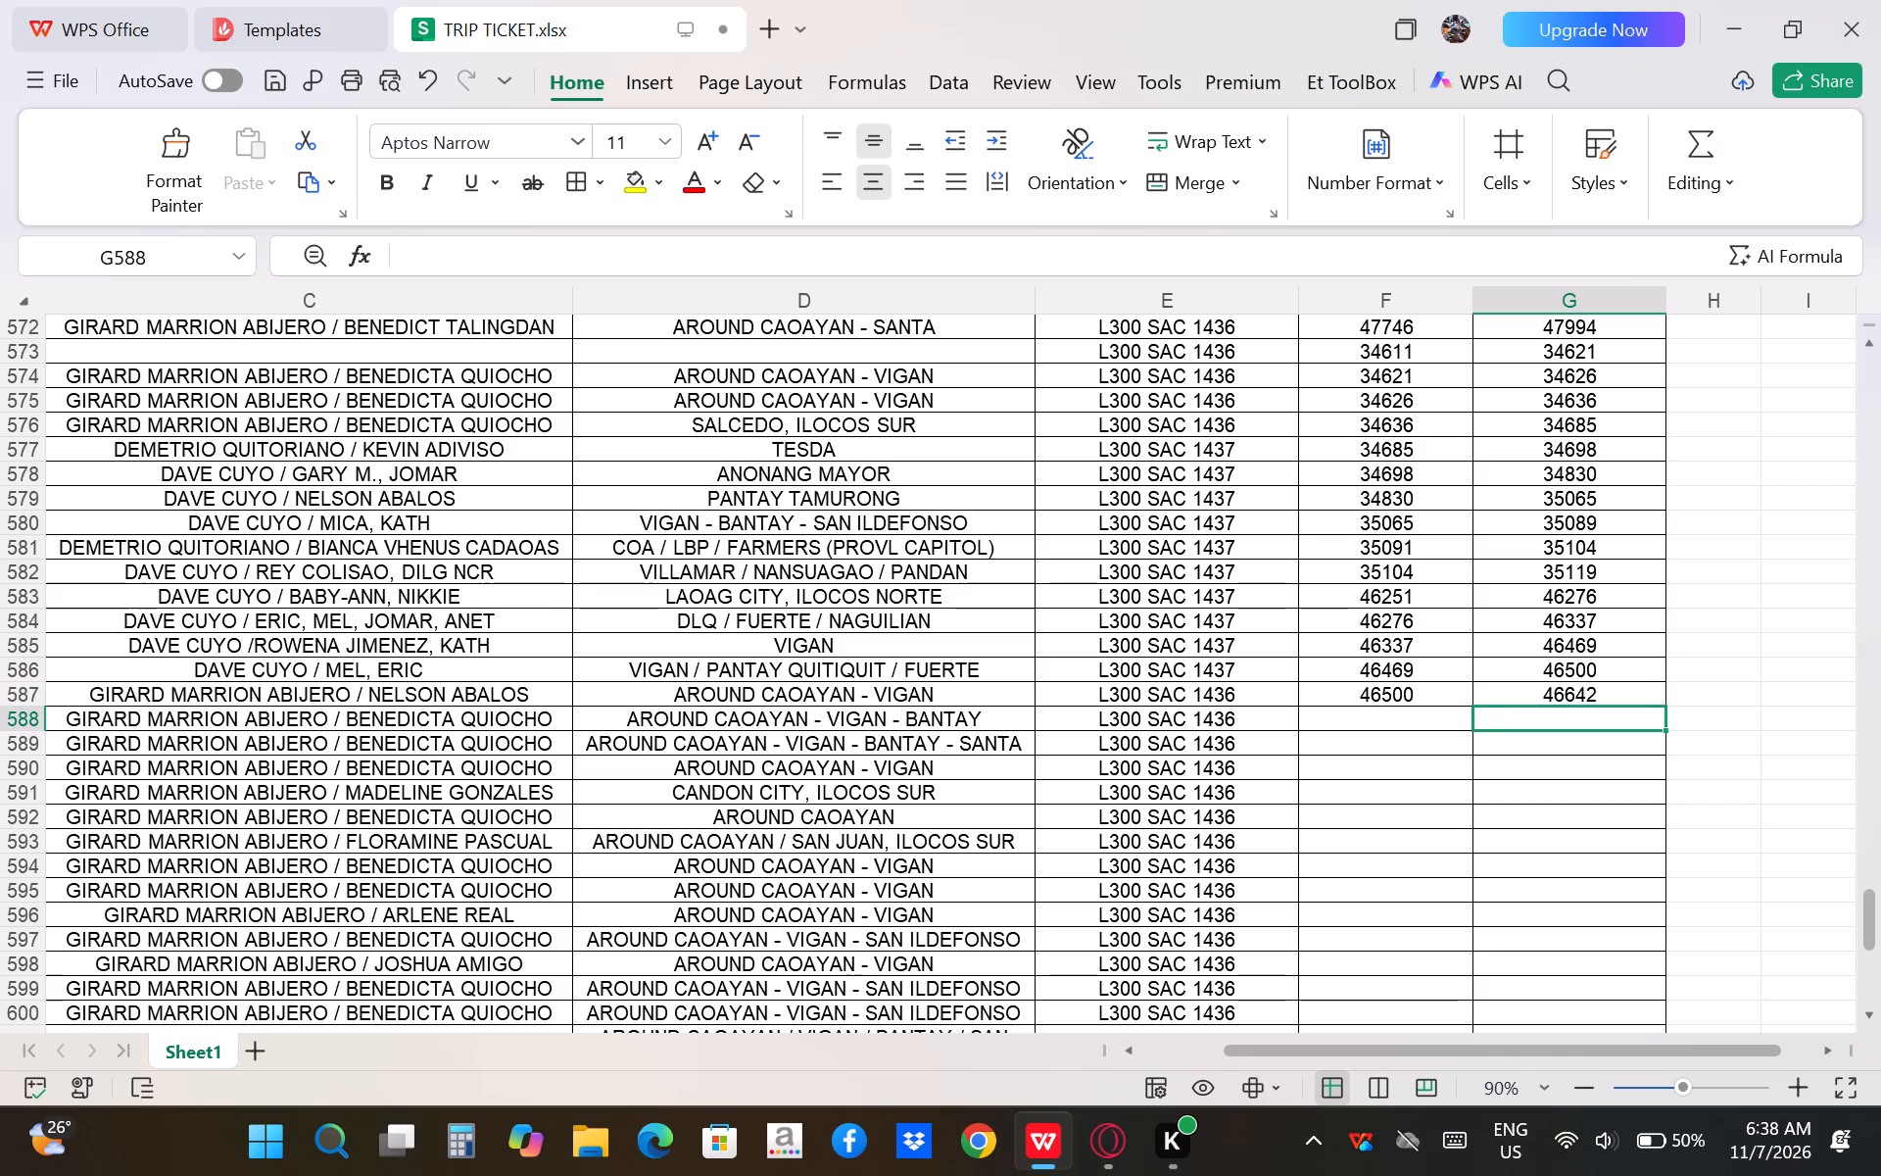
Copy the value of G587 into F588 and enter 46713 in G588 for the AROUND CAOAYAN - VIGAN - BANTAY trip.
click(1546, 697)
key(ctrl+c)
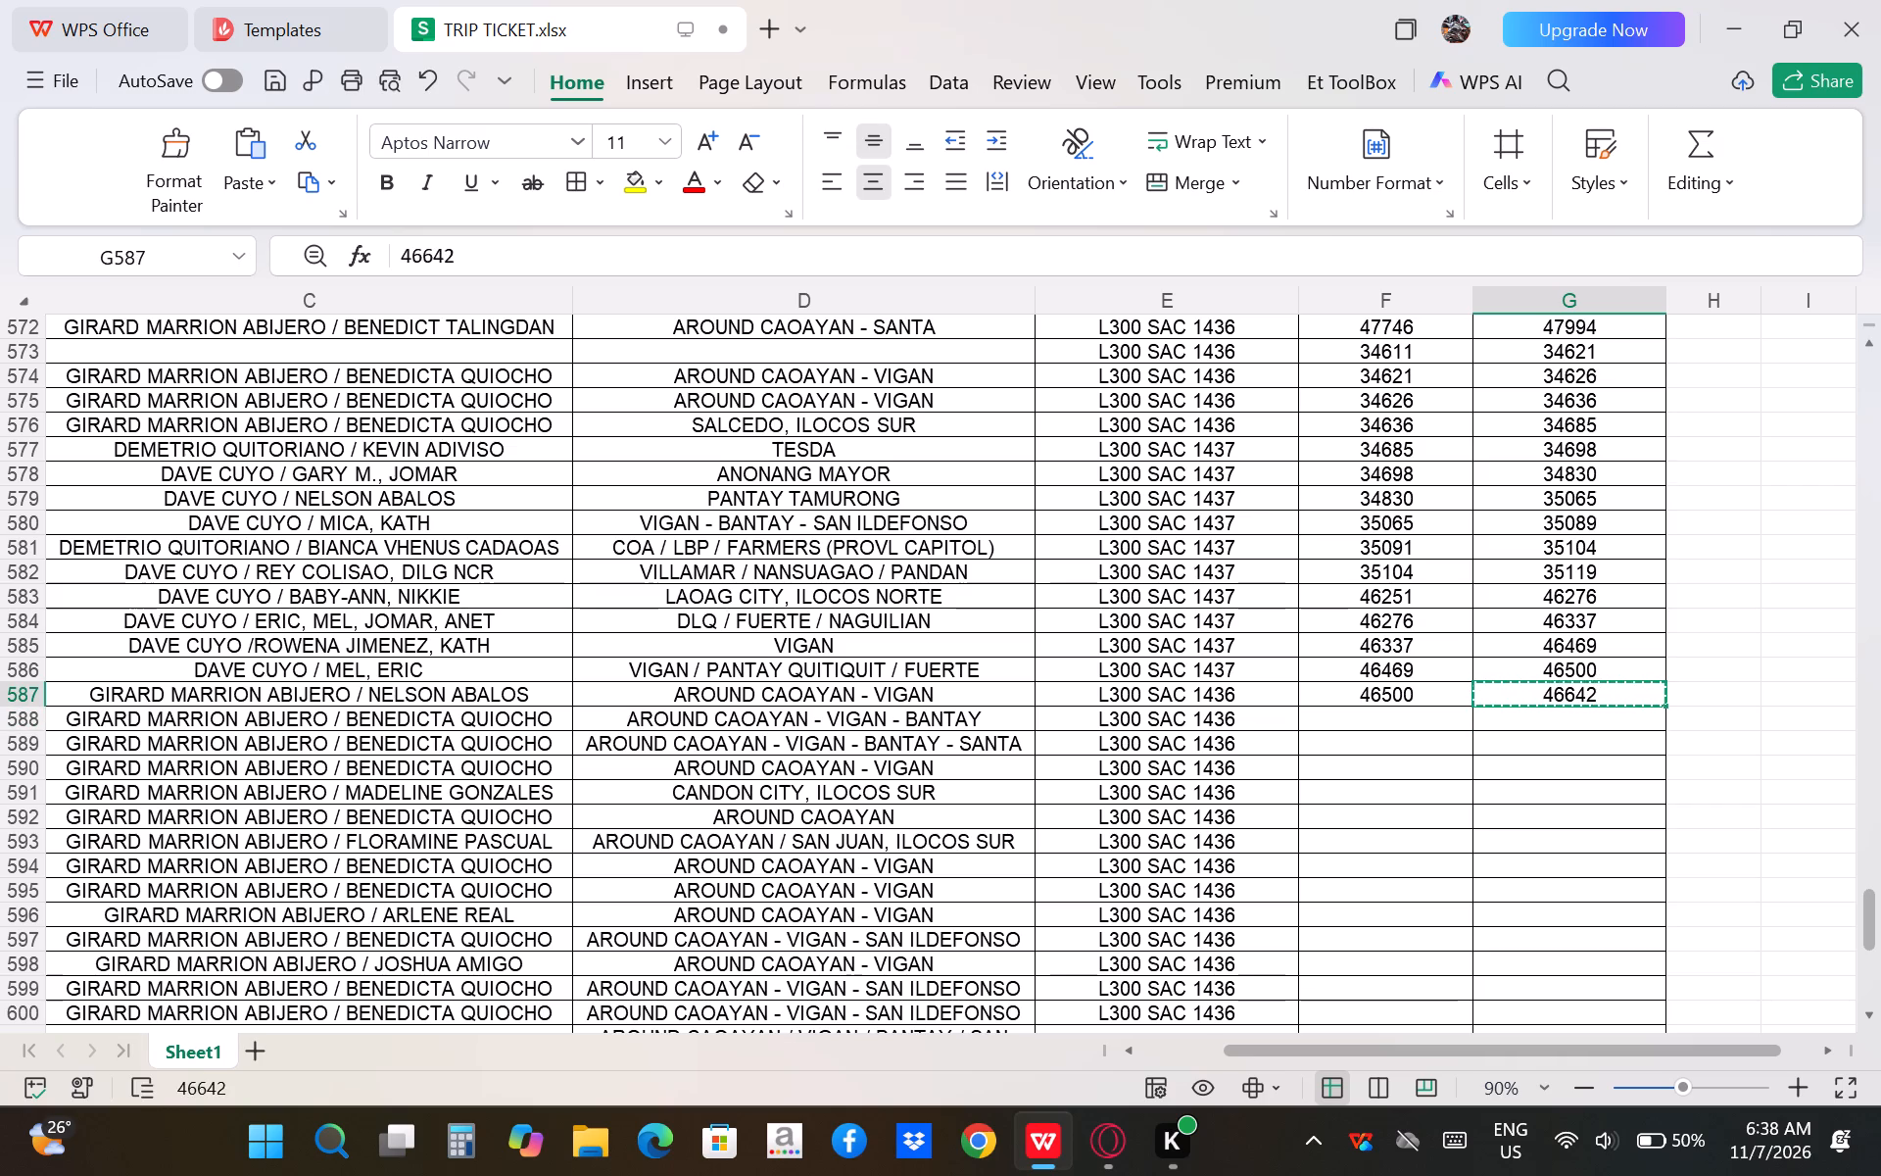
click(1431, 724)
key(Return)
key(Right)
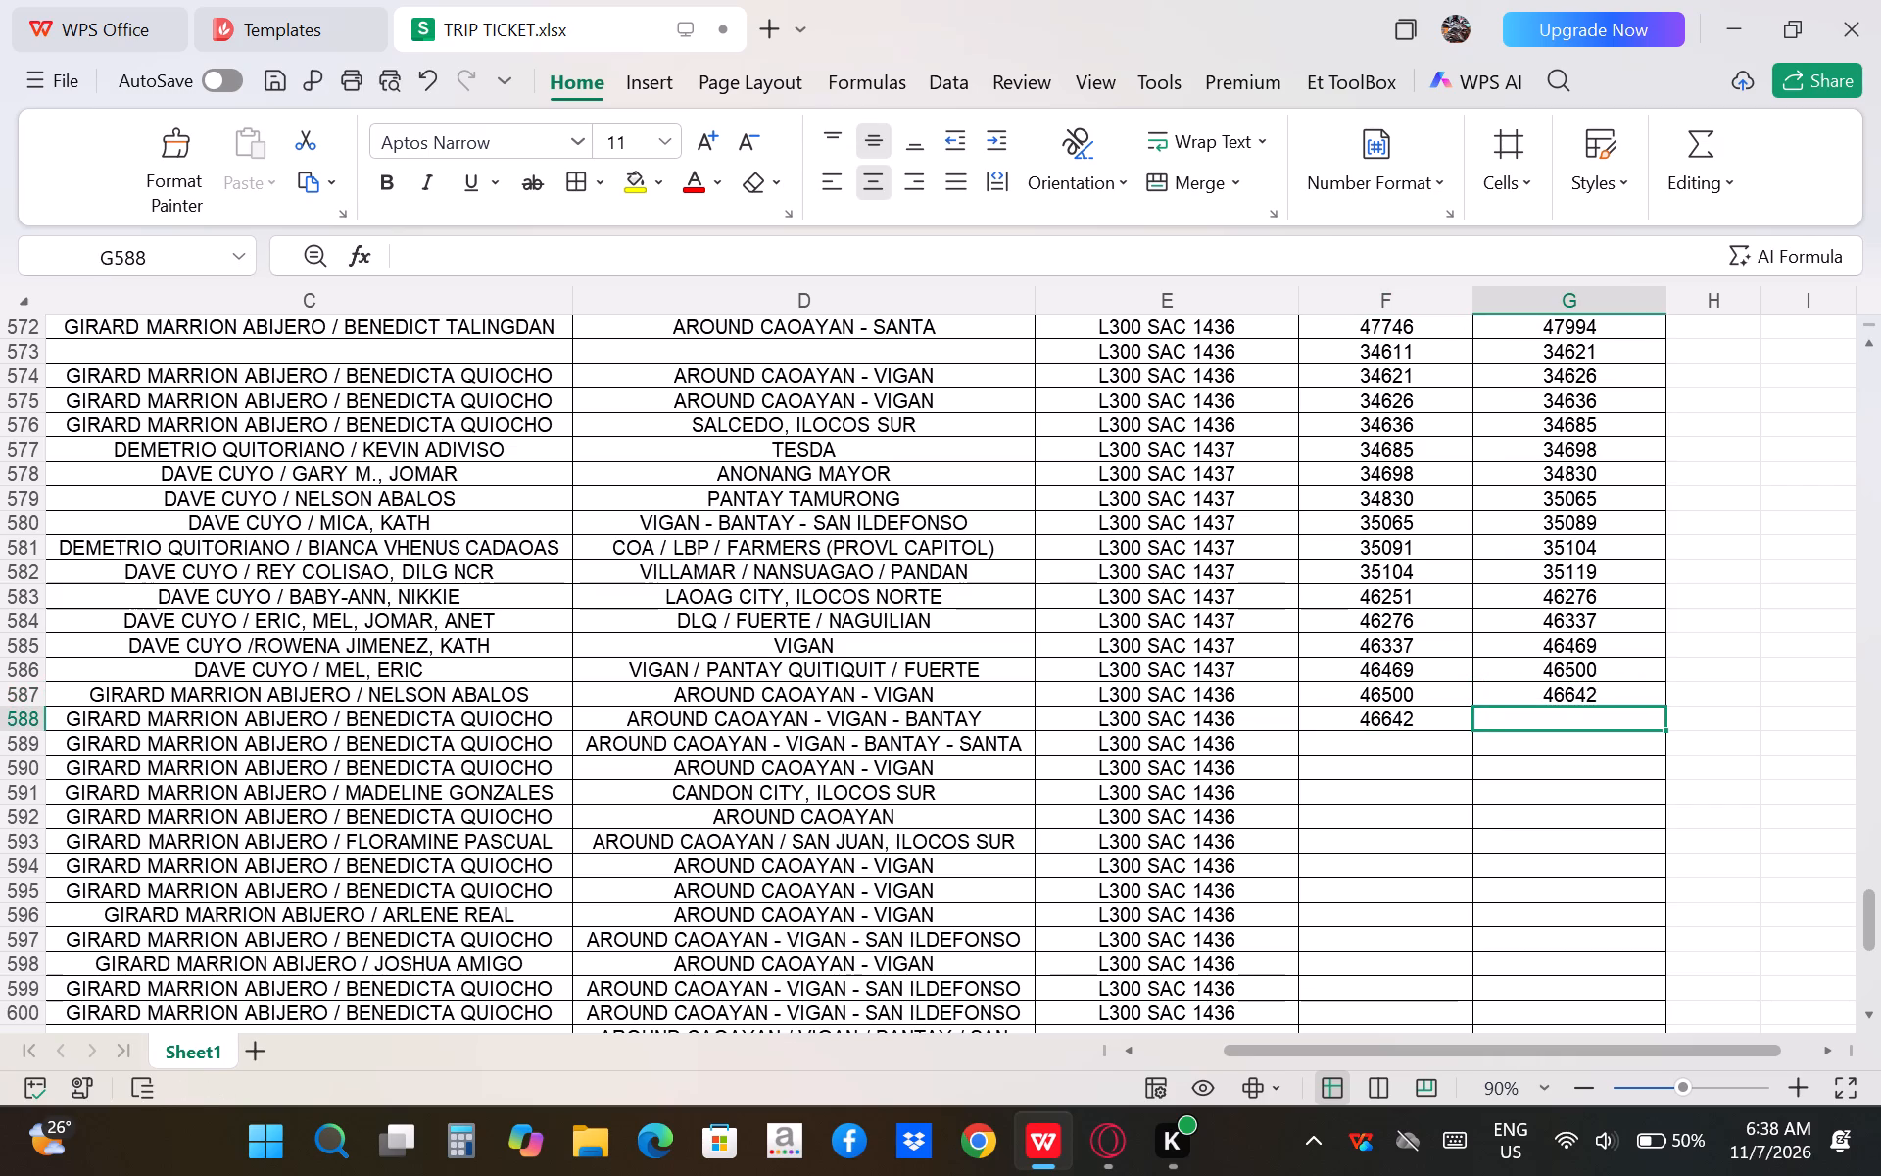
text(46713)
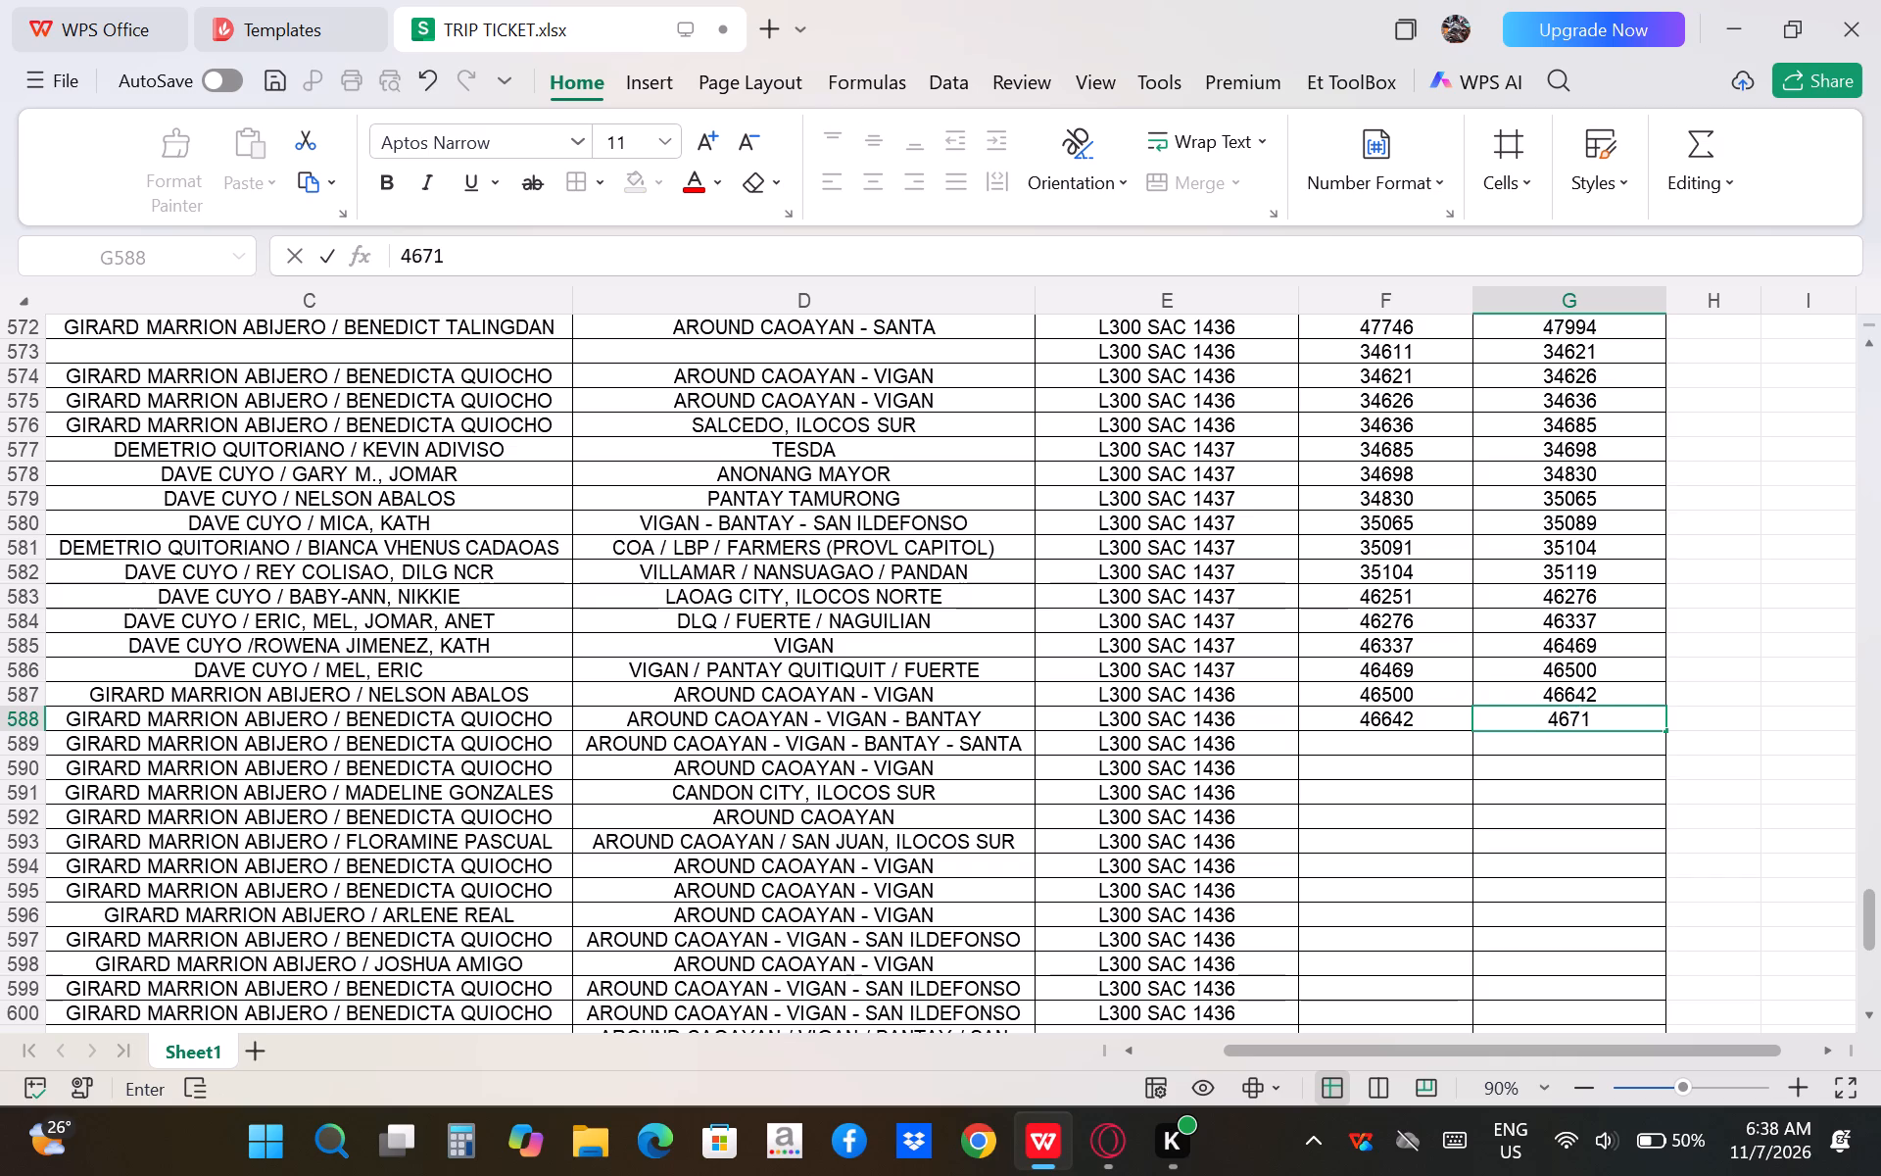
key(Return)
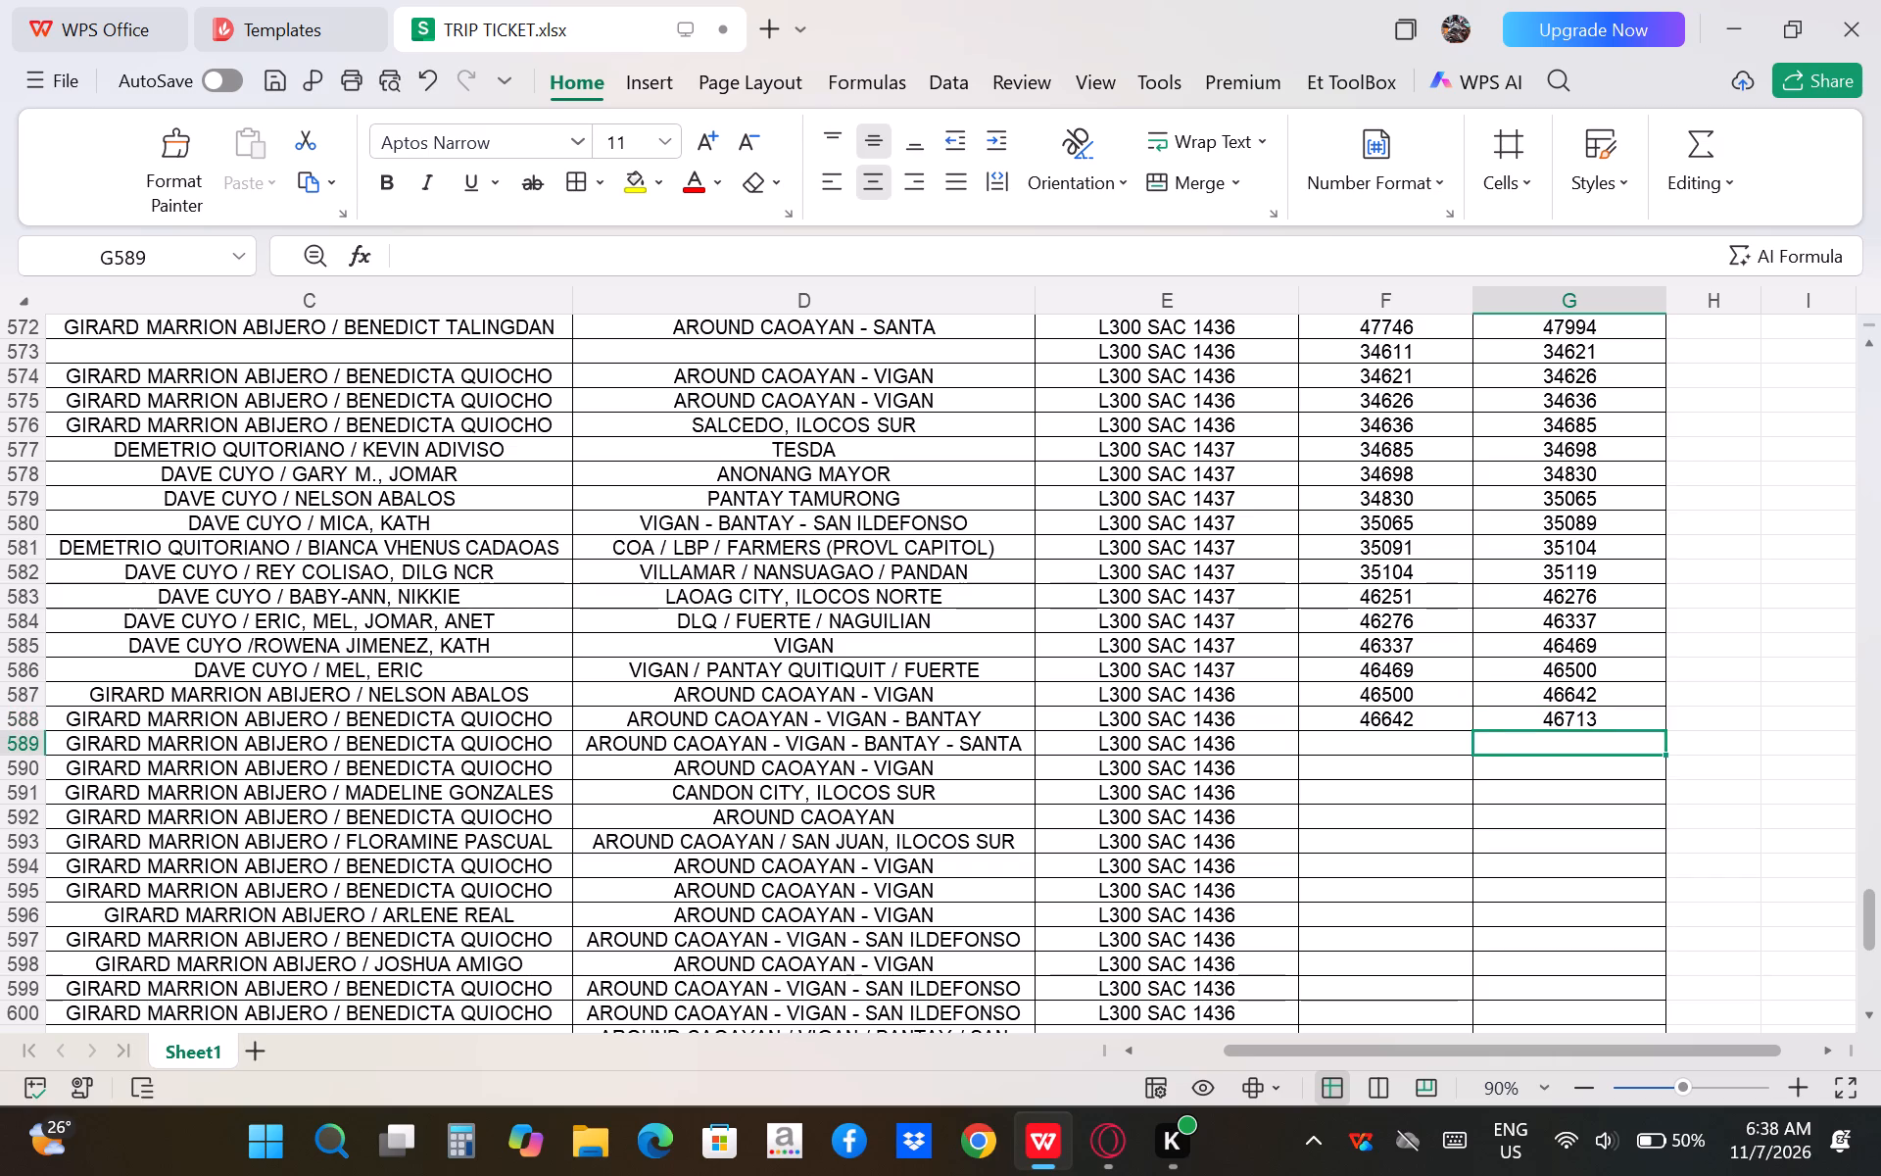
Copy the value of G588 into F589 and enter 46766 in G589 for the AROUND CAOAYAN - VIGAN - BANTAY - SANTA trip.
click(1607, 723)
key(ctrl+c)
click(1459, 750)
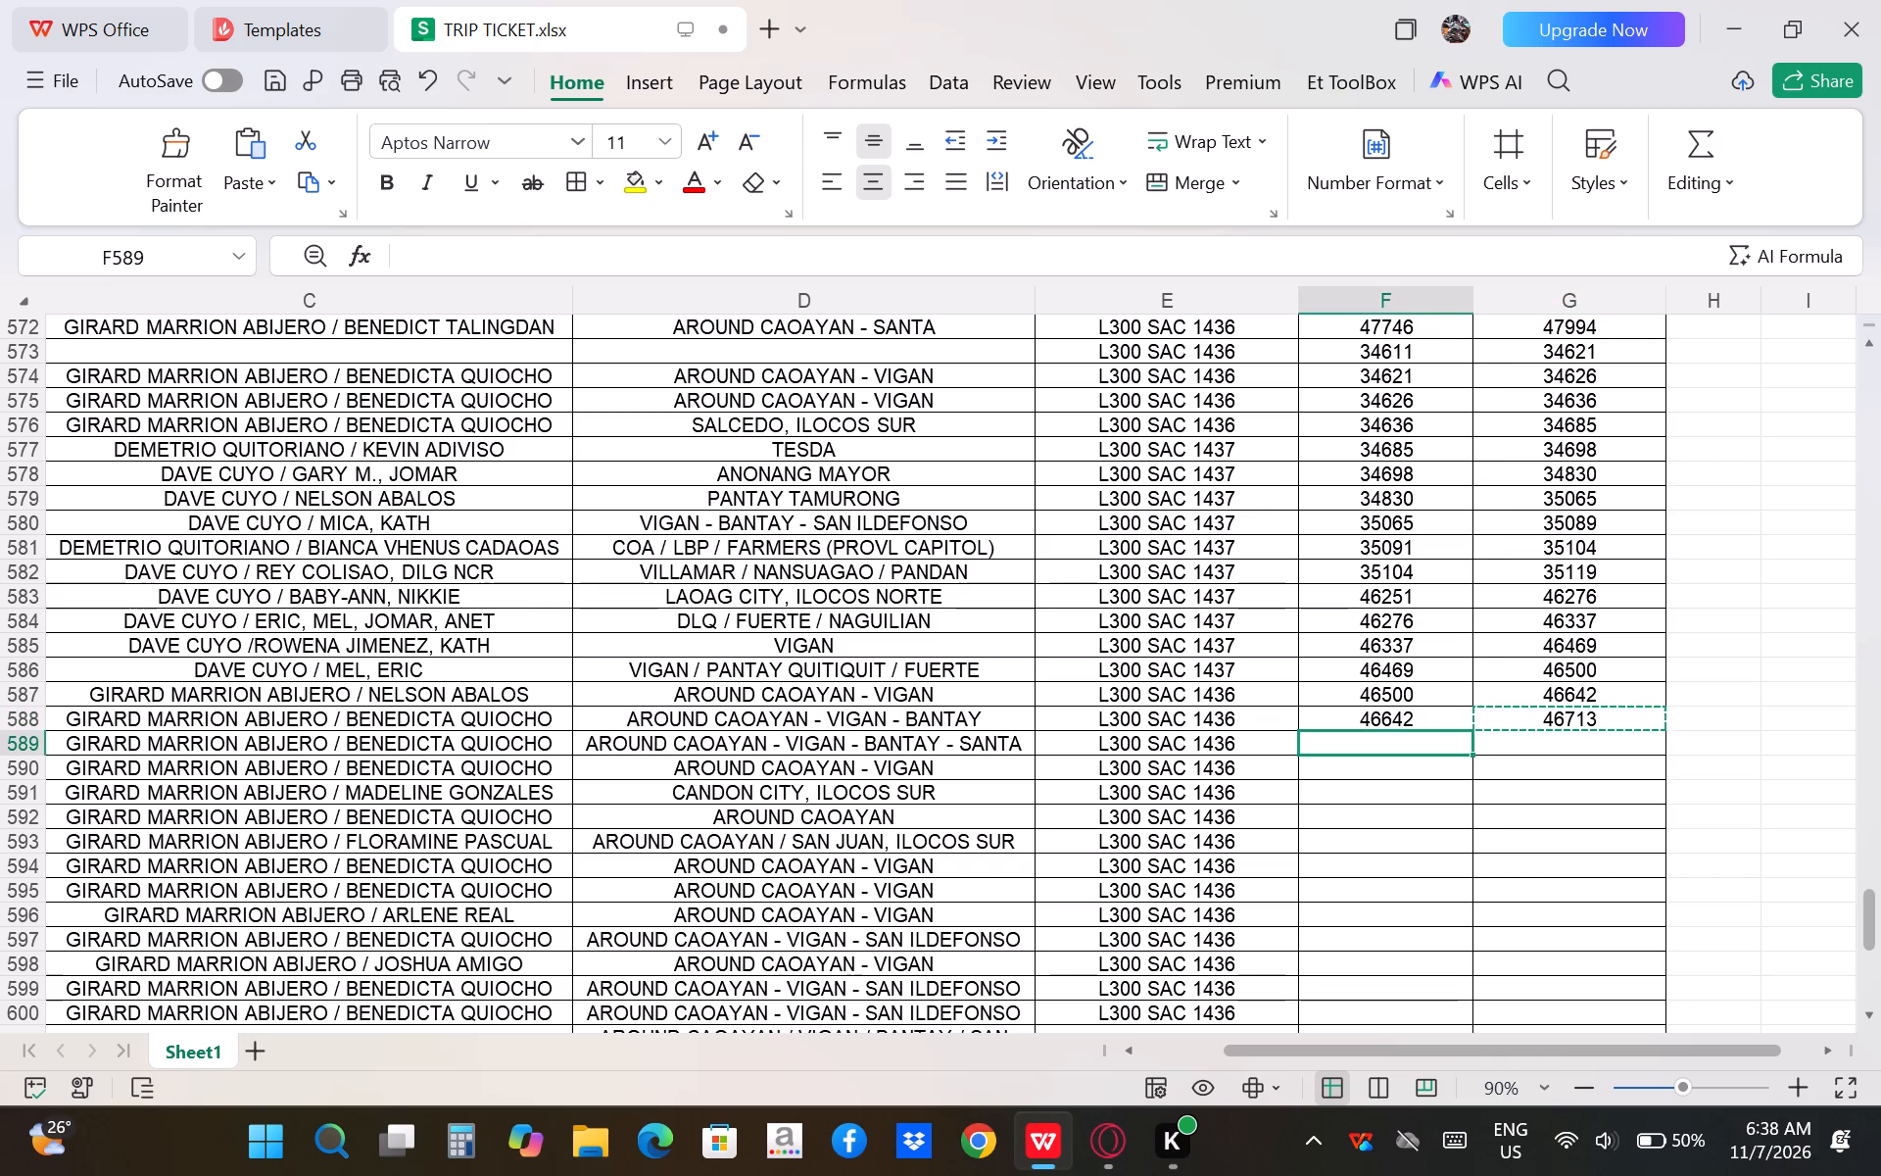
key(Return)
key(Right)
text(46)
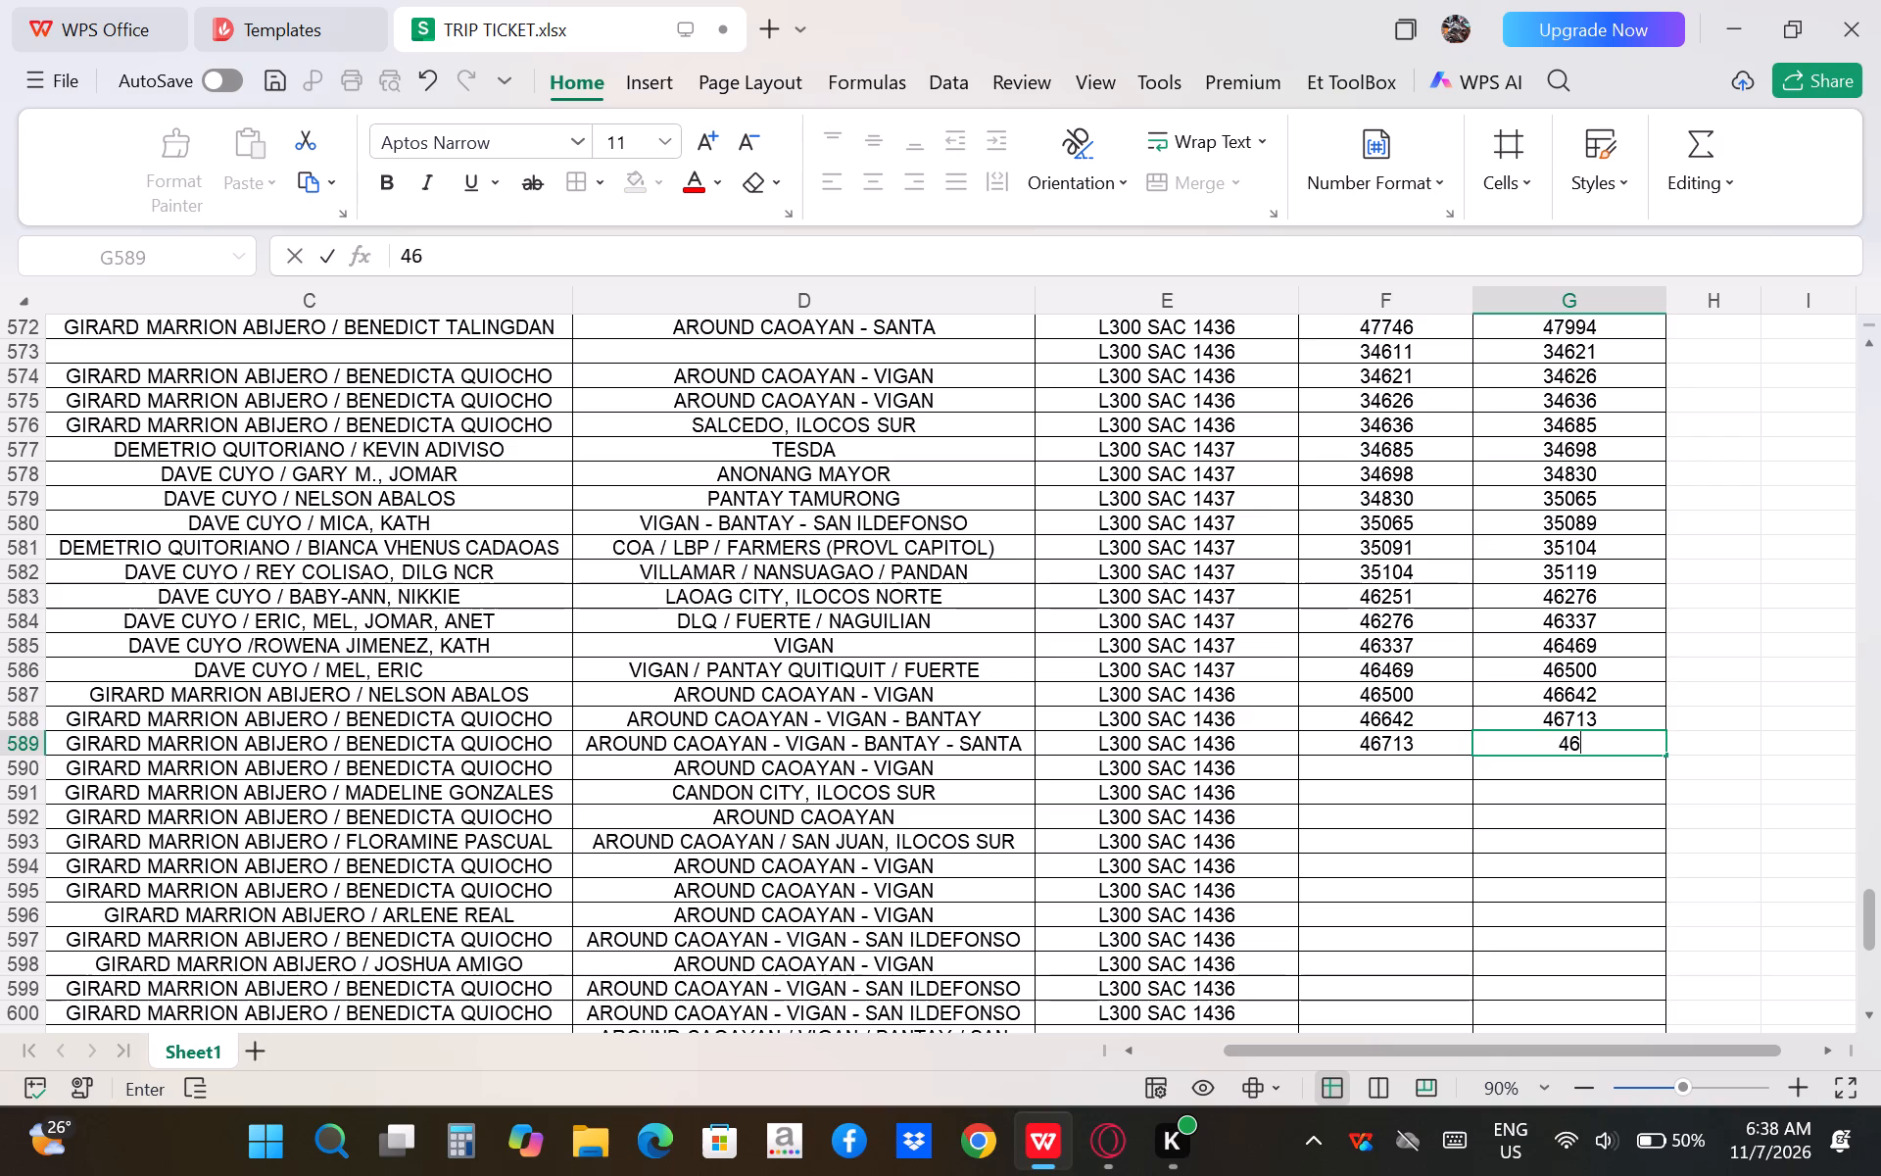
text(77)
key(BackSpace)
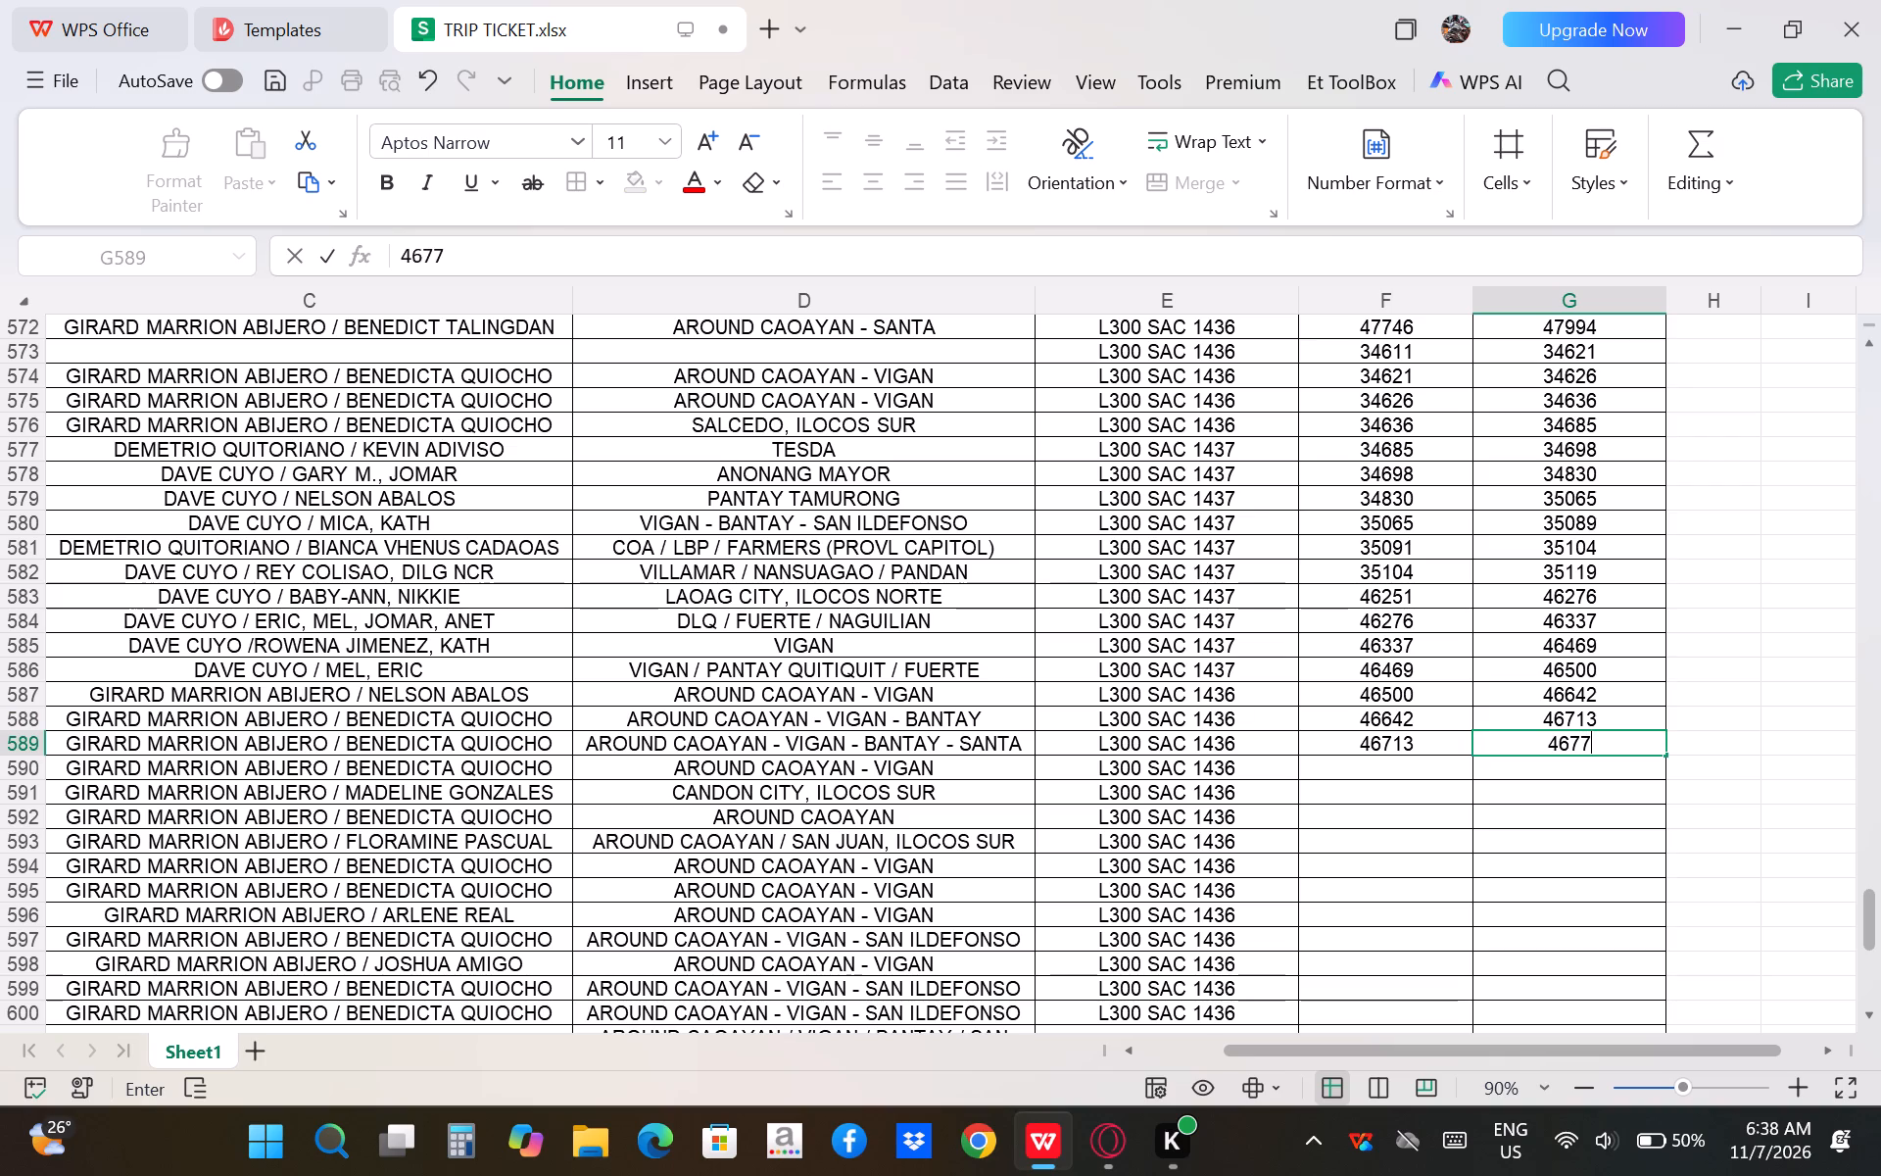
text(66)
key(Return)
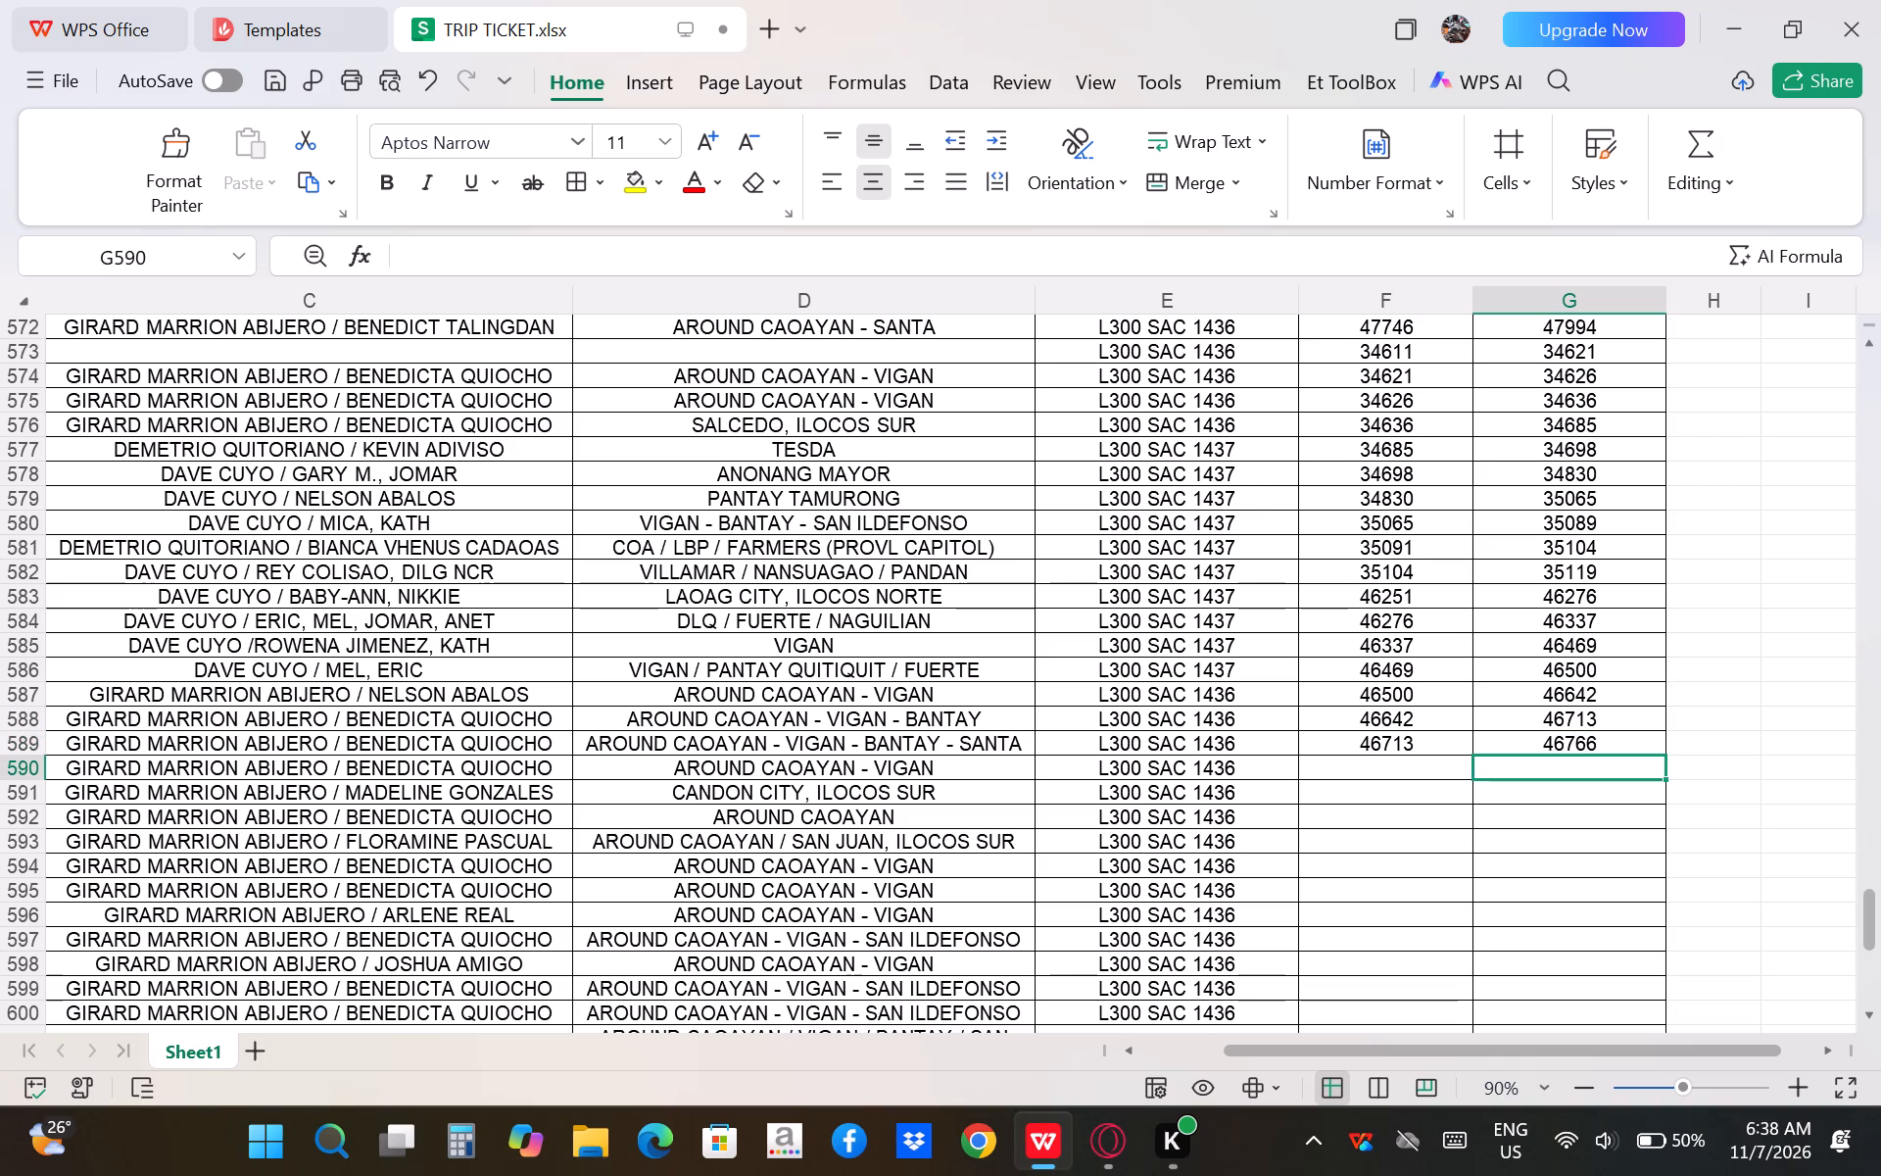
Copy the value of G589 into F590 and enter 46820 in G590 for the AROUND CAOAYAN - VIGAN trip.
click(1560, 749)
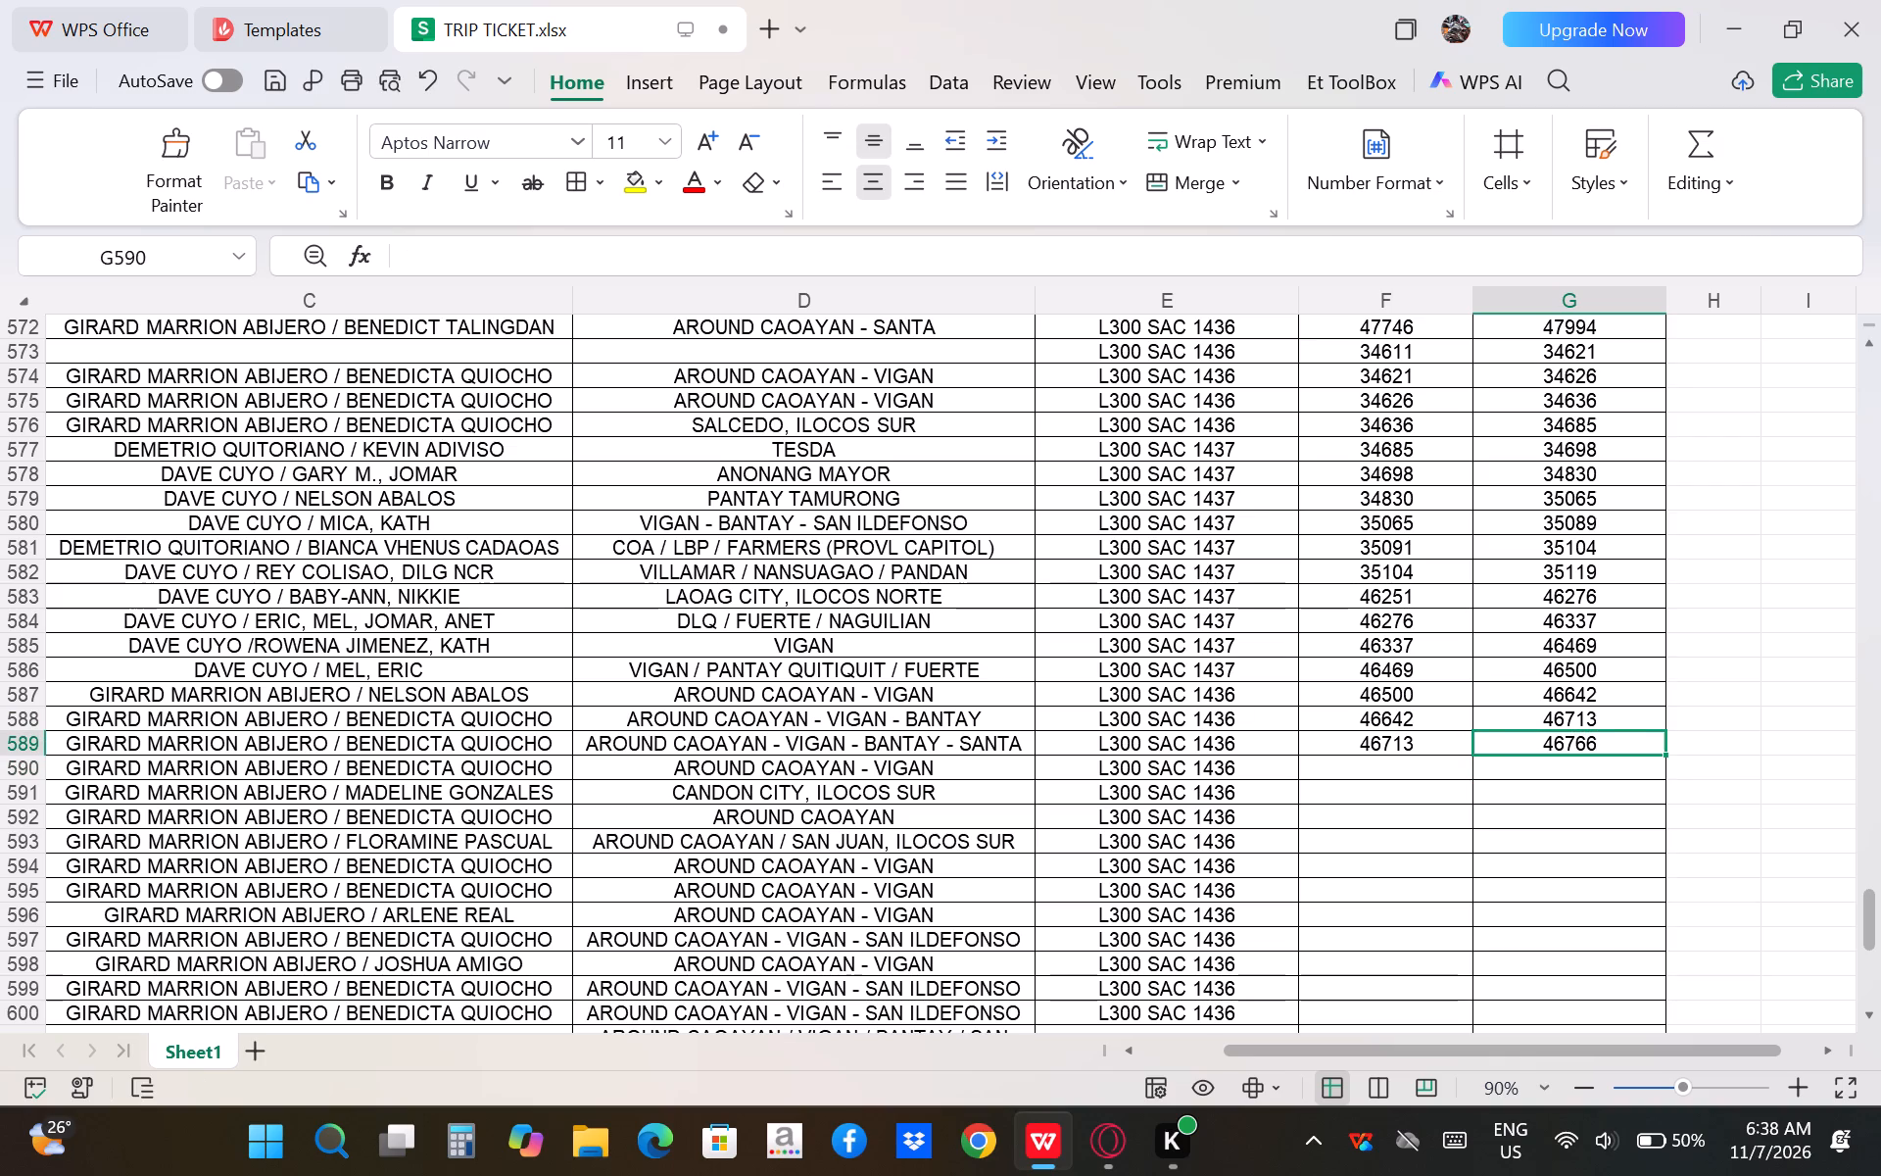
key(ctrl+c)
click(1439, 766)
key(Return)
key(Right)
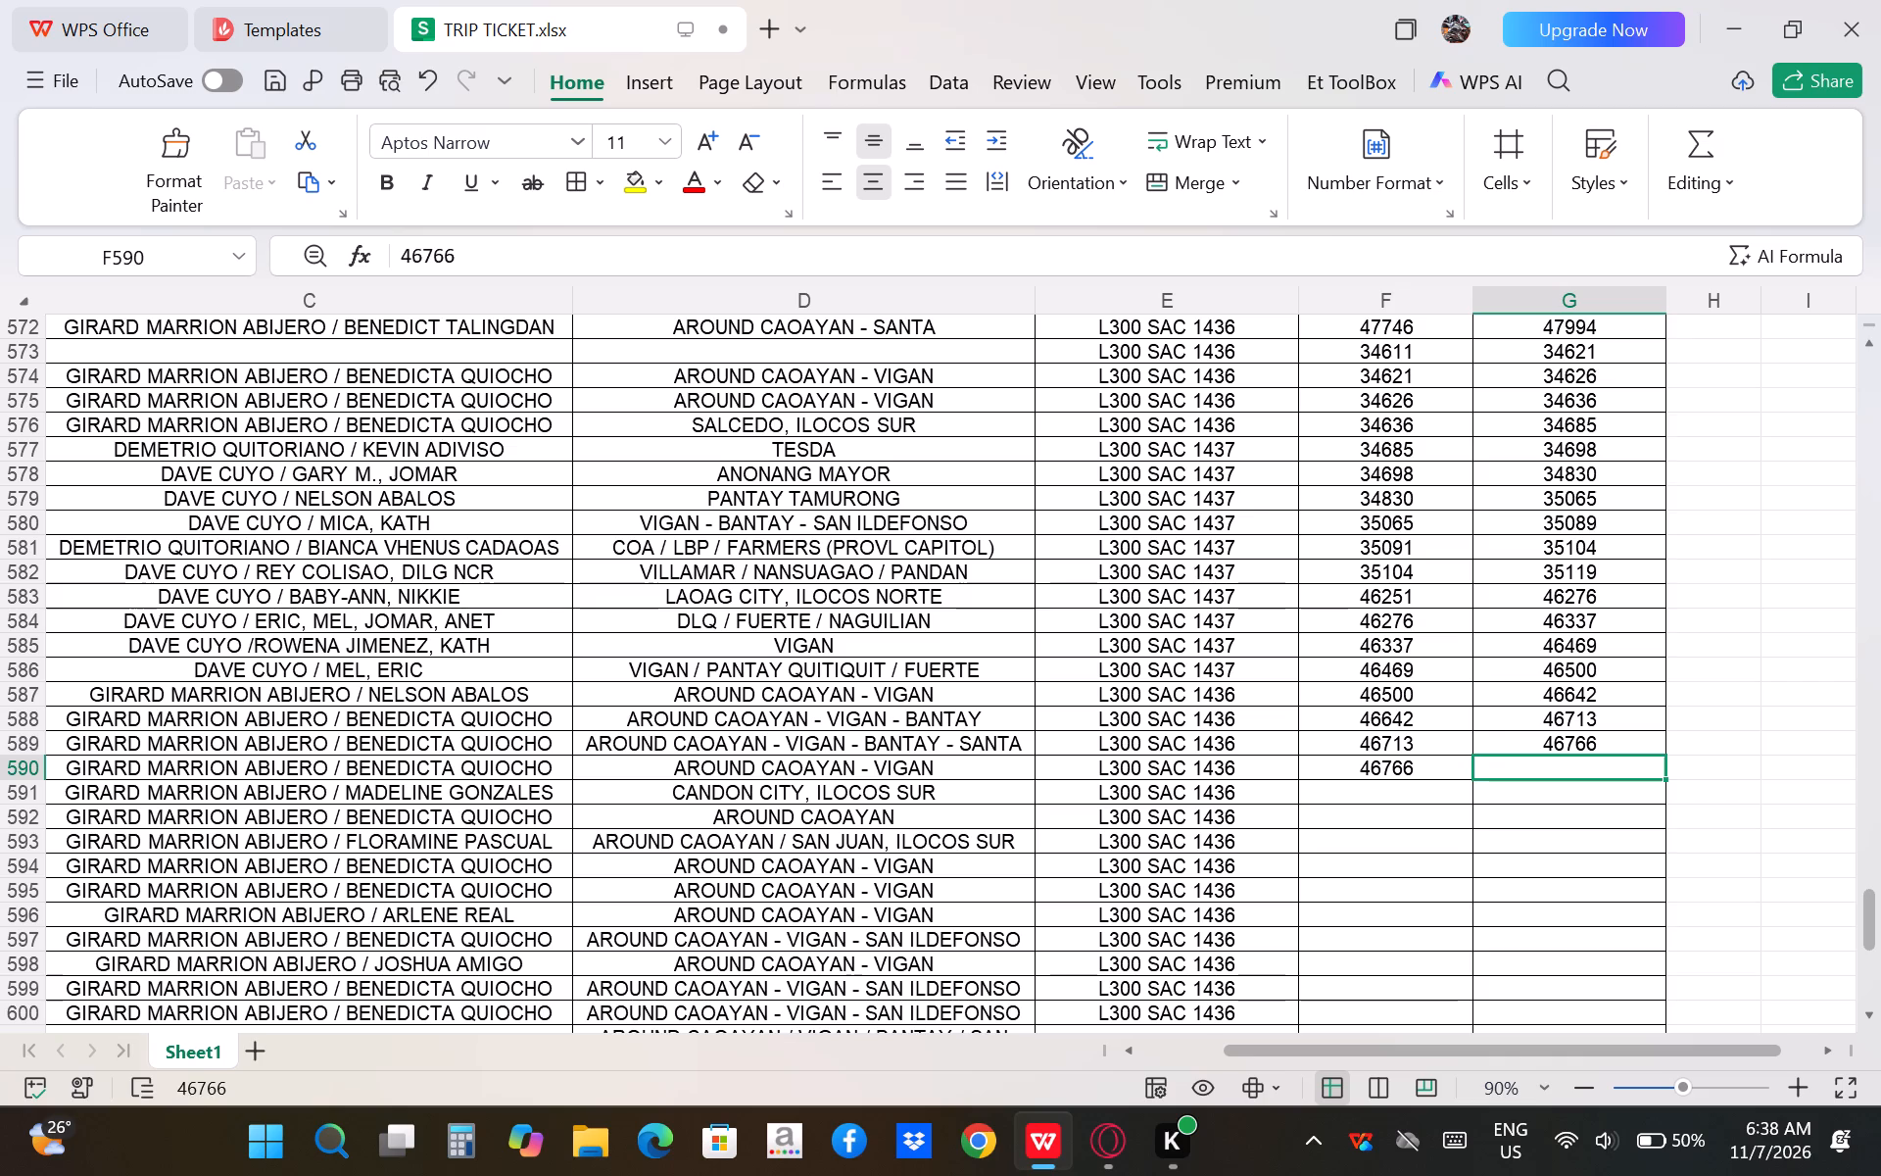
text(46820)
key(Return)
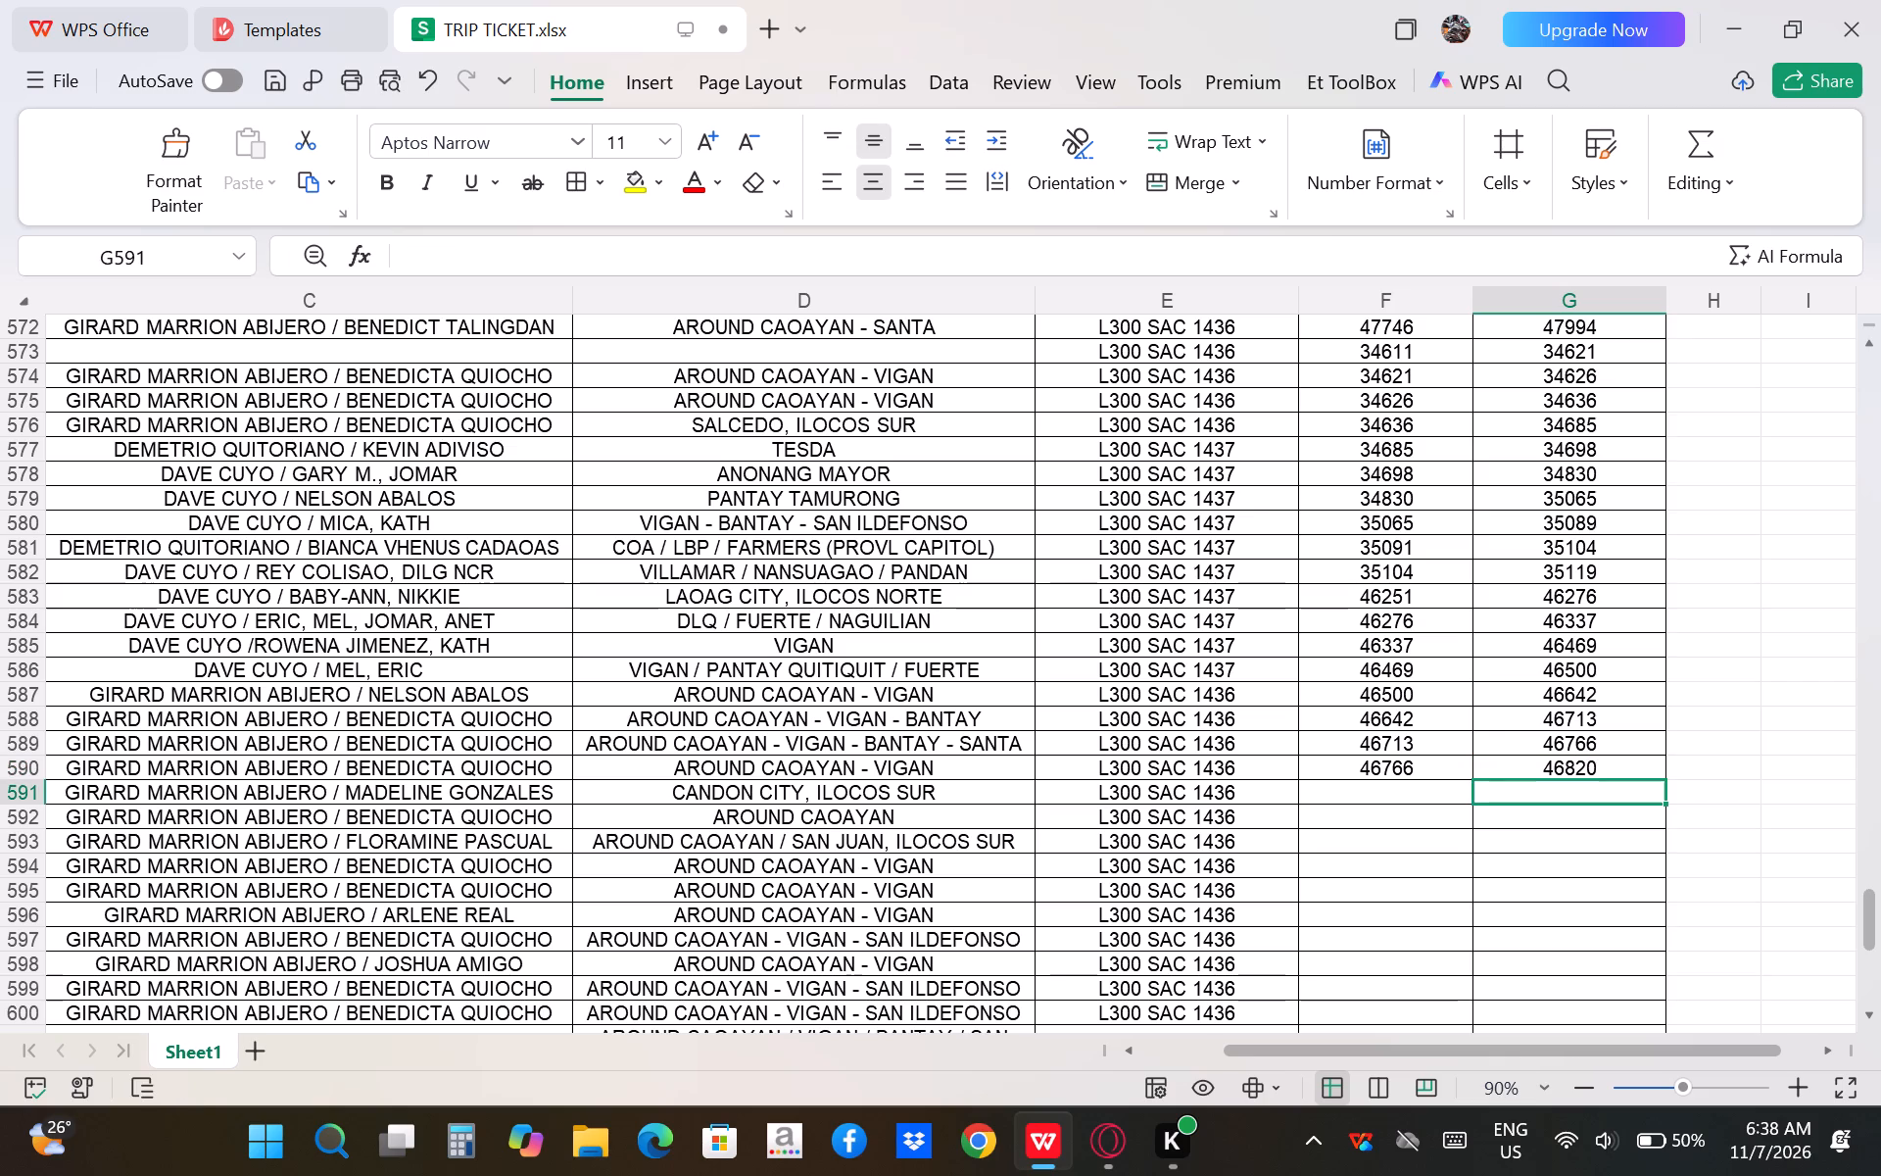
Leave row 591 blank and enter 46931 in F592 and 46986 in G592 for the AROUND CAOAYAN trip.
click(1383, 820)
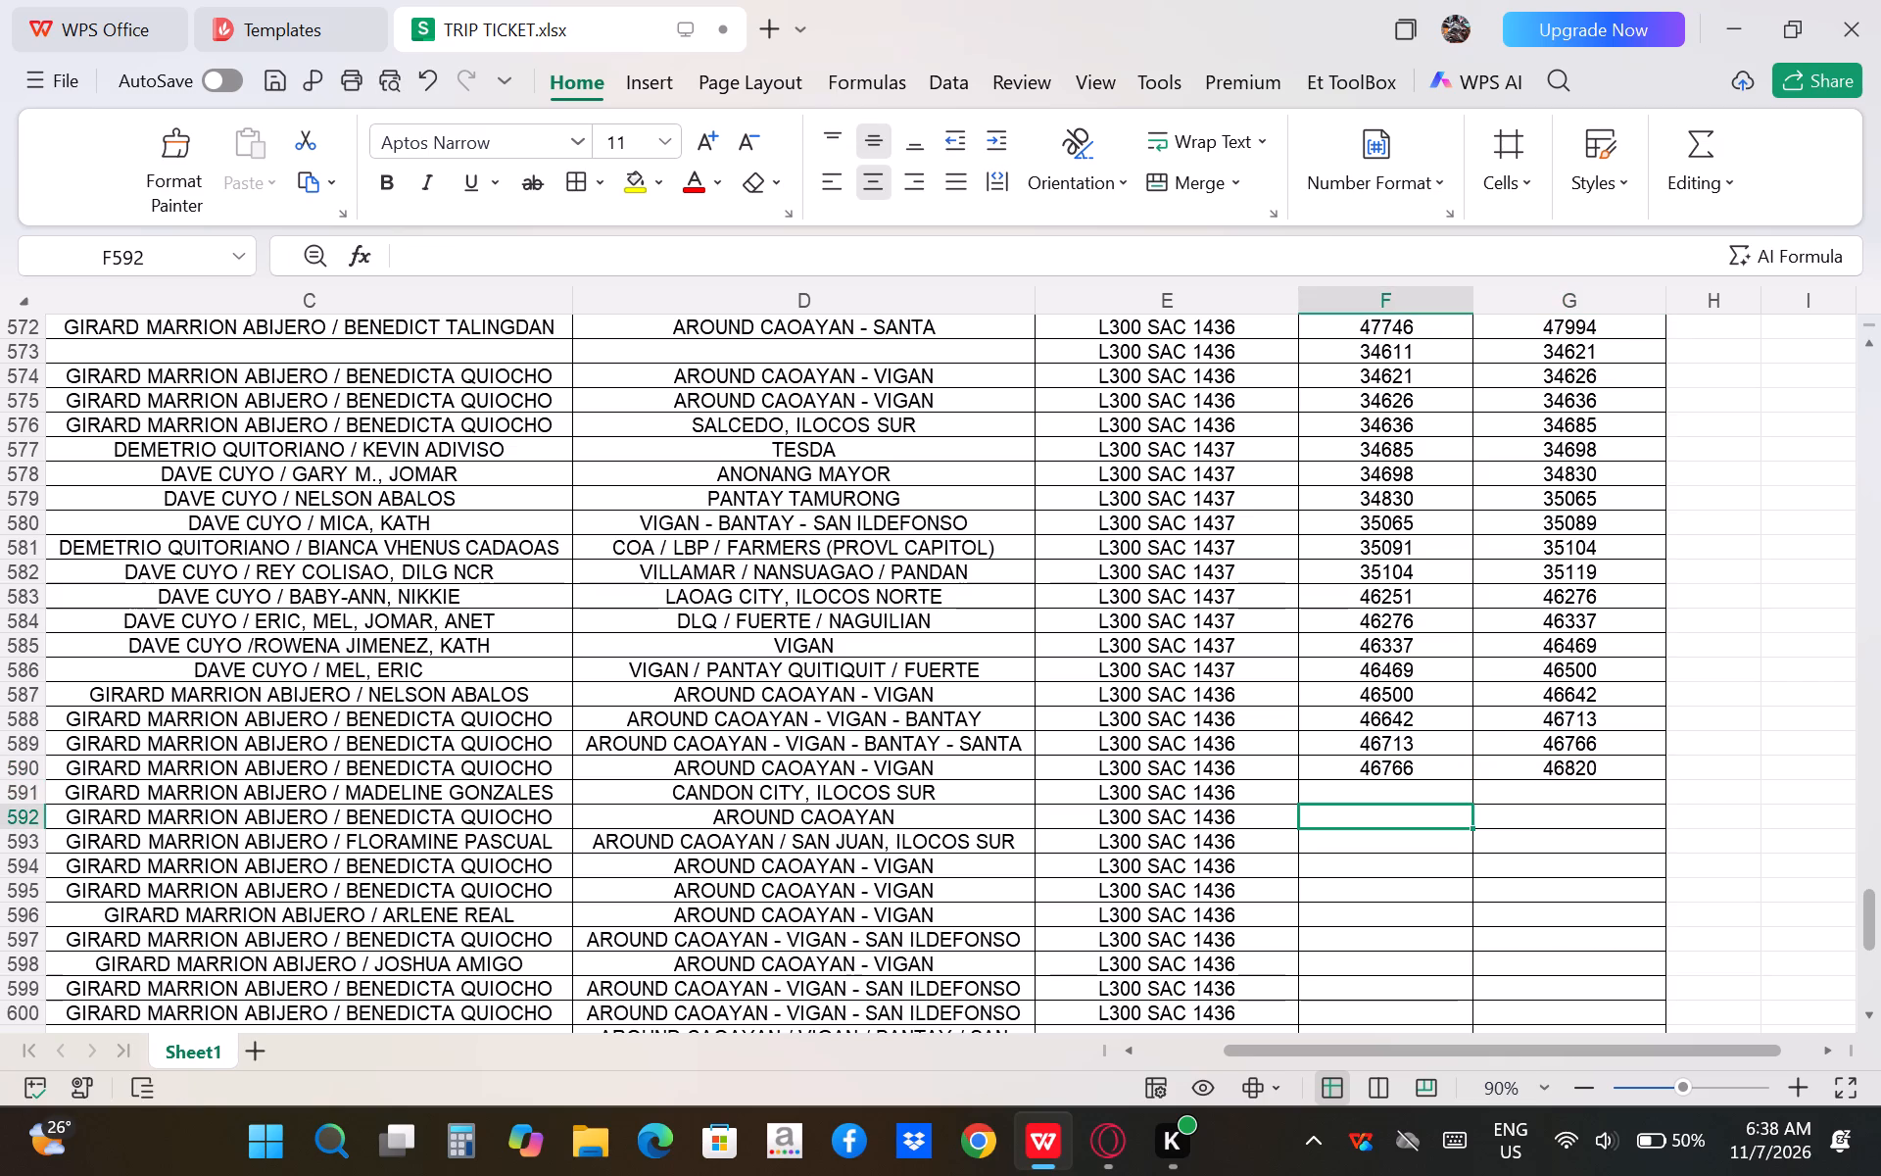
text(469)
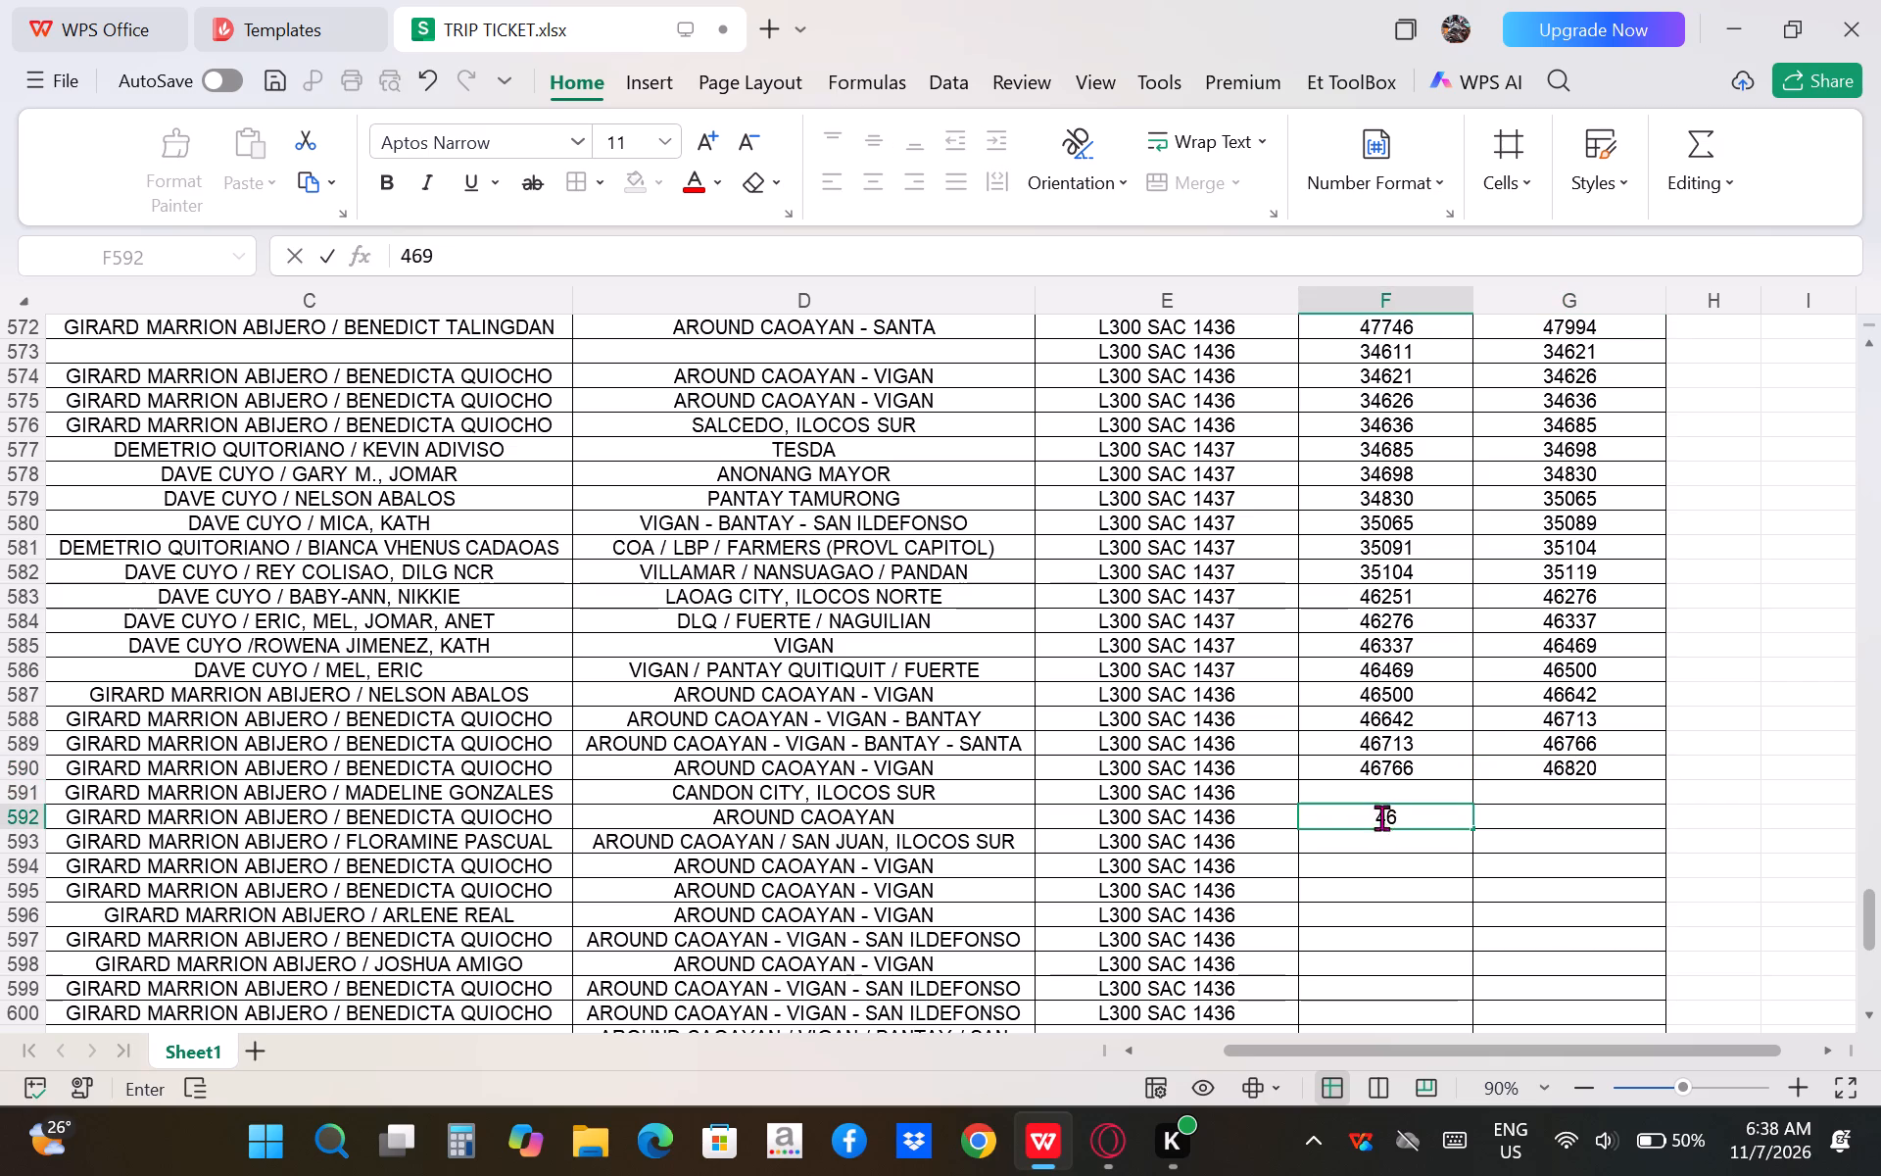
key(3)
key(1)
key(Right)
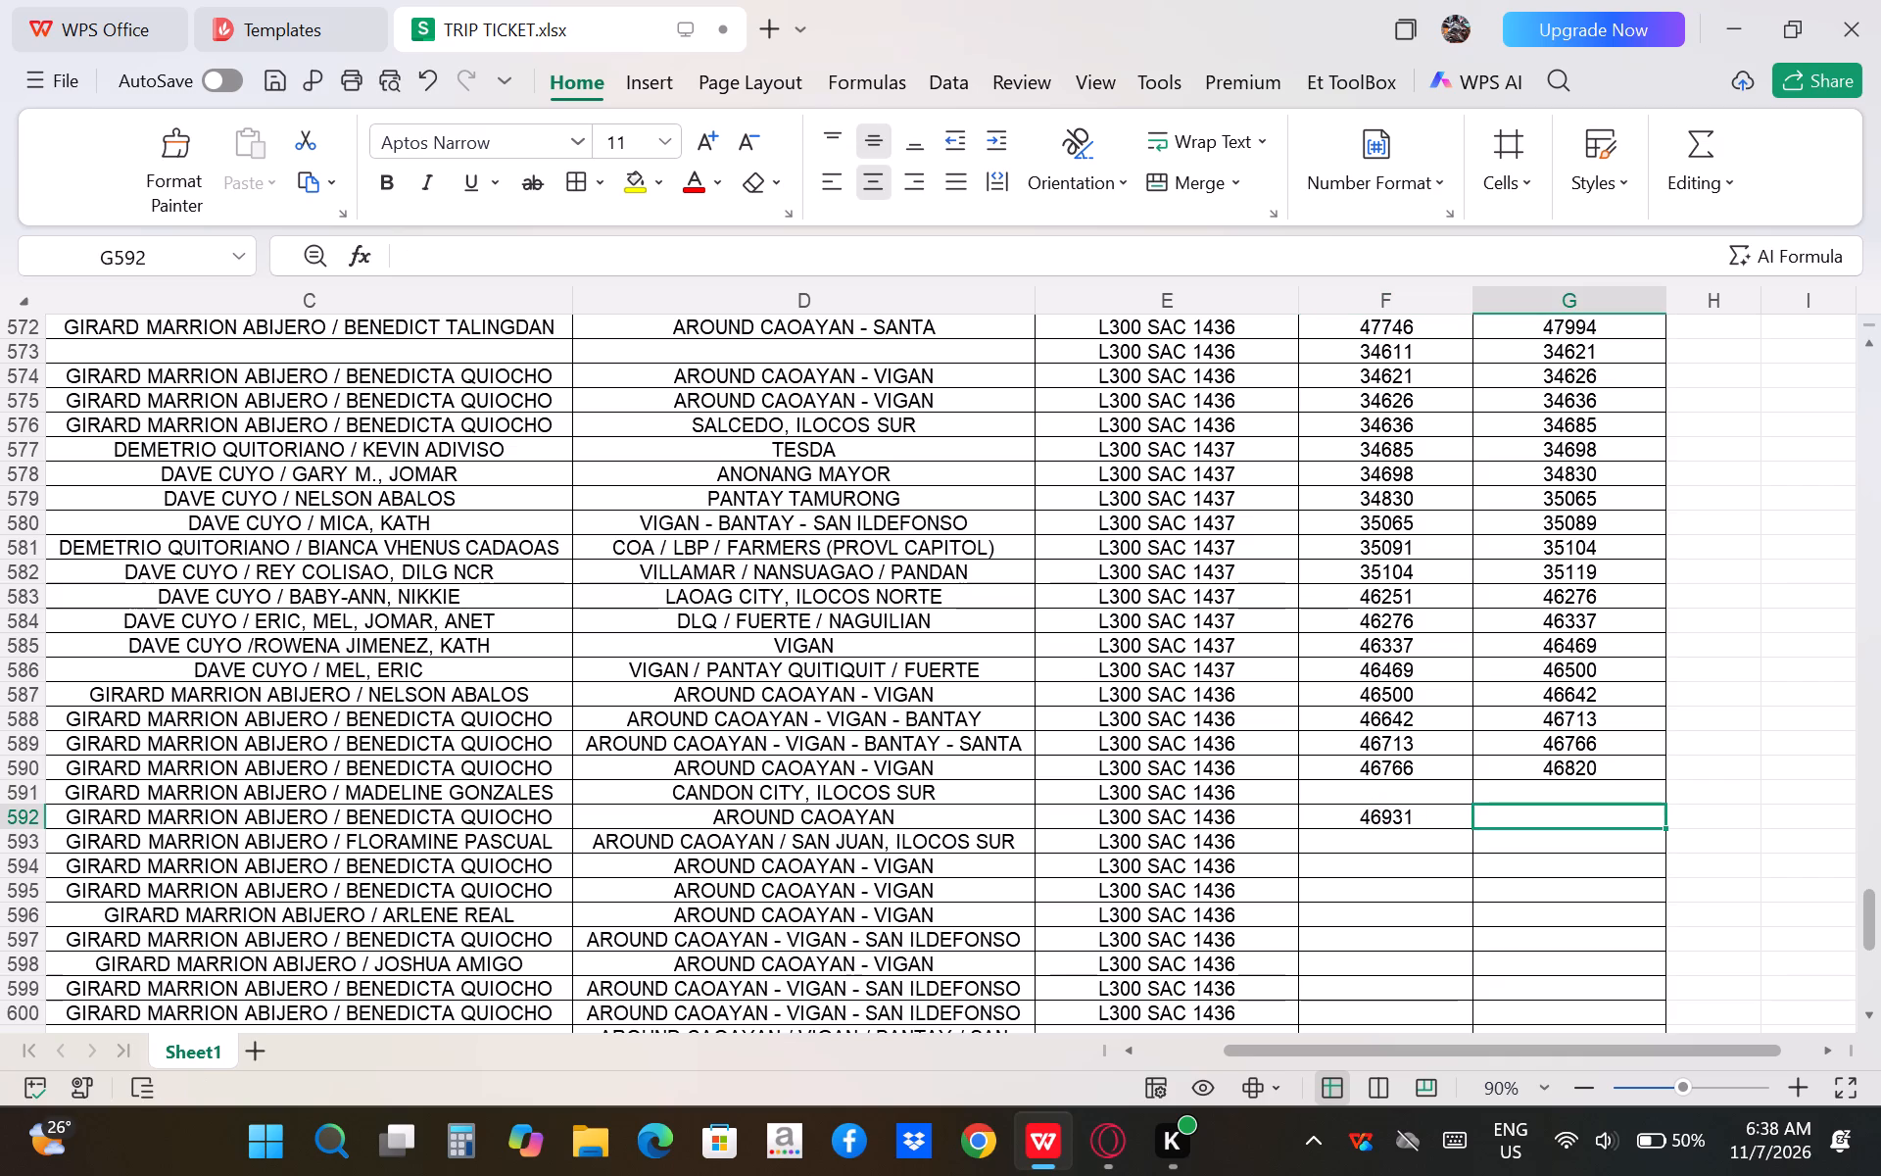
text(46986)
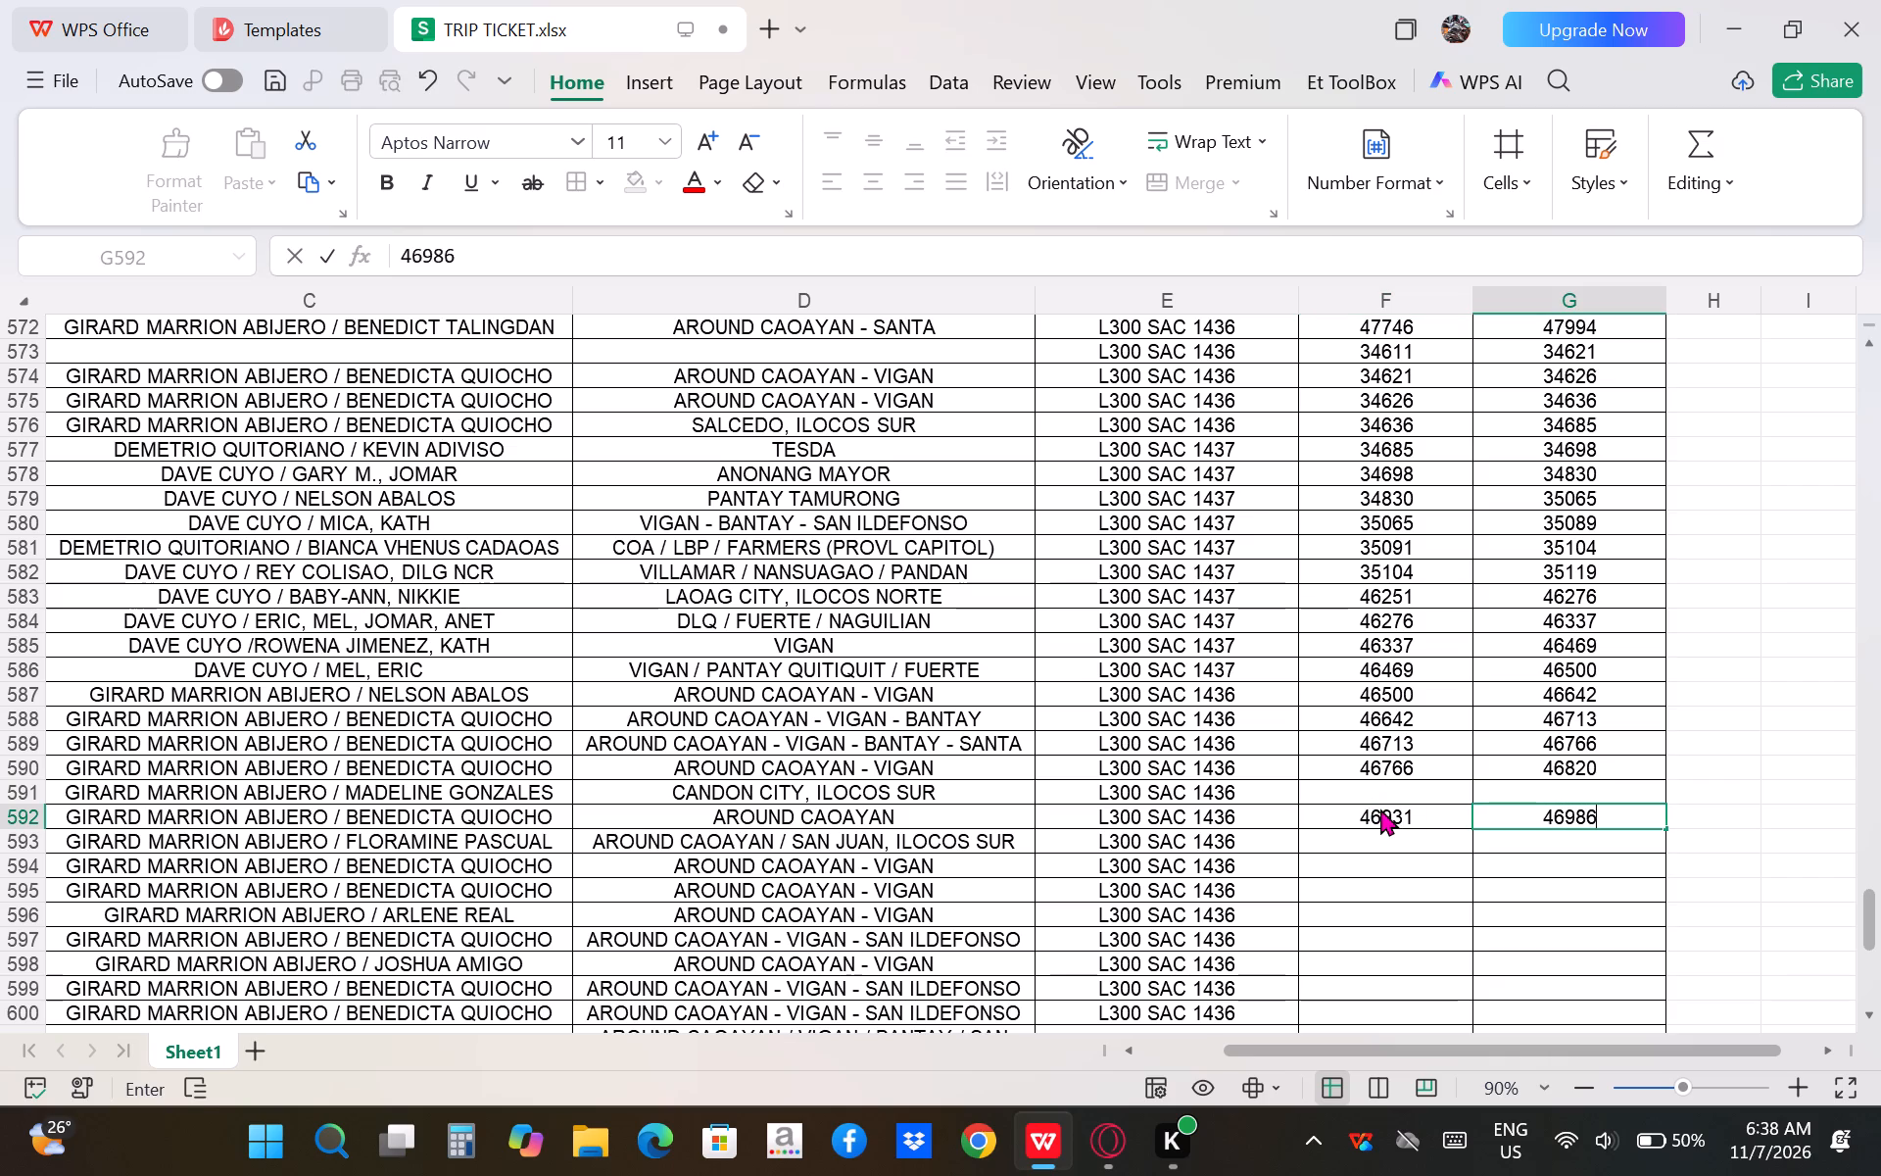
key(Return)
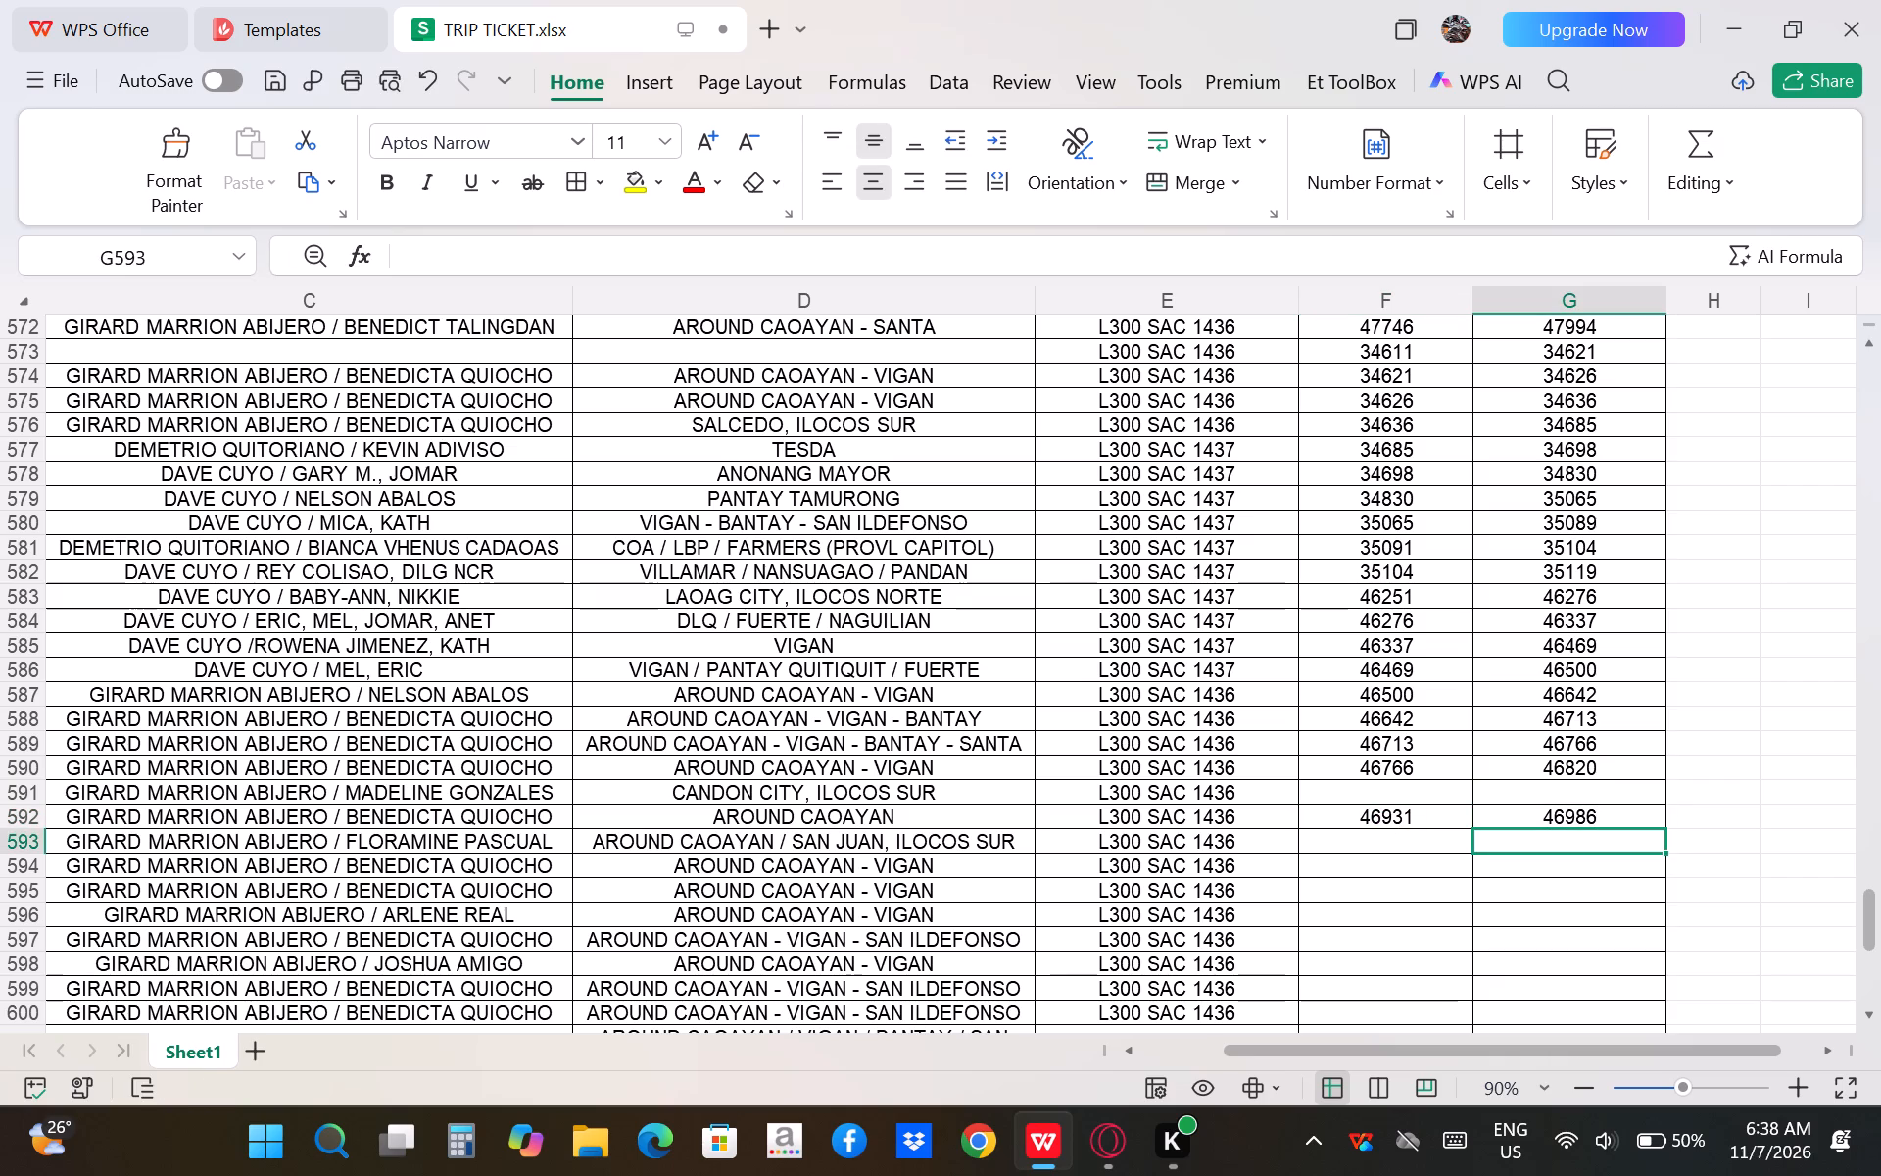
Copy the value of G592 into F593 and enter 47029 in G593 for the AROUND CAOAYAN / SAN JUAN, ILOCOS SUR trip.
click(1561, 811)
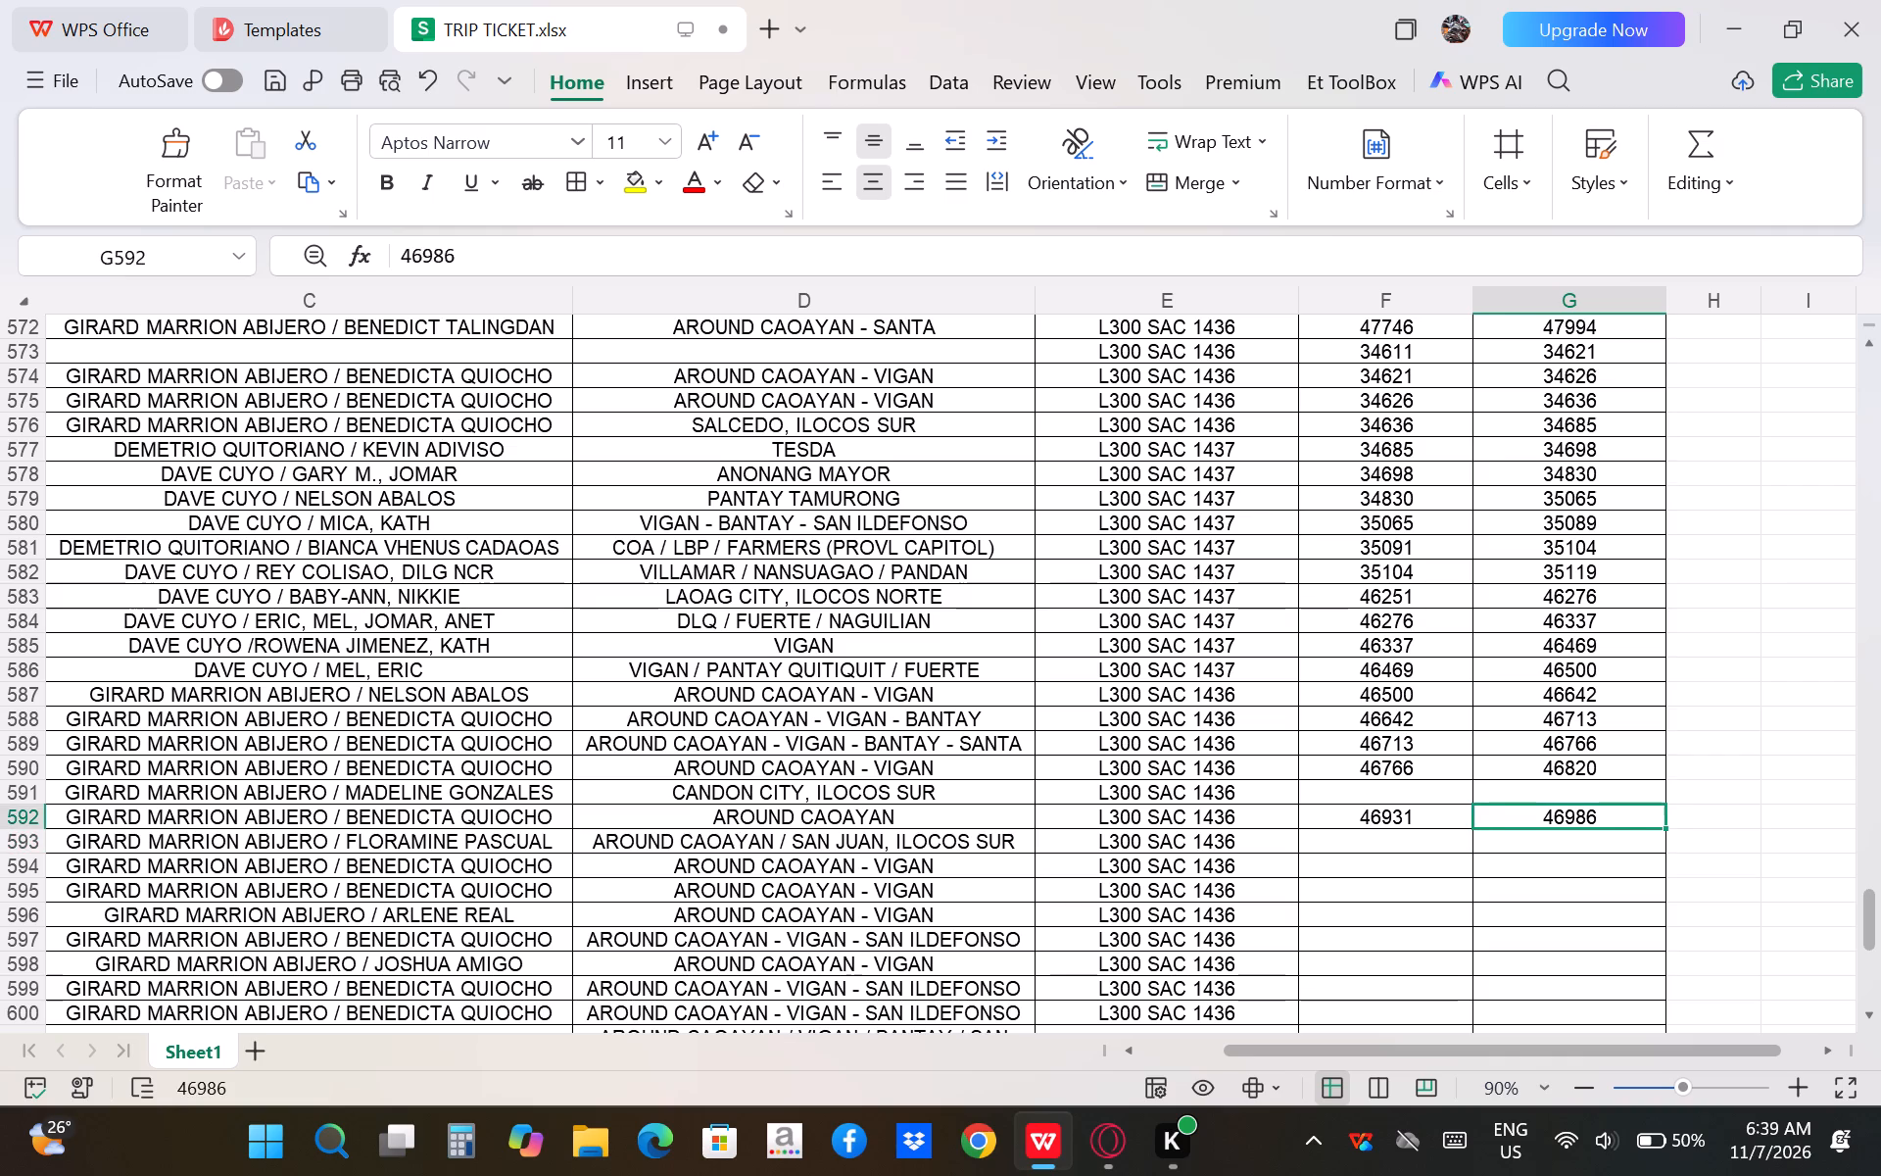
key(ctrl+c)
click(1452, 843)
key(Return)
key(Right)
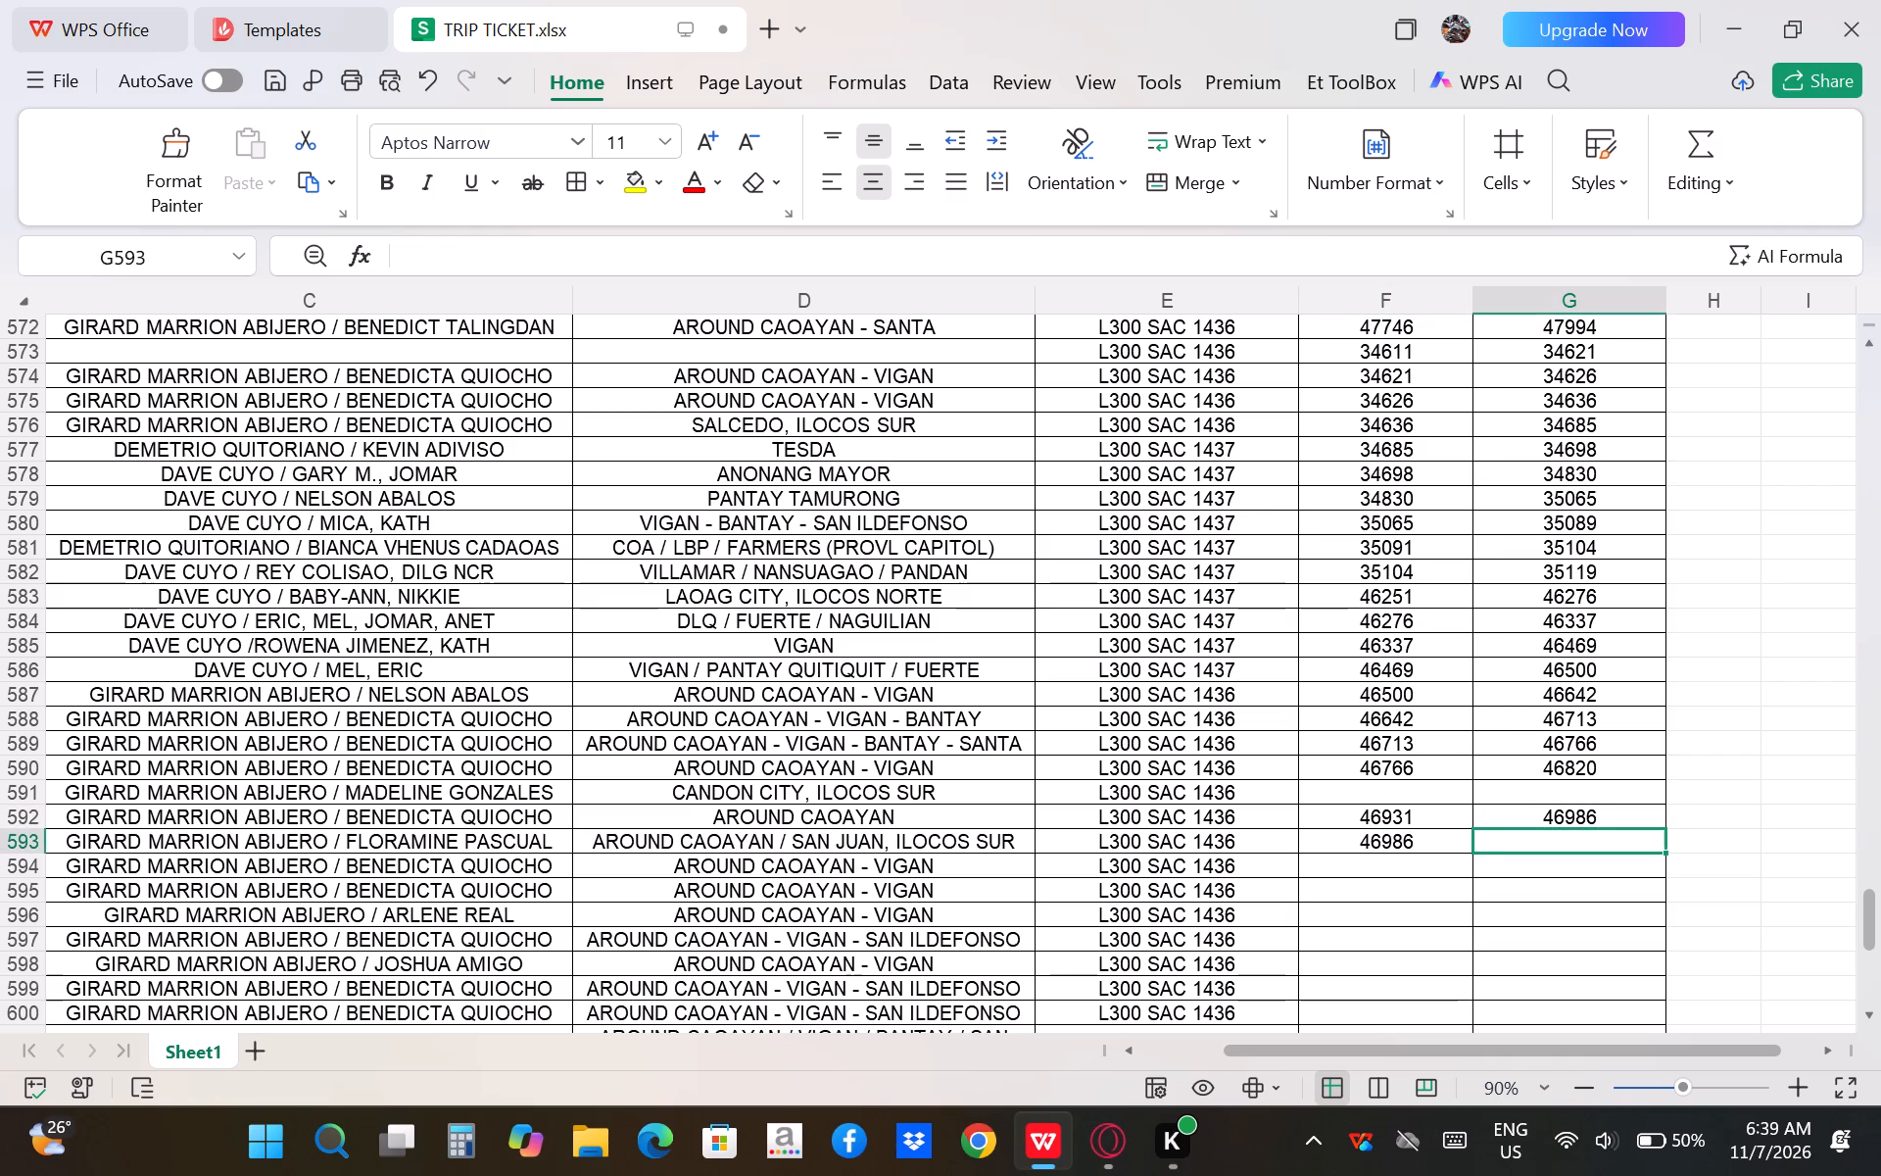
text(4702)
key(9)
key(Return)
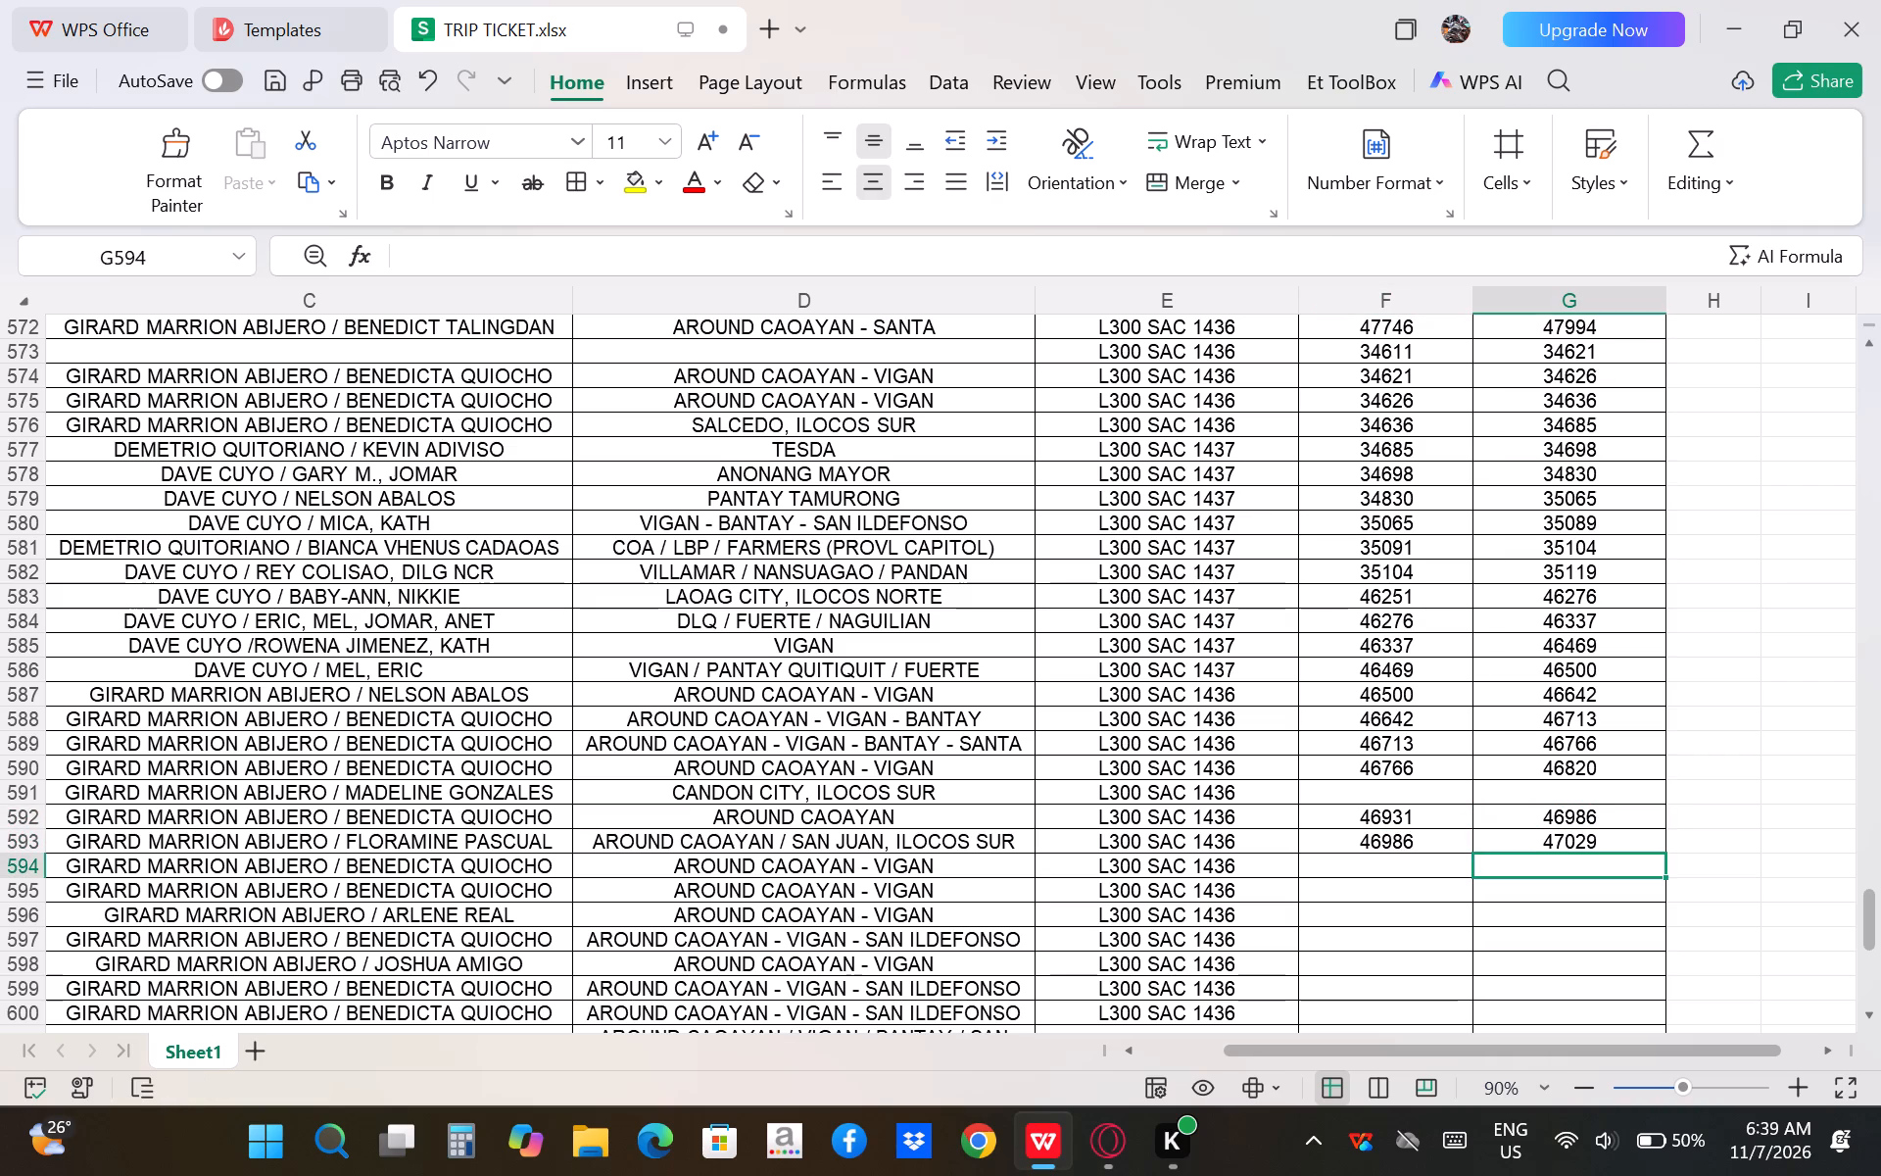
Enter 47160 in F594 and 47208 in G594 for the AROUND CAOAYAN - VIGAN trip.
click(1412, 865)
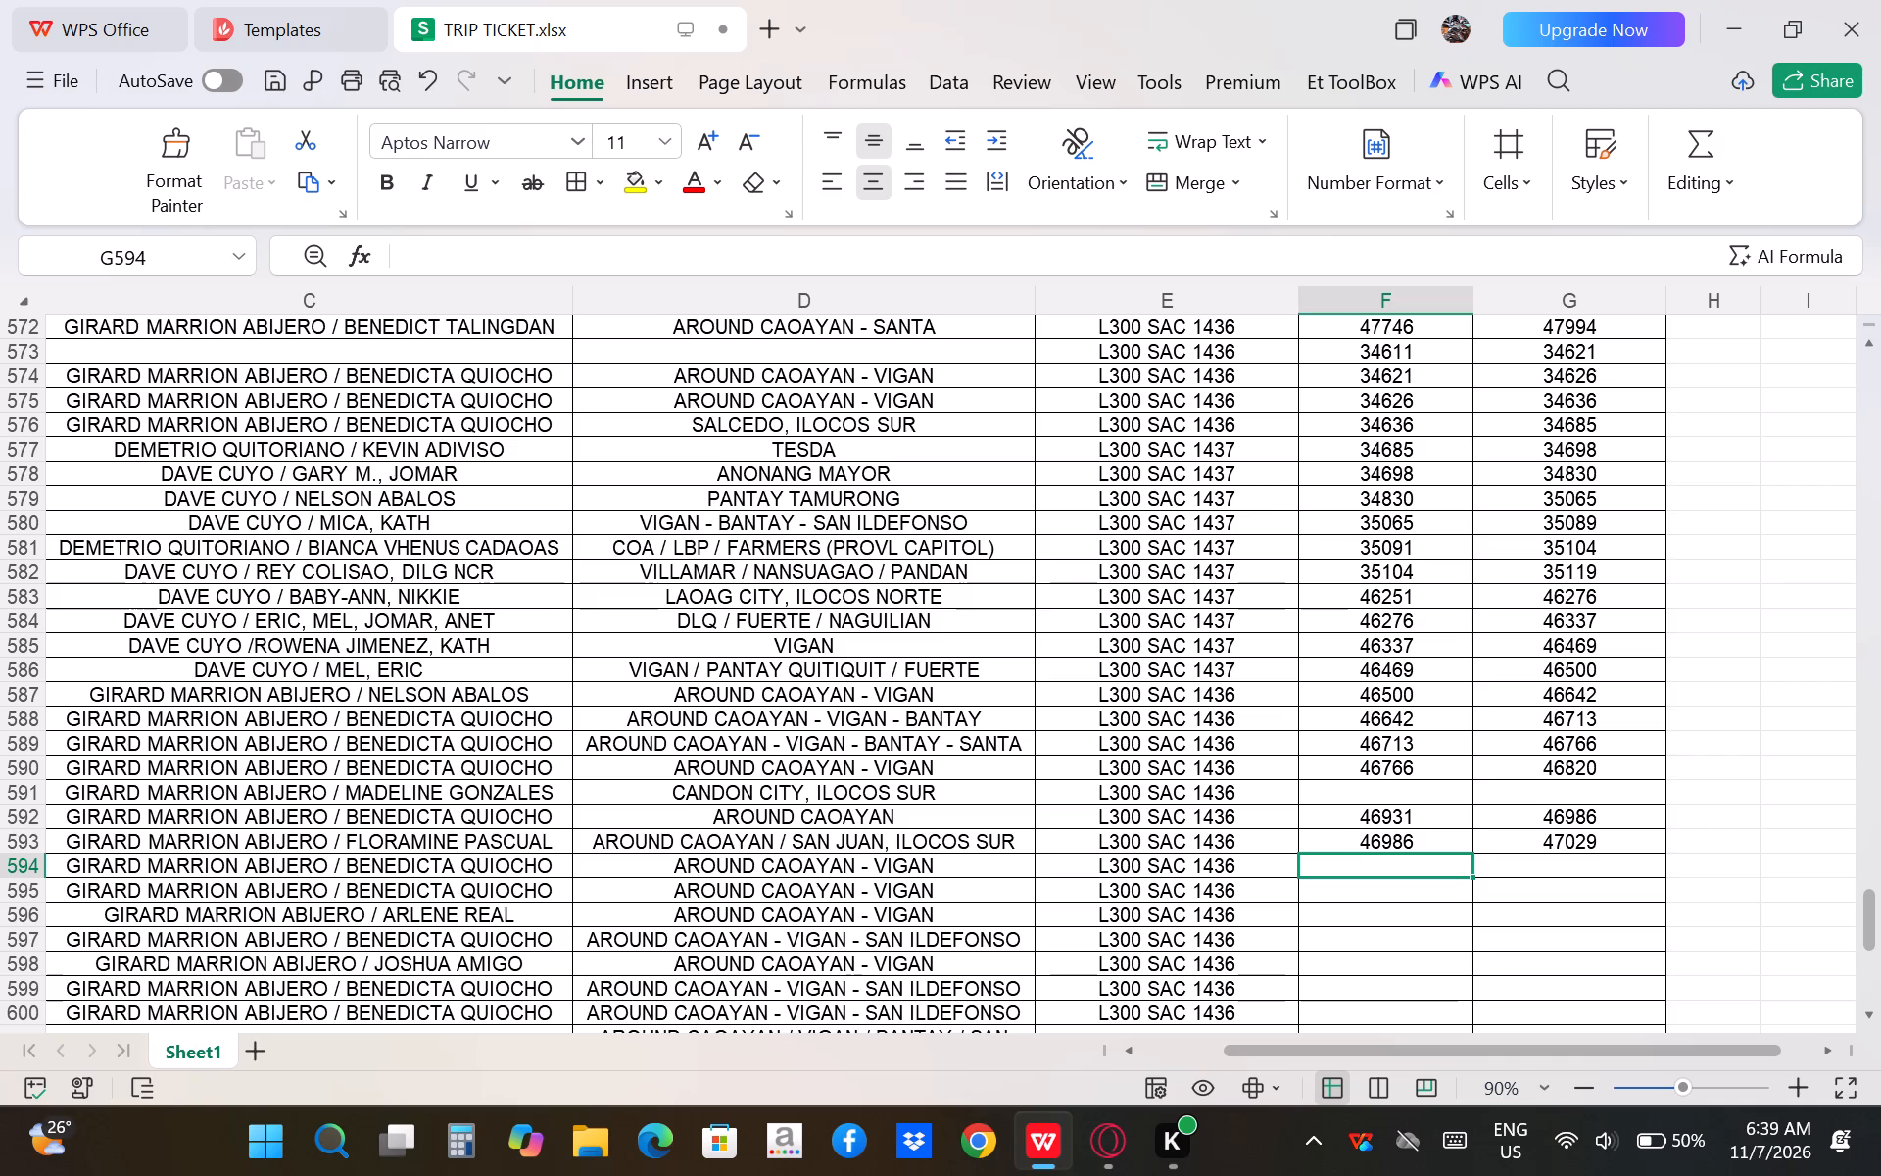
key(4)
key(7)
key(1)
key(6)
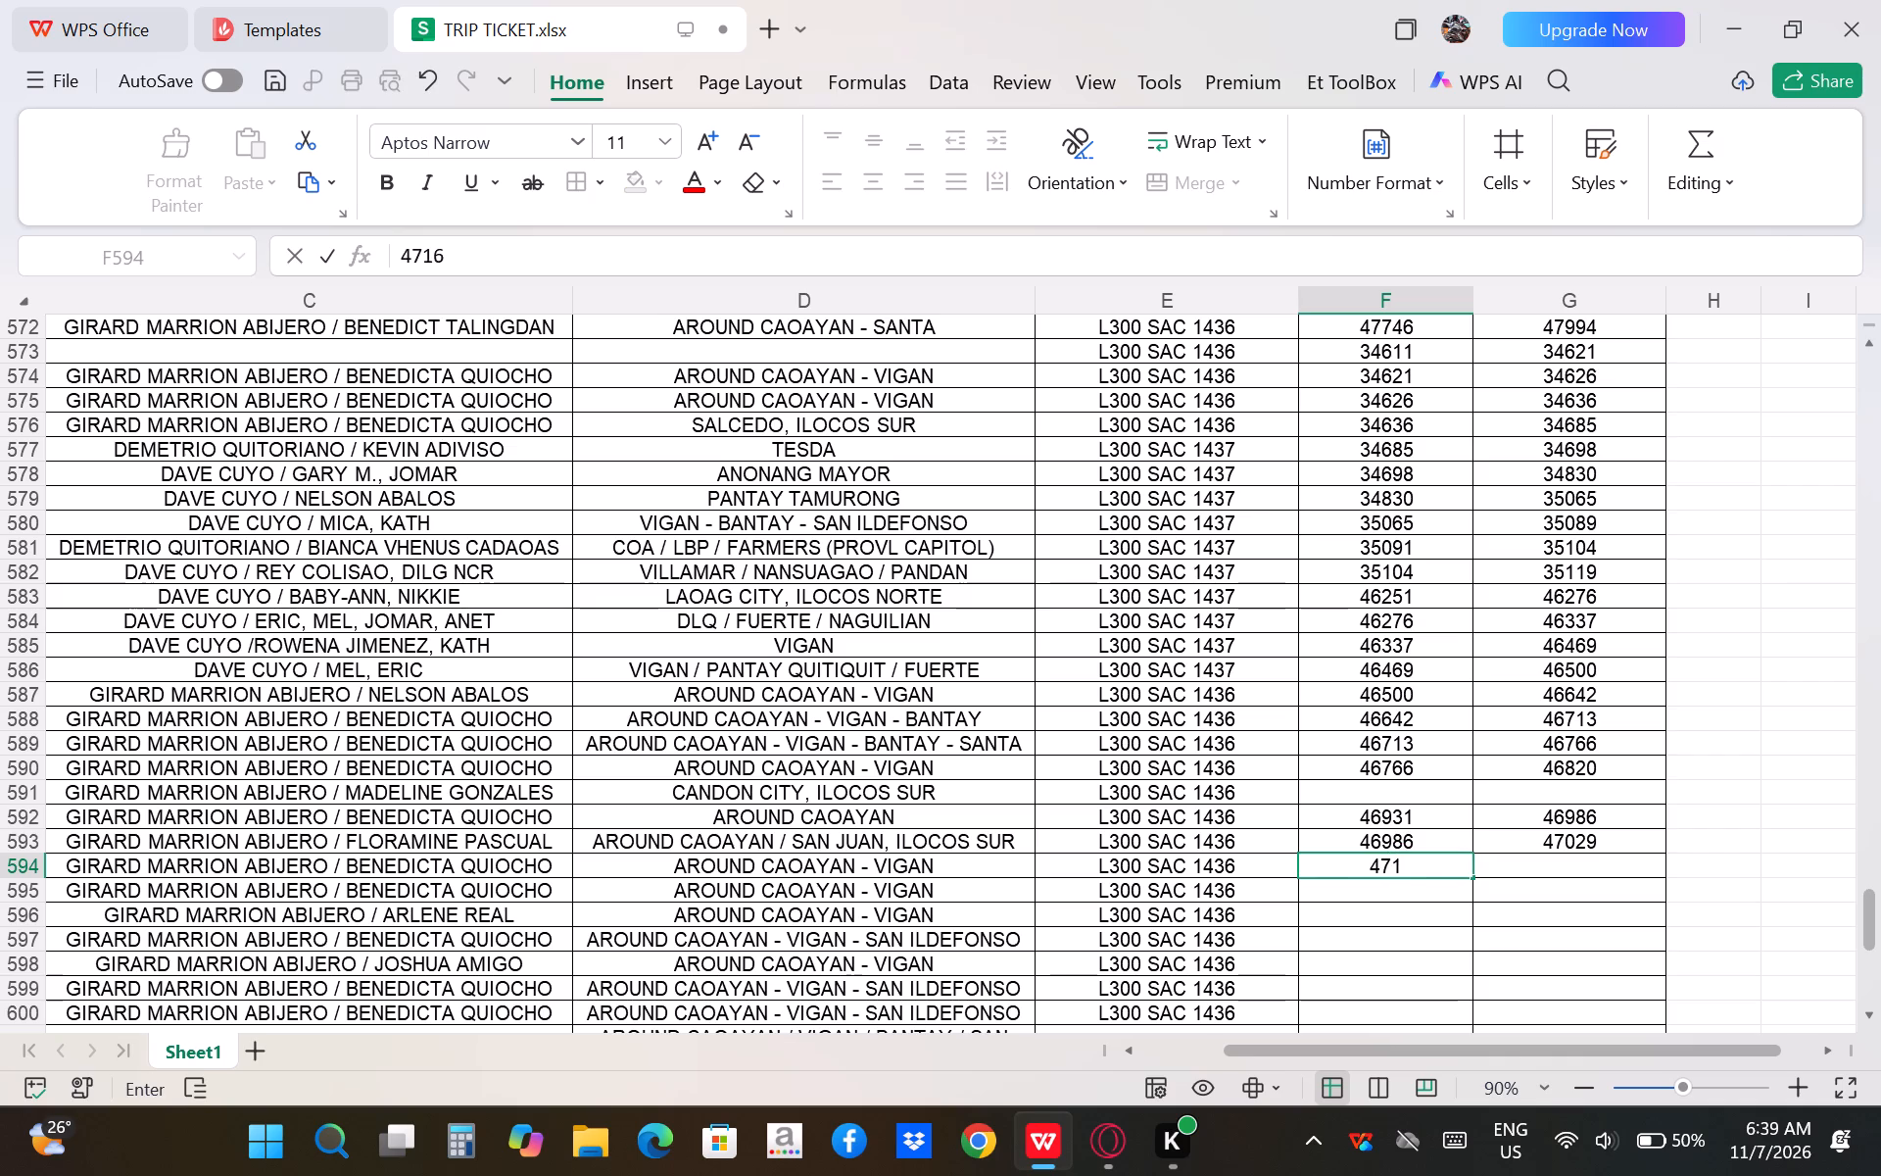
key(0)
key(Right)
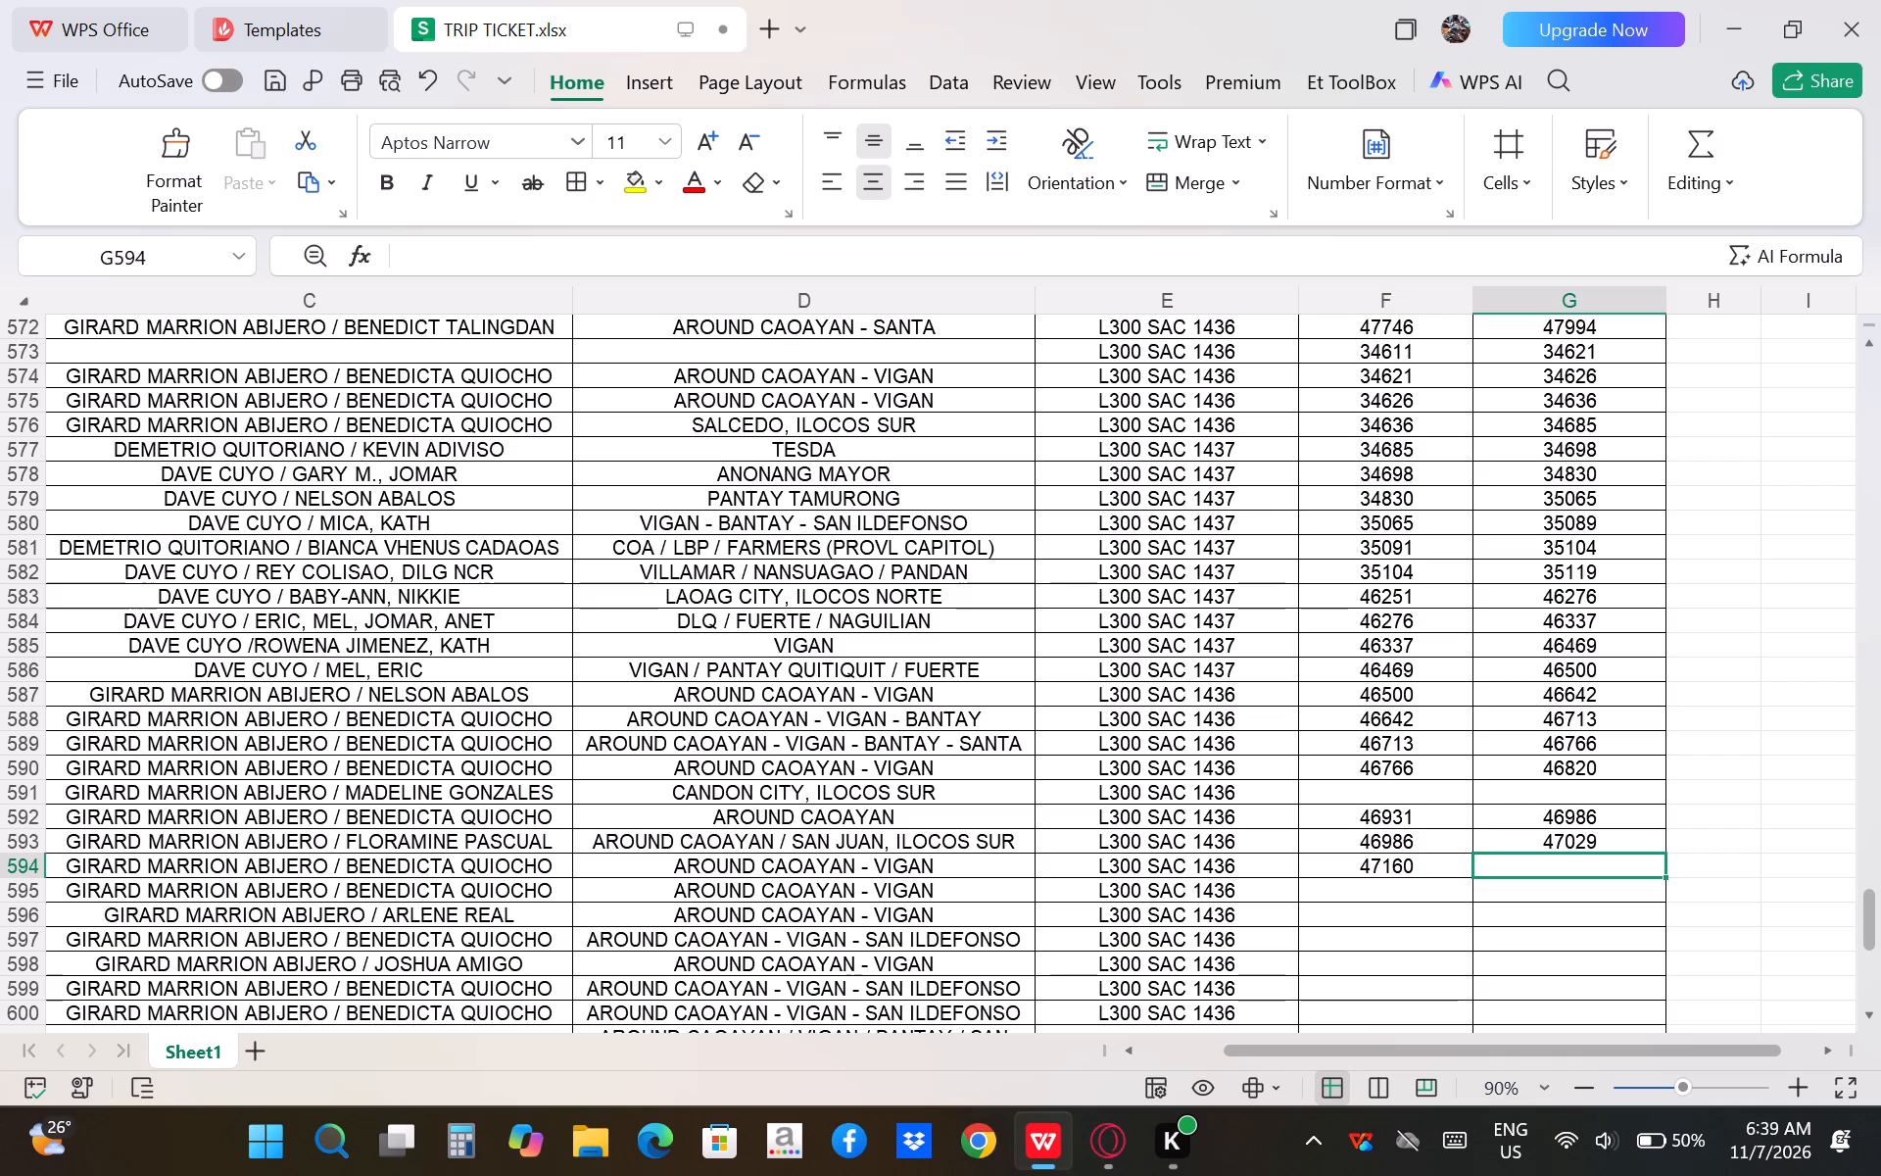
text(47208)
key(Return)
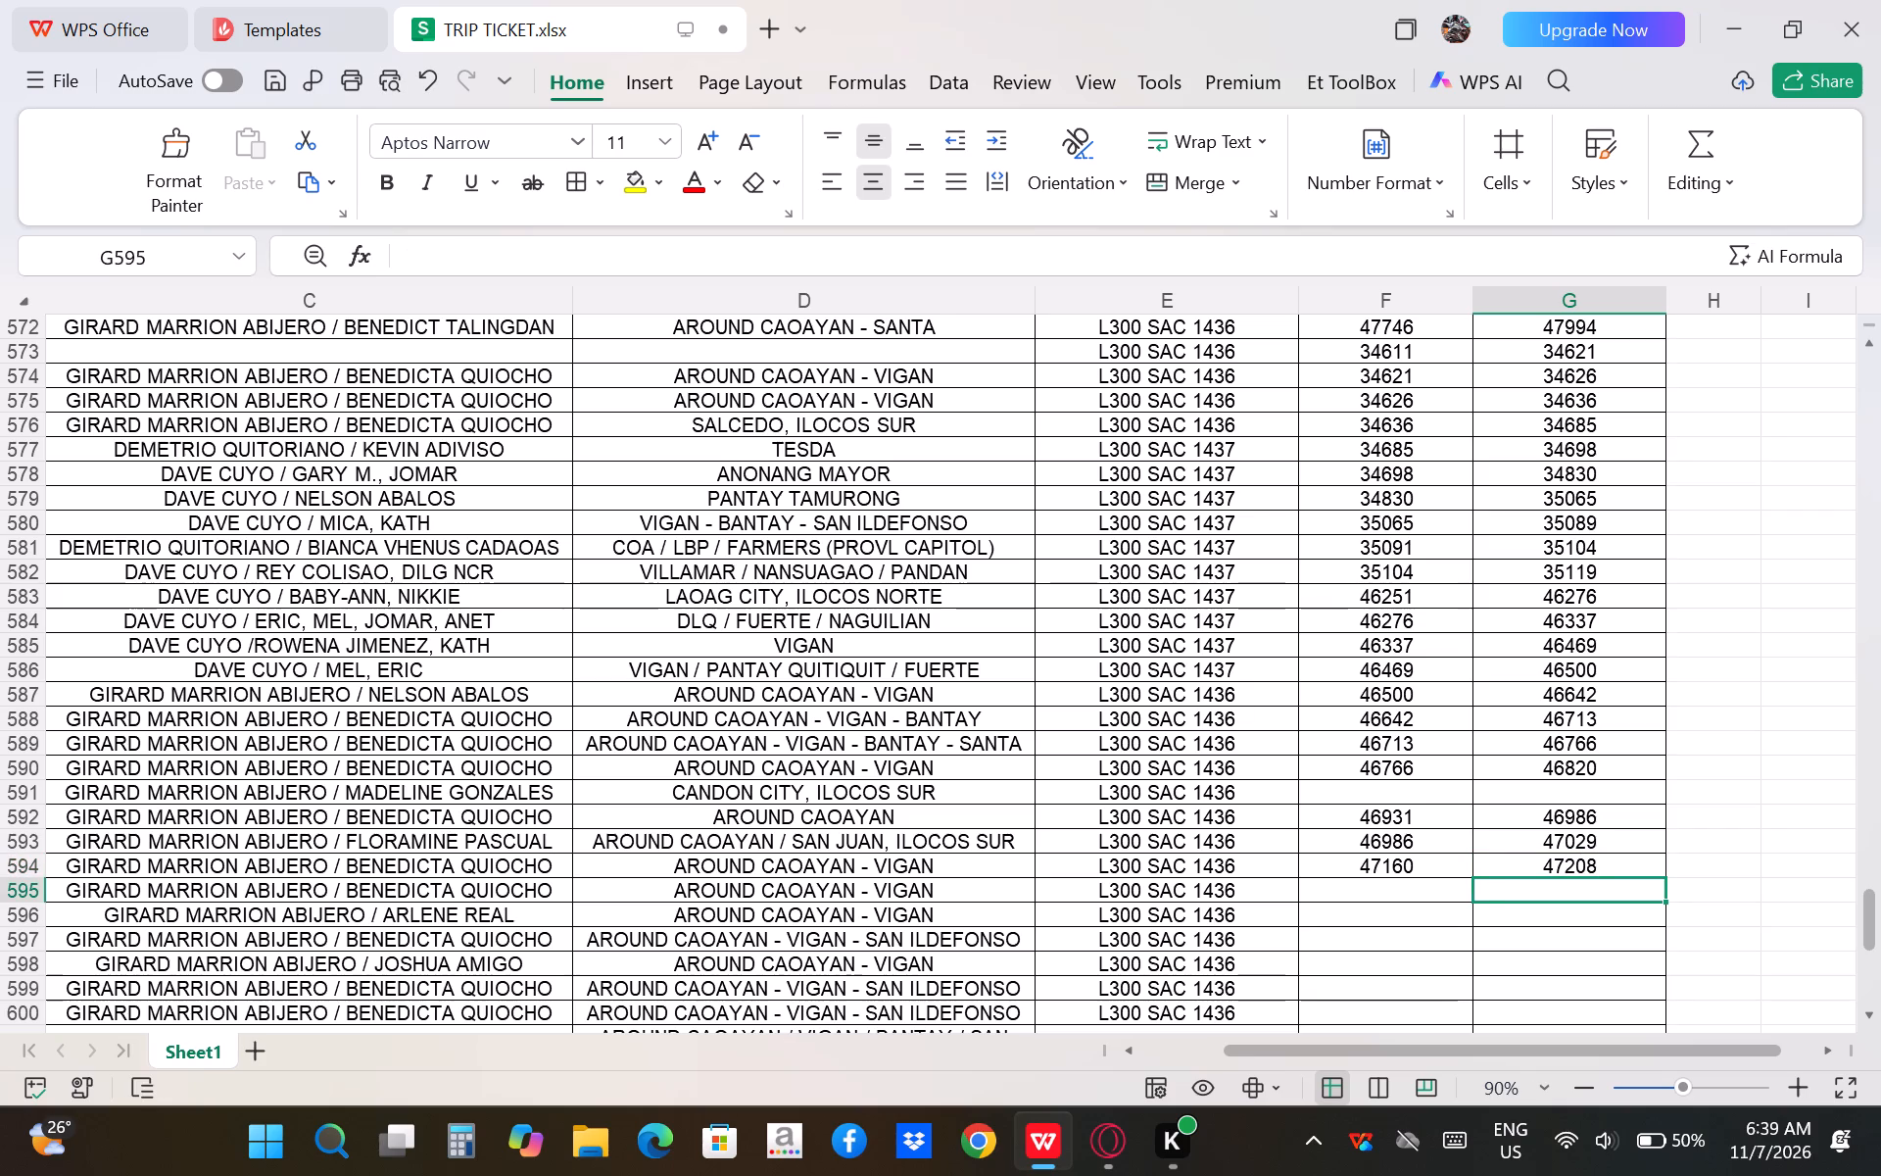
Copy the value of G594 into F595 and enter 47295 in G595 for the AROUND CAOAYAN - VIGAN trip.
click(1570, 862)
key(ctrl+c)
click(1447, 887)
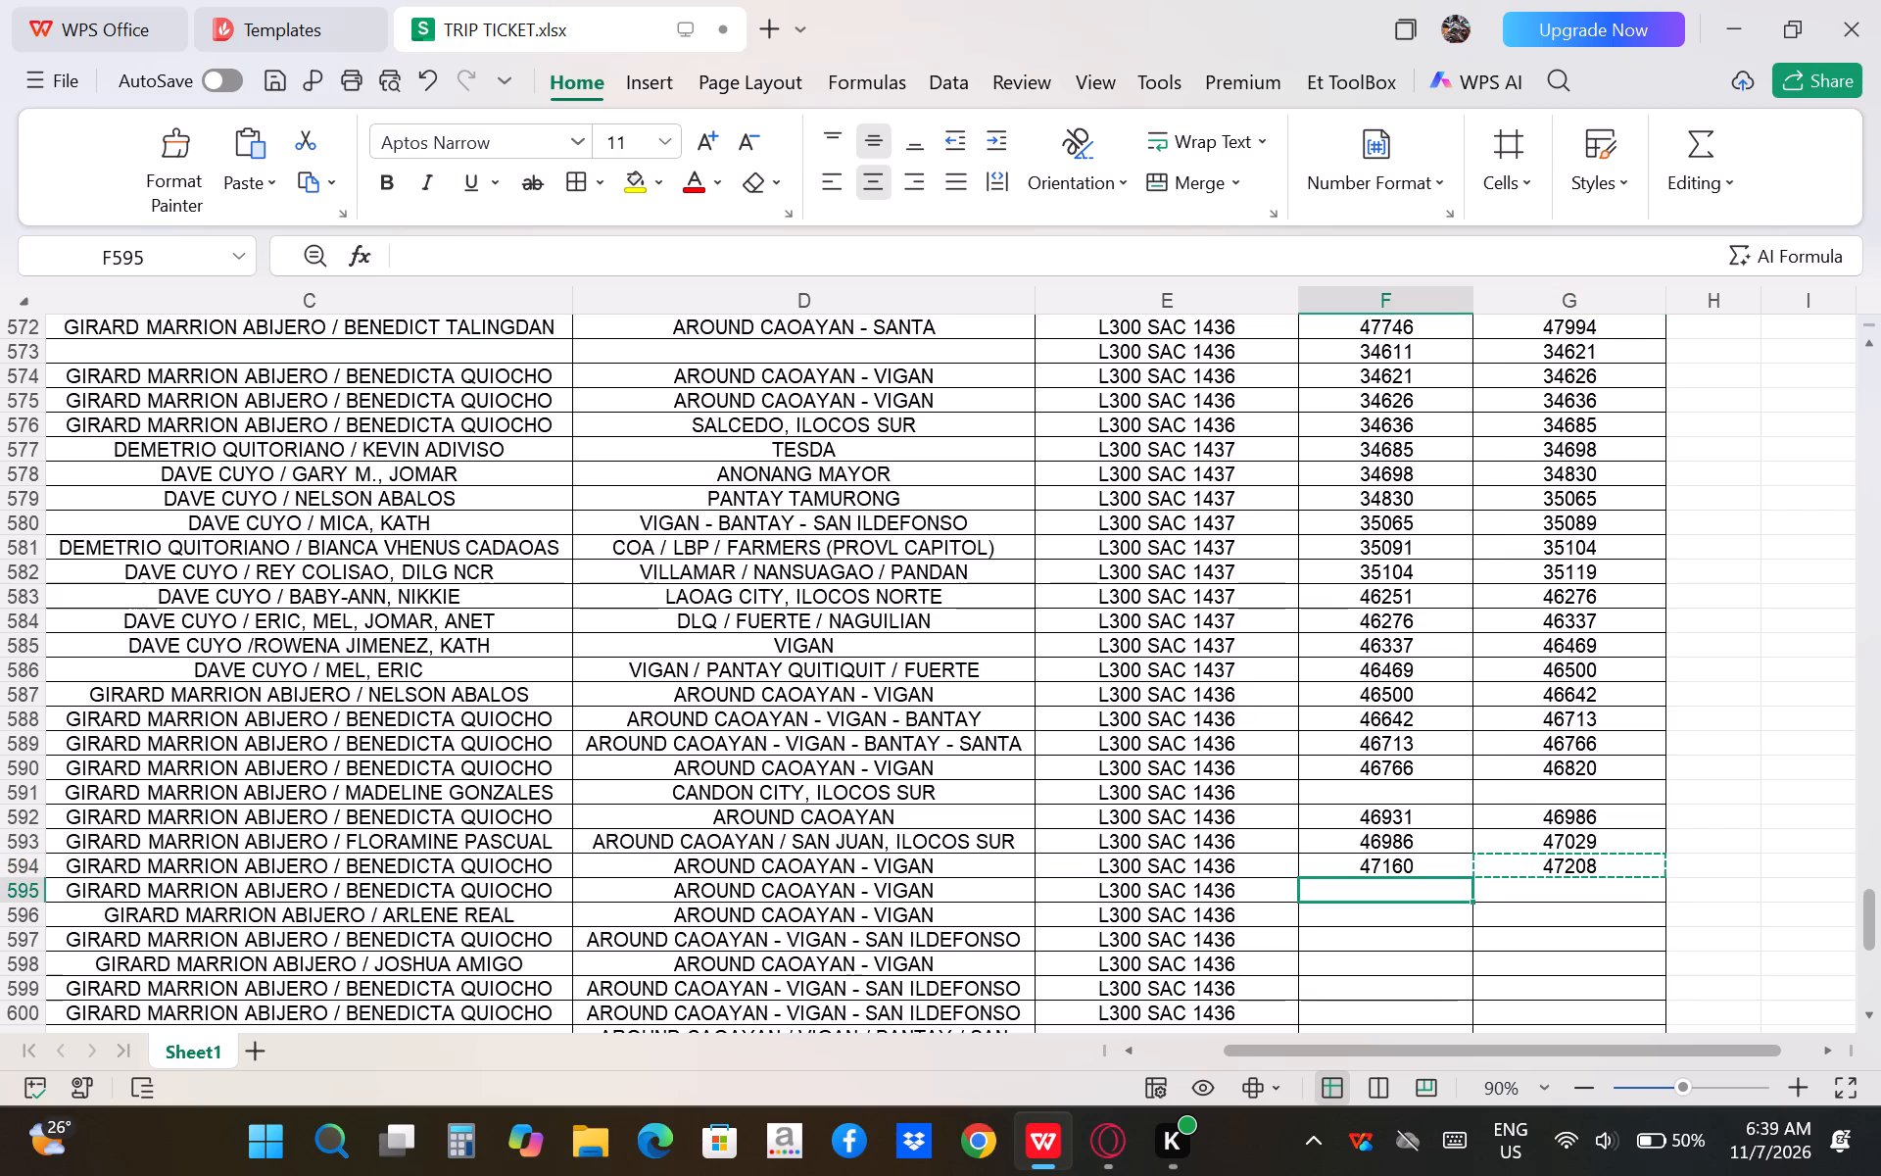
key(Return)
key(Right)
text(47295)
key(Return)
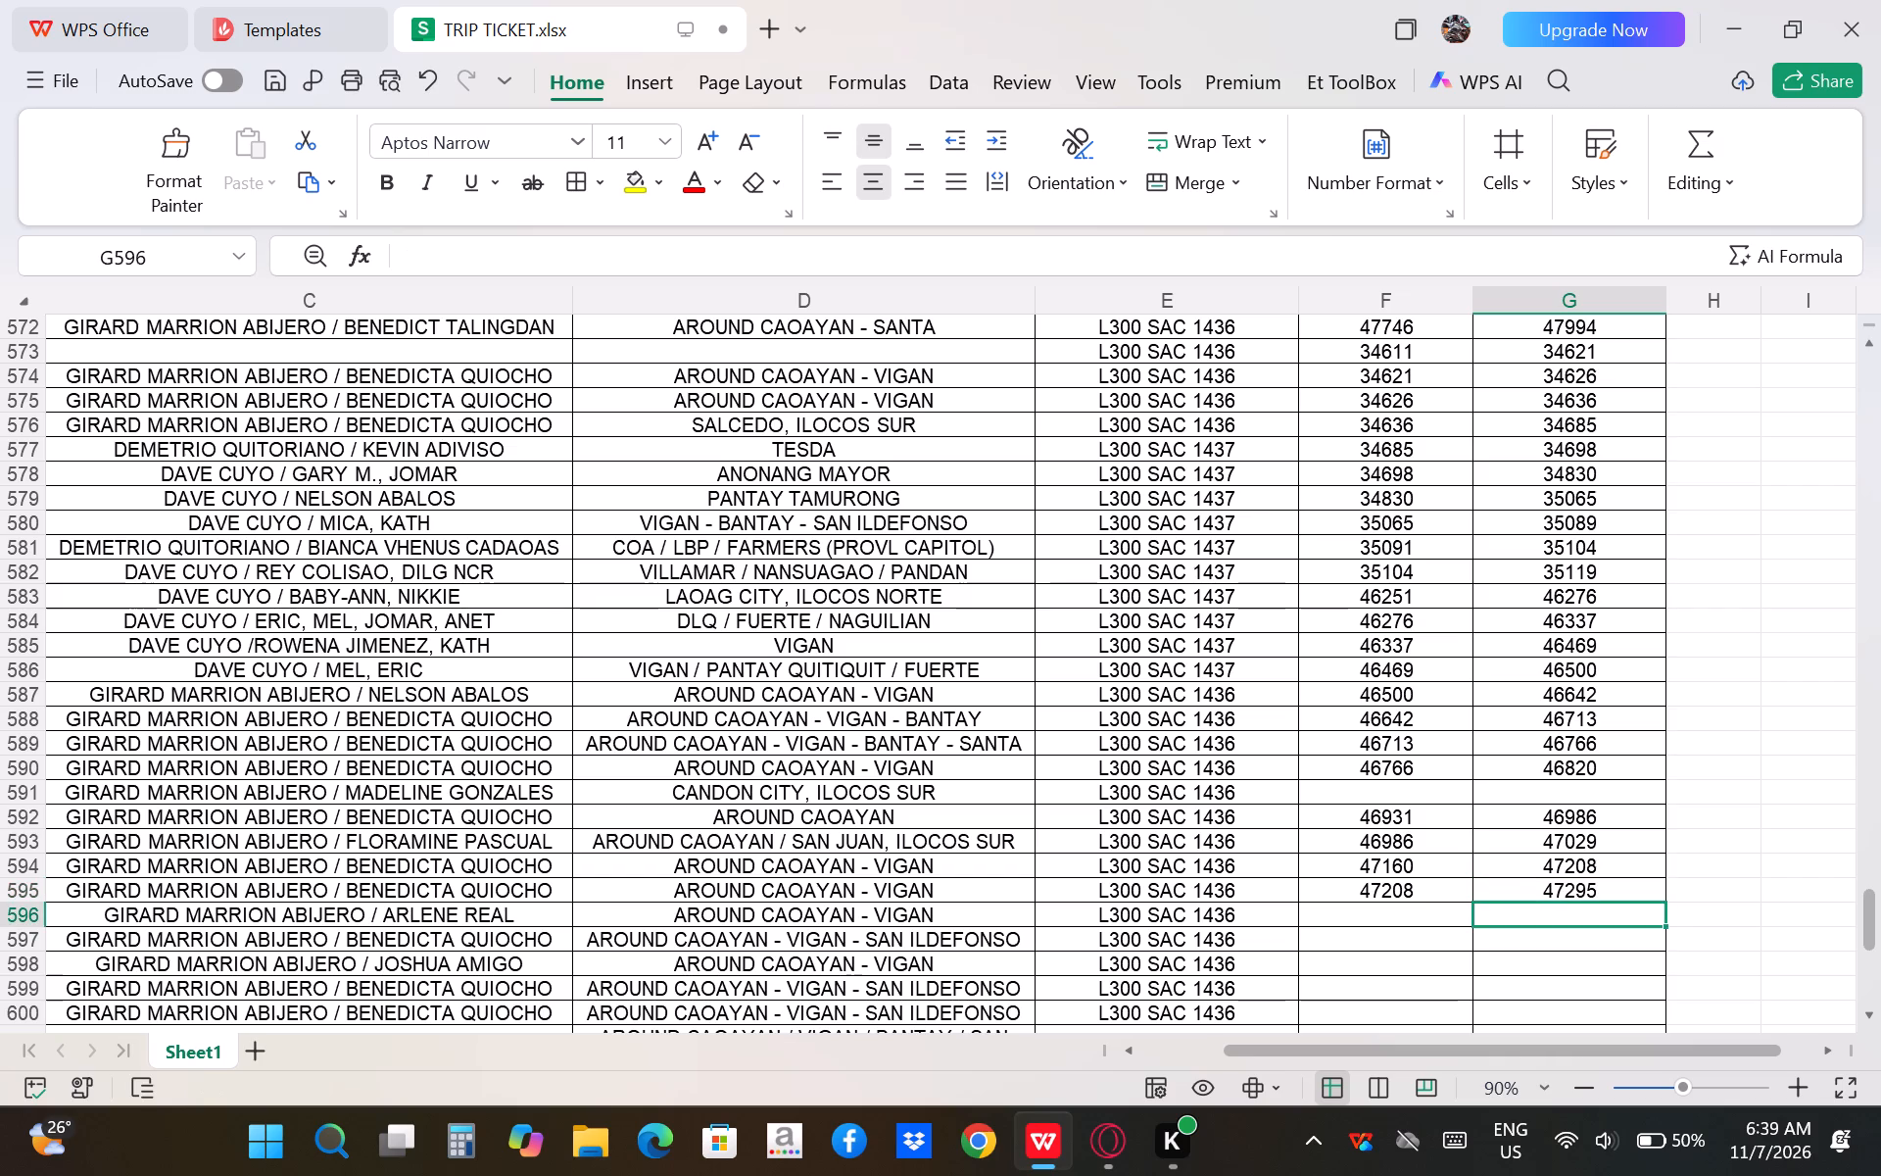
Copy the value of G595 into F596 and enter 47339 in G596 for the AROUND CAOAYAN - VIGAN trip.
click(1494, 896)
key(ctrl+c)
click(1360, 928)
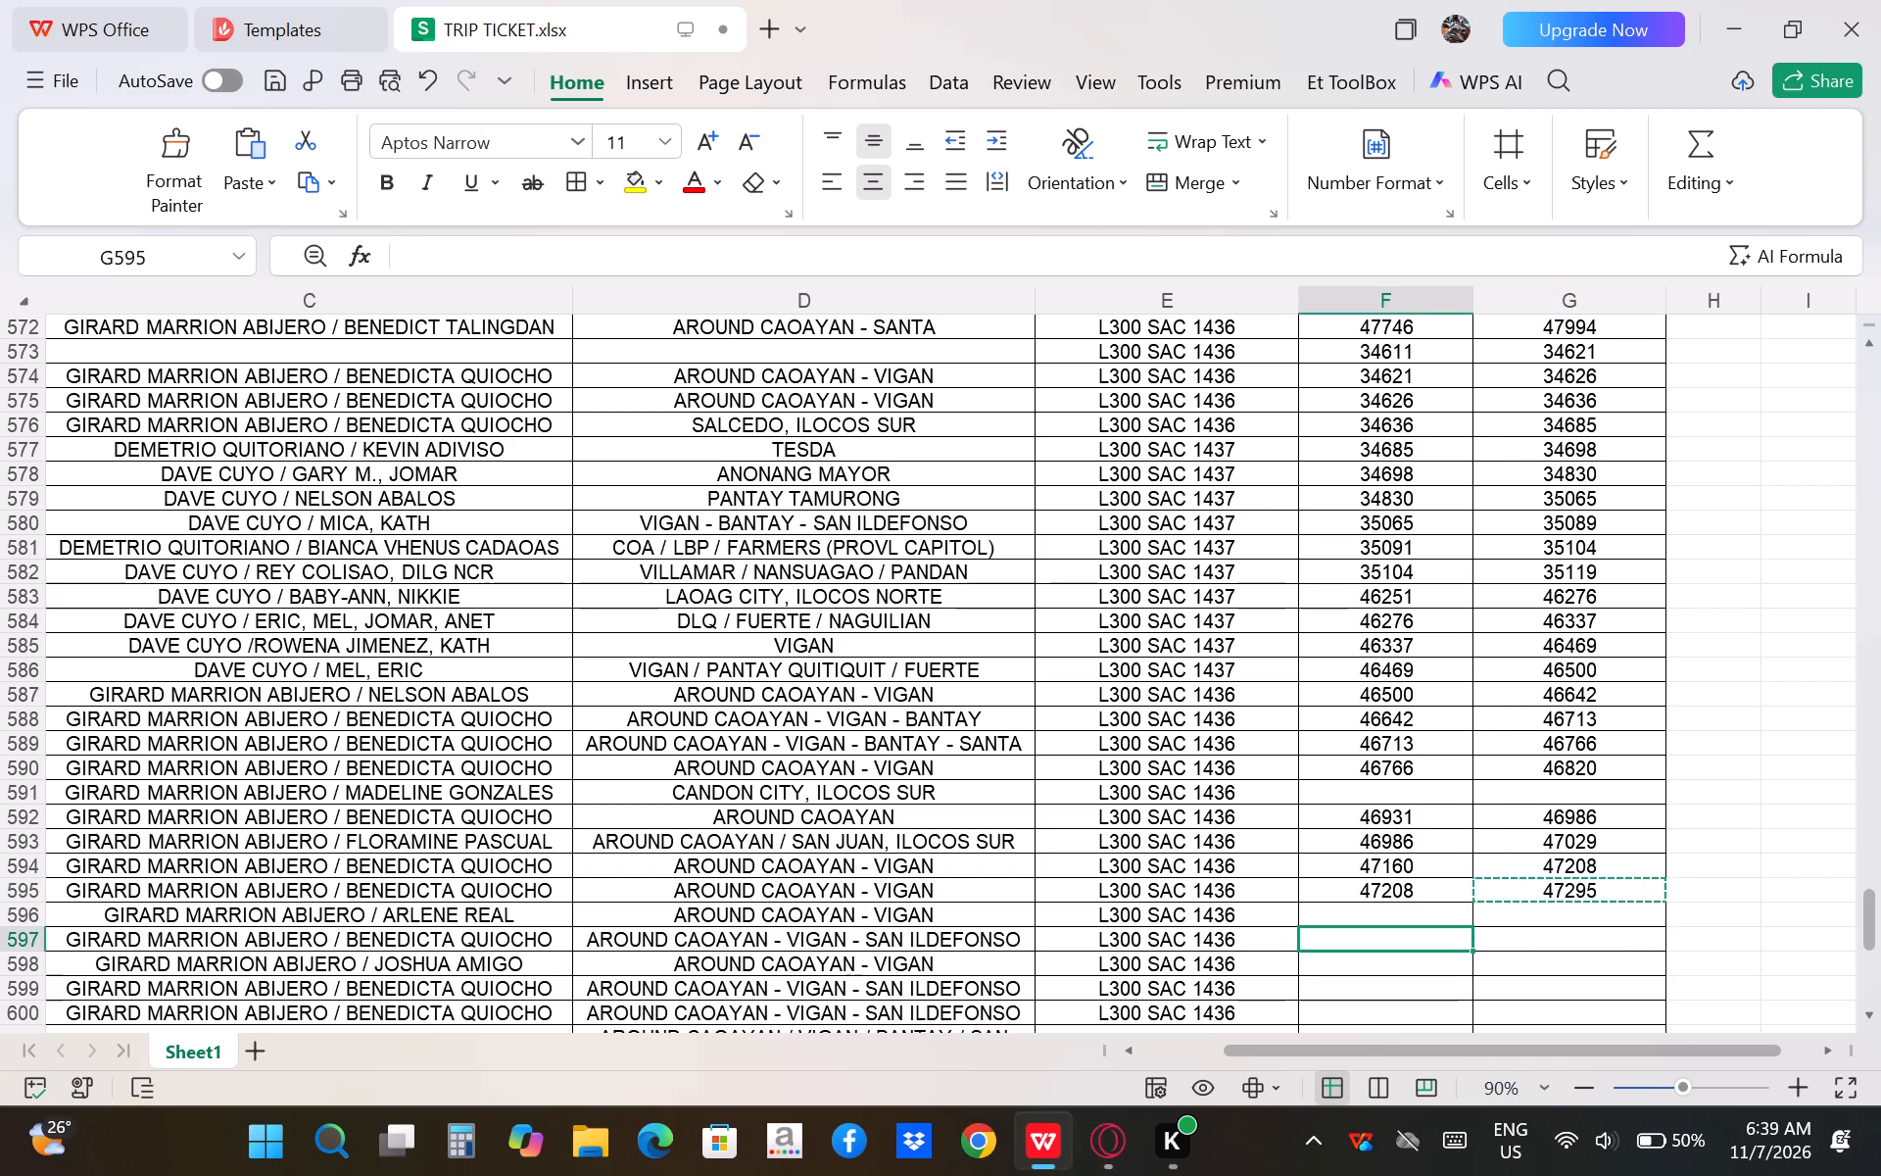
click(1360, 924)
key(Return)
key(Right)
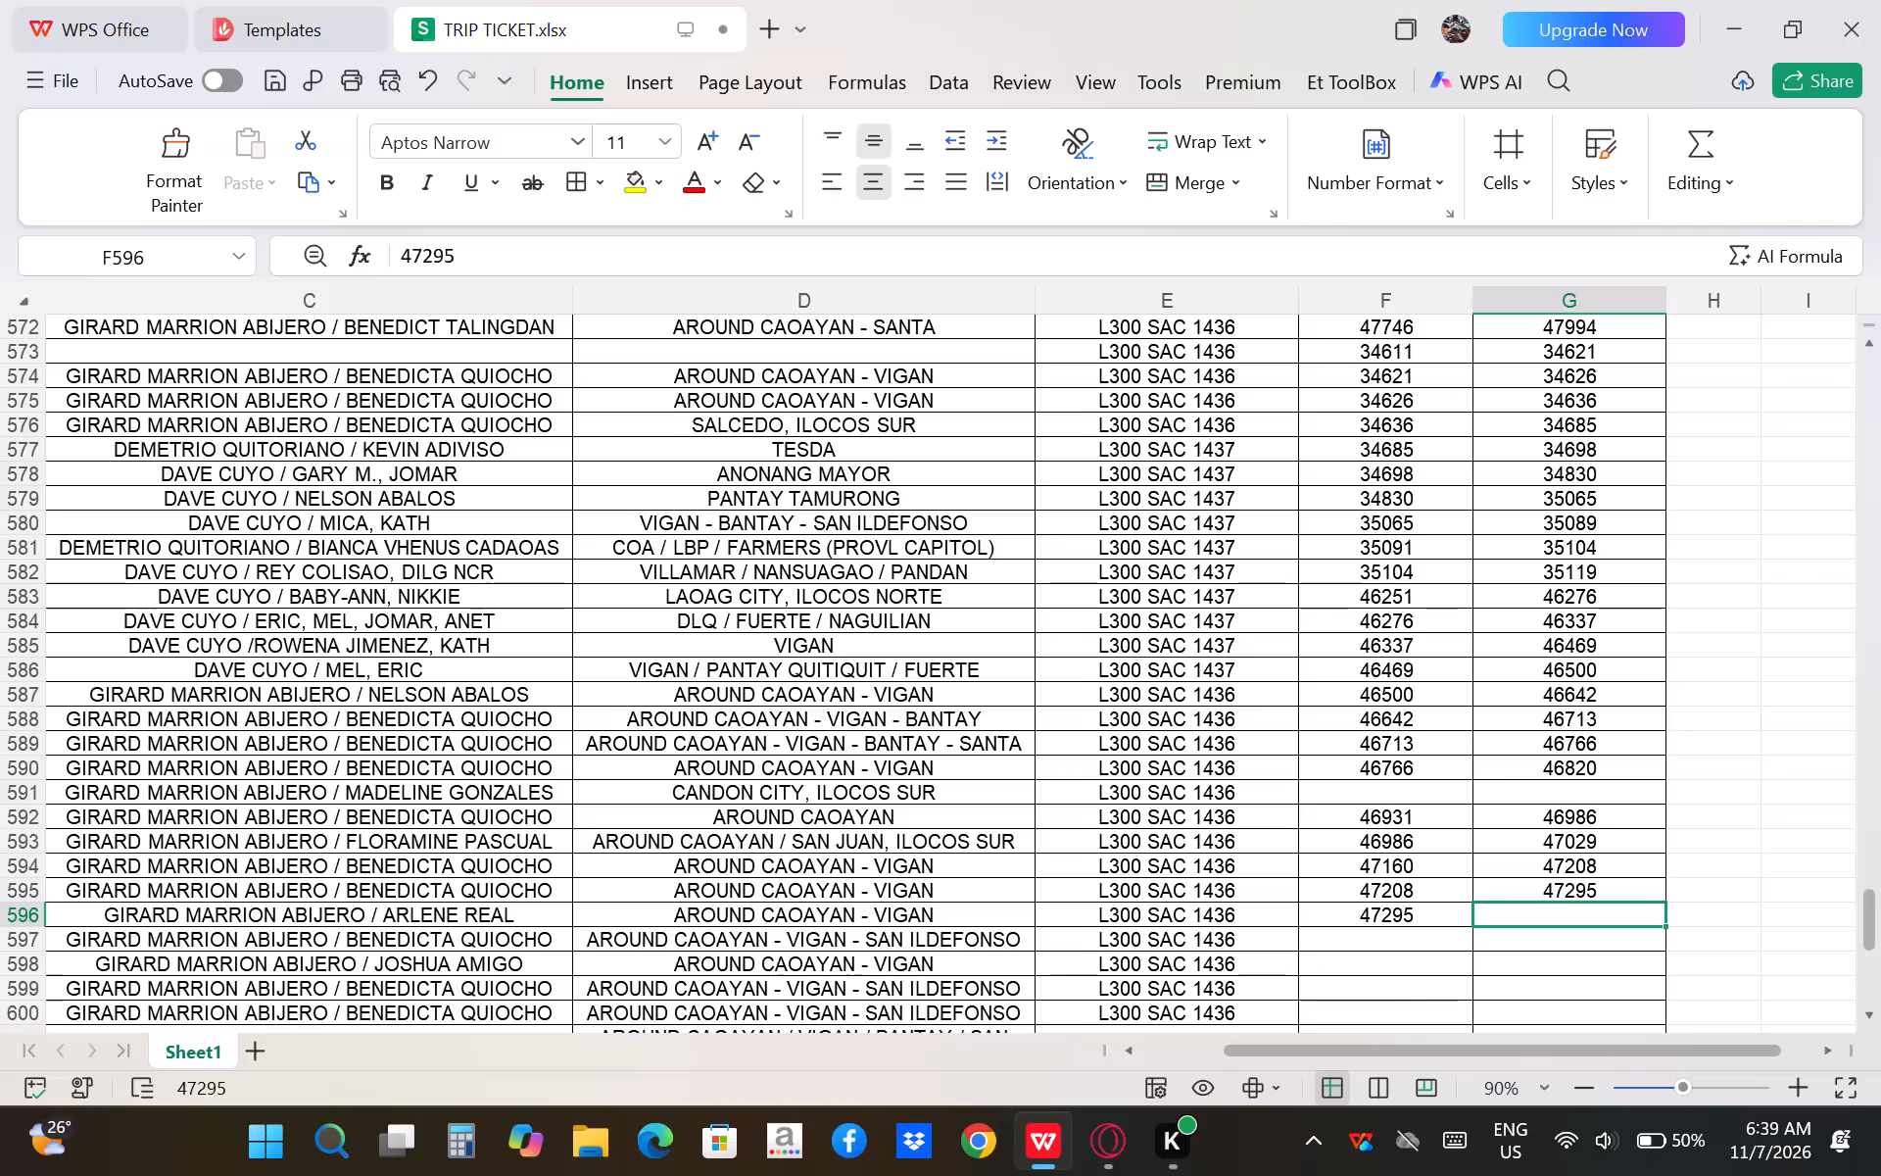
text(47339)
key(Return)
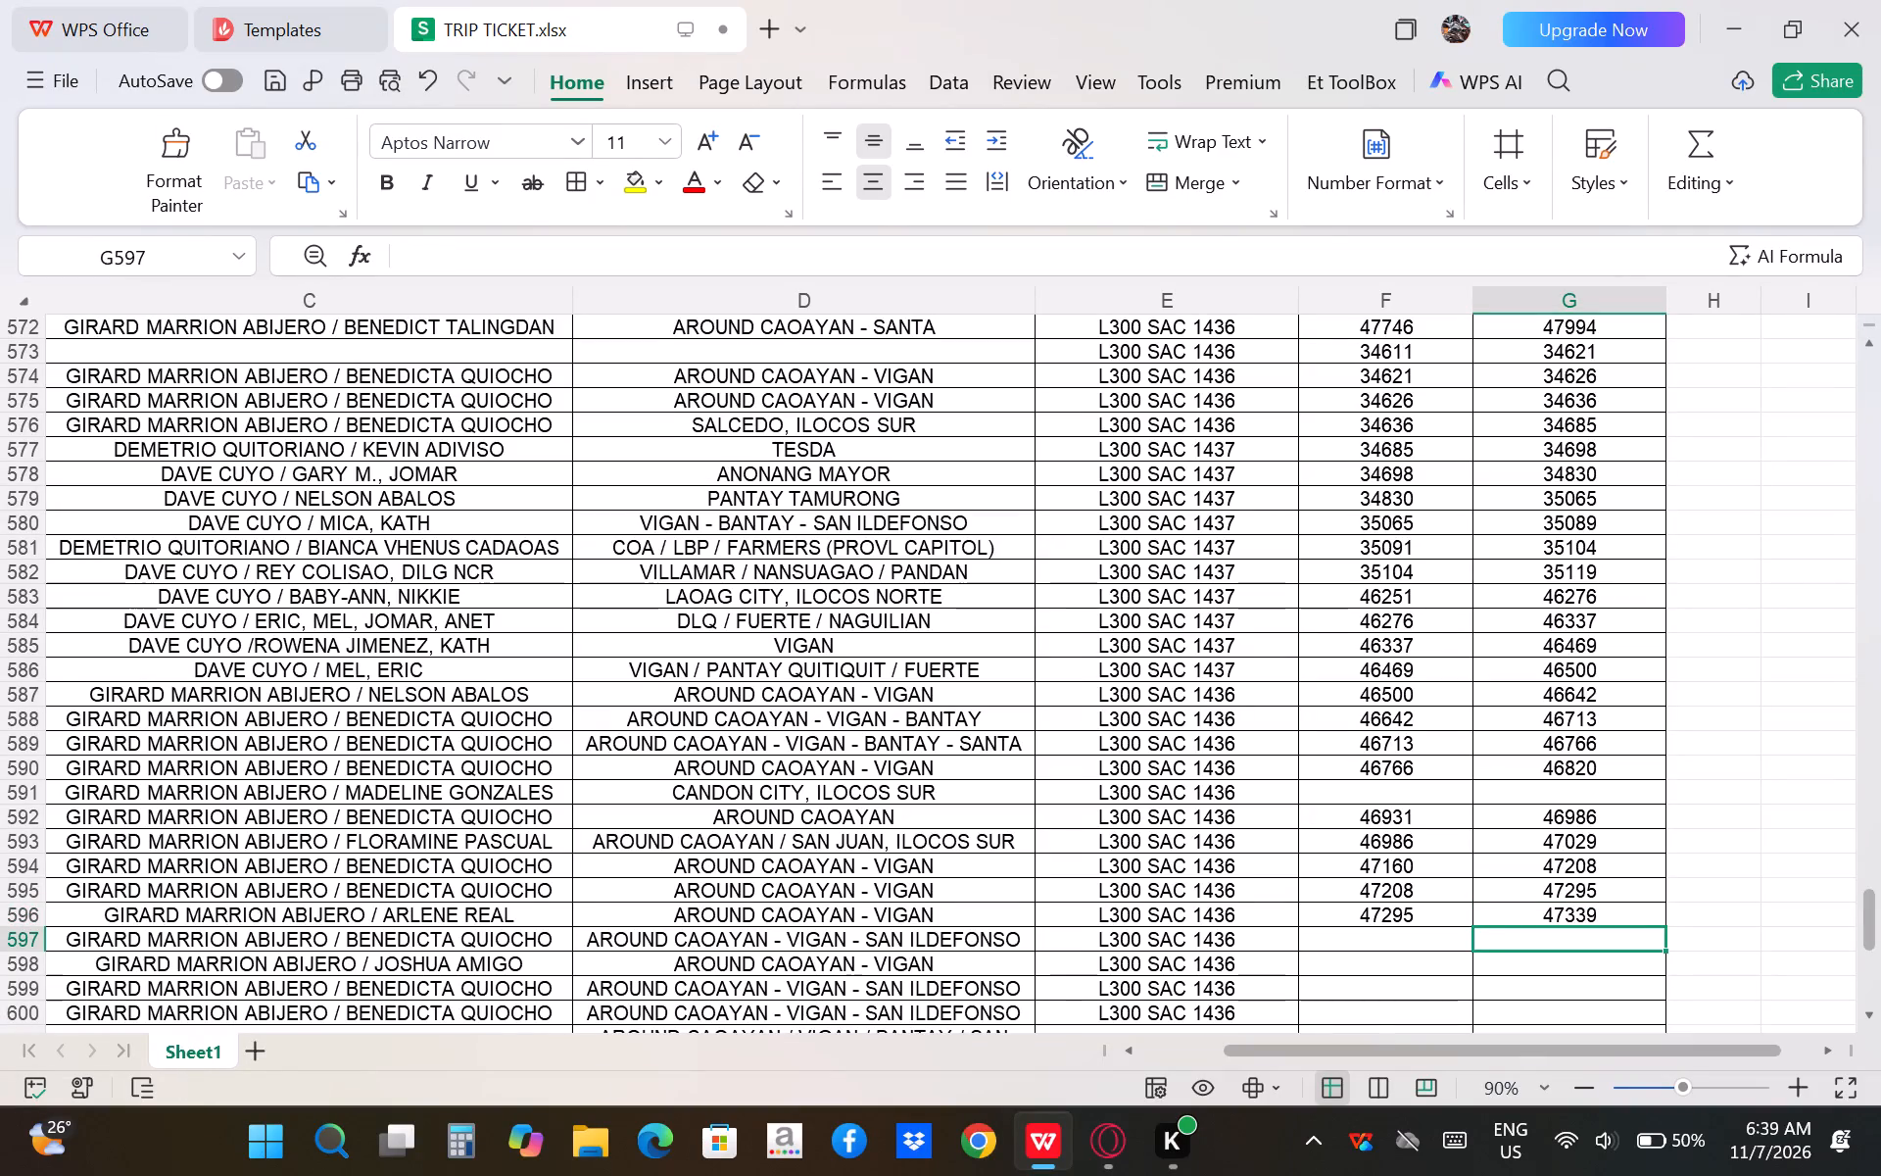
Copy the value of G596 into F597 and enter 47494 in G597 for the AROUND CAOAYAN - VIGAN - SAN ILDEFONSO trip.
click(1521, 910)
key(ctrl+c)
click(1395, 943)
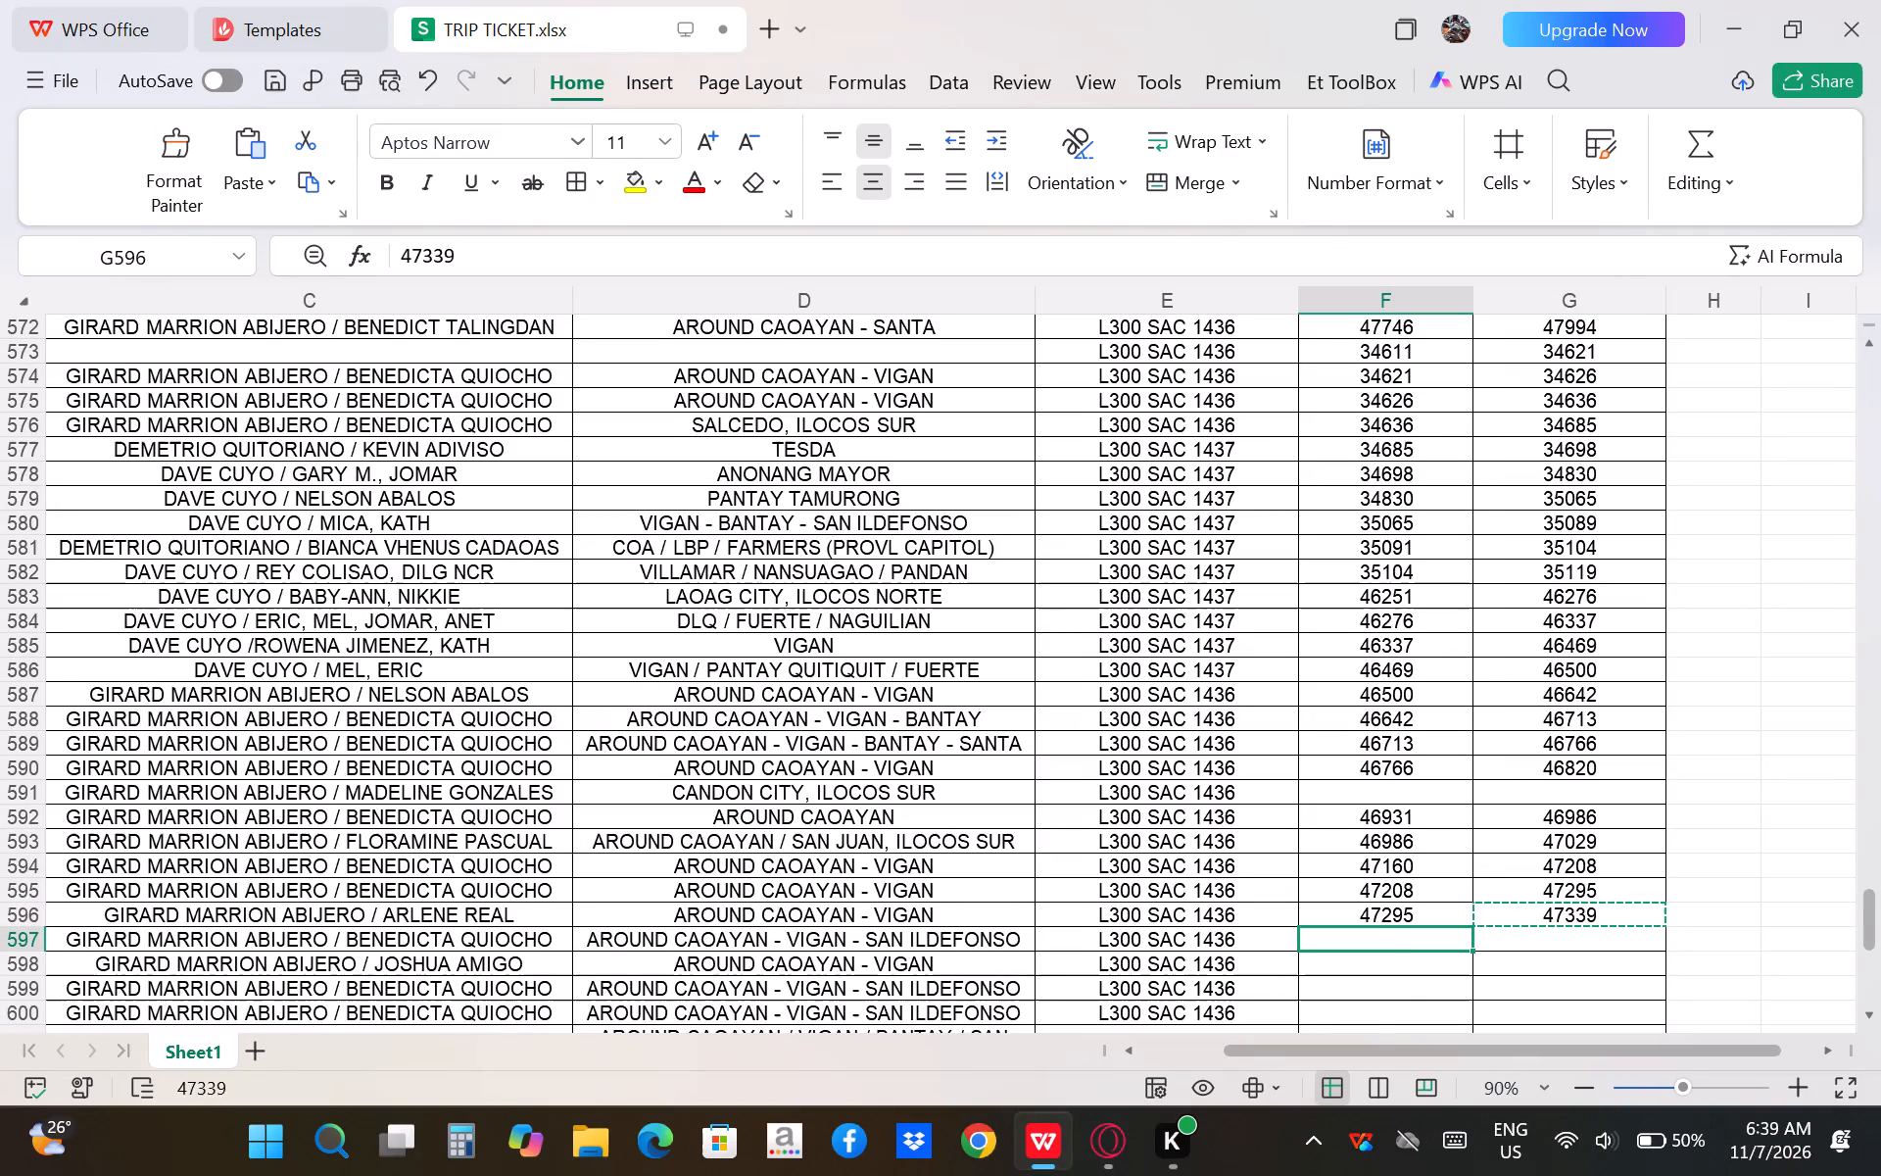
key(Return)
key(Right)
text(47)
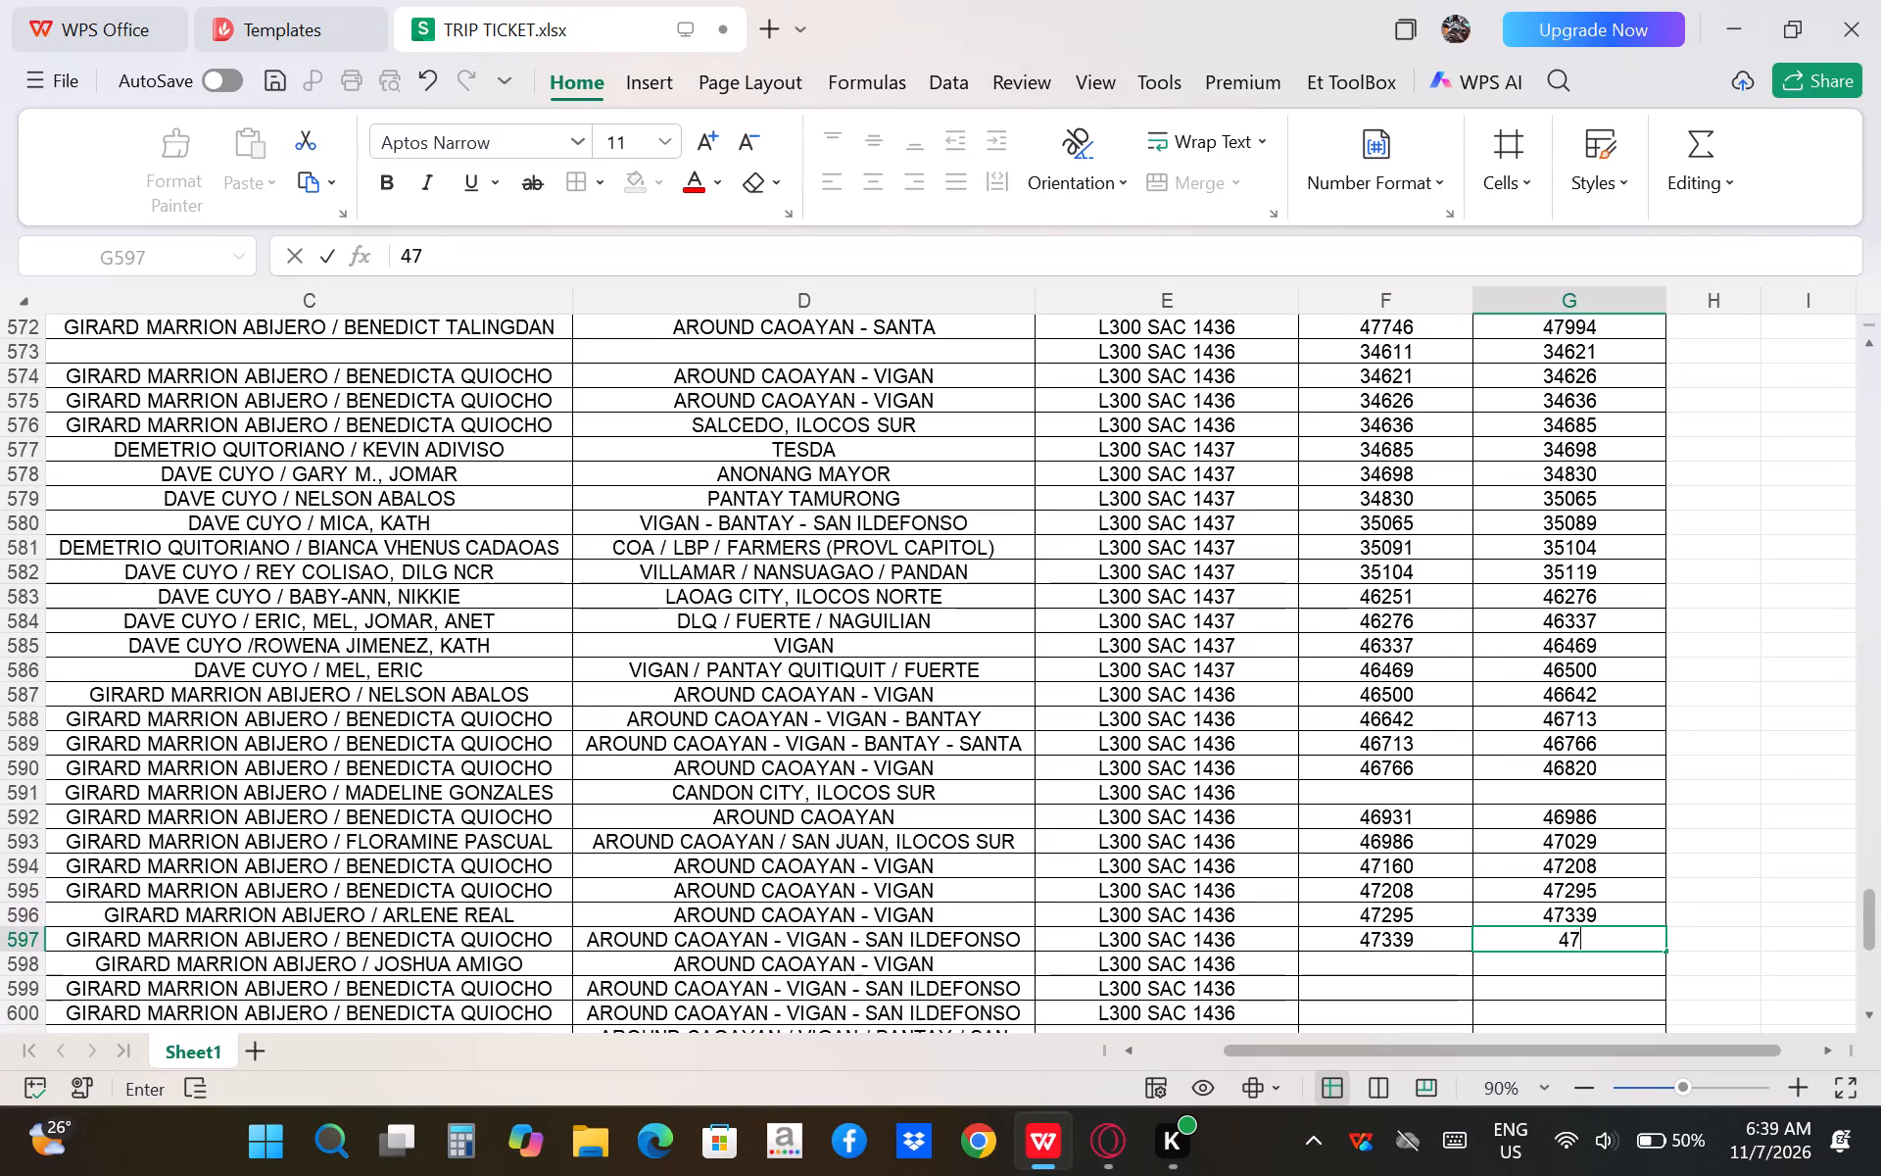
key(4)
text(94)
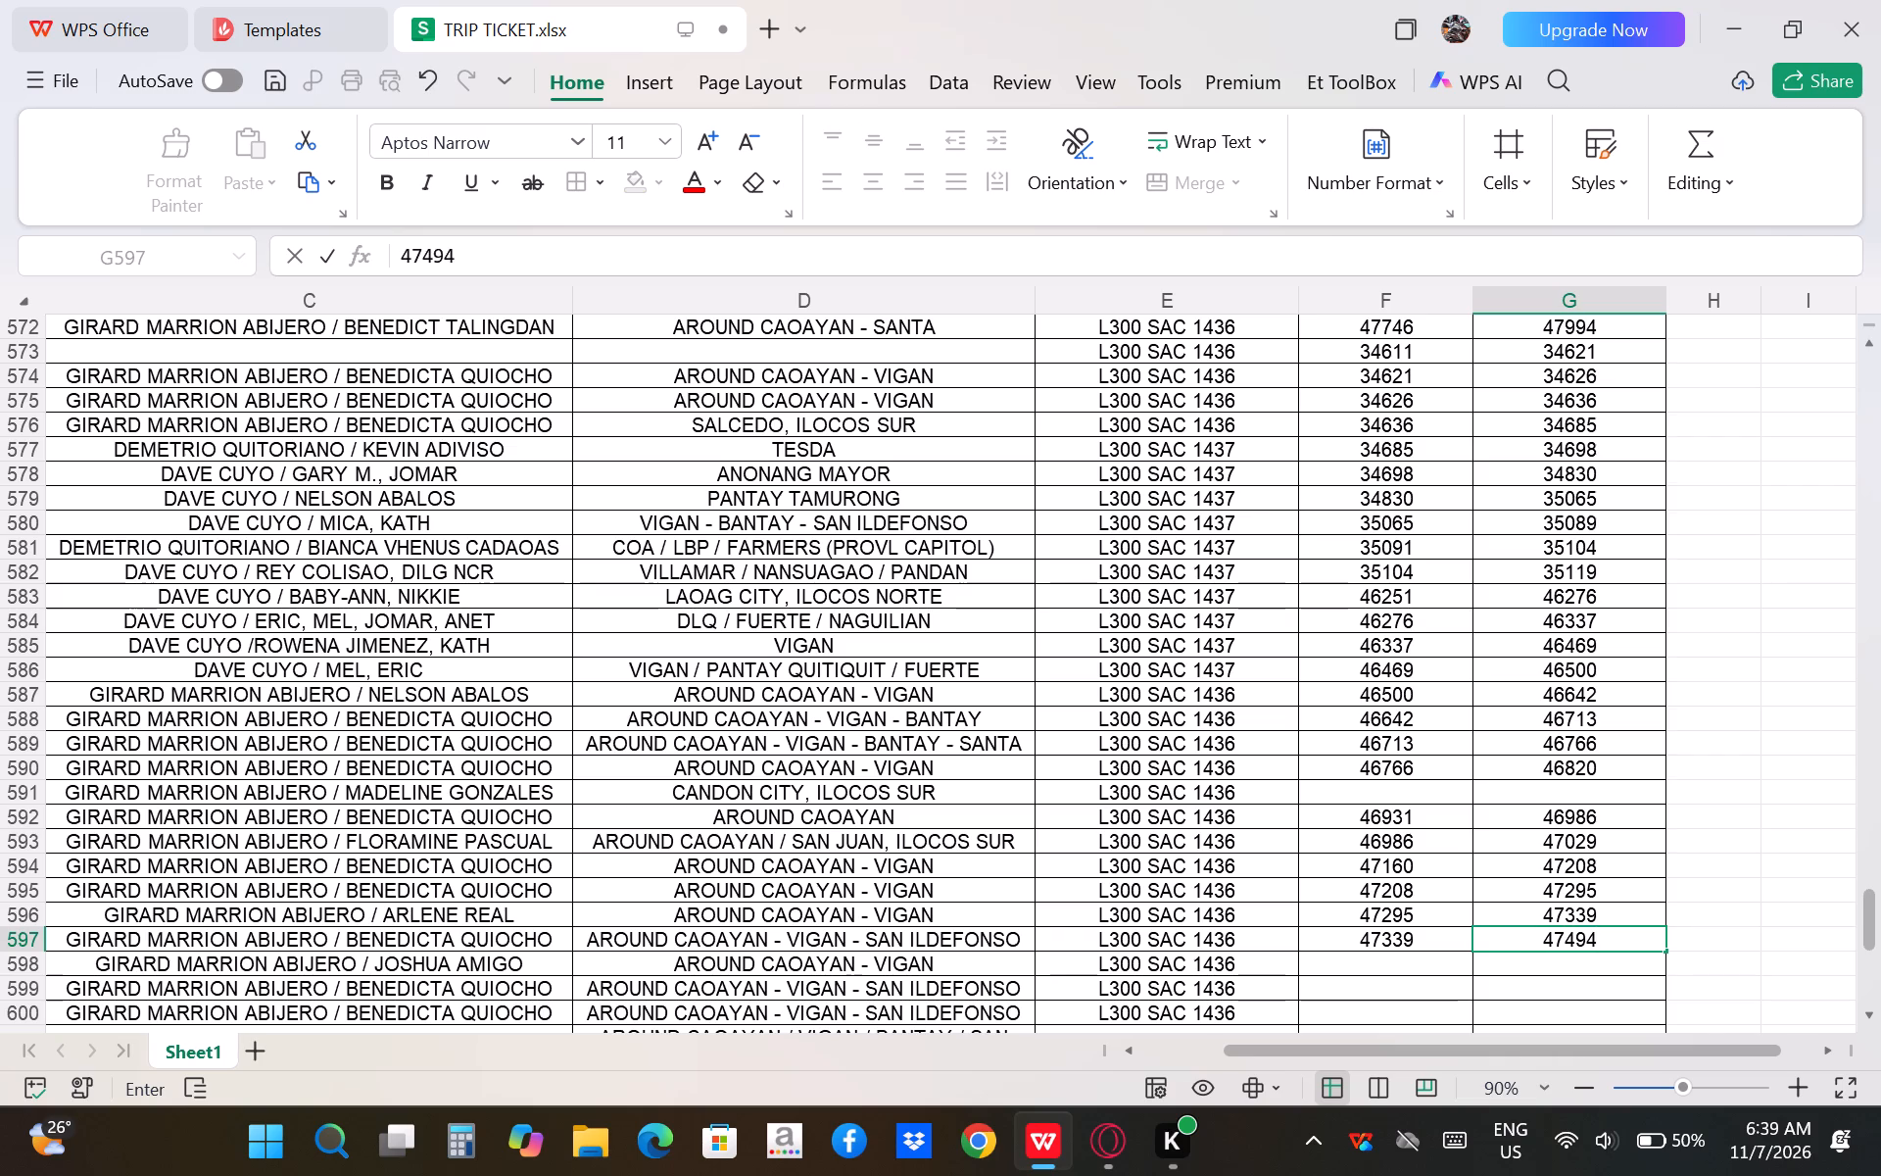
key(Return)
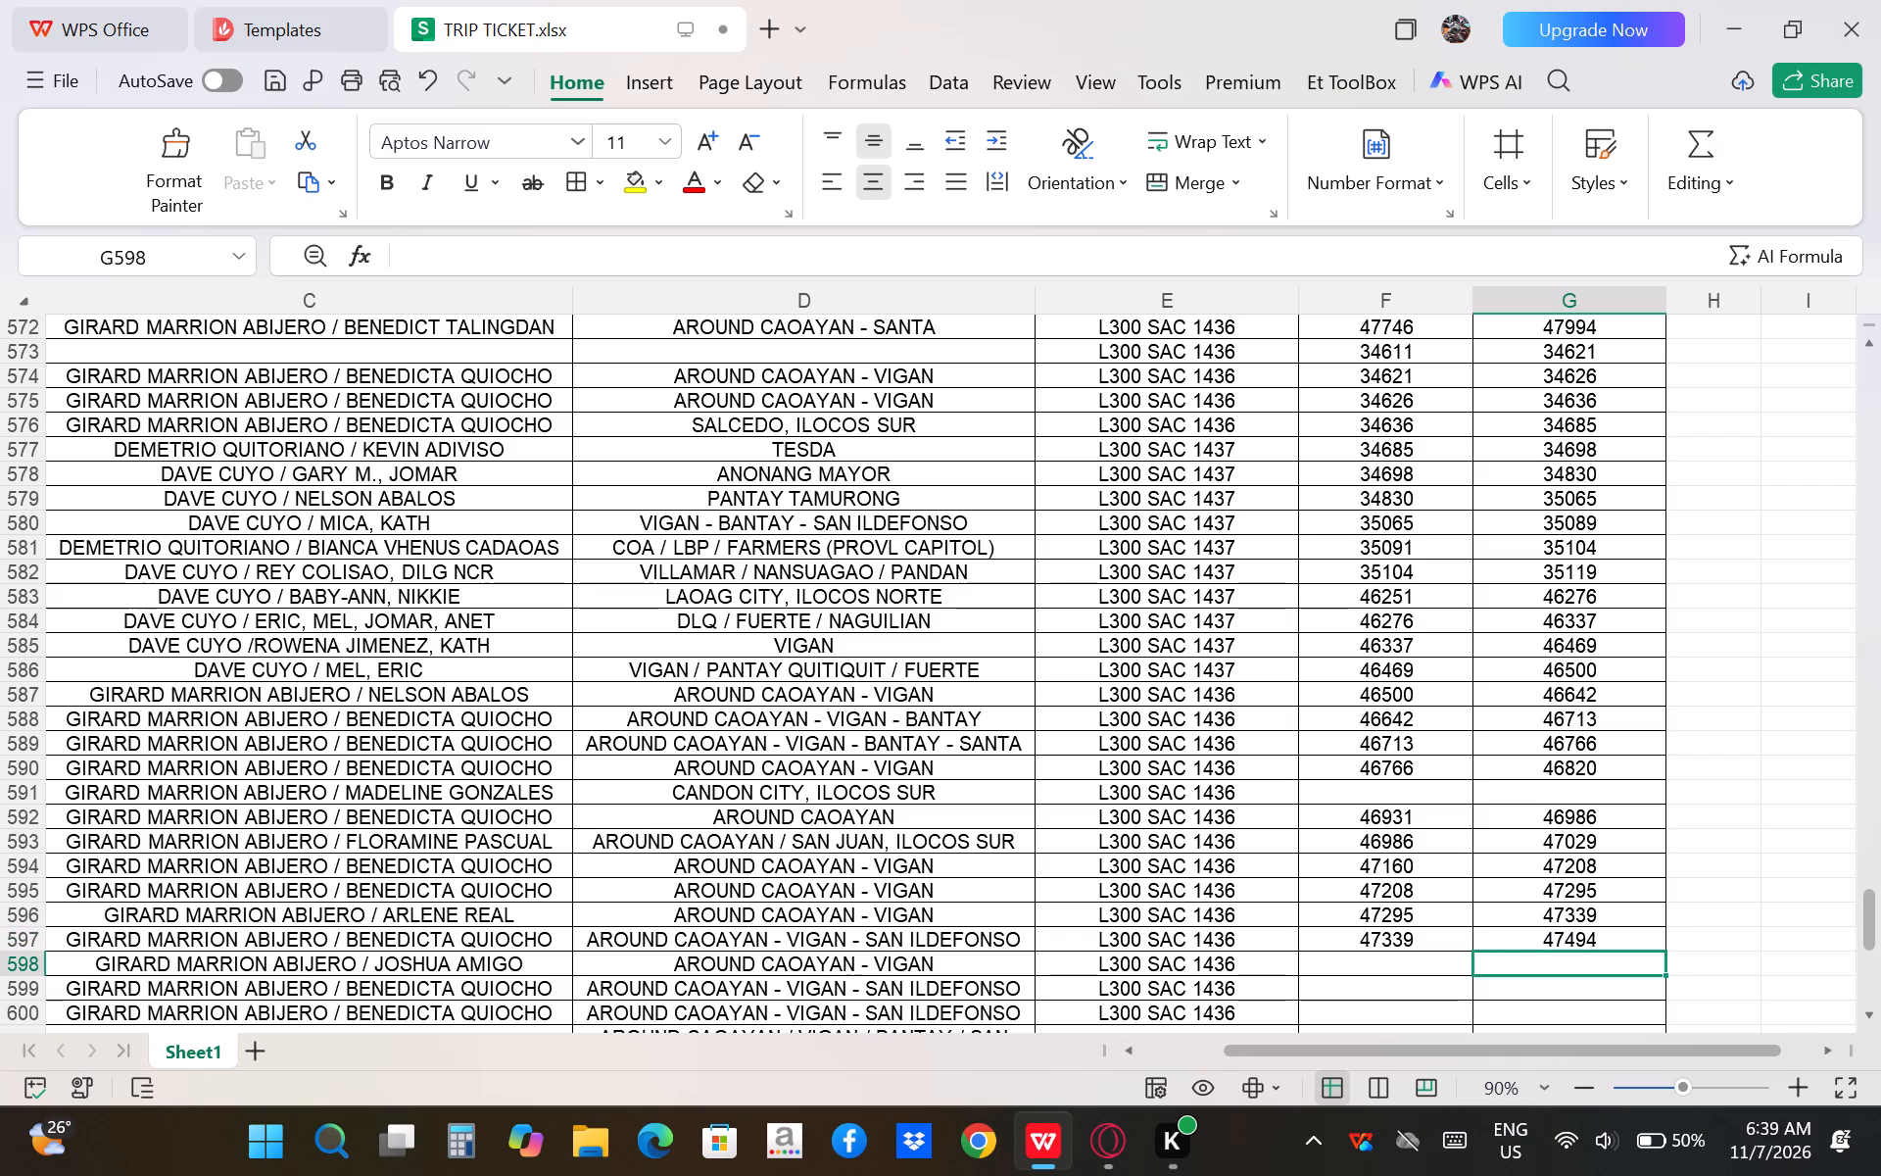
Copy the value of G597 into F598 and enter 47633 in G598 for the AROUND CAOAYAN - VIGAN trip.
click(1518, 949)
key(ctrl+c)
click(1355, 963)
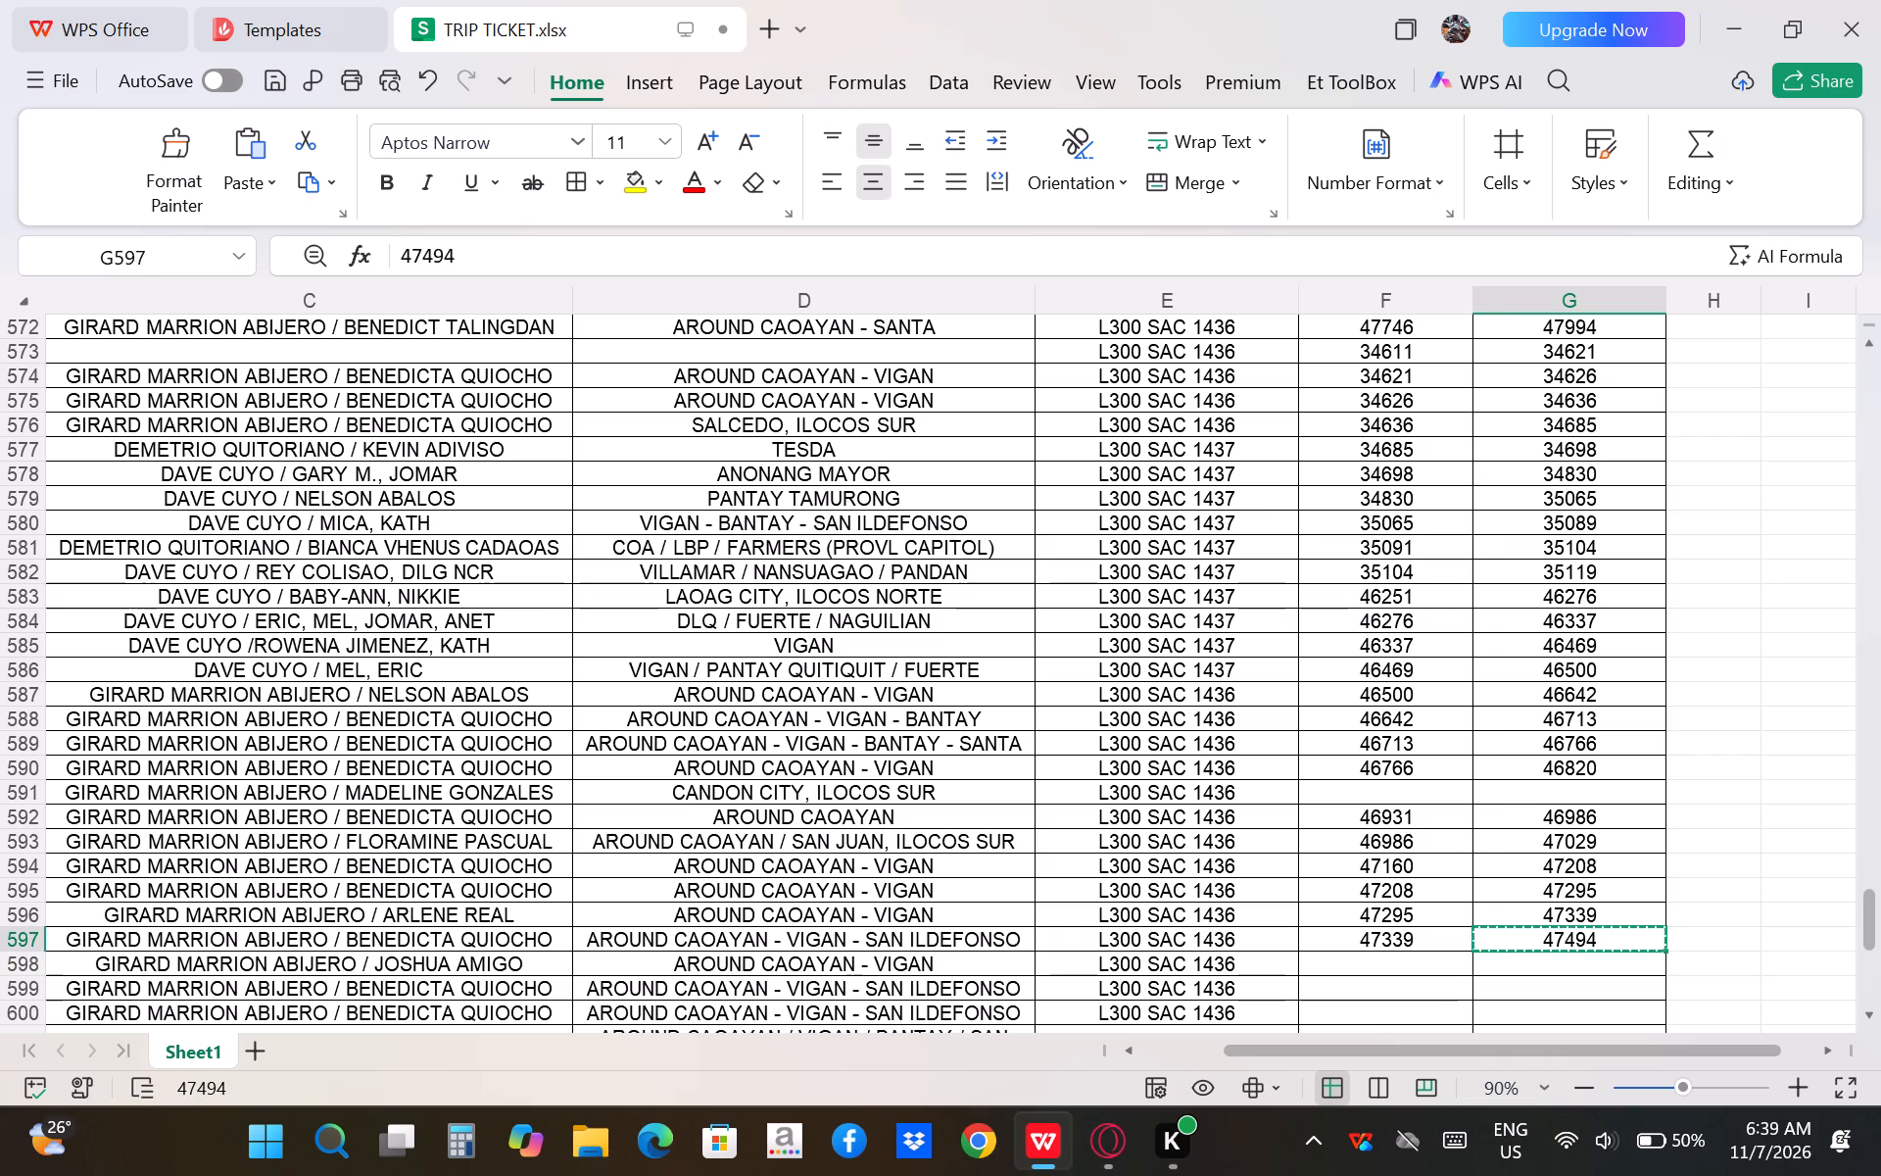
key(Return)
key(Right)
key(4)
text(76)
text(33)
key(Return)
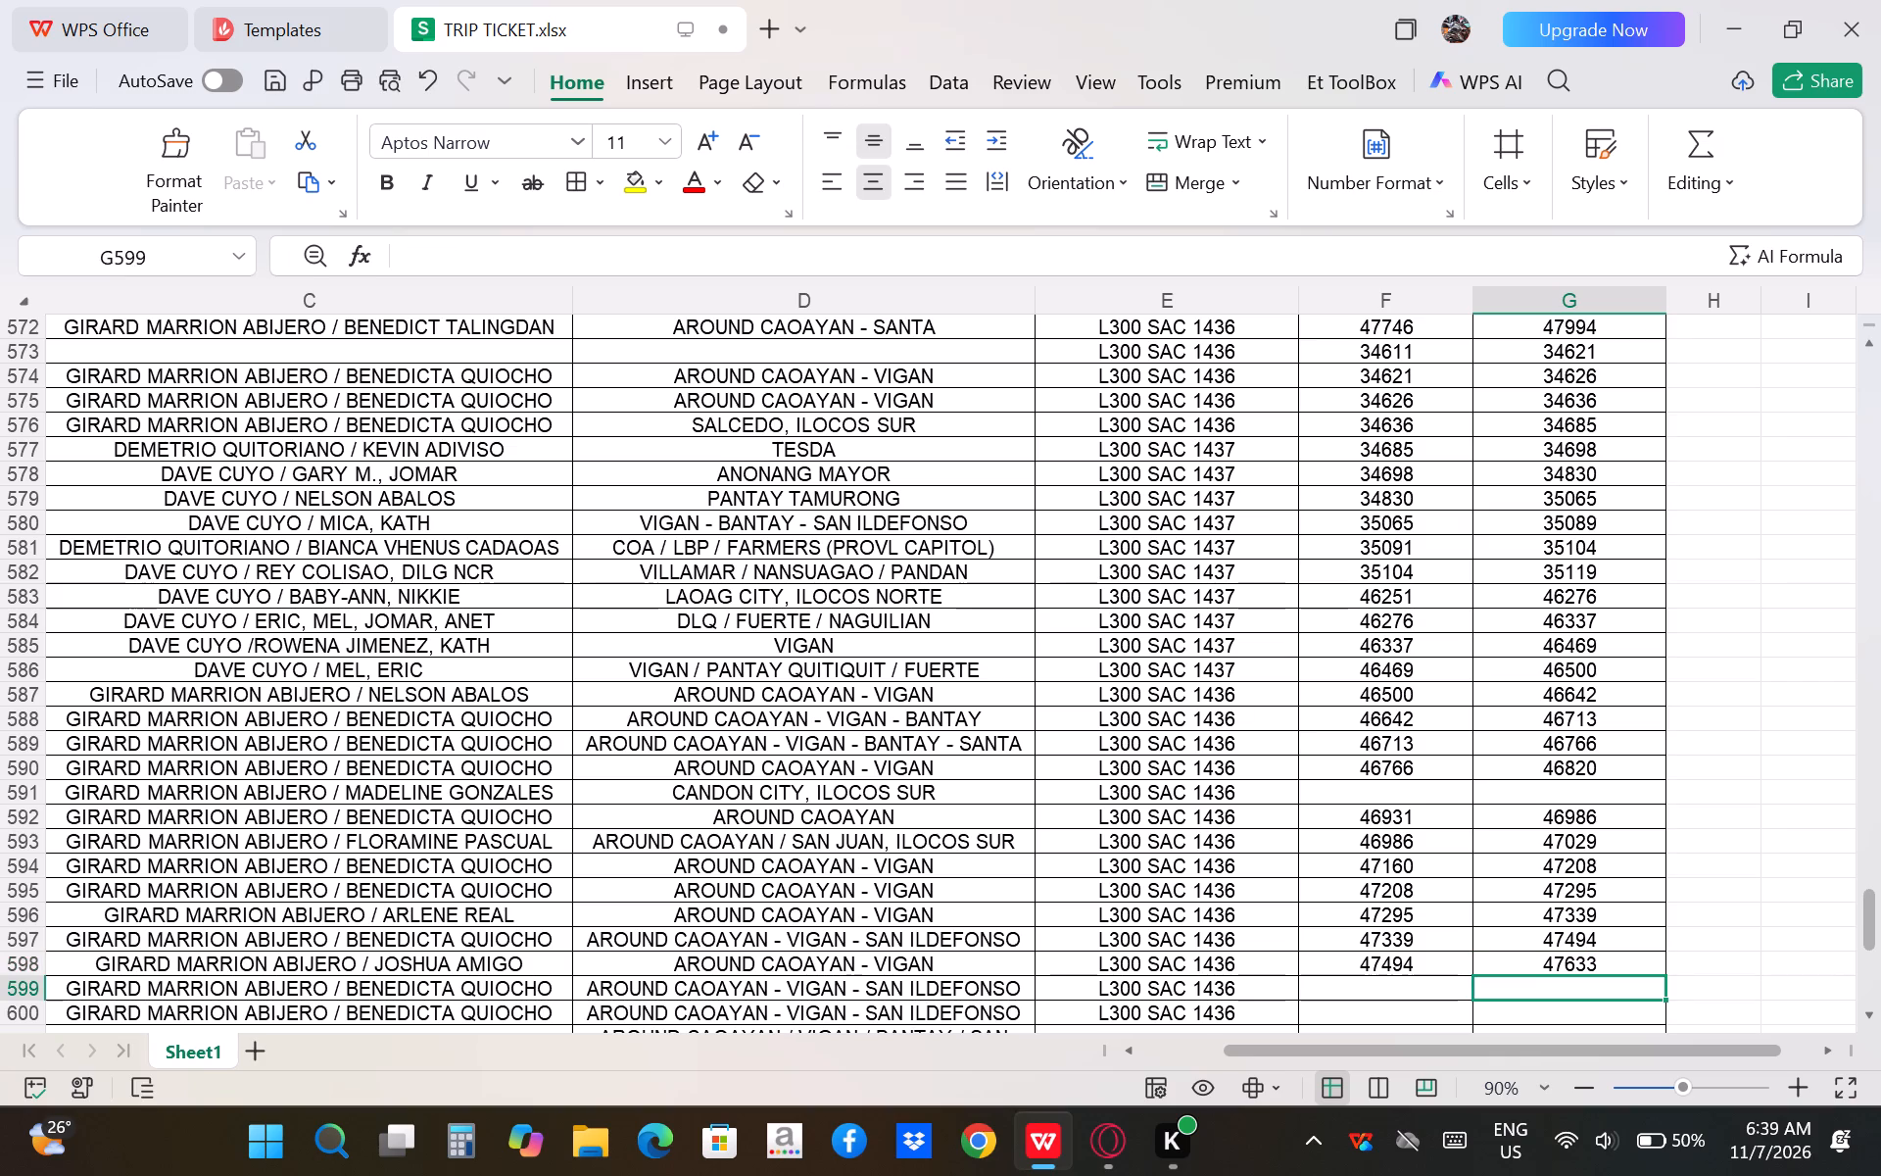
Copy the value of G598 into F599 and enter 47680 in G599 for the AROUND CAOAYAN - VIGAN - SAN ILDEFONSO trip.
click(1487, 962)
key(ctrl+c)
click(1423, 987)
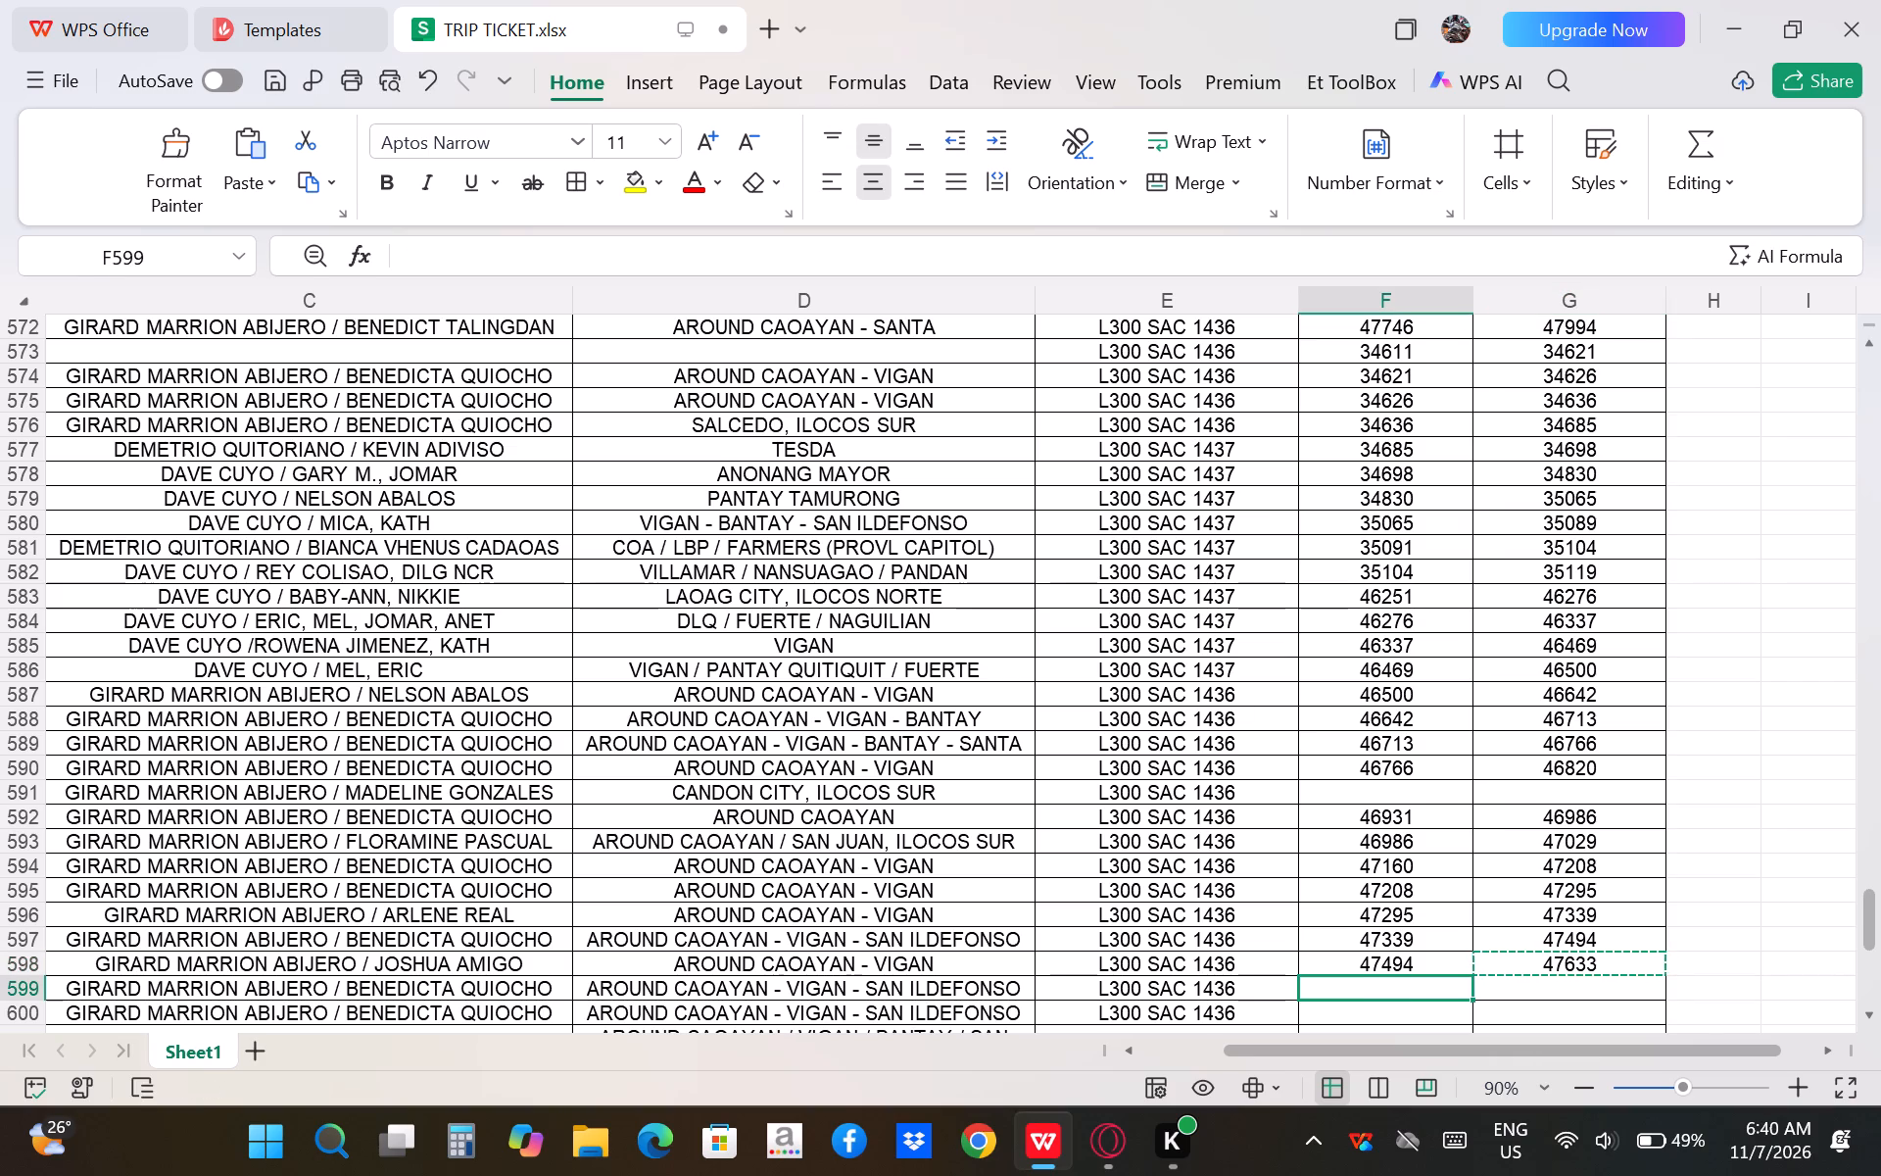
key(Return)
key(Right)
text(47)
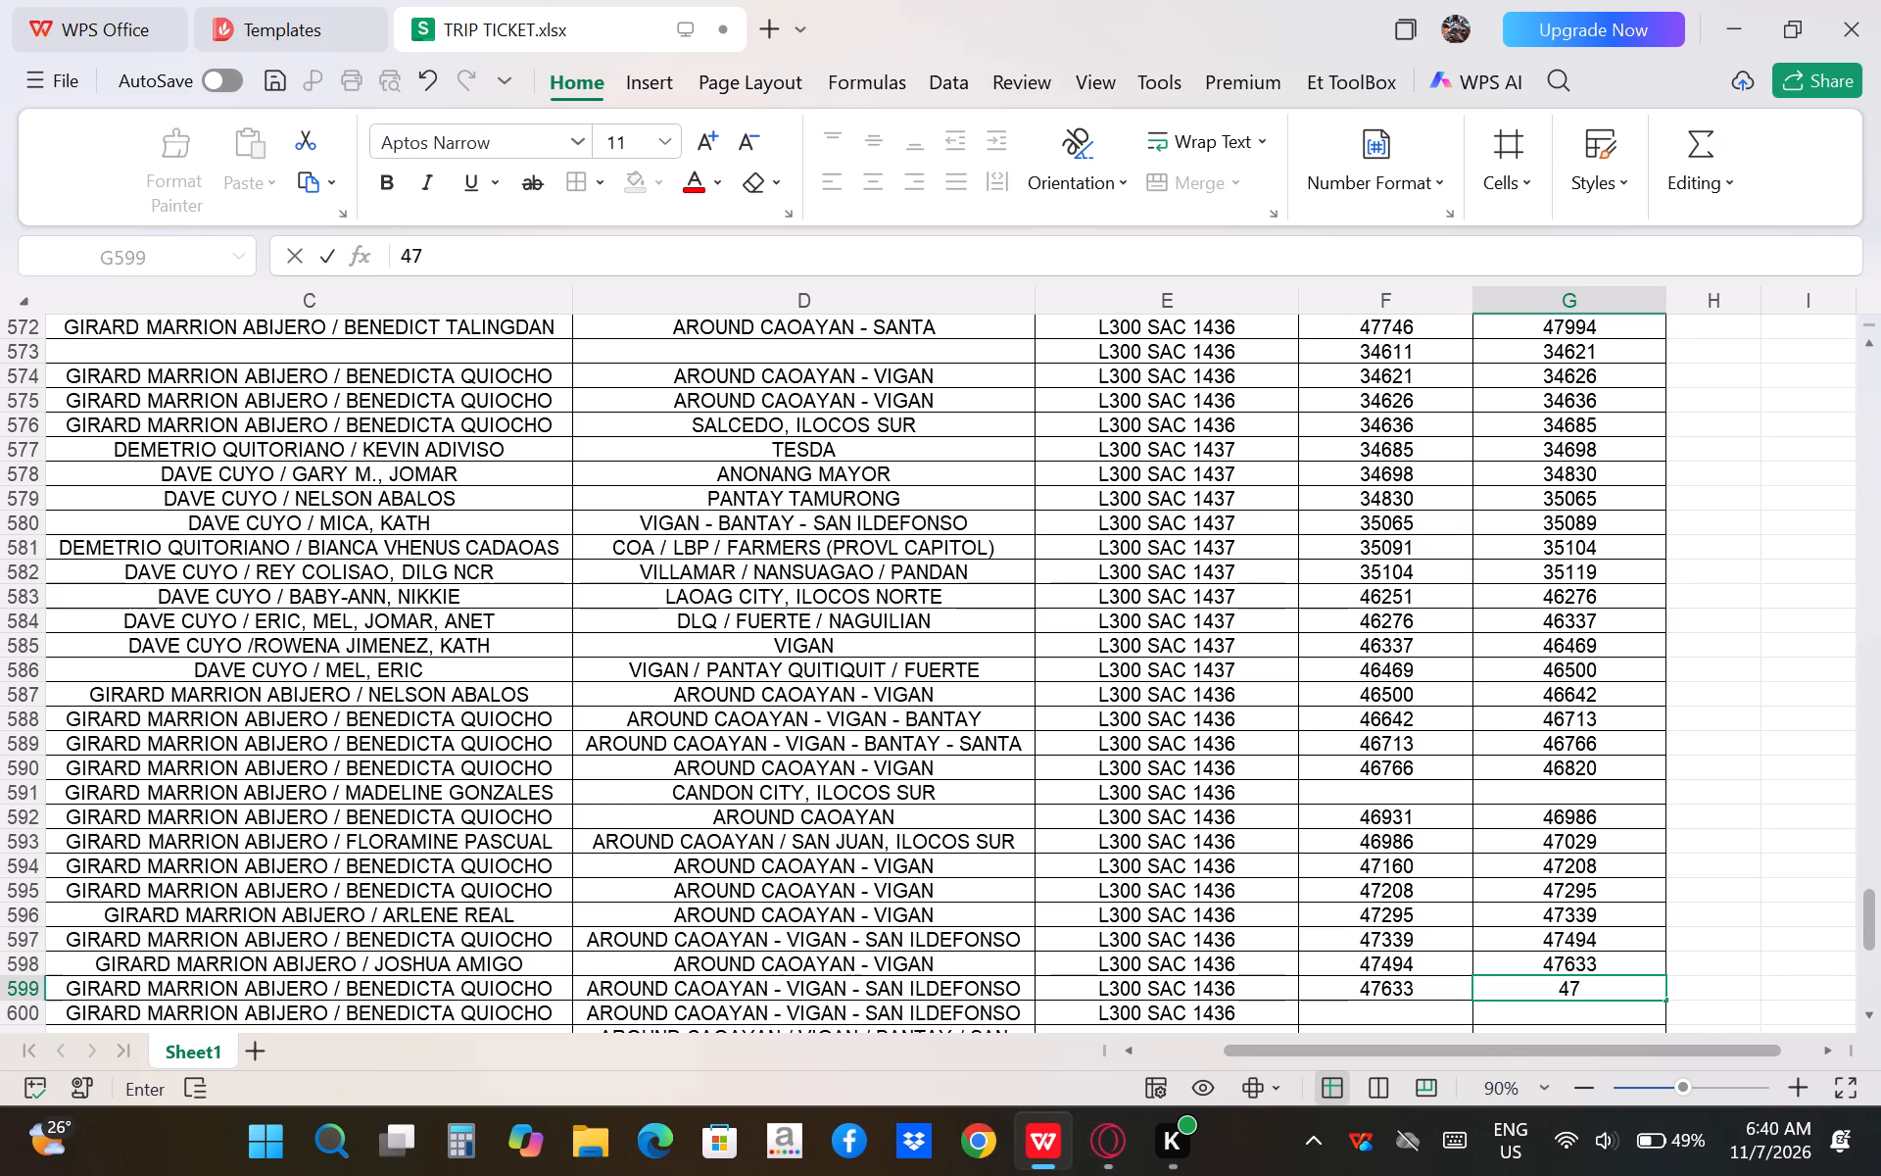
text(680)
key(Return)
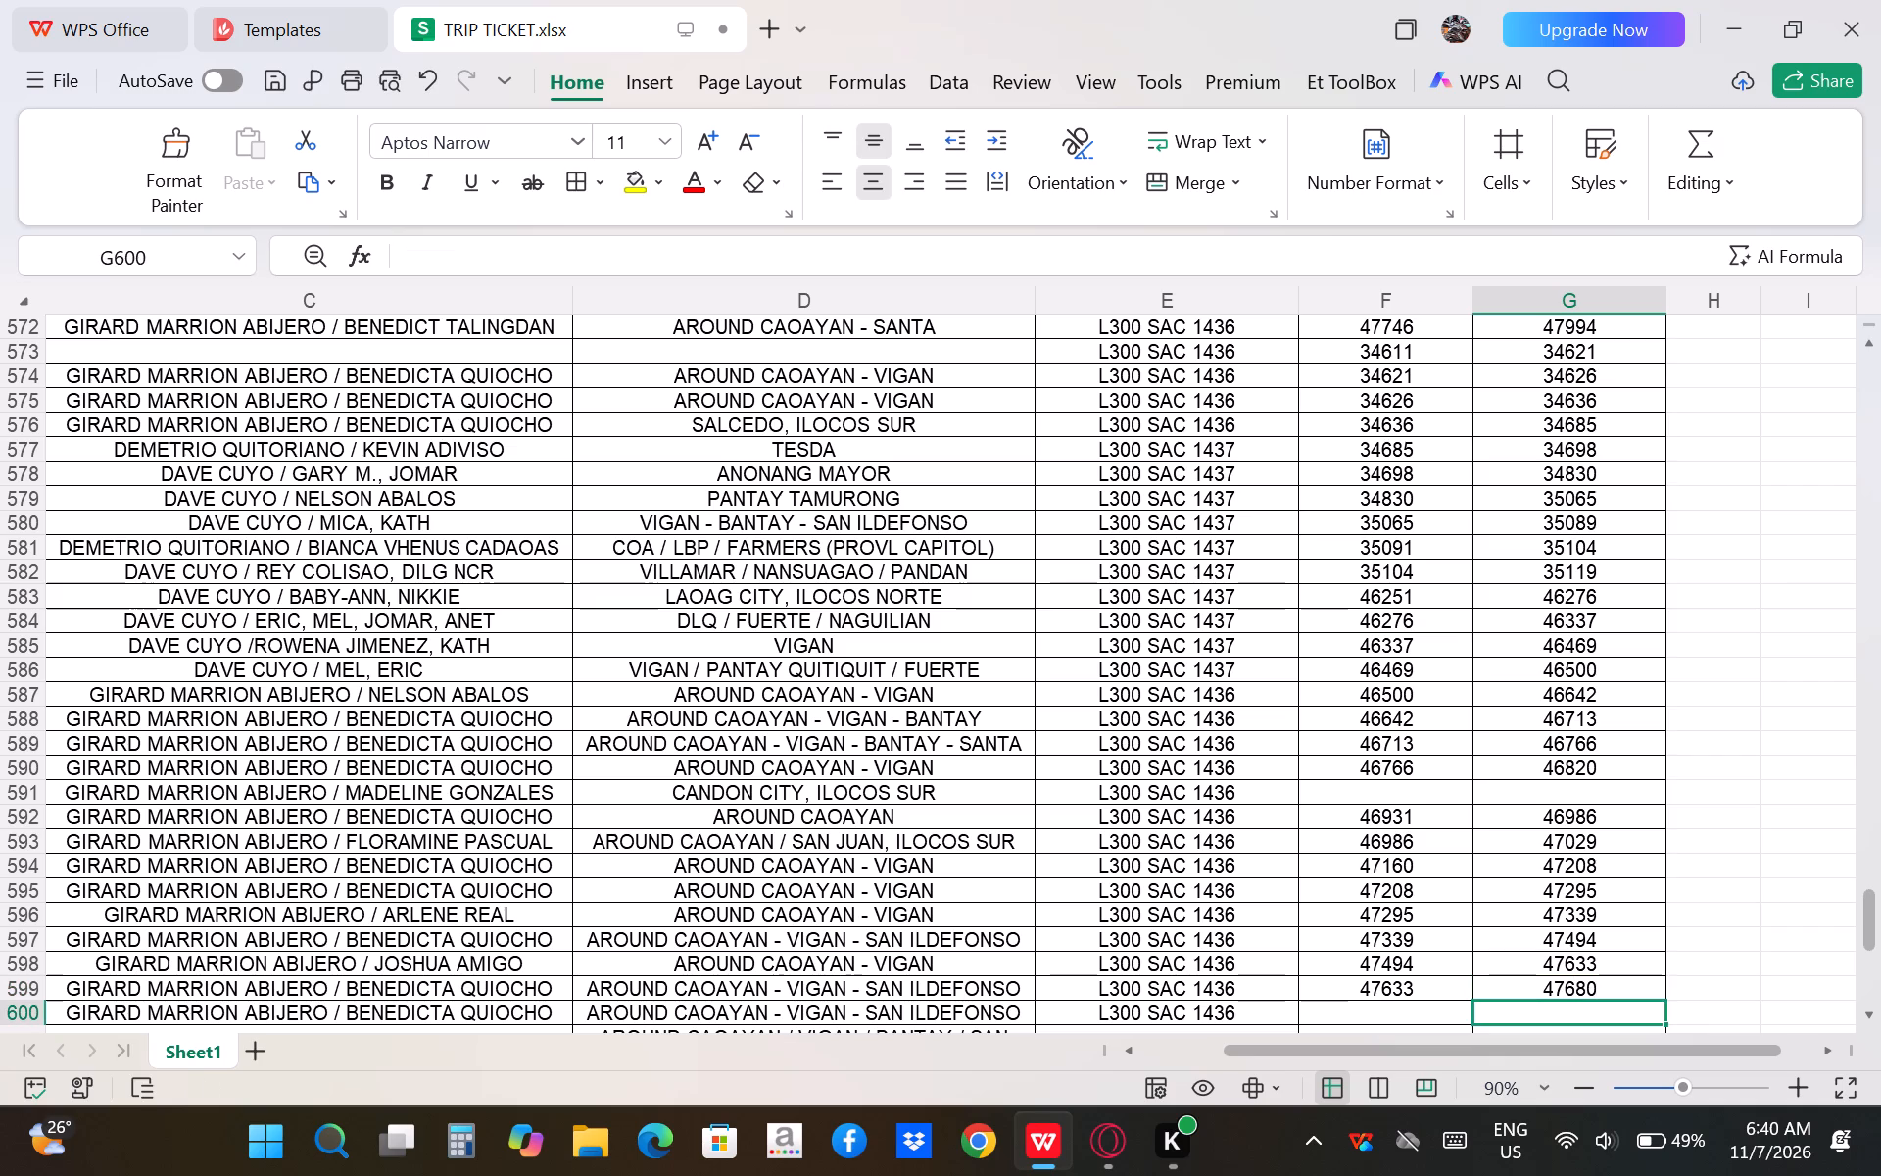
Copy the value of G599 into F600 and enter 47719 in G600 for the AROUND CAOAYAN - VIGAN - SAN ILDEFONSO trip.
click(1511, 992)
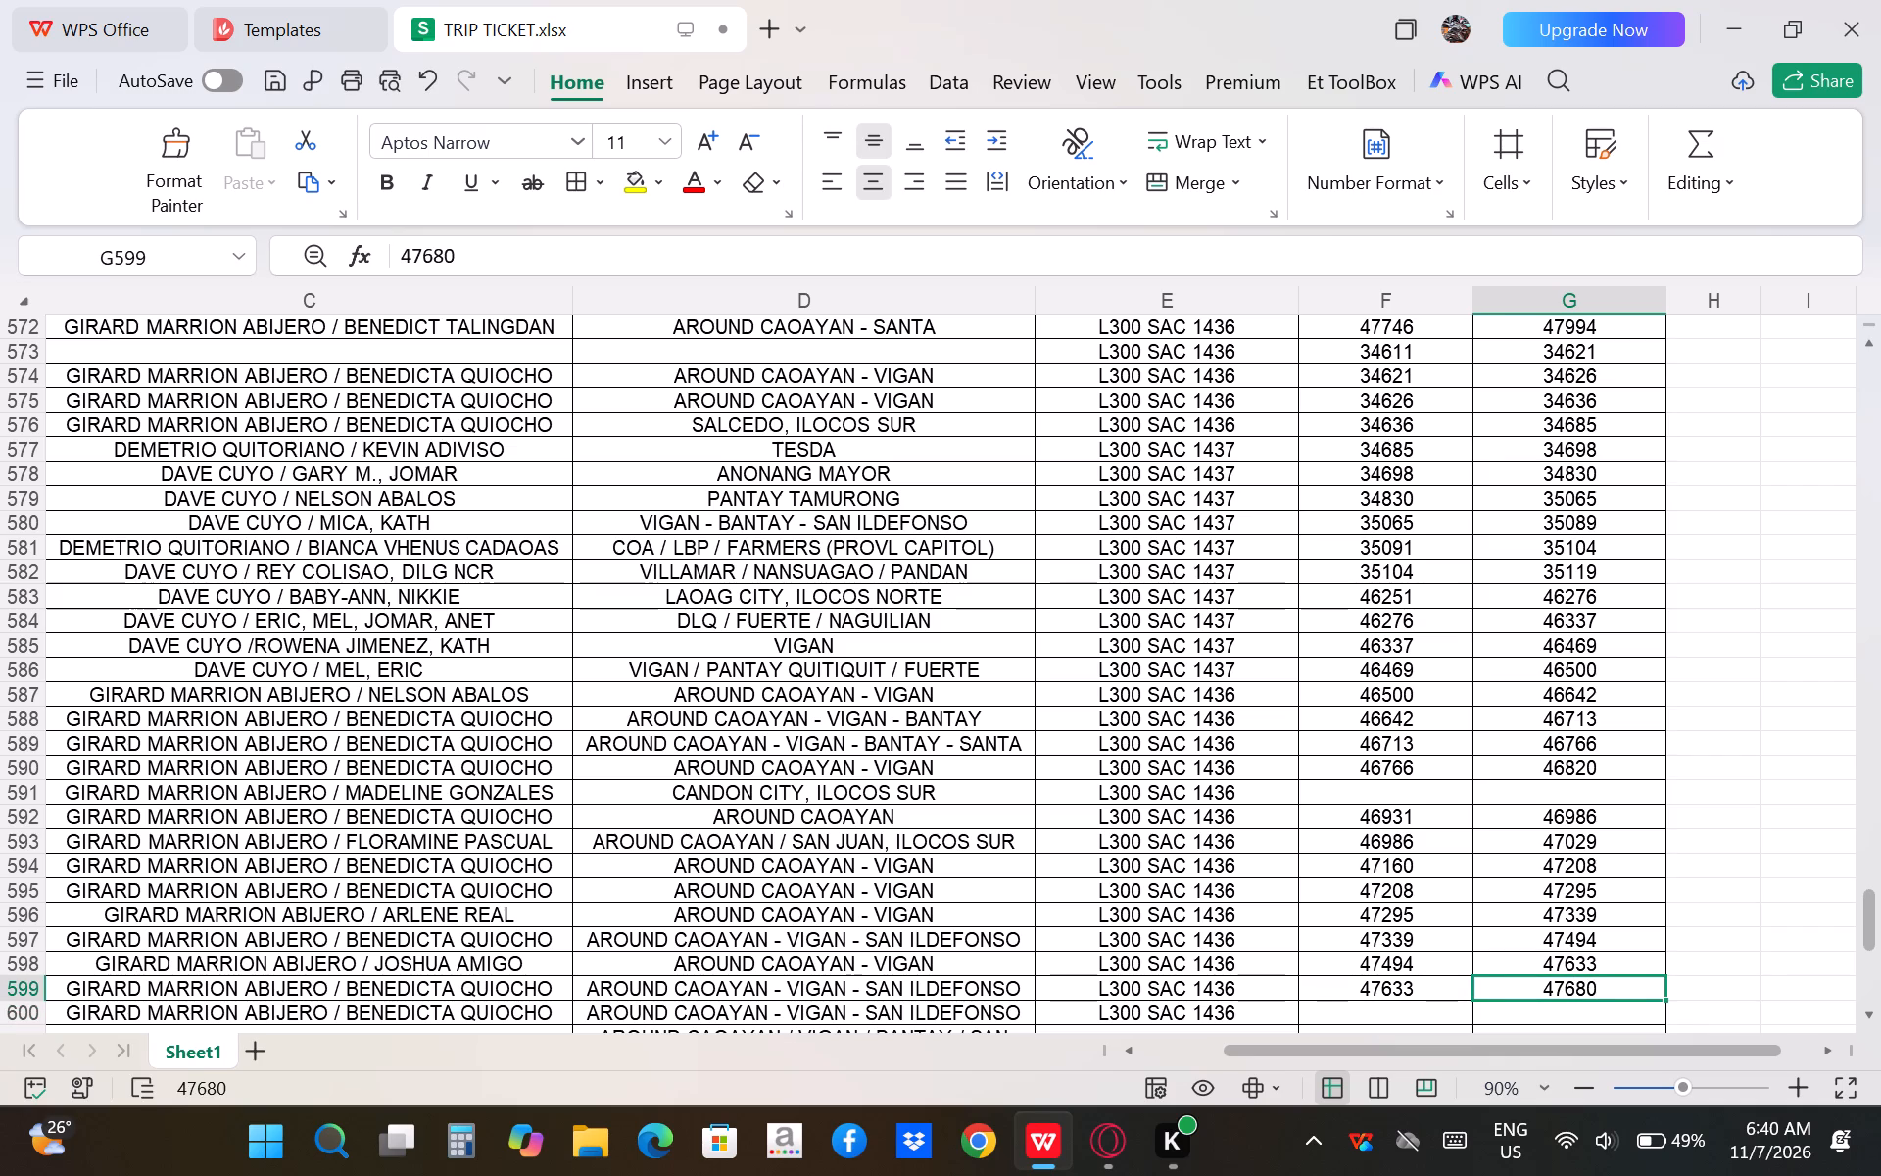
key(ctrl+c)
click(1394, 1014)
key(Return)
key(Right)
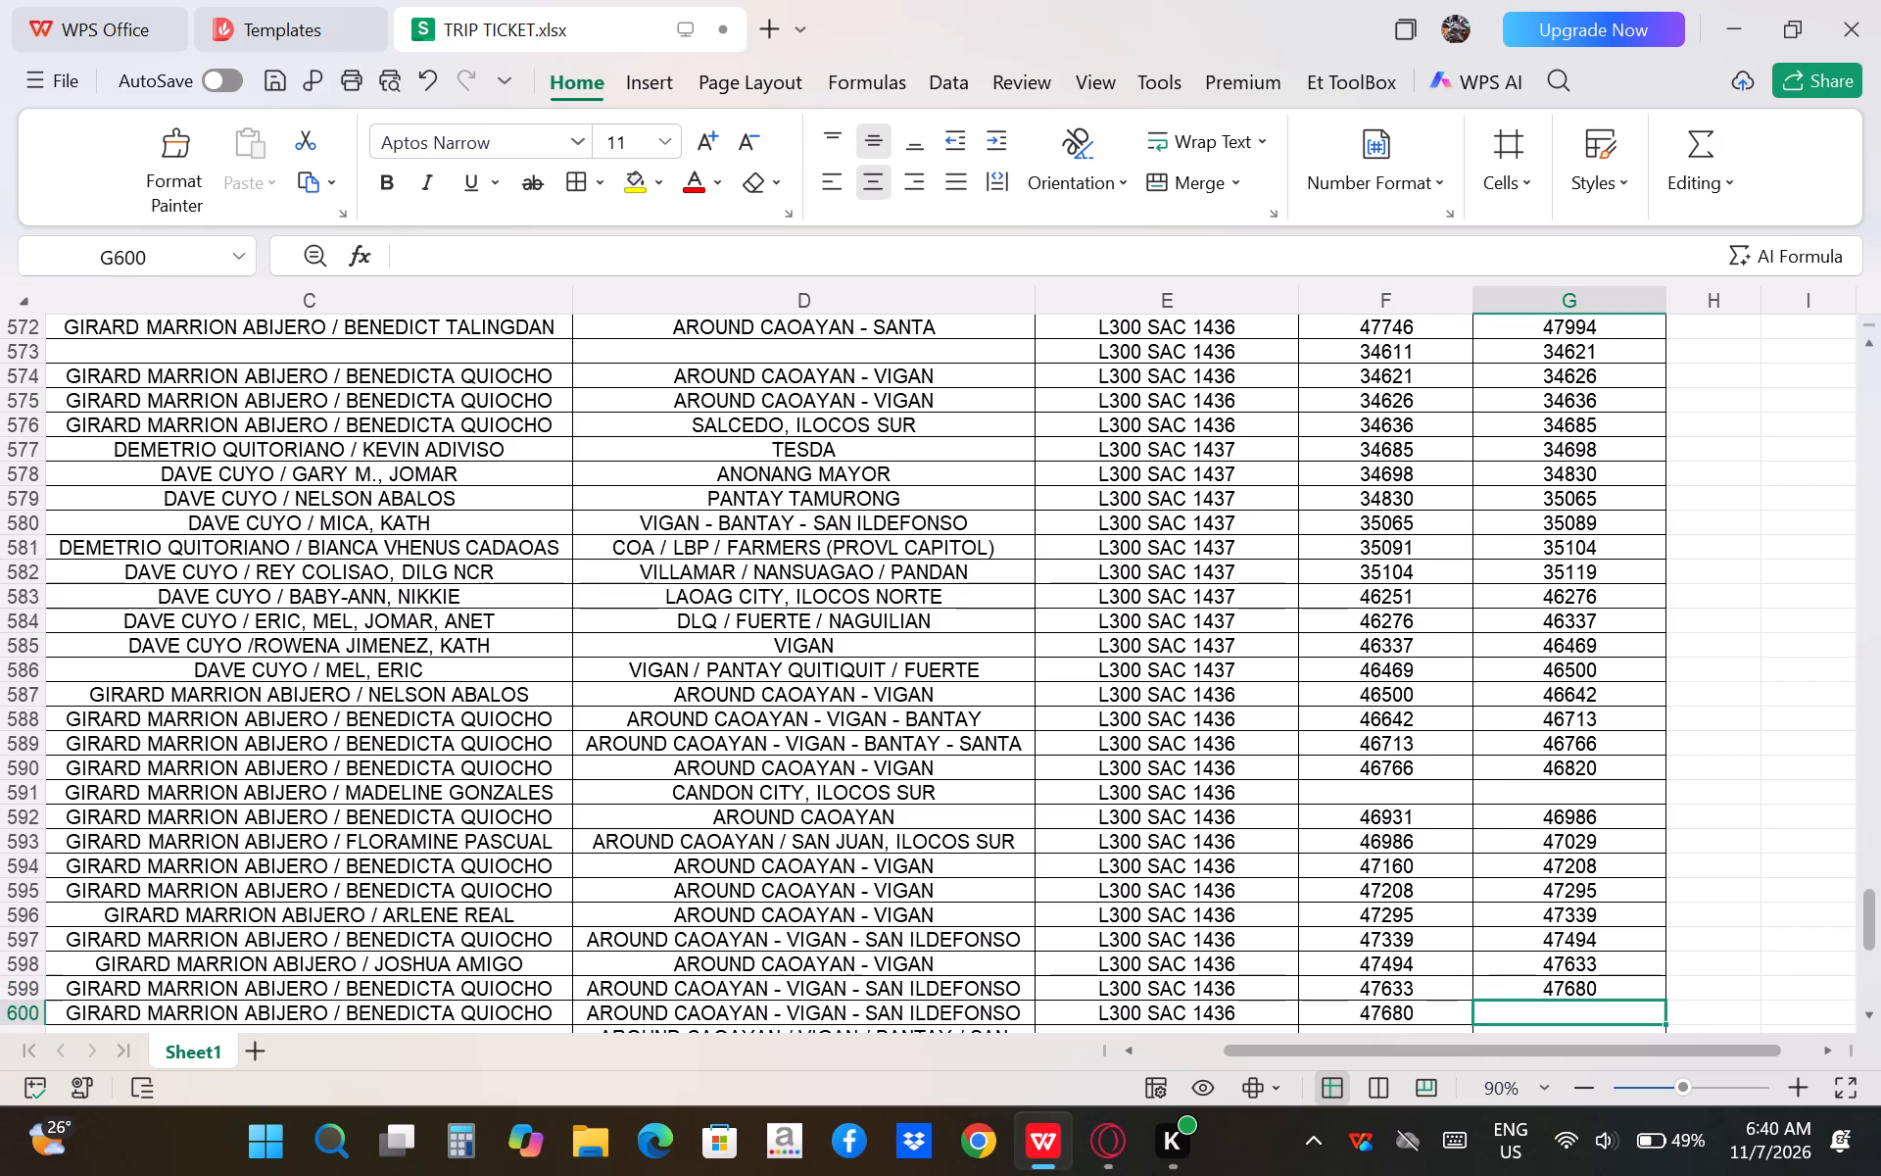
key(4)
text(7719)
key(Return)
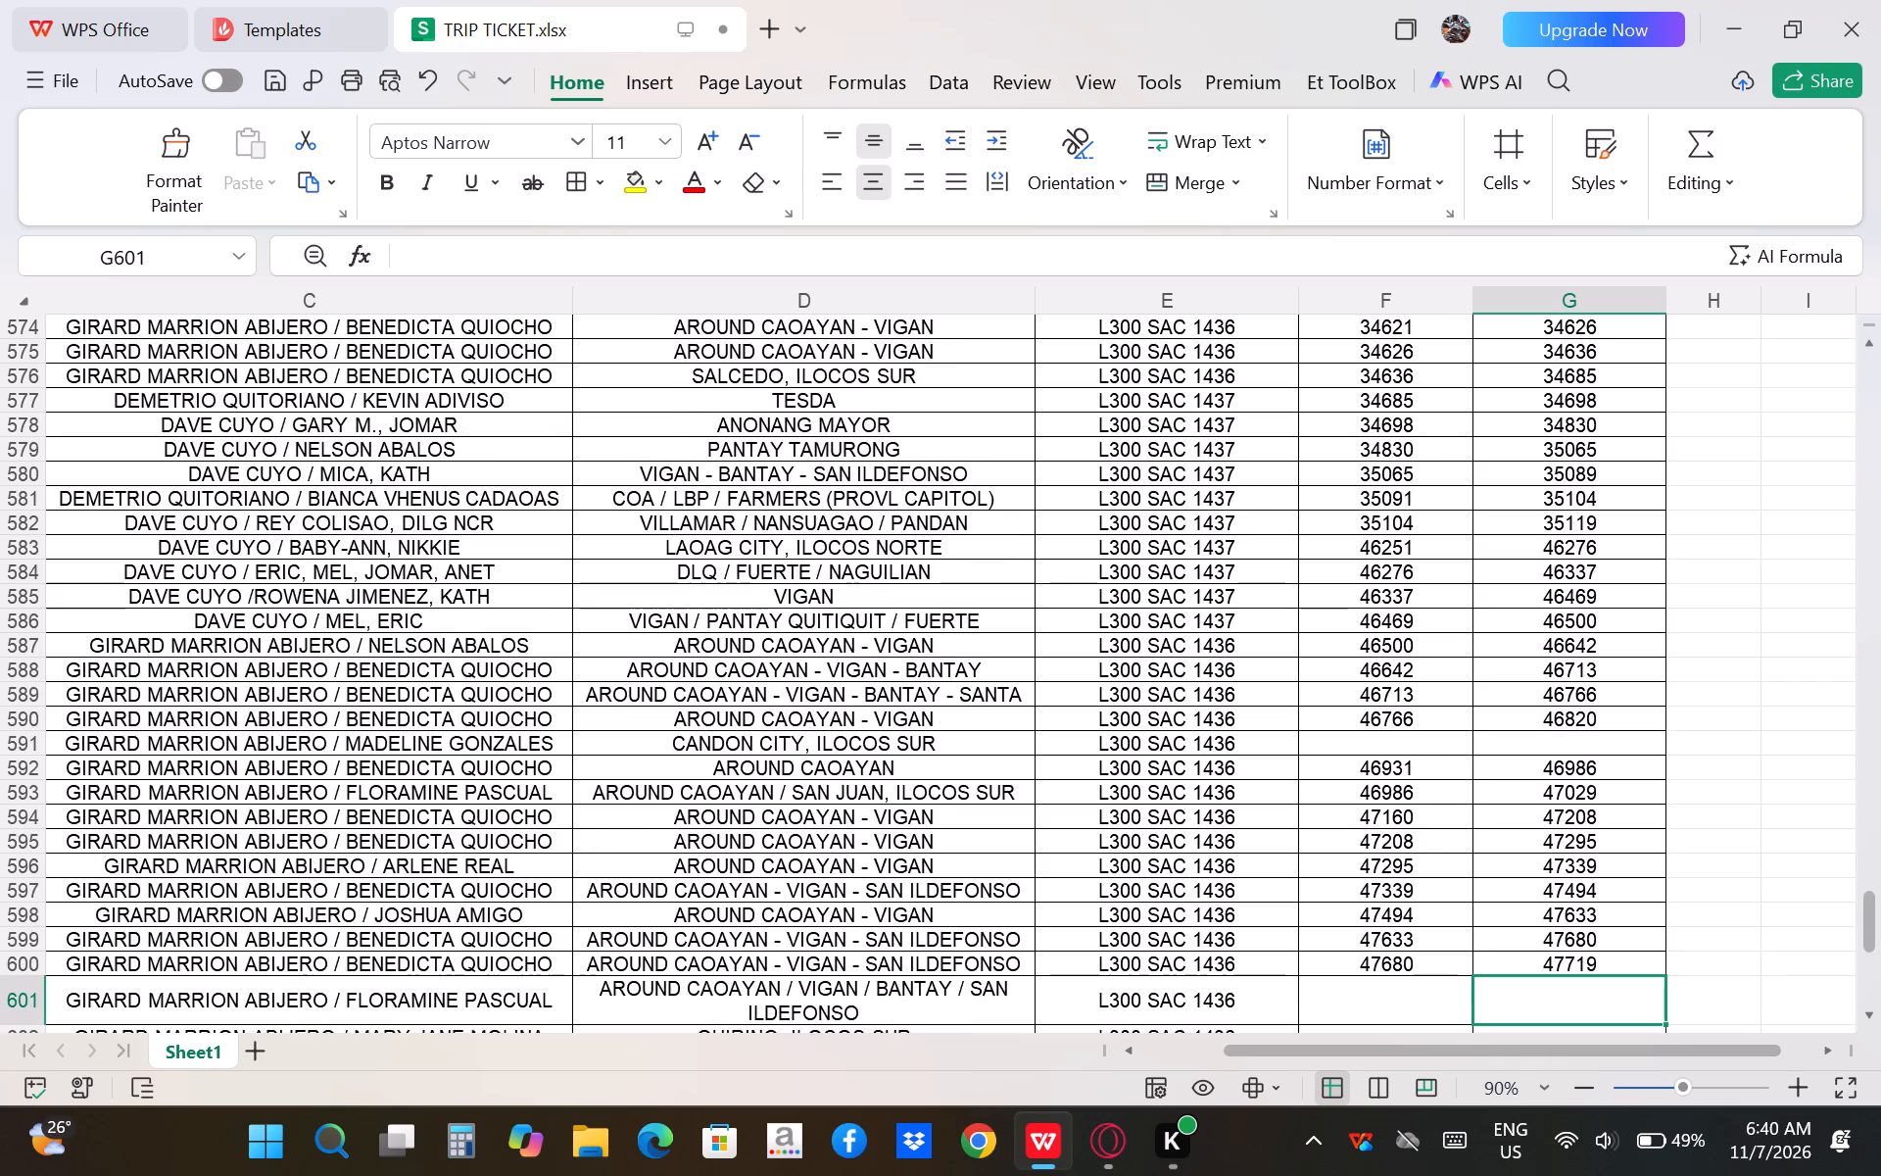
Enter 36183 in F601 and 36198 in G601 for the AROUND CAOAYAN / VIGAN / BANTAY / SAN ILDEFONSO trip.
click(1353, 976)
text(36)
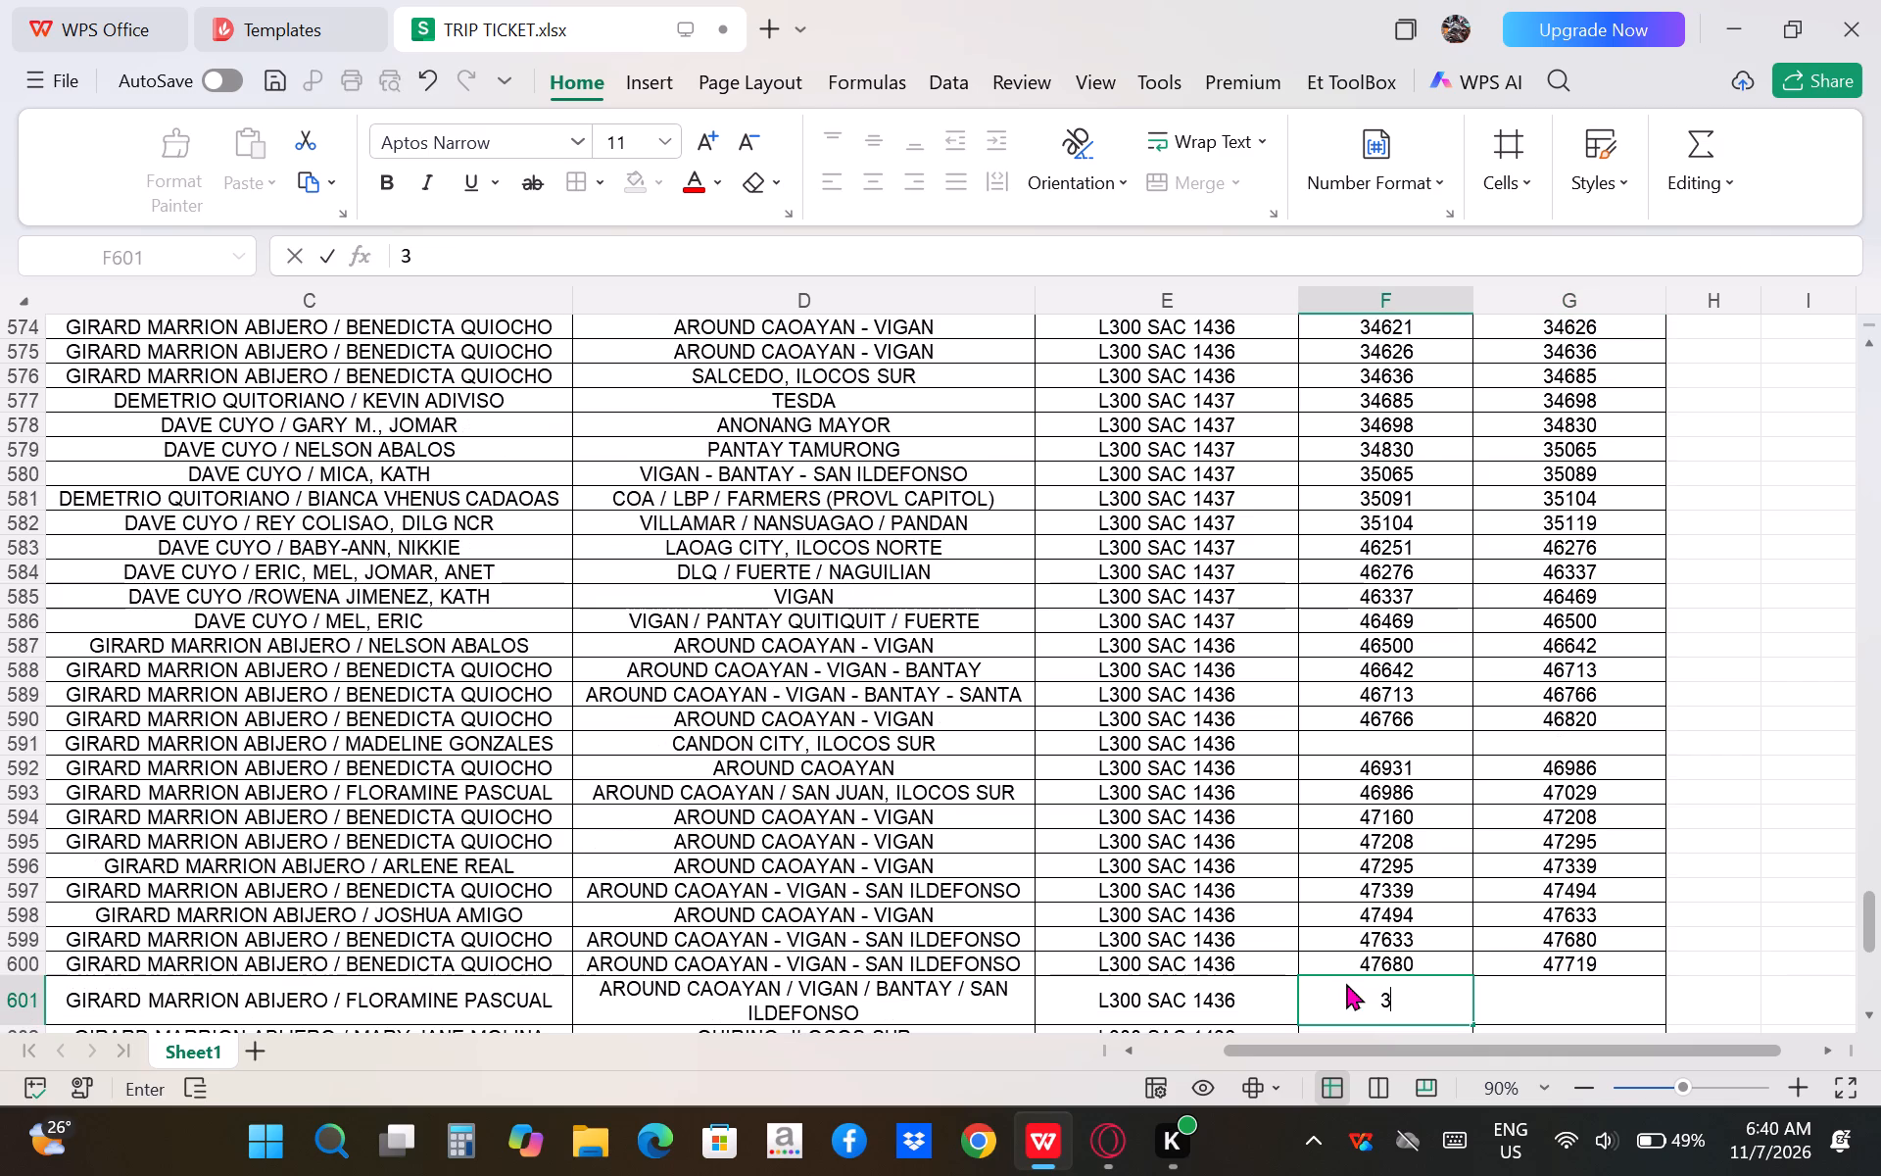
key(1)
key(8)
key(3)
key(Right)
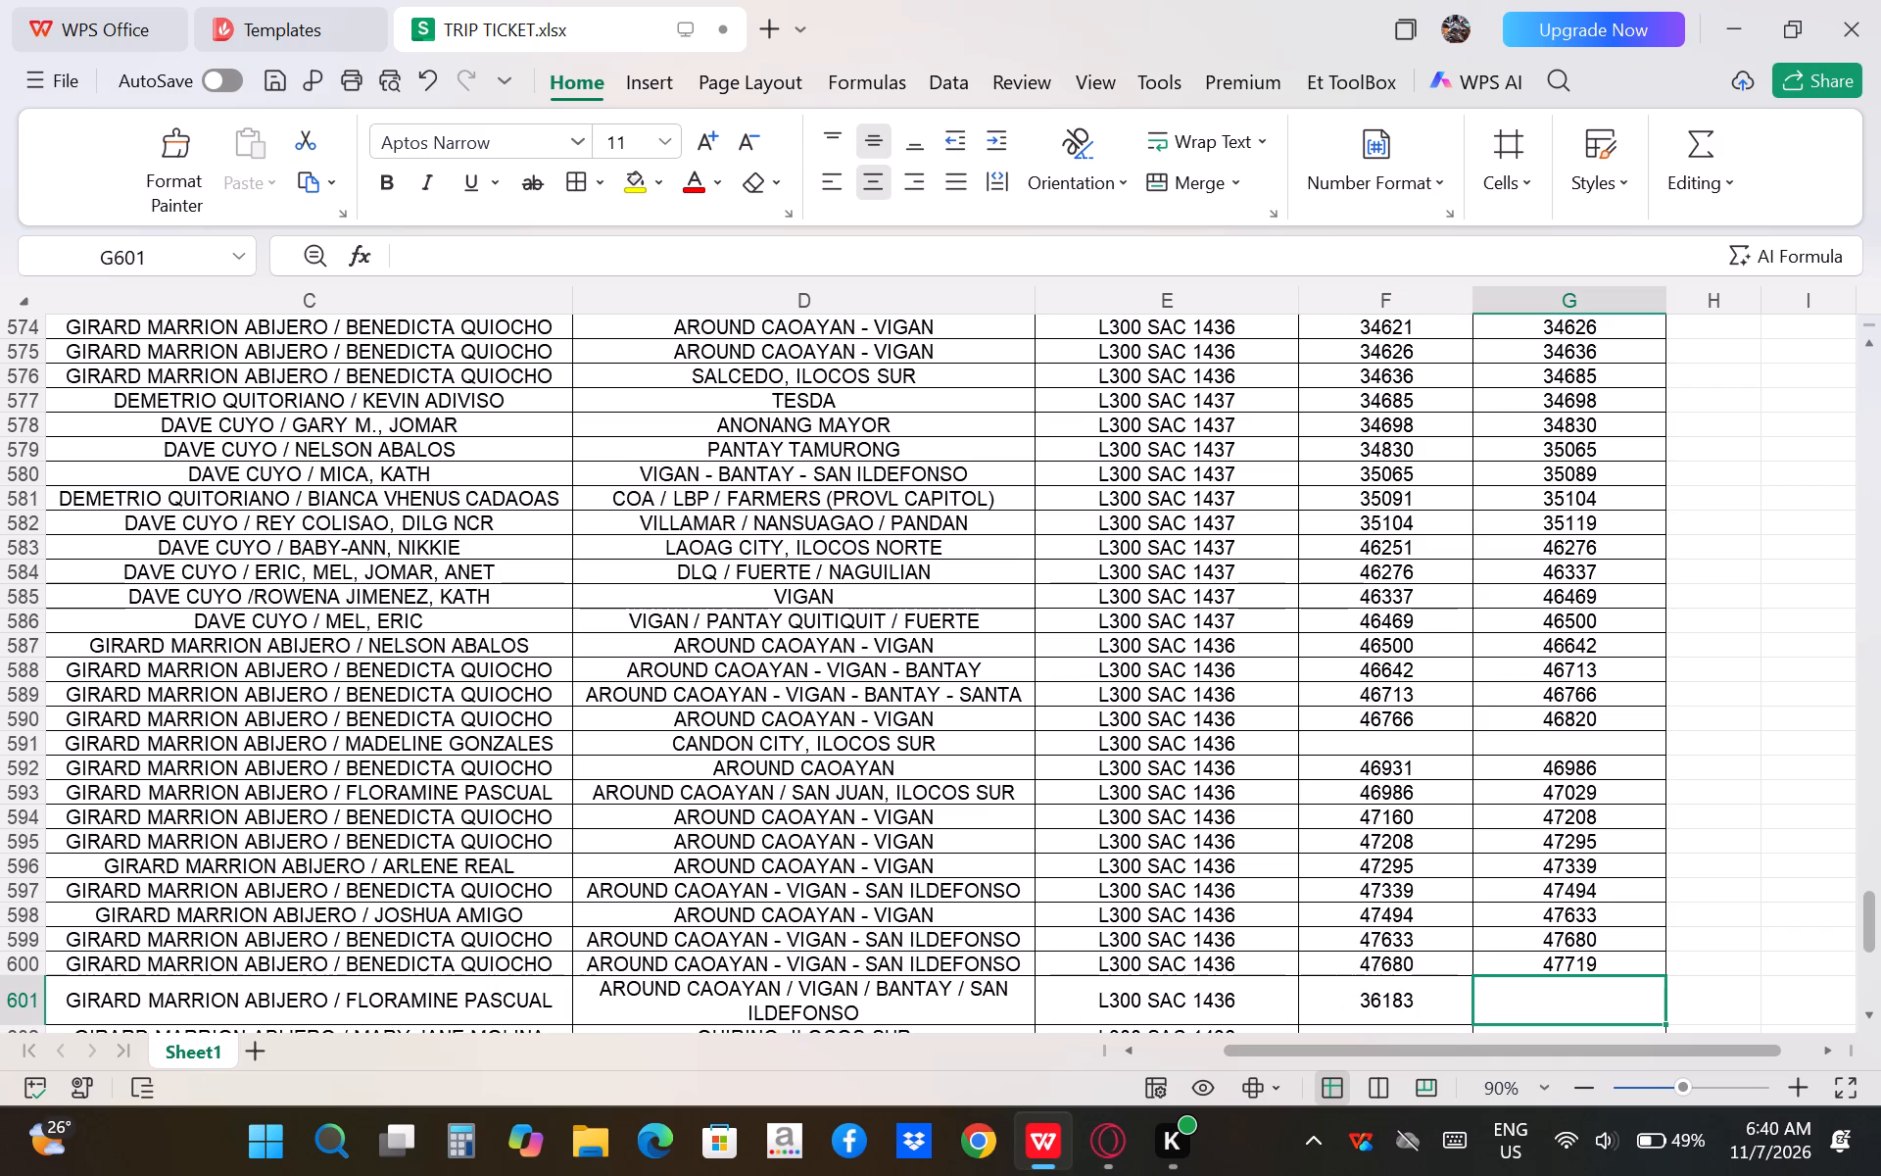
text(361)
text(98)
key(Return)
Copy the value of G601 into F602 and enter 36212 in G602 for the QUIRINO, ILOCOS SUR trip.
scroll(1324, 971, down, 7)
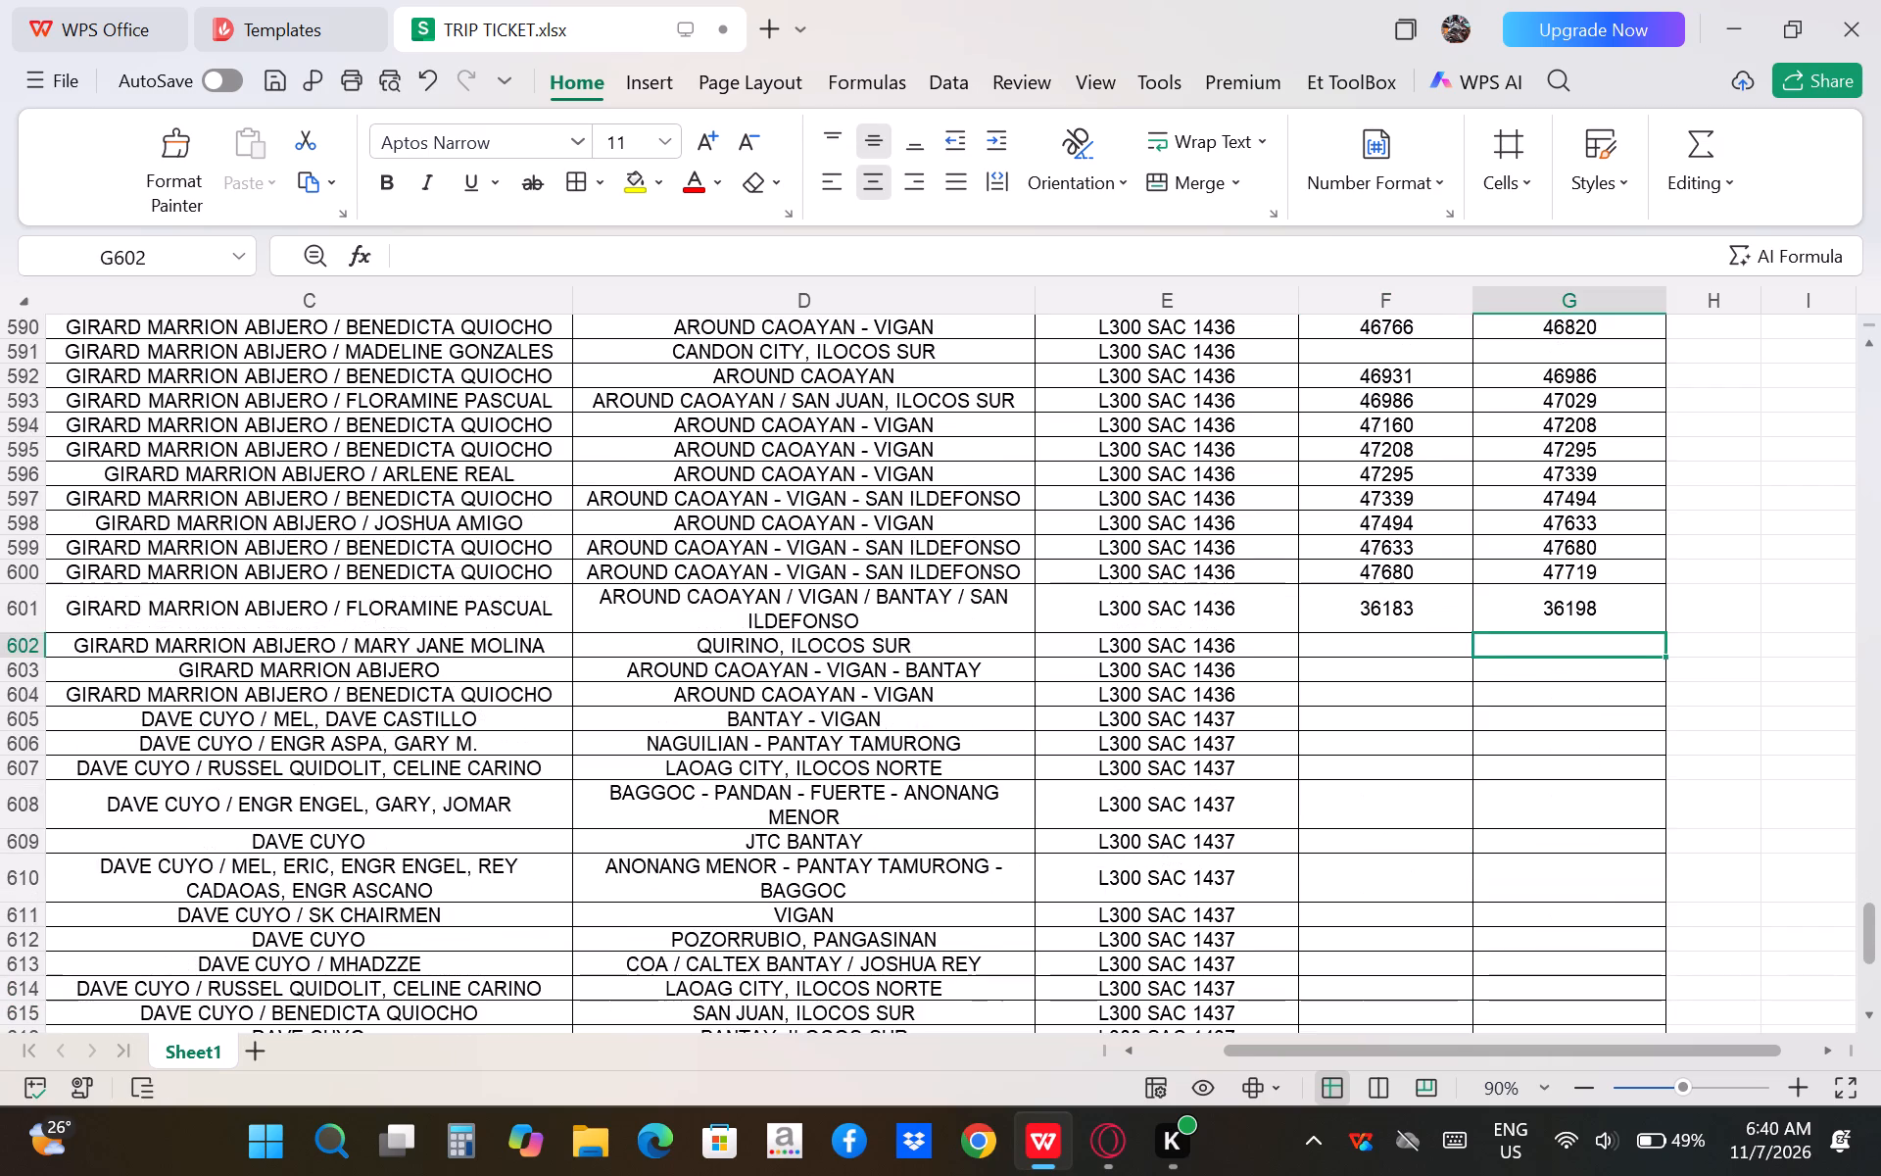
scroll(1324, 974, down, 2)
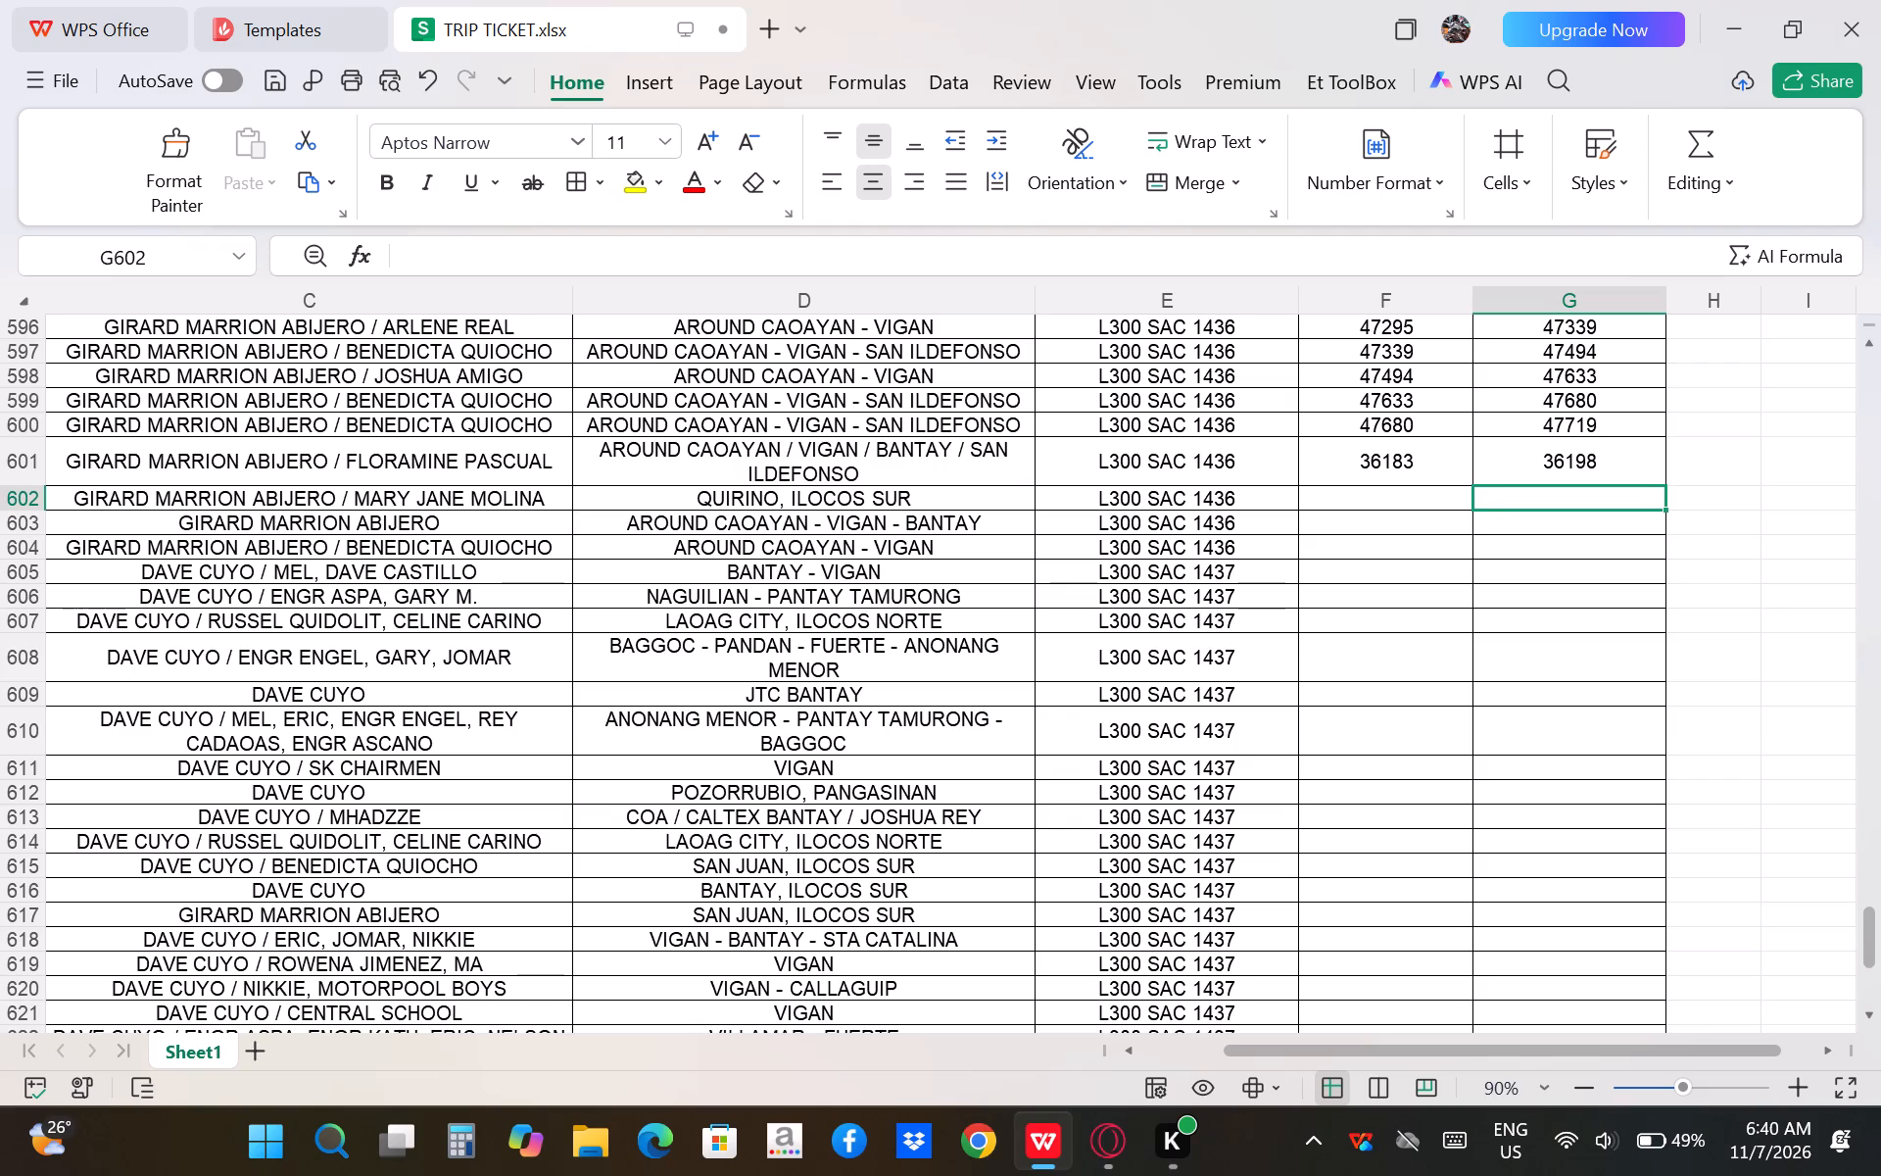
click(1536, 457)
key(ctrl+c)
click(1422, 505)
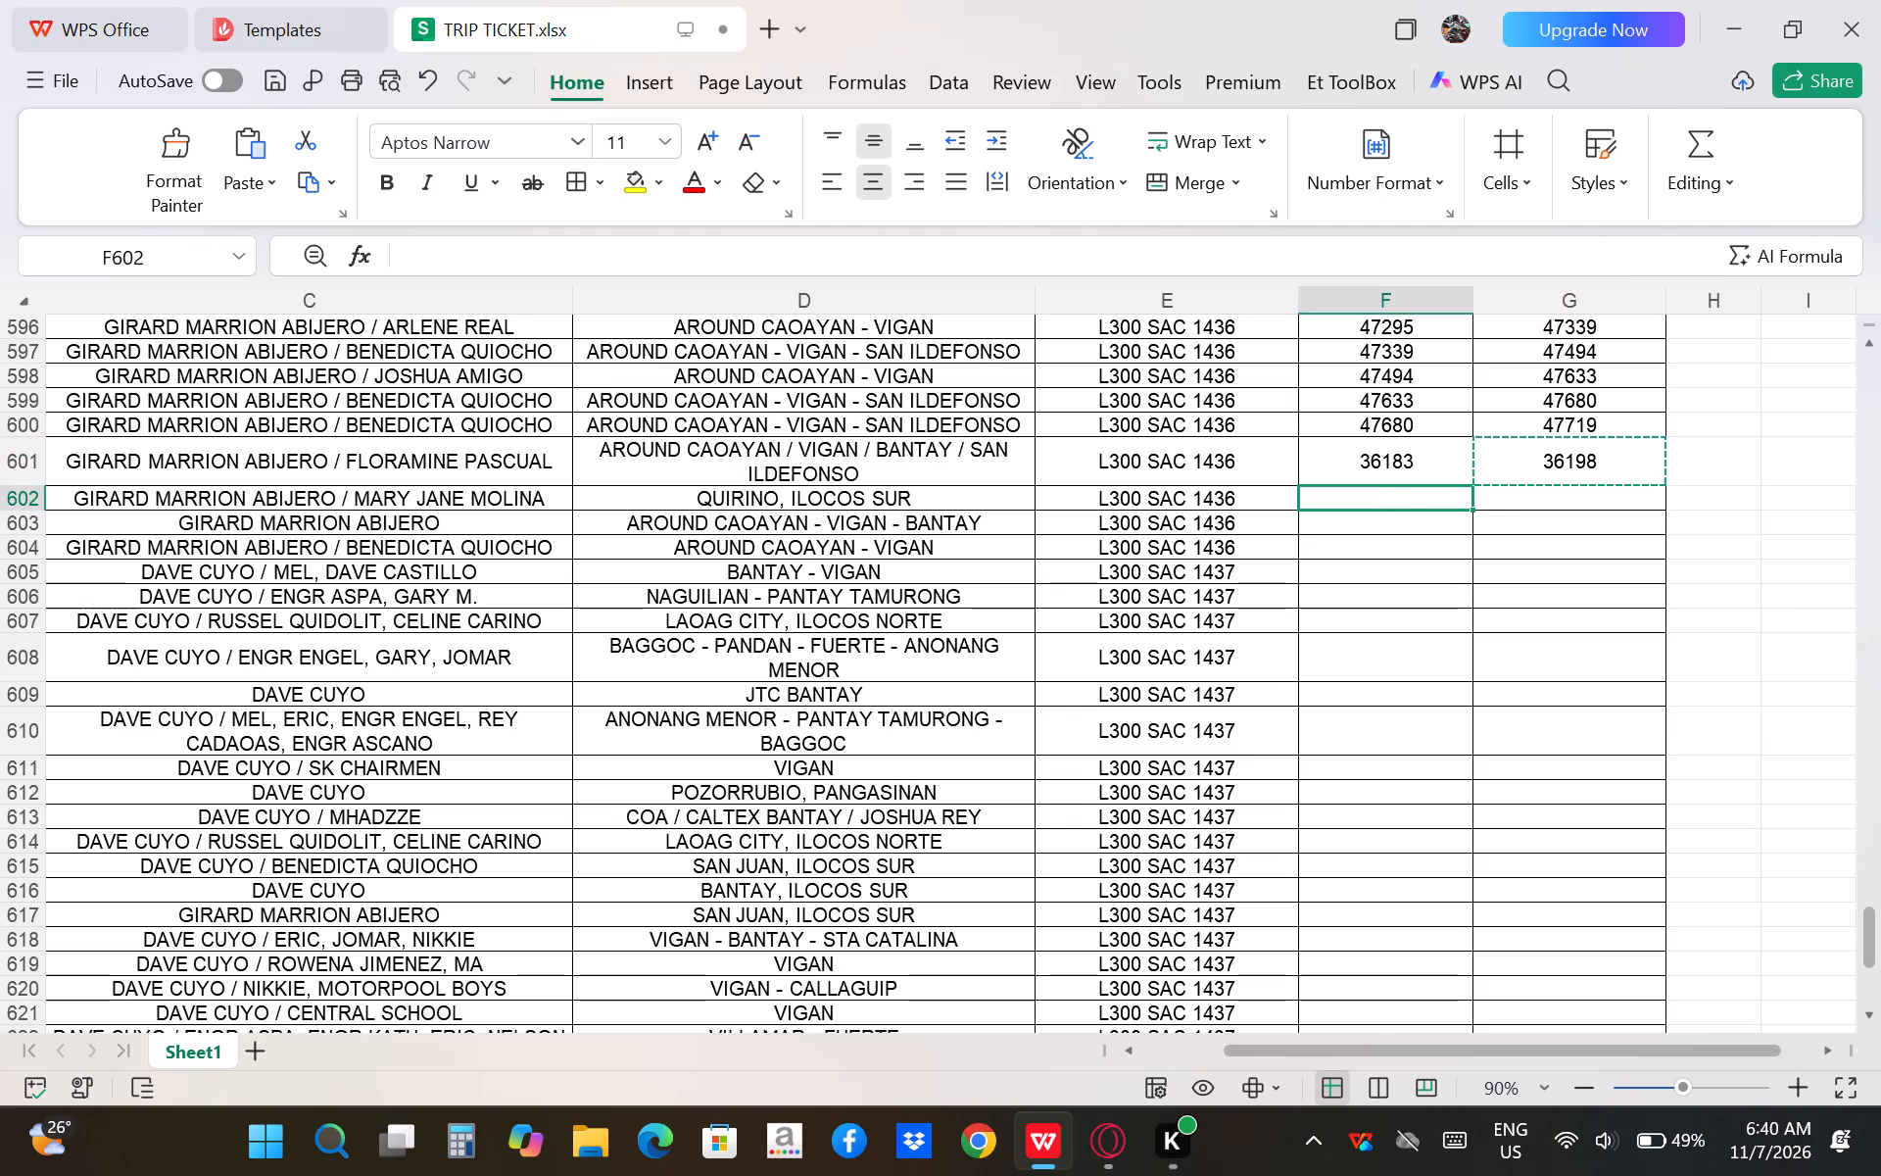
key(Return)
key(Right)
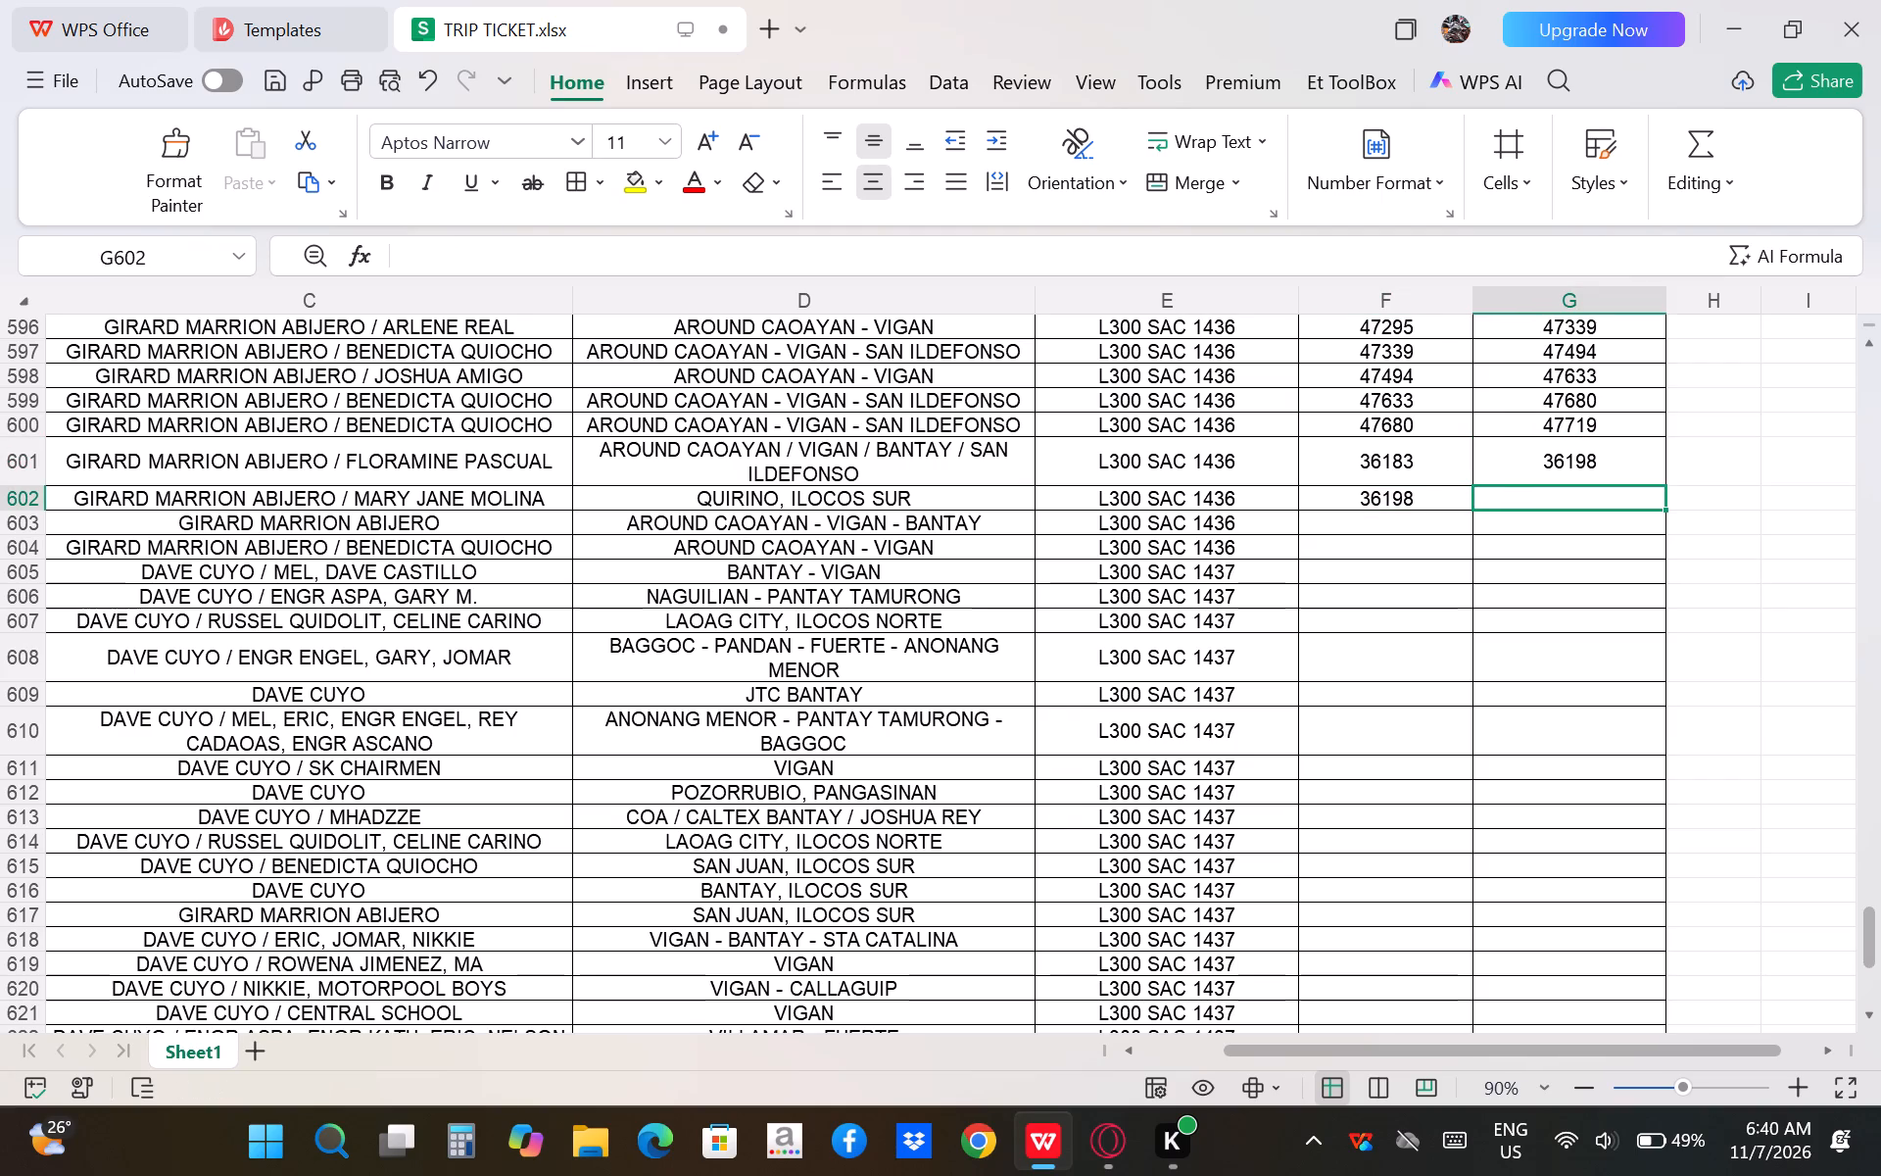
text(361)
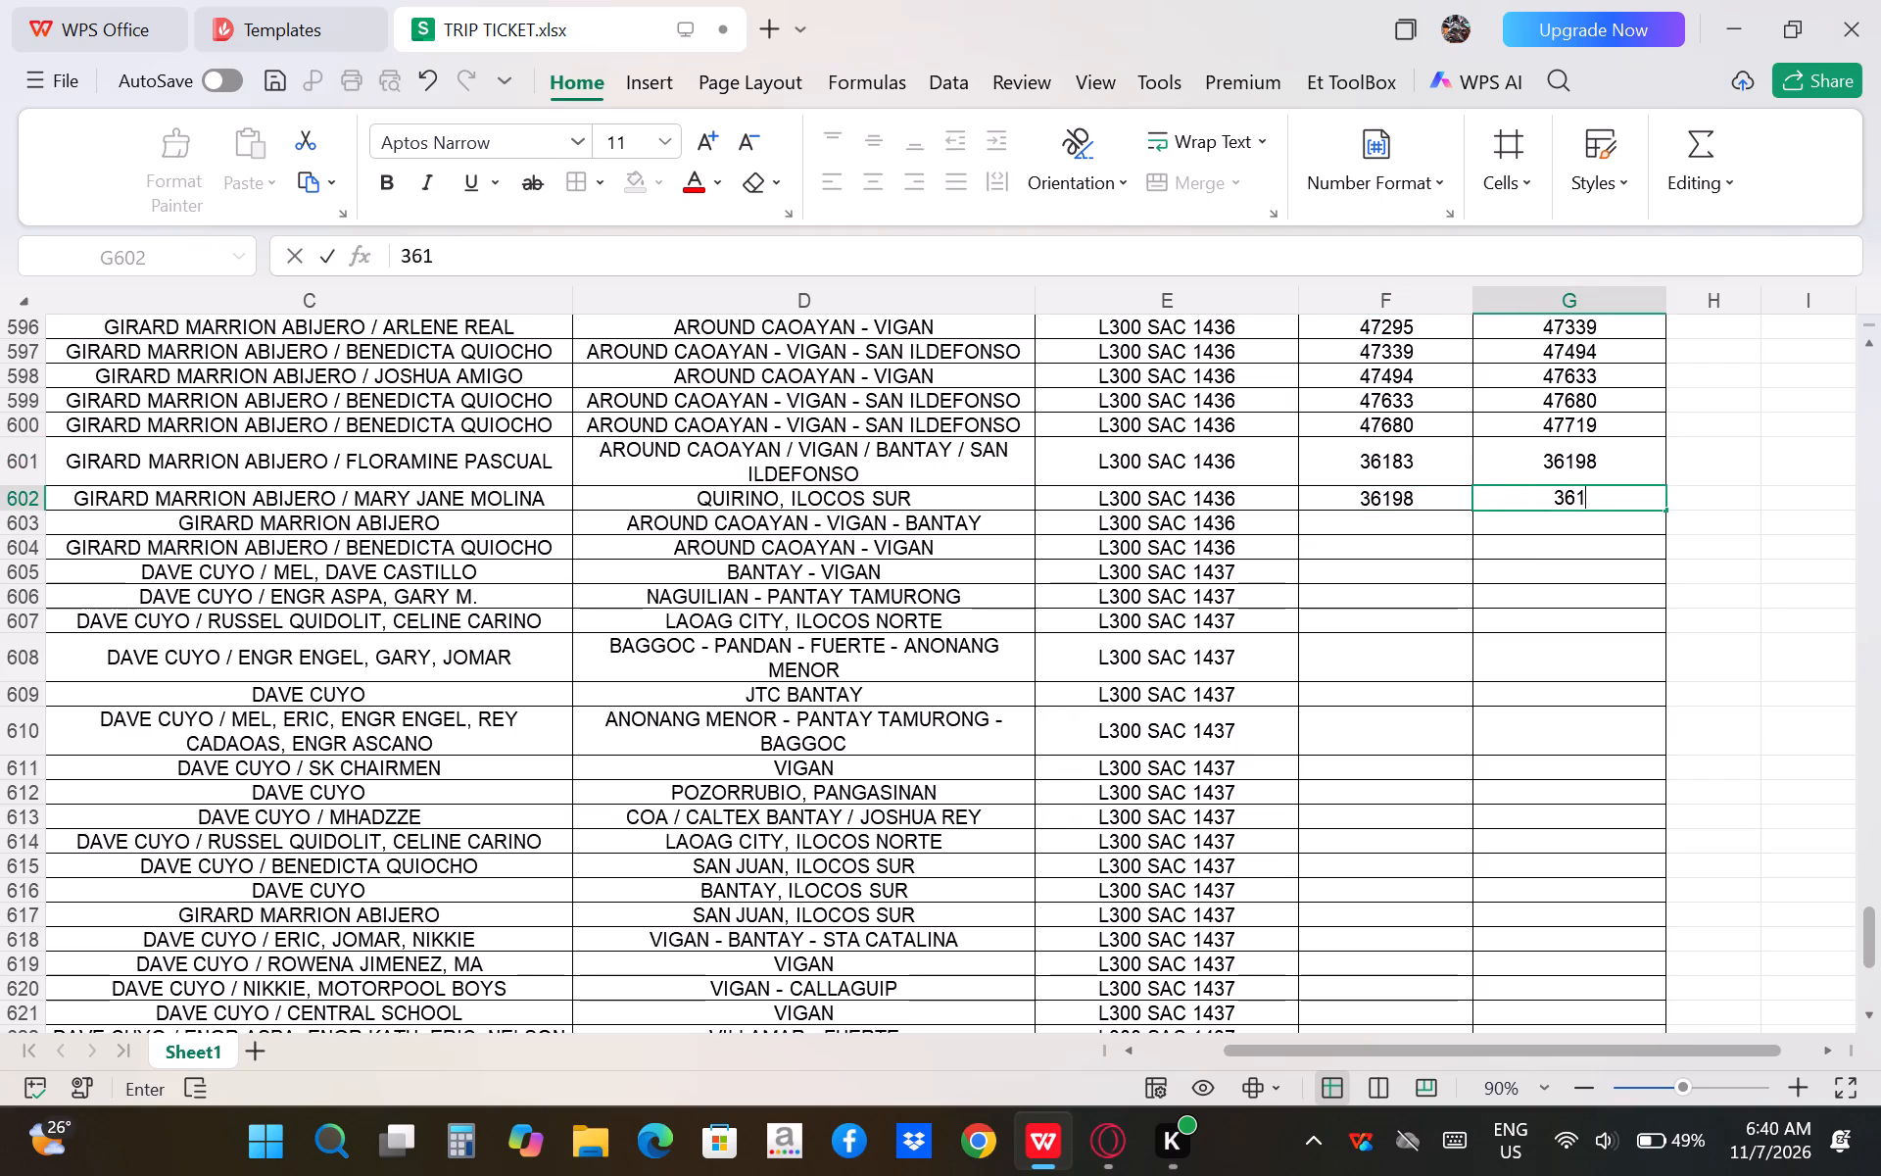
key(BackSpace)
text(212)
key(Return)
Copy the value of G602 into F603 and enter 36405 in G603 for the AROUND CAOAYAN - VIGAN - BANTAY trip.
click(1579, 498)
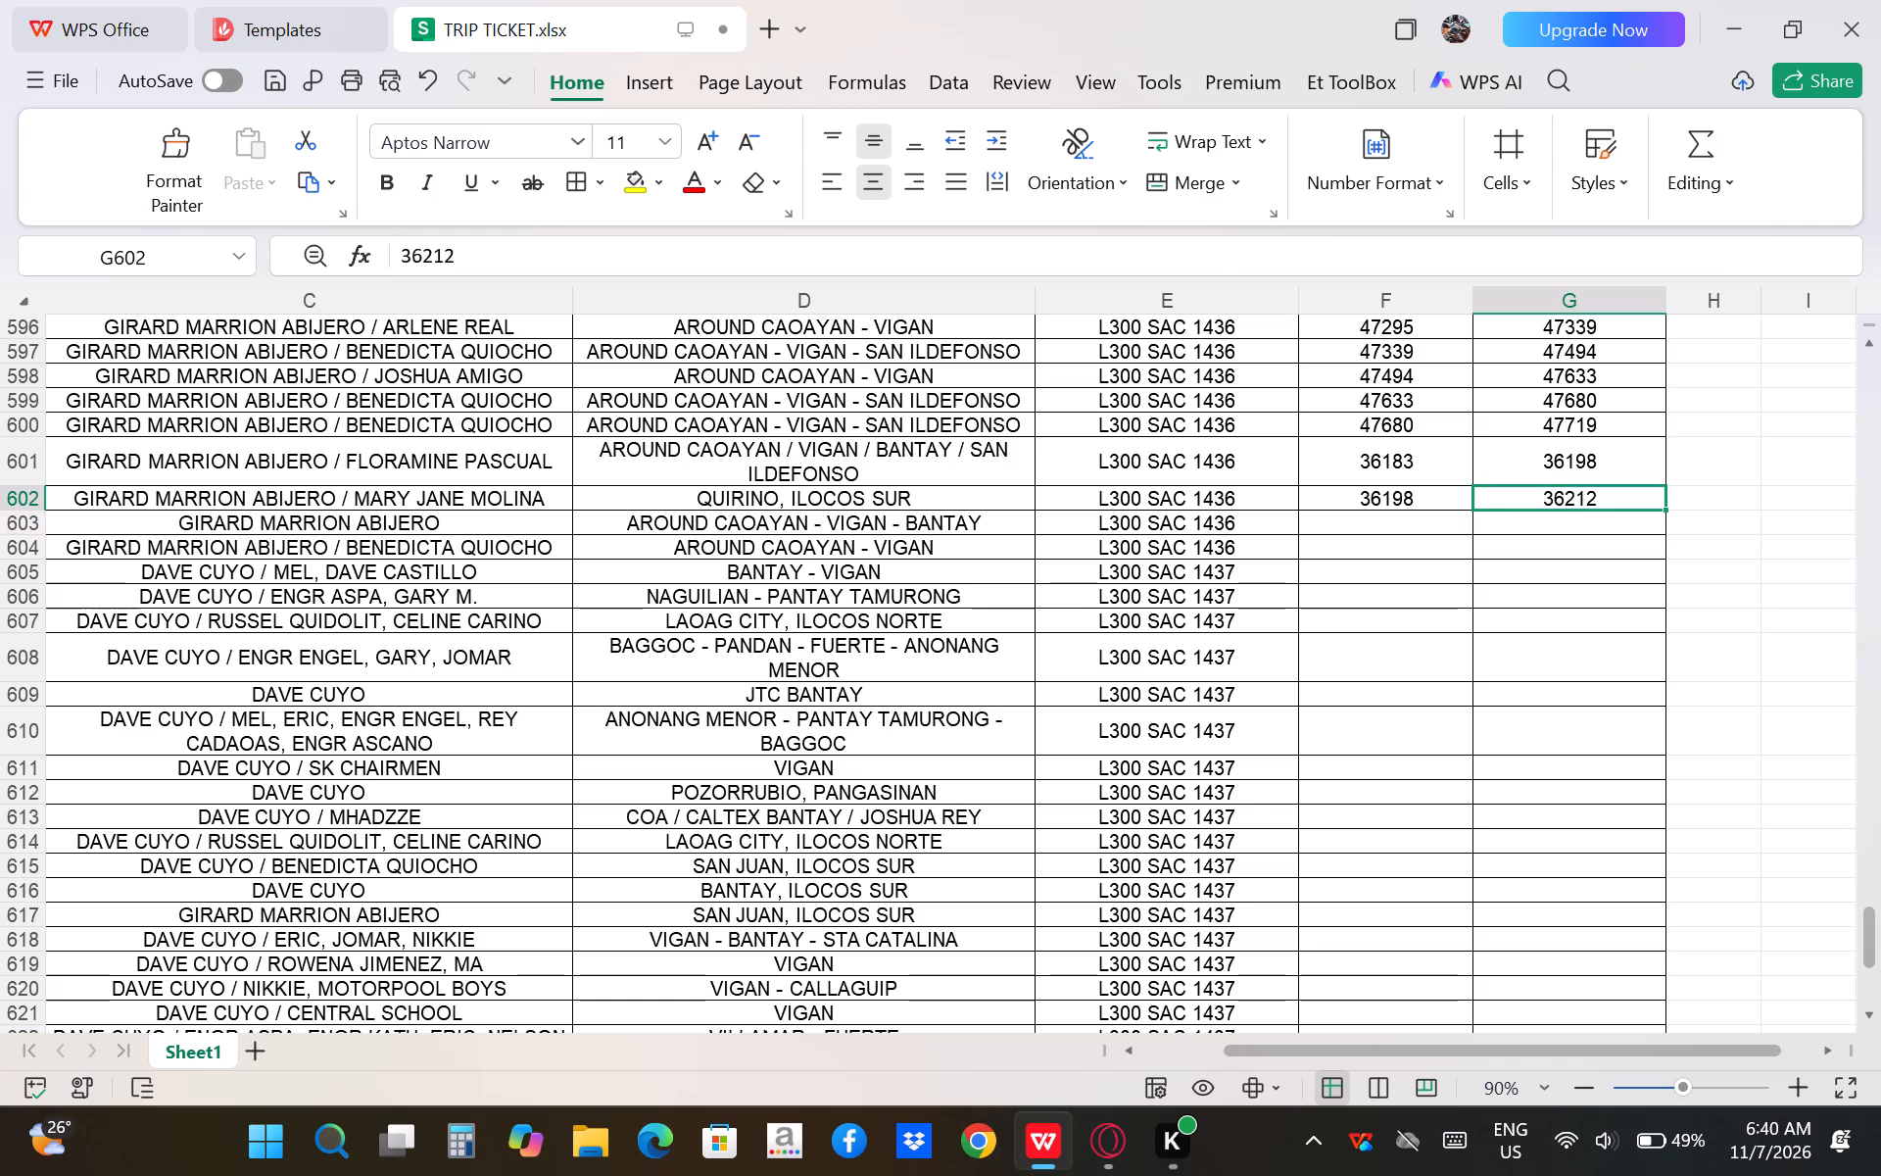
key(ctrl+c)
click(1437, 526)
key(Return)
key(Right)
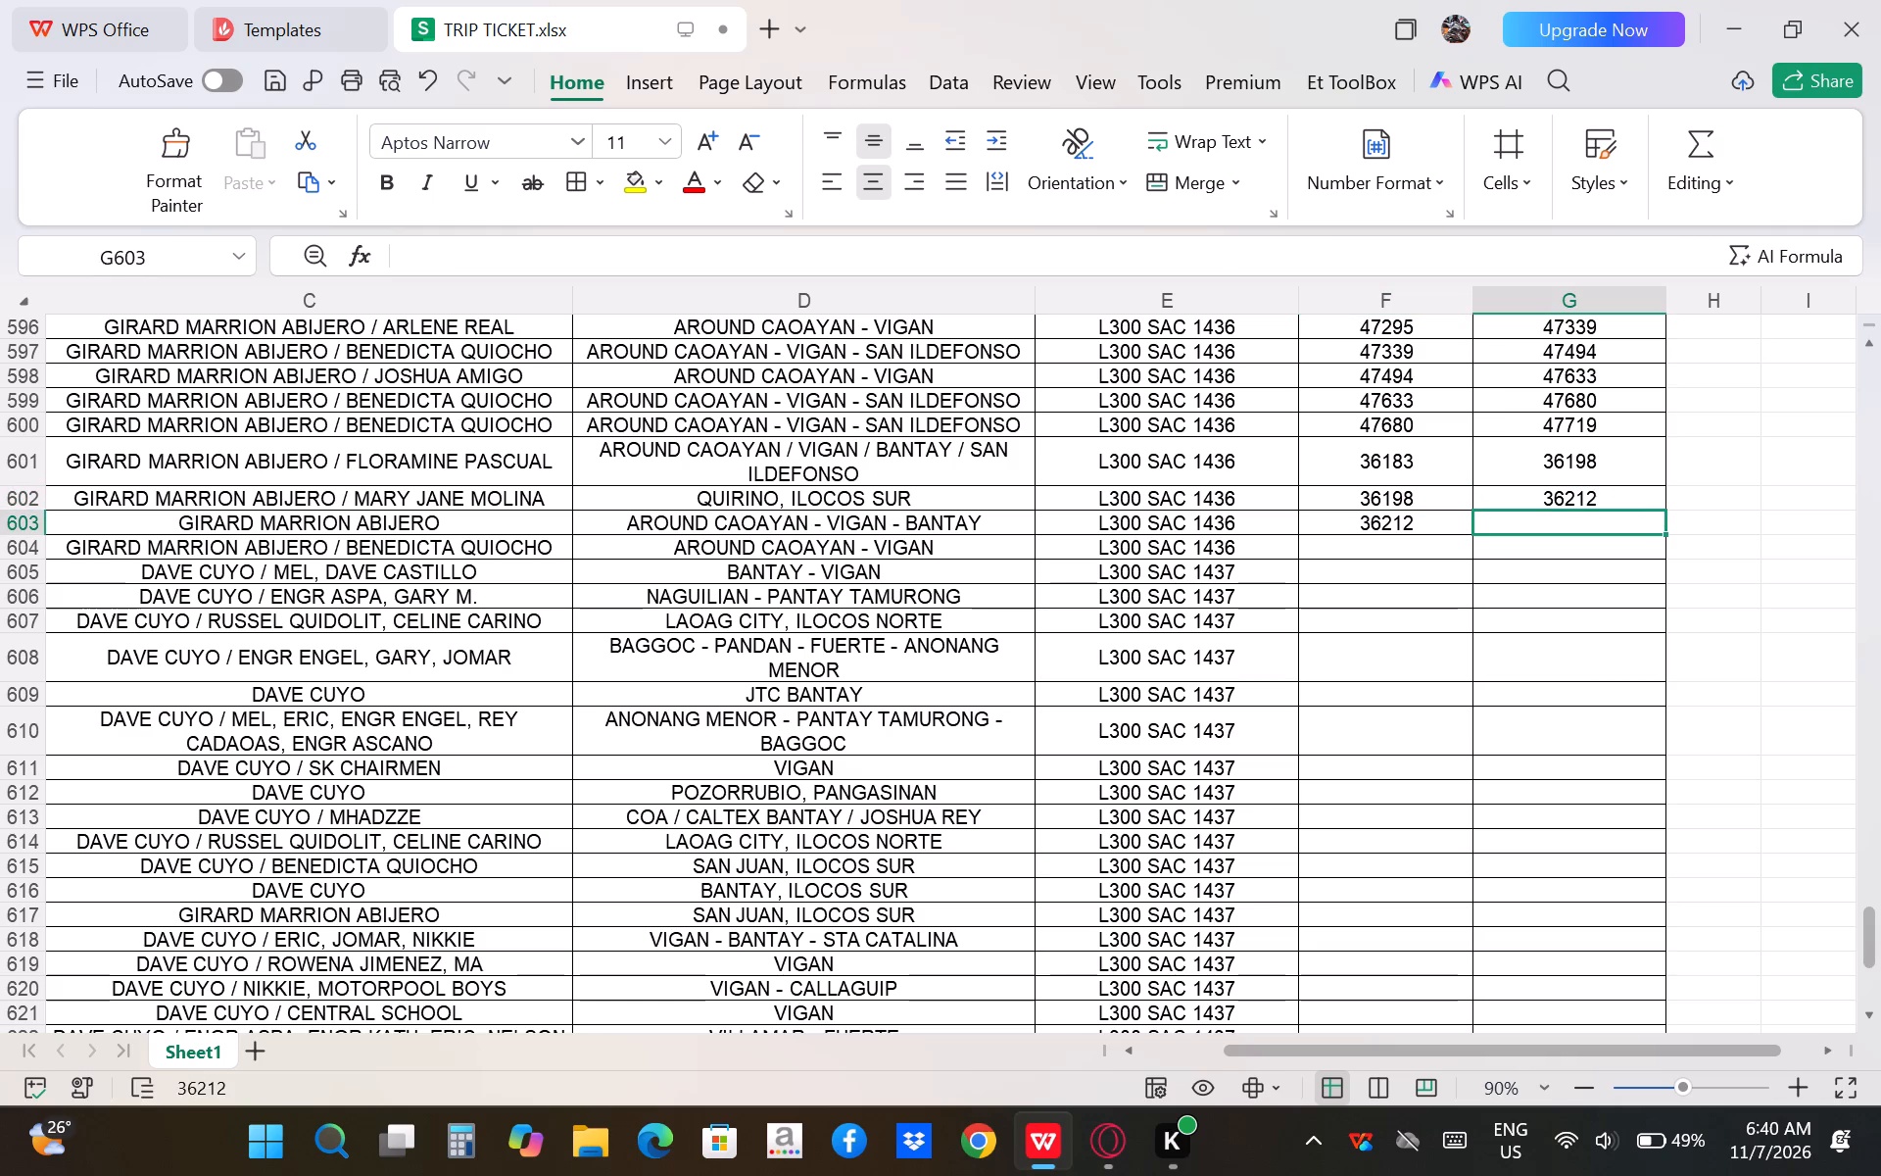
text(36405)
key(Return)
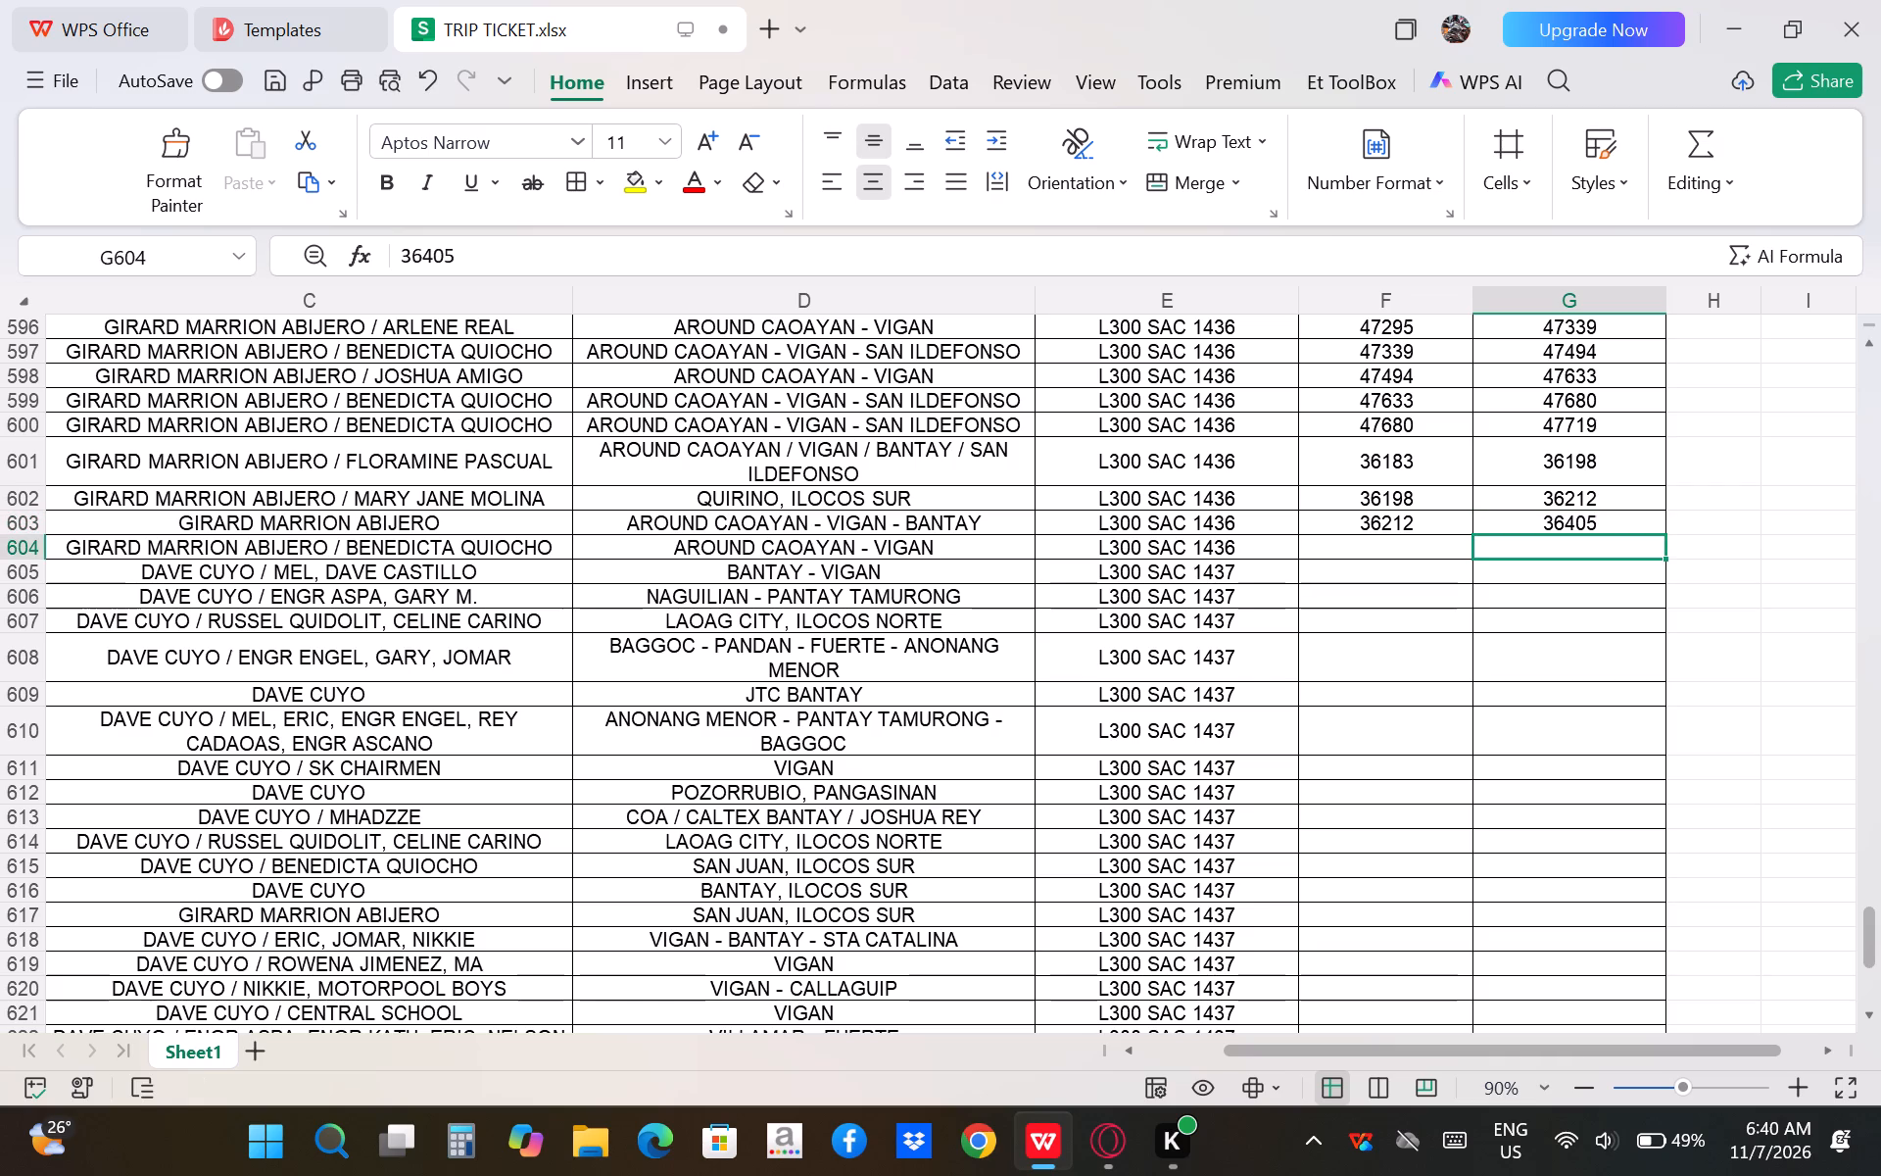
Copy the value of G603 into F604 and enter 36424 in G604 for the AROUND CAOAYAN - VIGAN trip.
click(1556, 525)
key(ctrl+c)
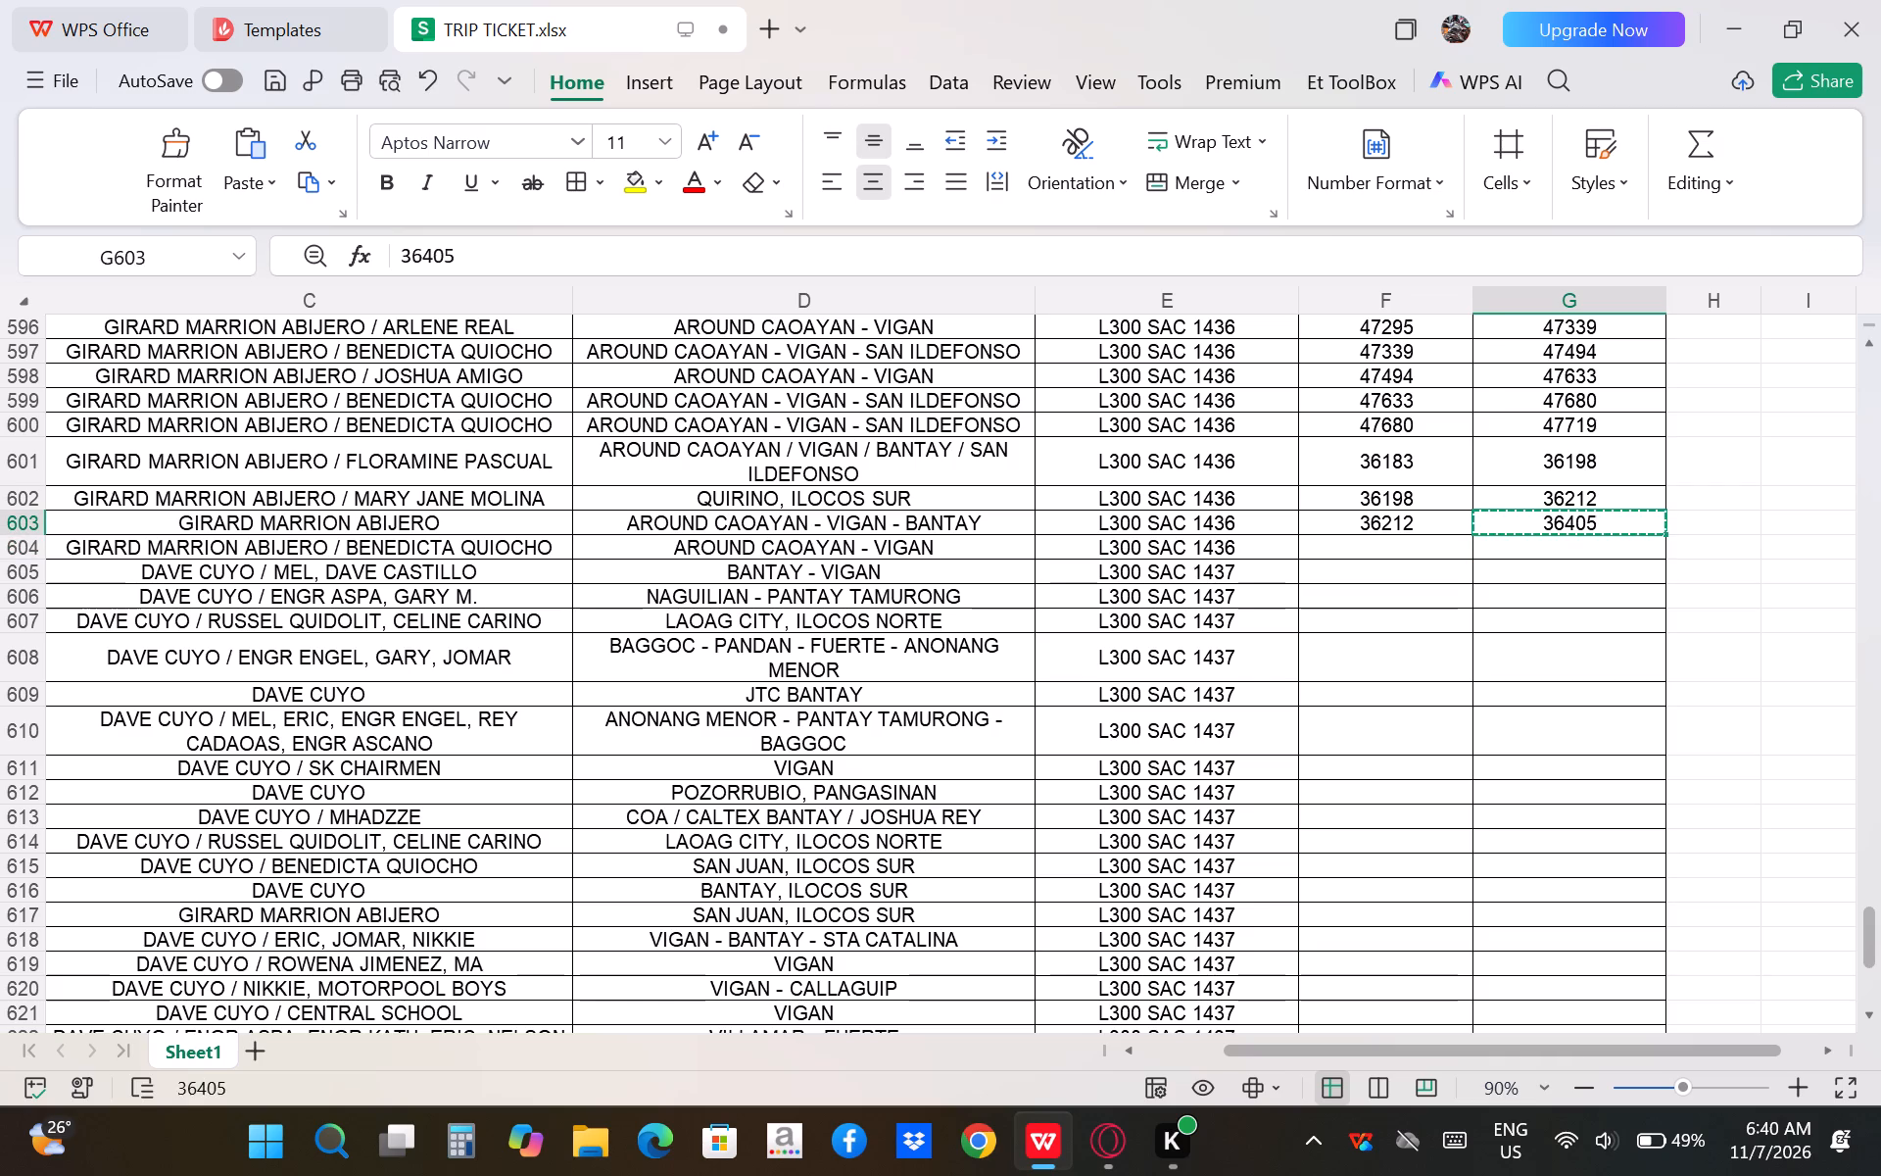
click(1418, 540)
key(Return)
key(Right)
text(36424)
key(Return)
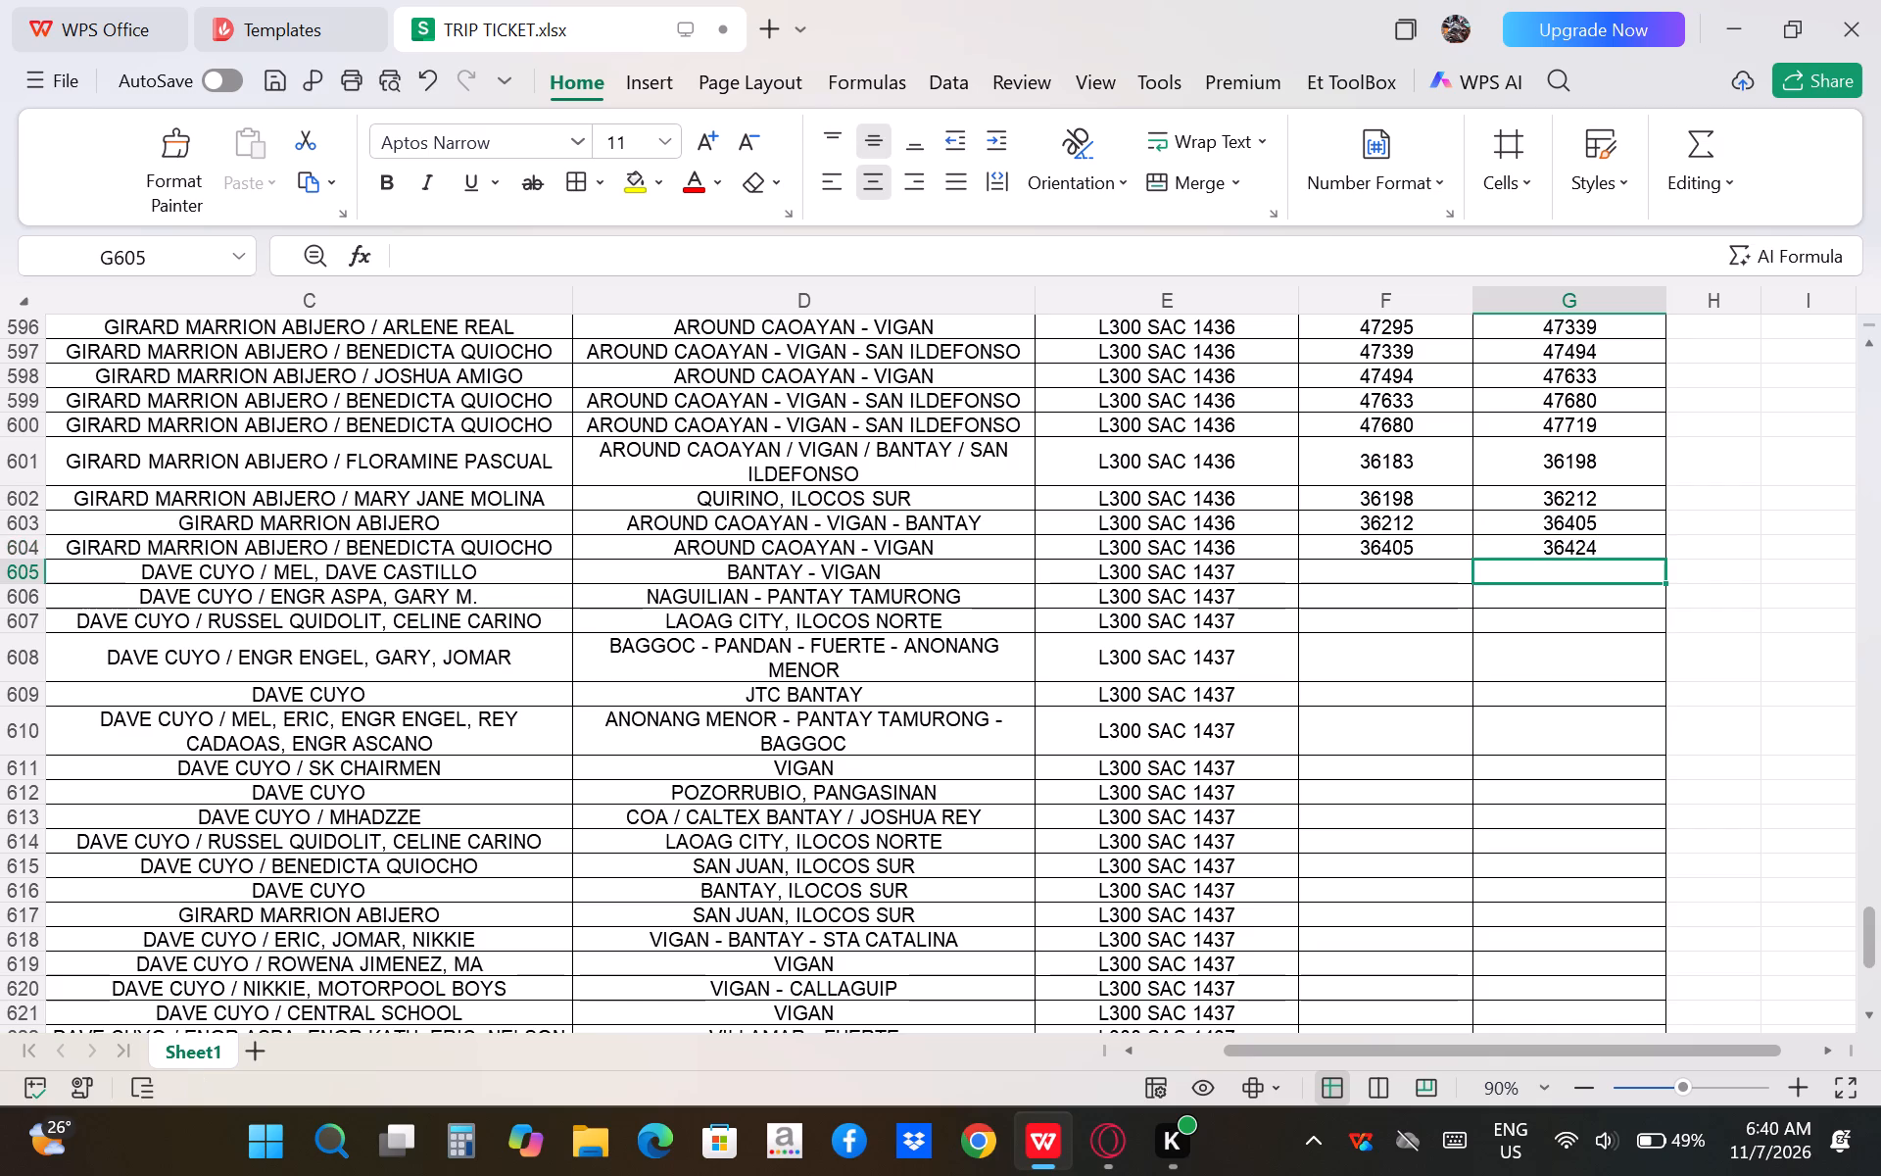
Copy the value of G604 into F605 and enter 36450 in G605 for the BANTAY - VIGAN trip.
click(1512, 545)
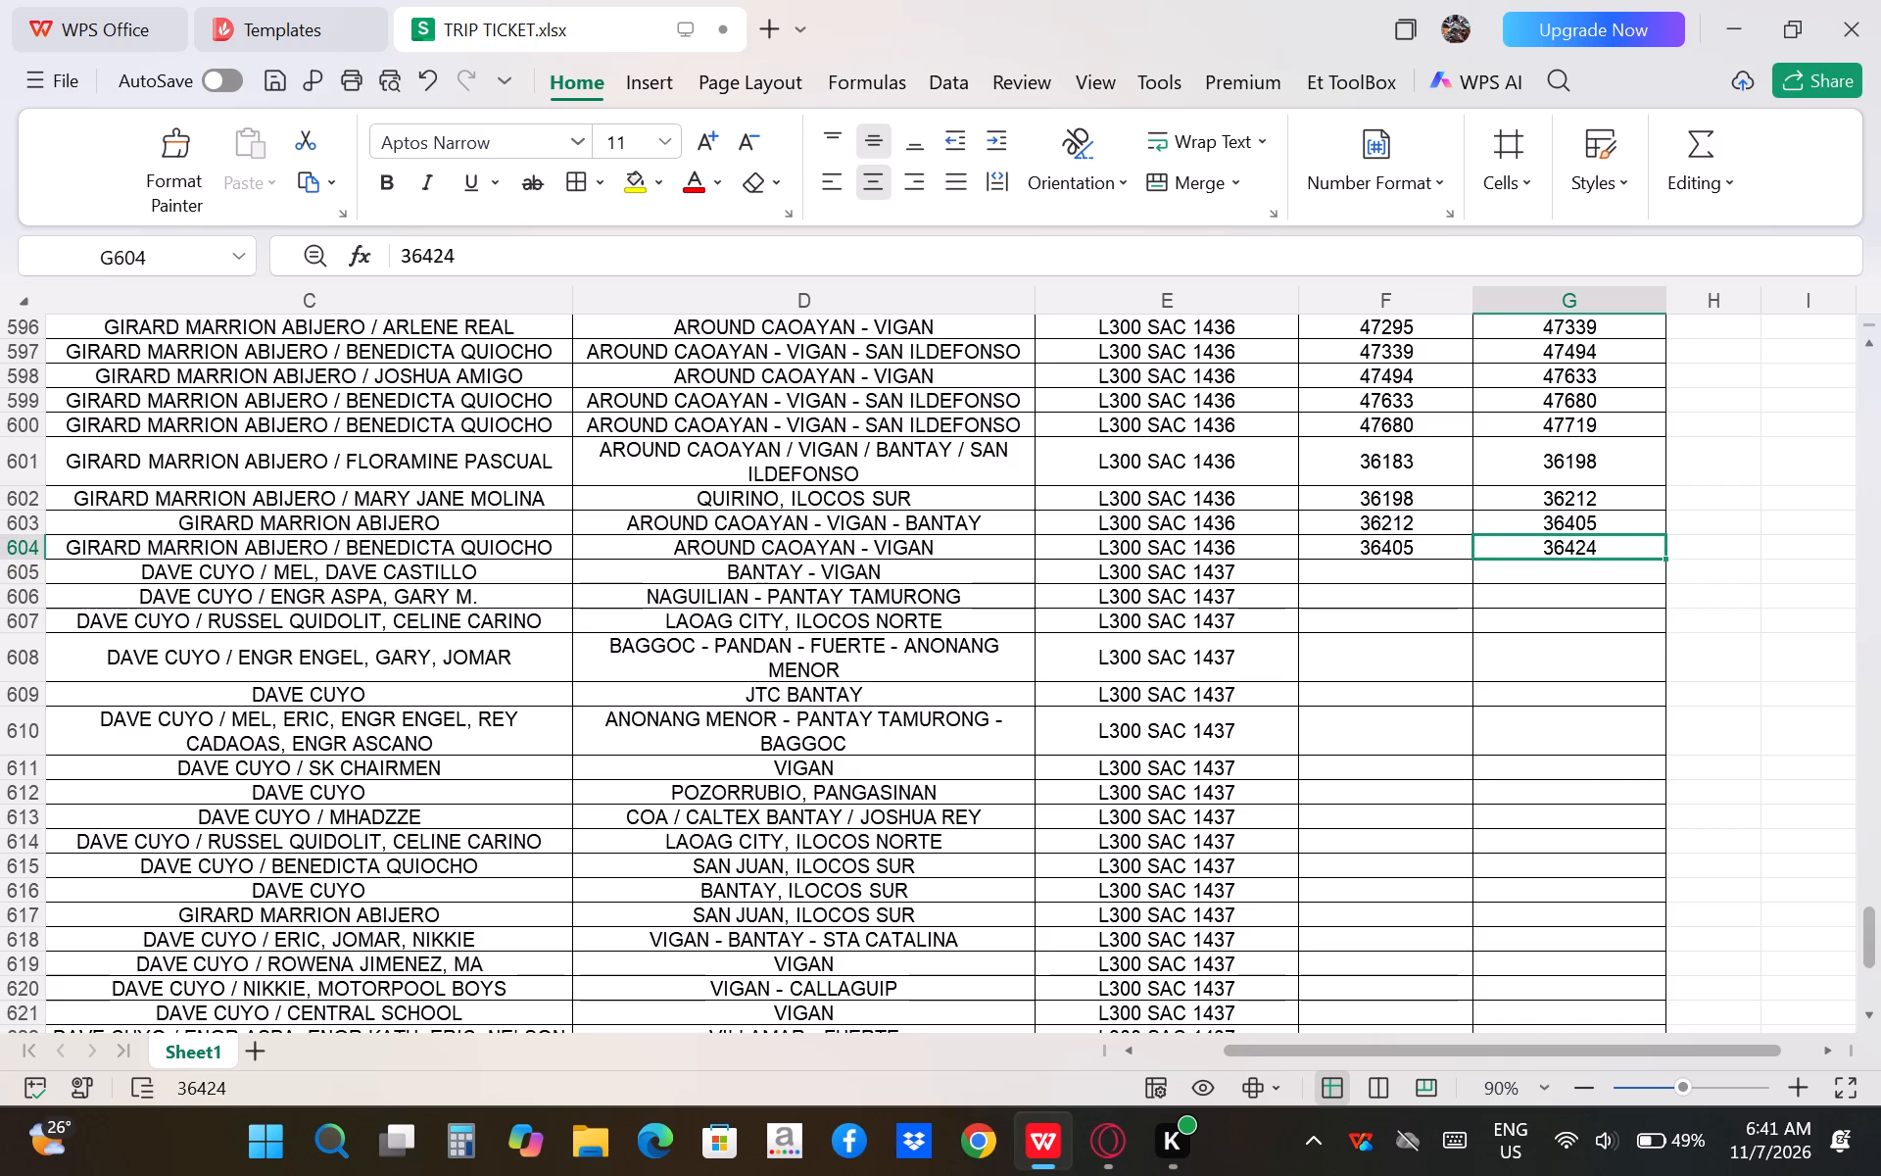
key(ctrl+c)
click(1427, 576)
key(Return)
key(Right)
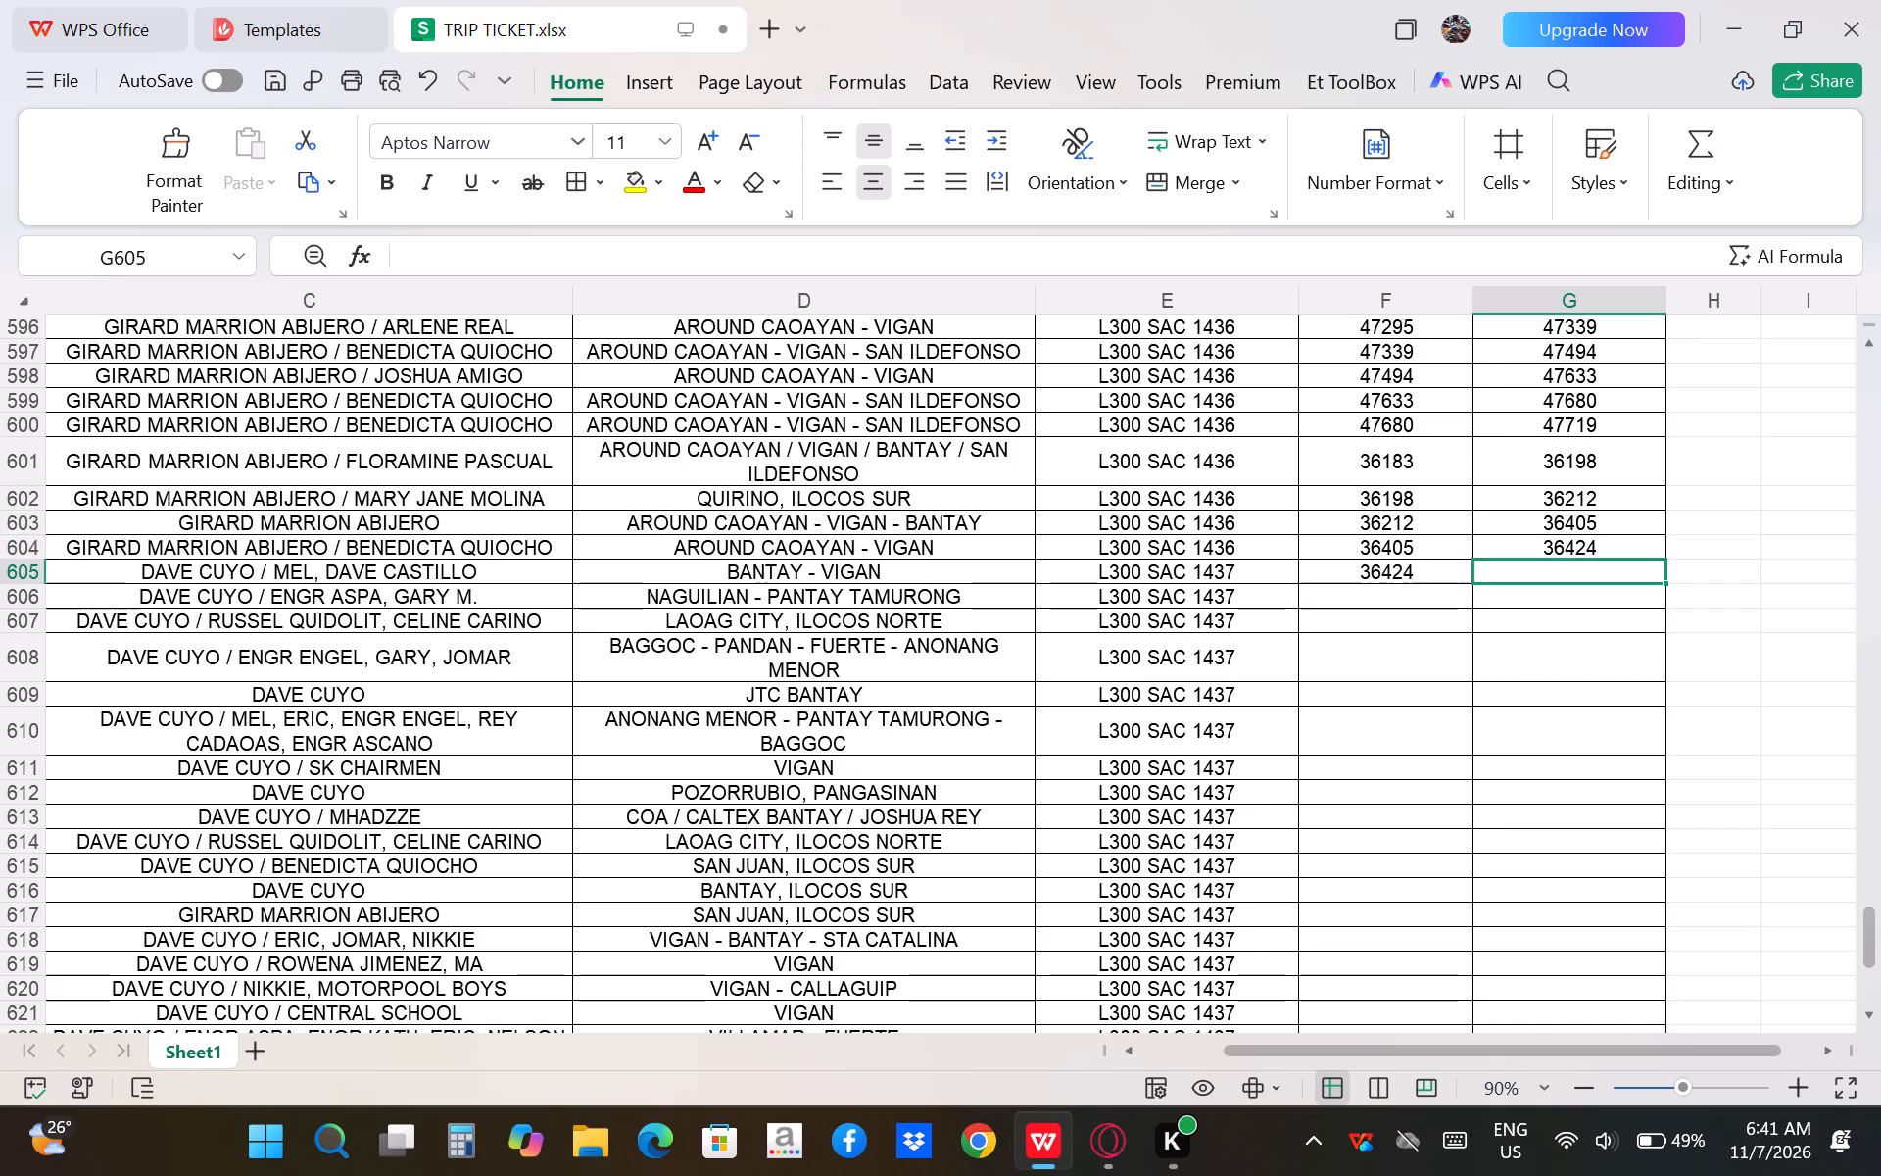
key(3)
text(6450)
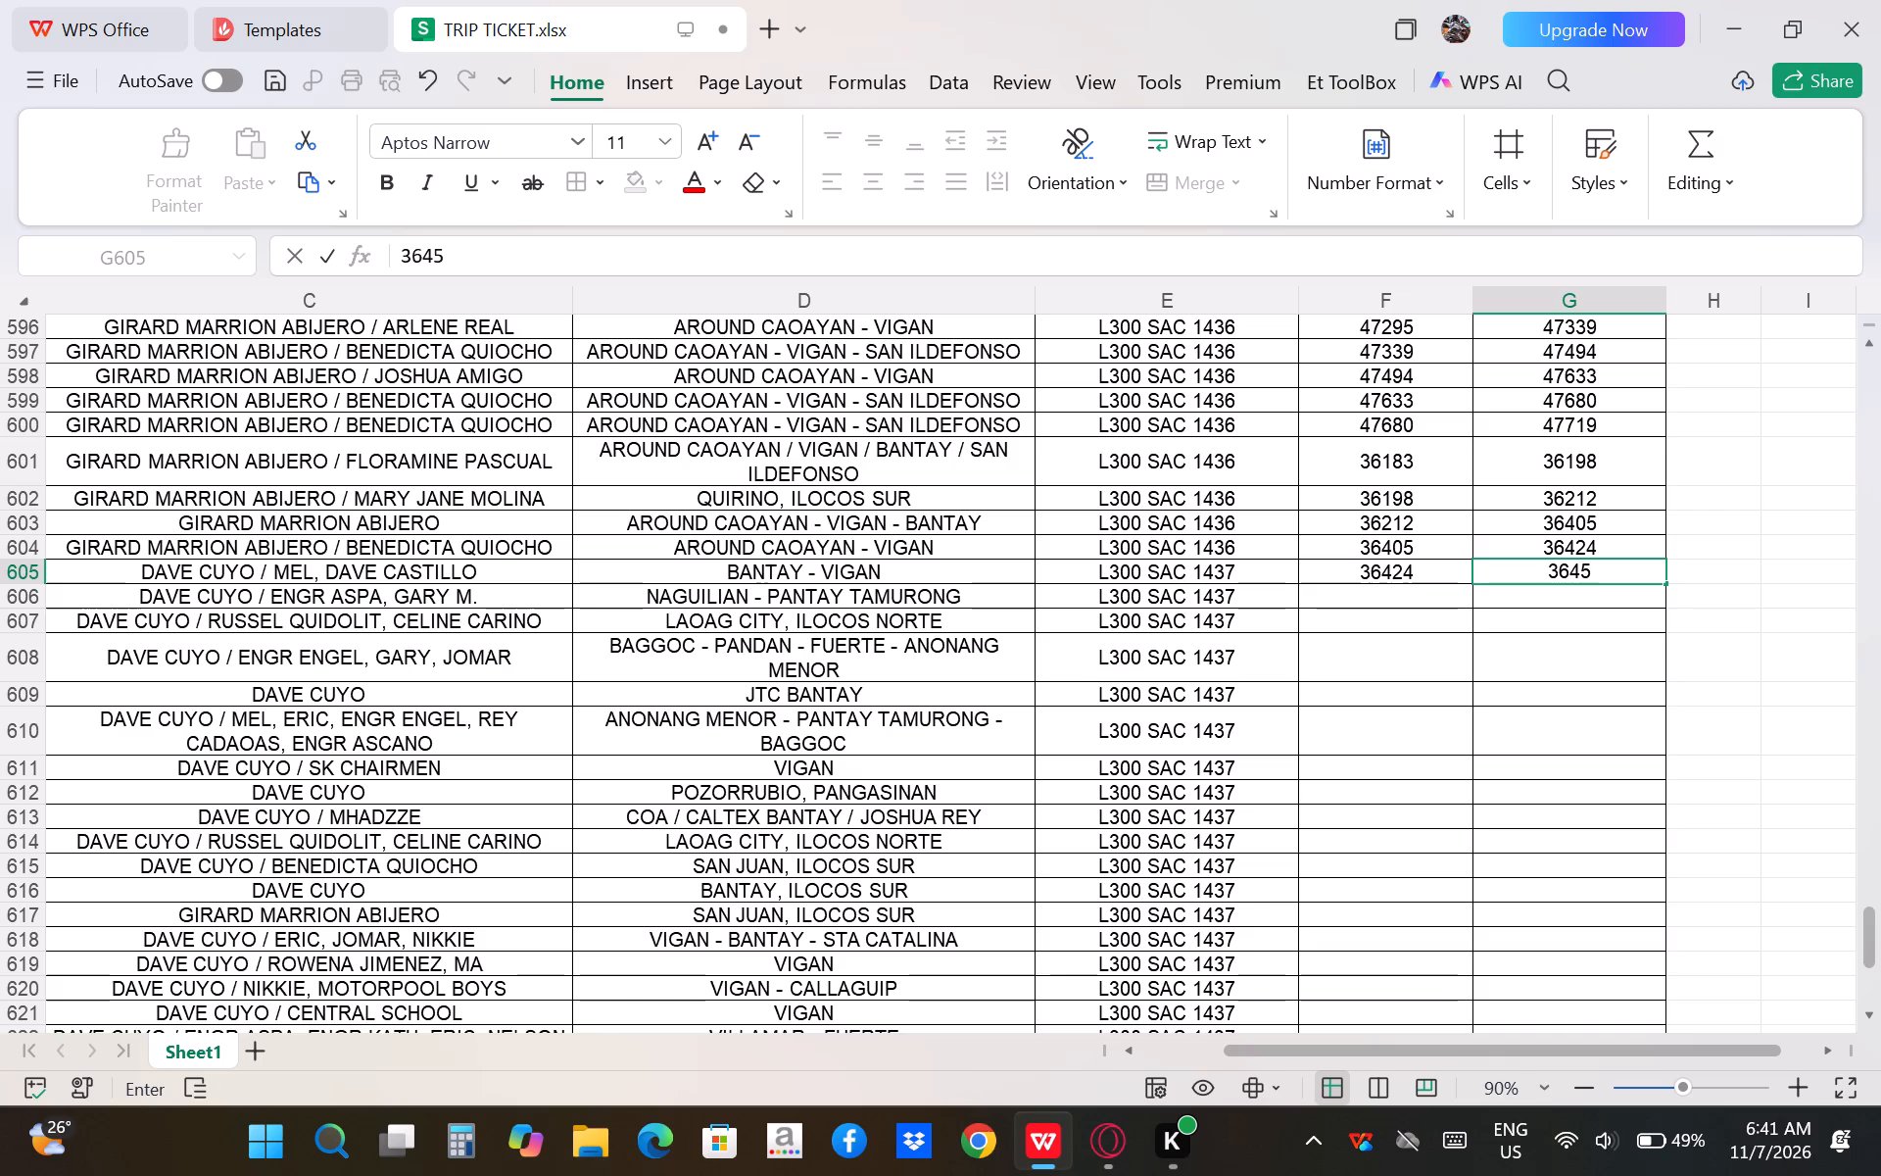
key(Return)
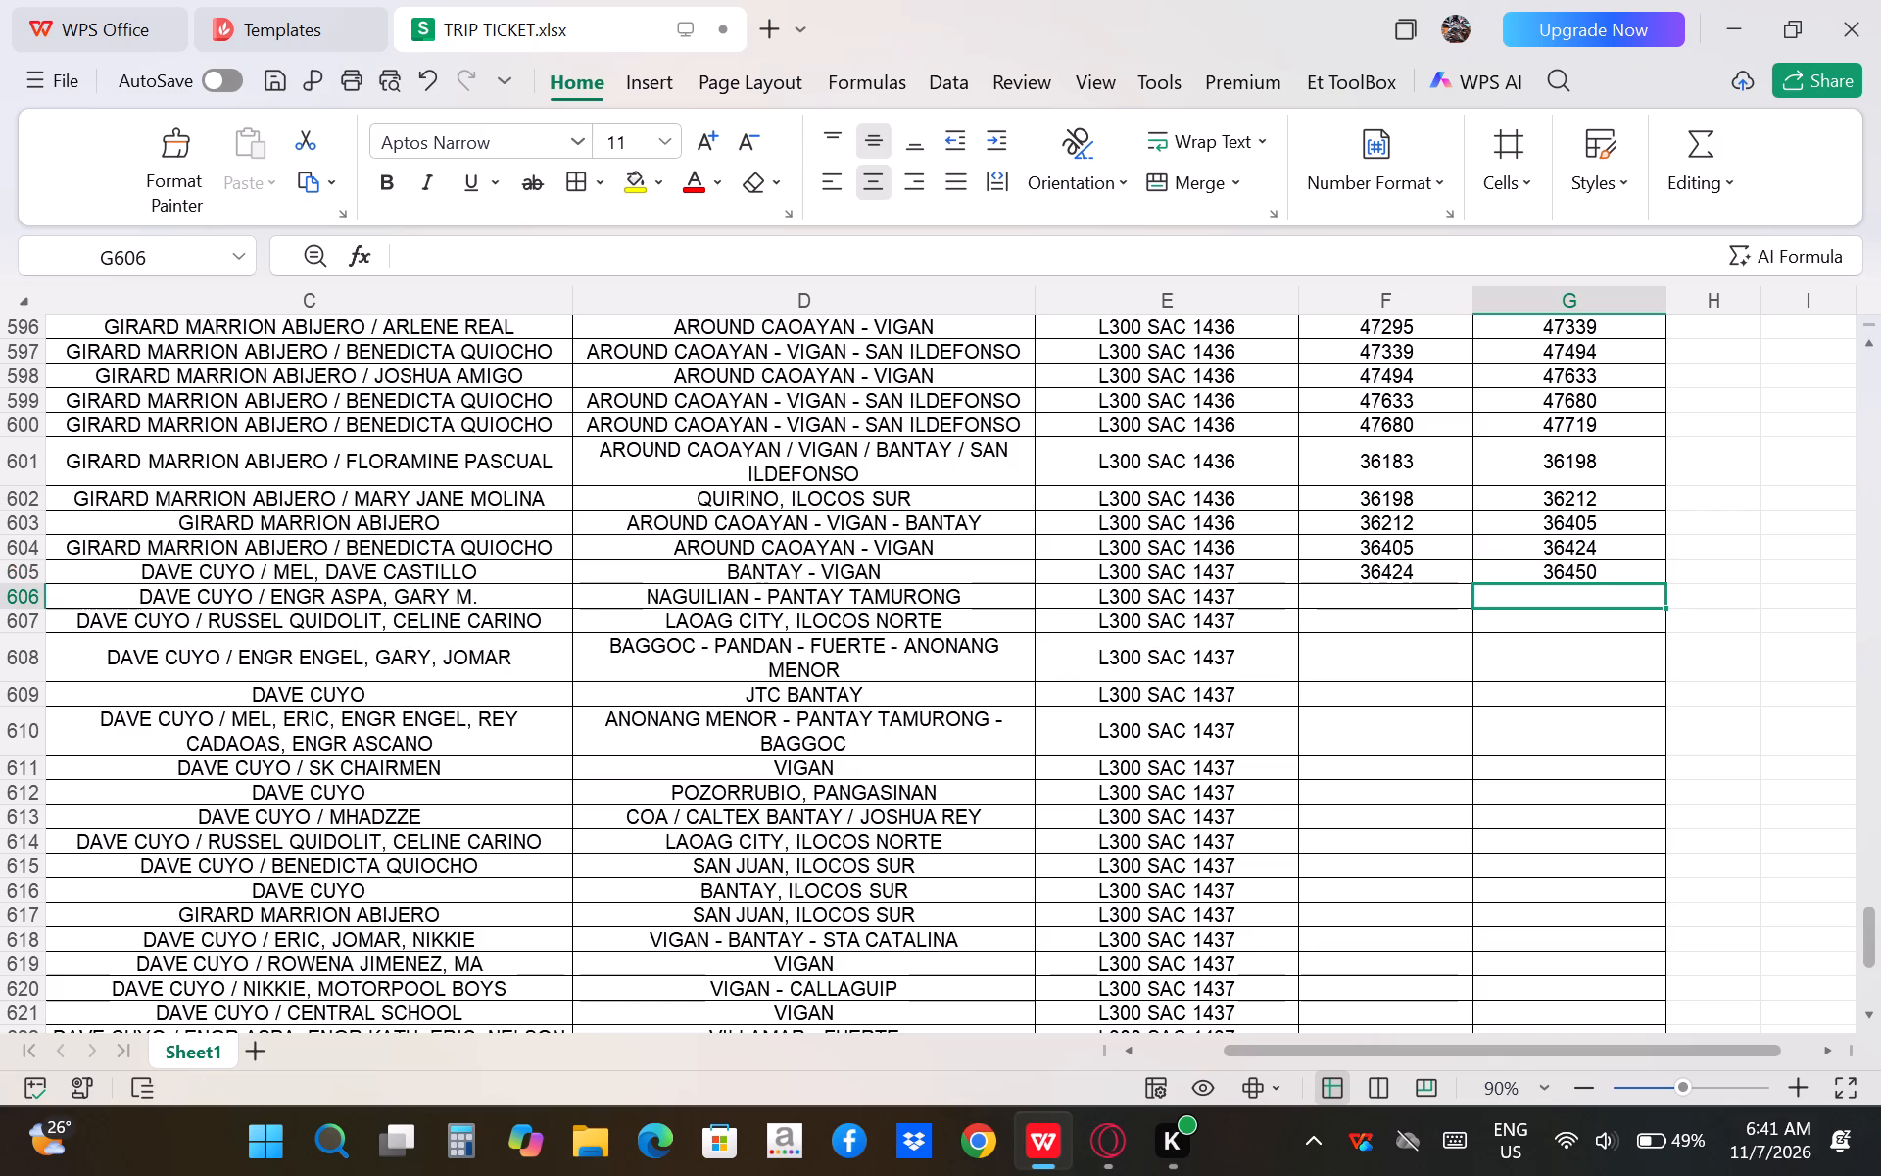
Copy the value of G605 into F606 and enter 36469 in G606 for the NAGUILIAN - PANTAY TAMURONG trip.
click(1617, 573)
key(ctrl+c)
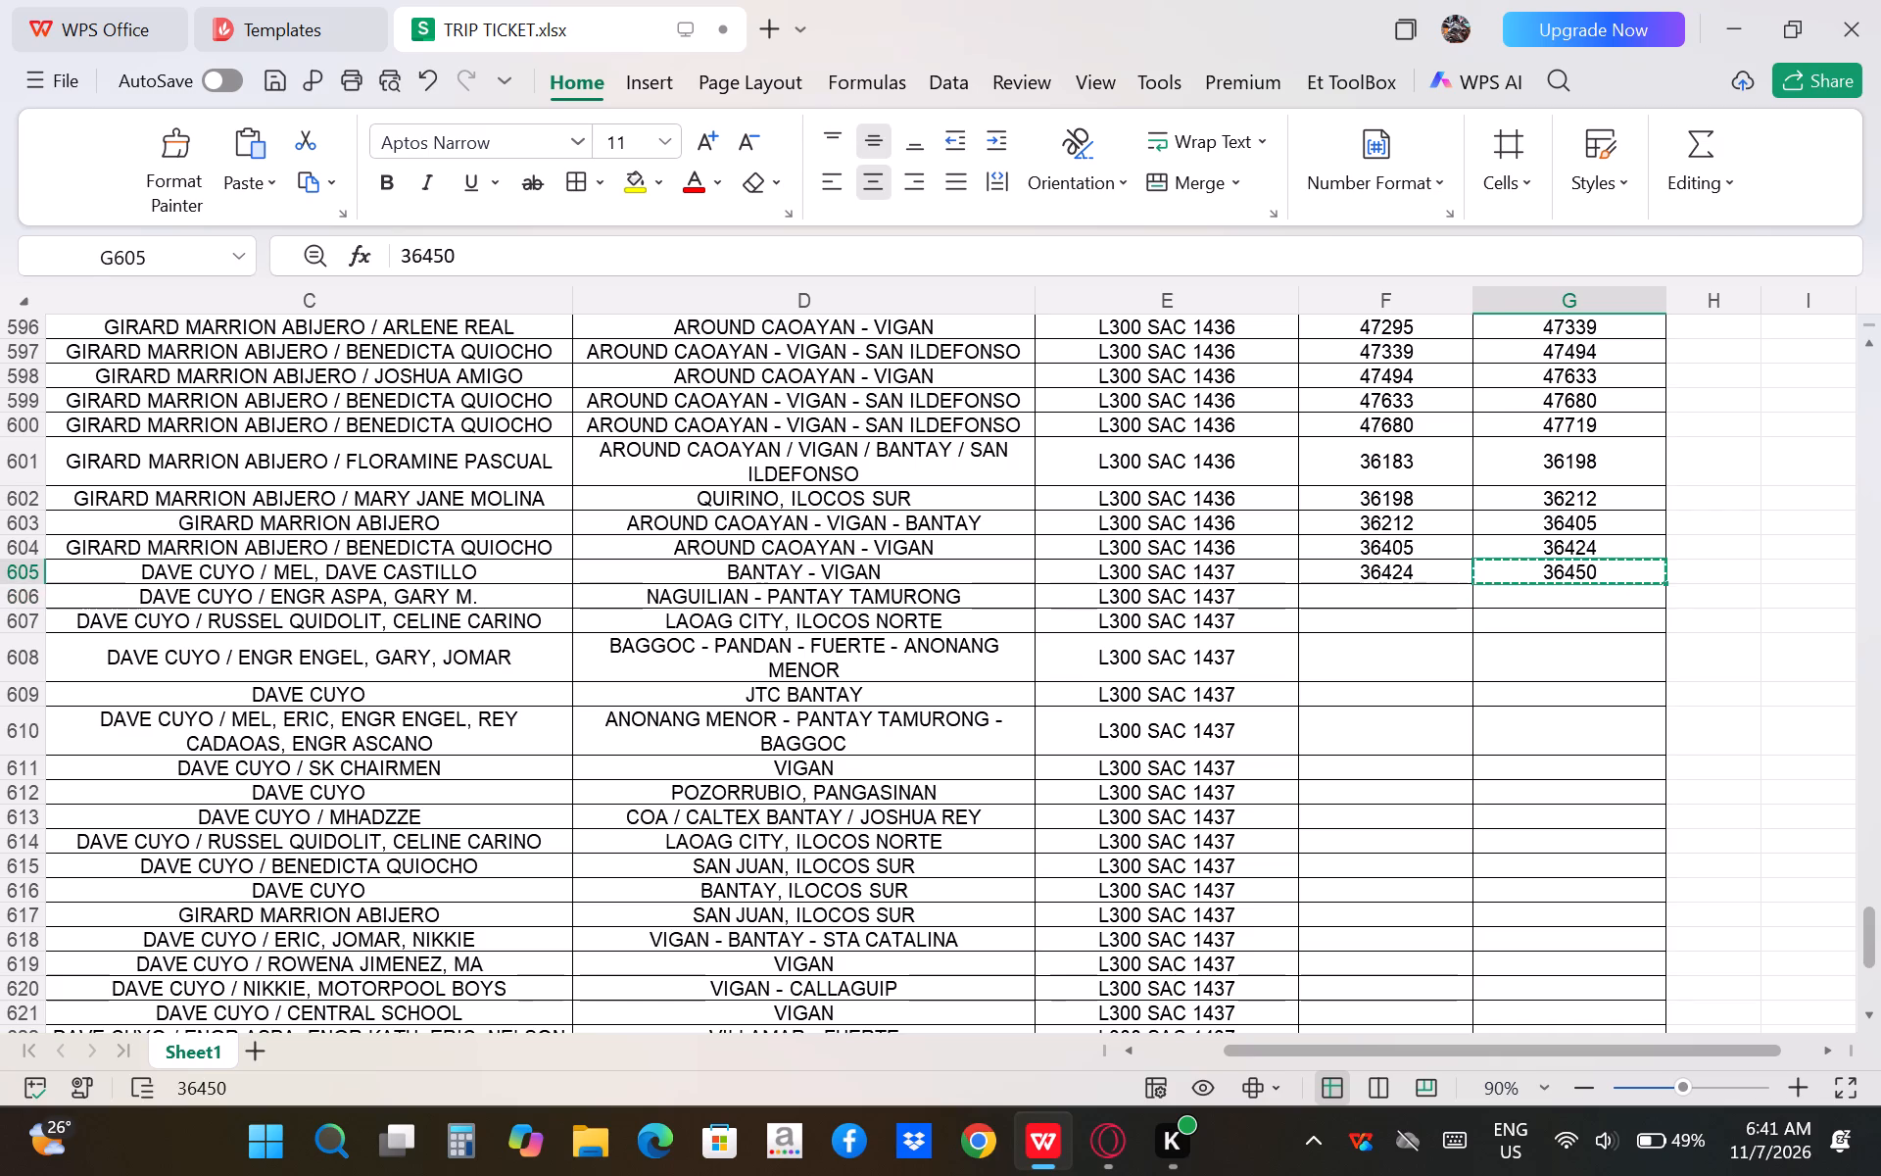
click(1434, 592)
key(Return)
key(Right)
key(3)
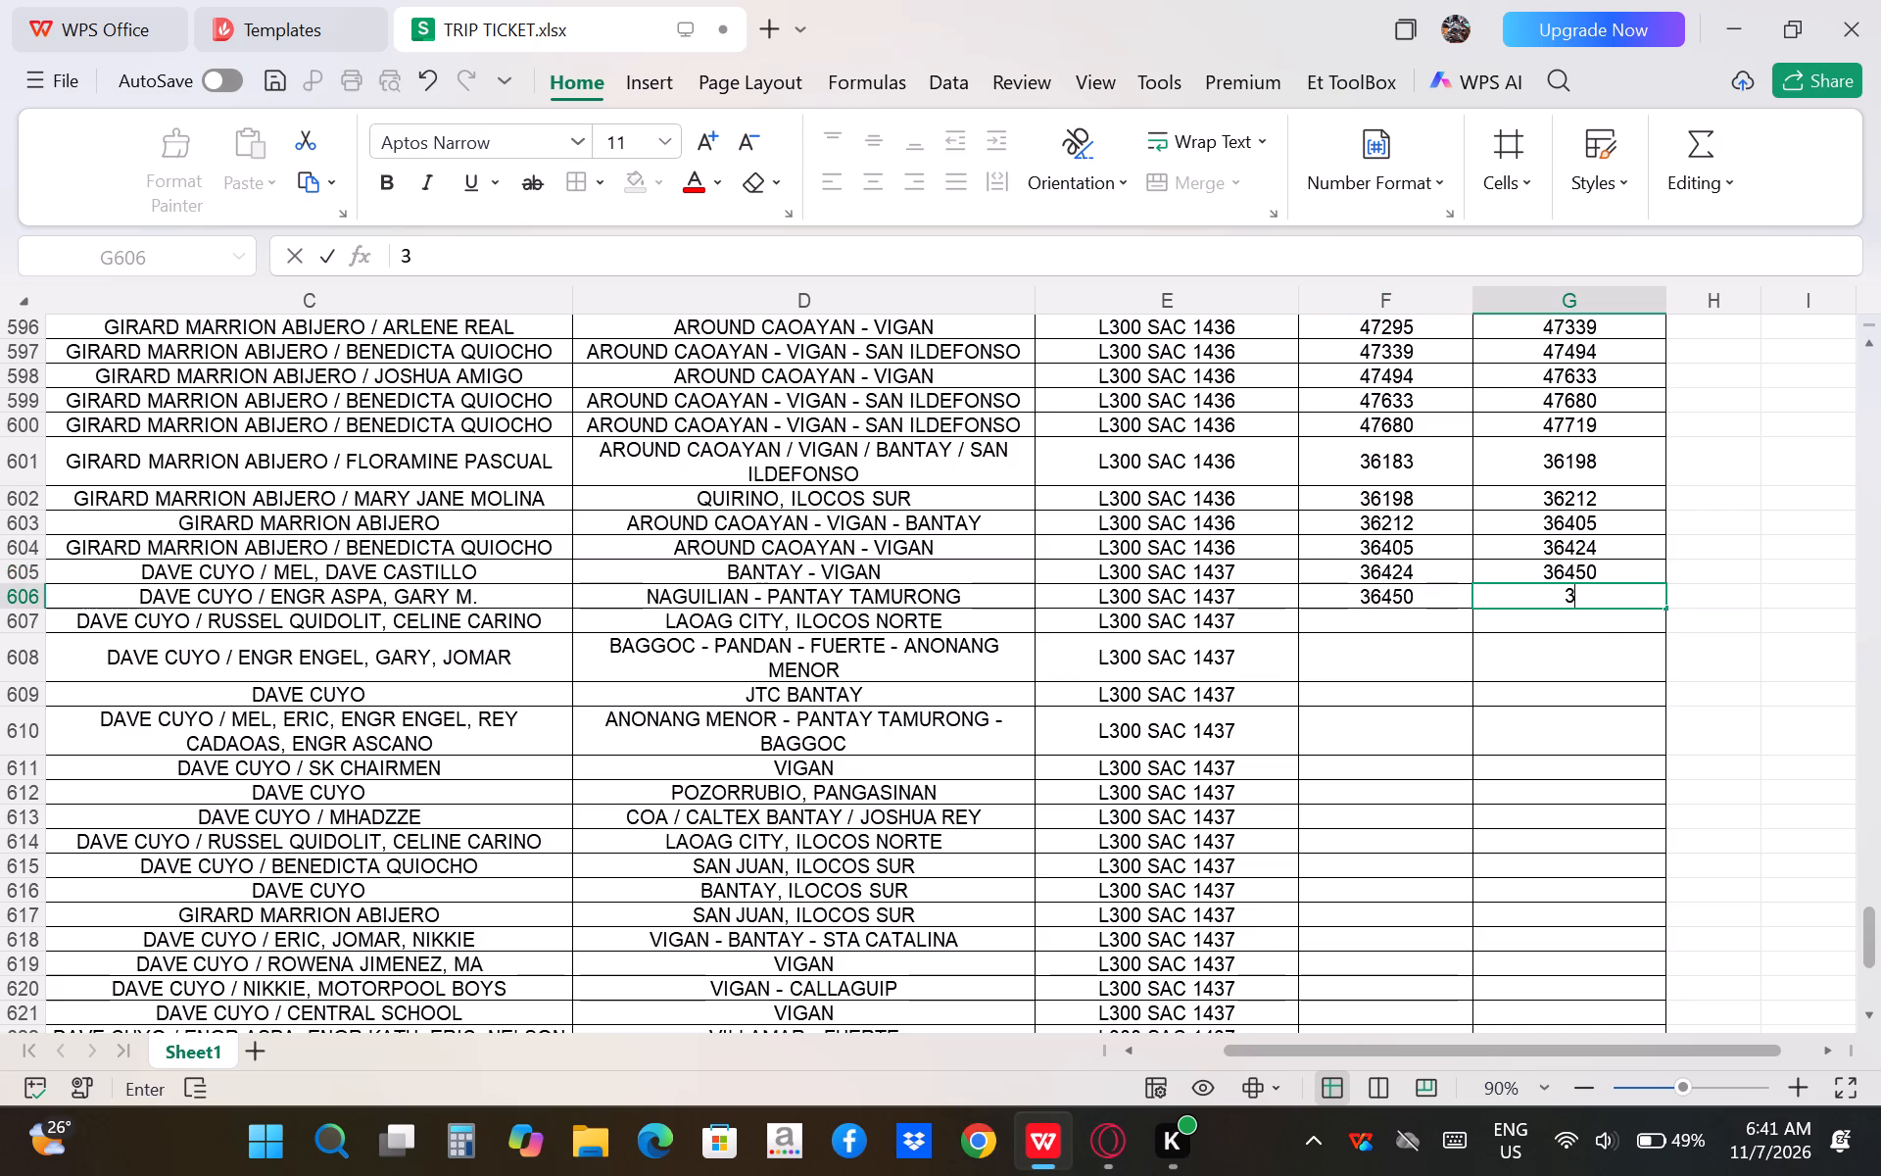
text(6469)
key(Return)
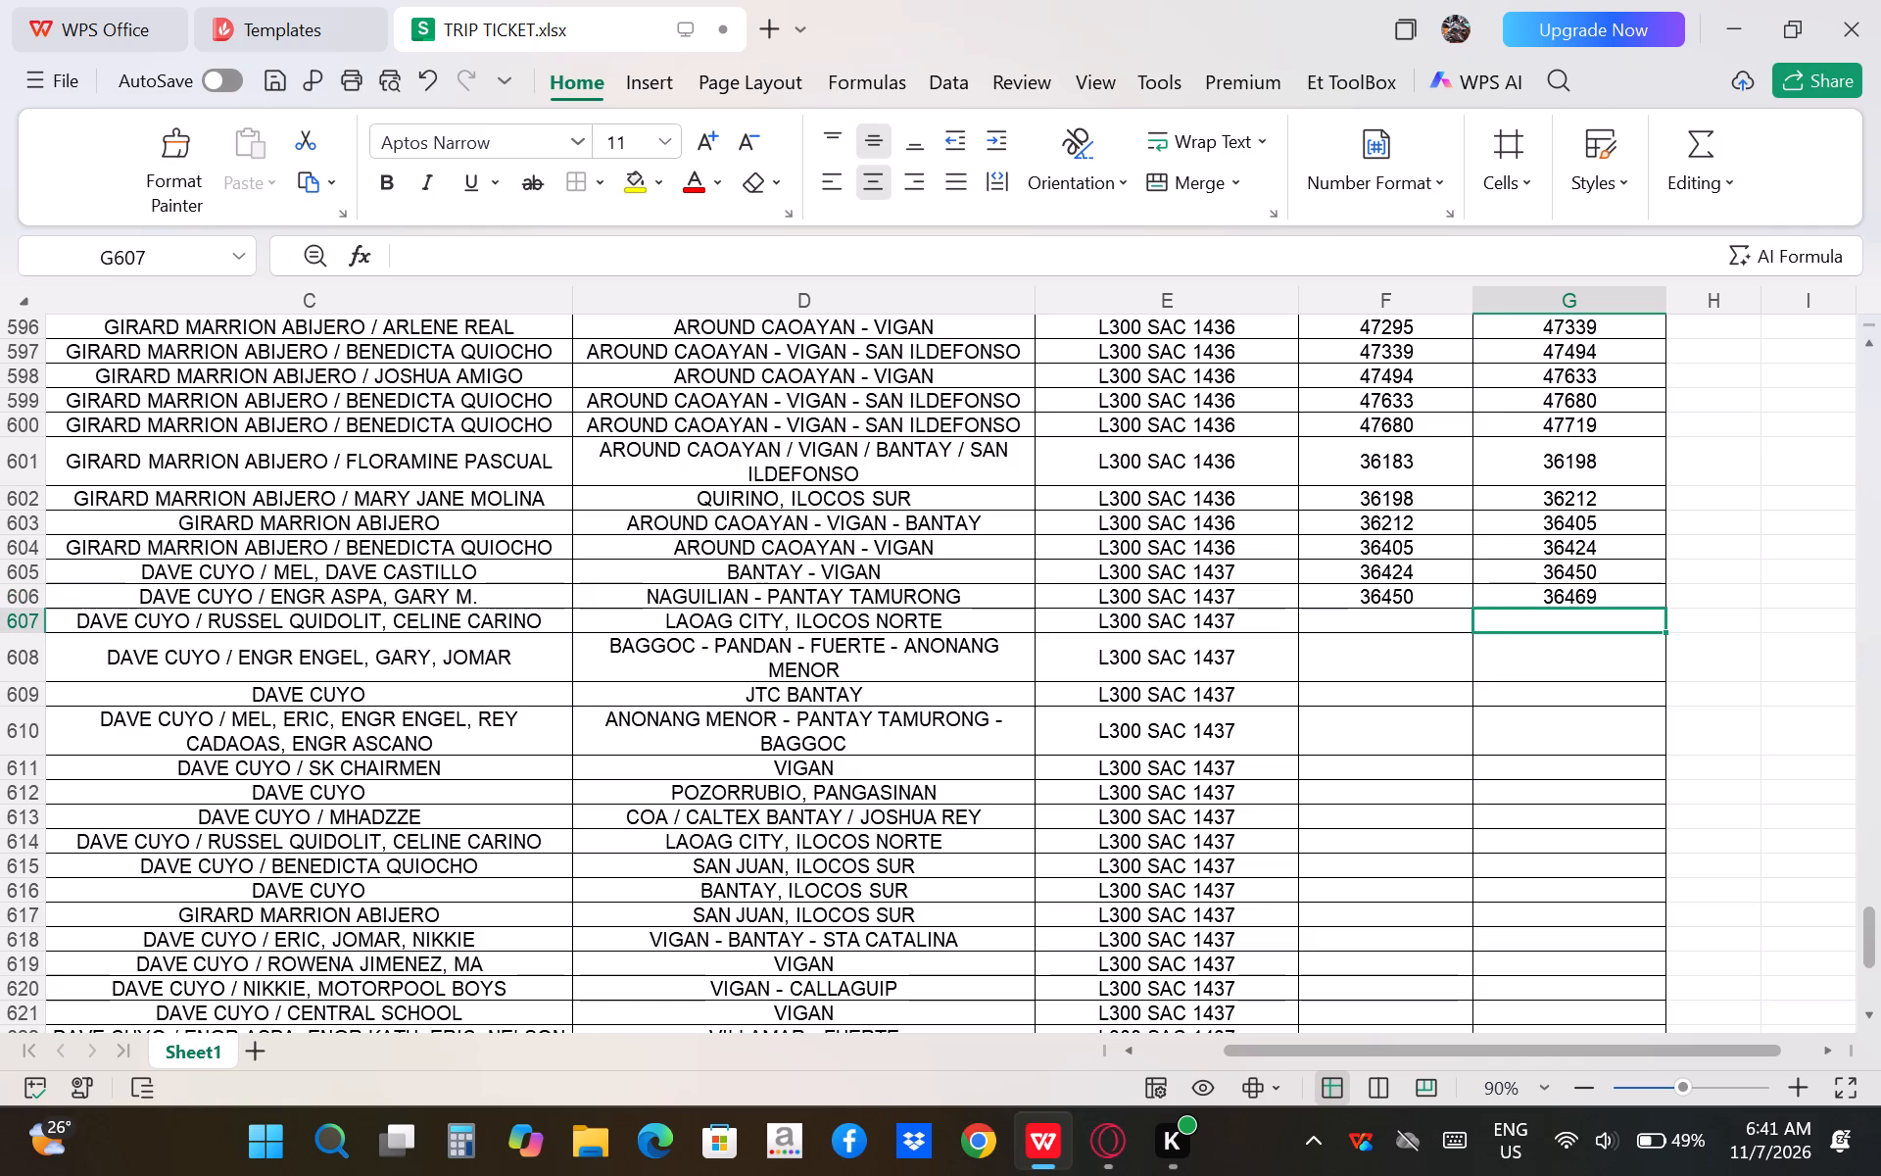
Copy the value of G606 into F607 and enter 36484 in G607 for the LAOAG CITY, ILOCOS NORTE trip.
click(1489, 594)
key(ctrl+c)
click(1414, 623)
key(Return)
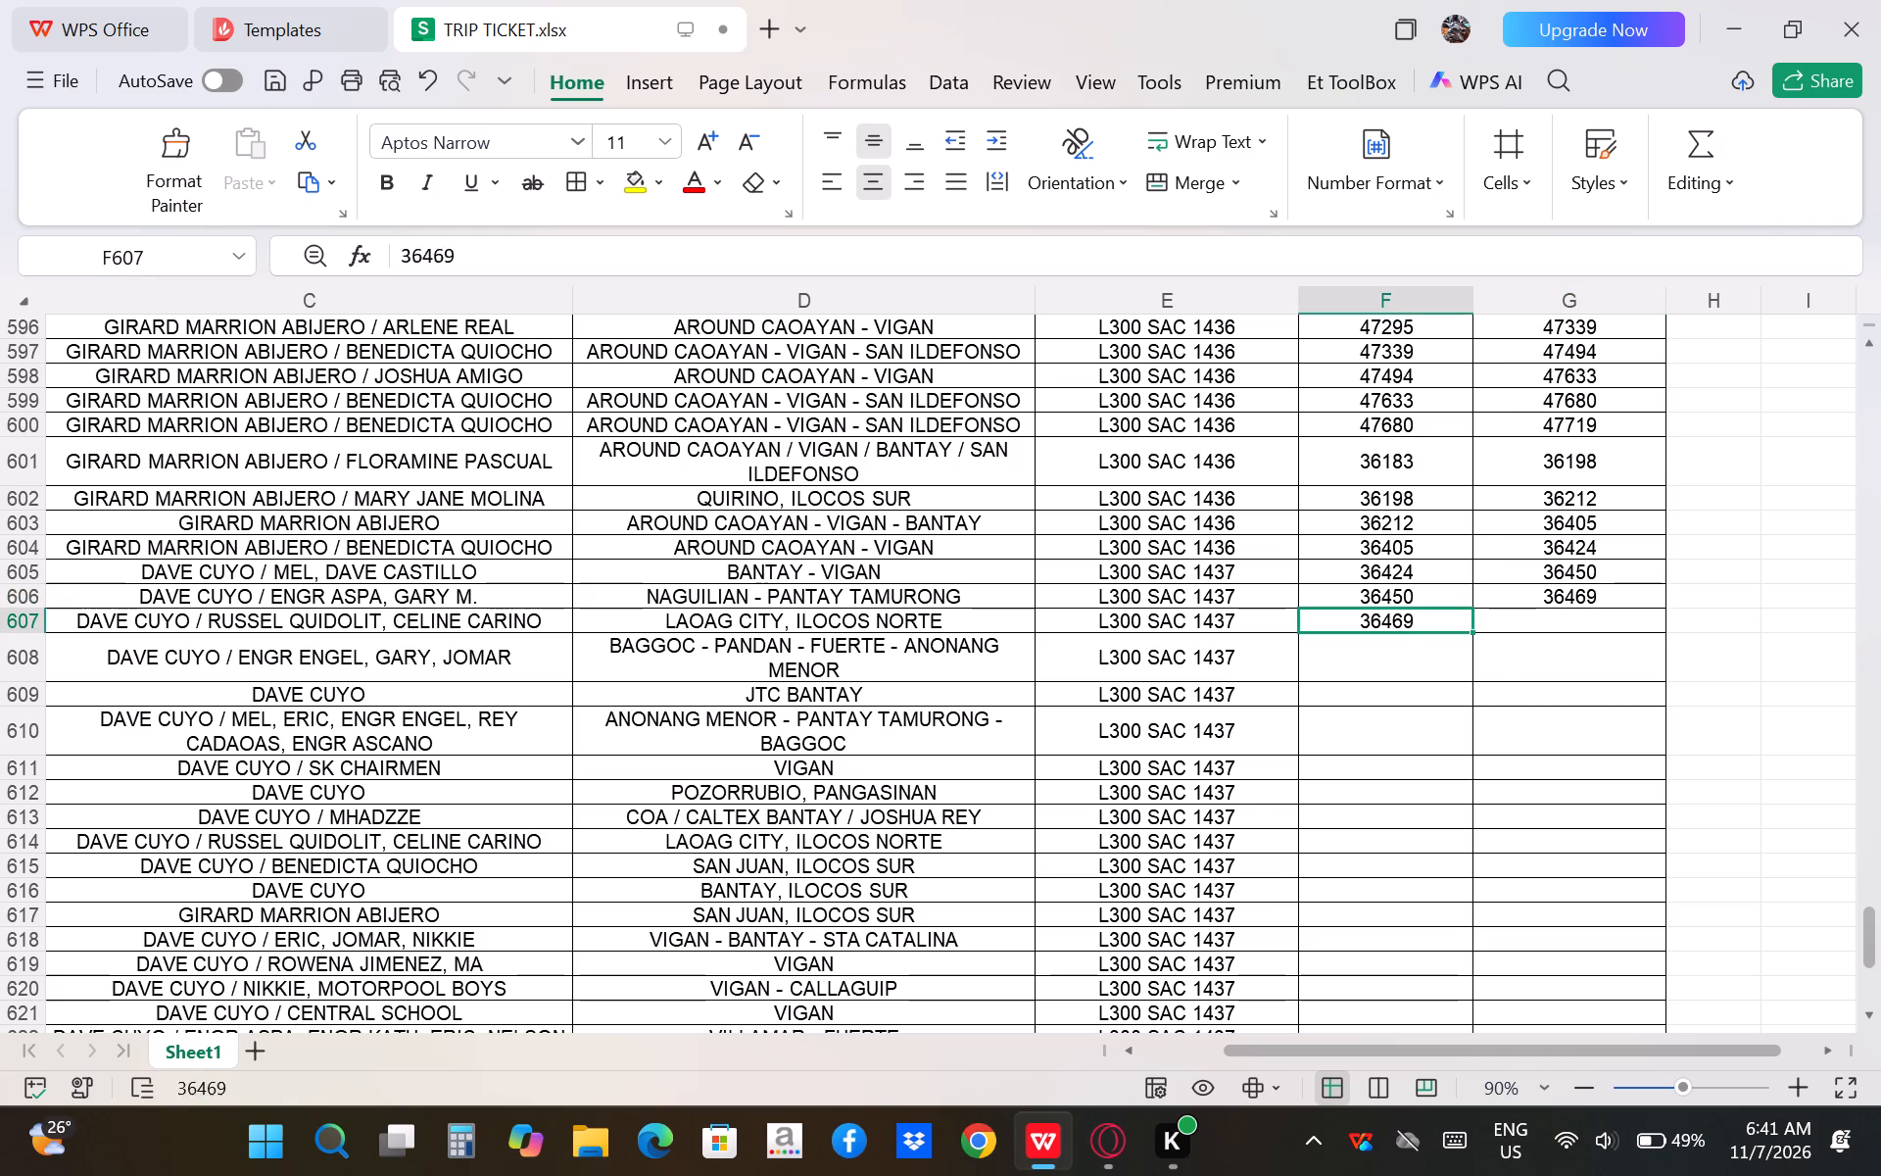
key(Right)
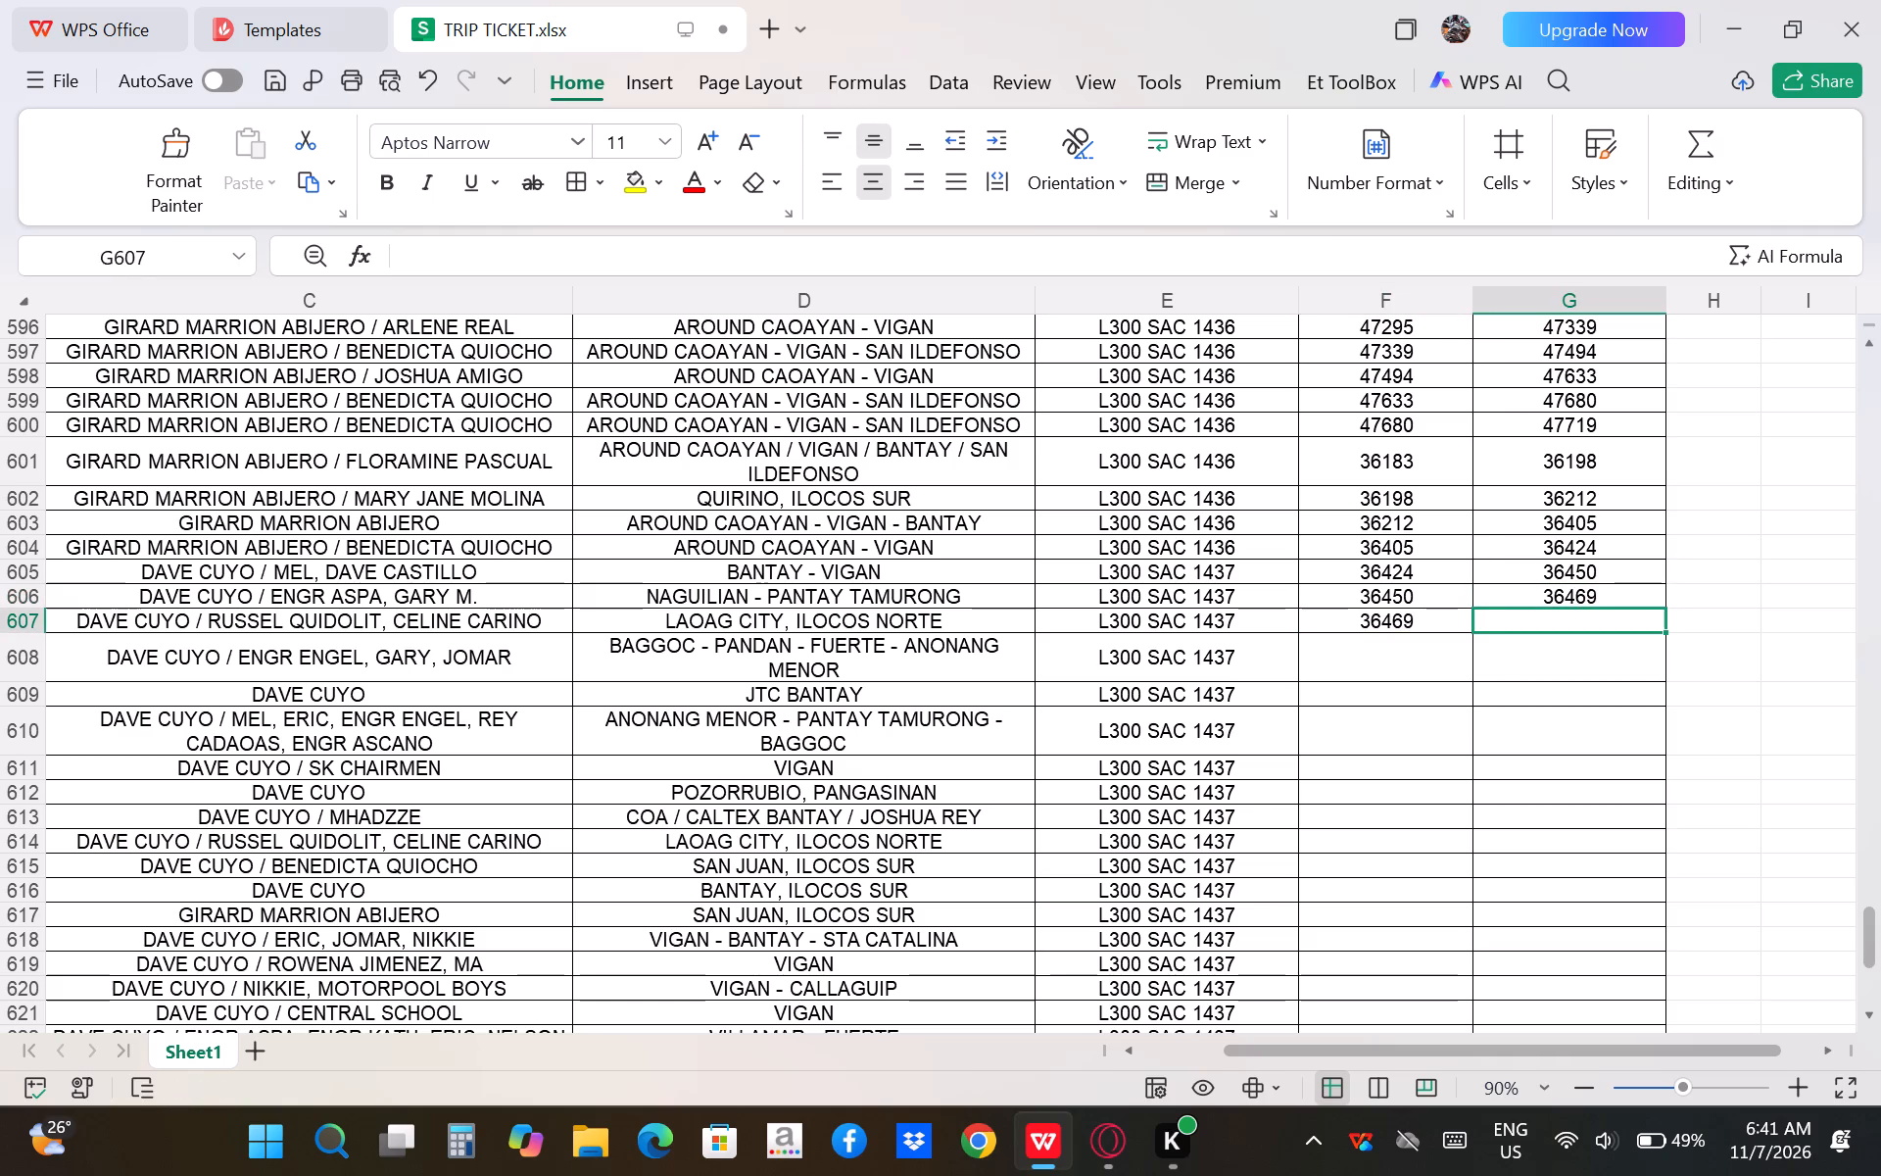
key(3)
text(64)
text(84)
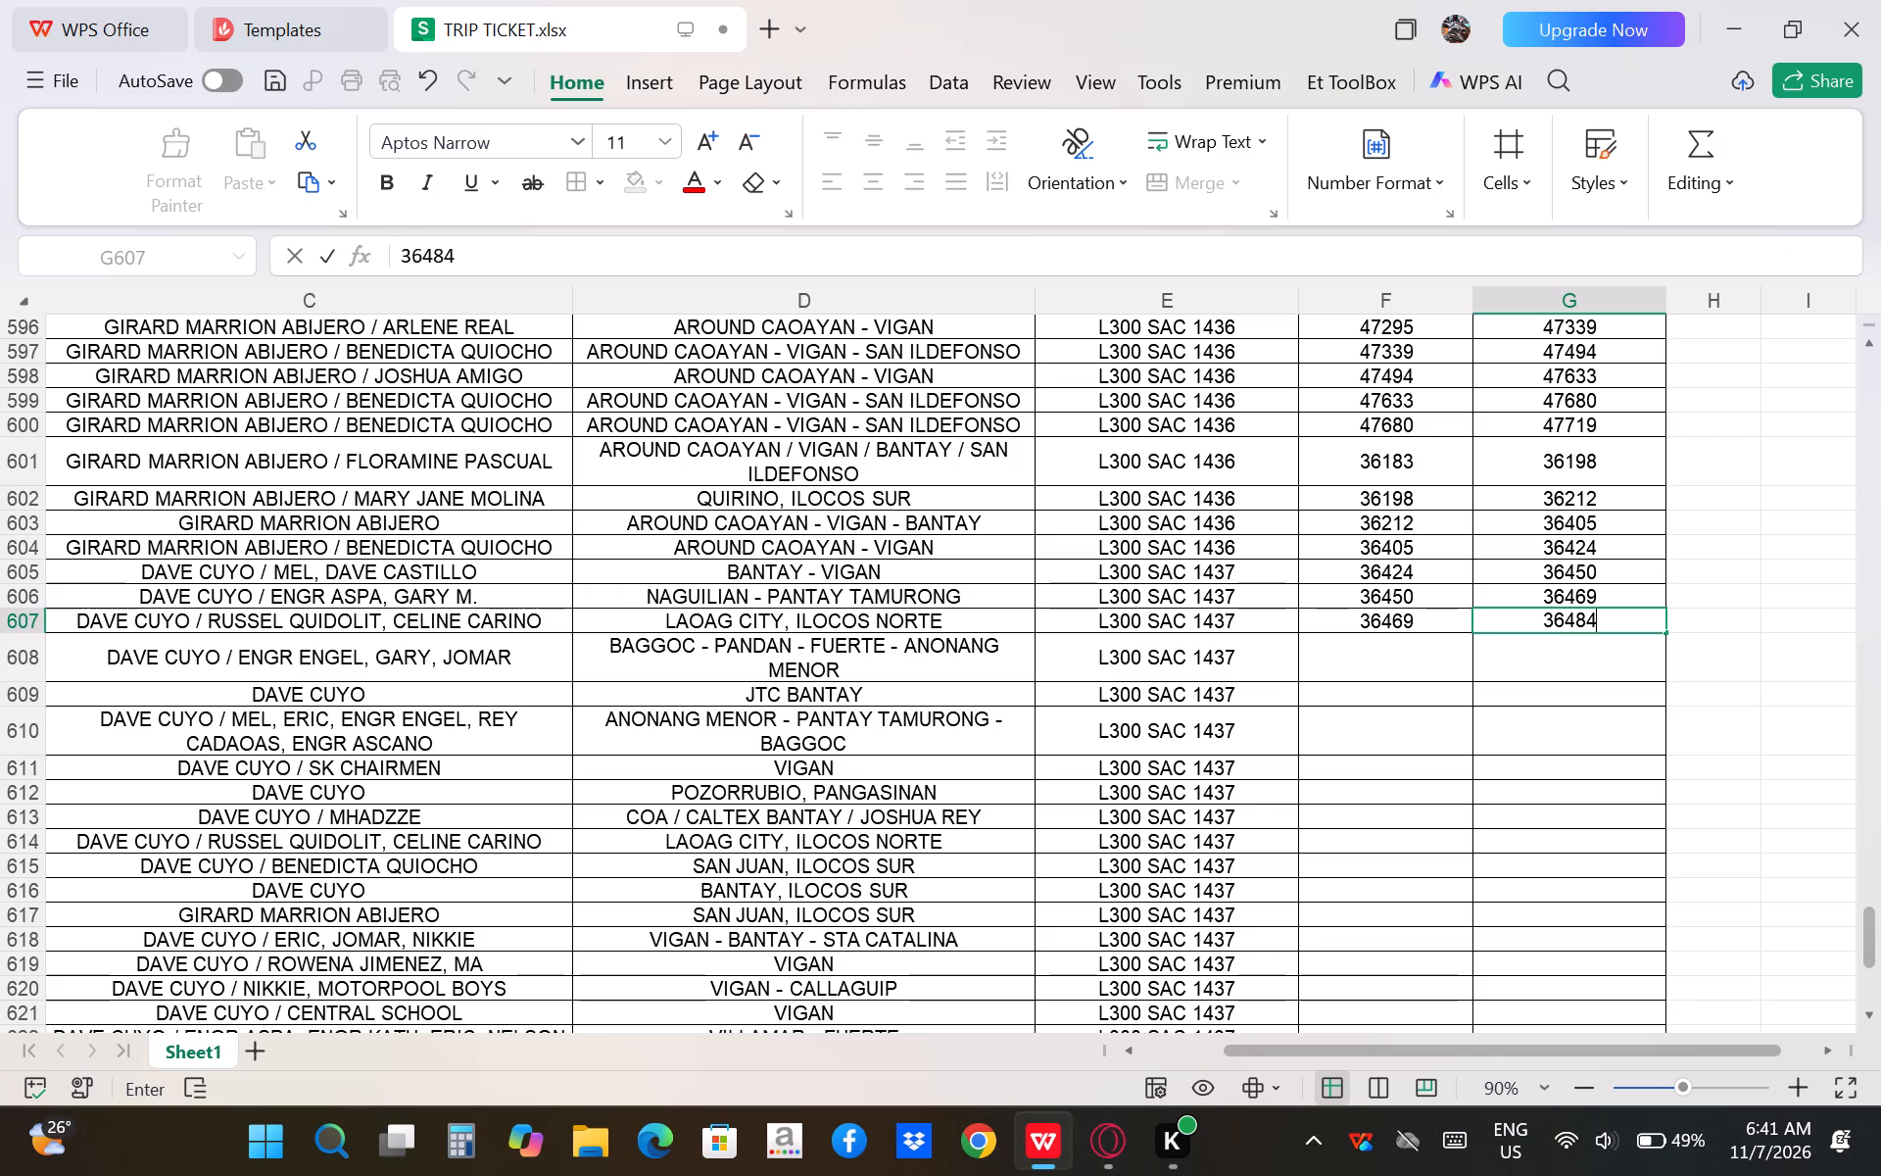
key(Return)
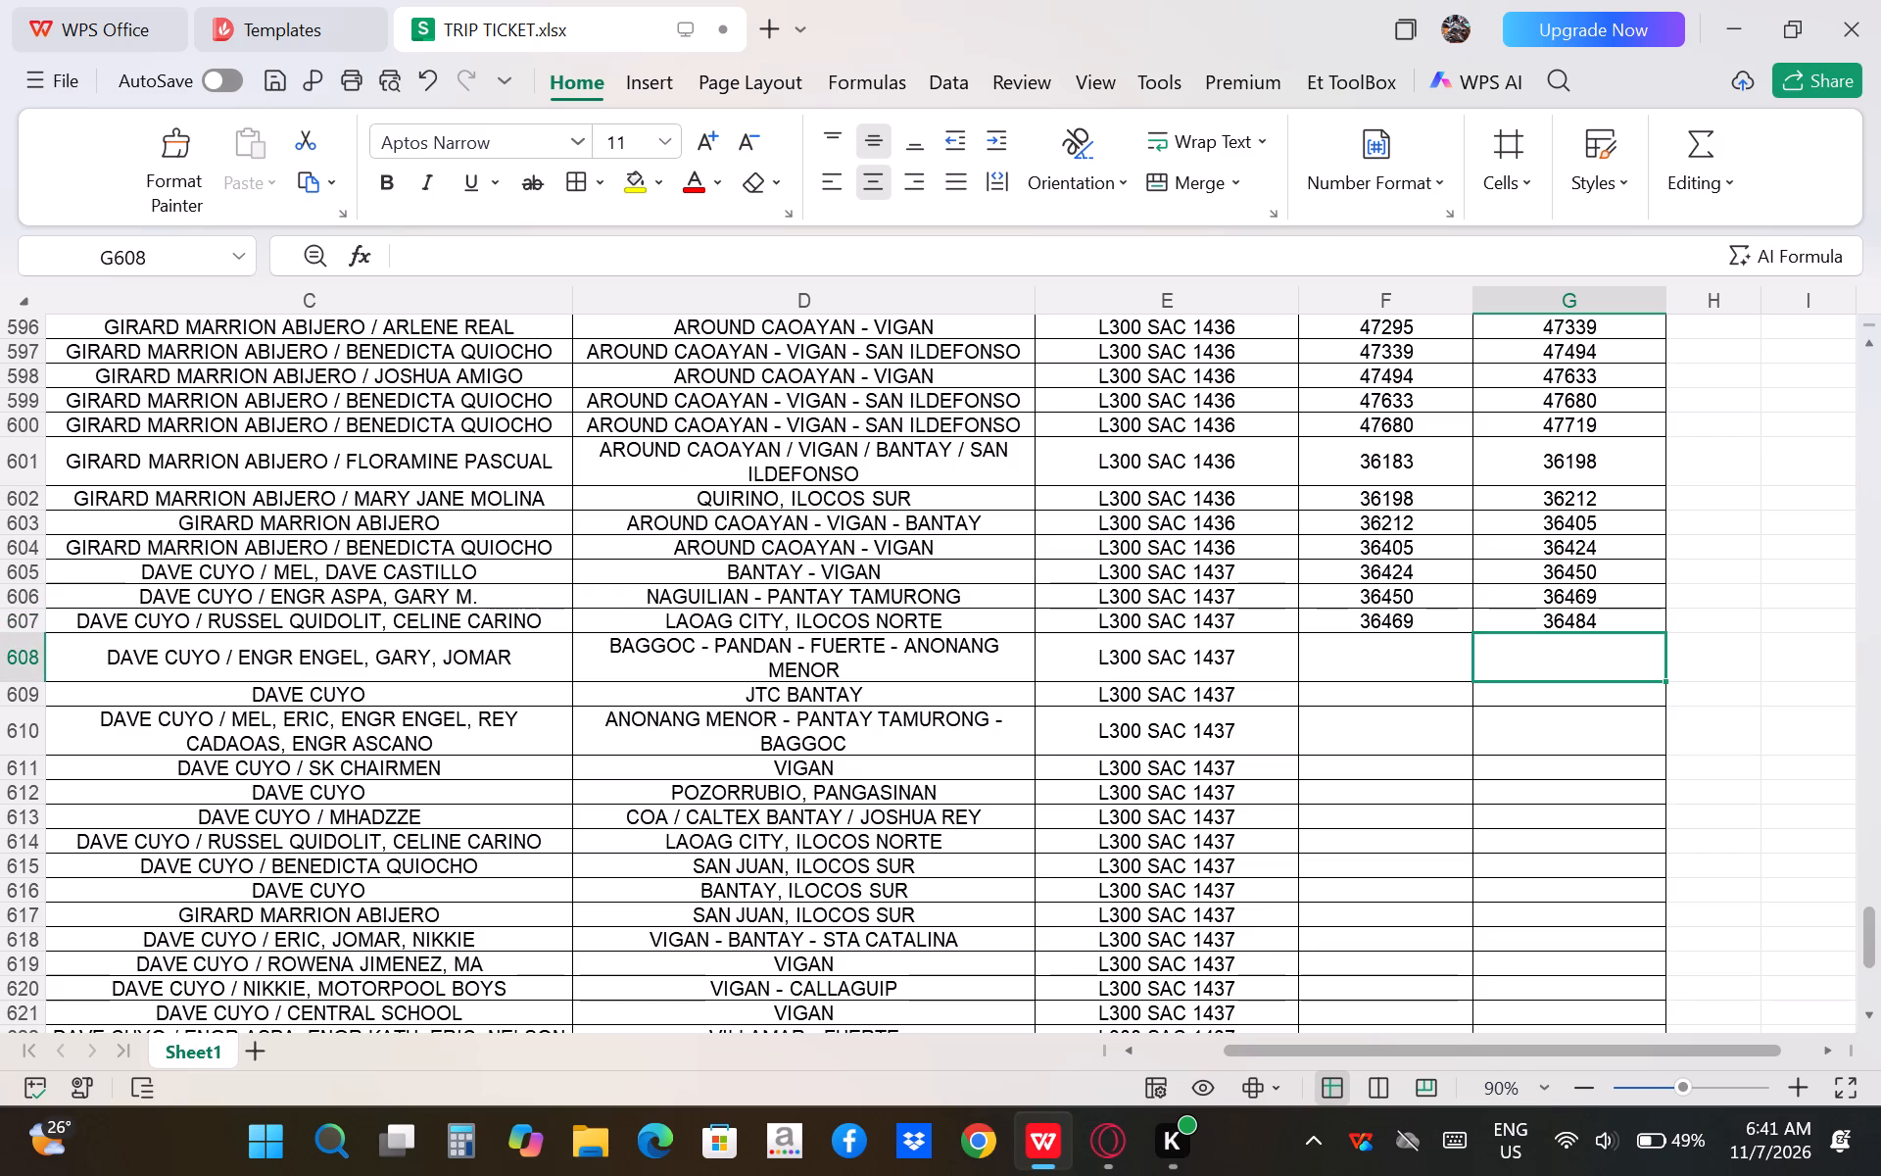
Enter 36505 in F608 and 36946 in G608 for the BAGGOC - PANDAN - FUERTE - ANONANG MENOR trip.
click(1375, 673)
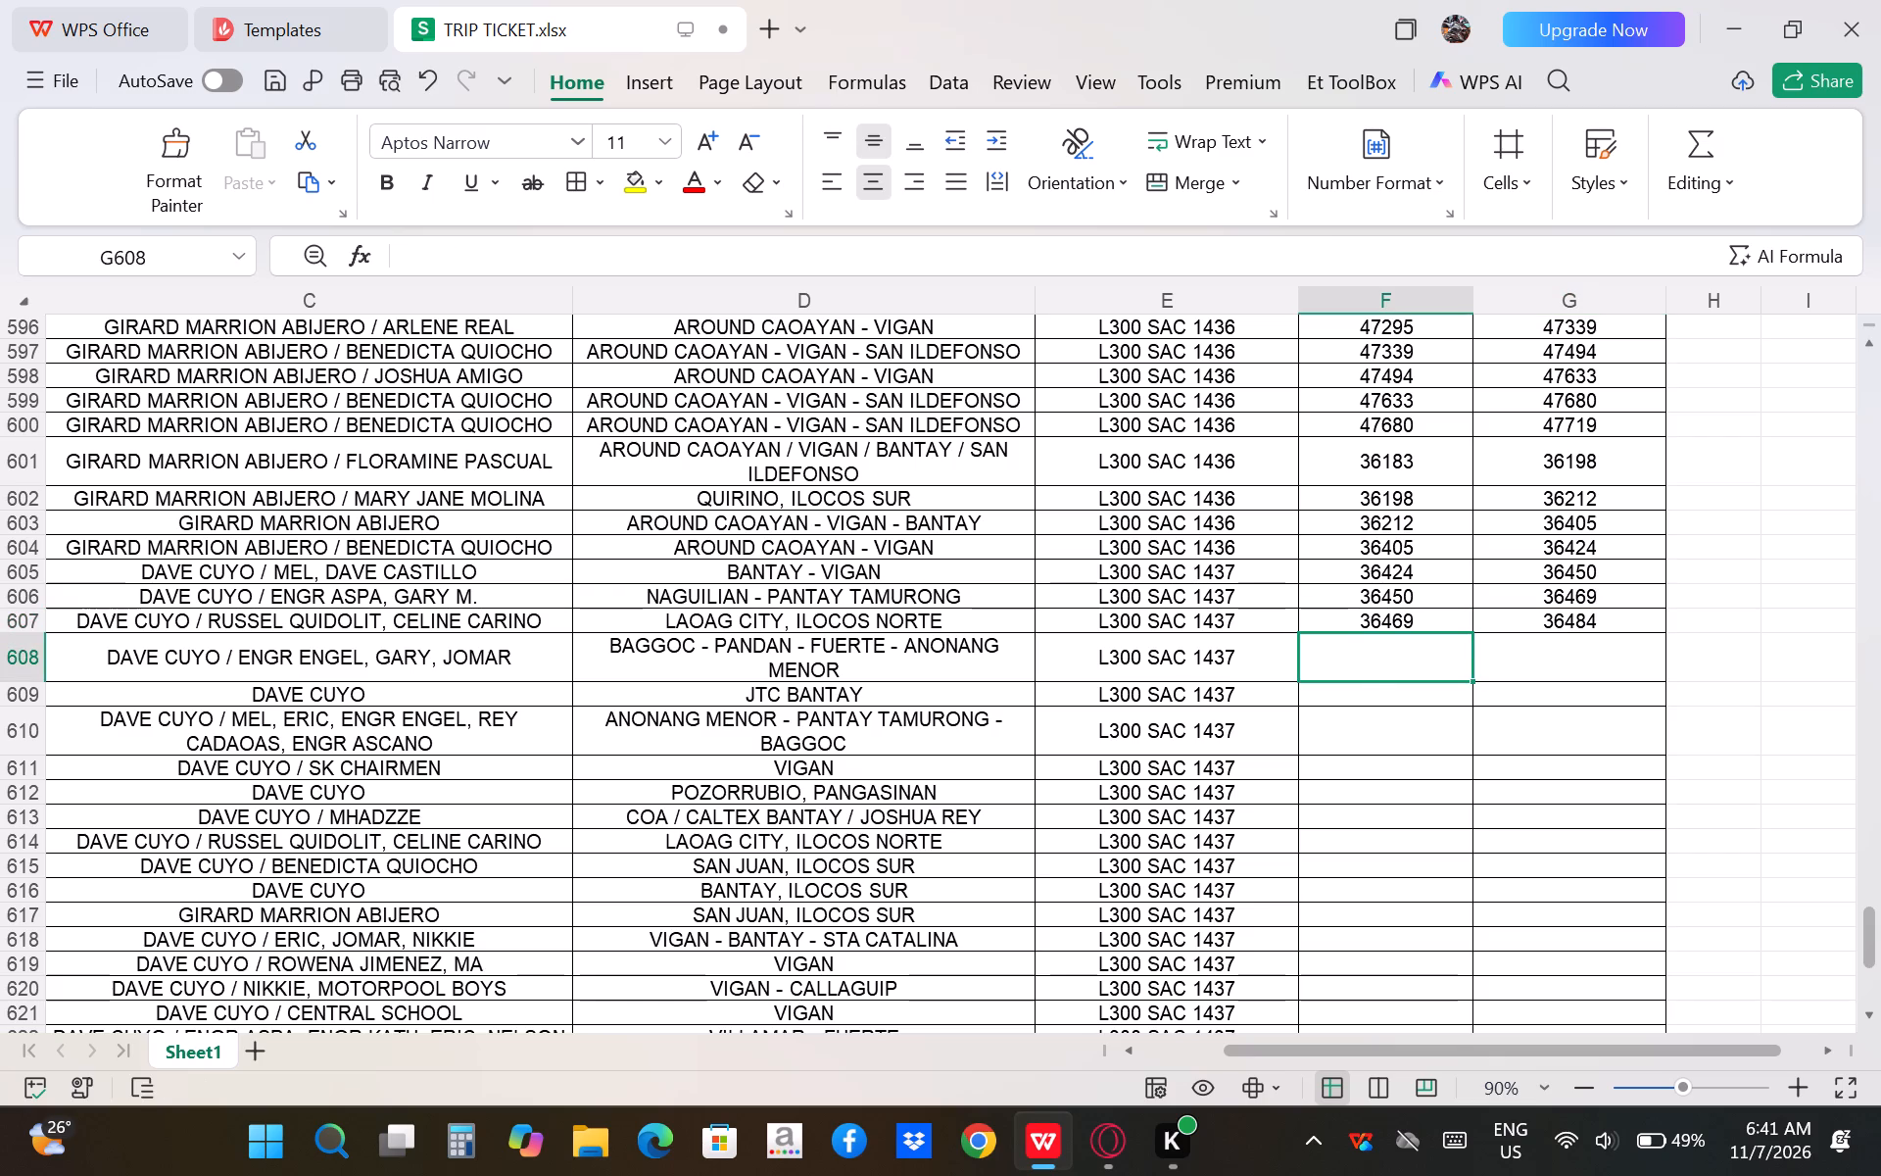
key(3)
text(65)
key(0)
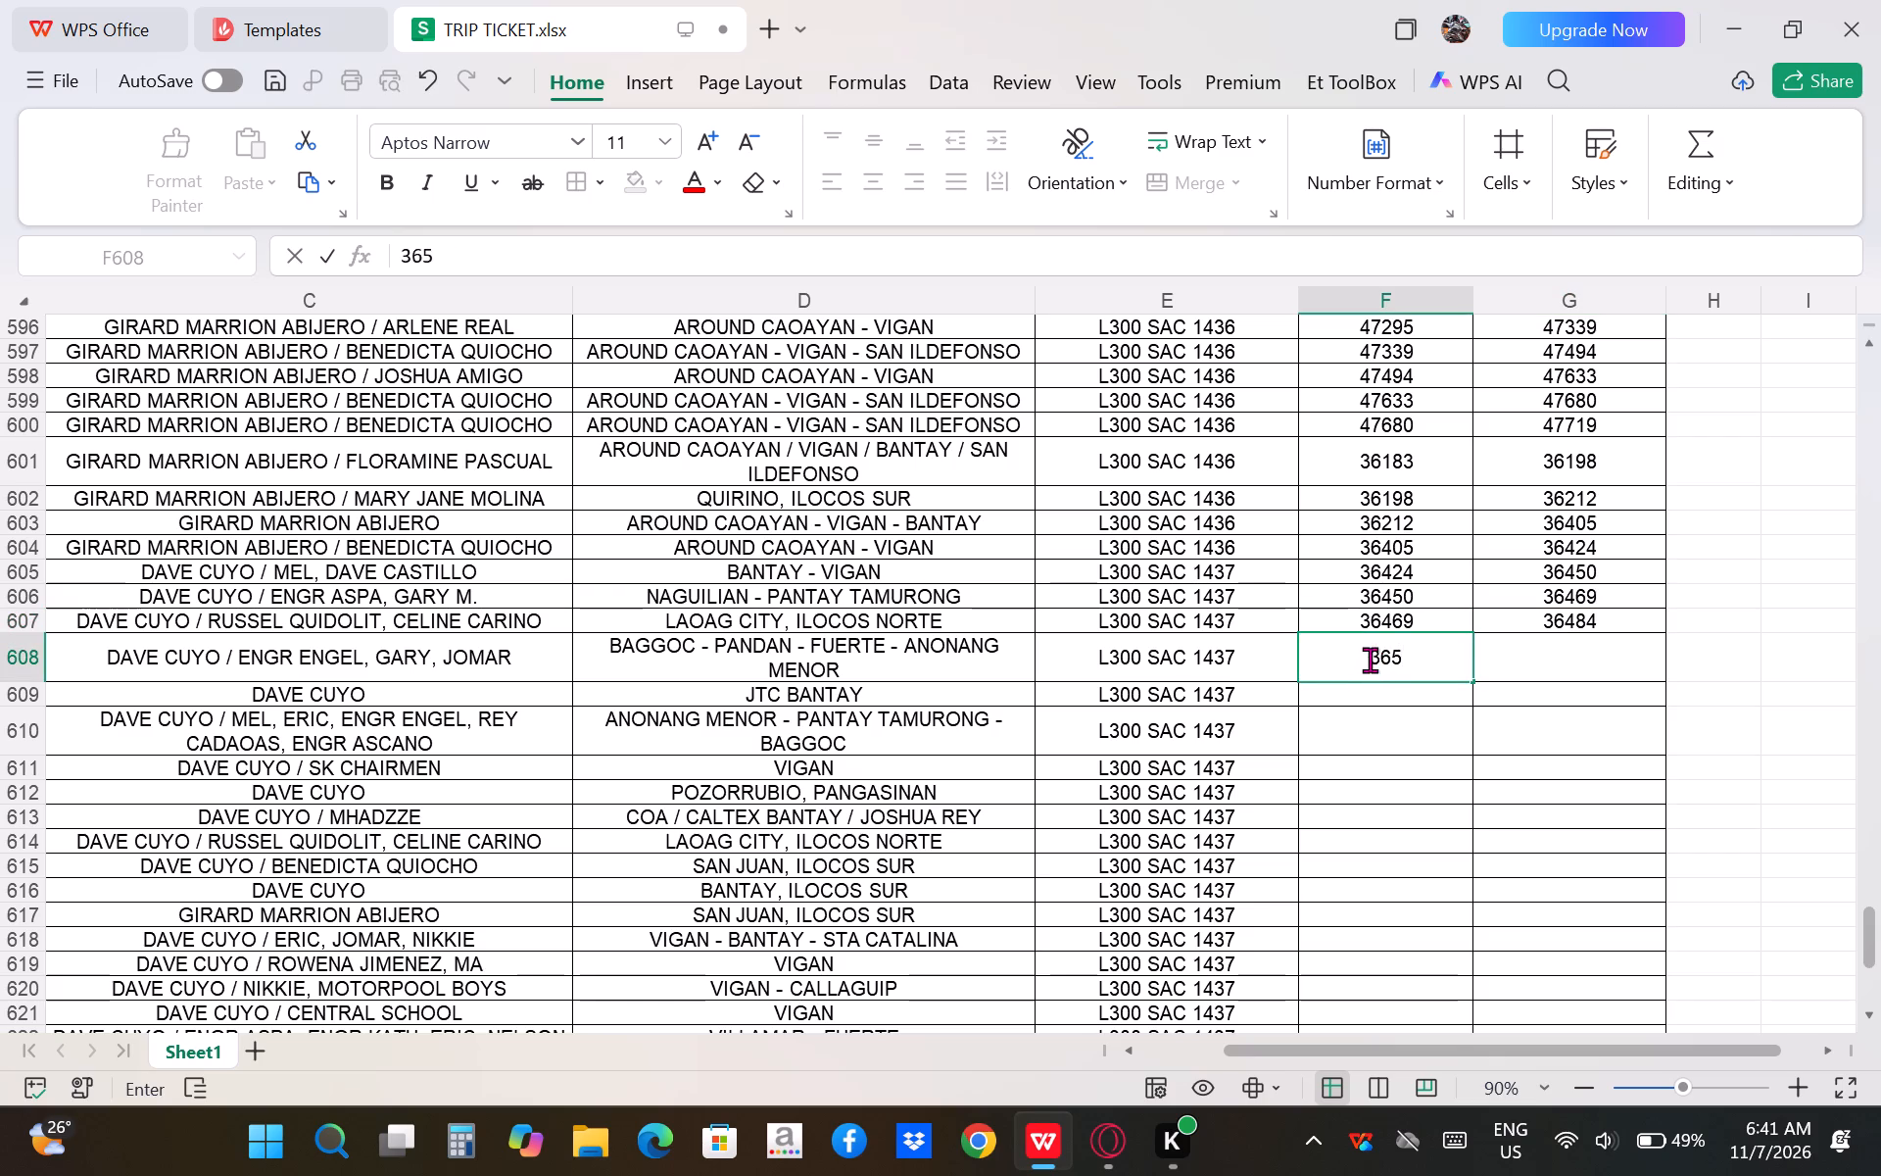
key(5)
key(Right)
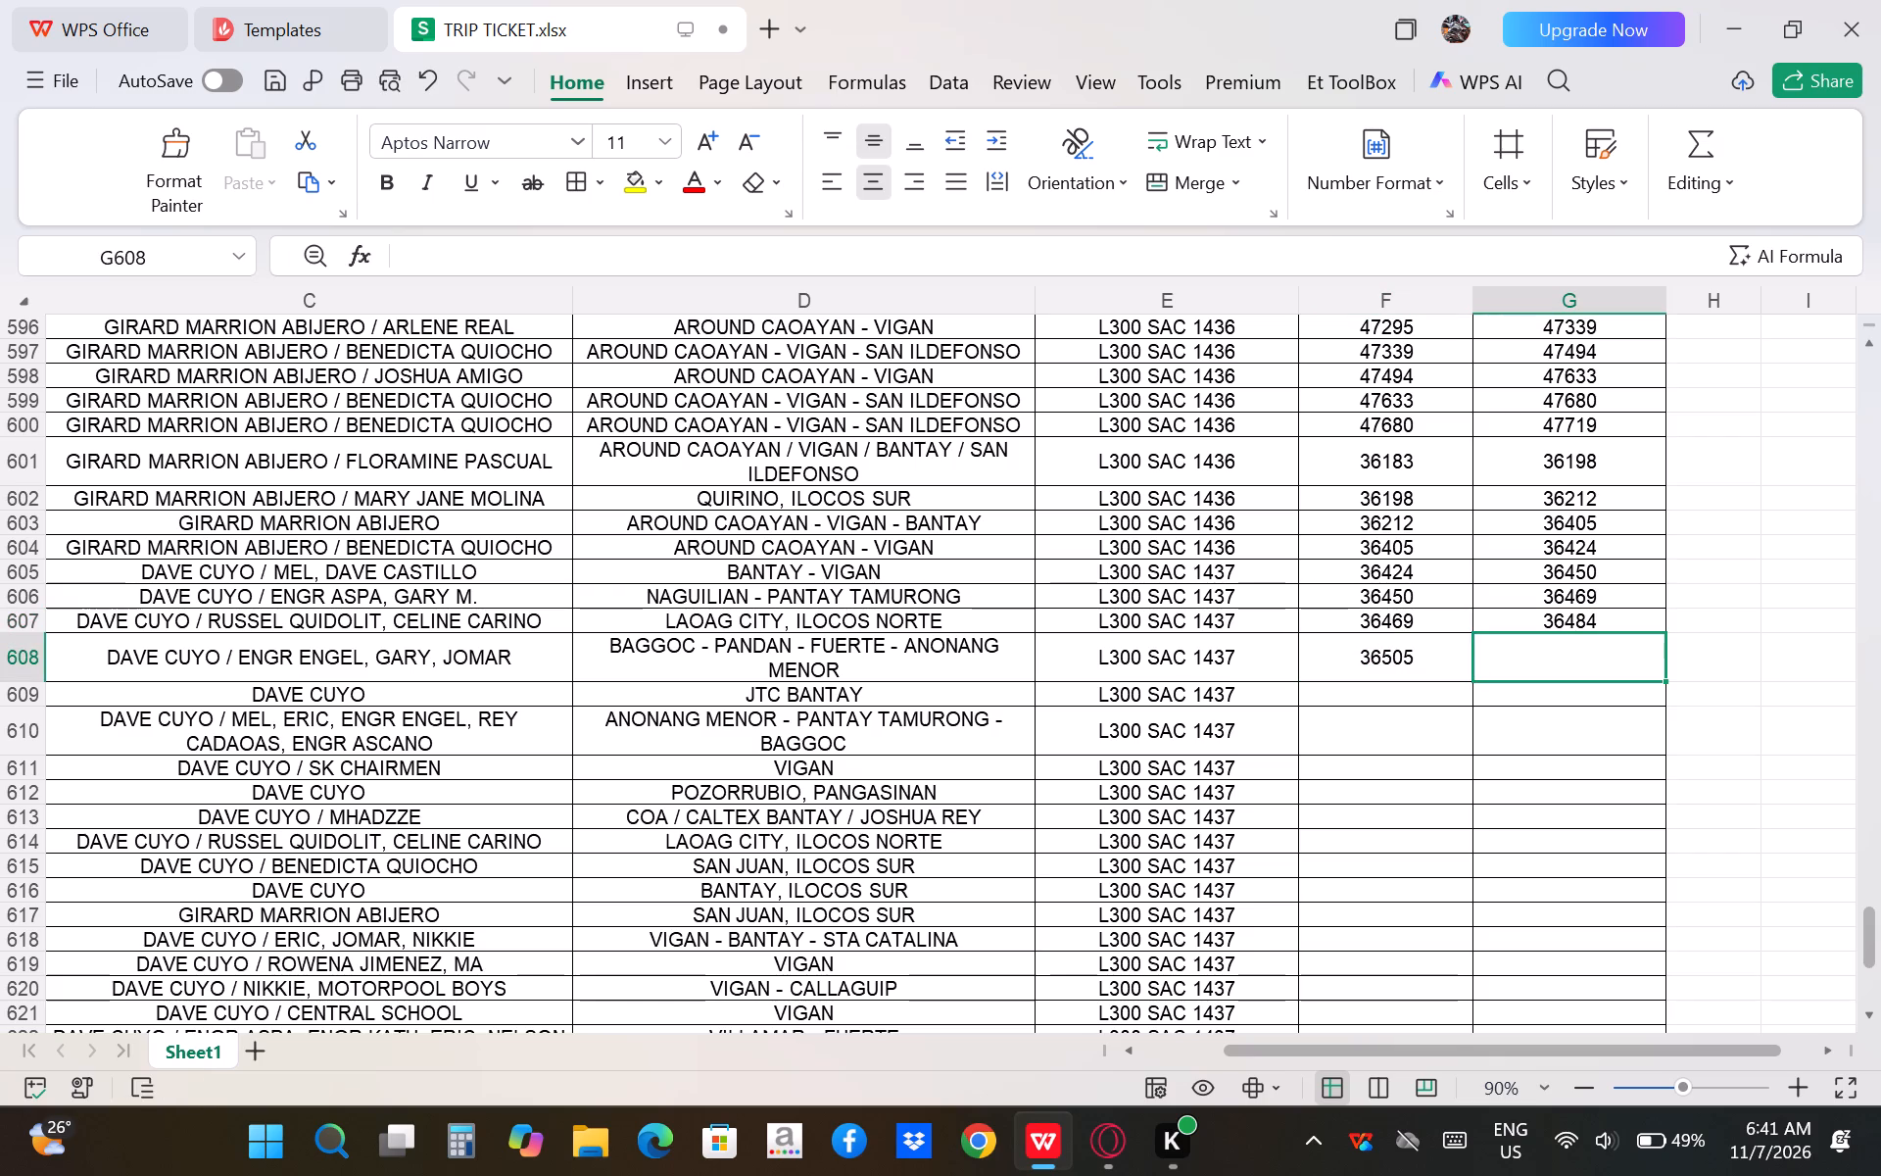
key(3)
key(6)
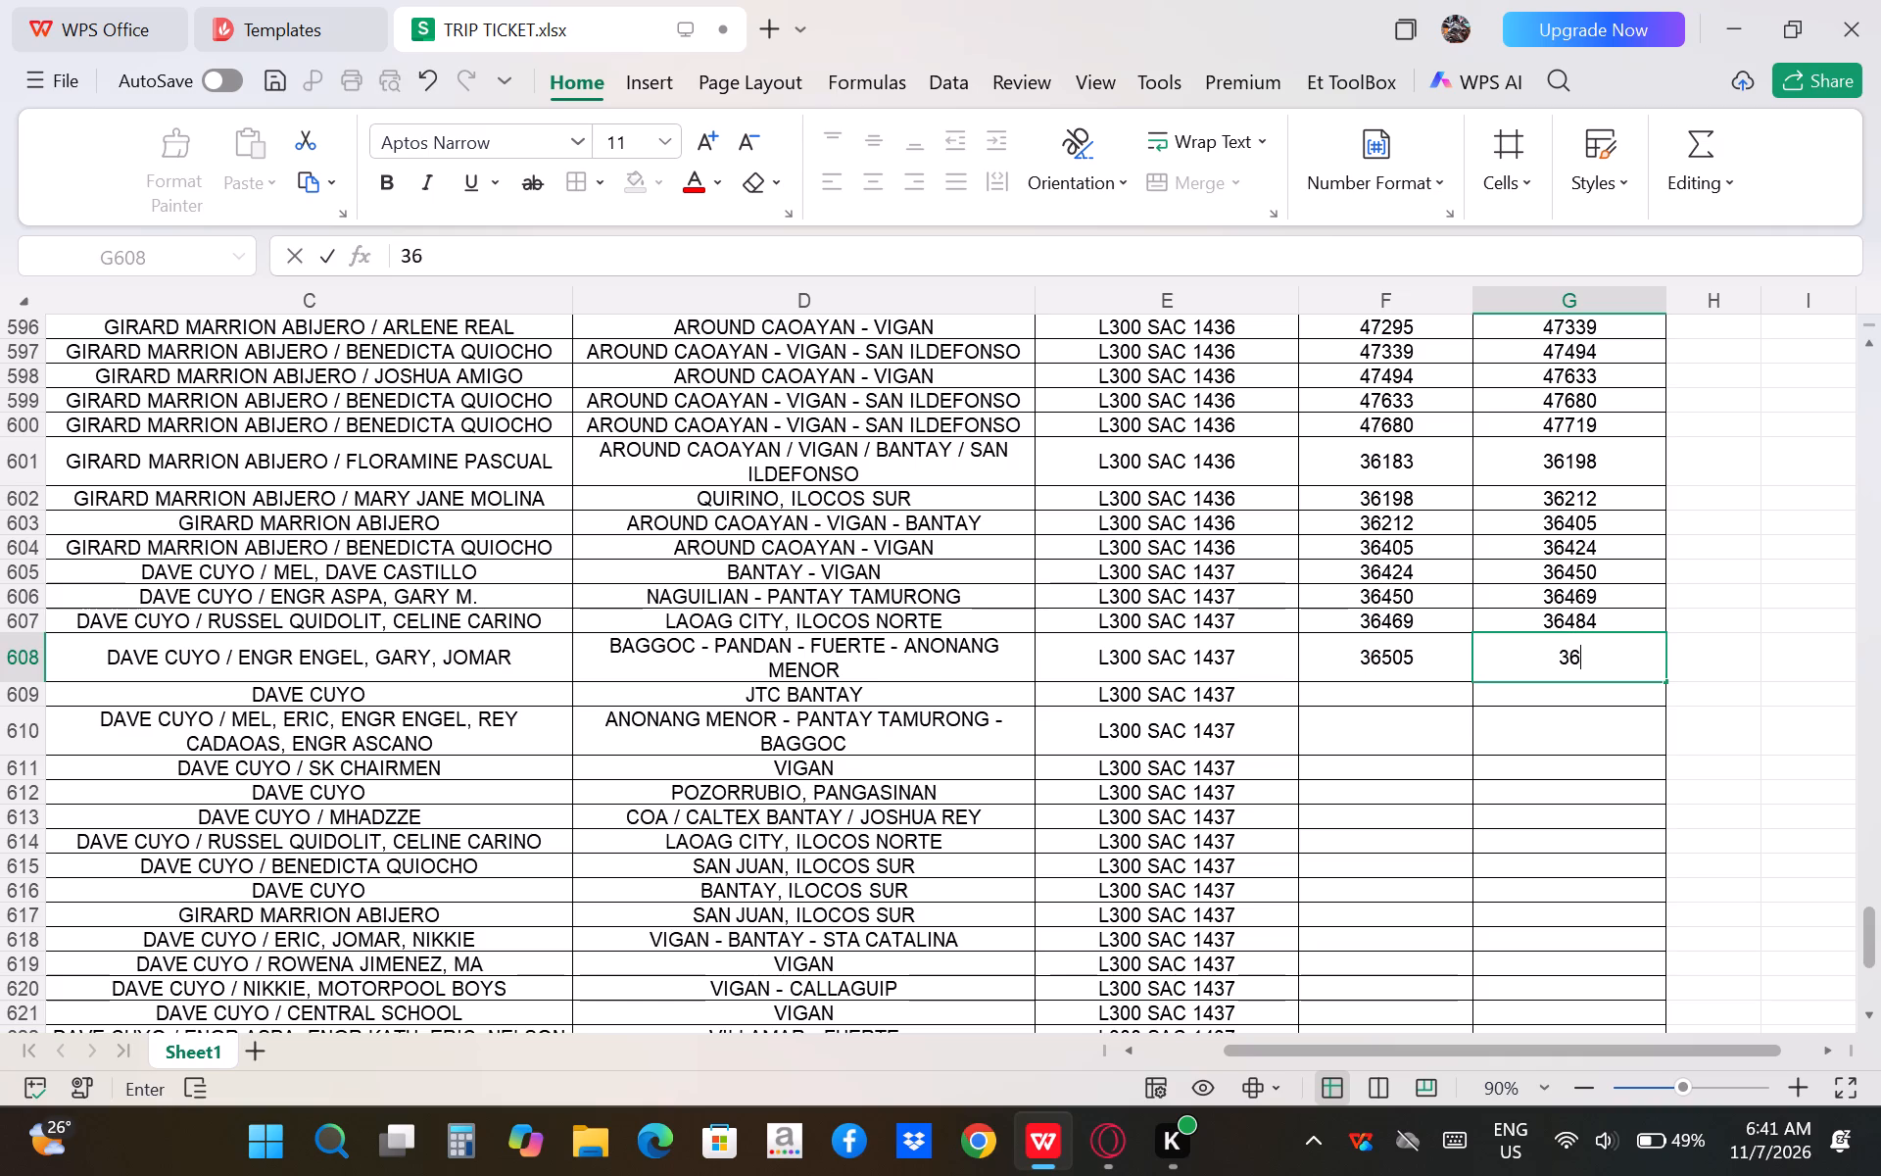
text(94)
key(6)
key(Return)
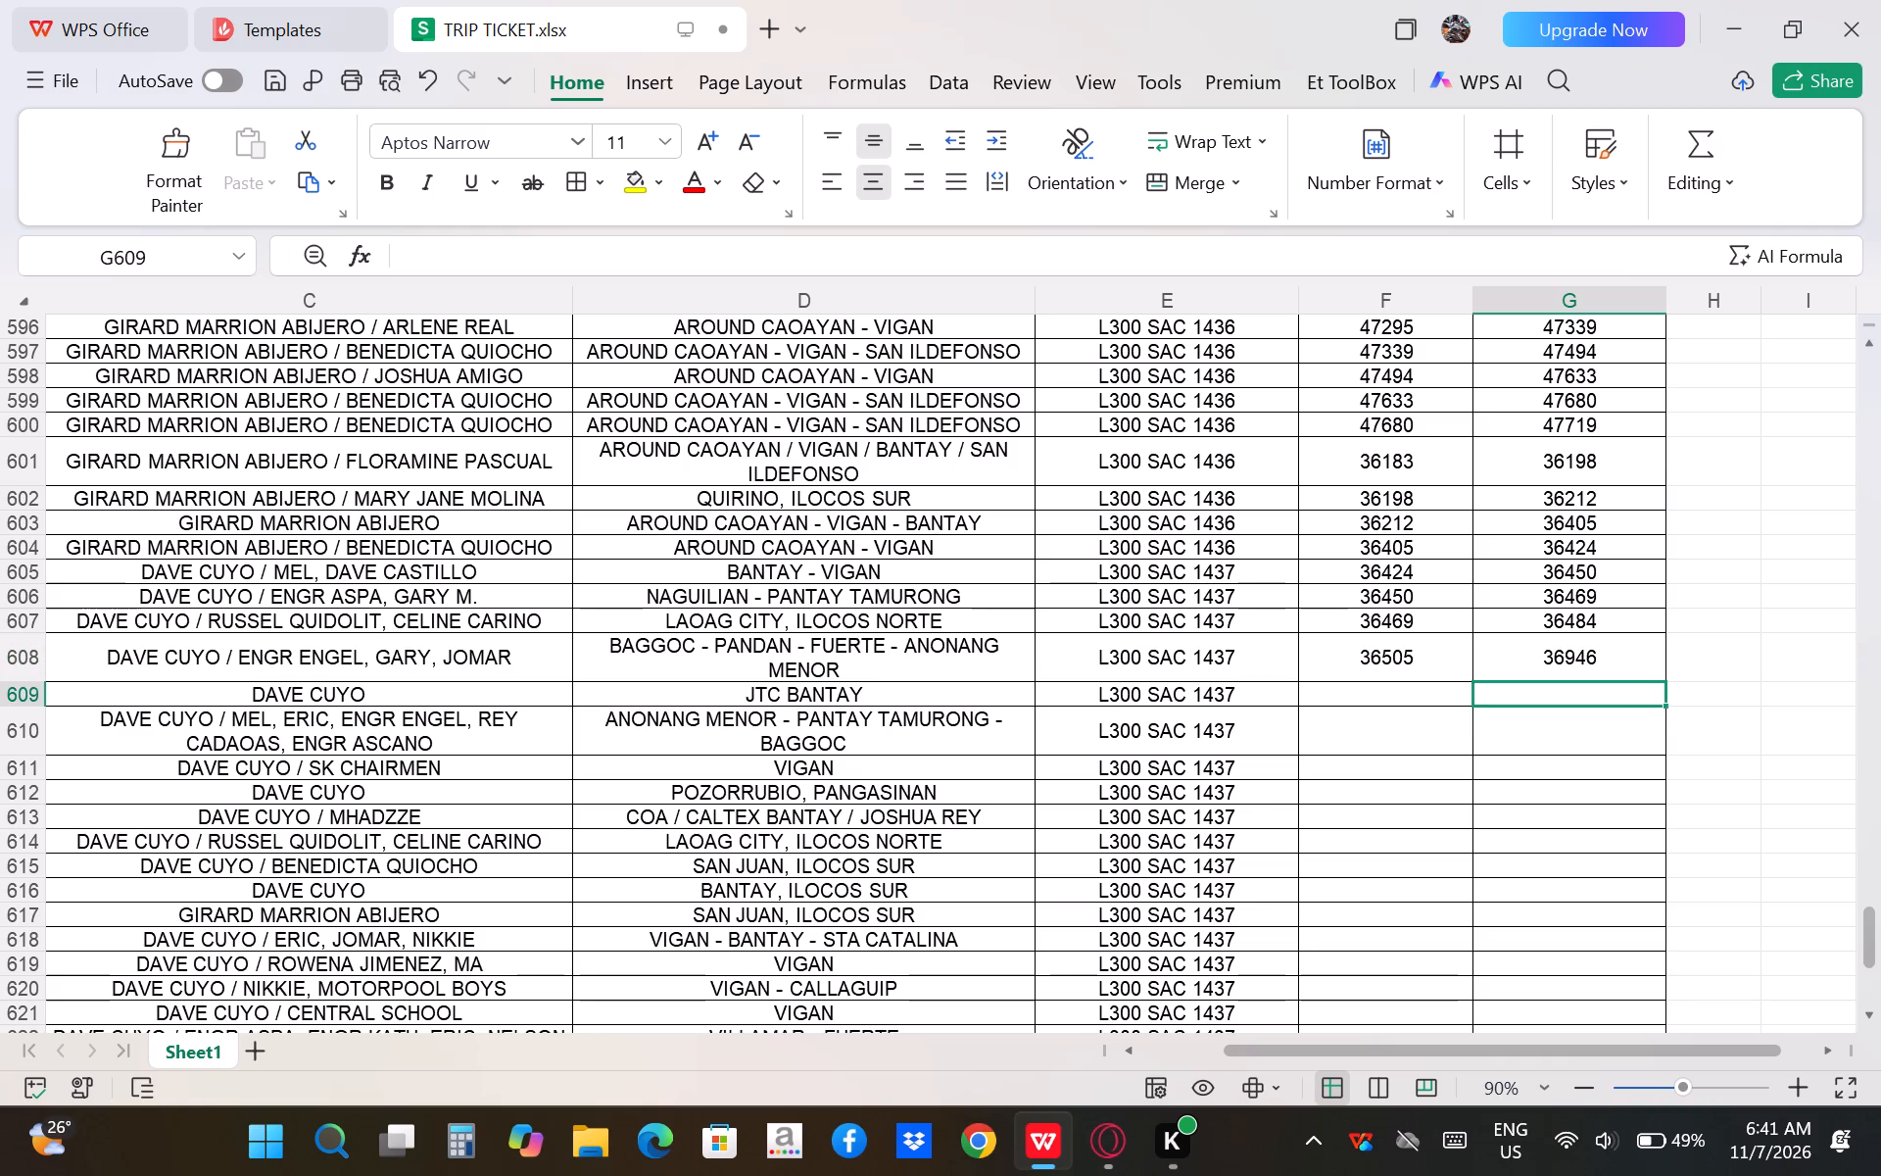
Copy the value of G608 into F609 and enter 36959 in G609 for the JTC BANTAY trip.
click(1577, 645)
key(ctrl+c)
click(1449, 687)
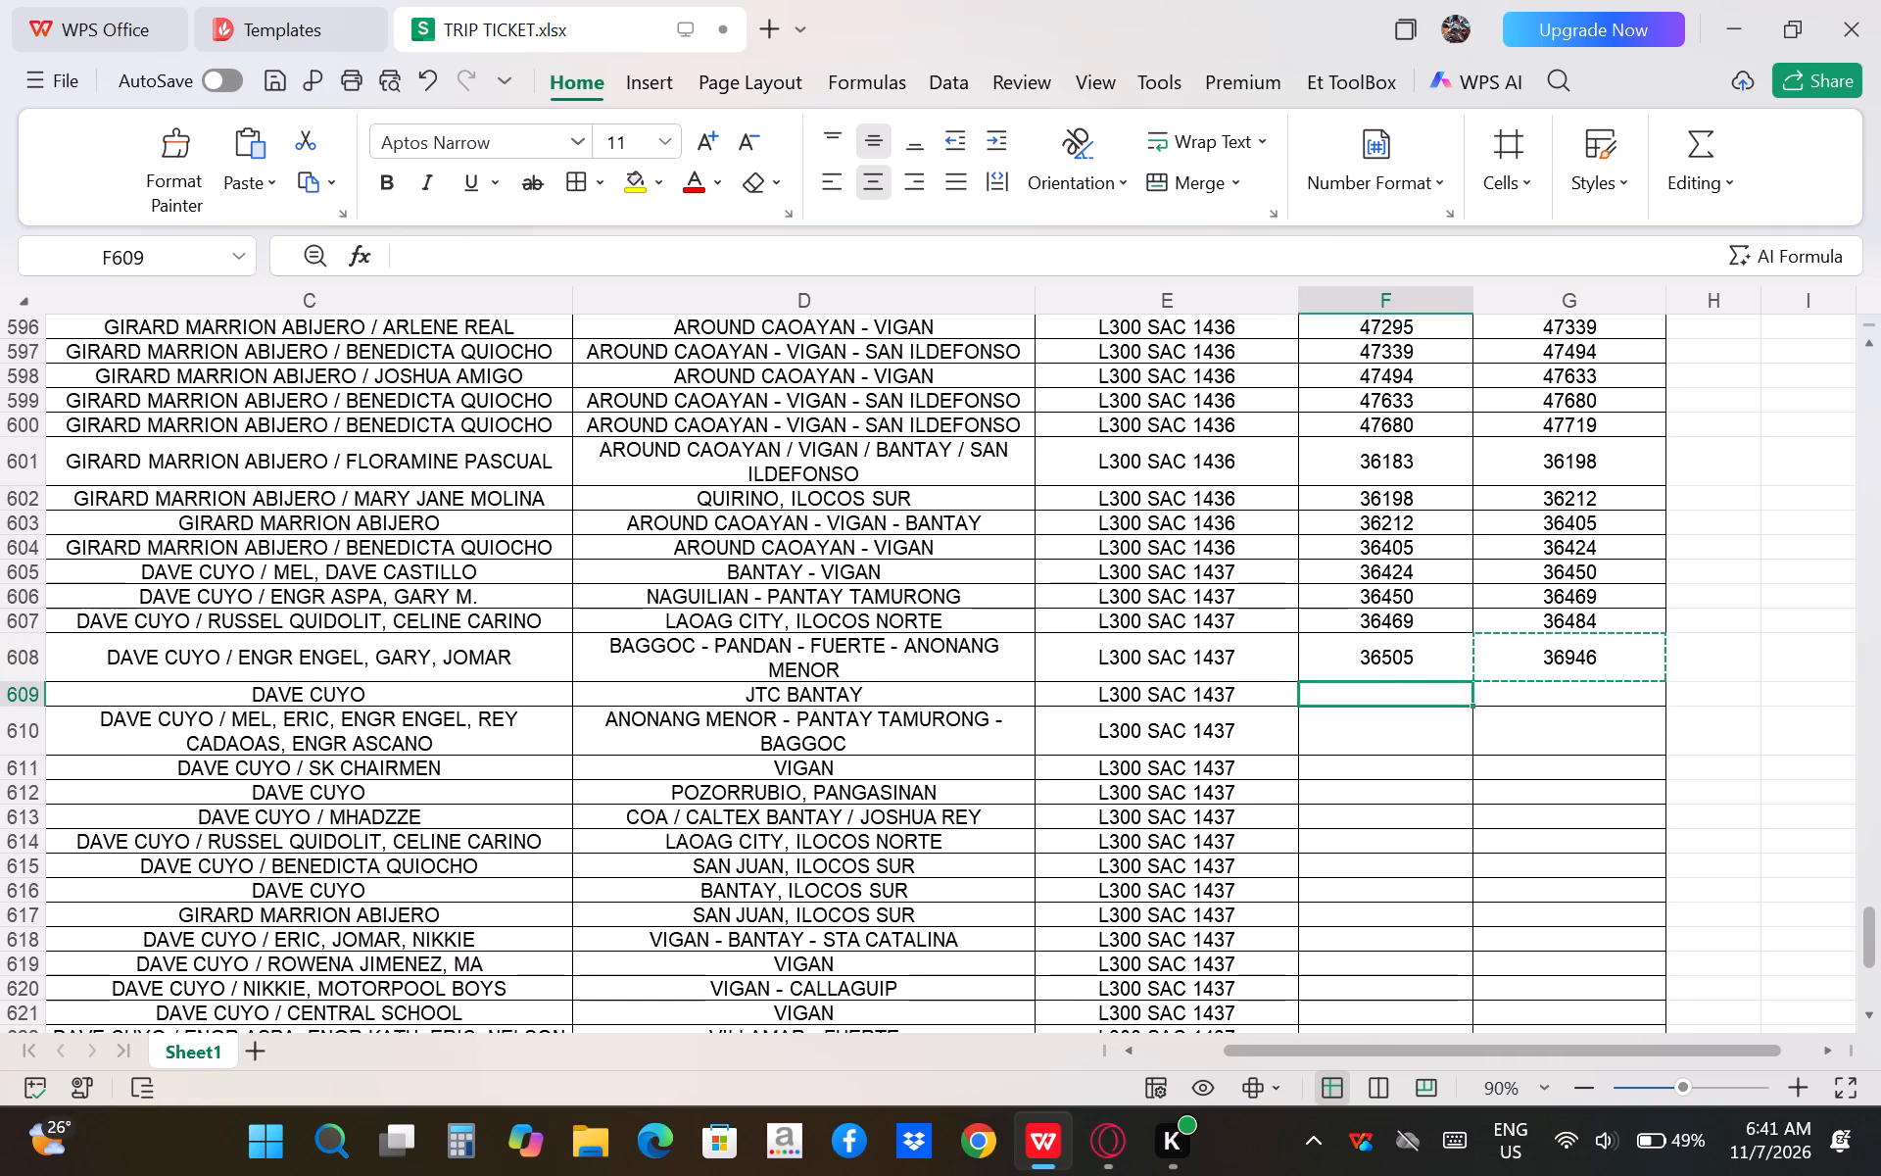
key(Return)
key(Right)
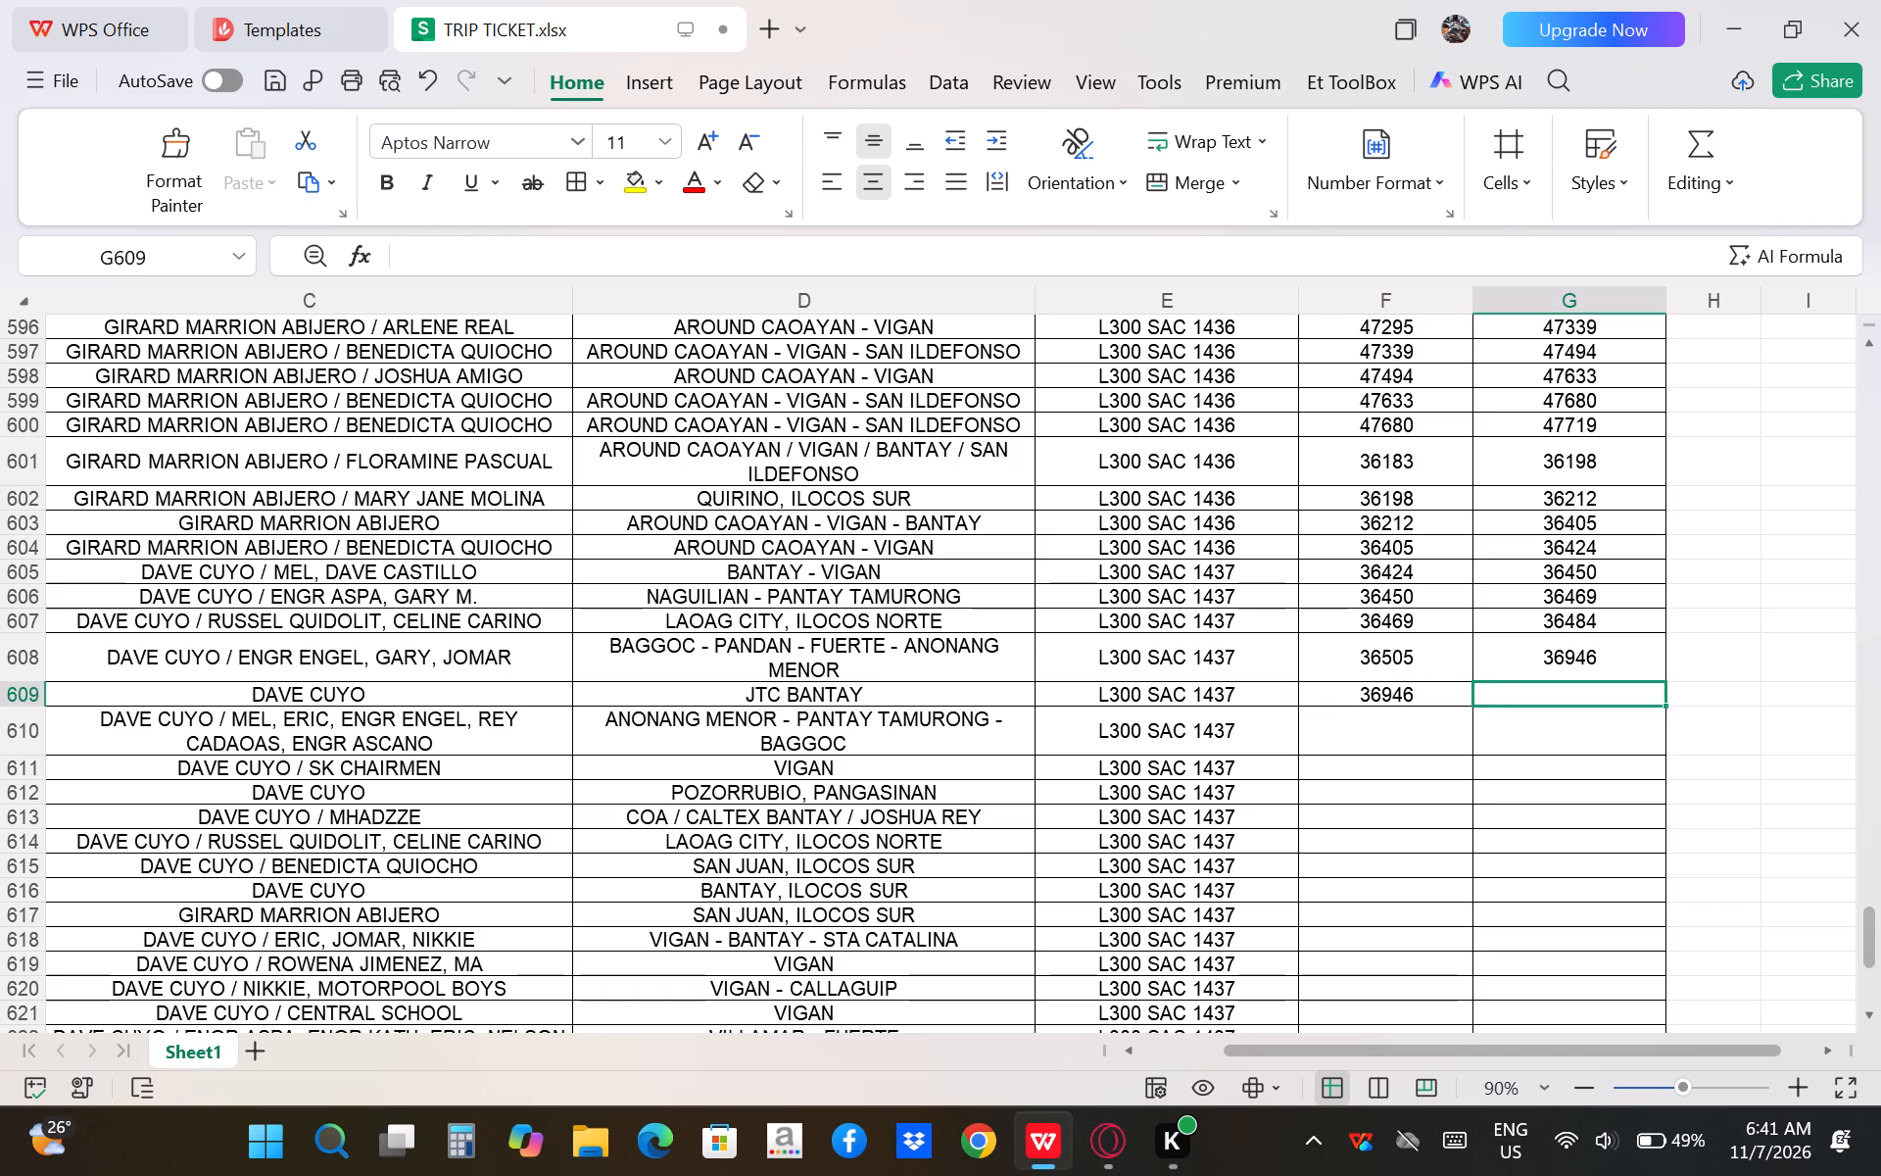
key(3)
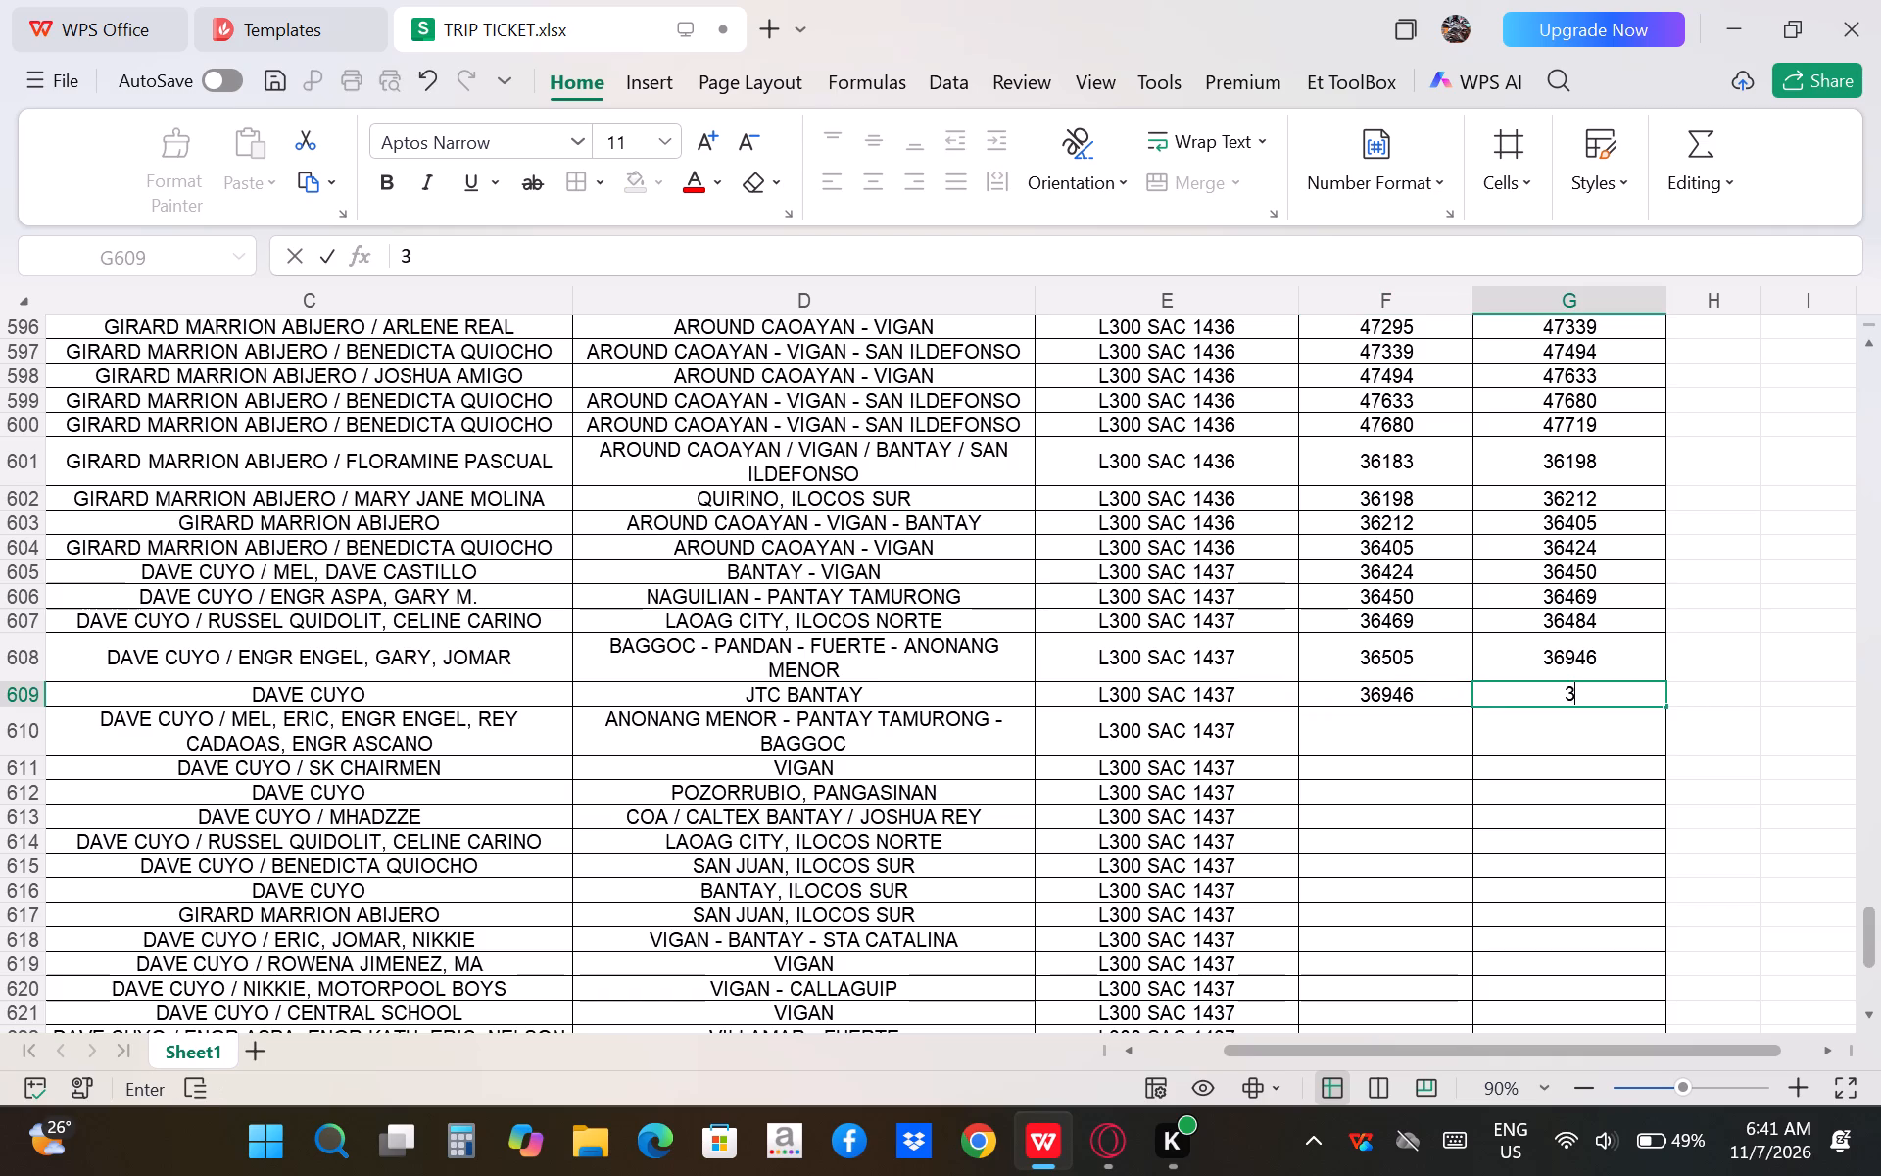
key(6)
text(959)
key(Return)
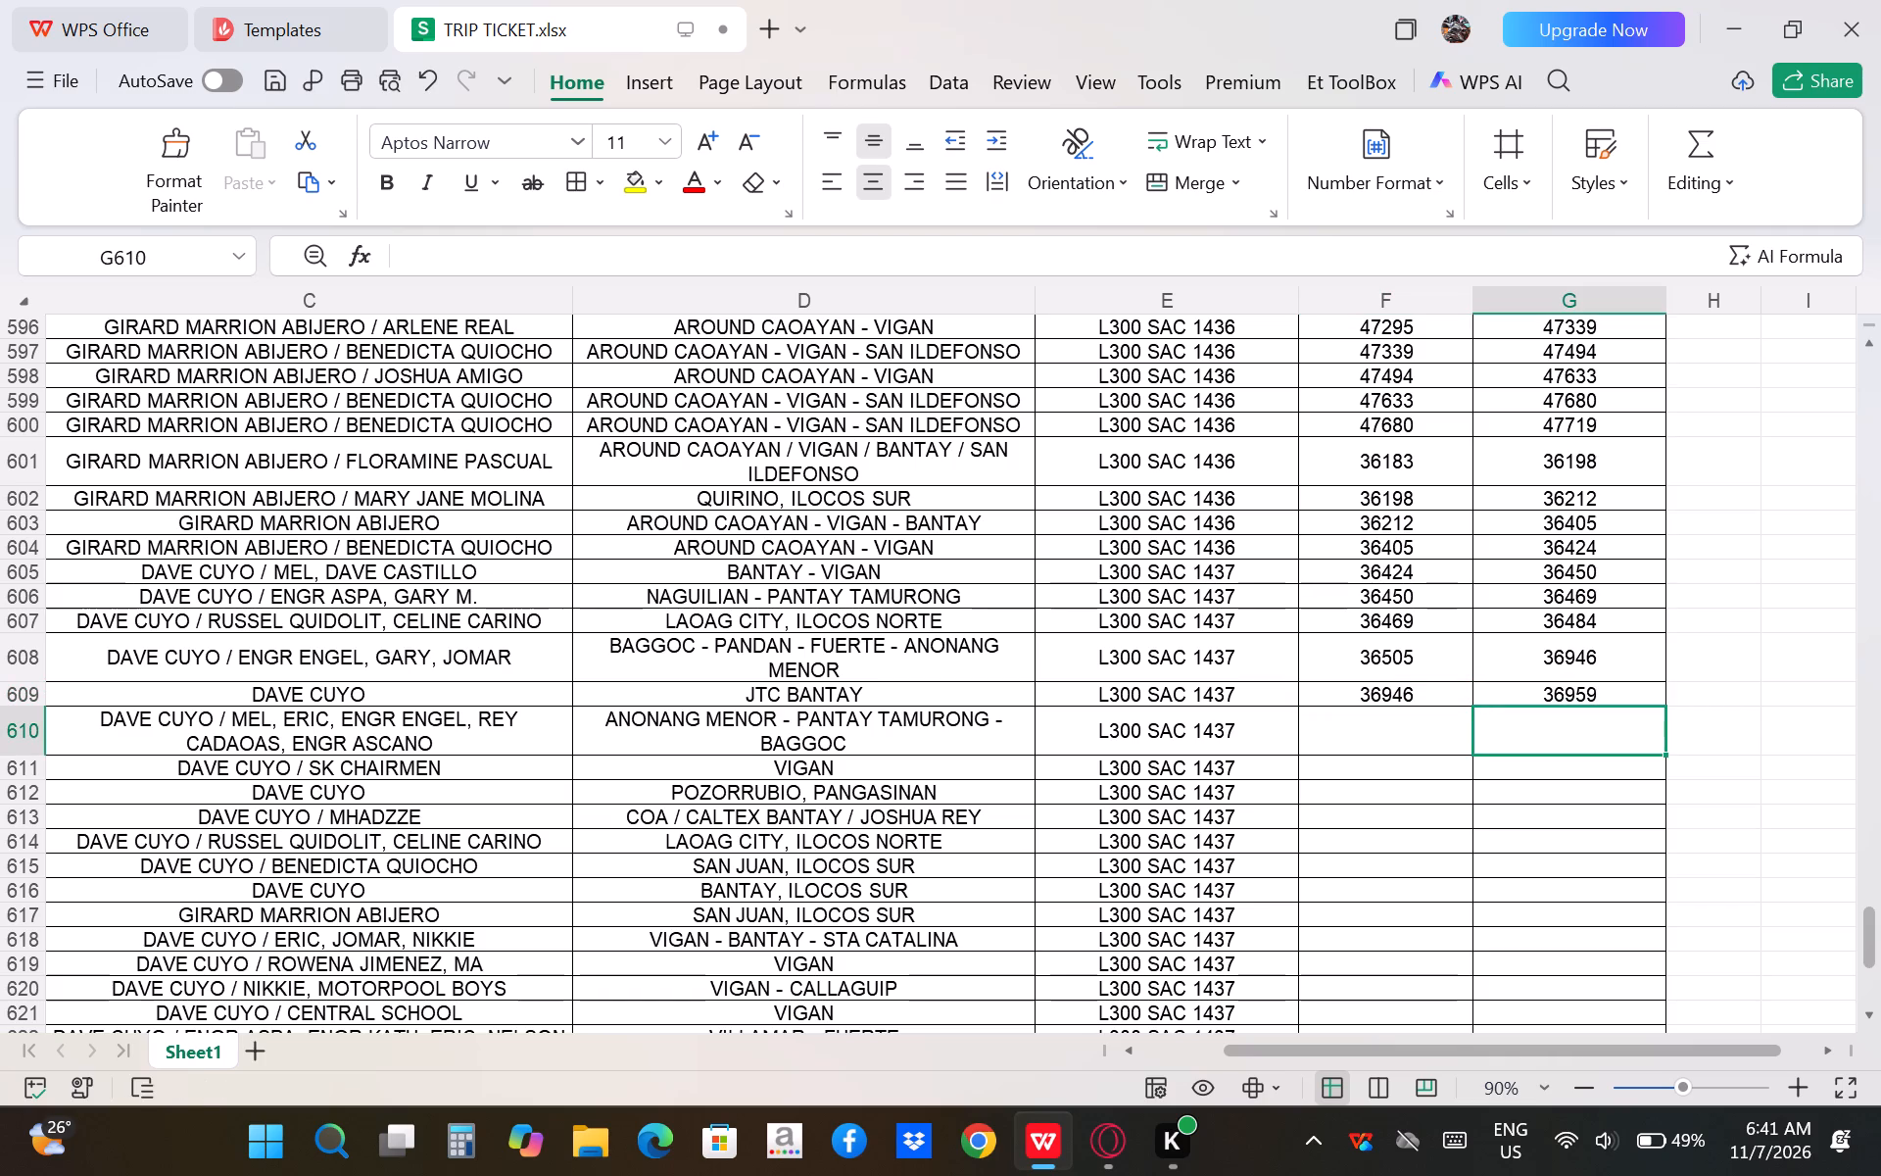
Copy the value of G609 into F610 and enter 37161 in G610 for the ANONANG MENOR - PANTAY TAMURONG - BAGGOC trip.
click(1496, 702)
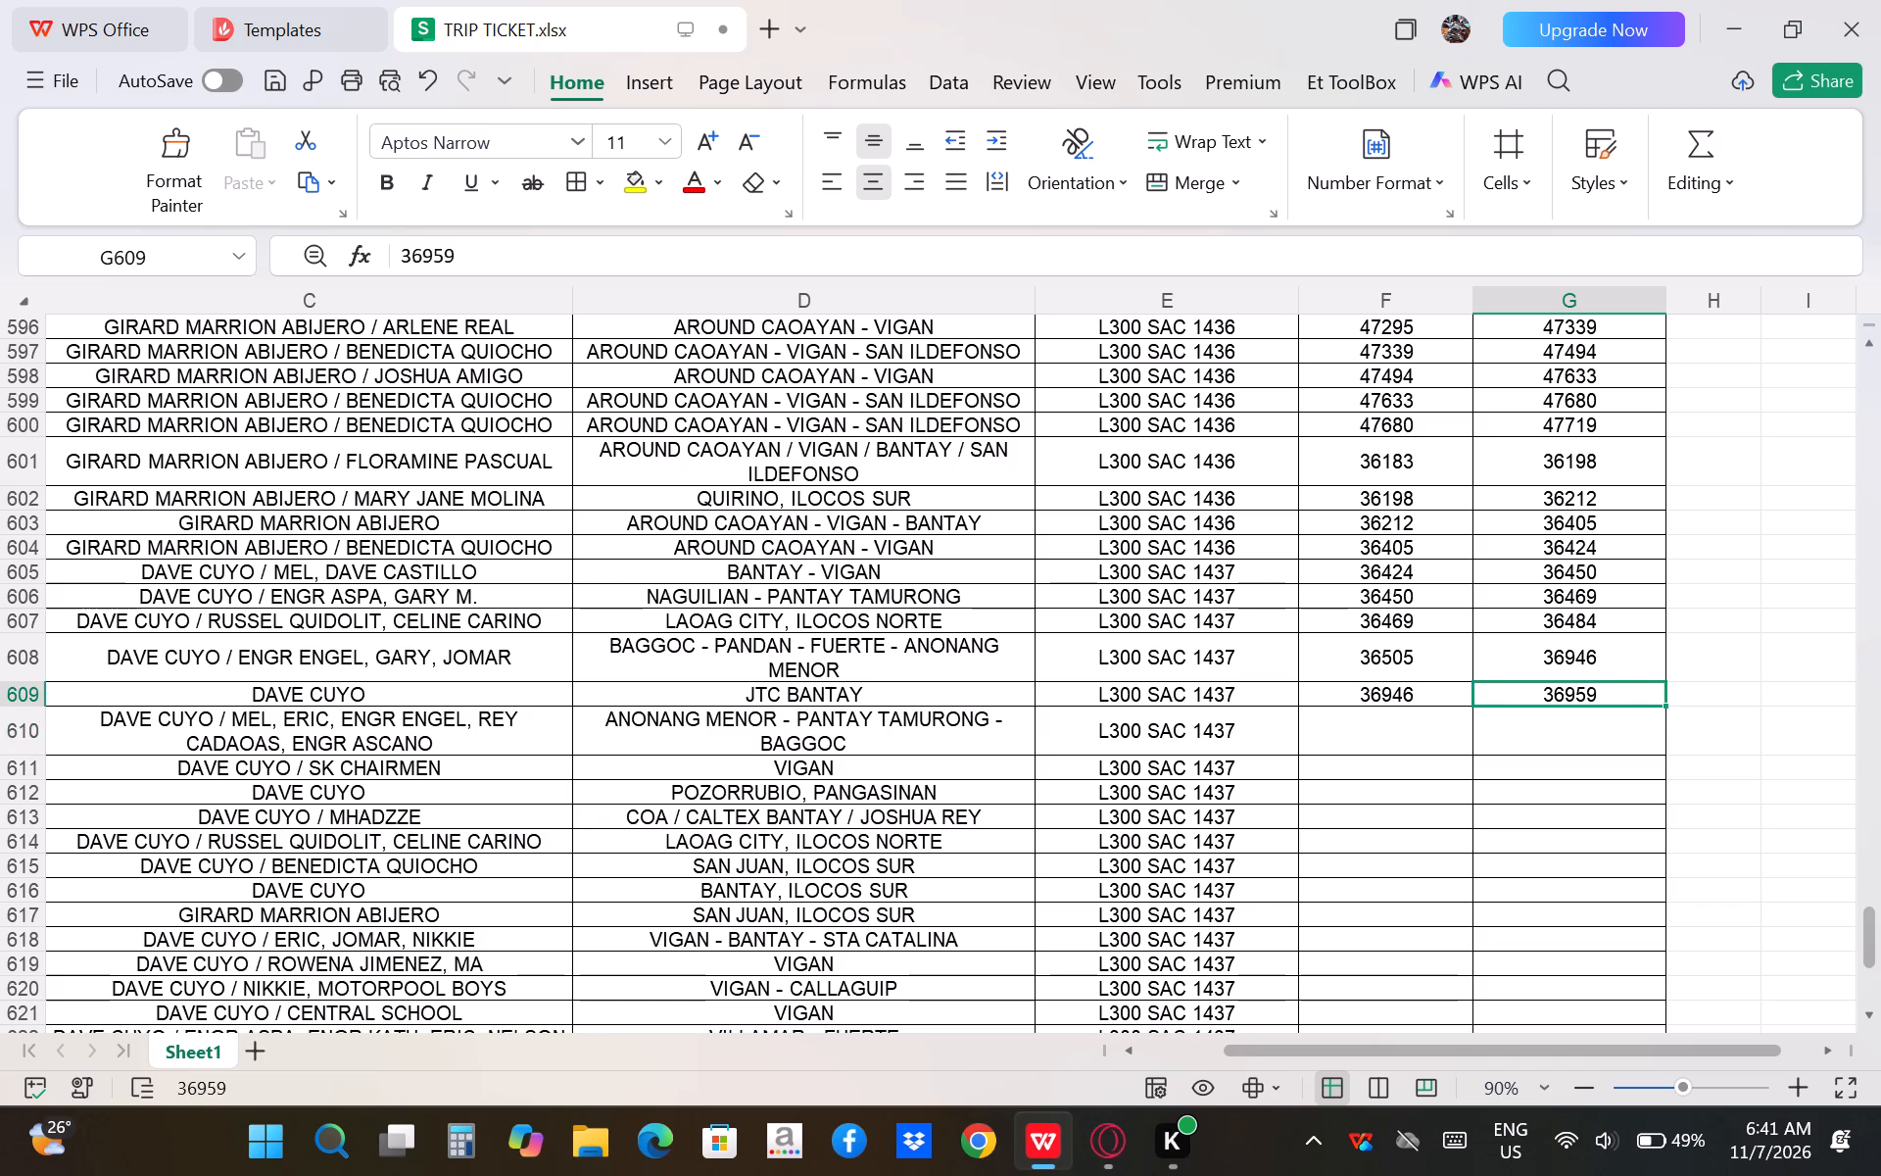
key(ctrl+c)
click(1392, 740)
key(Return)
key(Right)
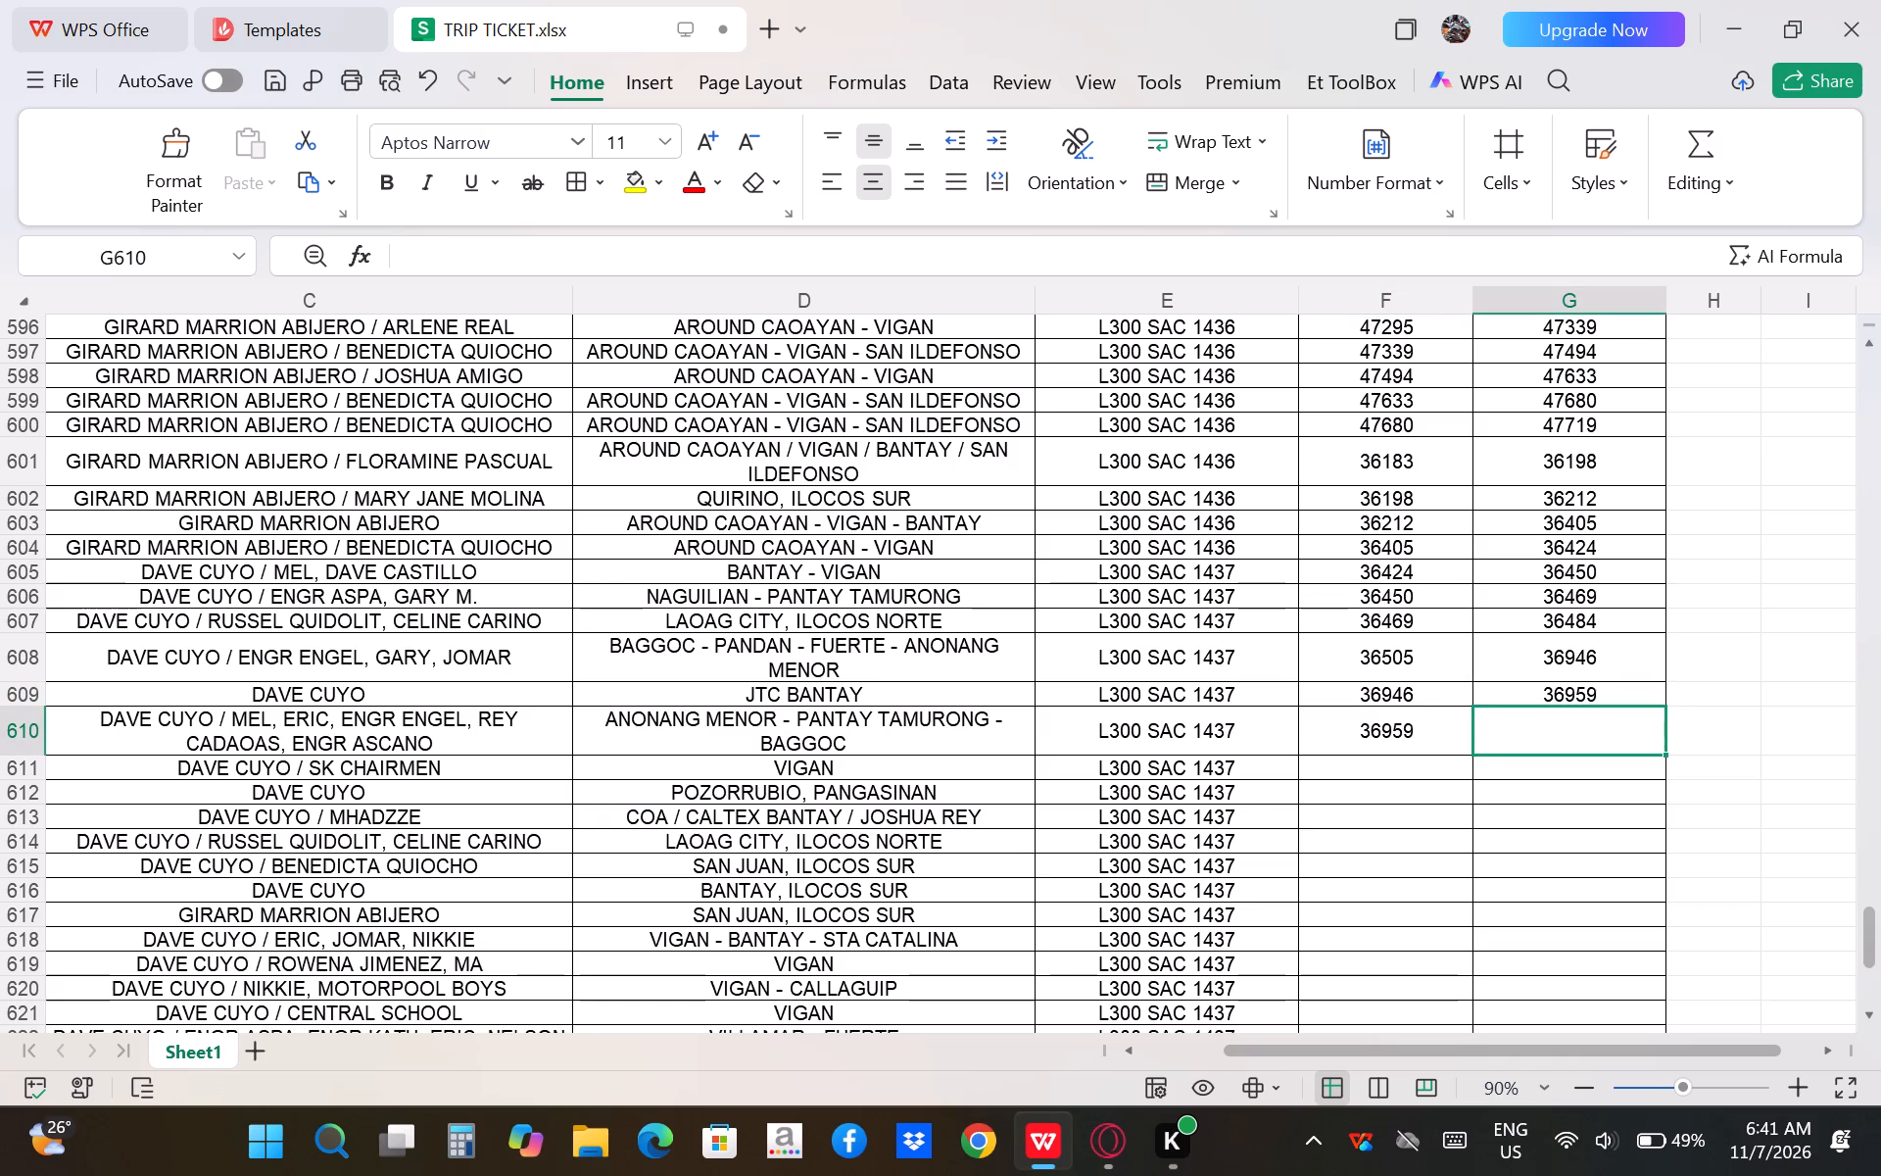
key(3)
text(7161)
key(Return)
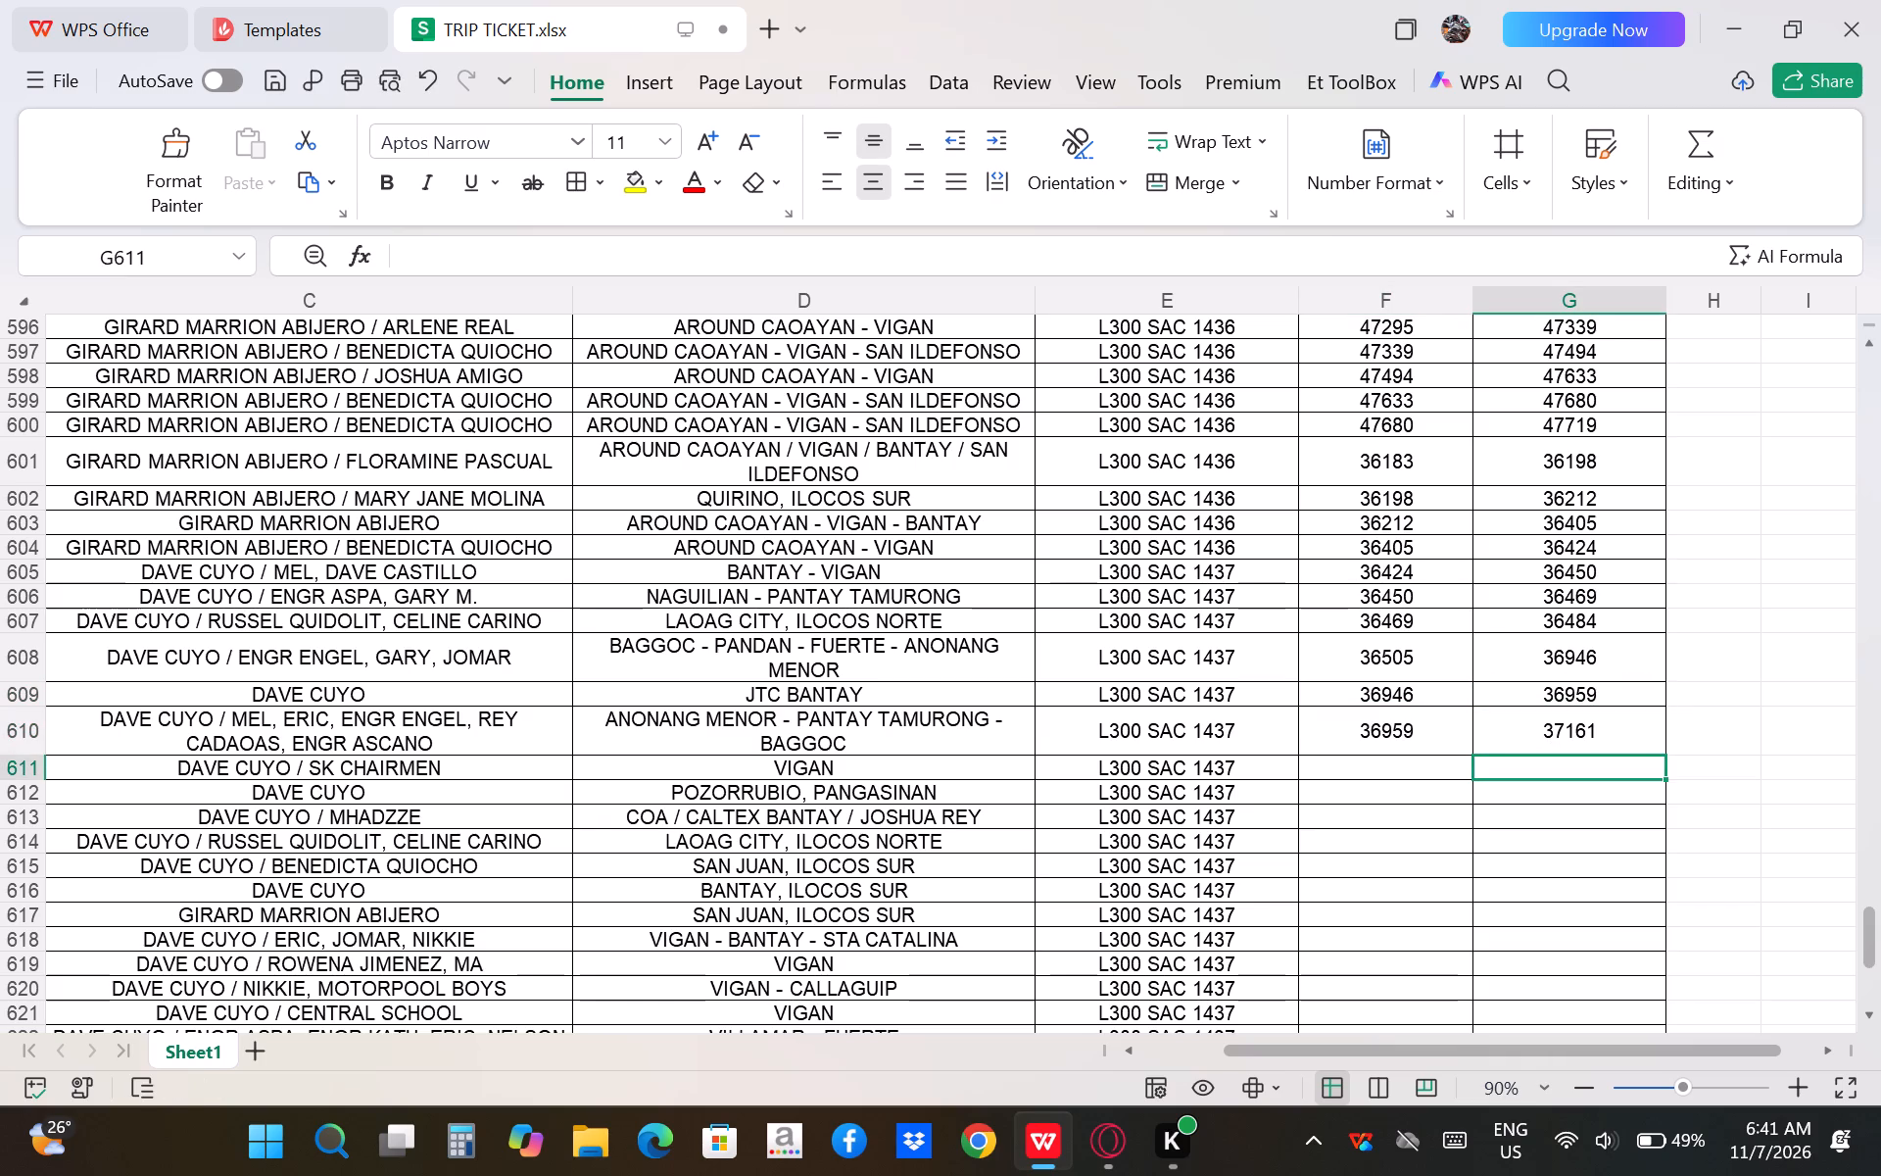
Enter 37331 in F611 and 37385 in G611 for the VIGAN trip.
click(1377, 747)
click(1367, 763)
key(3)
text(7331)
key(Right)
text(37385)
key(Return)
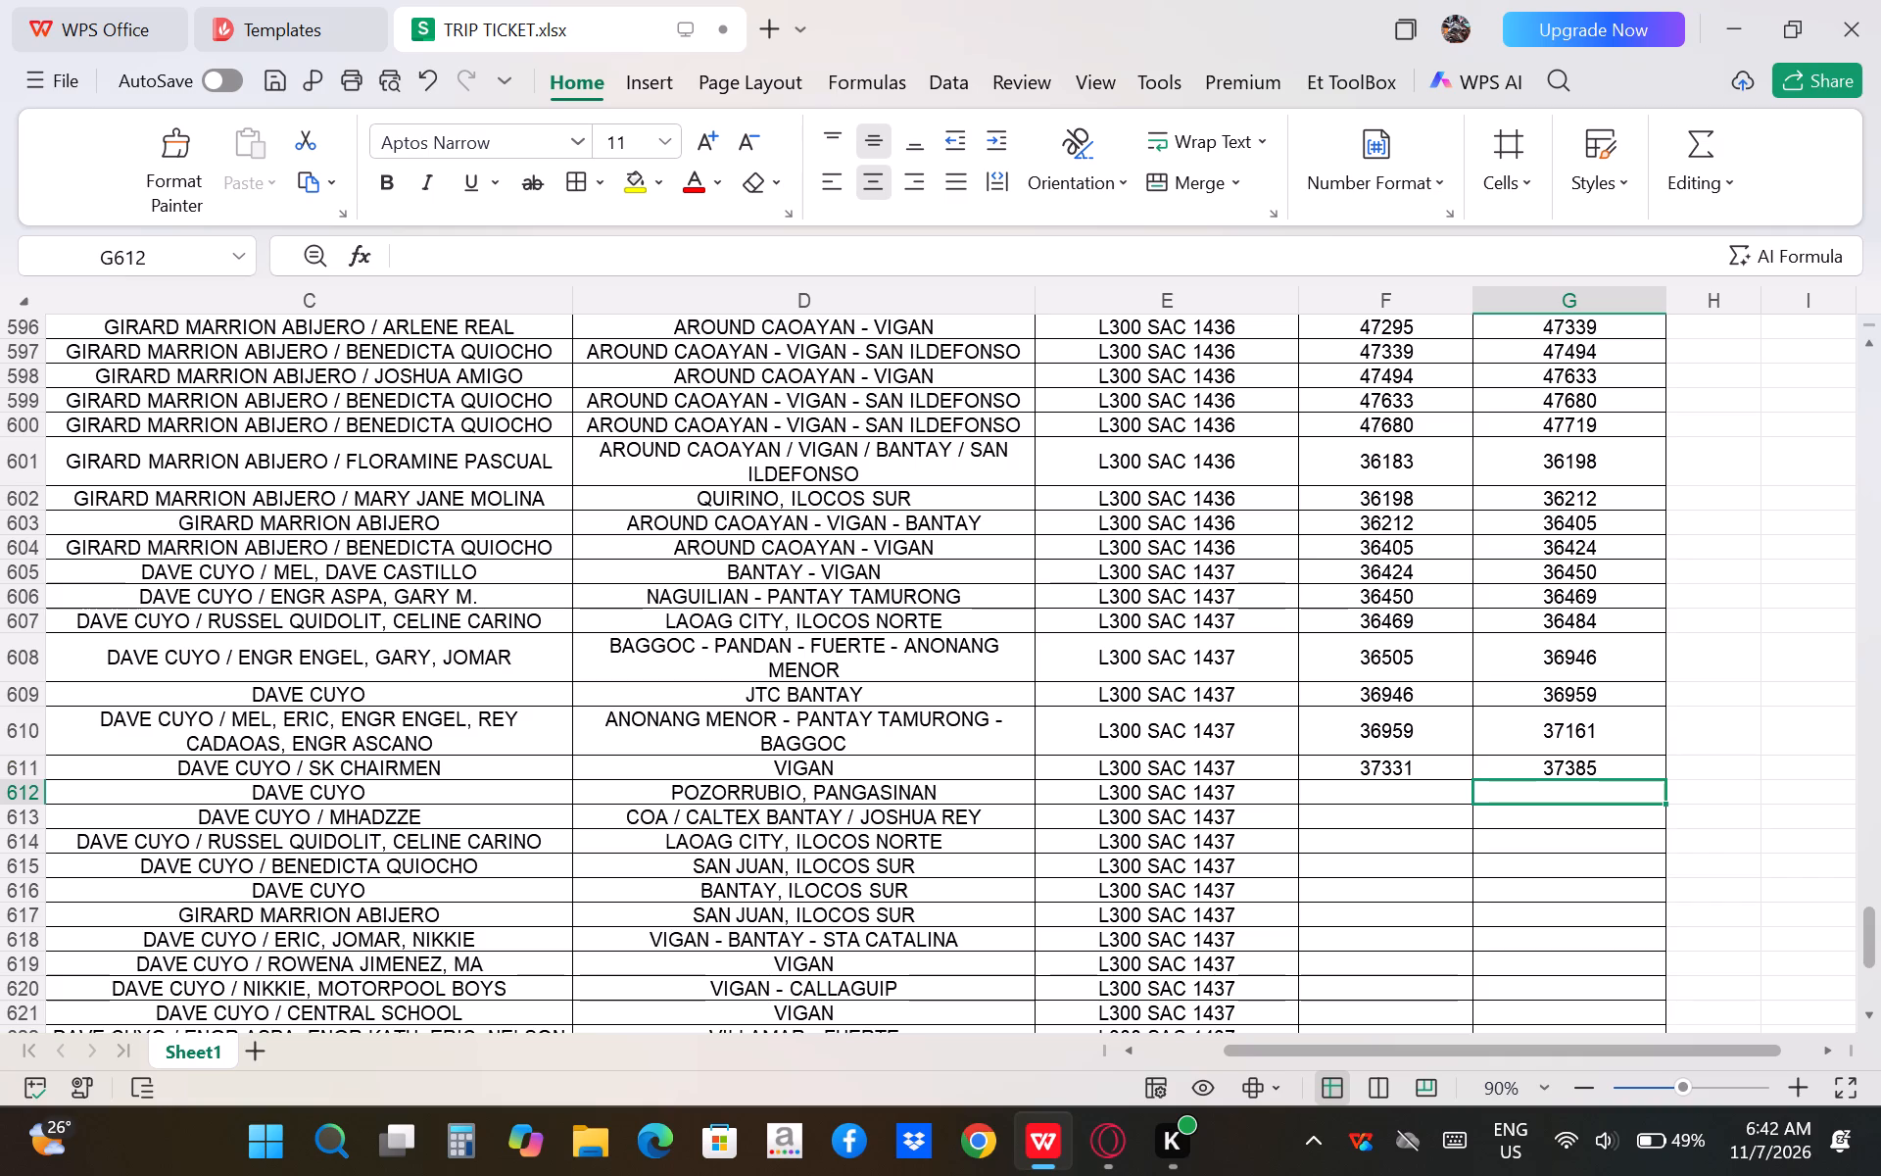
Copy the value of G611 into F612 and enter 37398 in G612 for the POZORRUBIO, PANGASINAN trip.
click(1522, 772)
key(ctrl+c)
click(1400, 801)
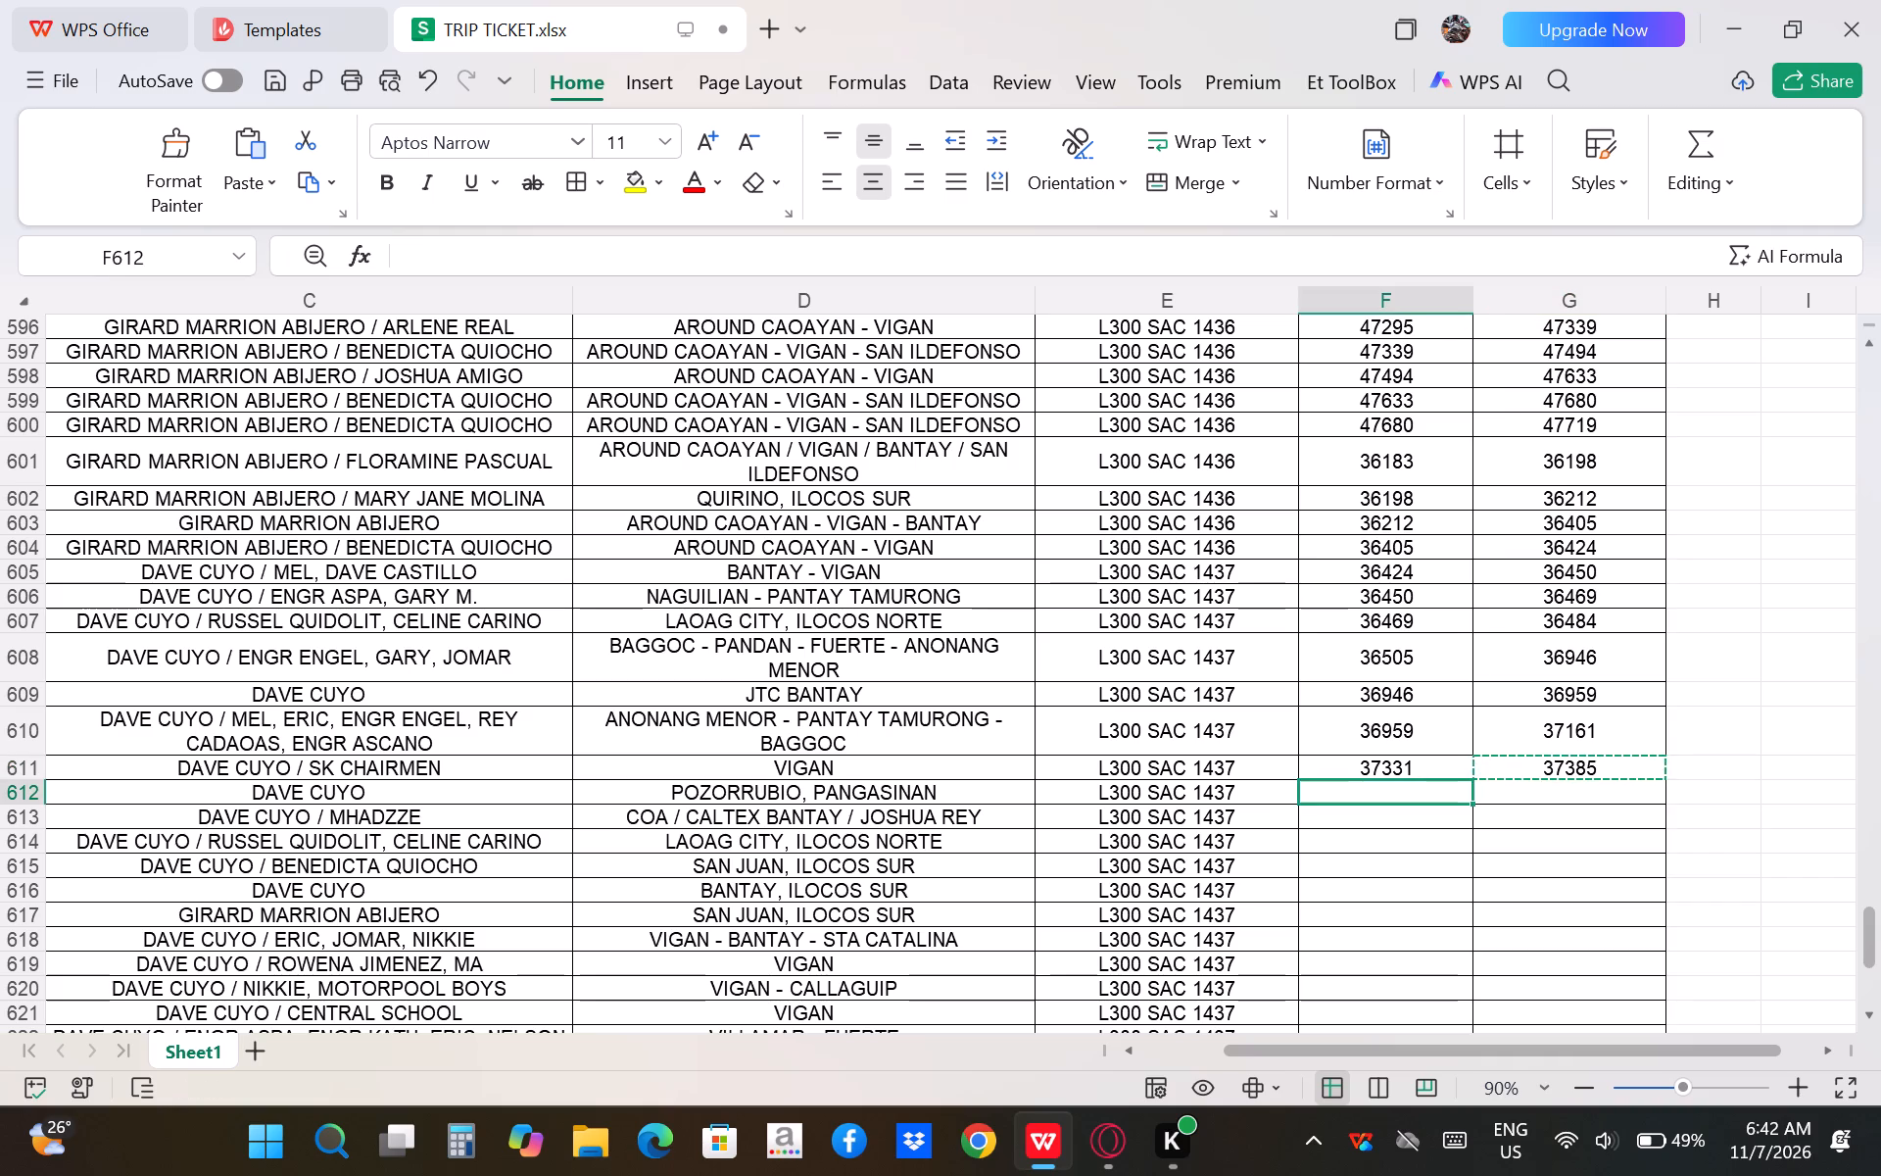
key(Return)
key(Right)
key(3)
key(7)
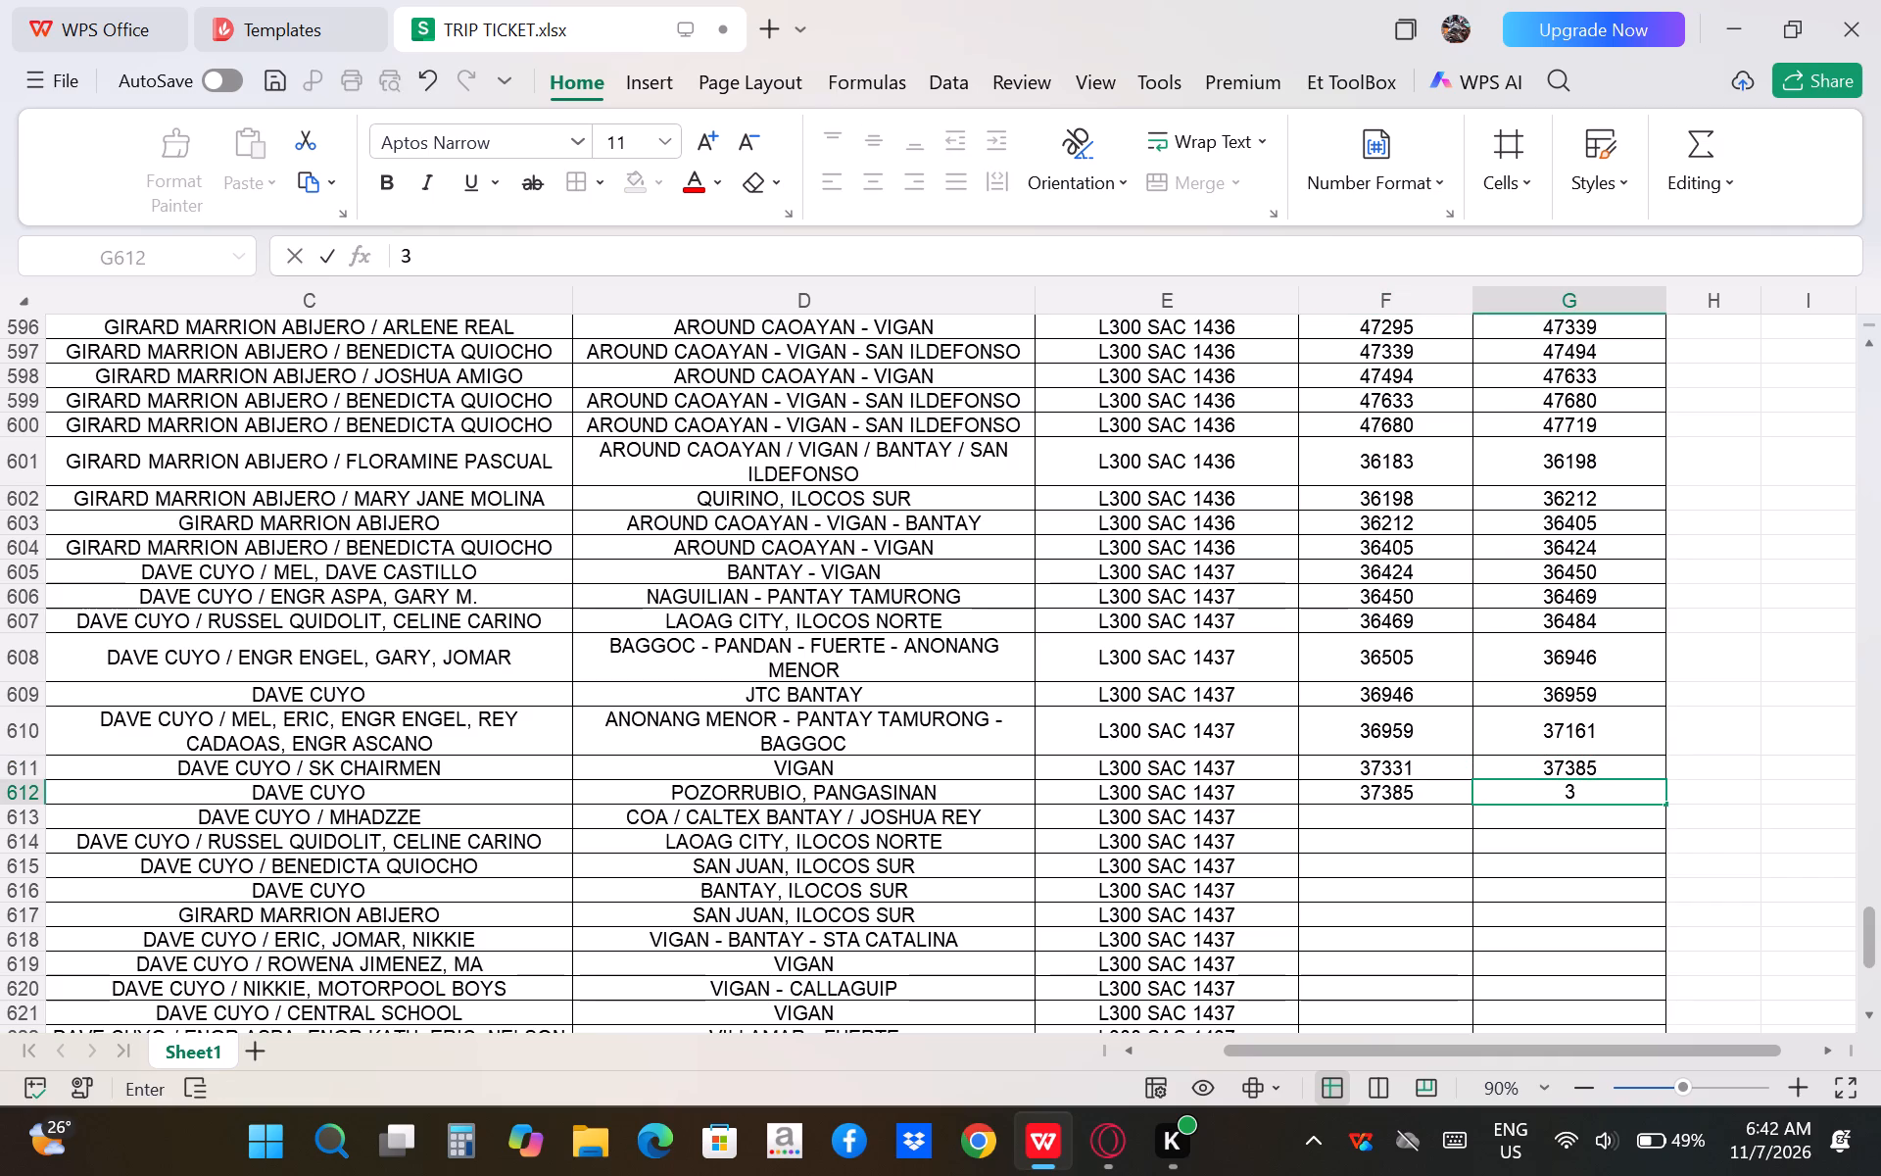
text(398)
key(Return)
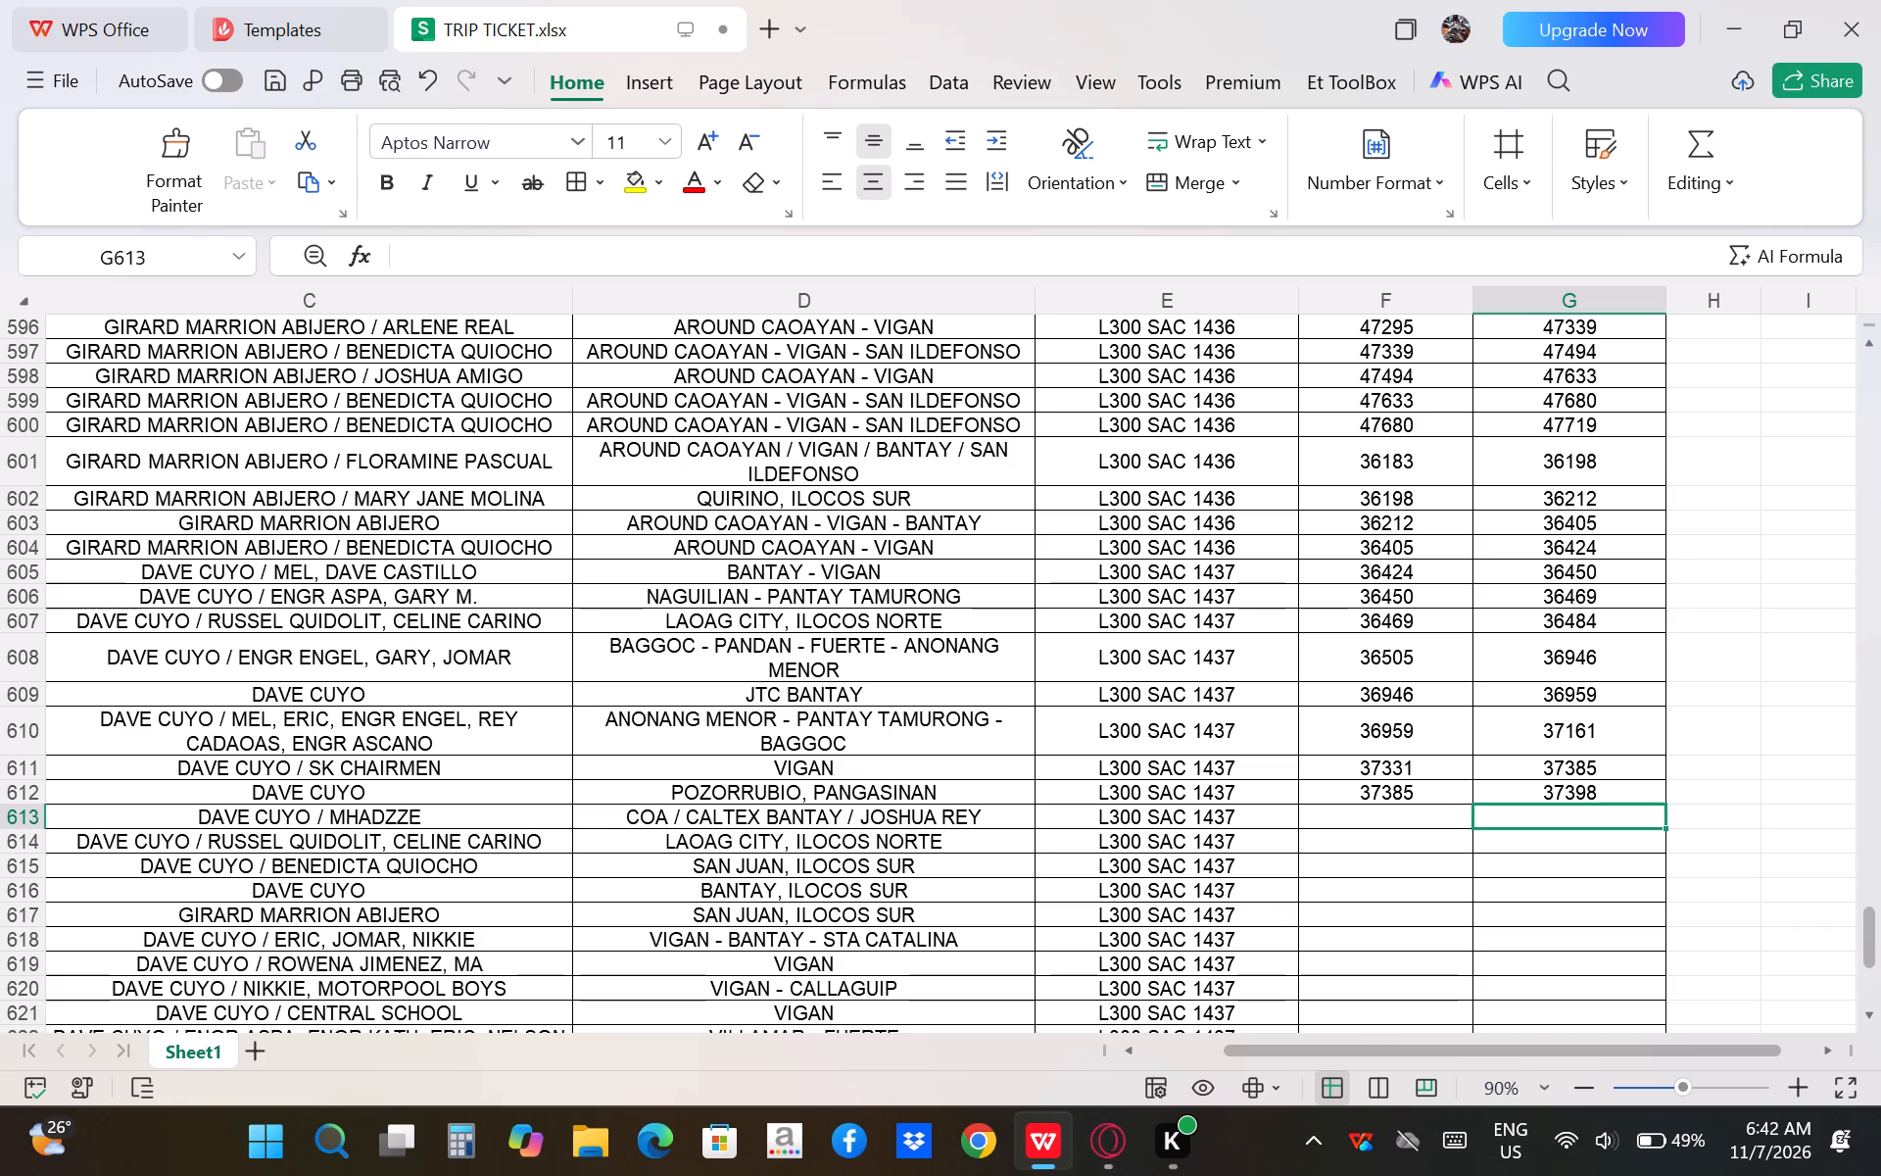
Copy the value of G612 into F613 and enter 37465 in G613 for the COA / CALTEX BANTAY trip.
click(1480, 792)
key(ctrl+c)
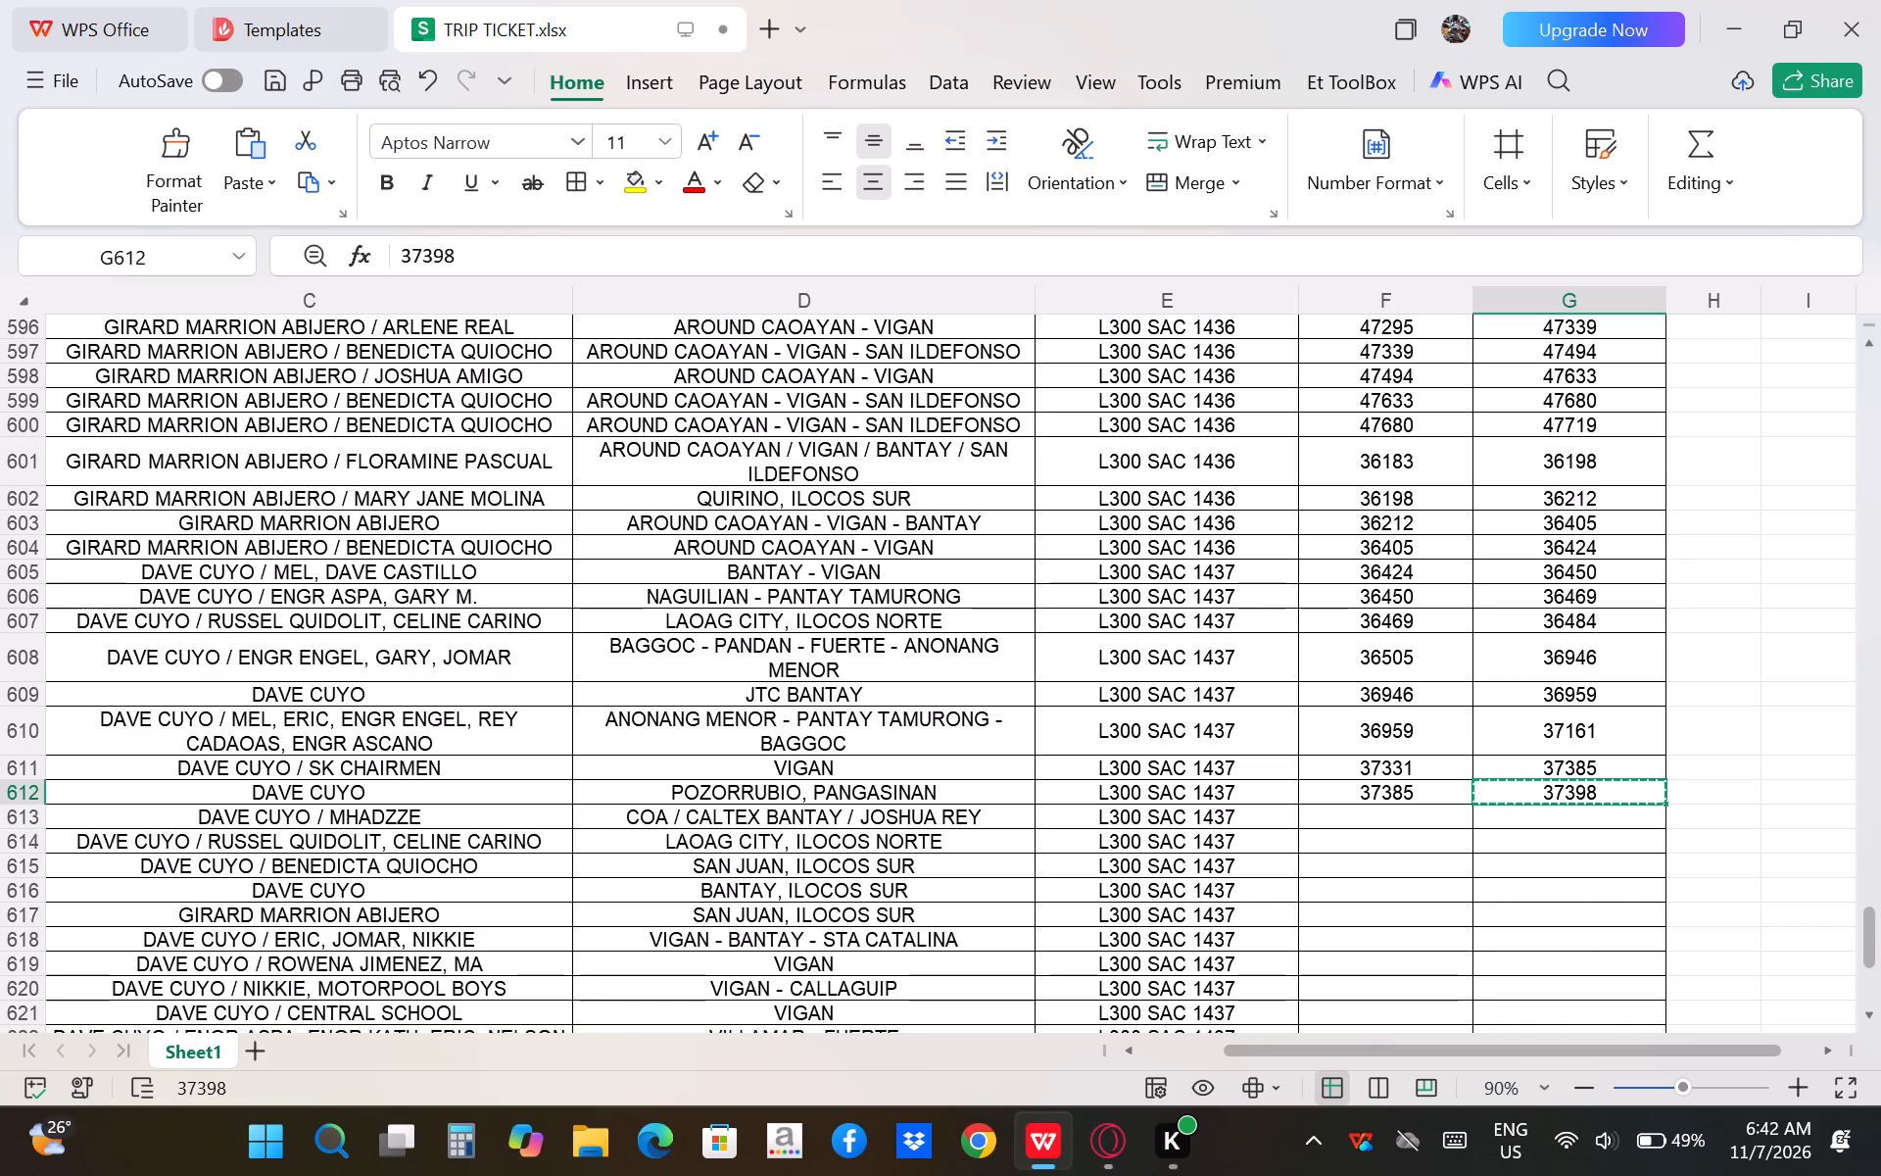
click(1438, 816)
key(Return)
key(Right)
key(3)
key(7)
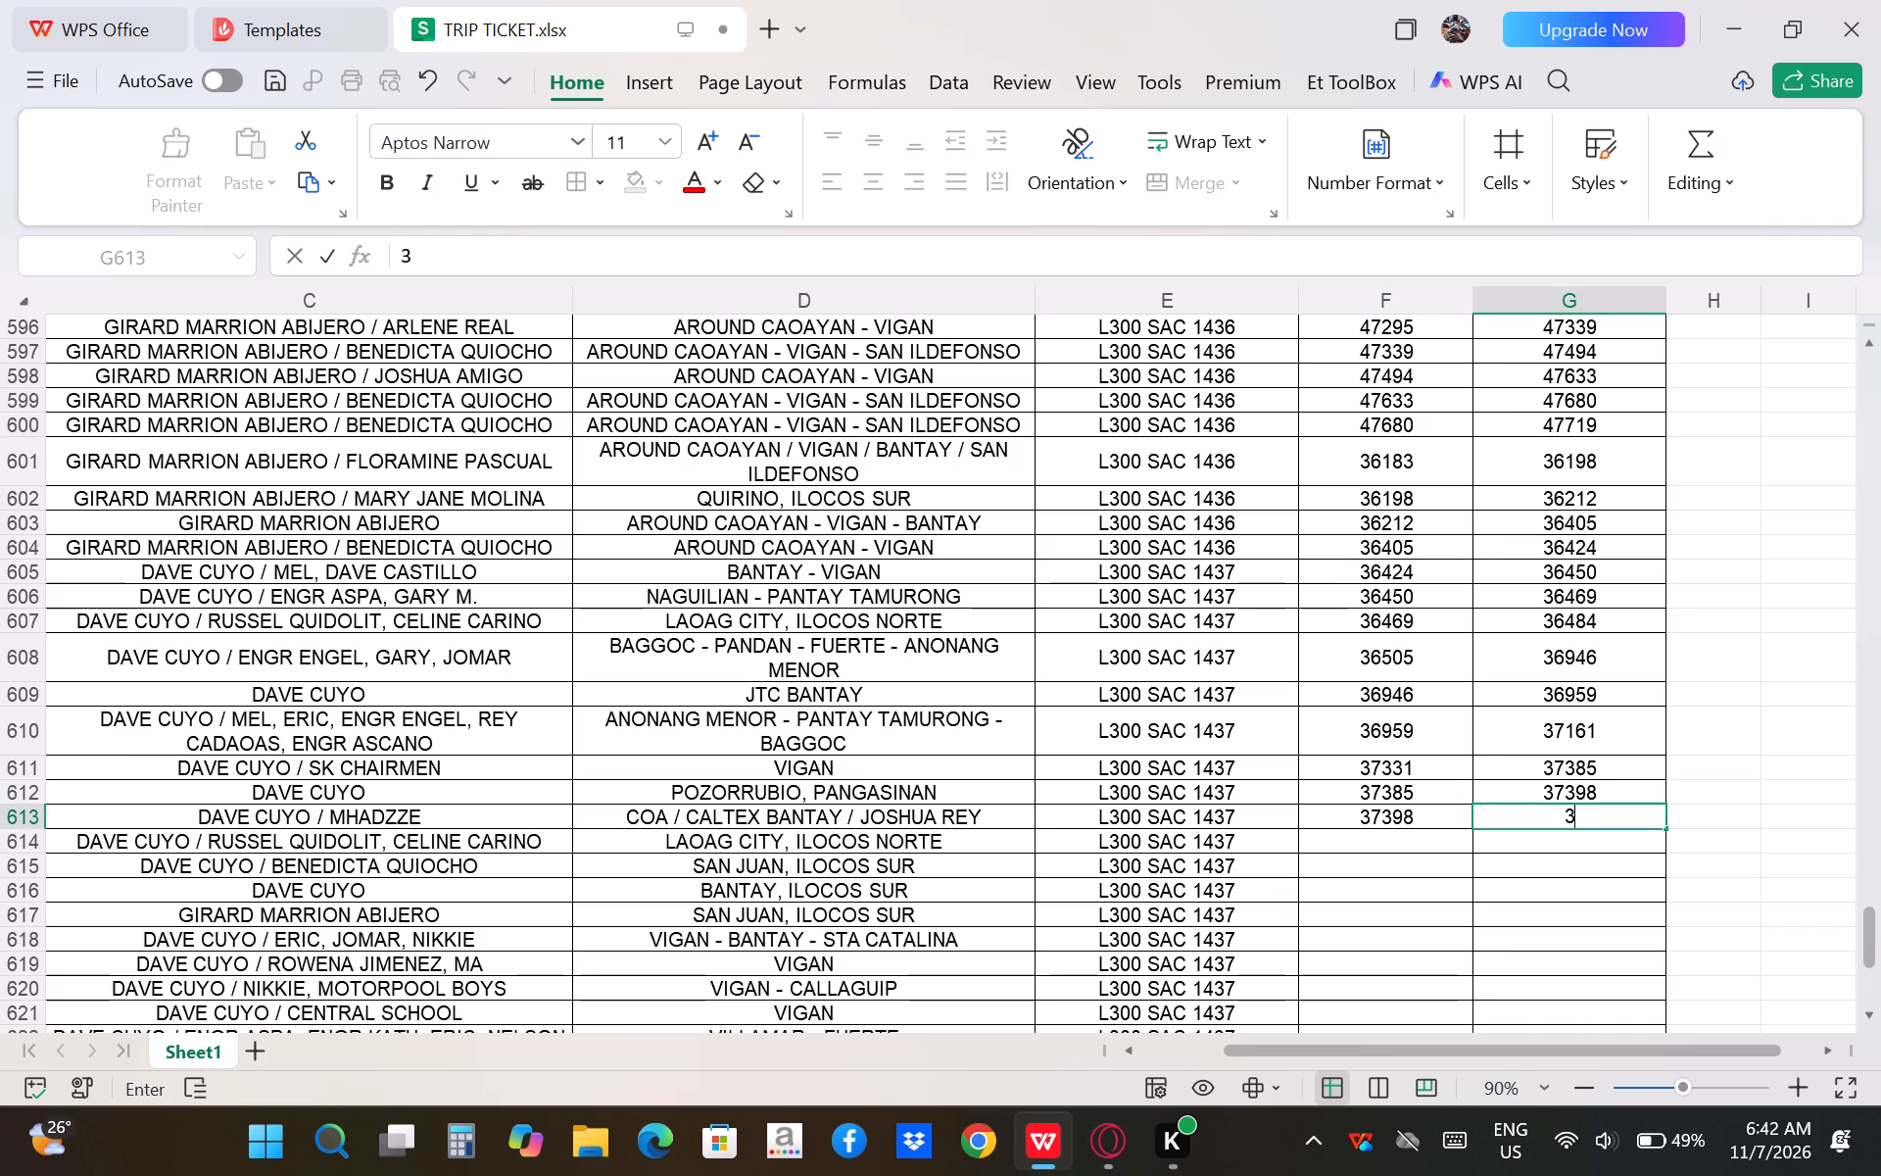
key(4)
key(6)
key(5)
key(Return)
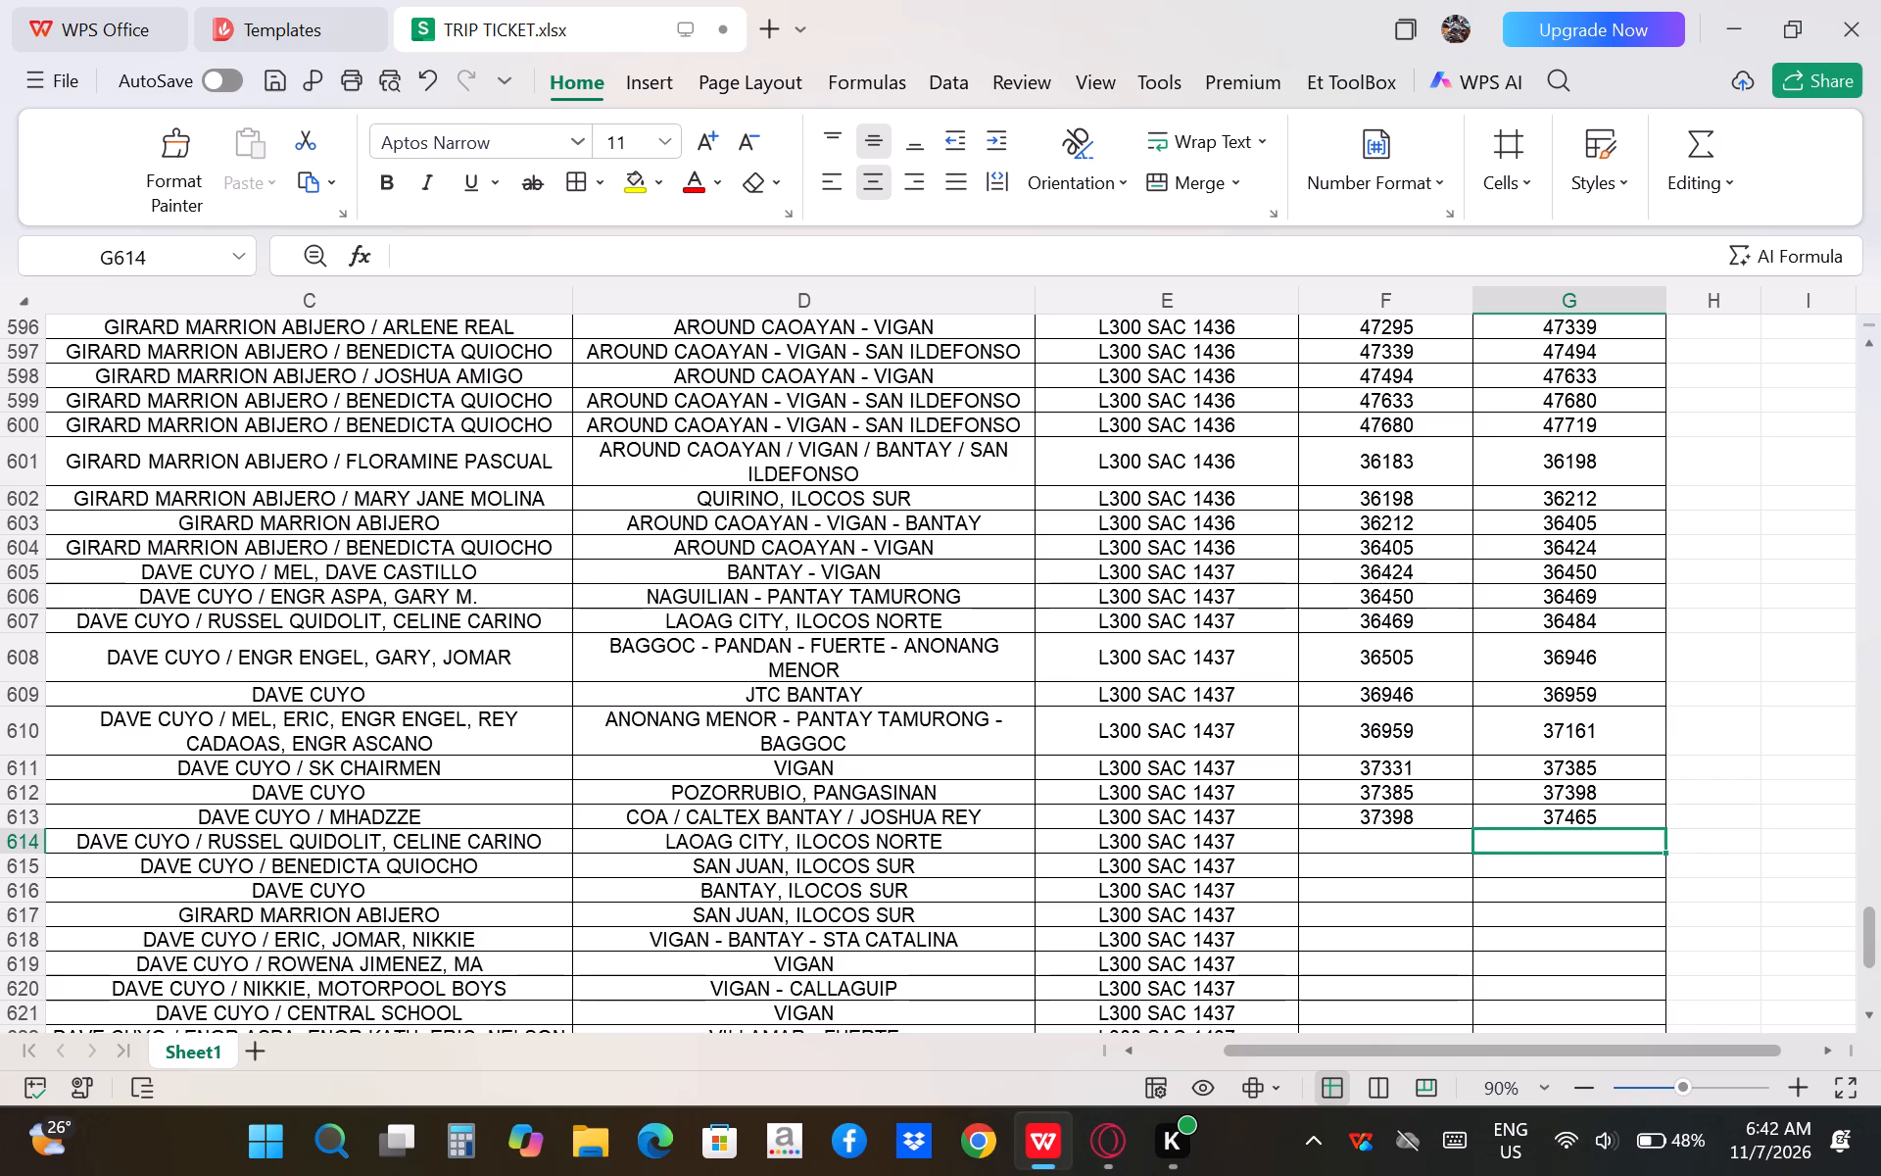
Copy the value of G613 into F614 and enter 37476 in G614 for the LAOAG CITY, ILOCOS NORTE trip.
click(1584, 812)
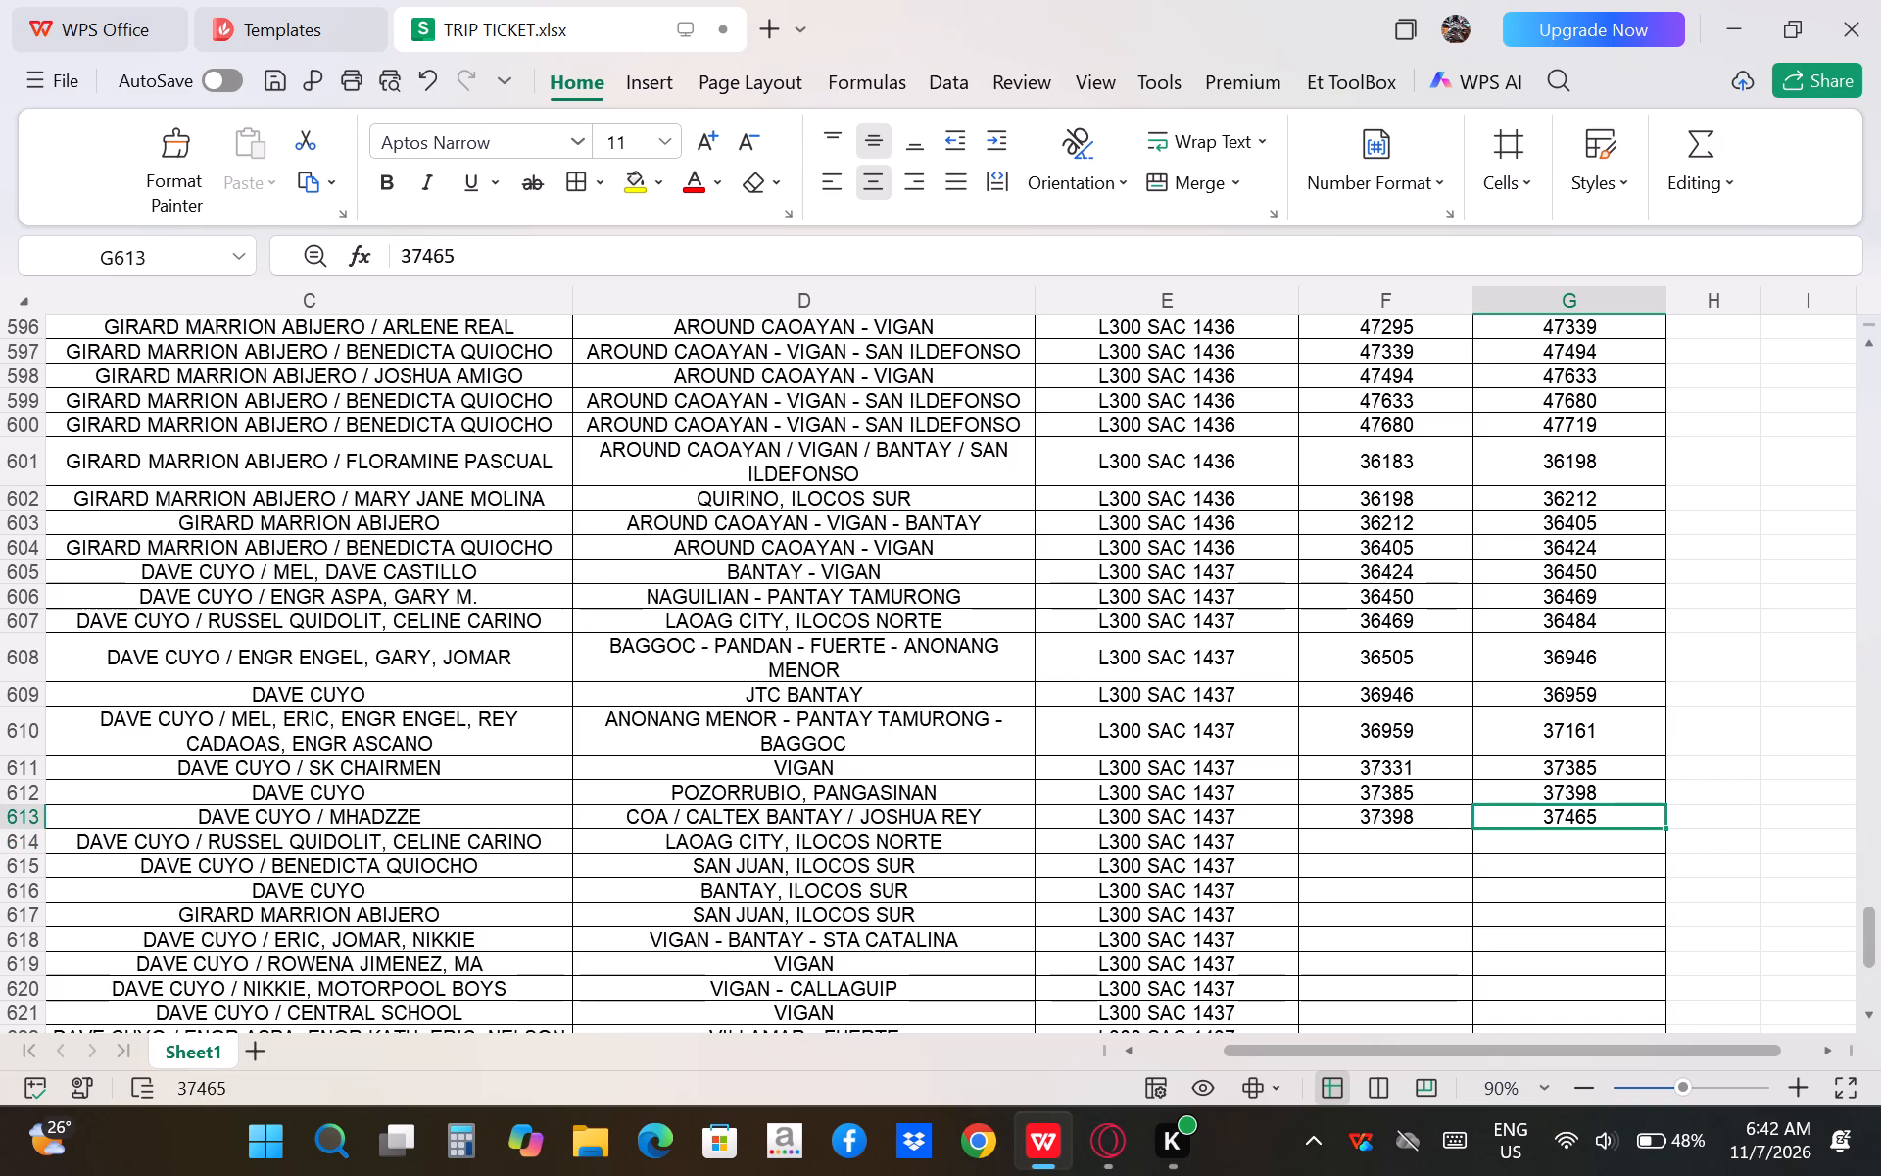
key(ctrl+c)
click(1454, 851)
key(Return)
key(Right)
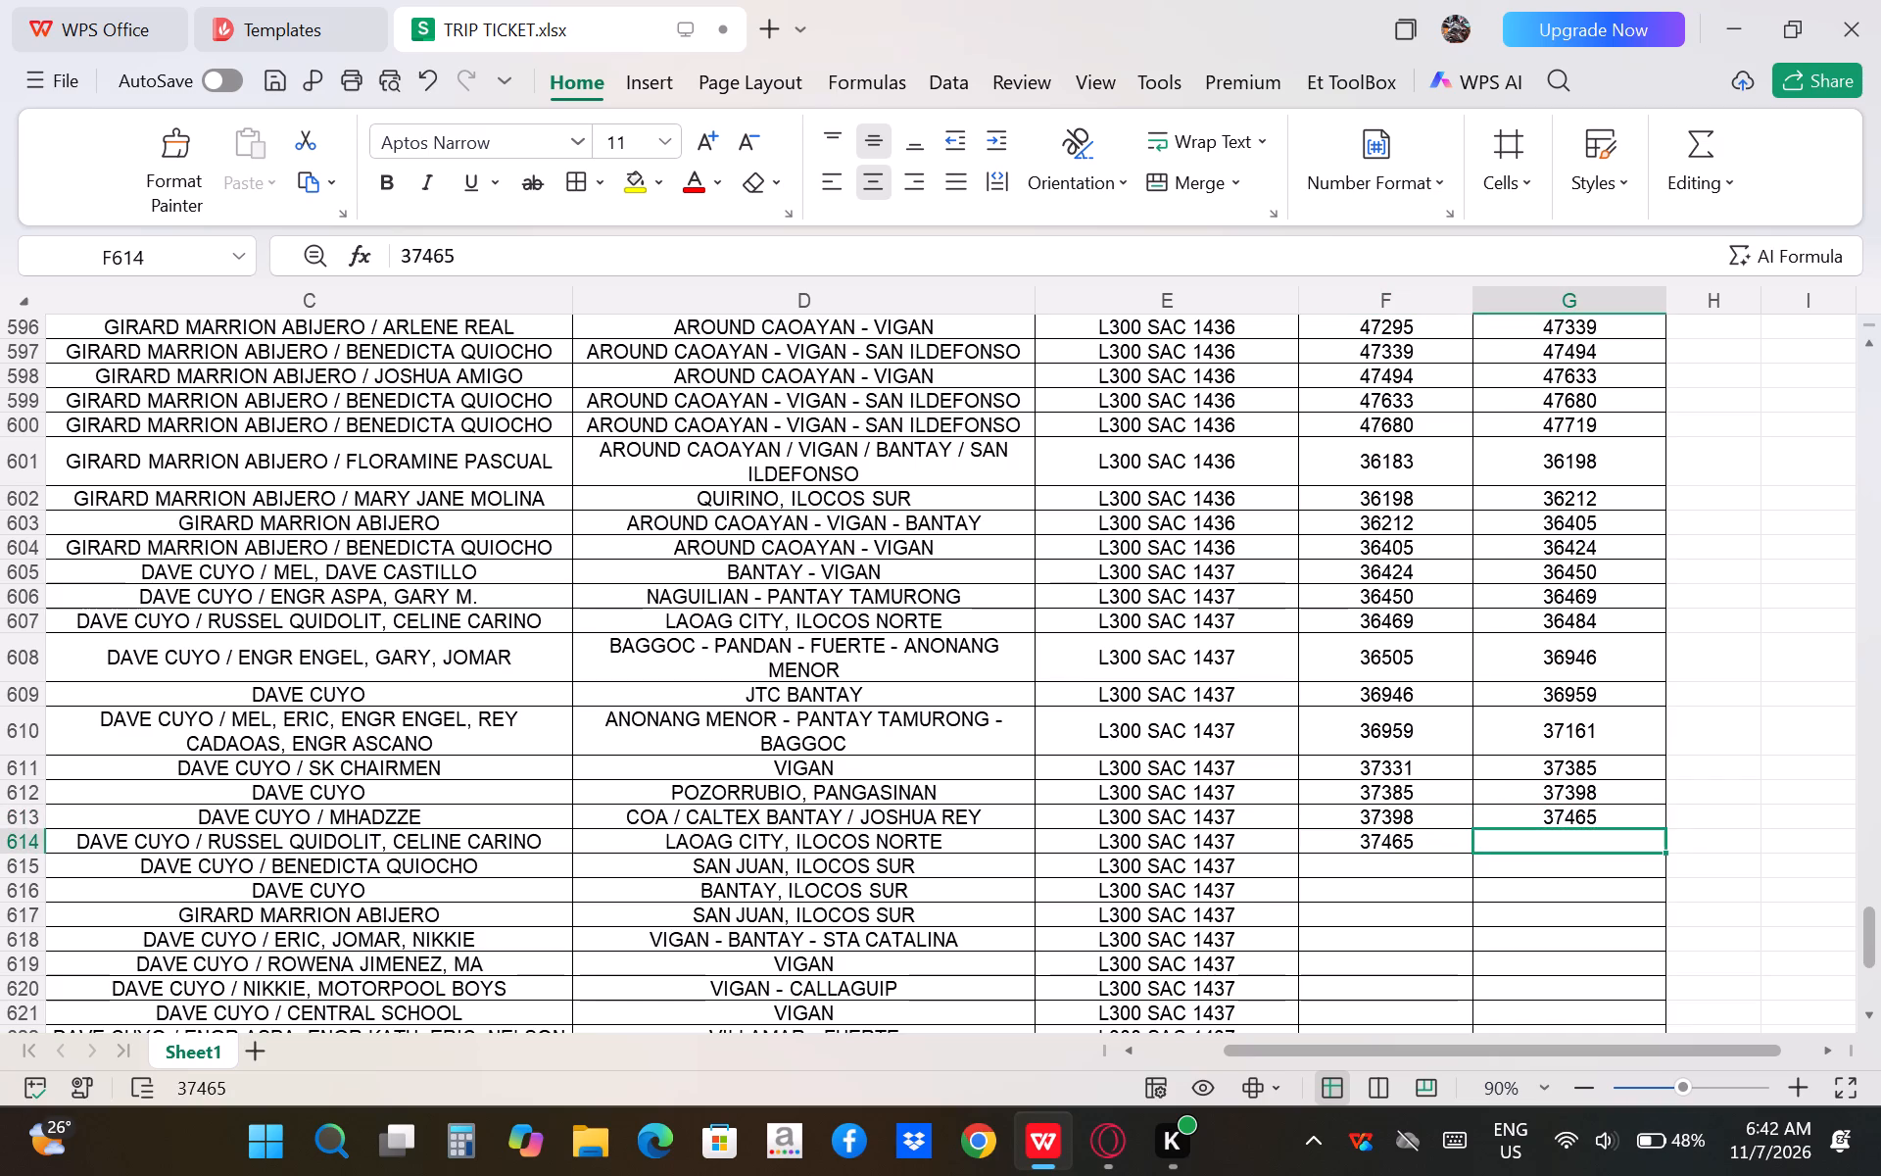
text(37)
key(3)
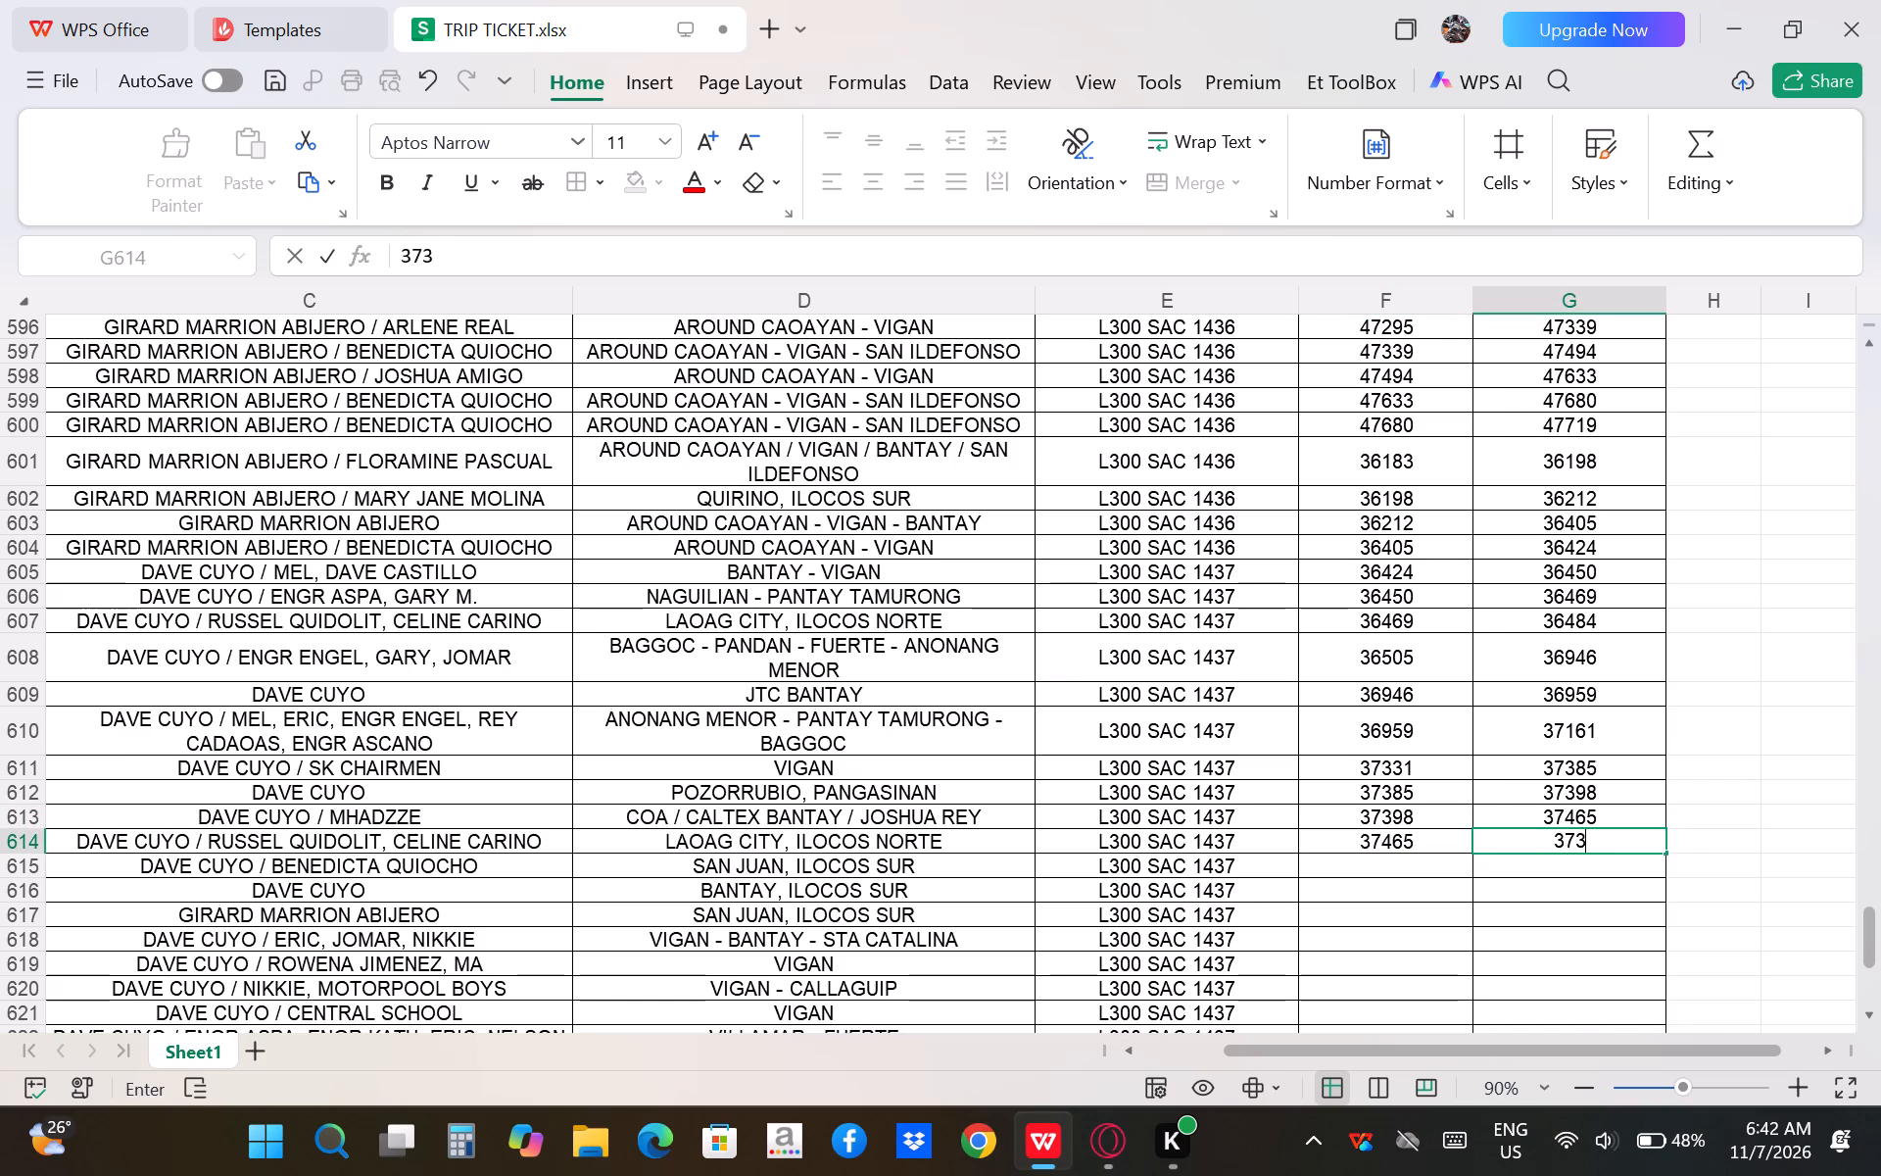
key(BackSpace)
text(476)
key(Return)
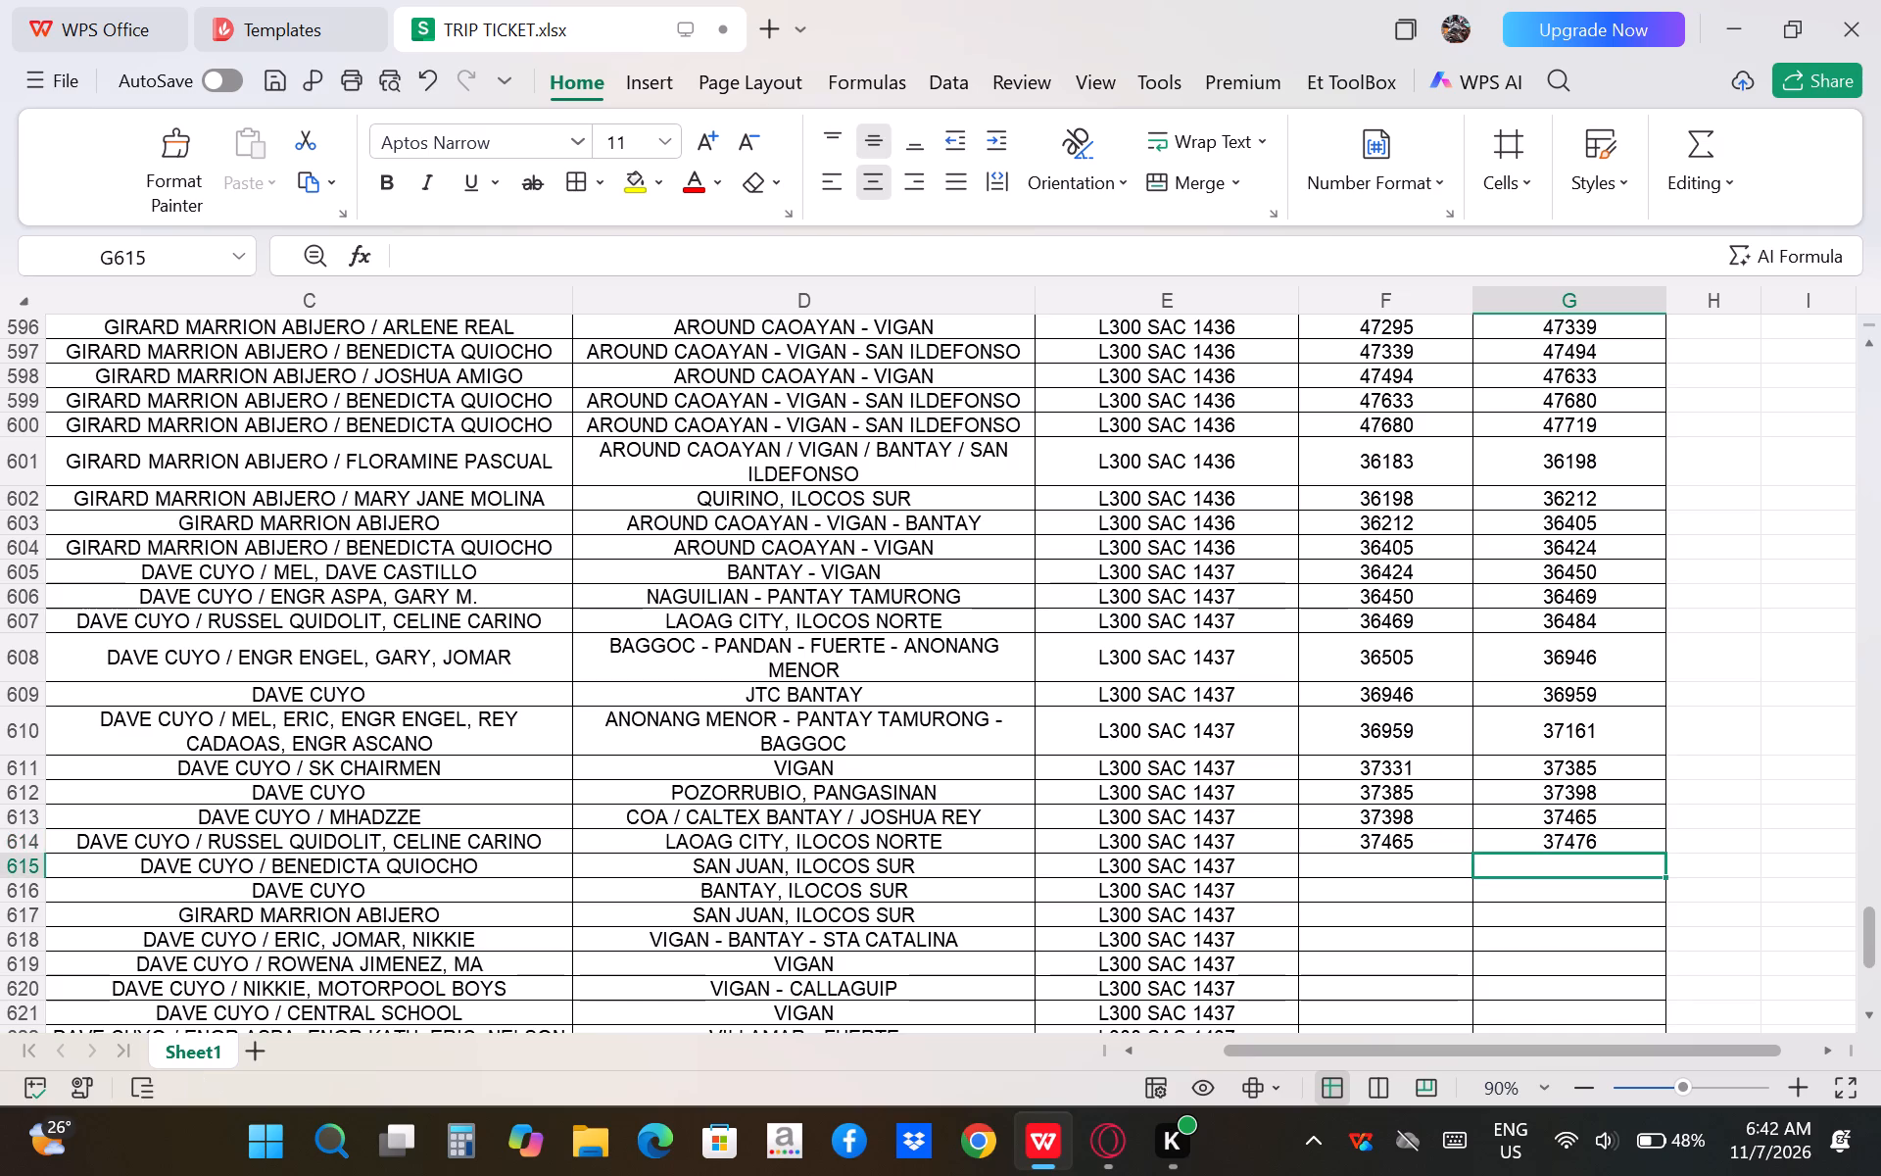
Copy the value of G614 into F615 and enter 37492 in G615 for the SAN JUAN, ILOCOS SUR trip.
click(1621, 851)
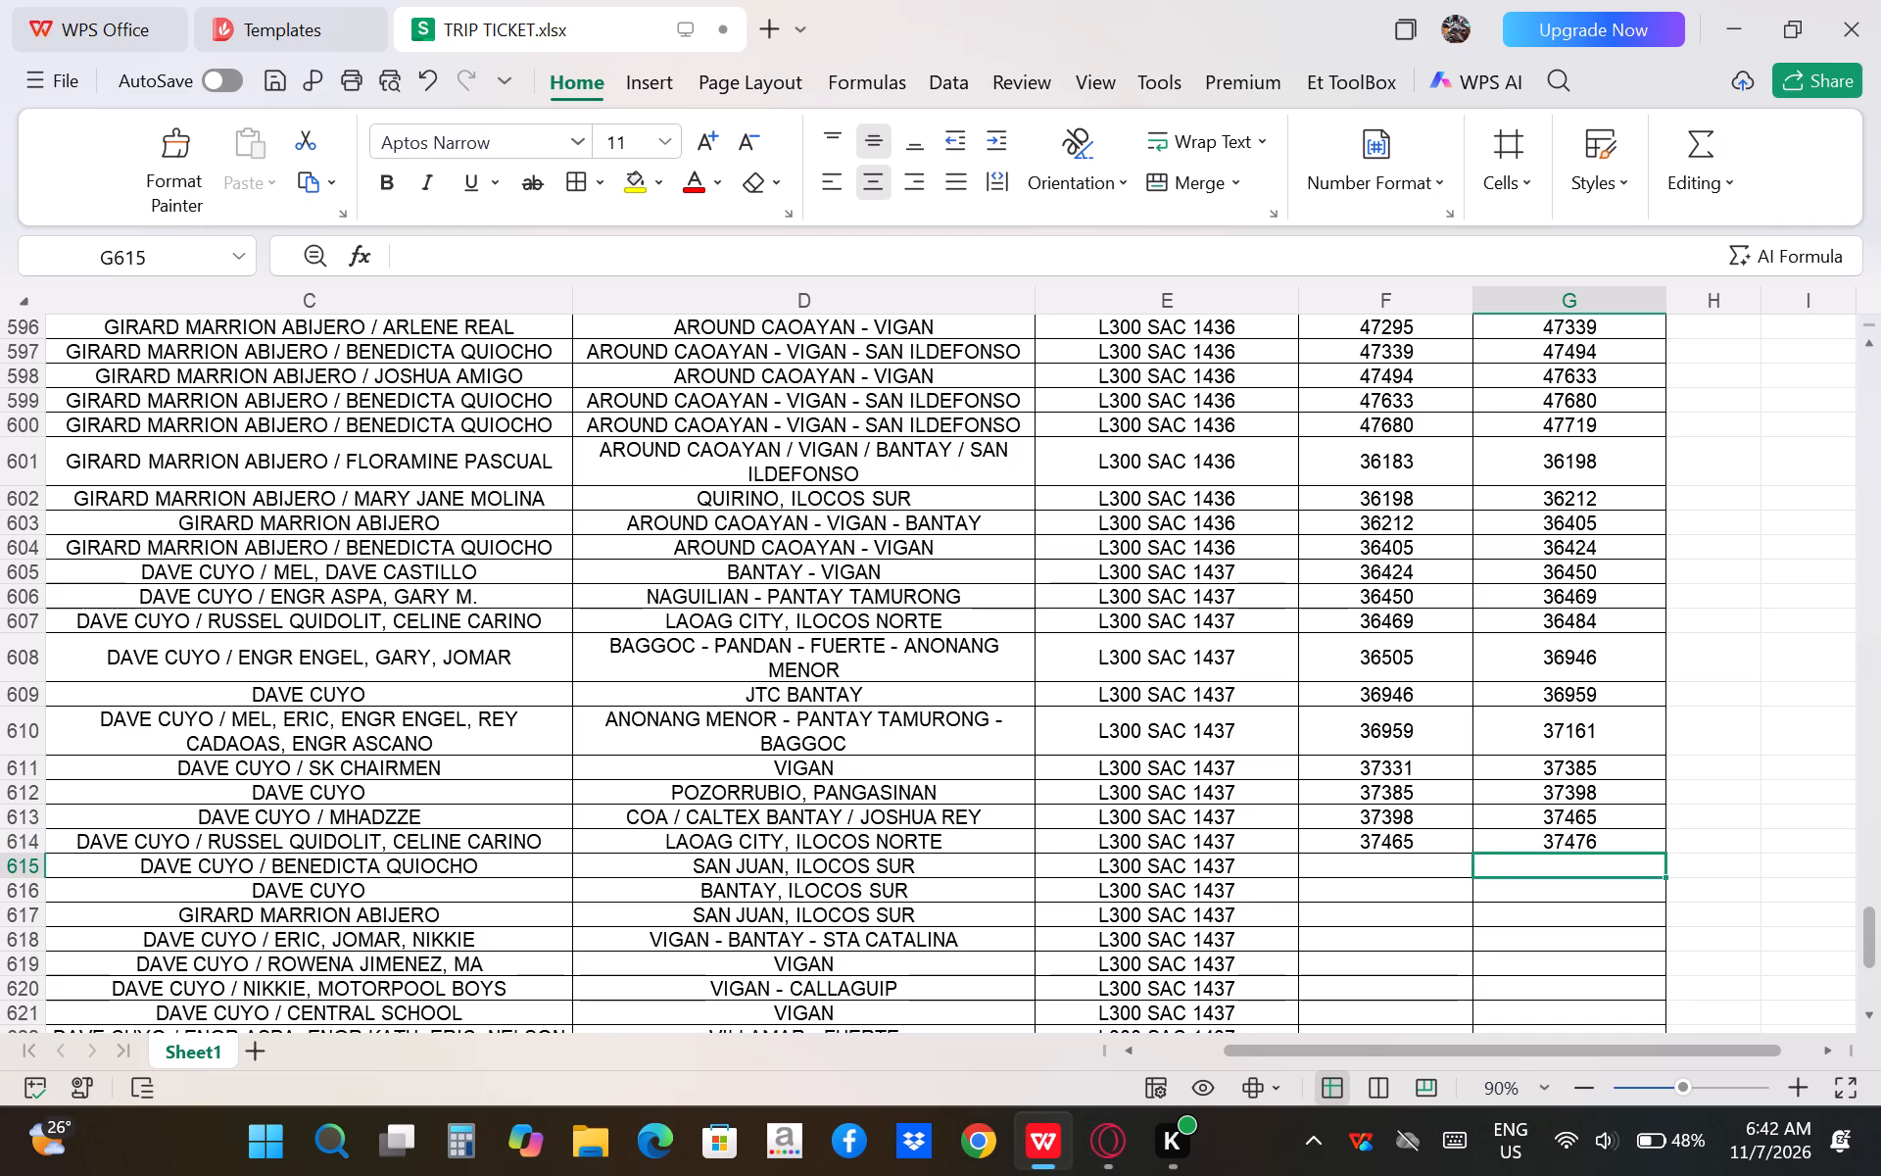
click(1623, 845)
key(ctrl+c)
click(1405, 859)
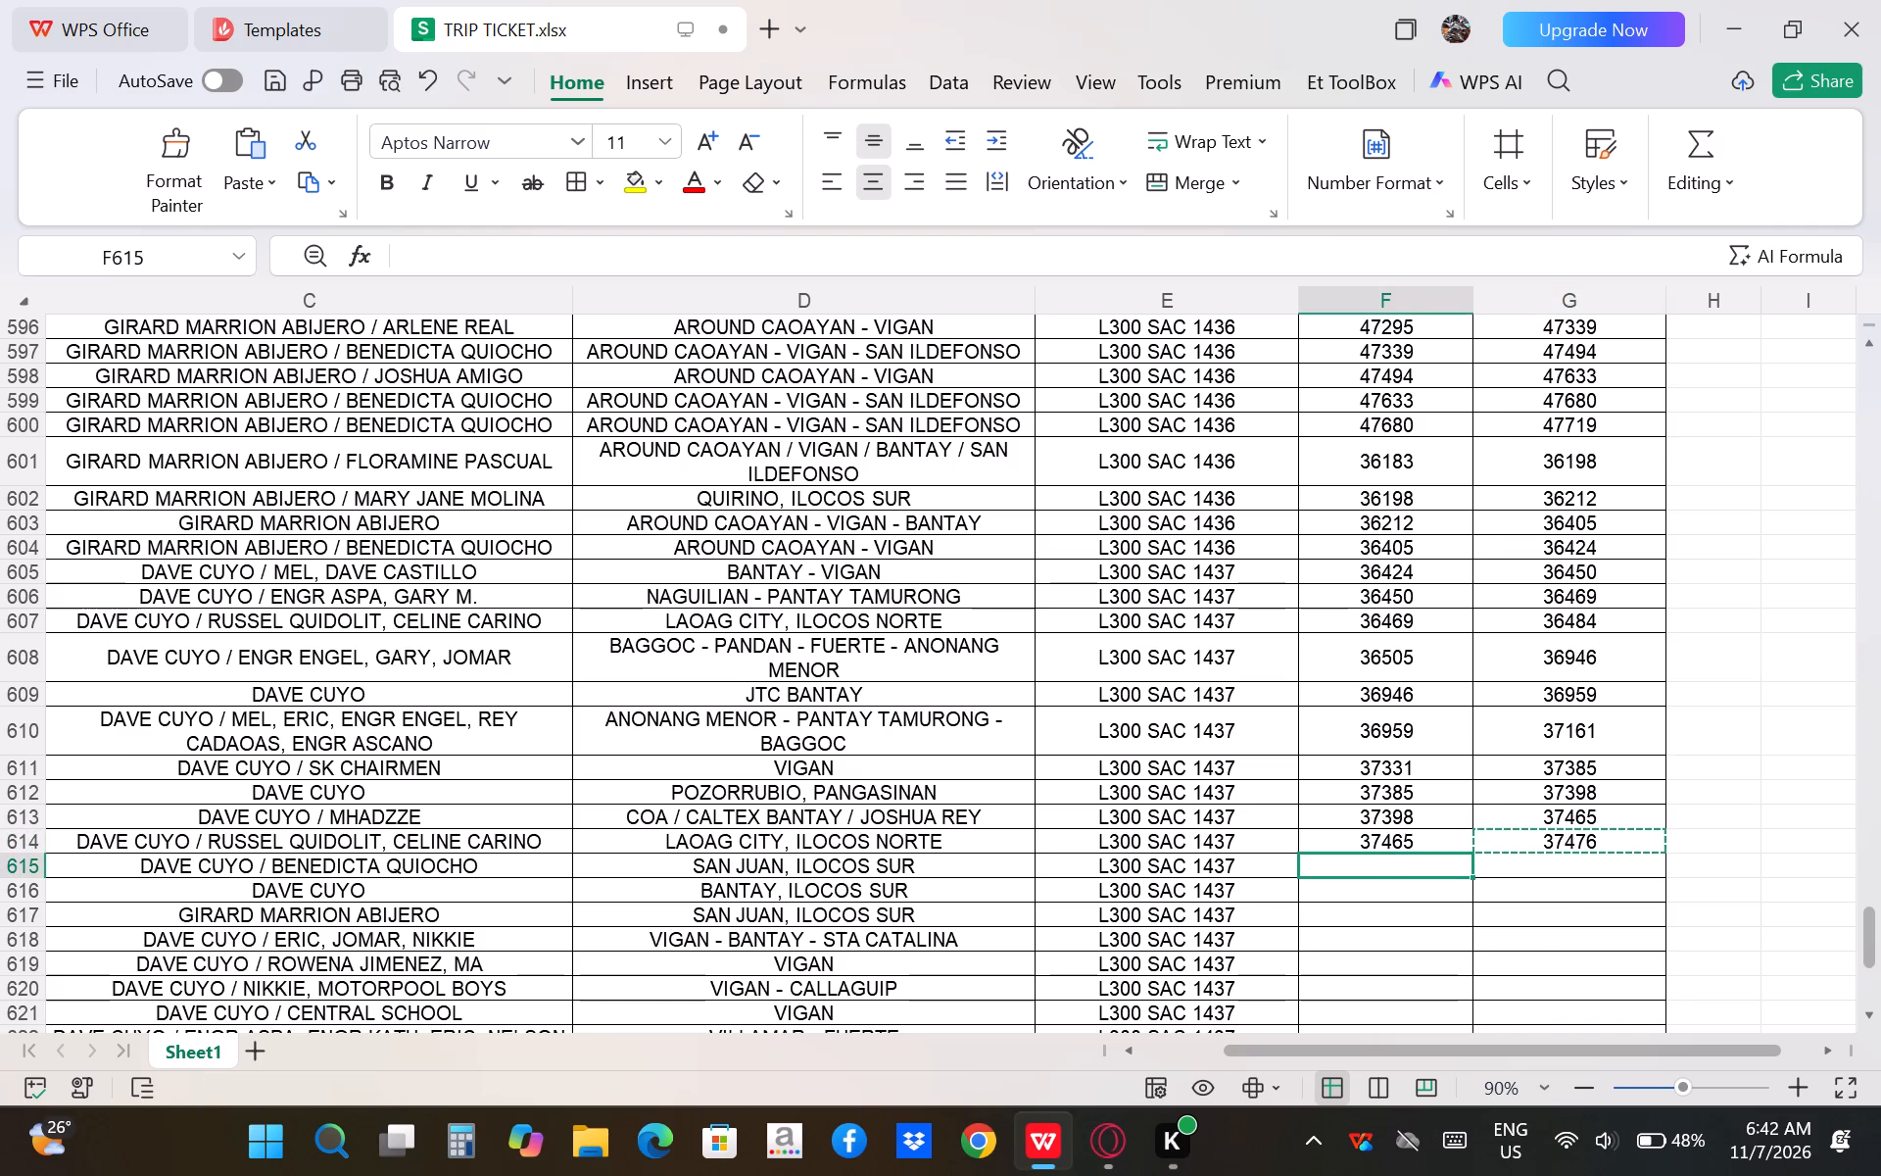
key(Return)
key(Right)
key(3)
key(7)
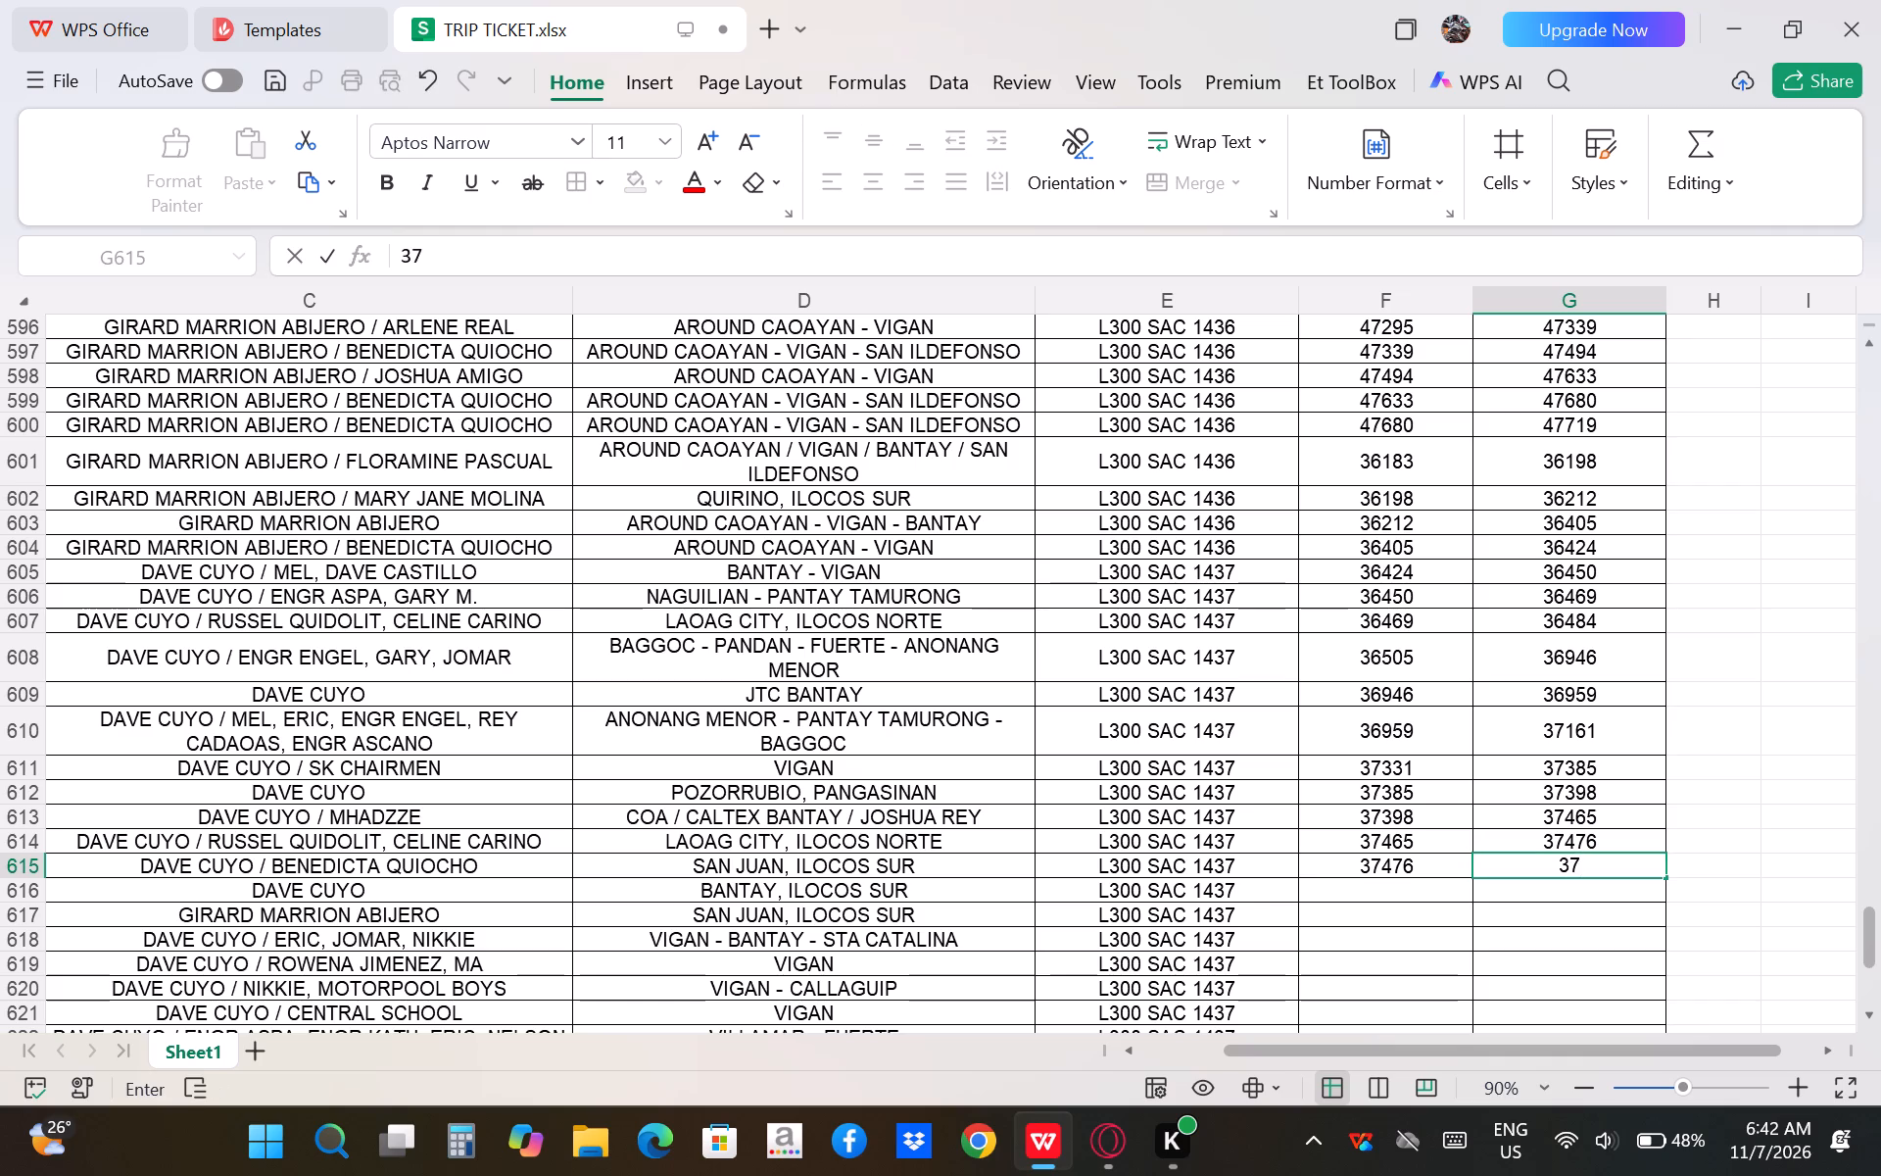
text(492)
key(Return)
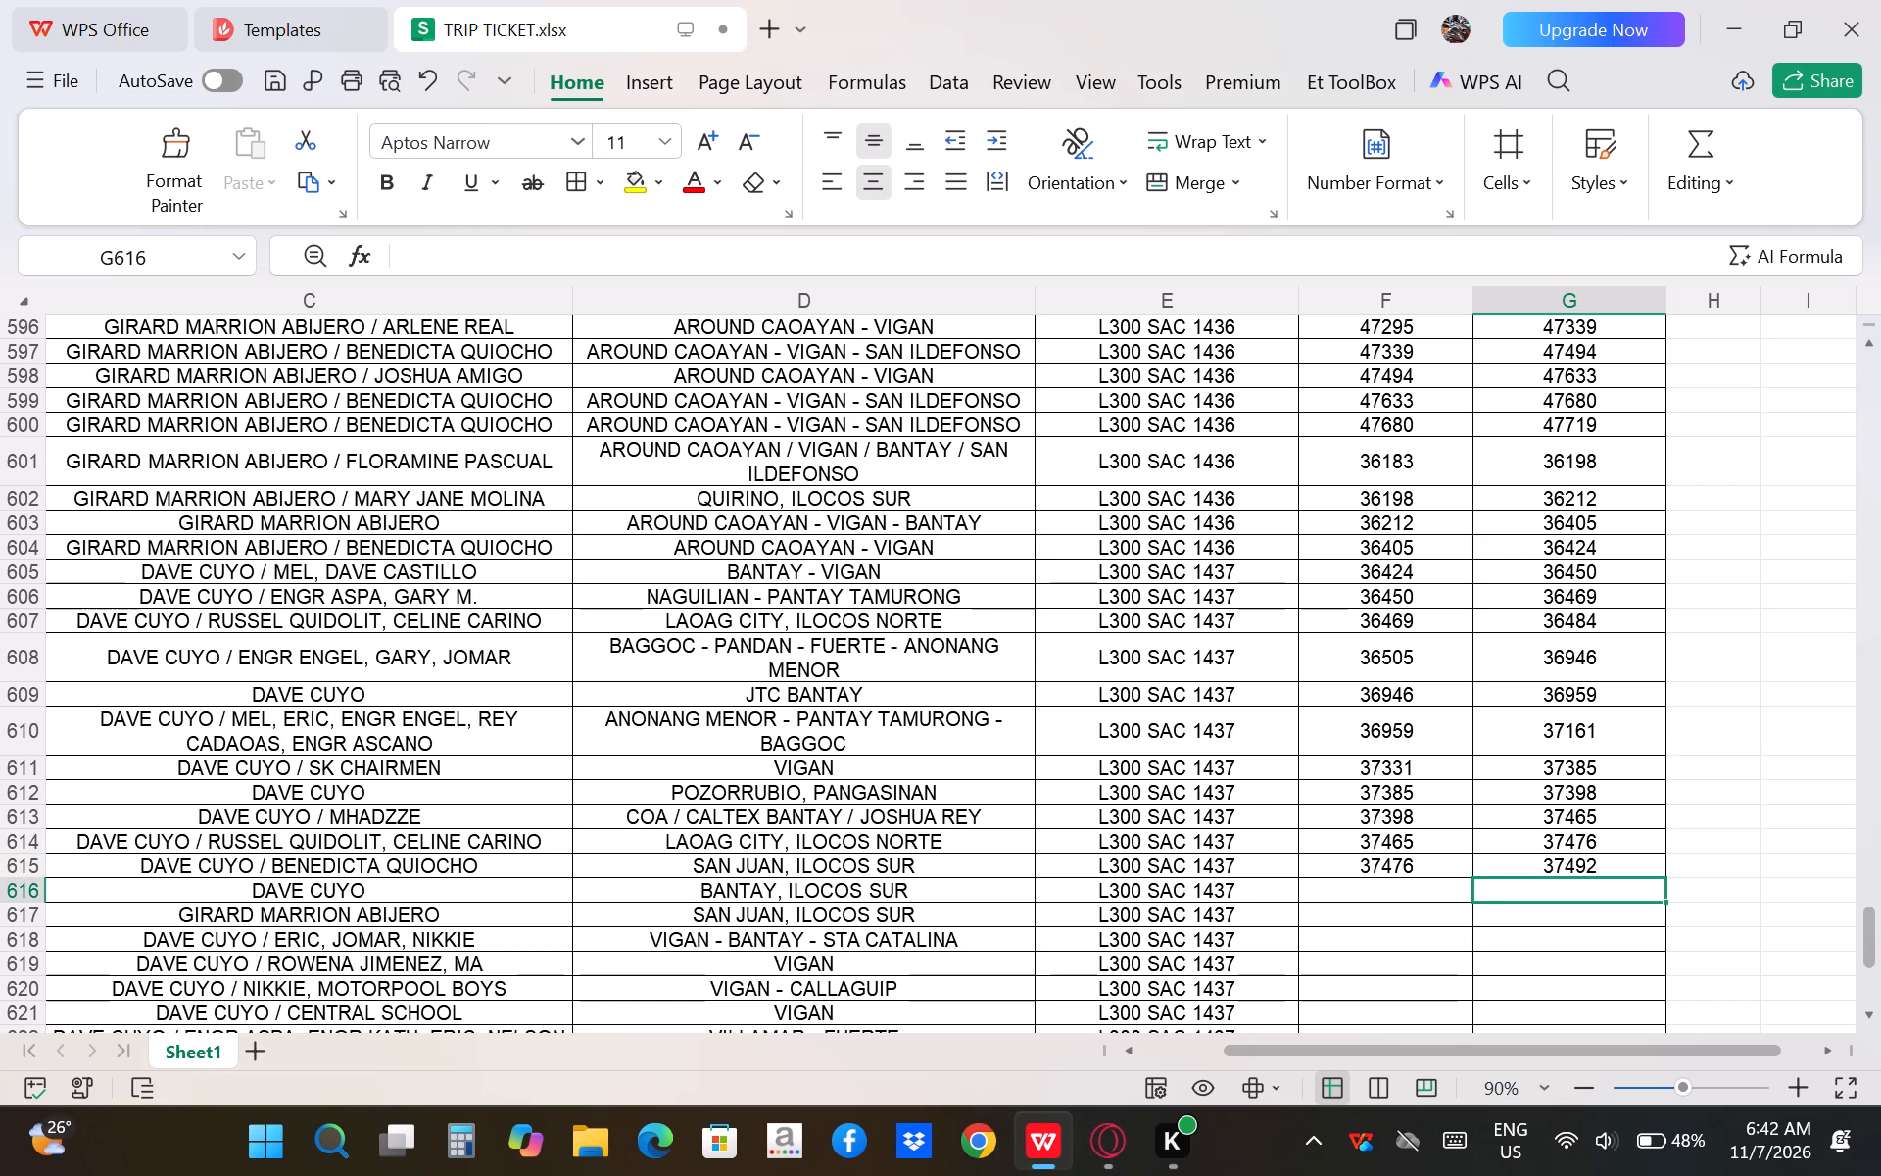
Copy the value of G615 into F616 and enter 37511 in G616 for the BANTAY, ILOCOS SUR trip.
click(1622, 865)
key(ctrl+c)
click(1411, 906)
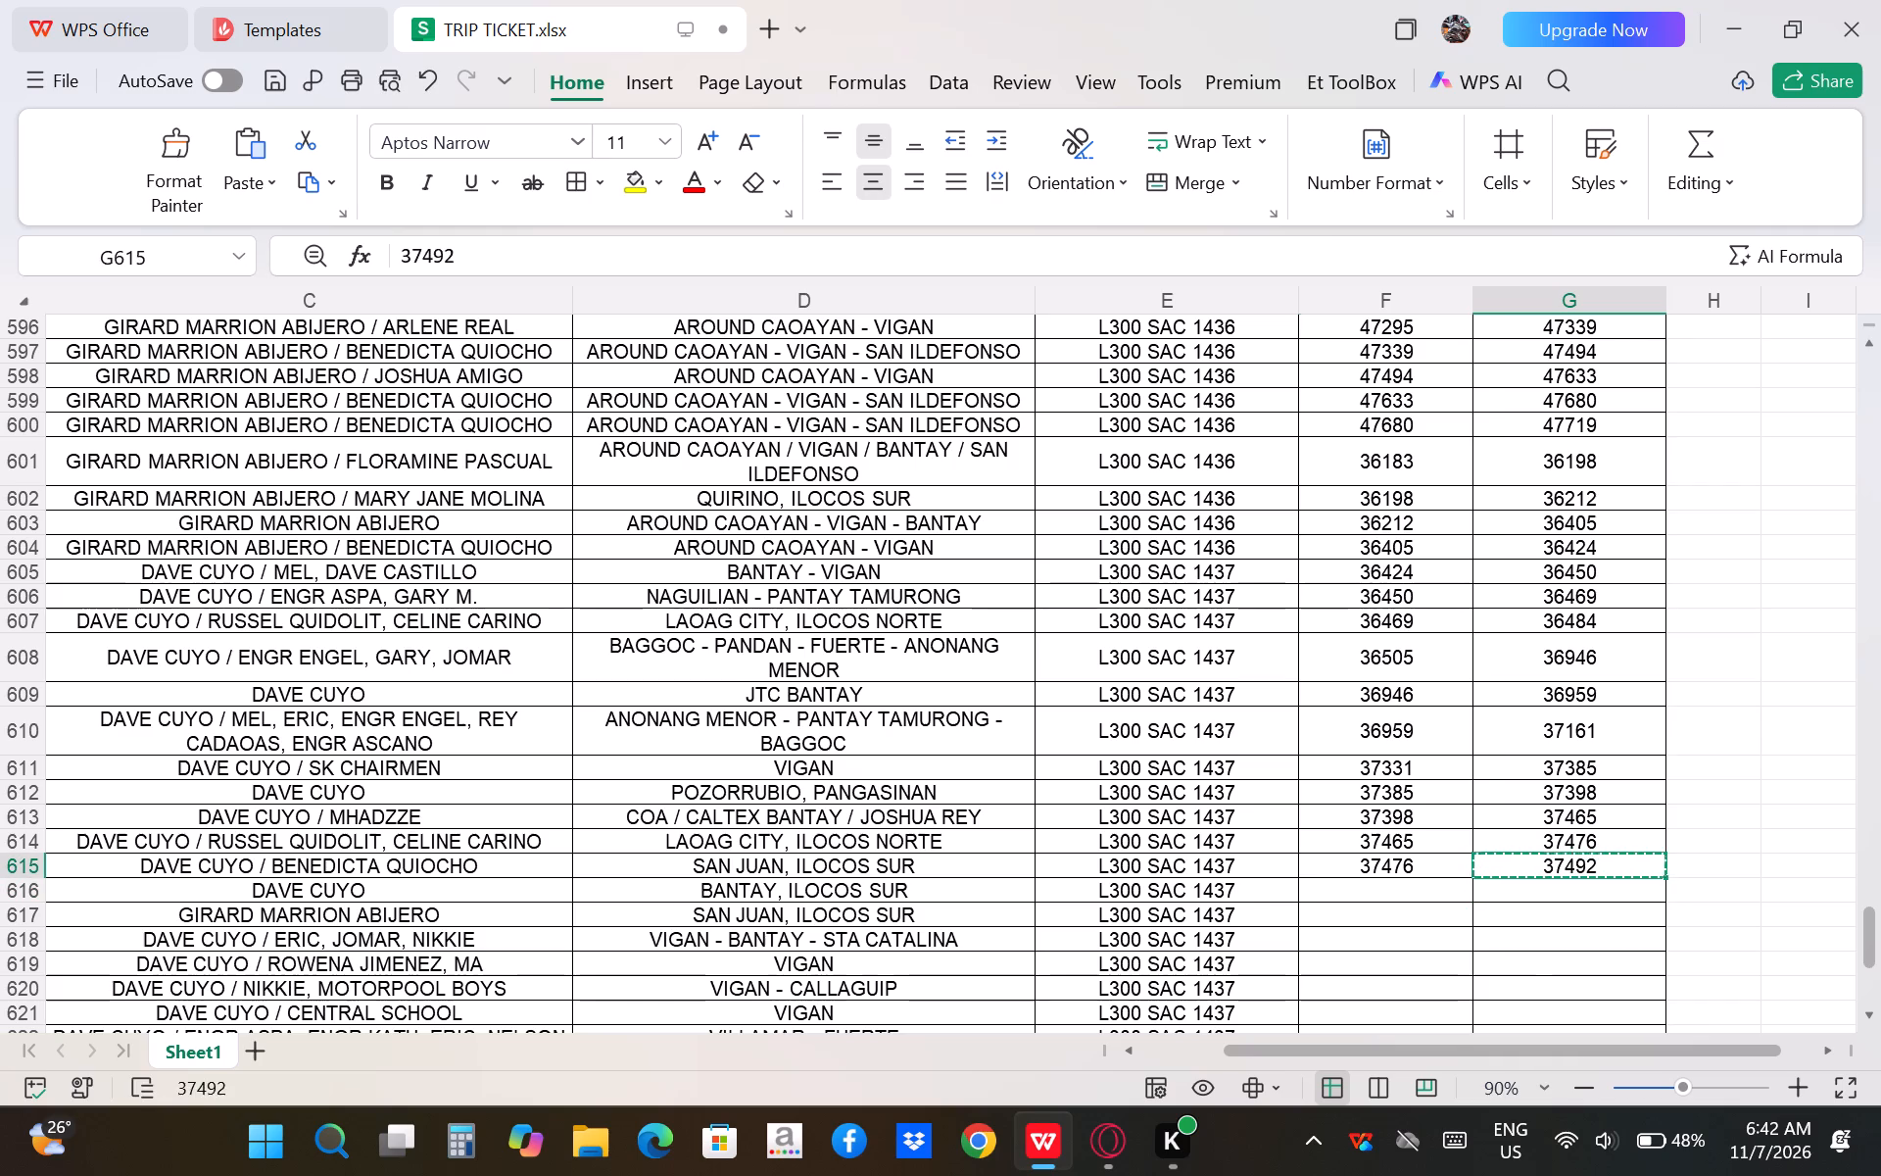
click(1404, 896)
key(Return)
key(Right)
key(3)
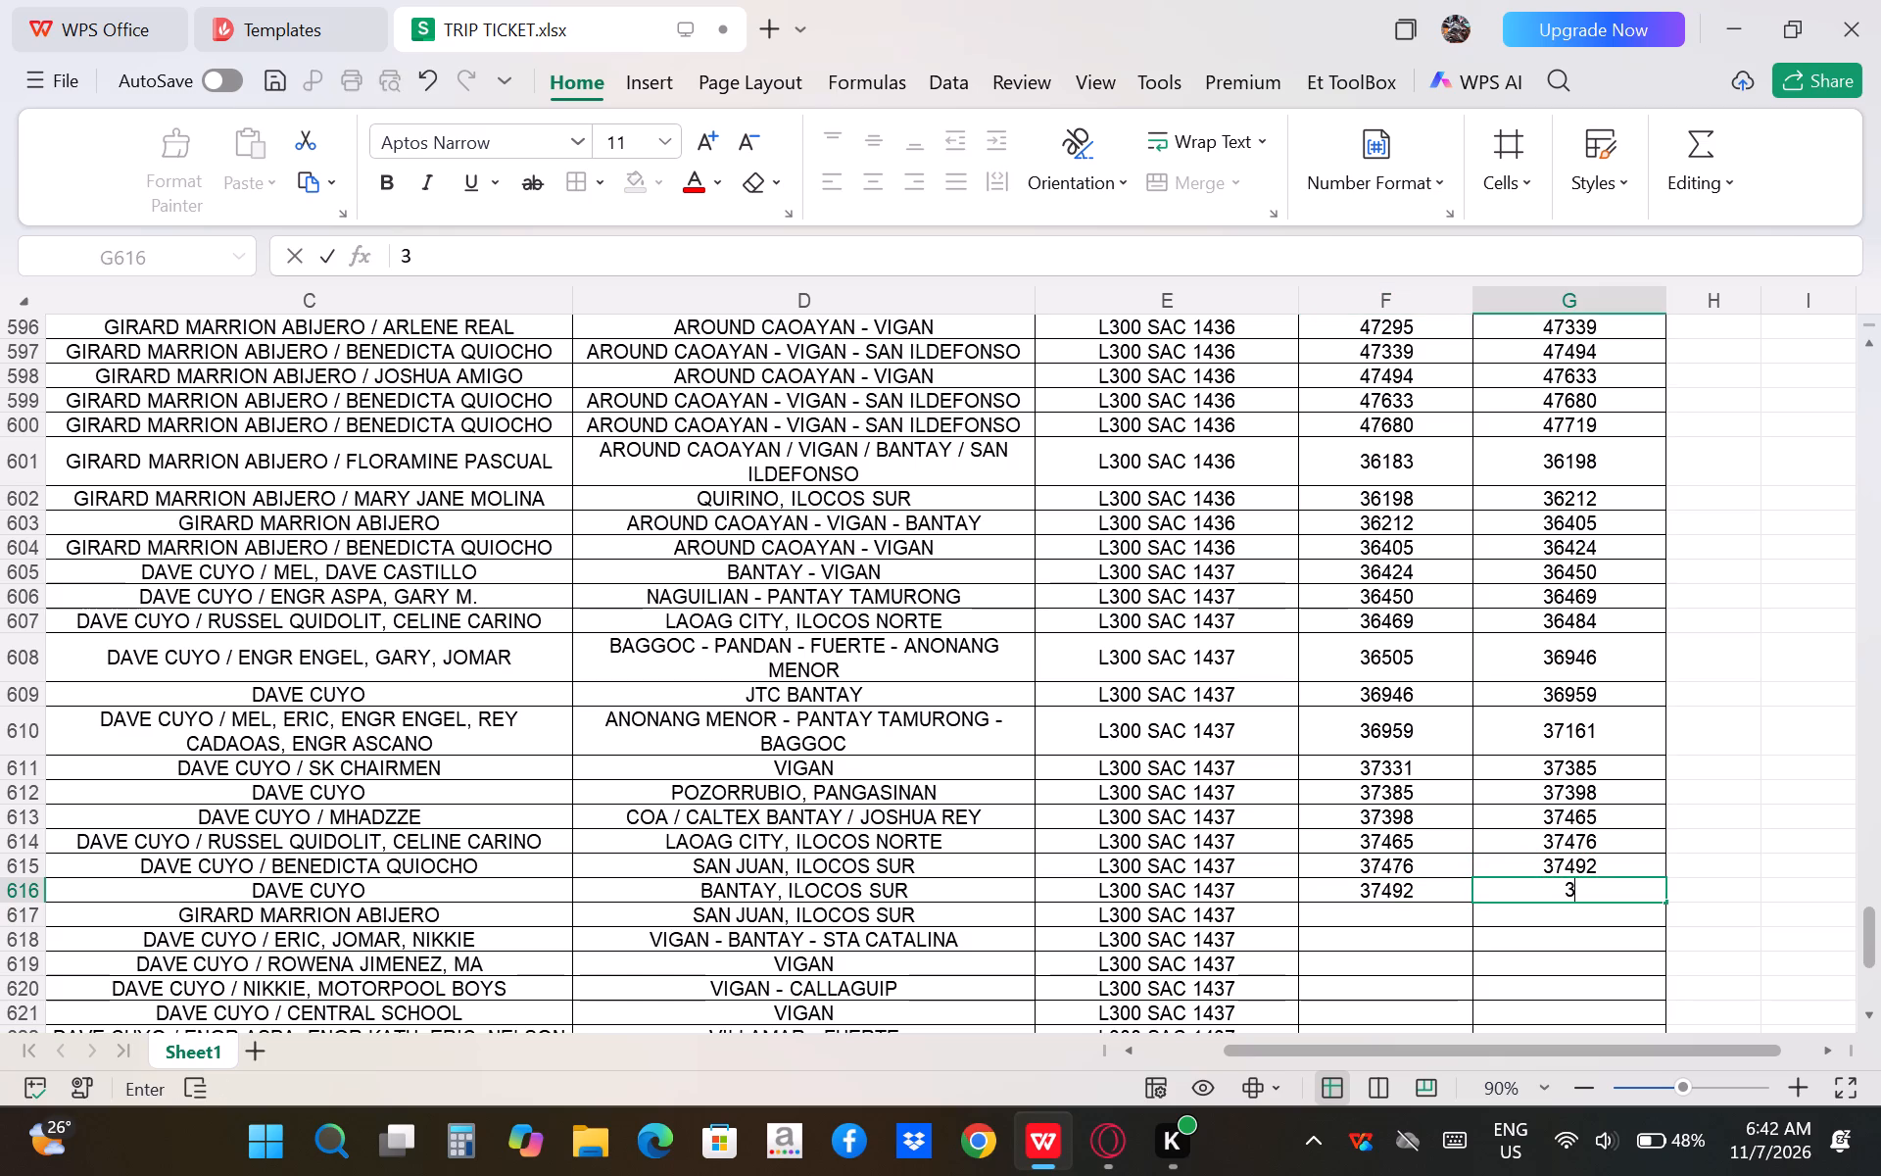
key(7)
text(511)
key(Return)
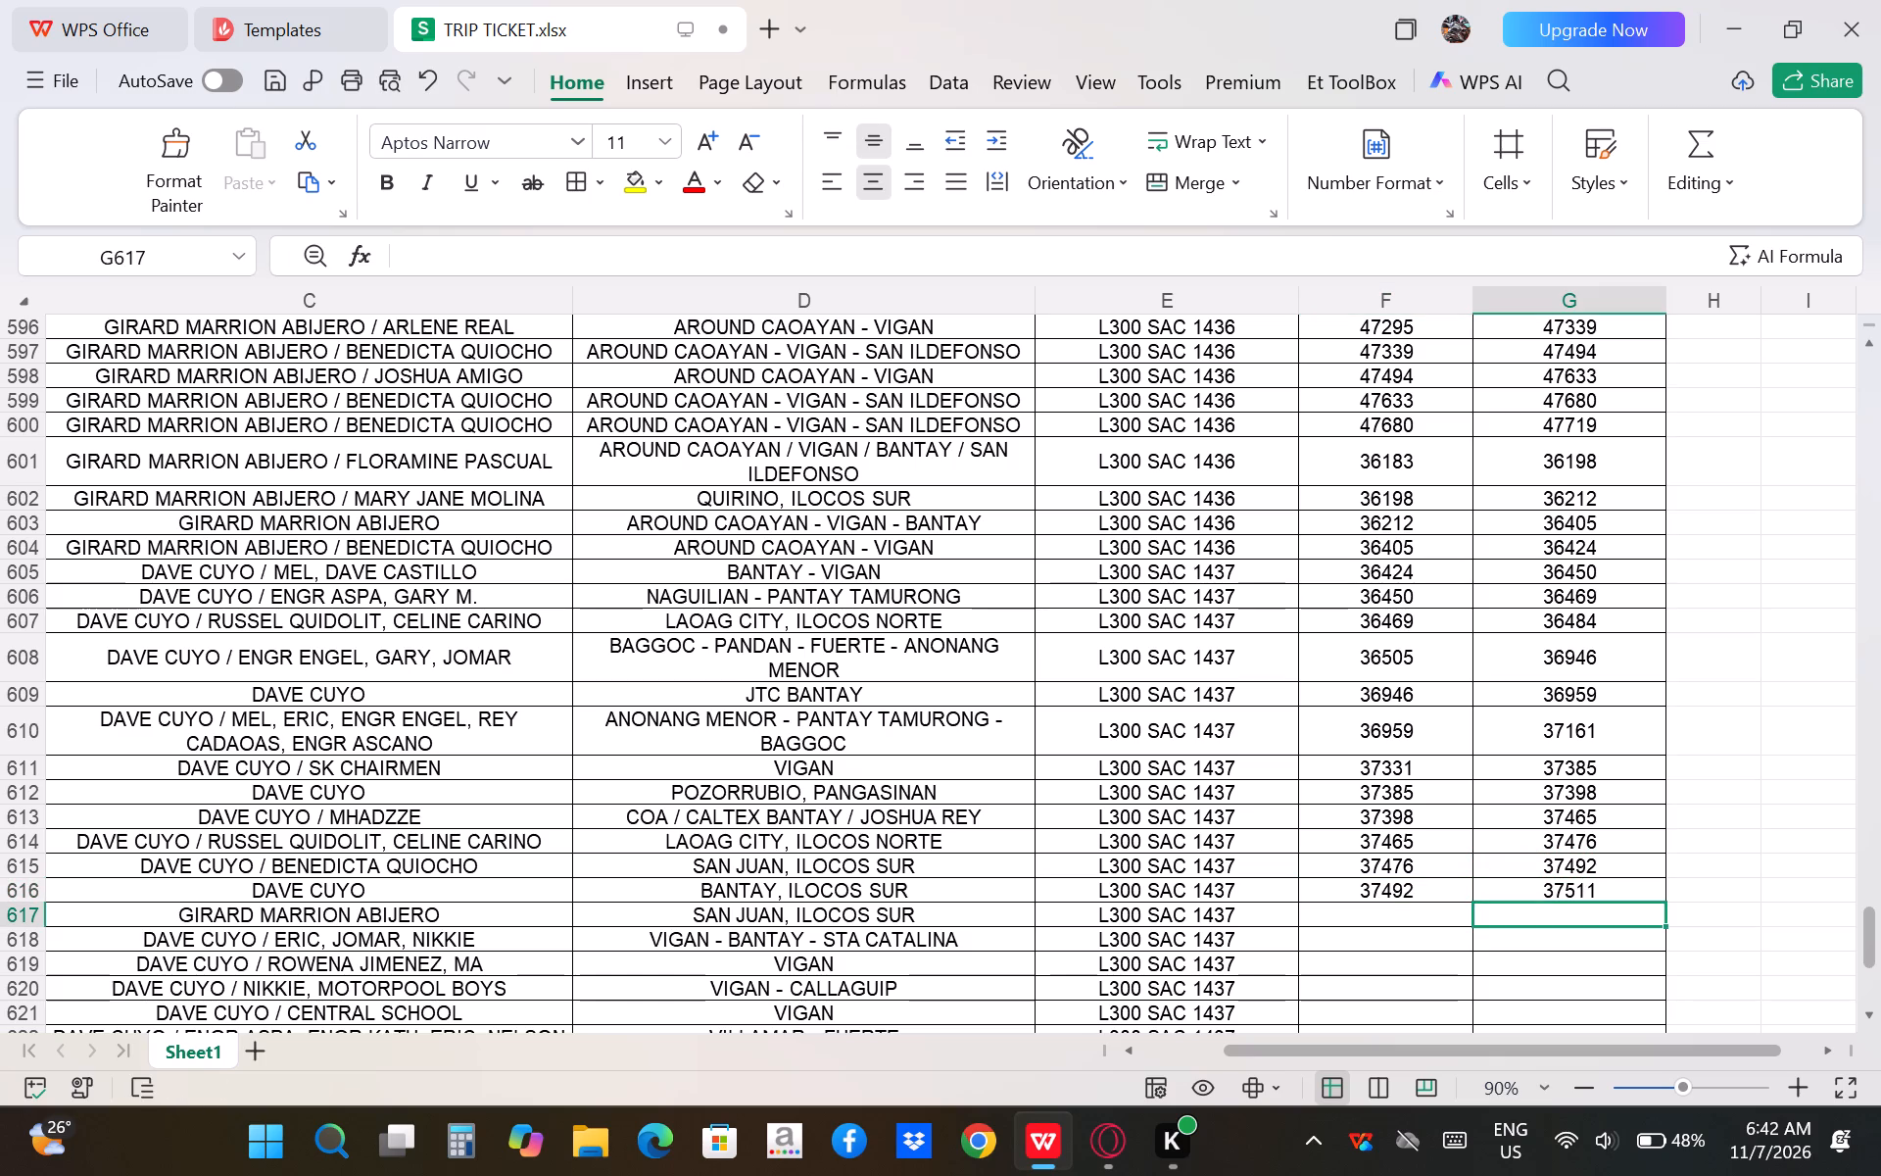
Enter 37515 in F617 and 37527 in G617 for the SAN JUAN, ILOCOS SUR trip.
click(1338, 882)
click(1335, 919)
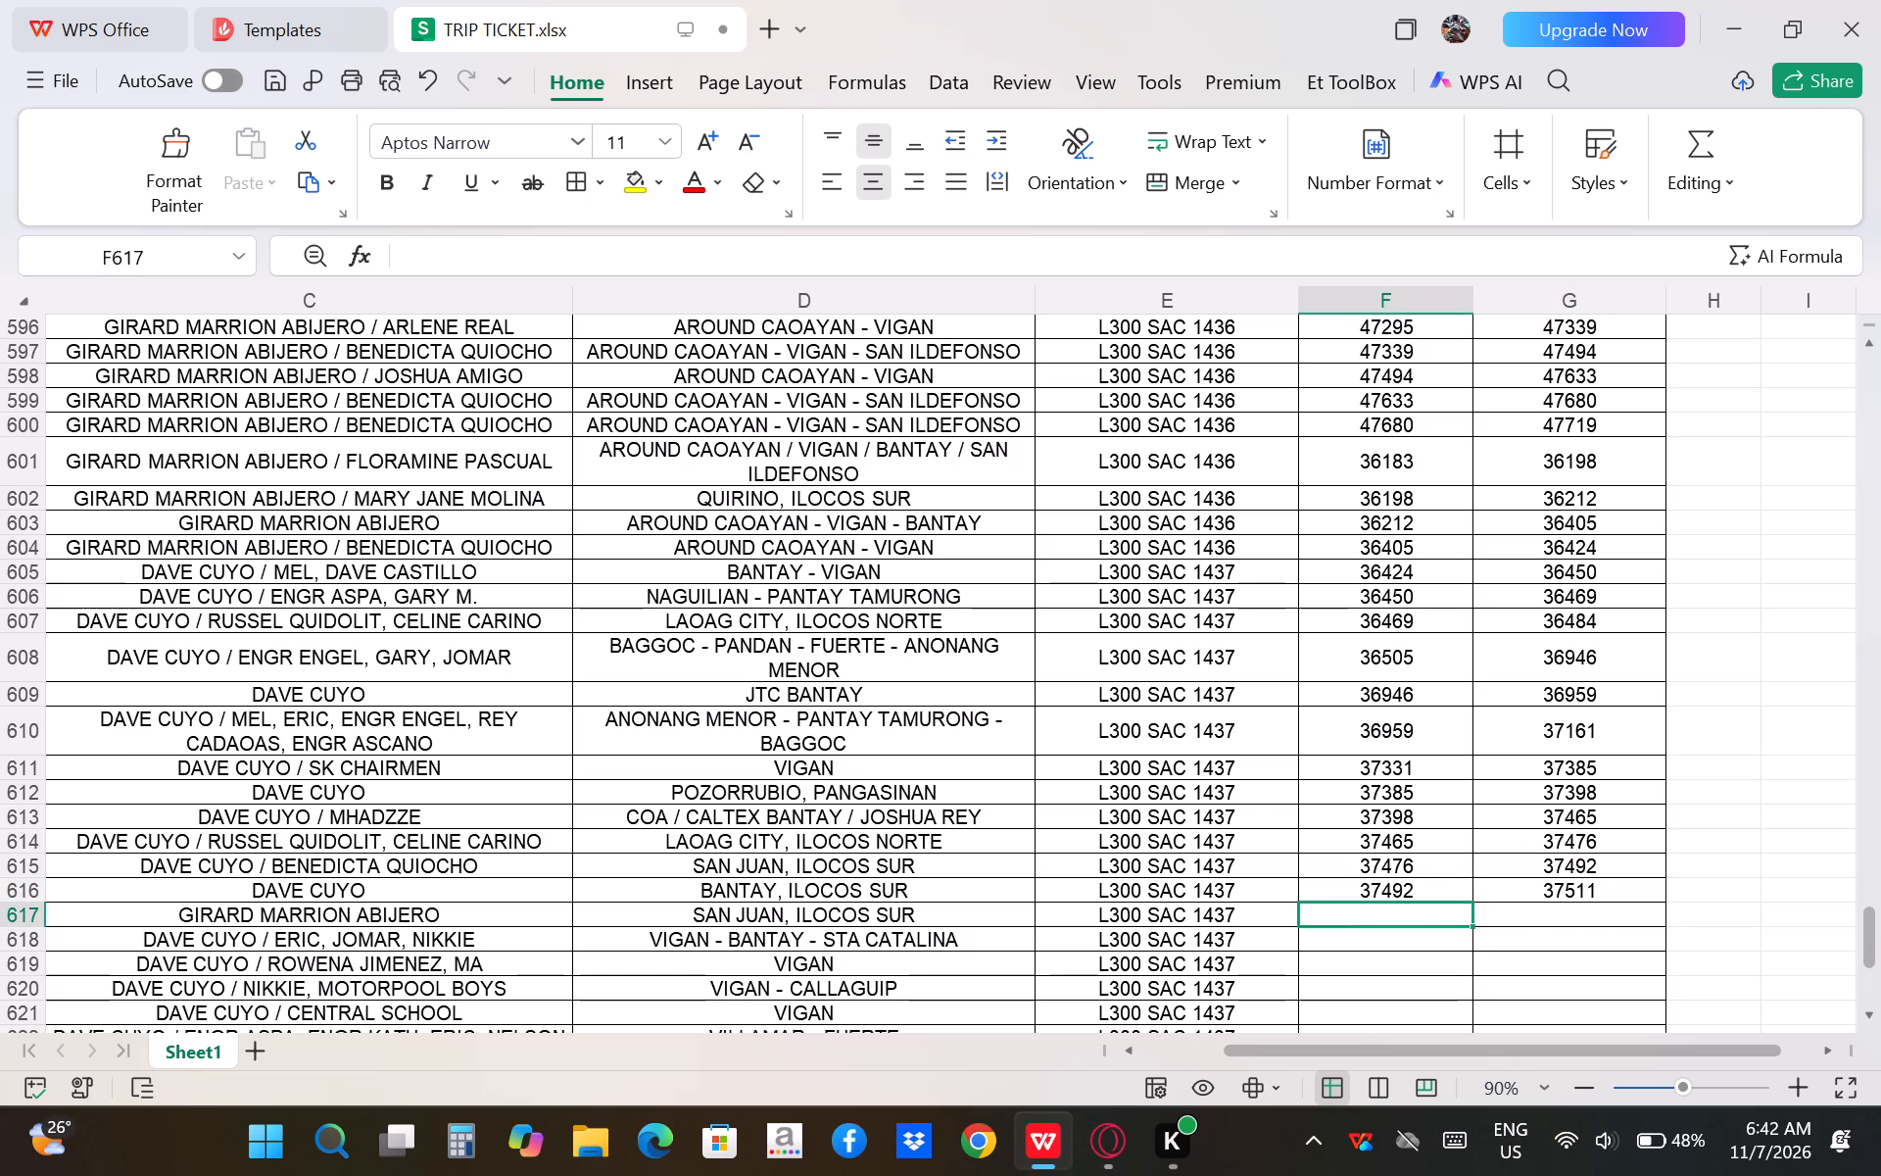
key(3)
key(7)
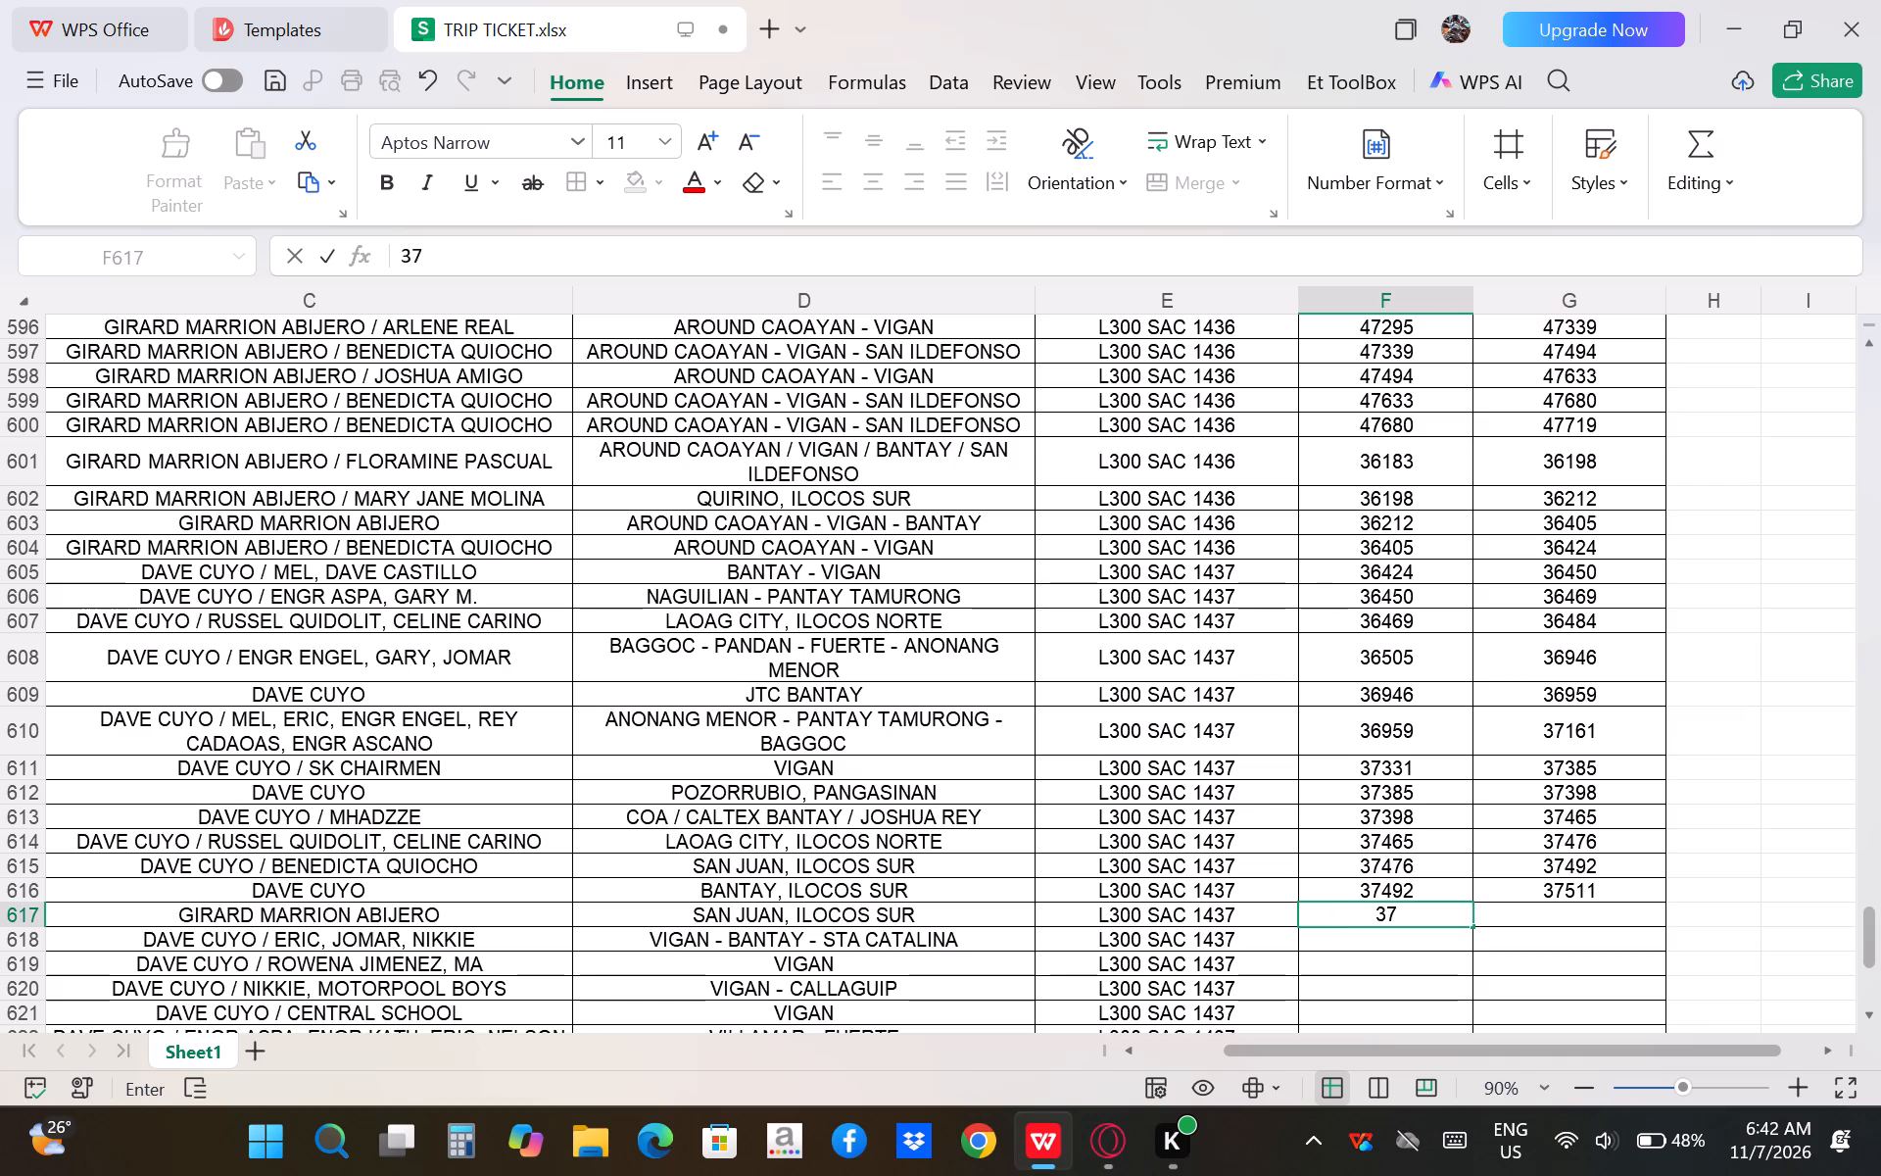
key(5)
text(15)
key(Right)
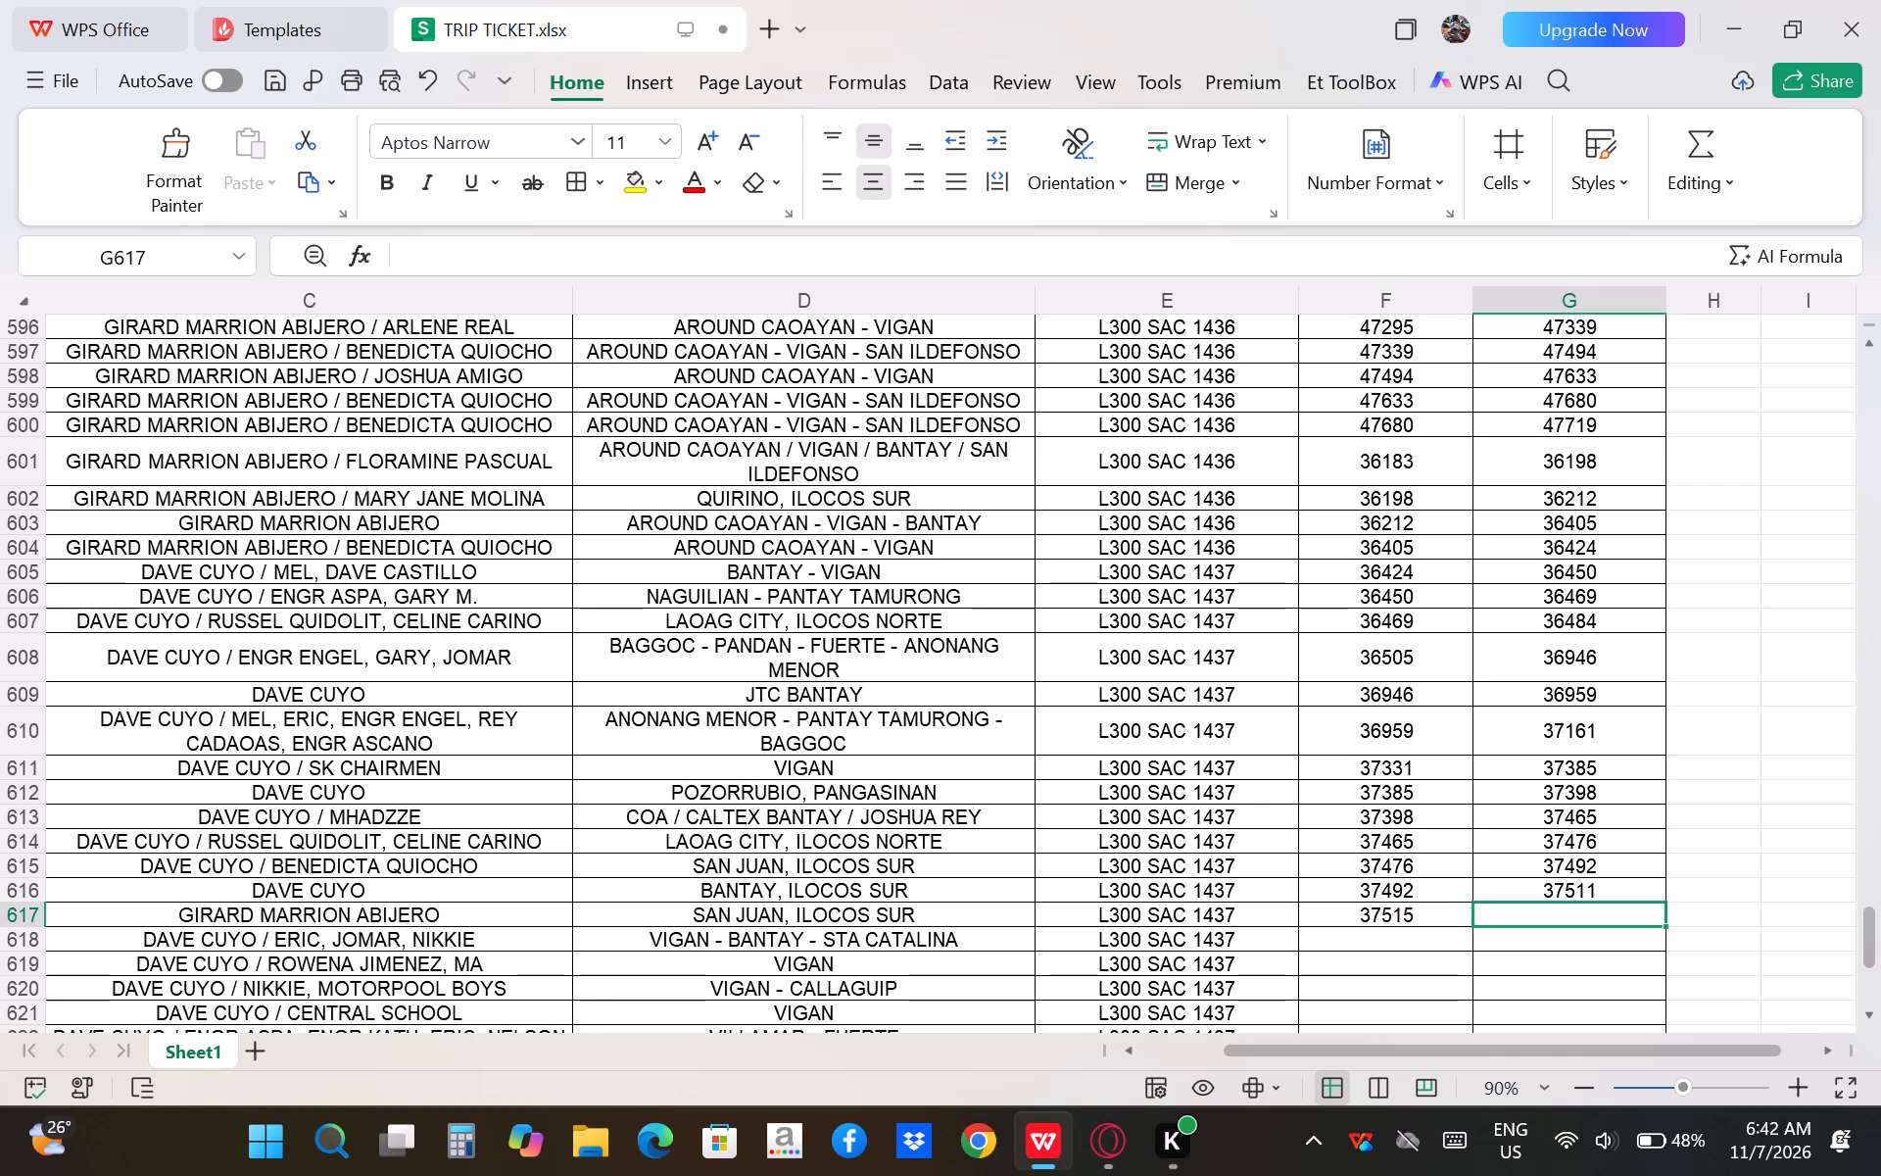
key(3)
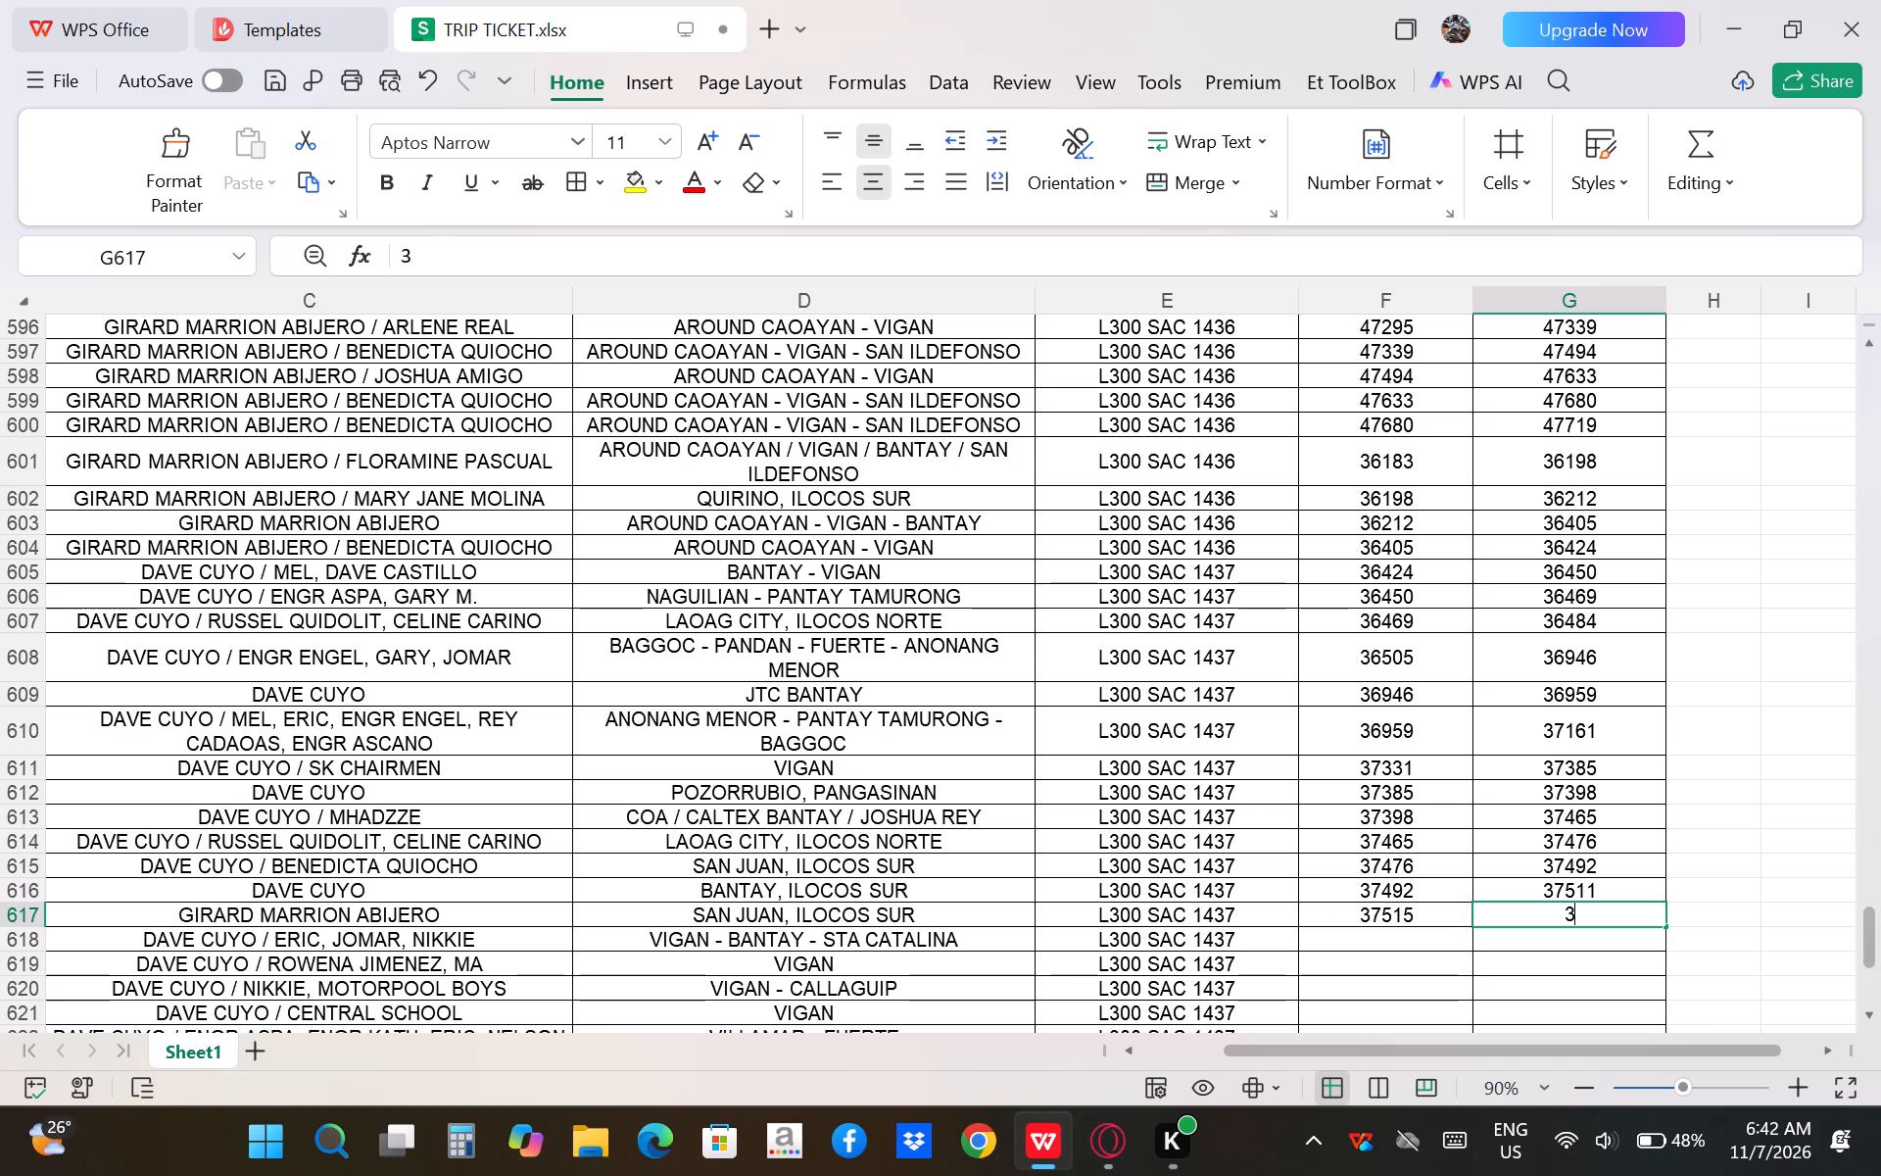
text(75)
key(2)
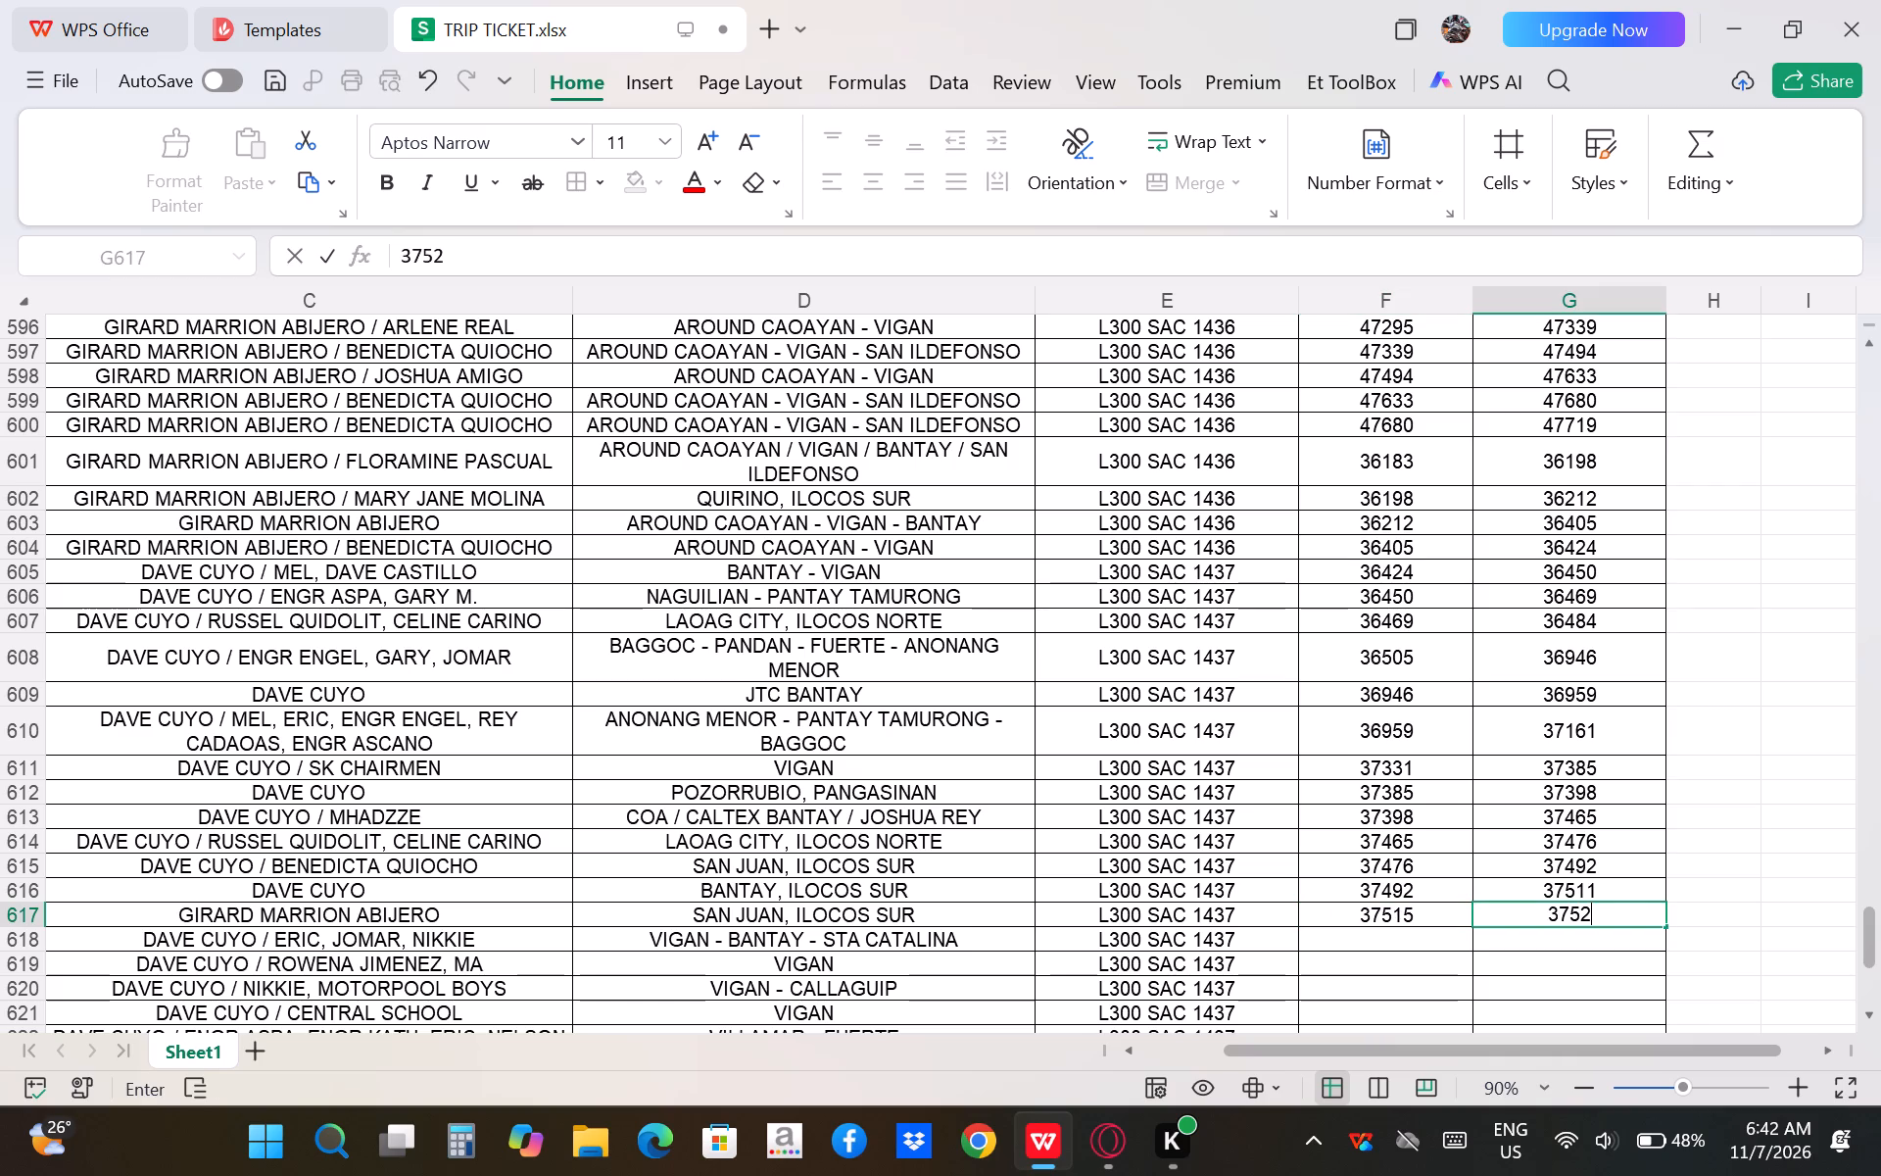
key(7)
key(Return)
Copy the value of G617 into F618 and enter 37561 in G618 for the VIGAN - BANTAY - STA CATALINA trip.
click(1326, 948)
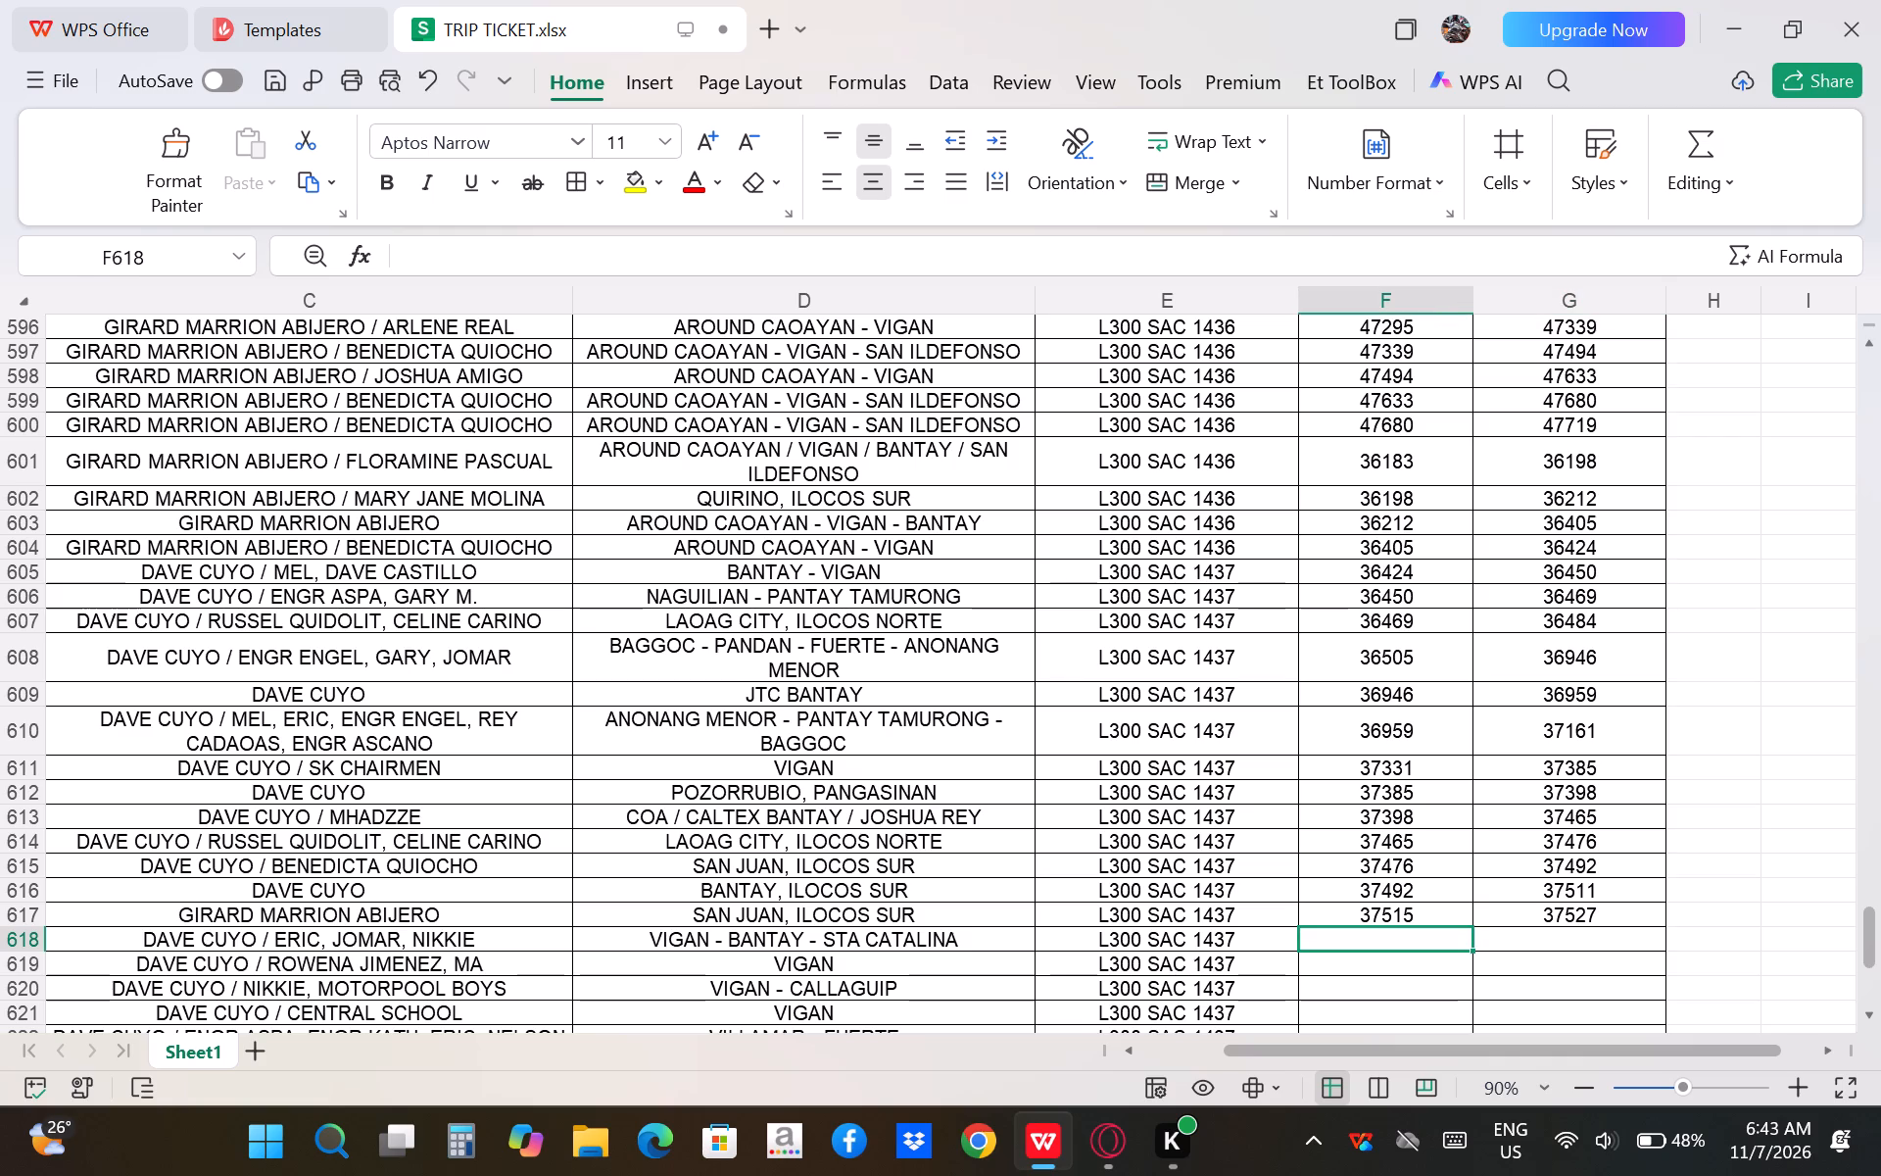
click(1605, 925)
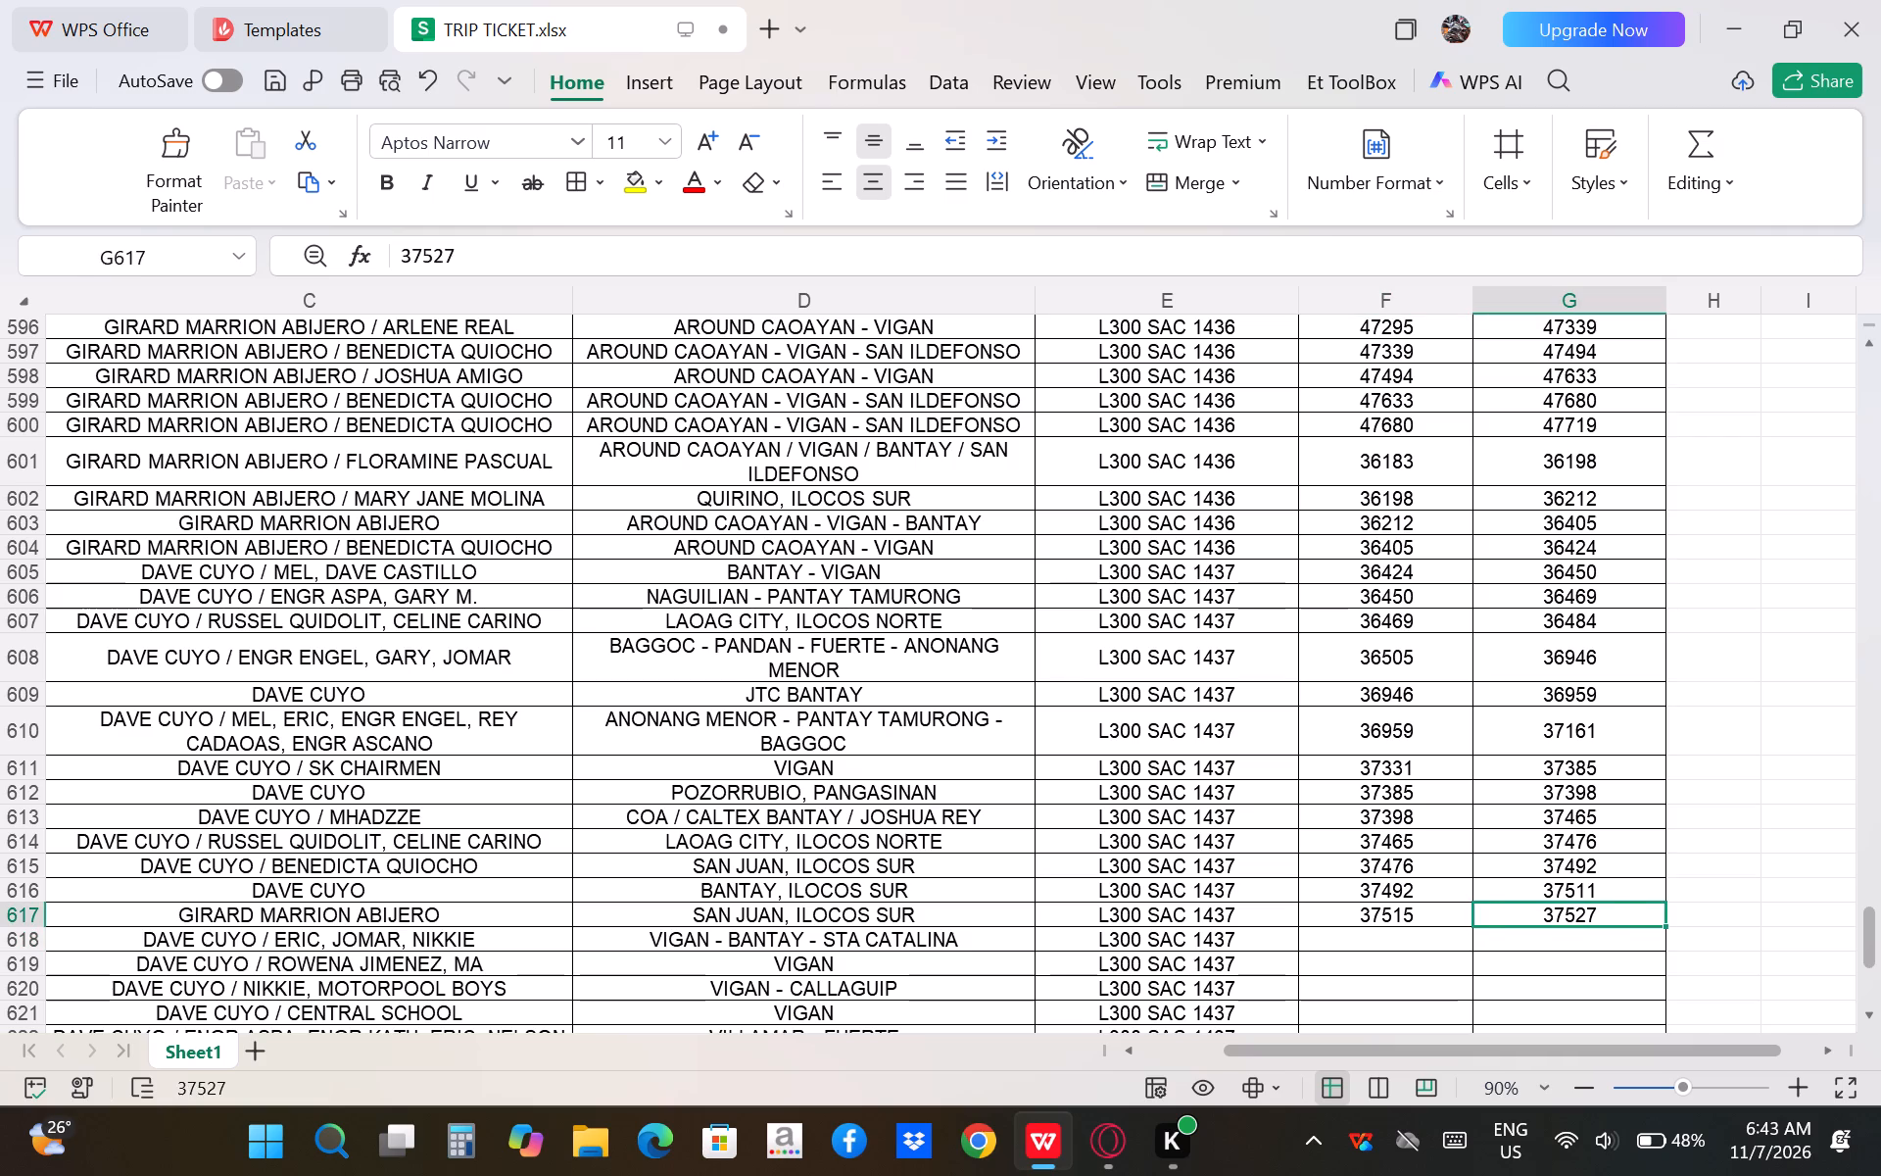
key(ctrl+c)
click(1382, 937)
key(Return)
key(Right)
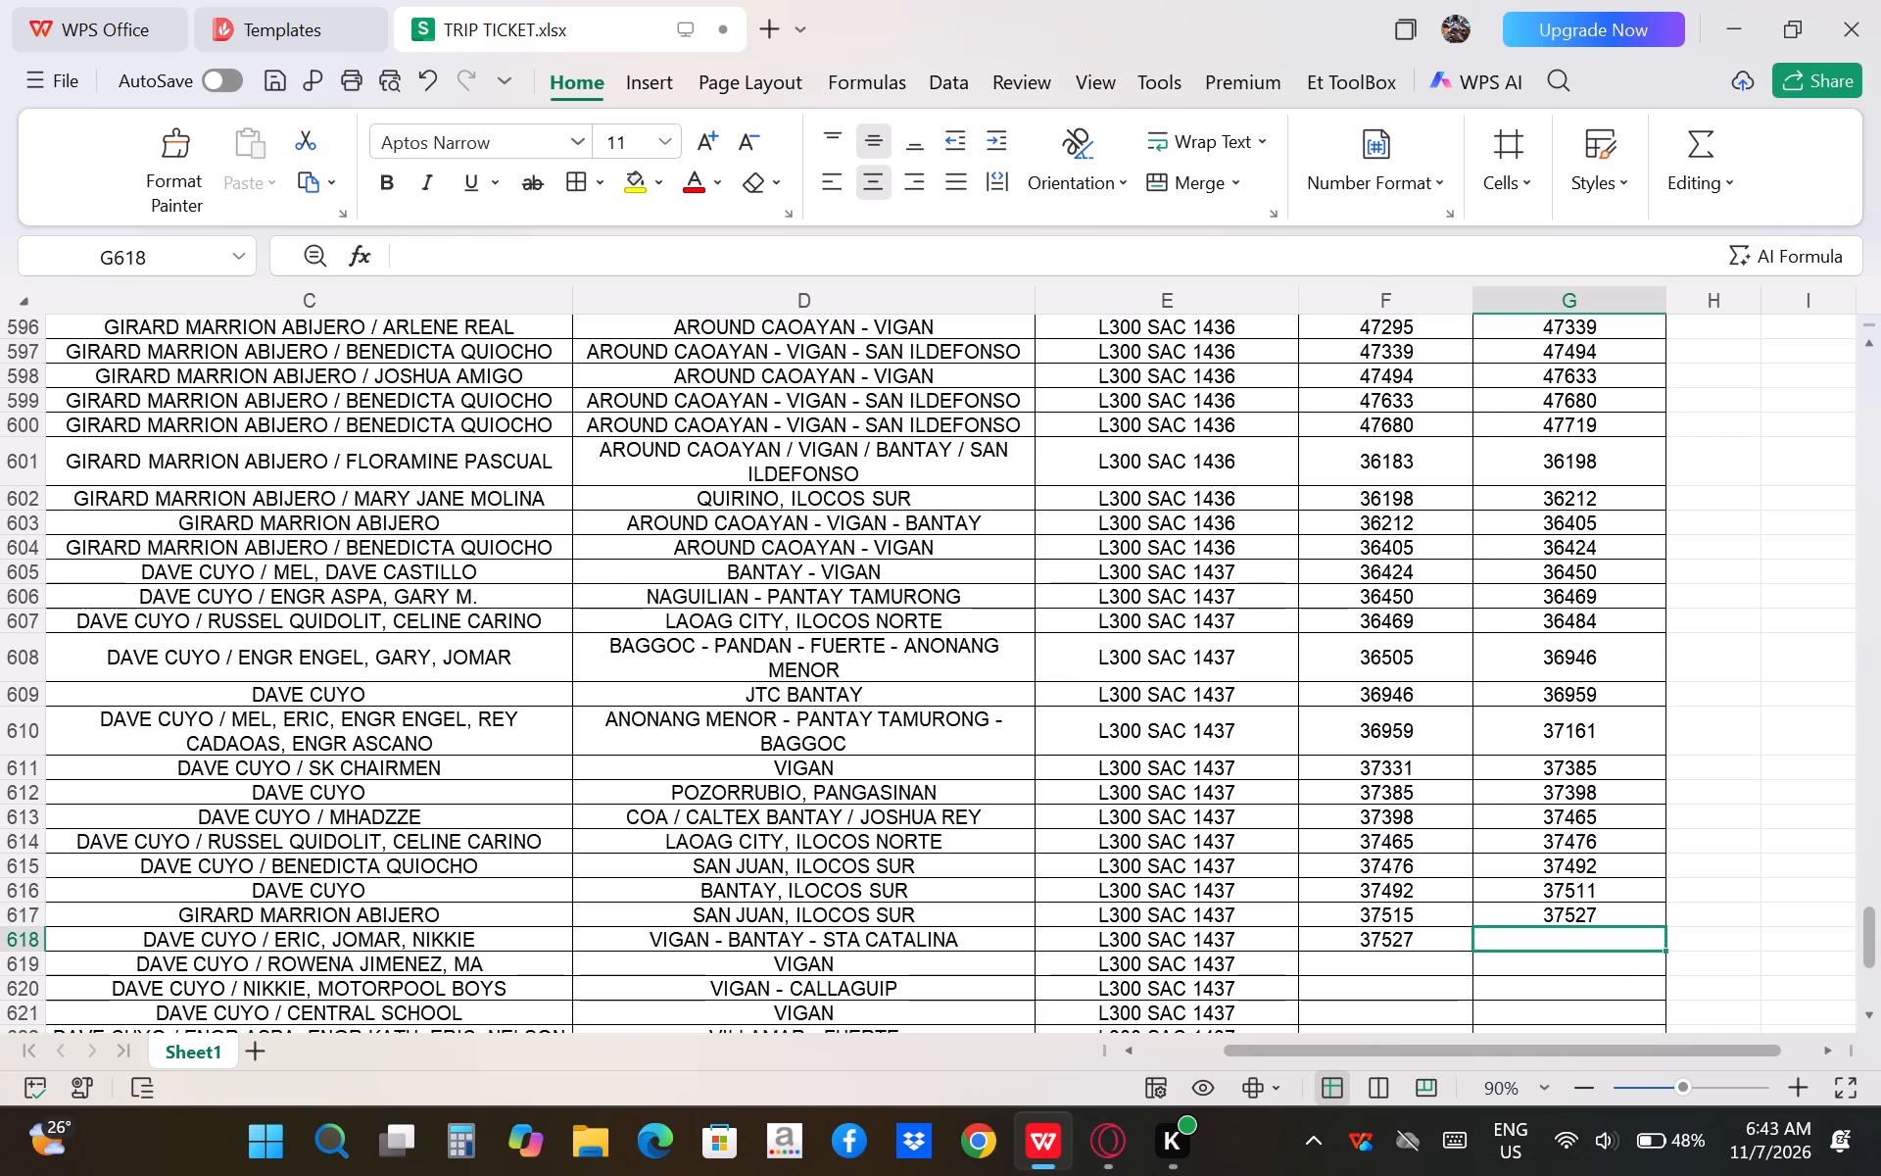
key(3)
text(756)
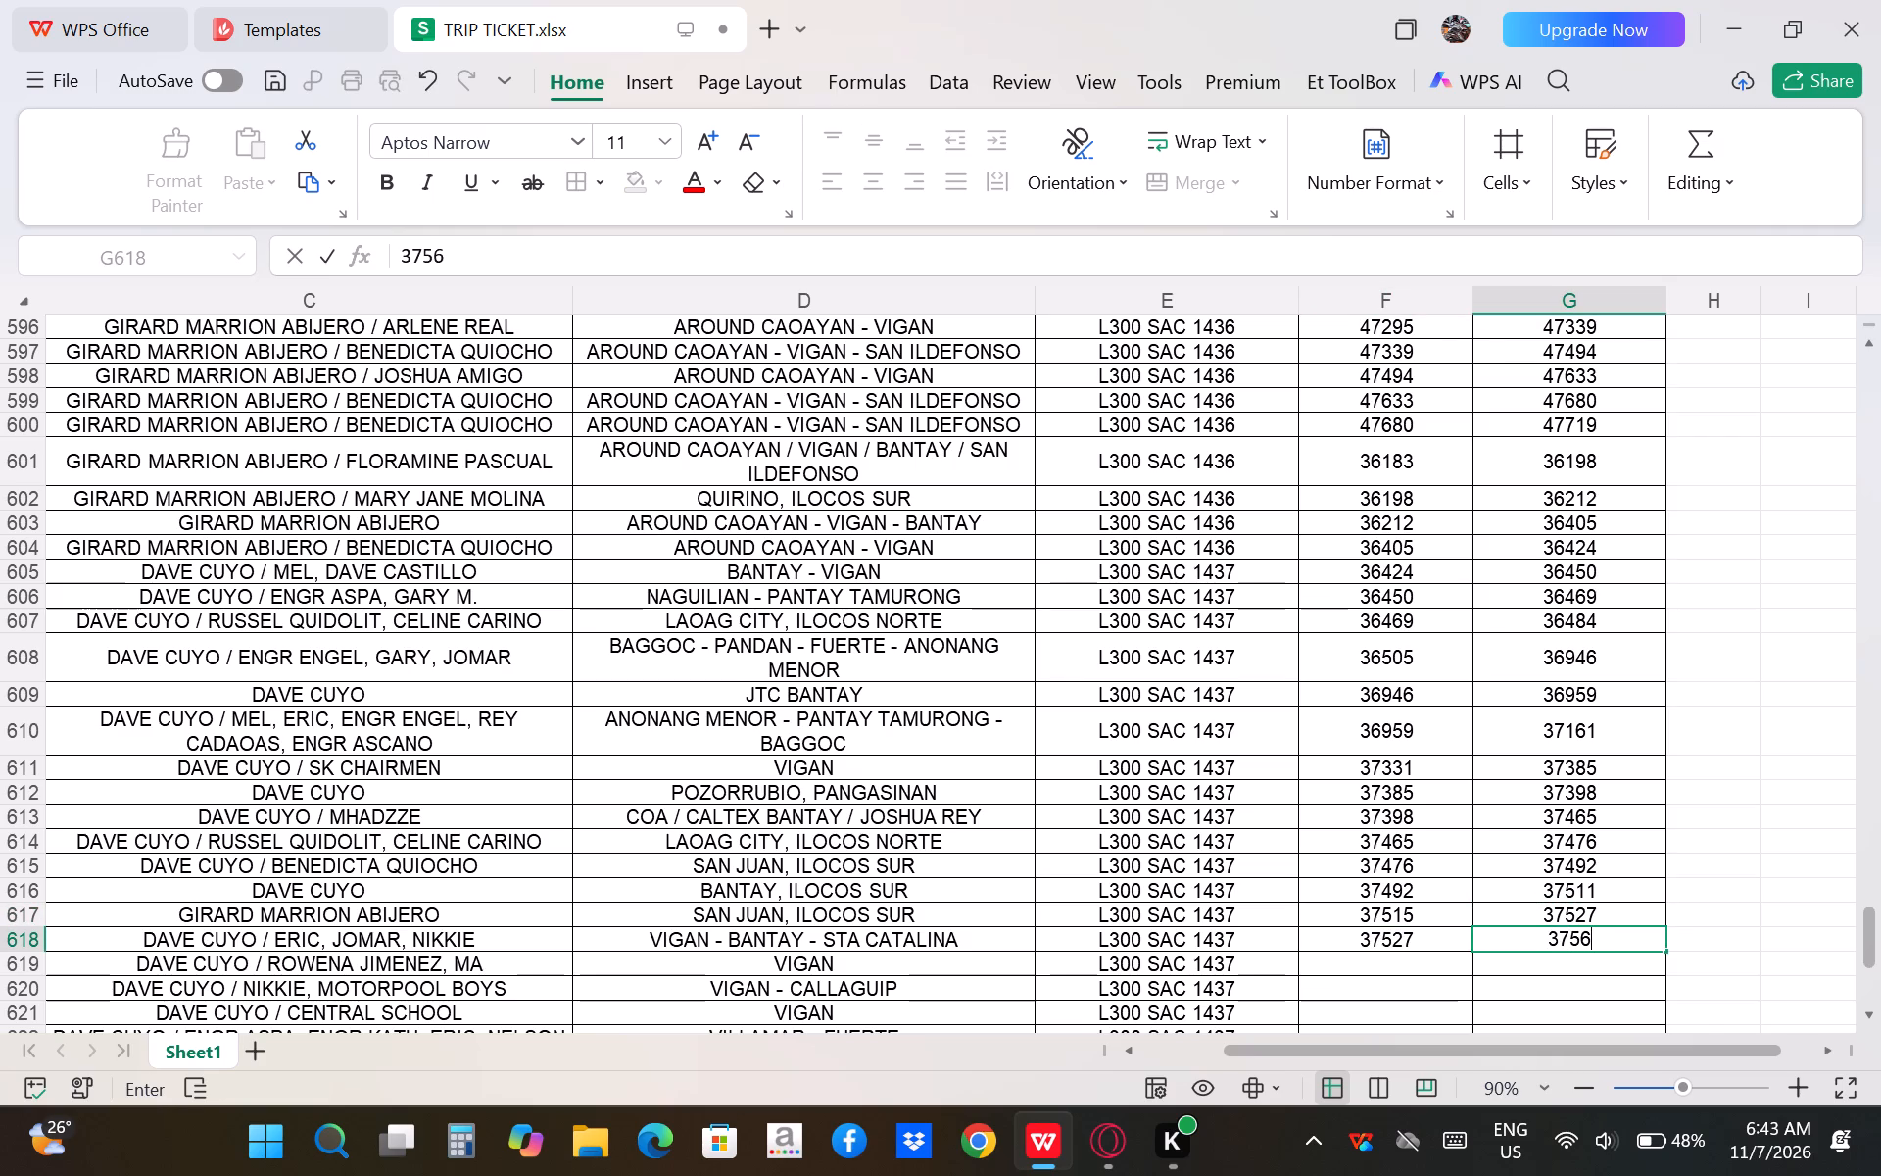
key(1)
key(Return)
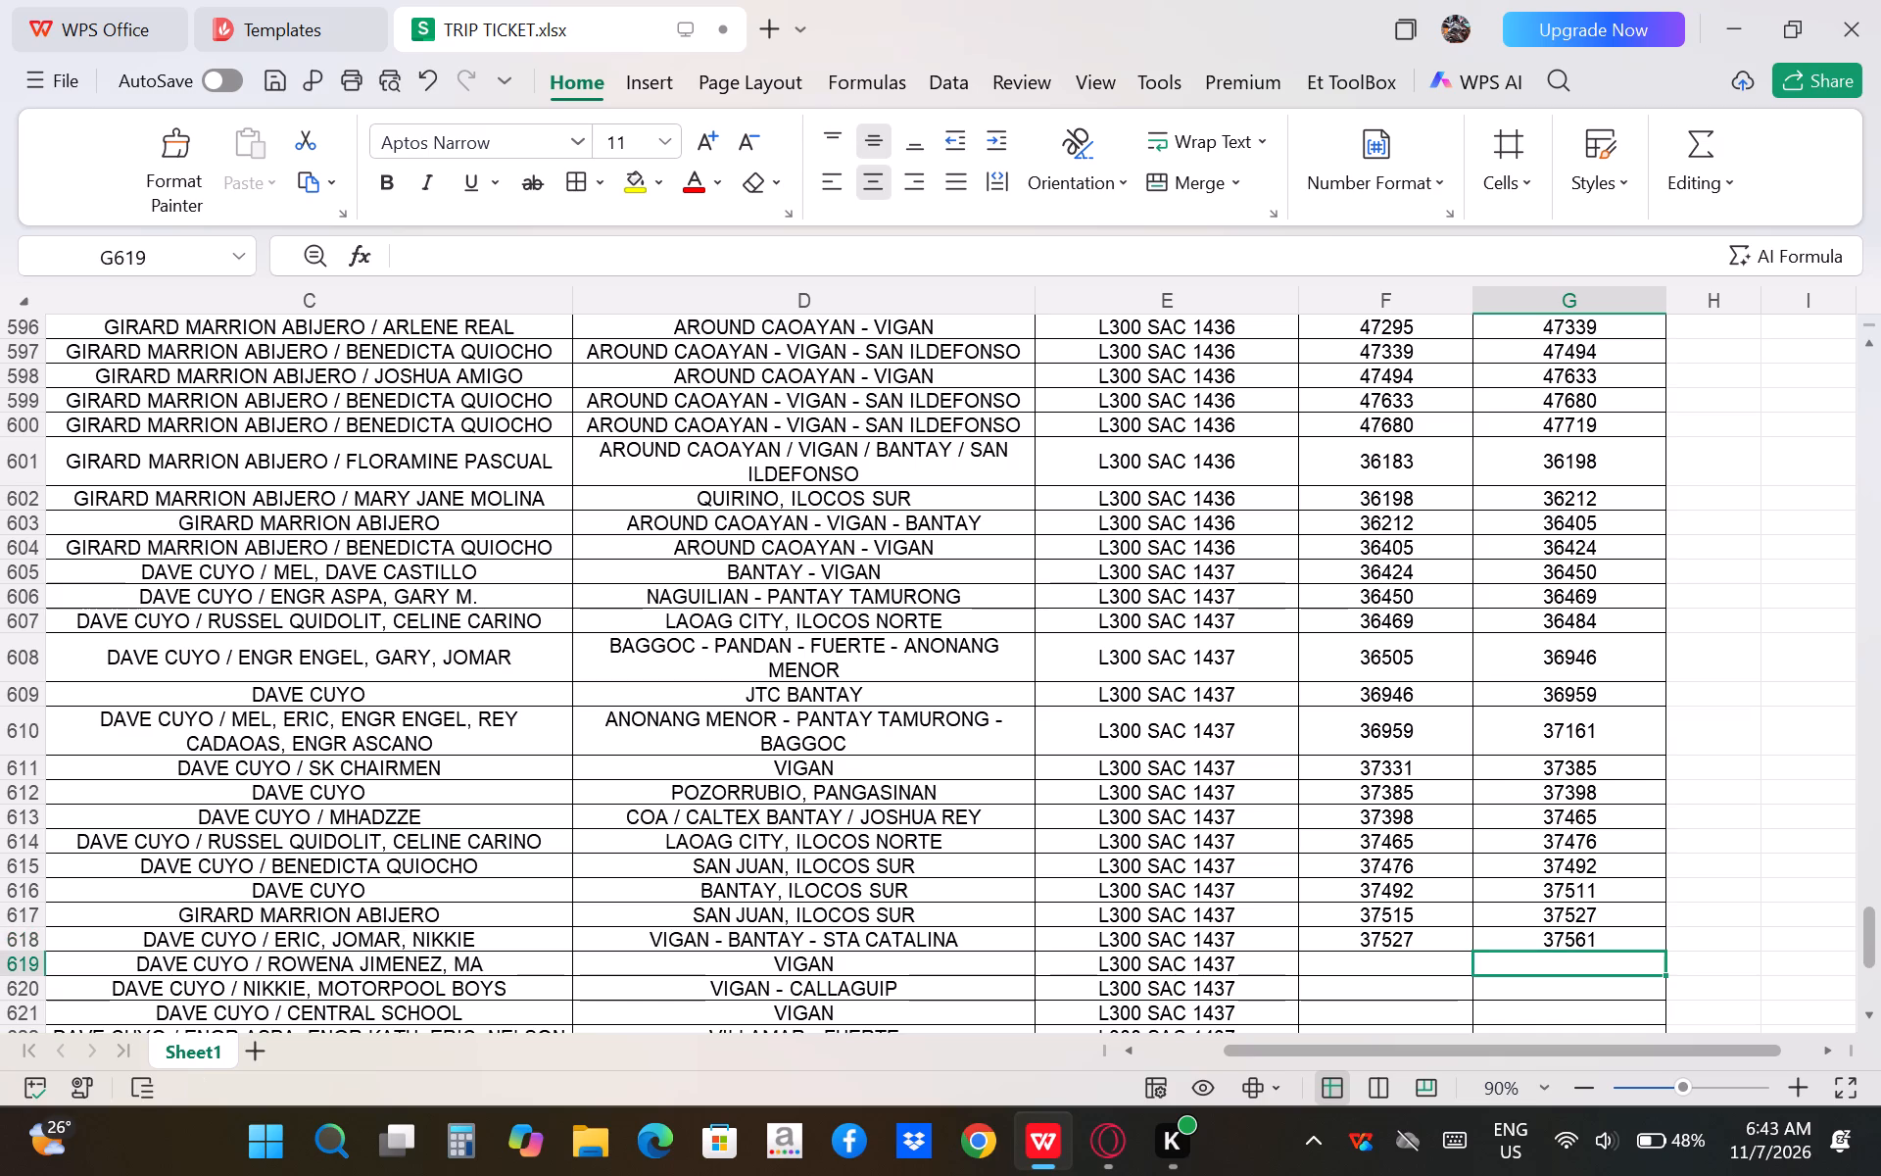
Copy the value of G618 into F619 and enter 37625 in G619 for the VIGAN trip.
click(1528, 934)
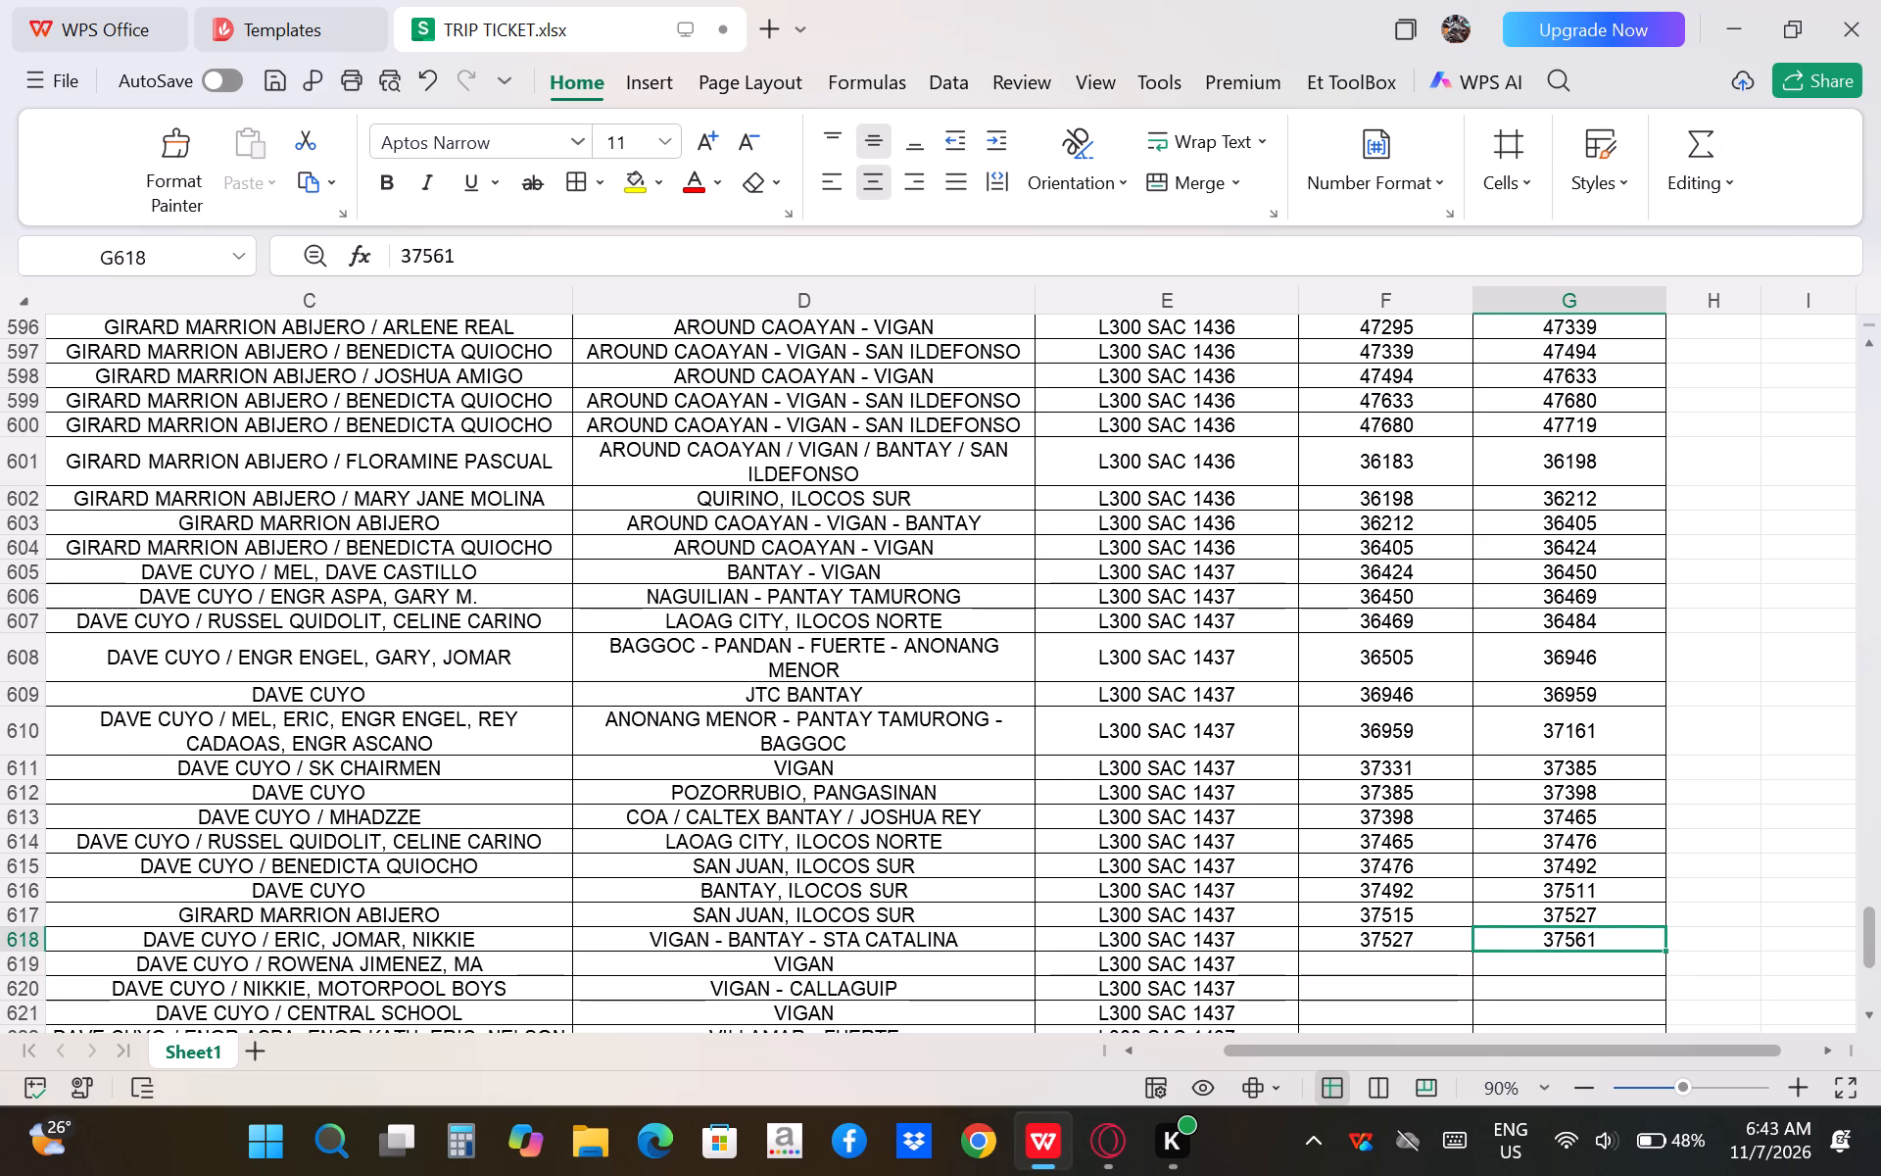
key(ctrl+c)
click(1433, 960)
key(Return)
key(Right)
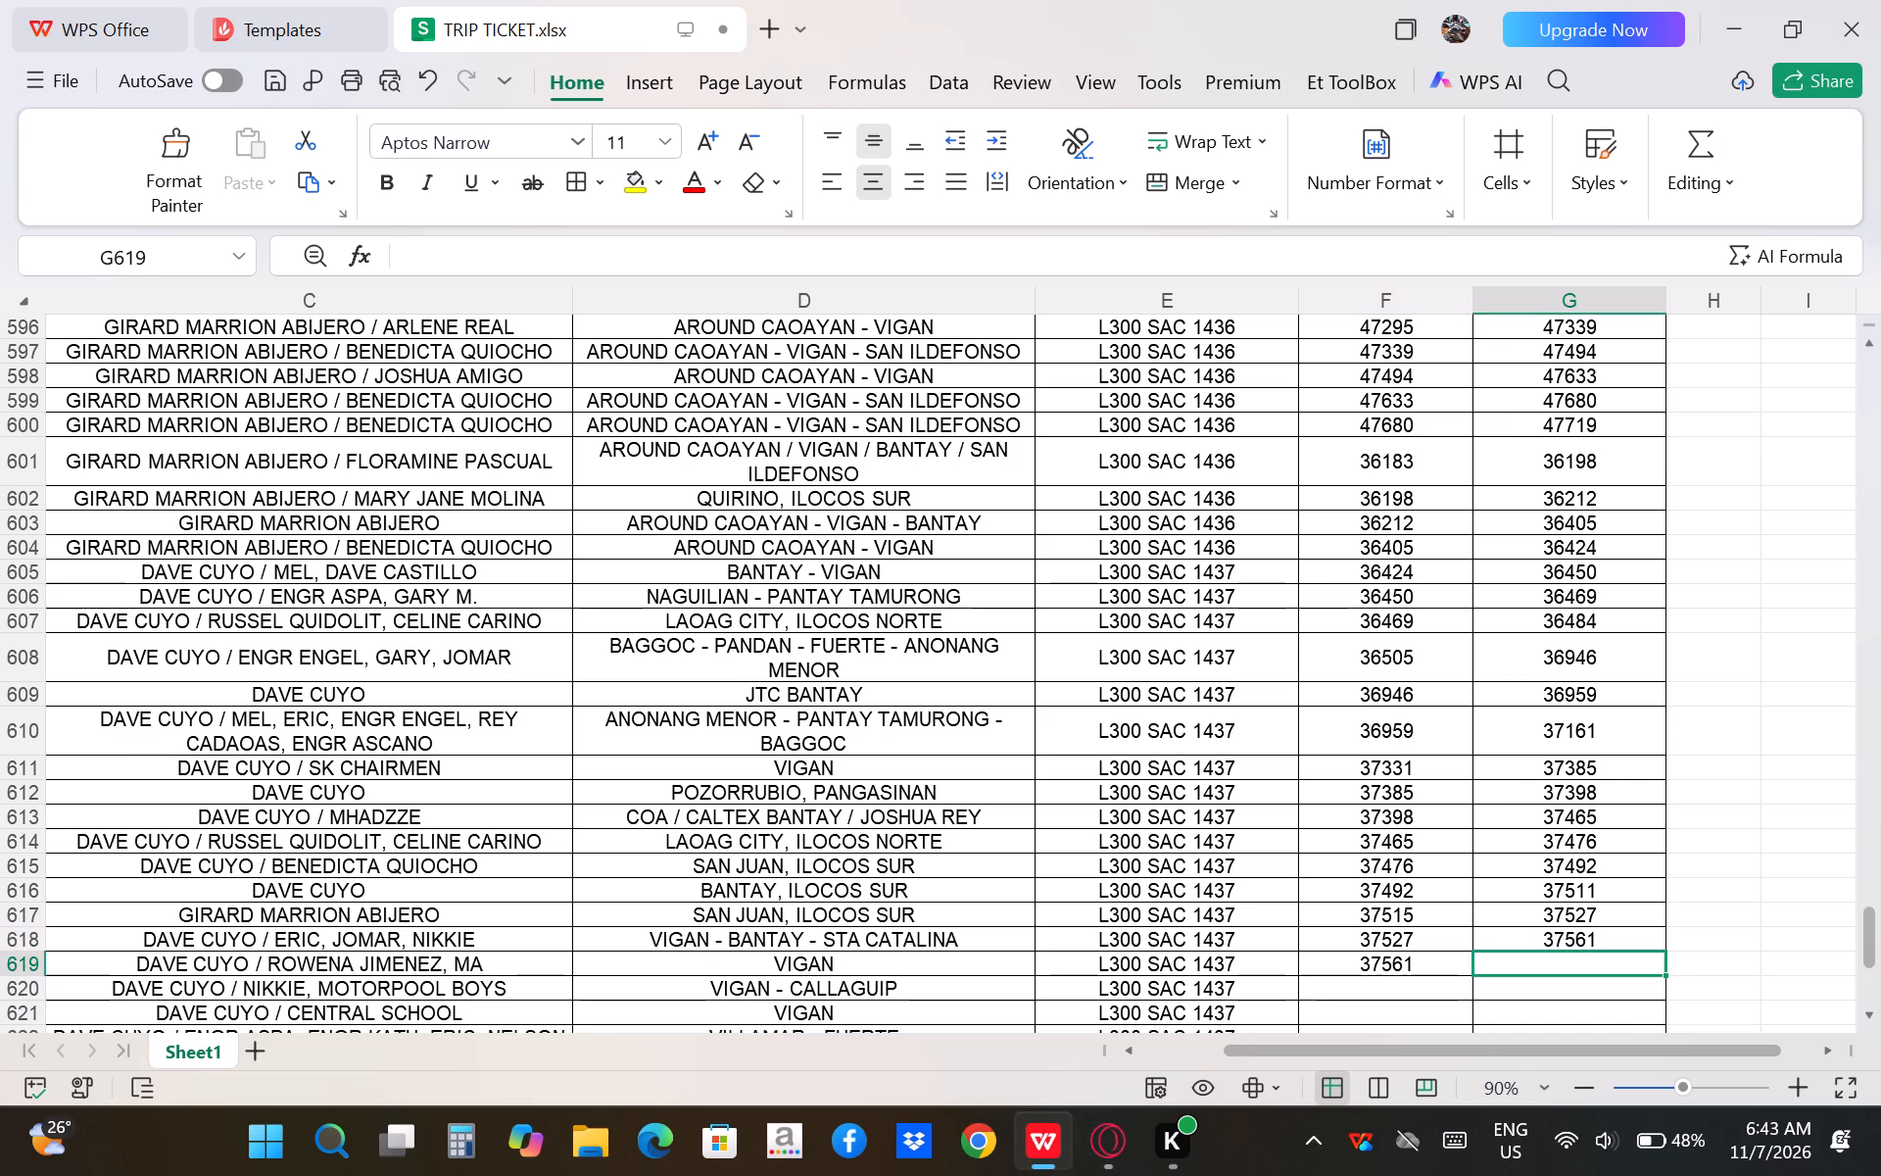
text(3762)
key(5)
key(Return)
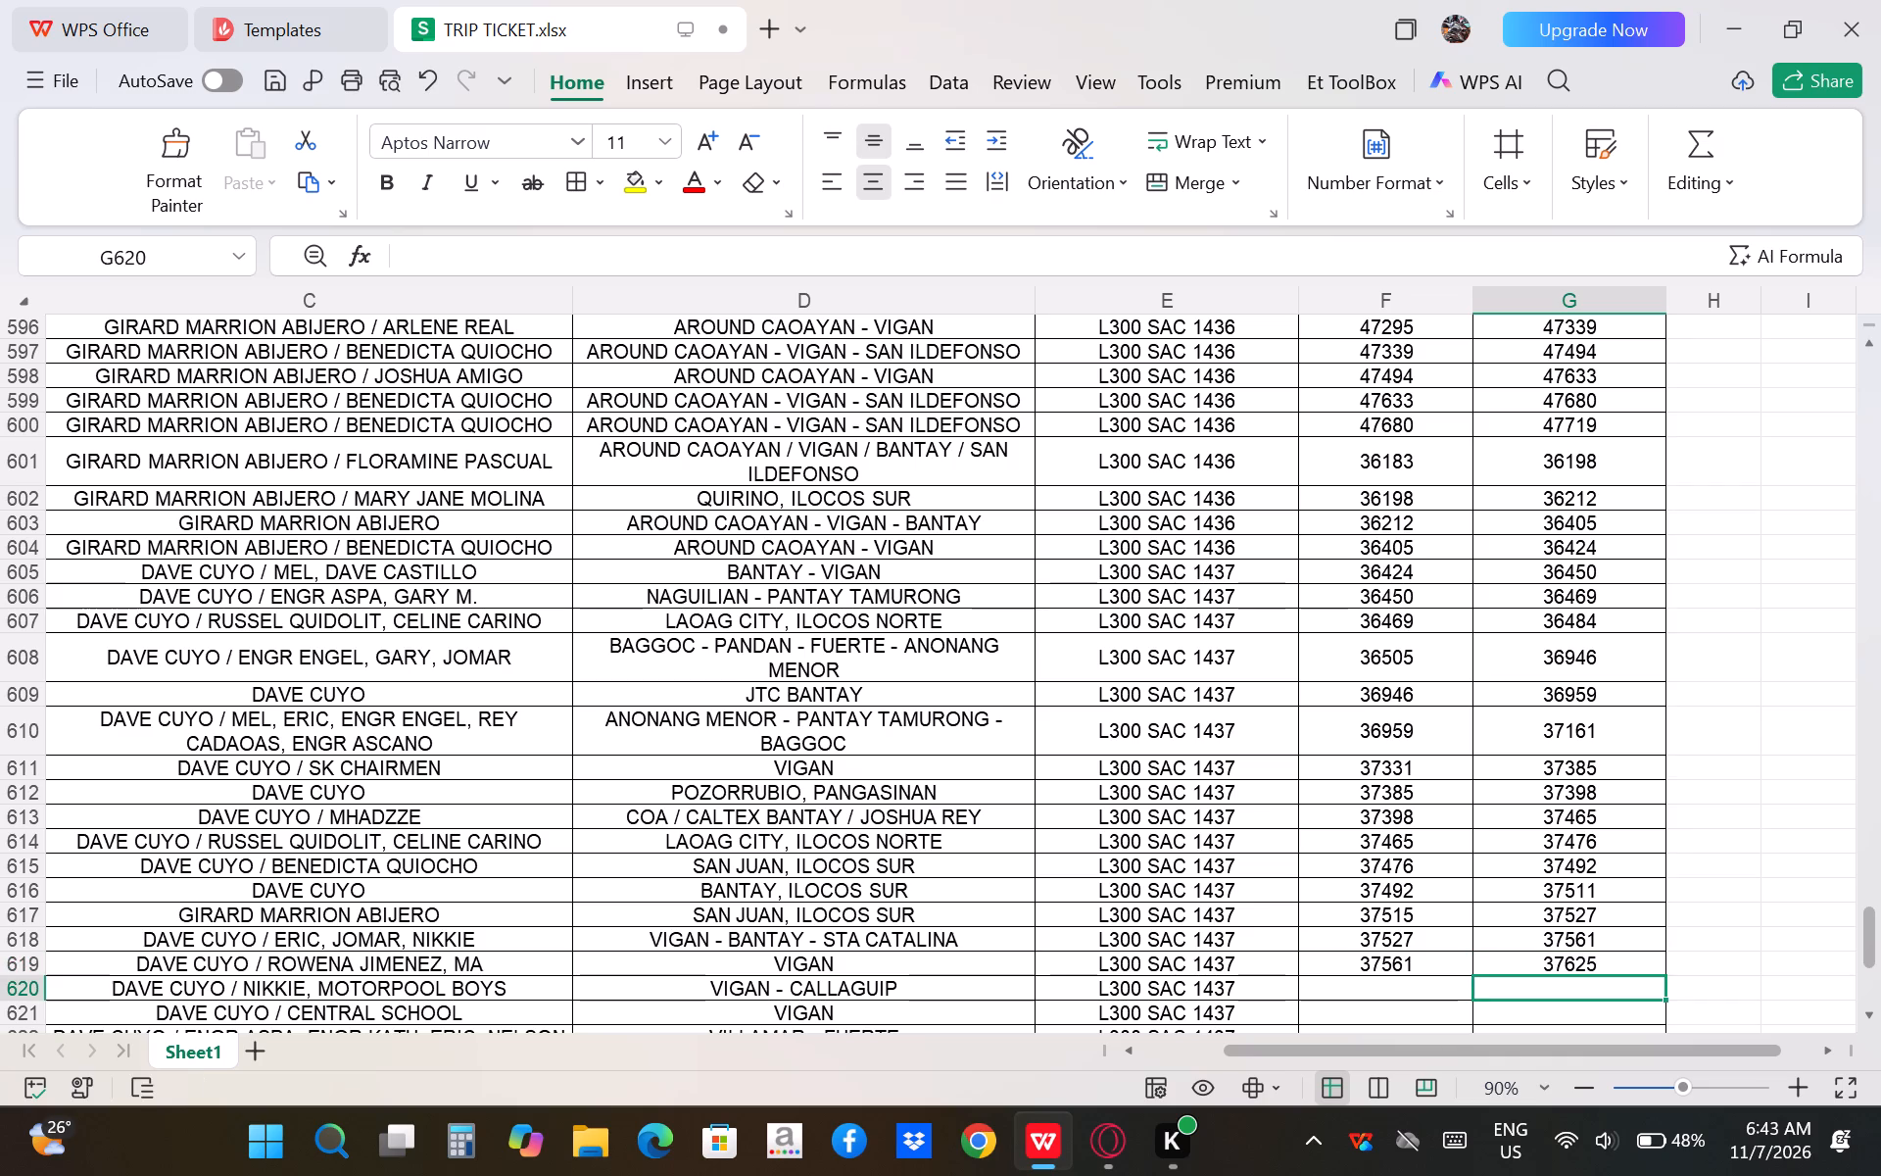
Copy the value of G619 into F620 for the VIGAN - CALLAGUIP trip.
click(1549, 969)
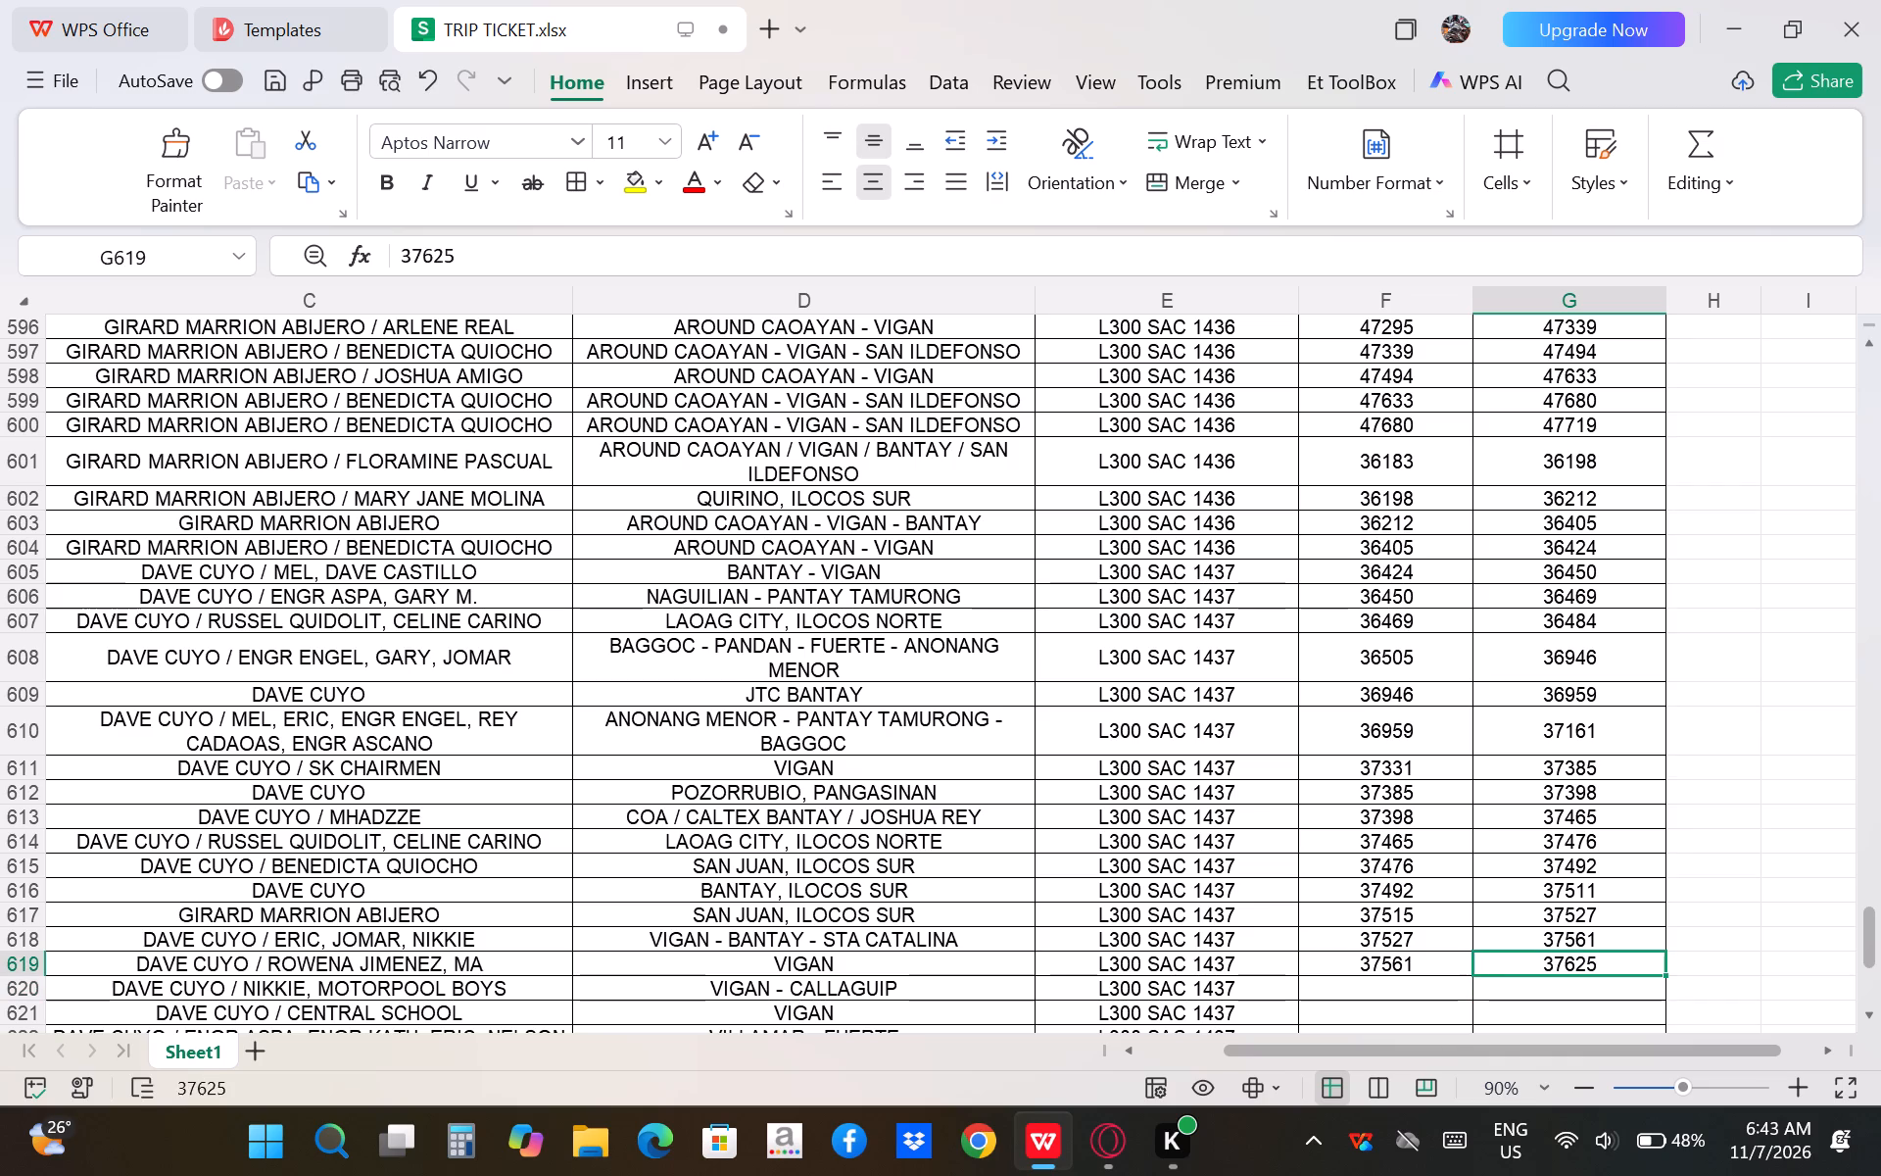
key(ctrl+c)
click(1398, 999)
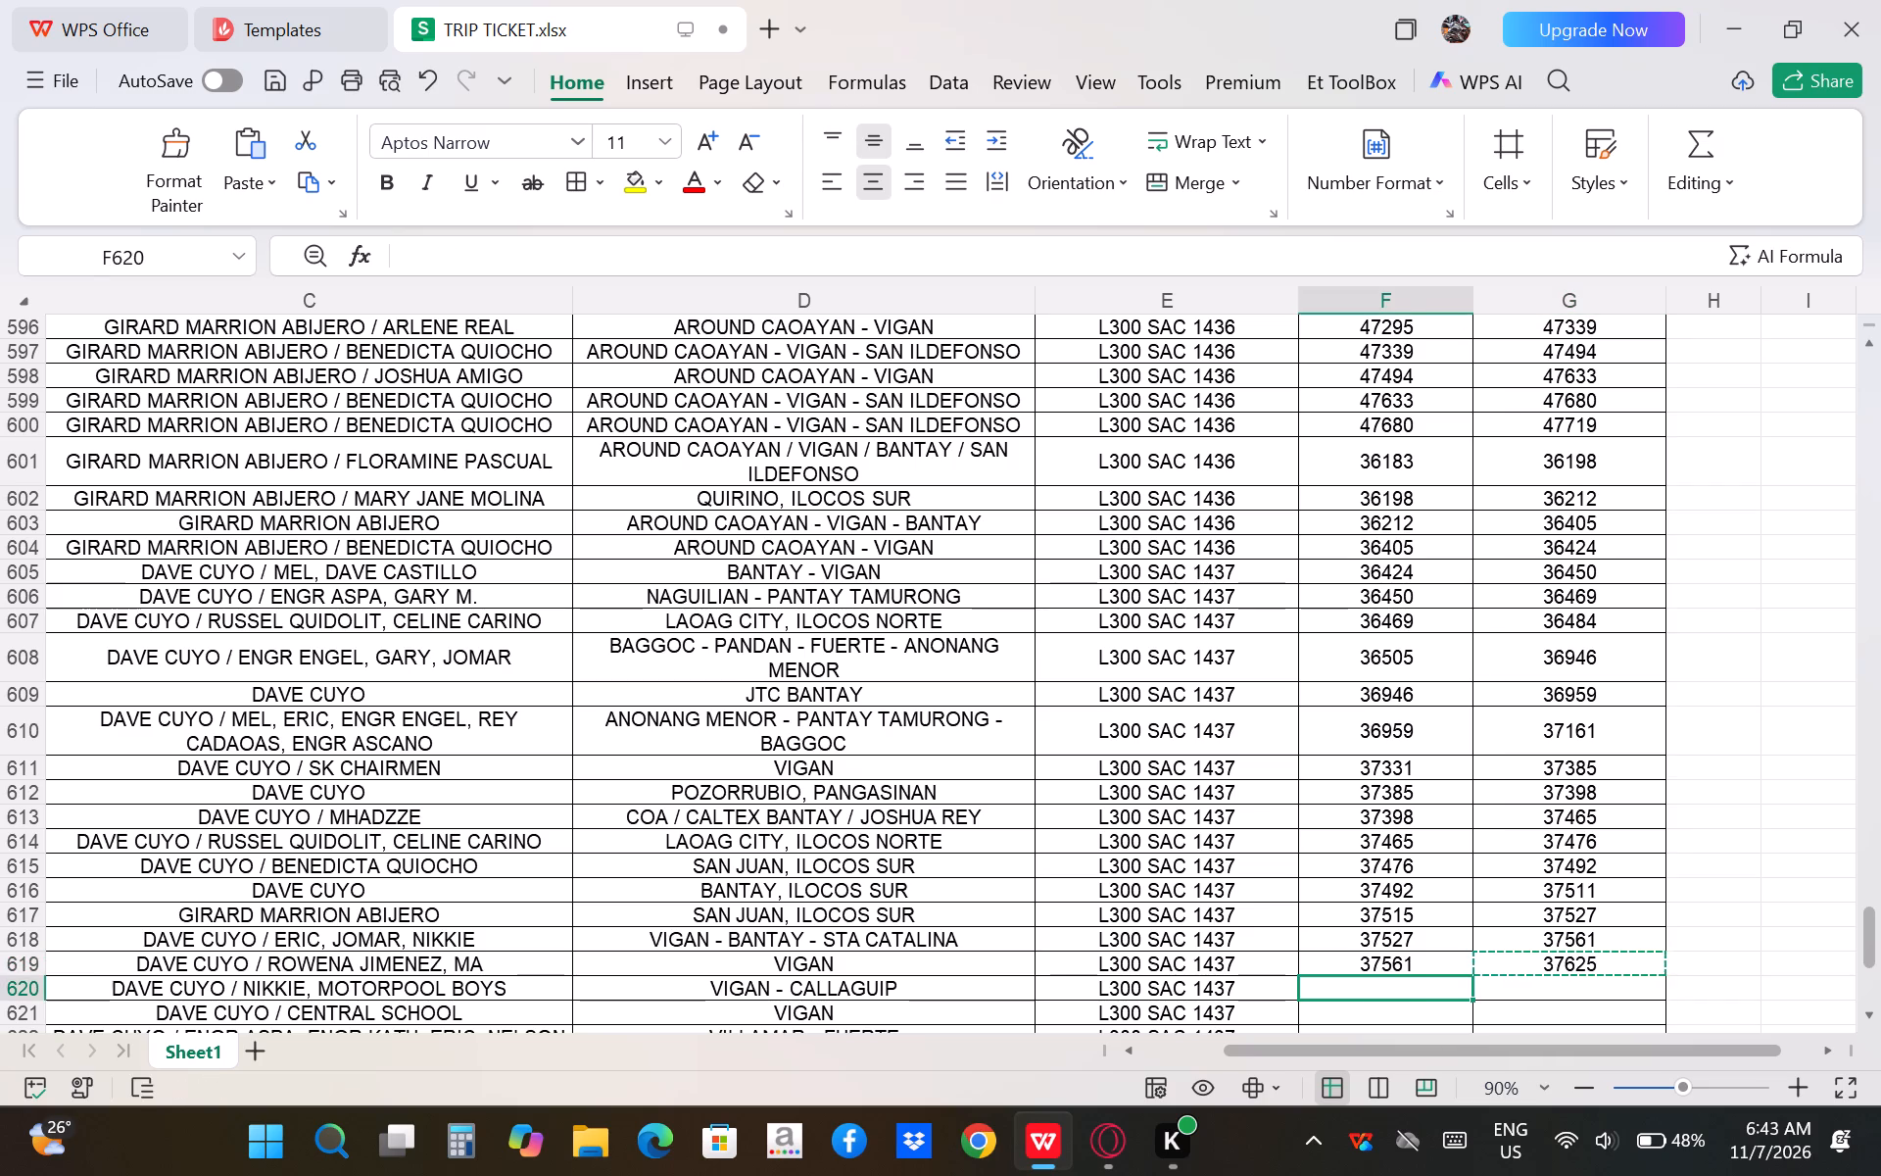
key(Return)
Enter 38692 in F621 and 38706 in G621 for the CENTRAL SCHOOL trip to VIGAN.
scroll(1409, 982, down, 5)
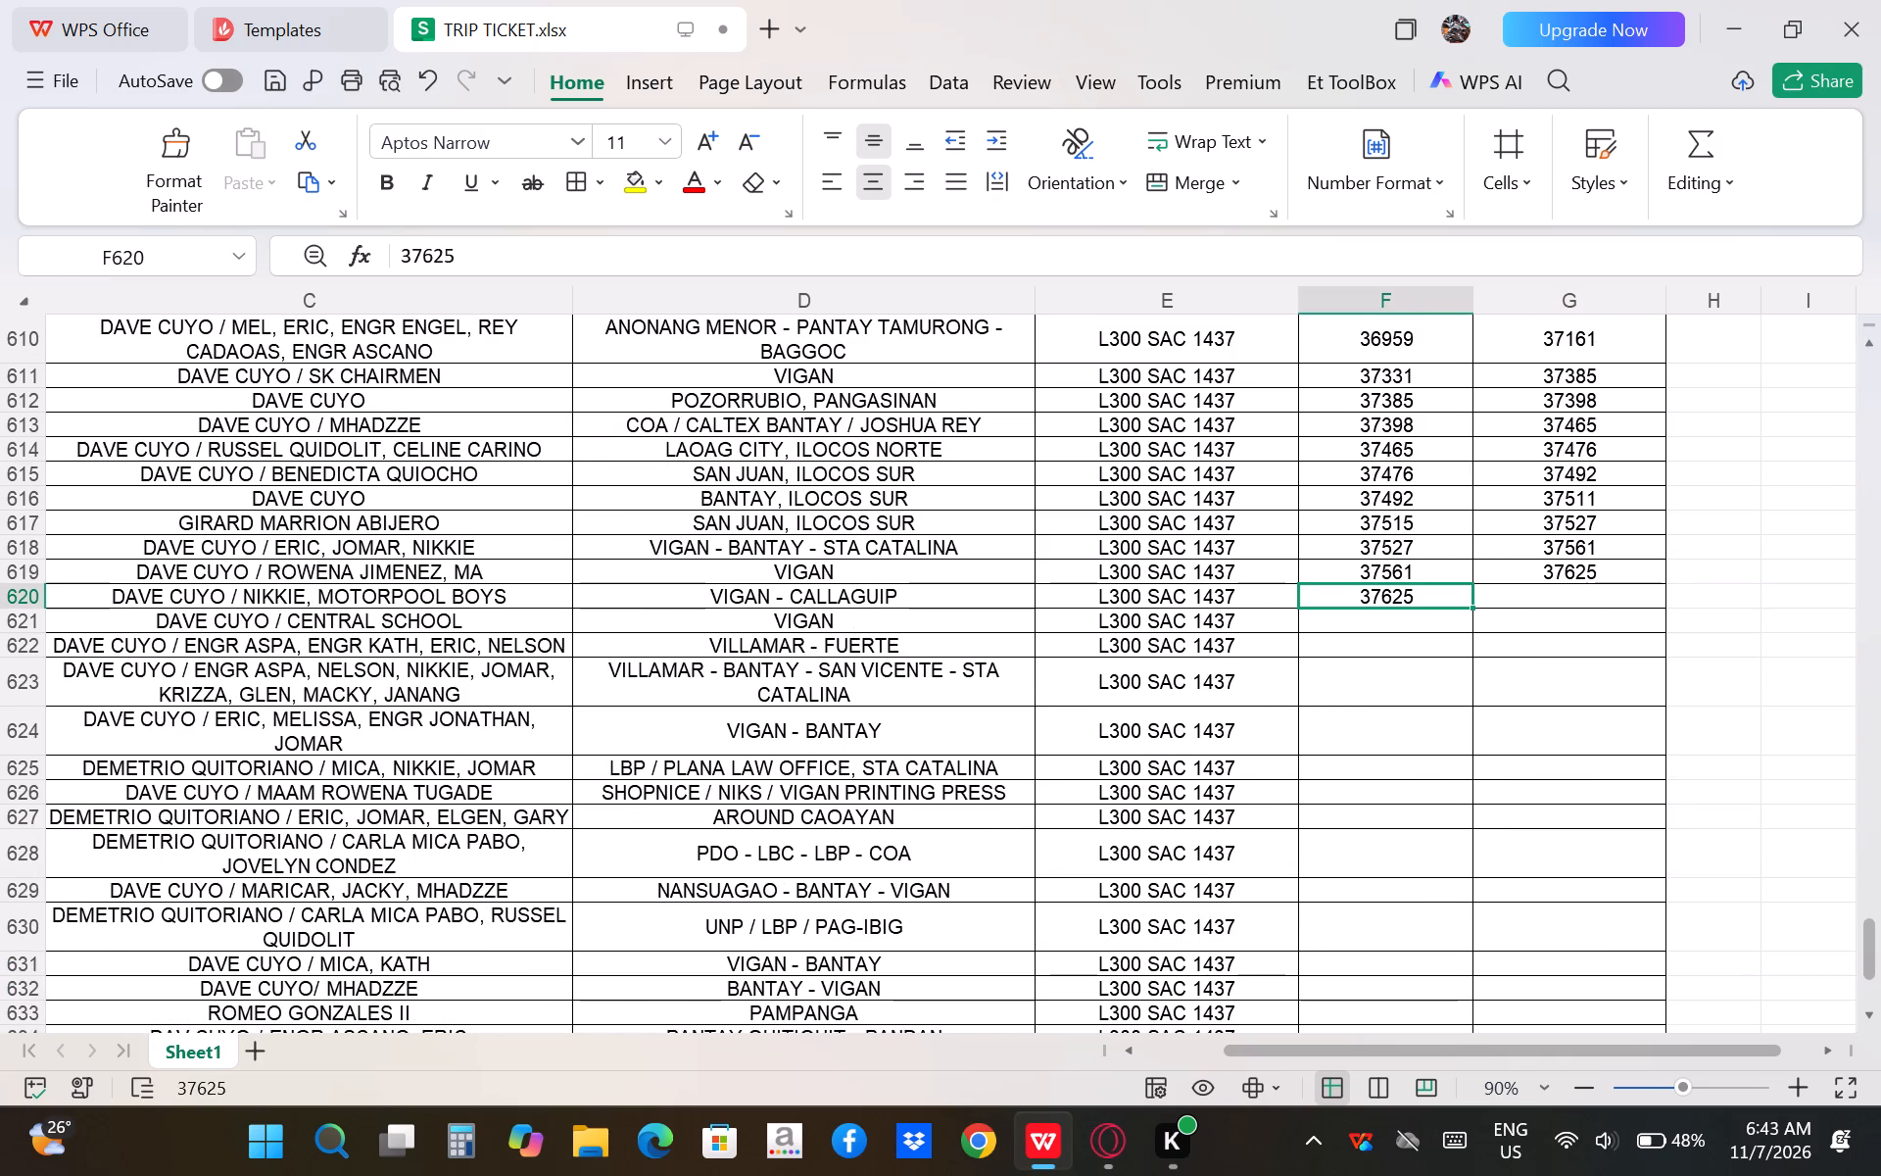
key(Return)
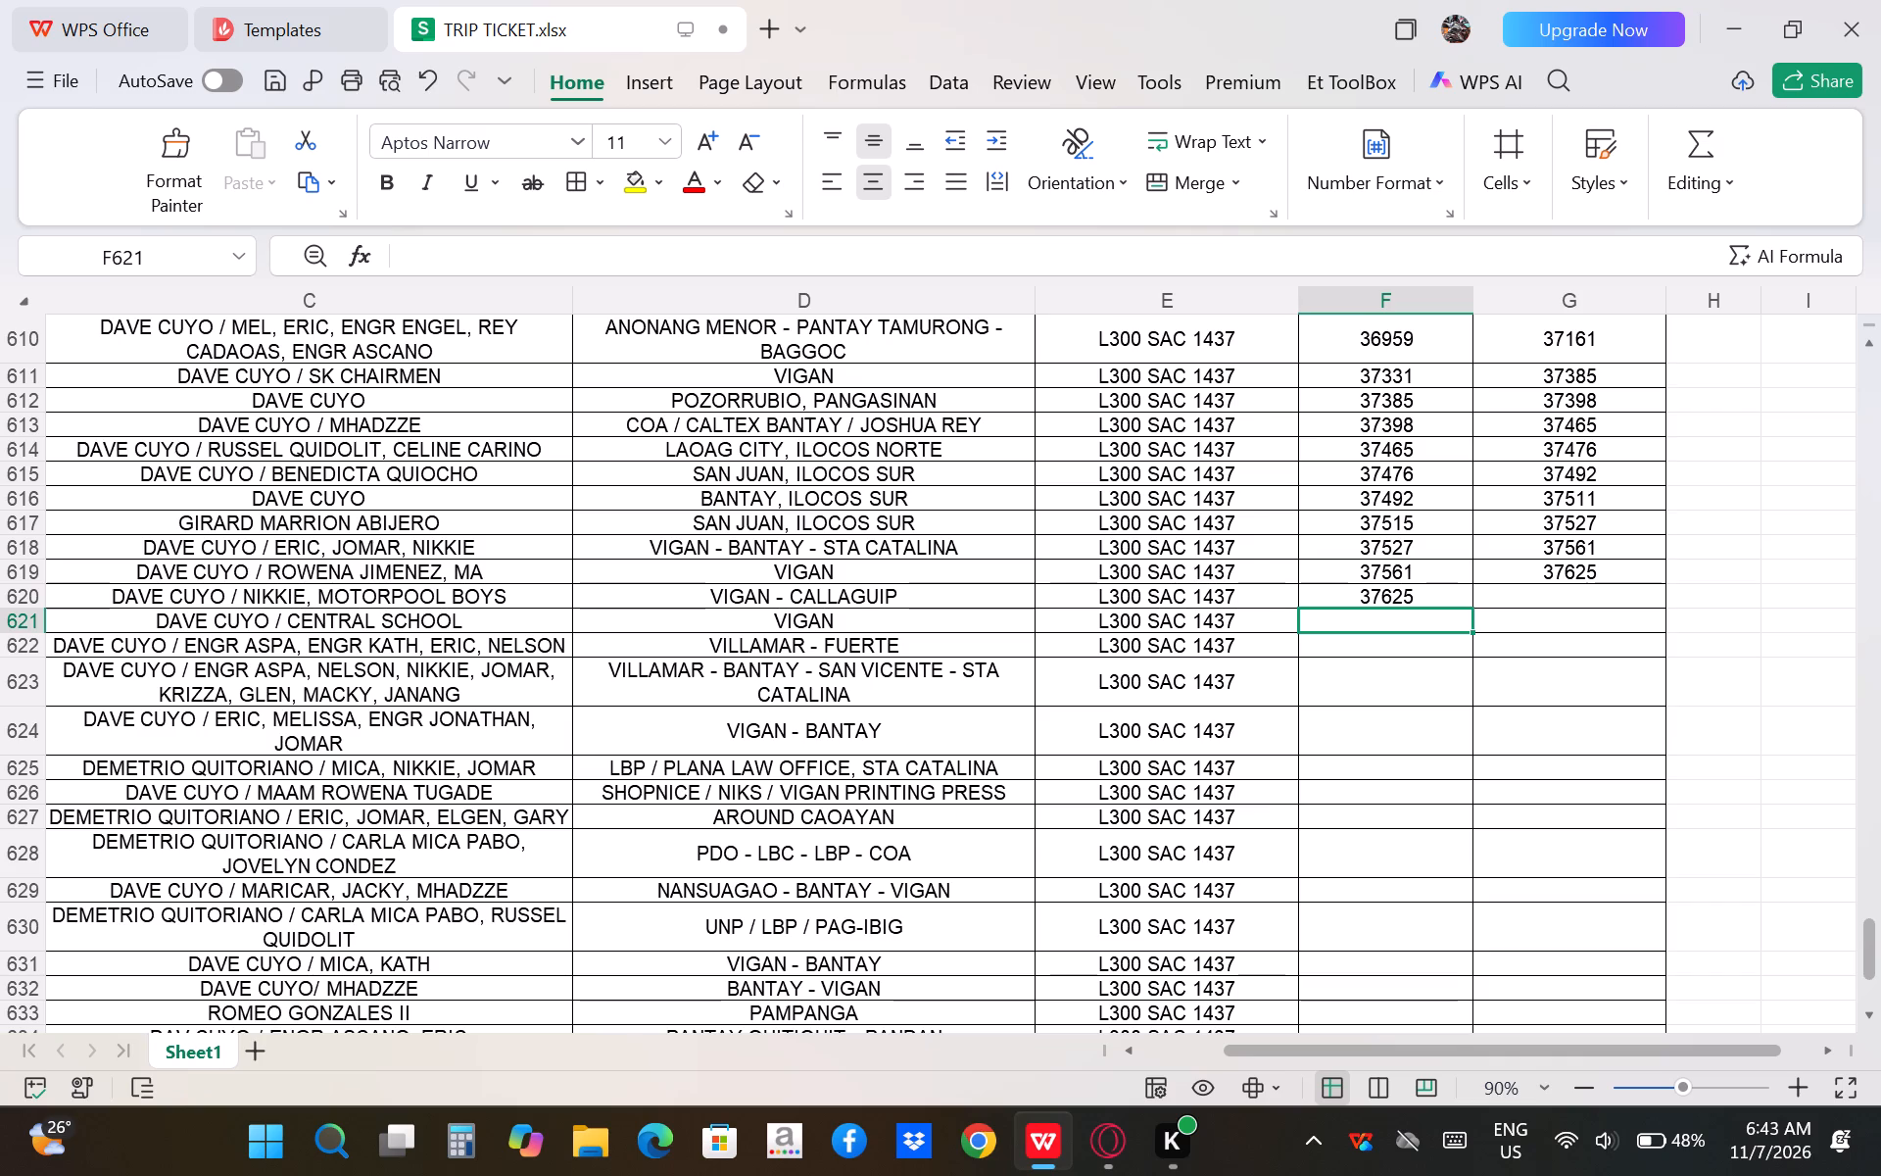
text(38692)
key(Right)
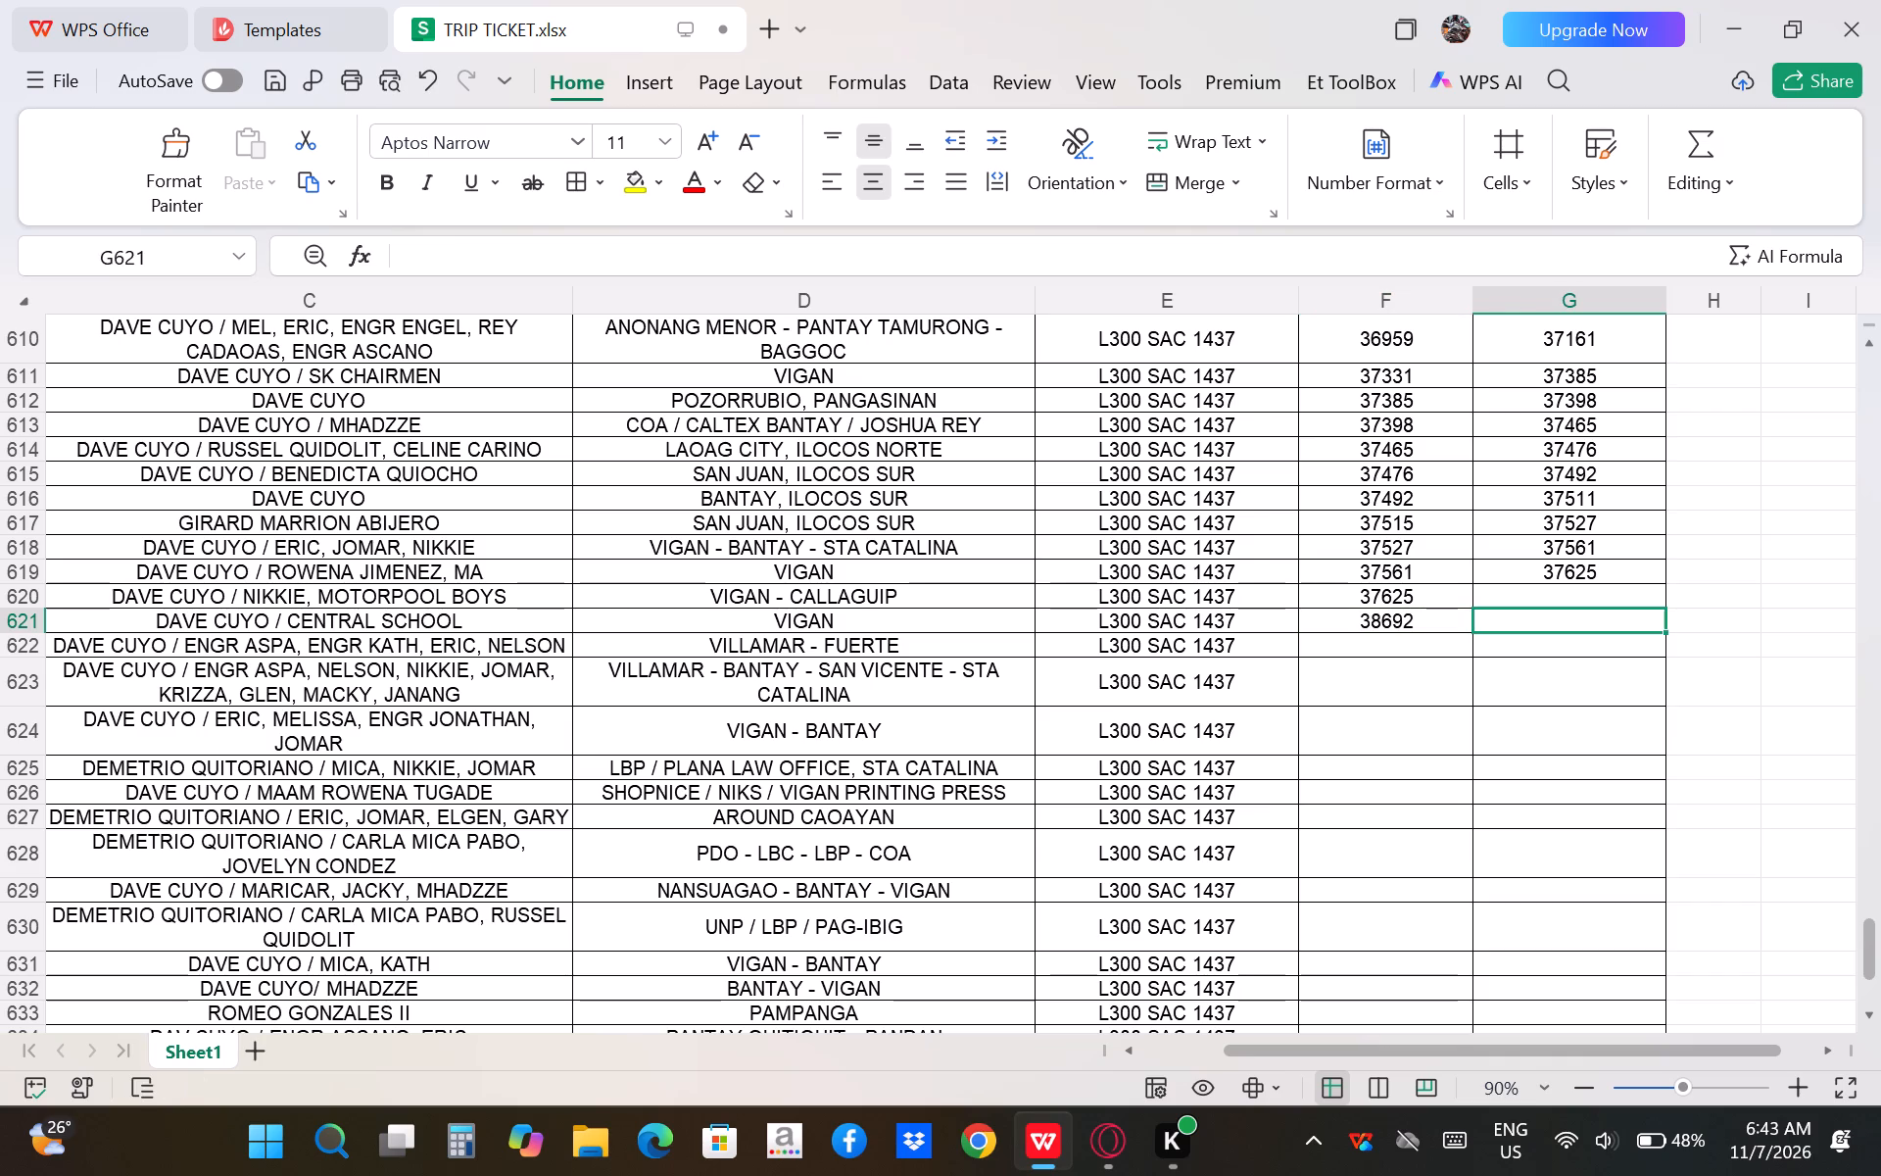
text(38706)
key(Return)
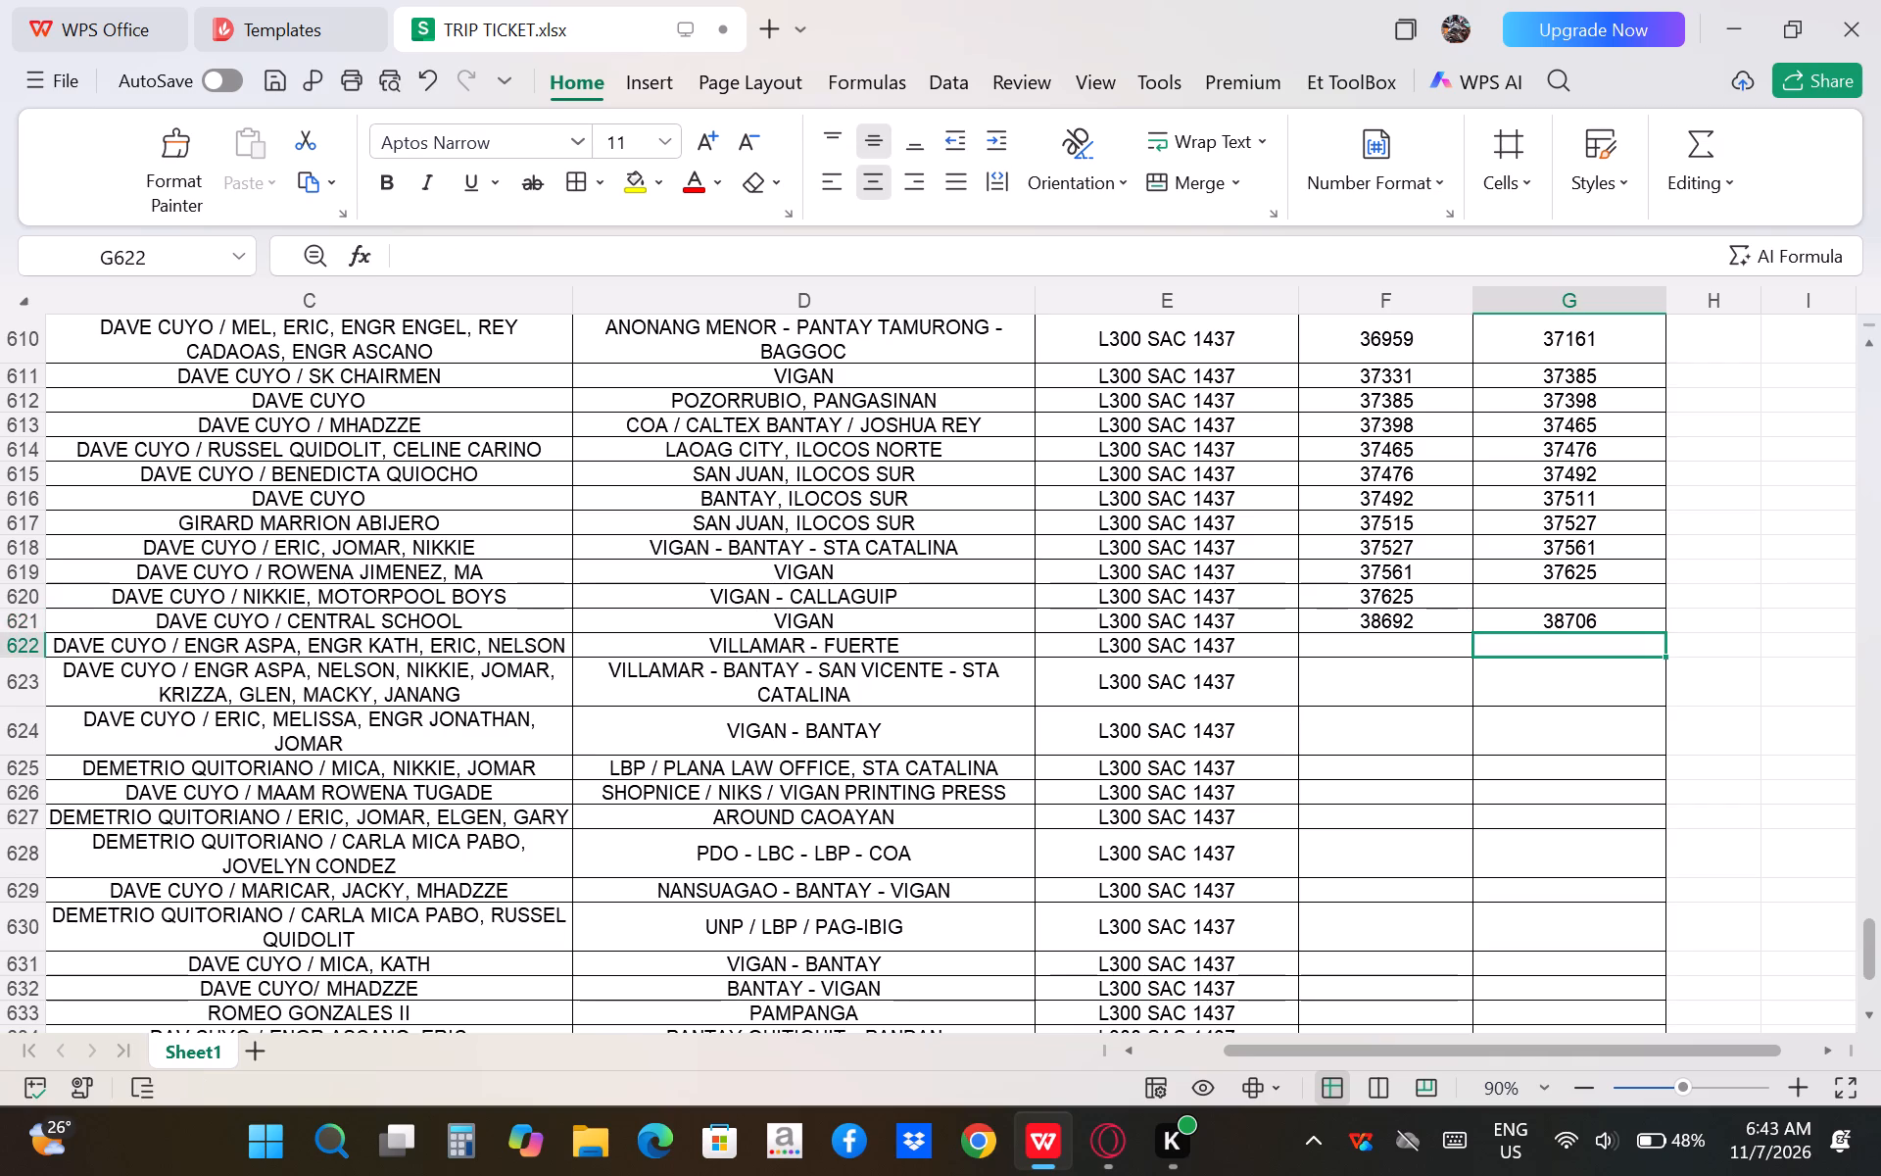
Copy the value of G621 into F622 and enter 38721 in G622 for the VILLAMAR - FUERTE trip.
click(1567, 631)
click(1567, 621)
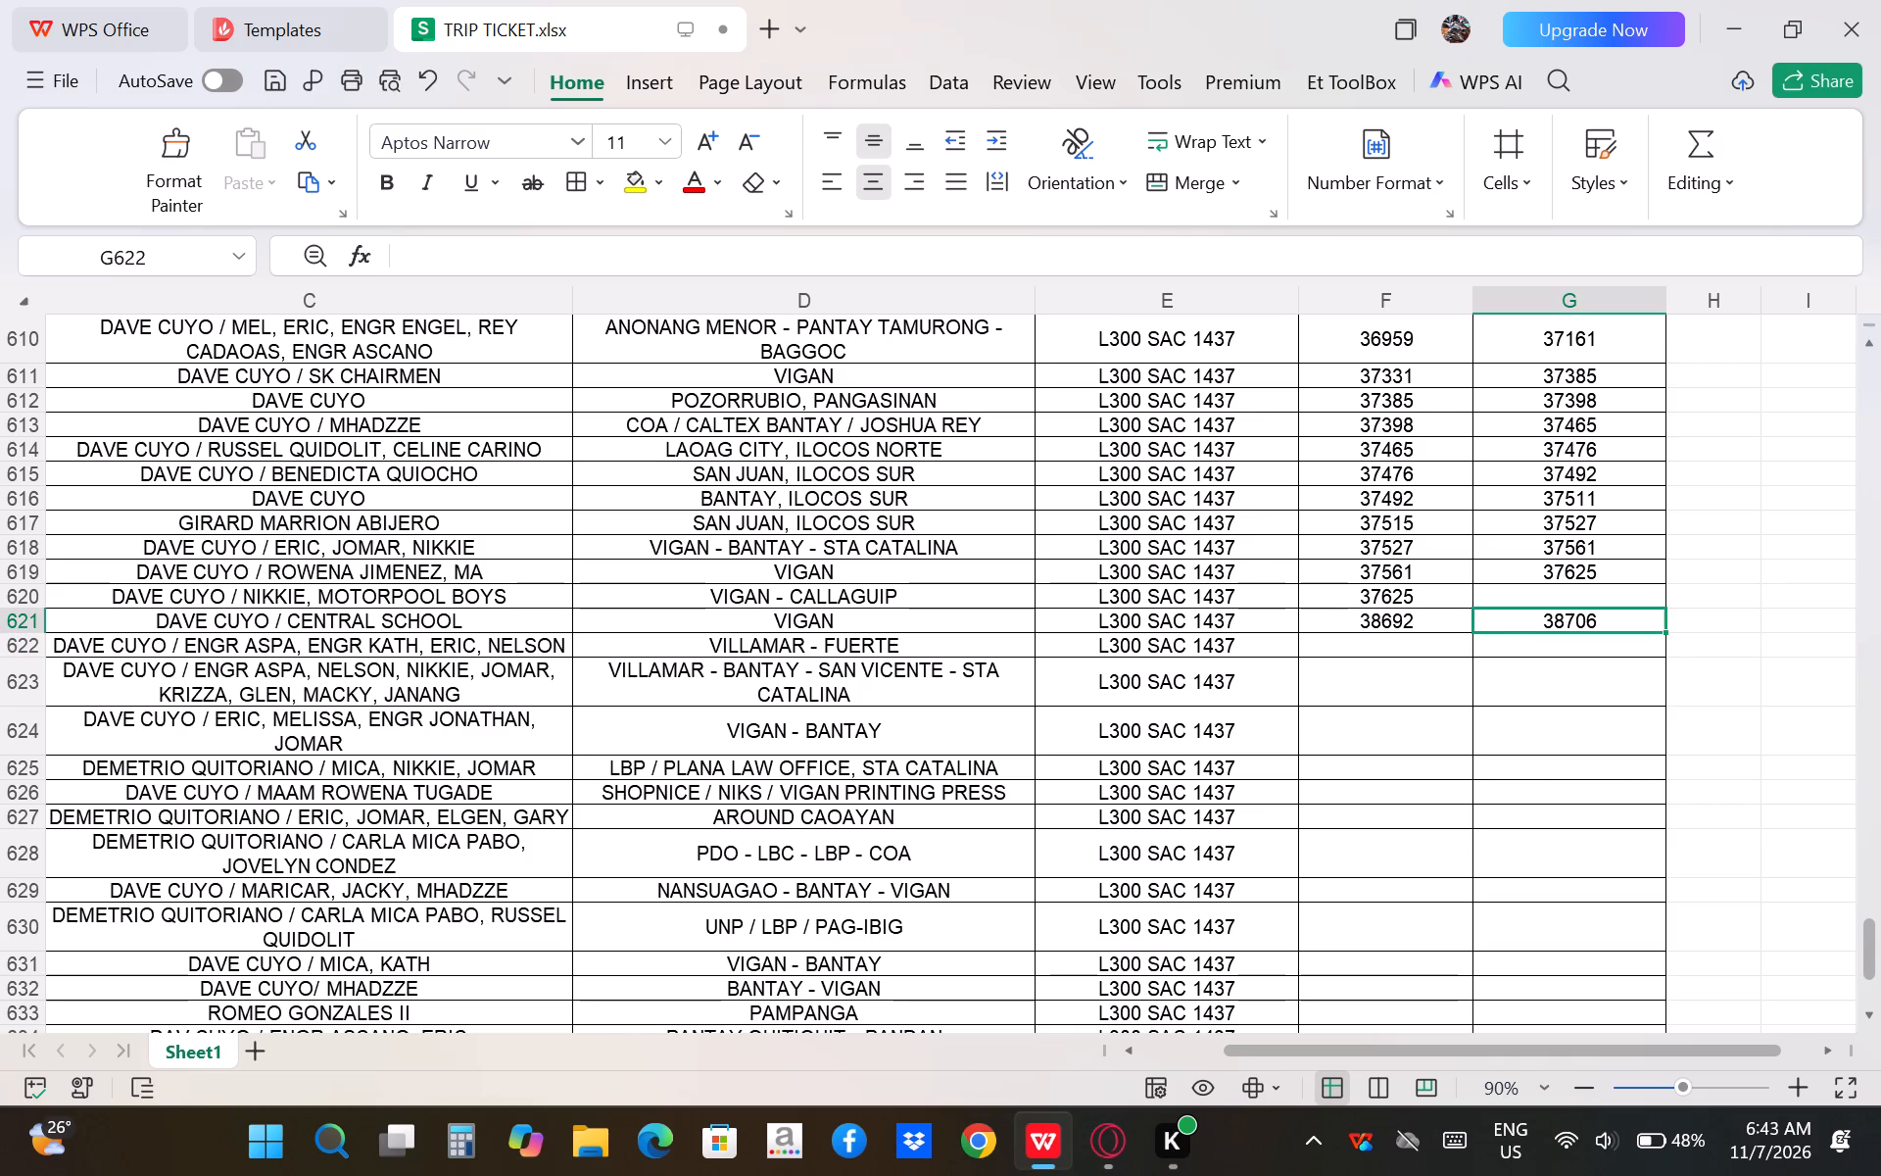
key(ctrl+c)
click(1379, 643)
key(Return)
key(Right)
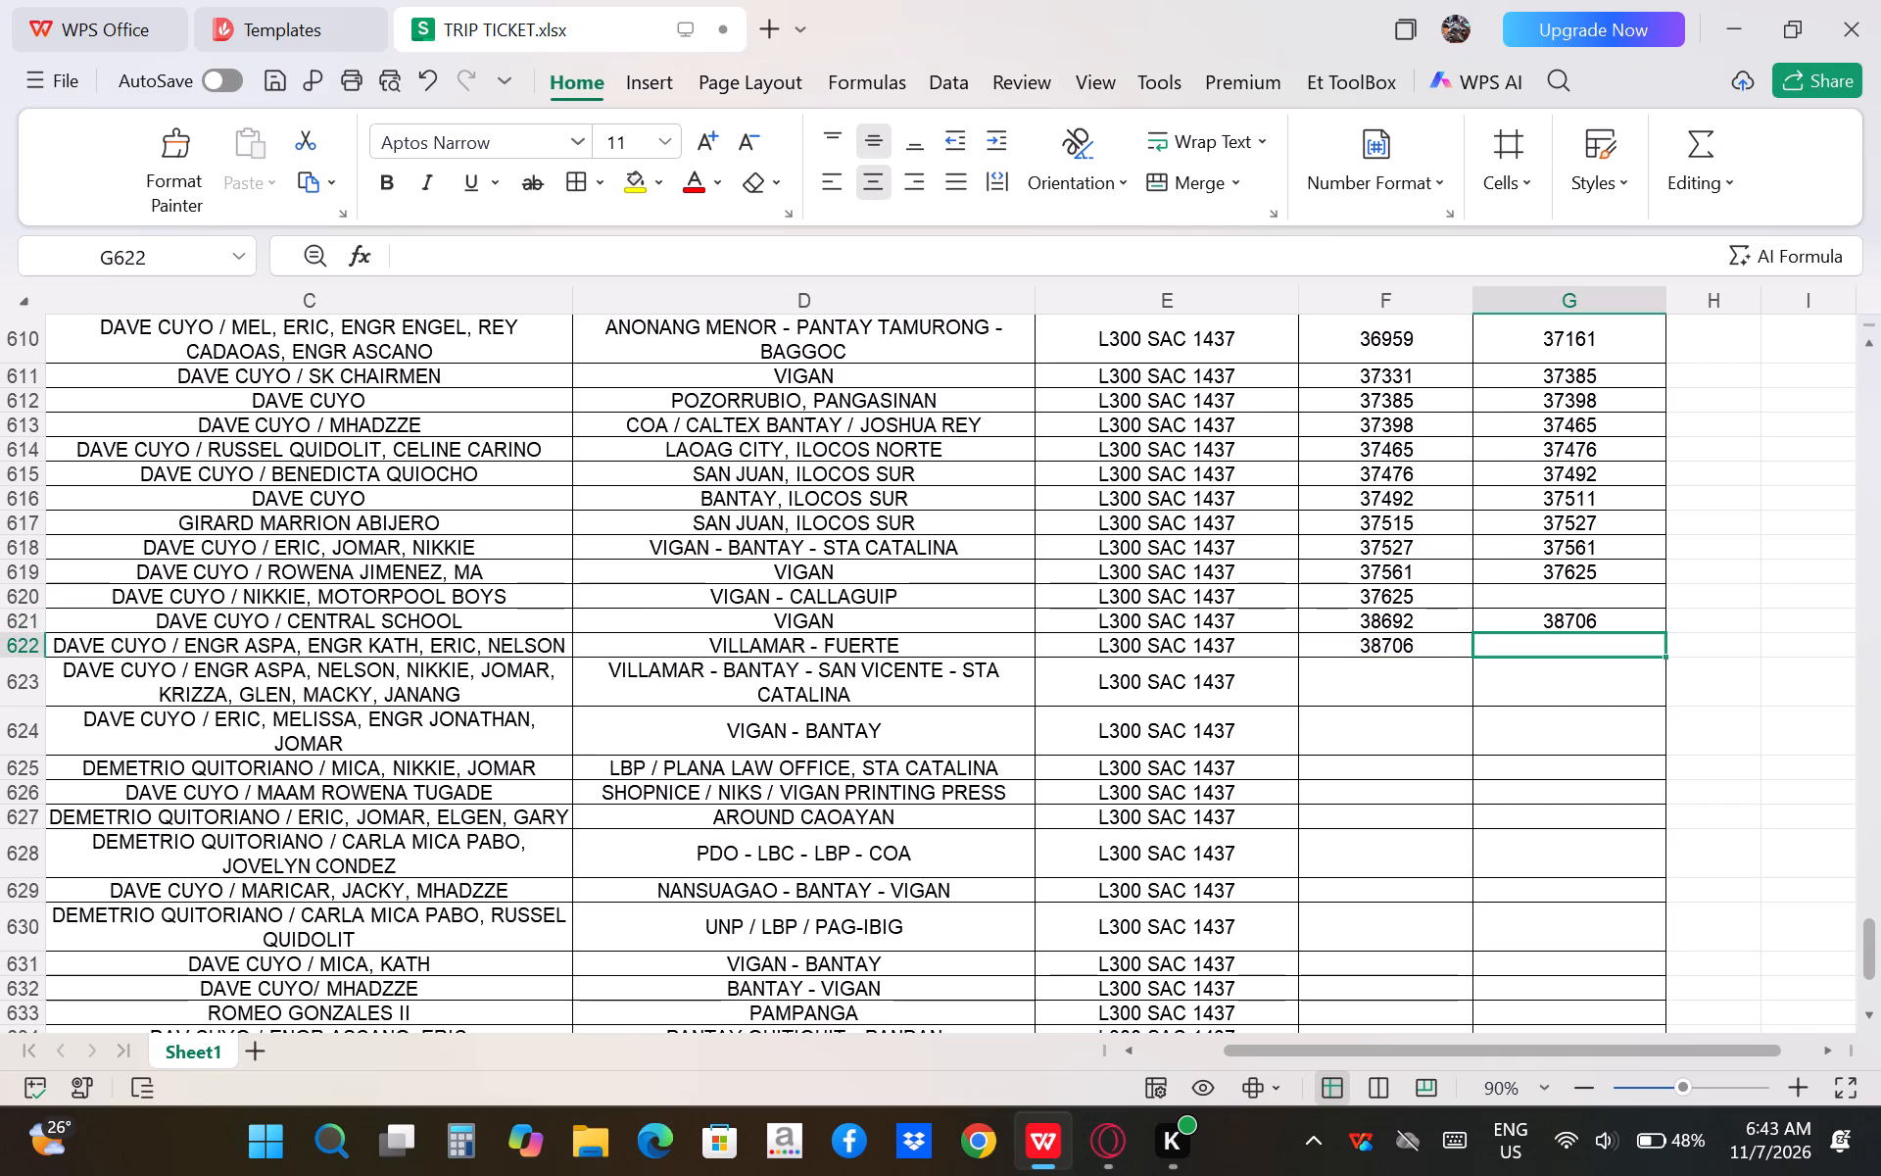
key(3)
text(872)
key(1)
key(Return)
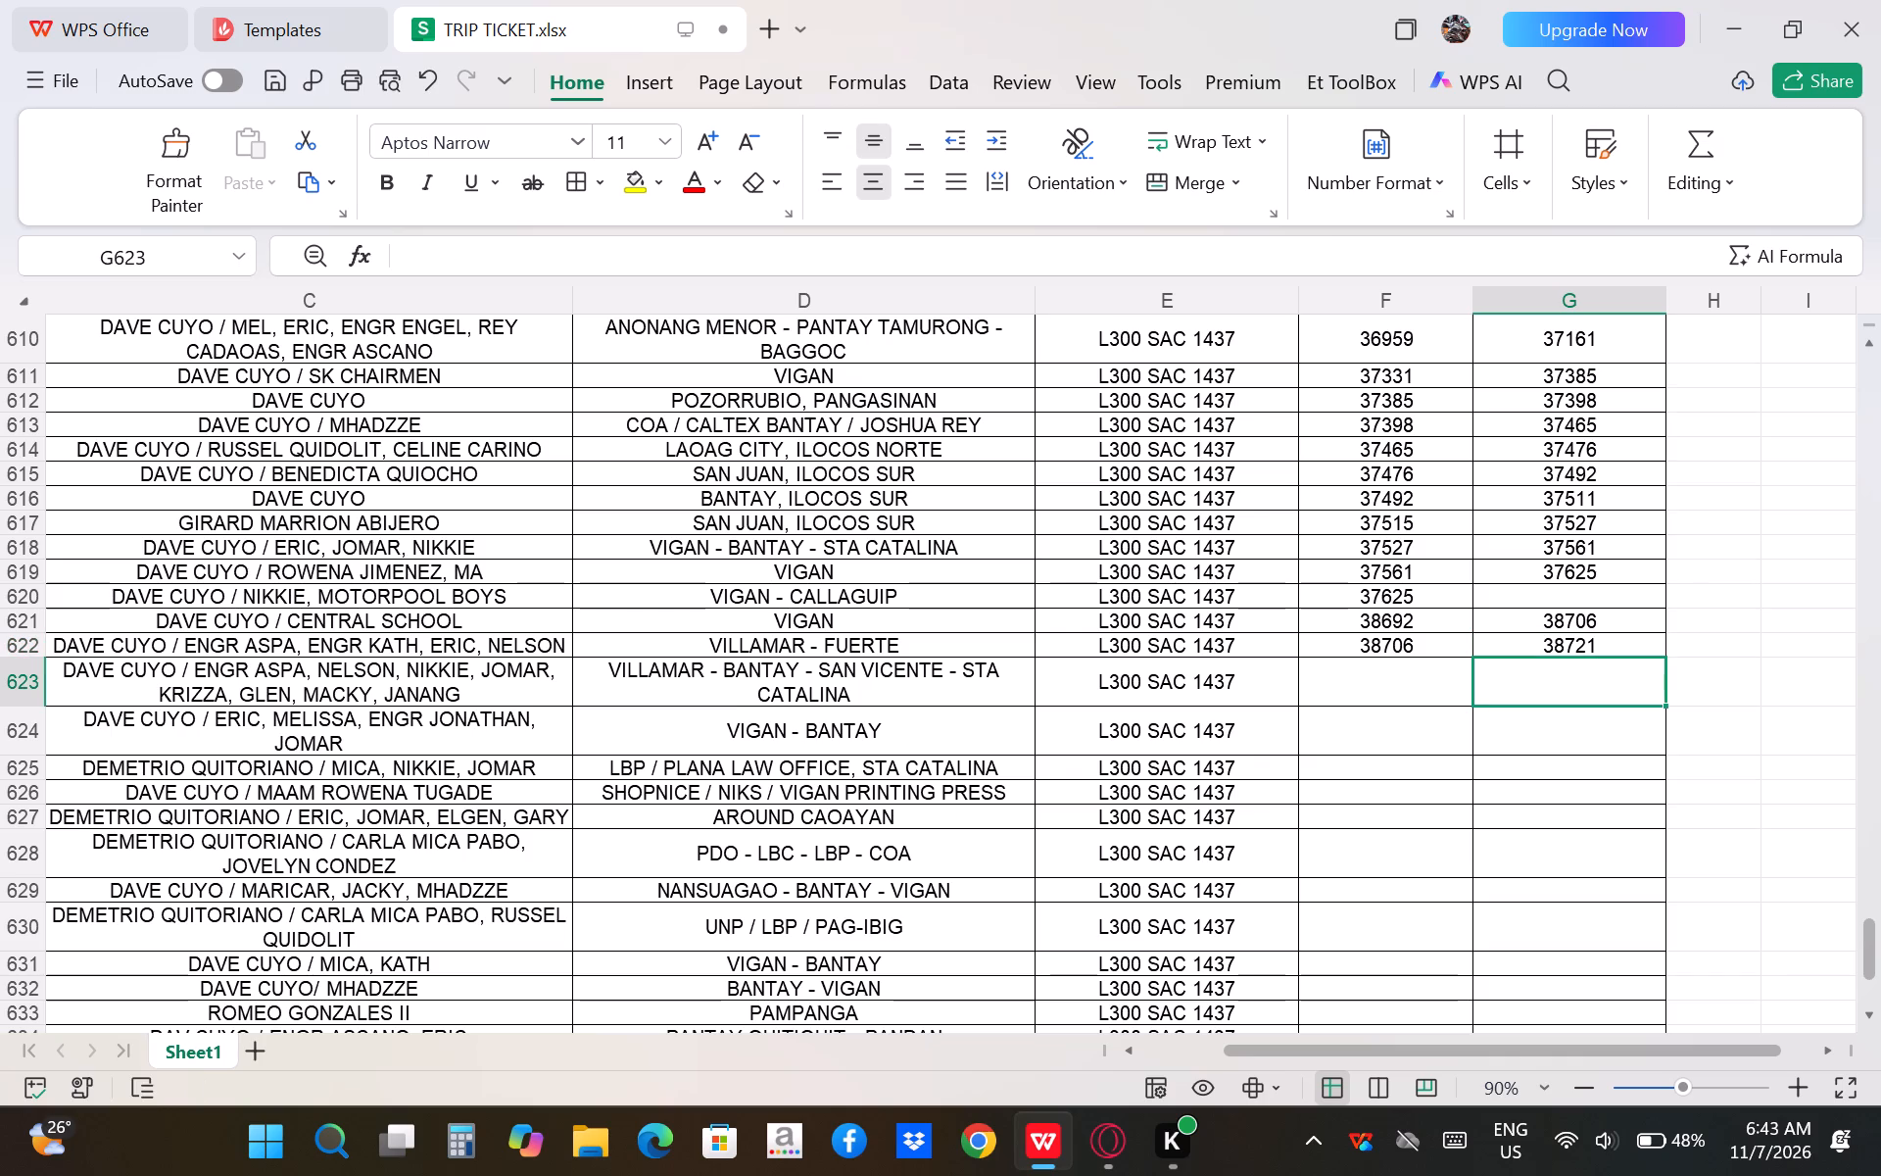
Copy the value of G622 into F623 and enter 38733 in G623 for the VILLAMAR - BANTAY - SAN VICENTE - STA CATALINA trip.
click(1611, 656)
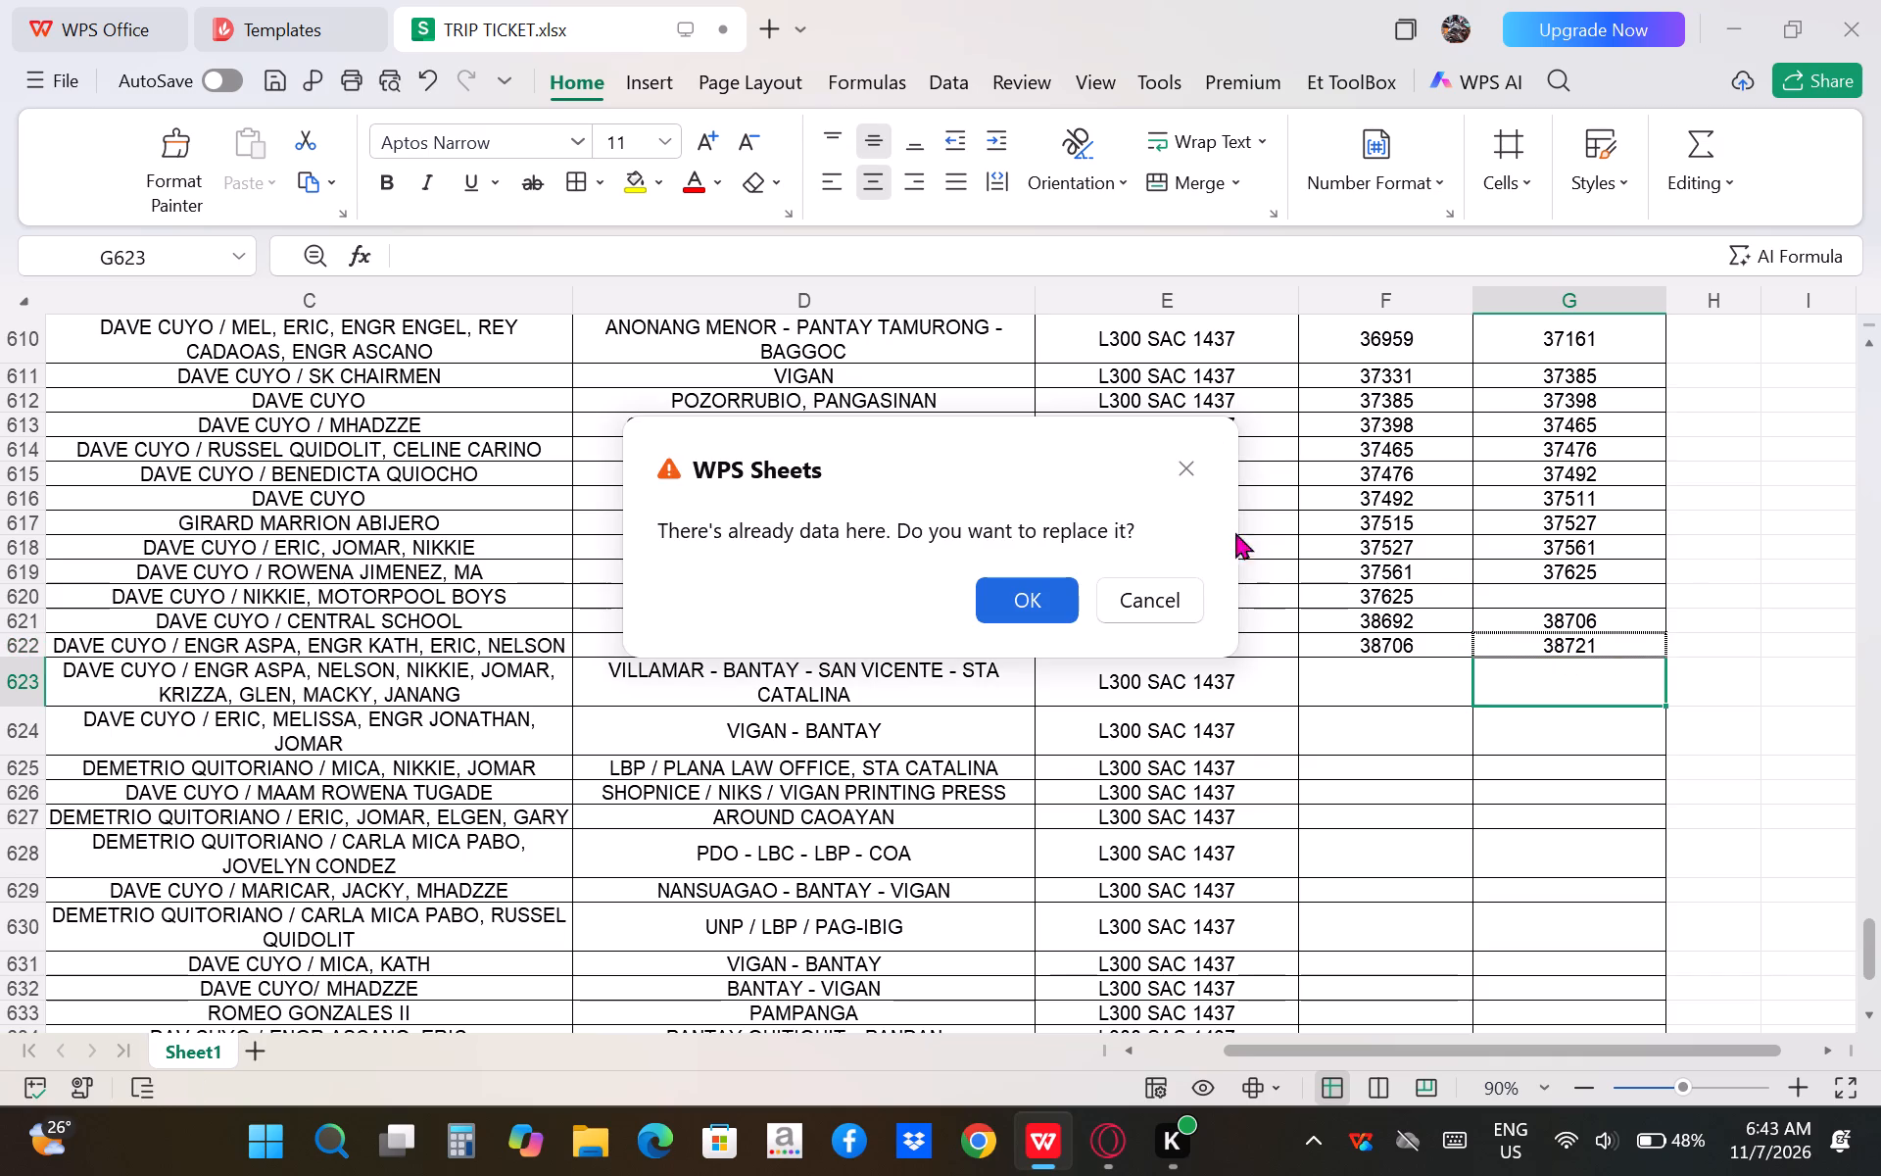
click(1177, 465)
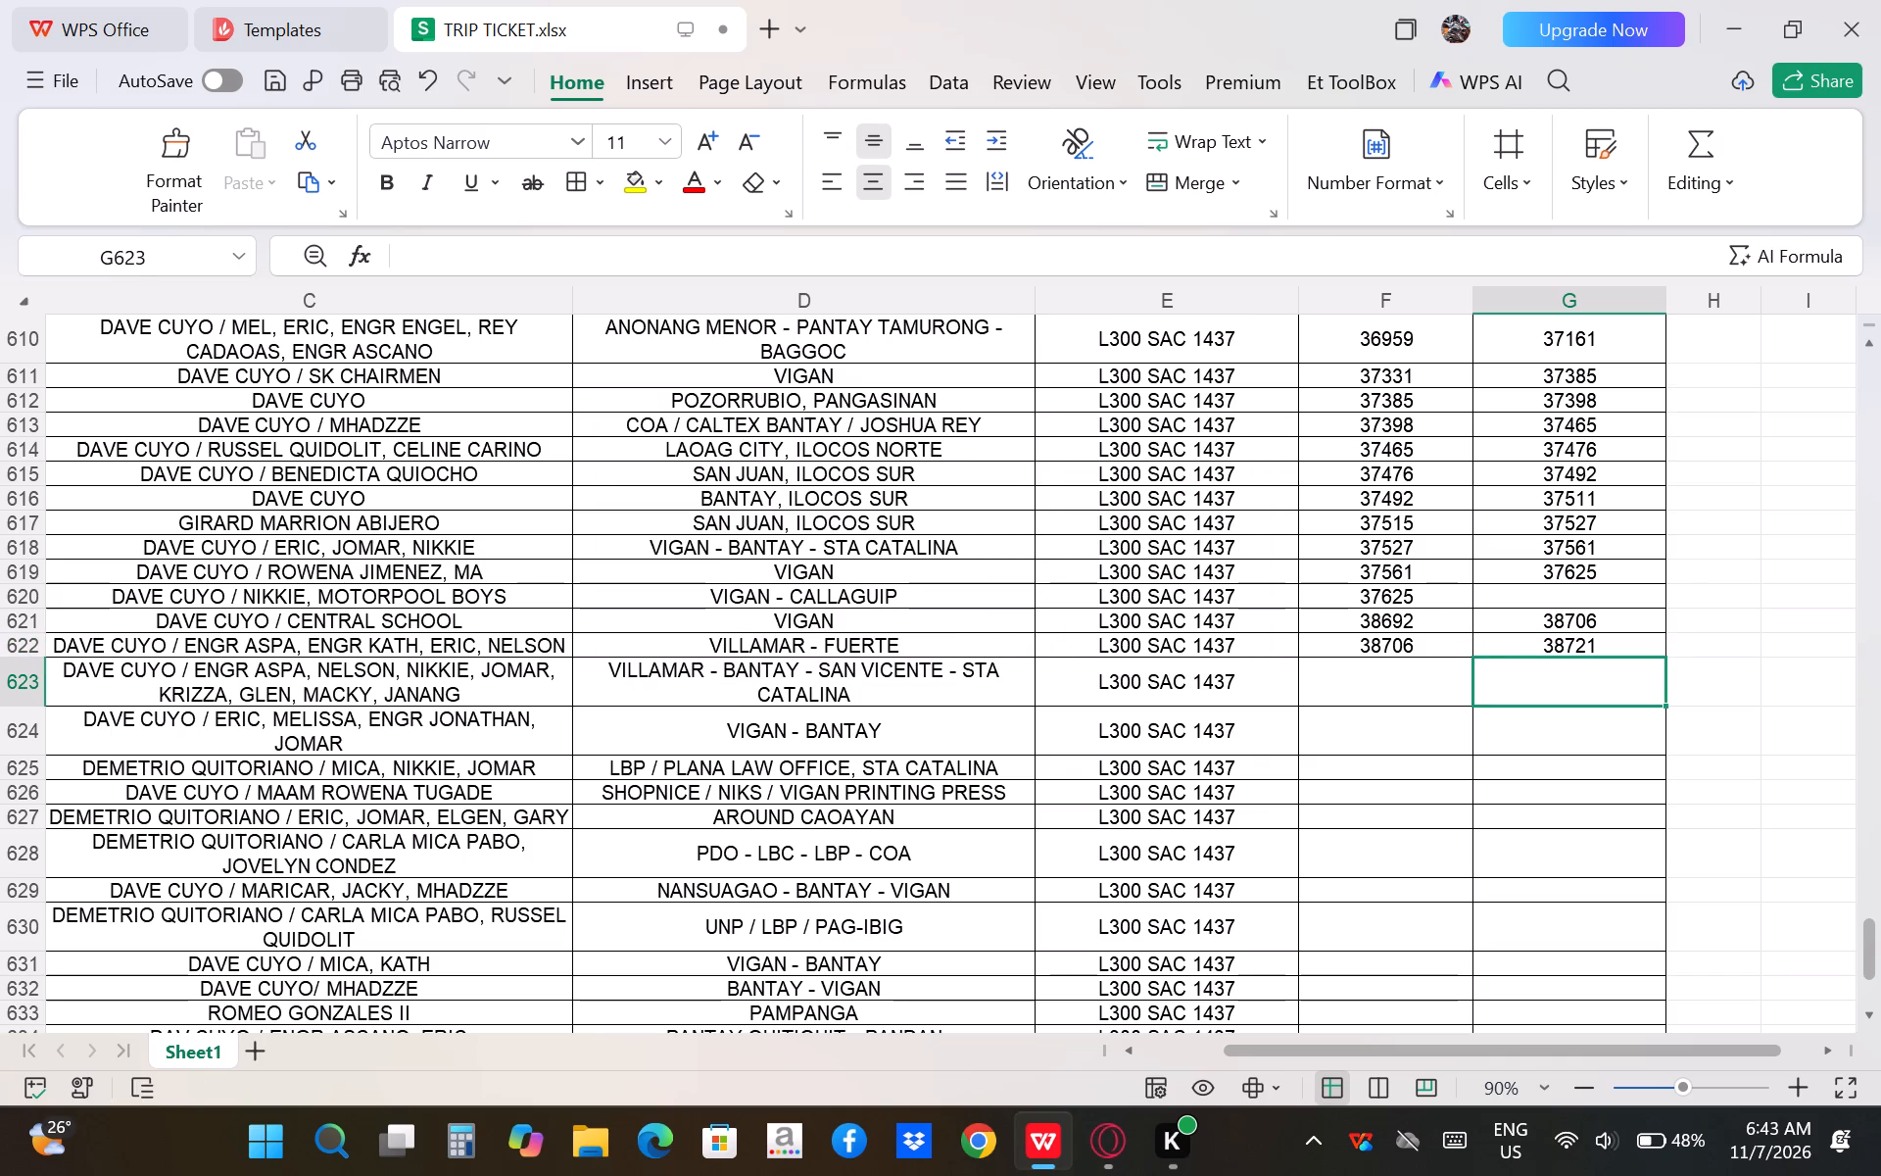
click(1536, 628)
click(1507, 651)
key(ctrl+c)
click(1352, 695)
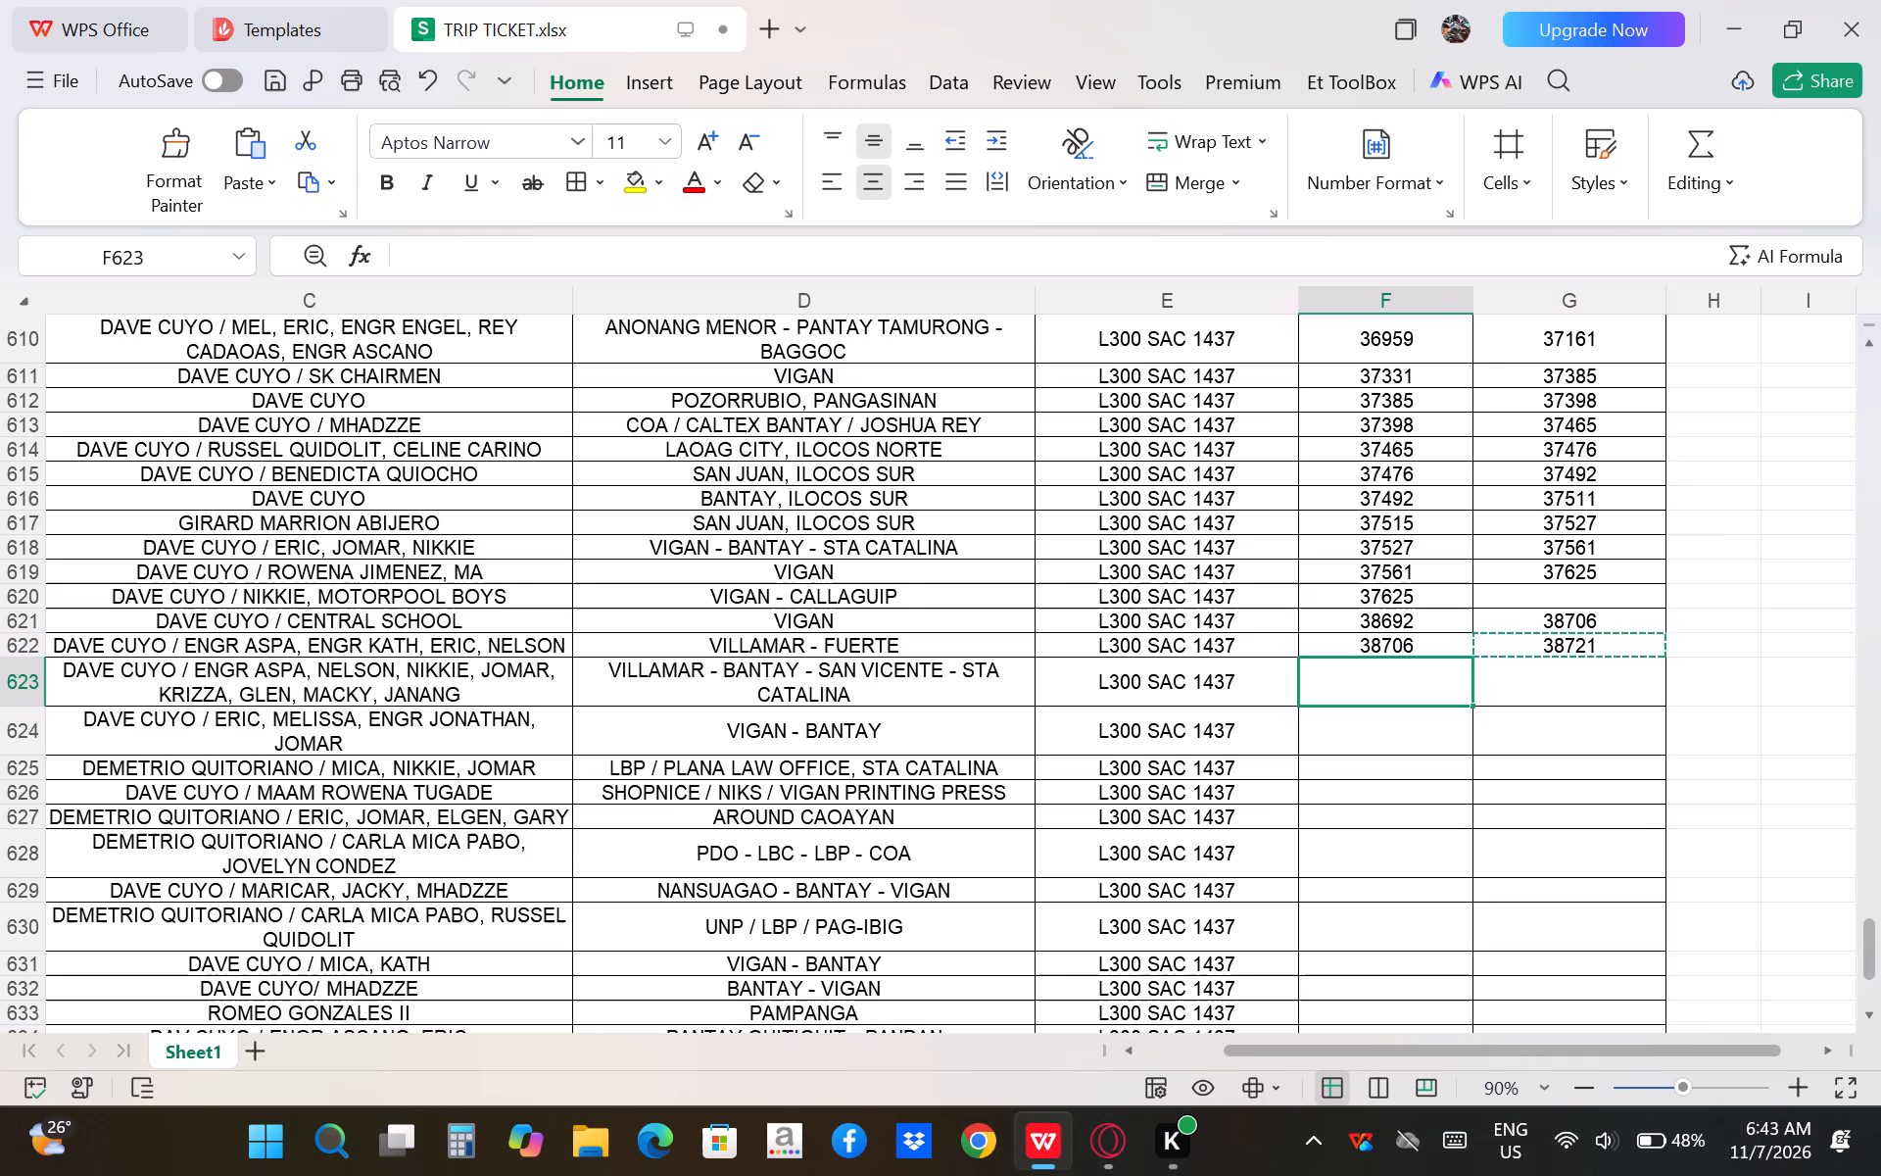
key(Return)
key(Right)
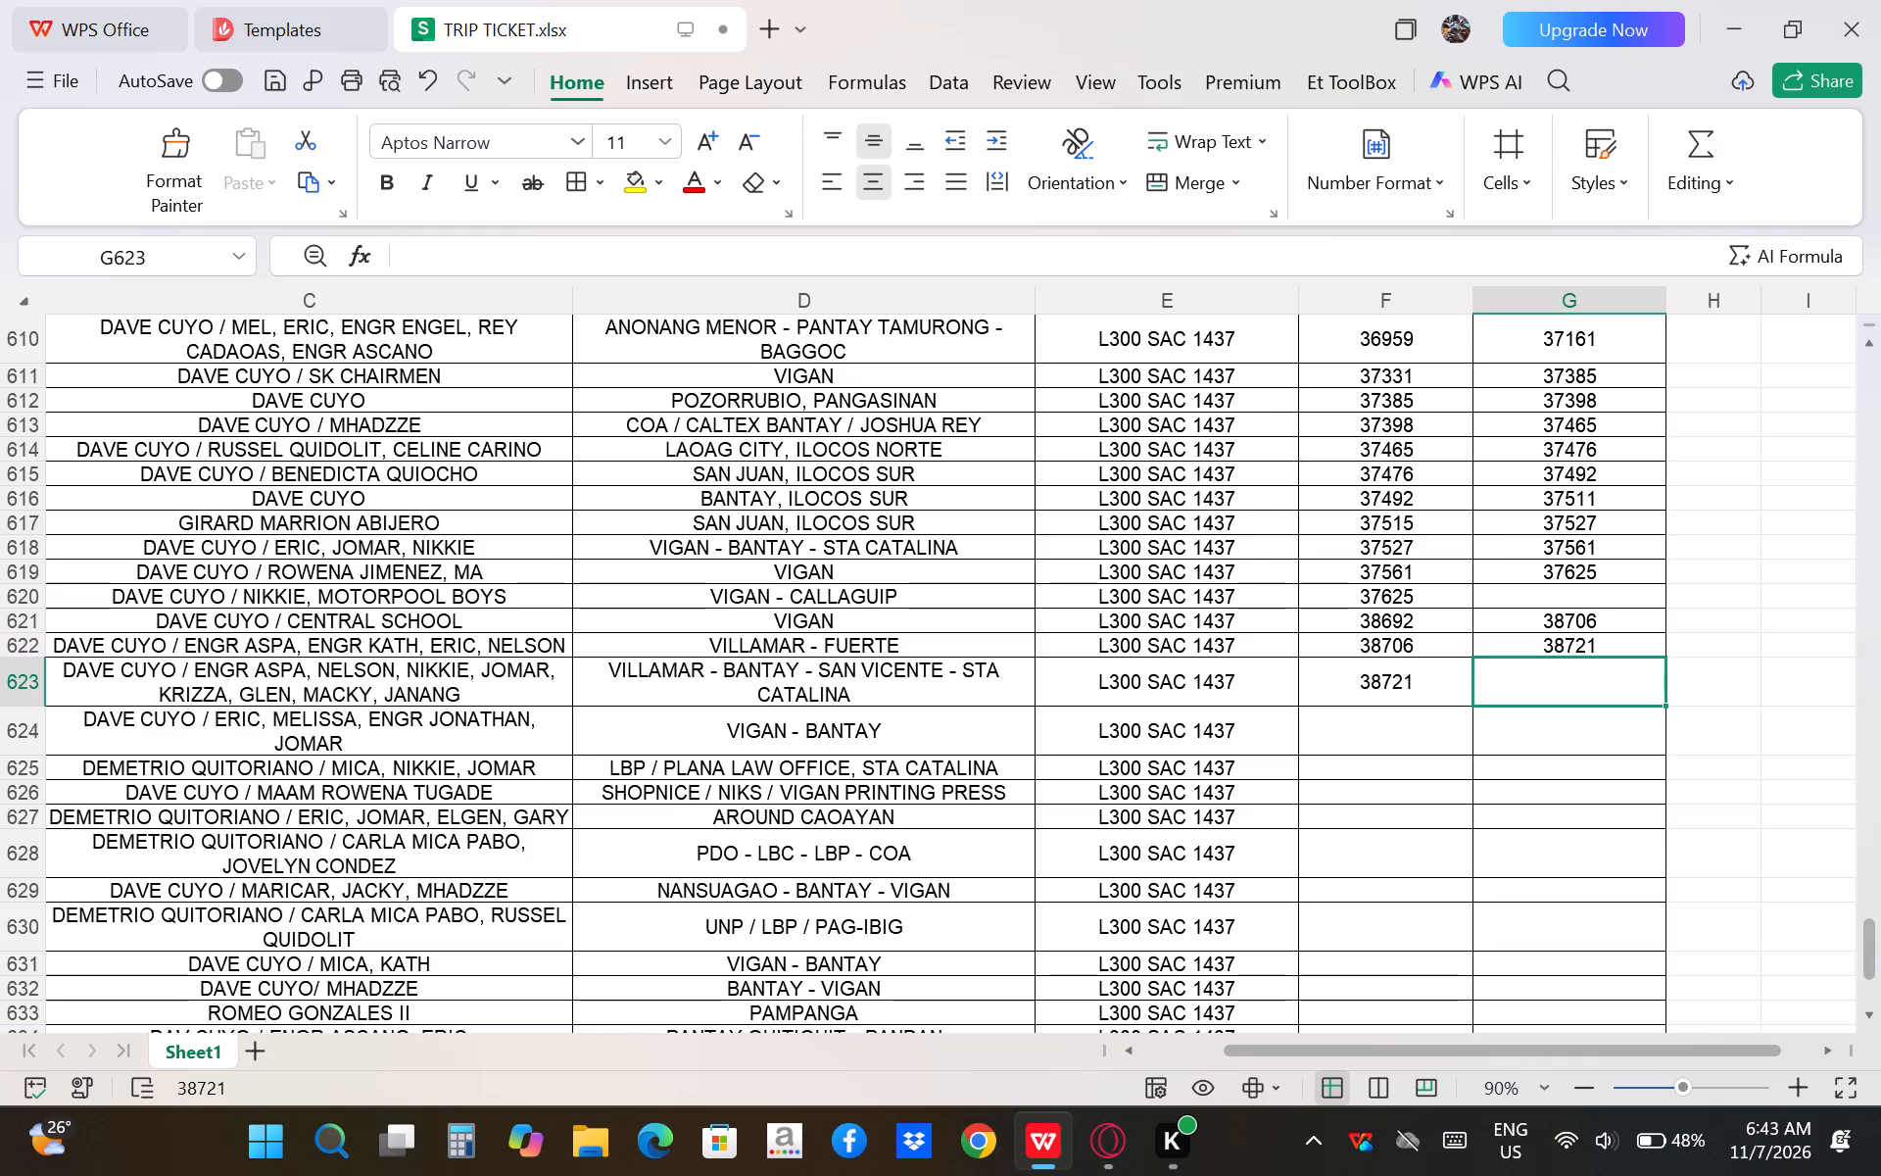
text(38733)
key(Return)
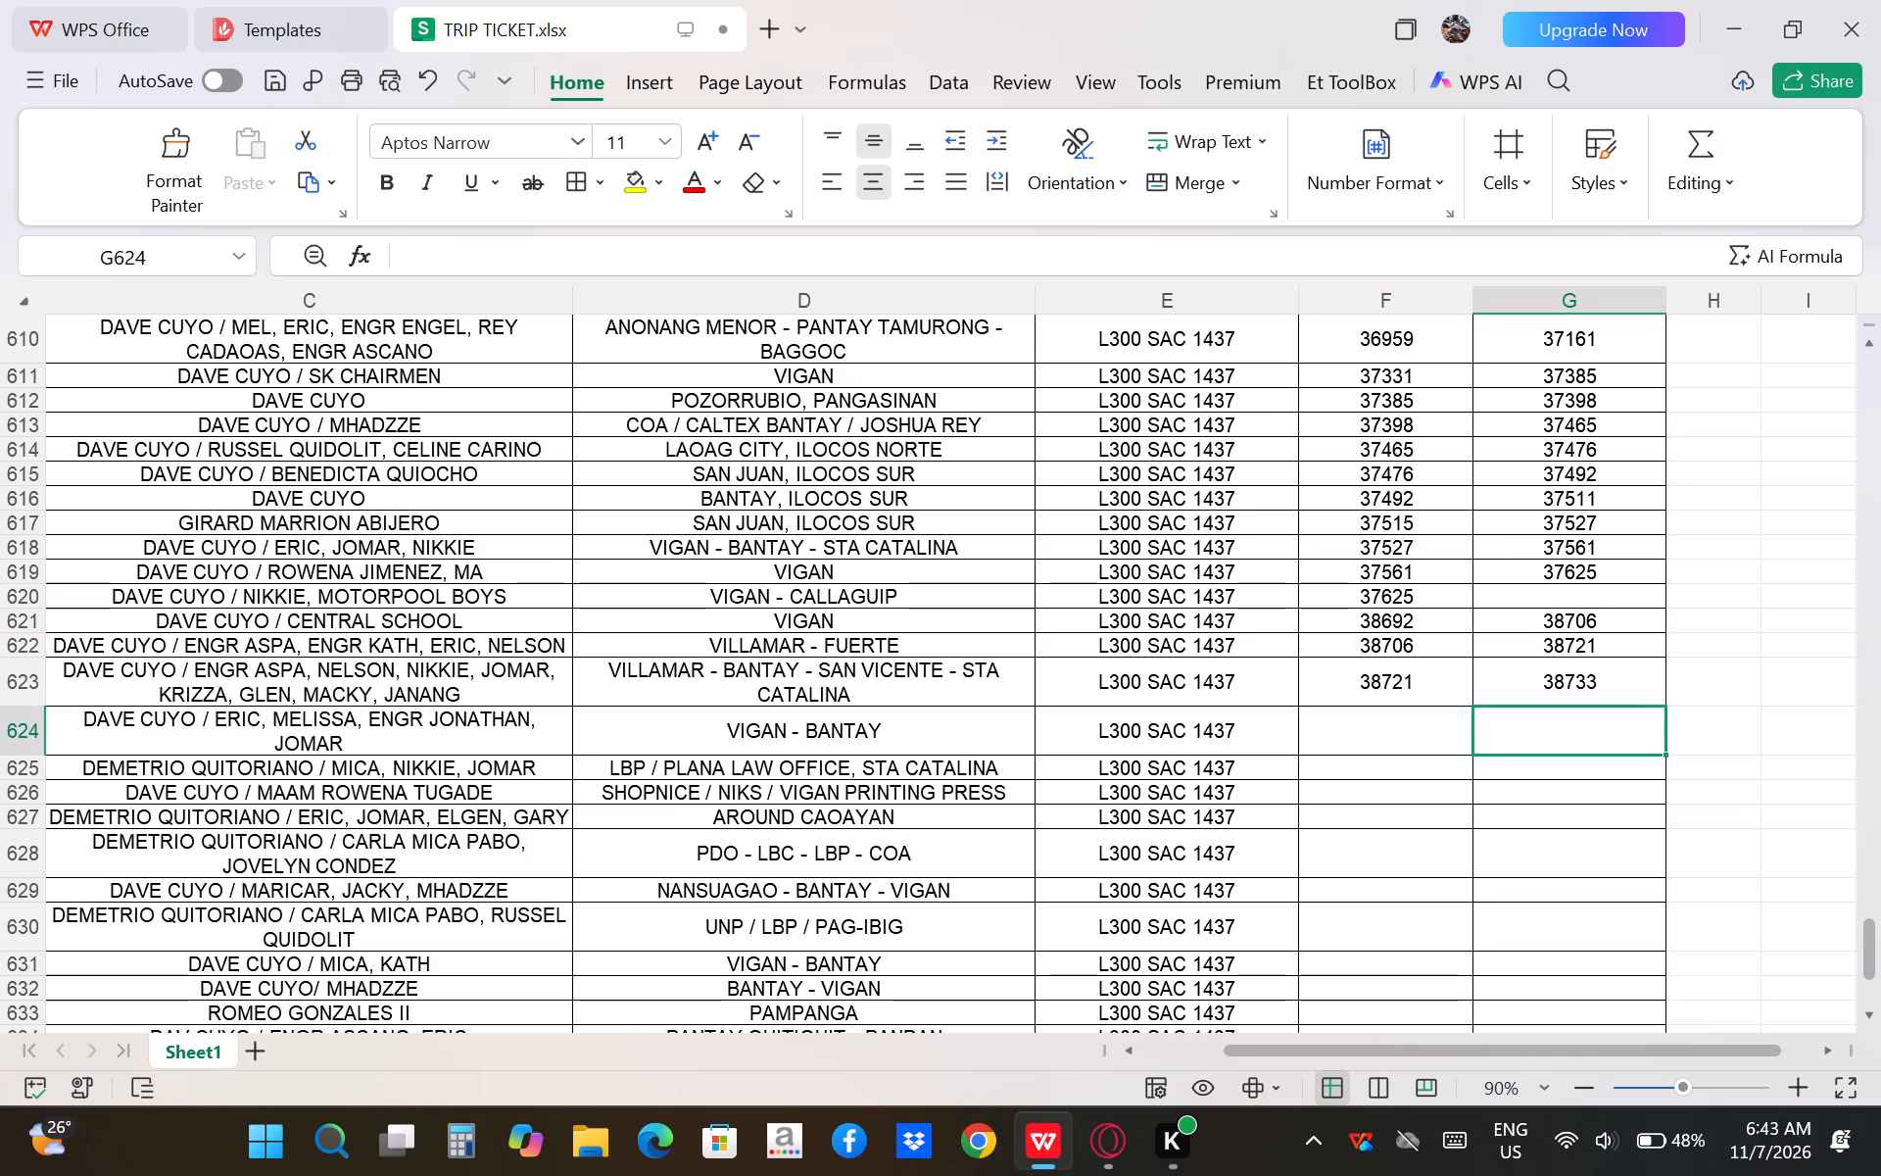
Copy the value of G623 into F624 and enter 38806 in G624 for the VIGAN - BANTAY trip.
click(1517, 673)
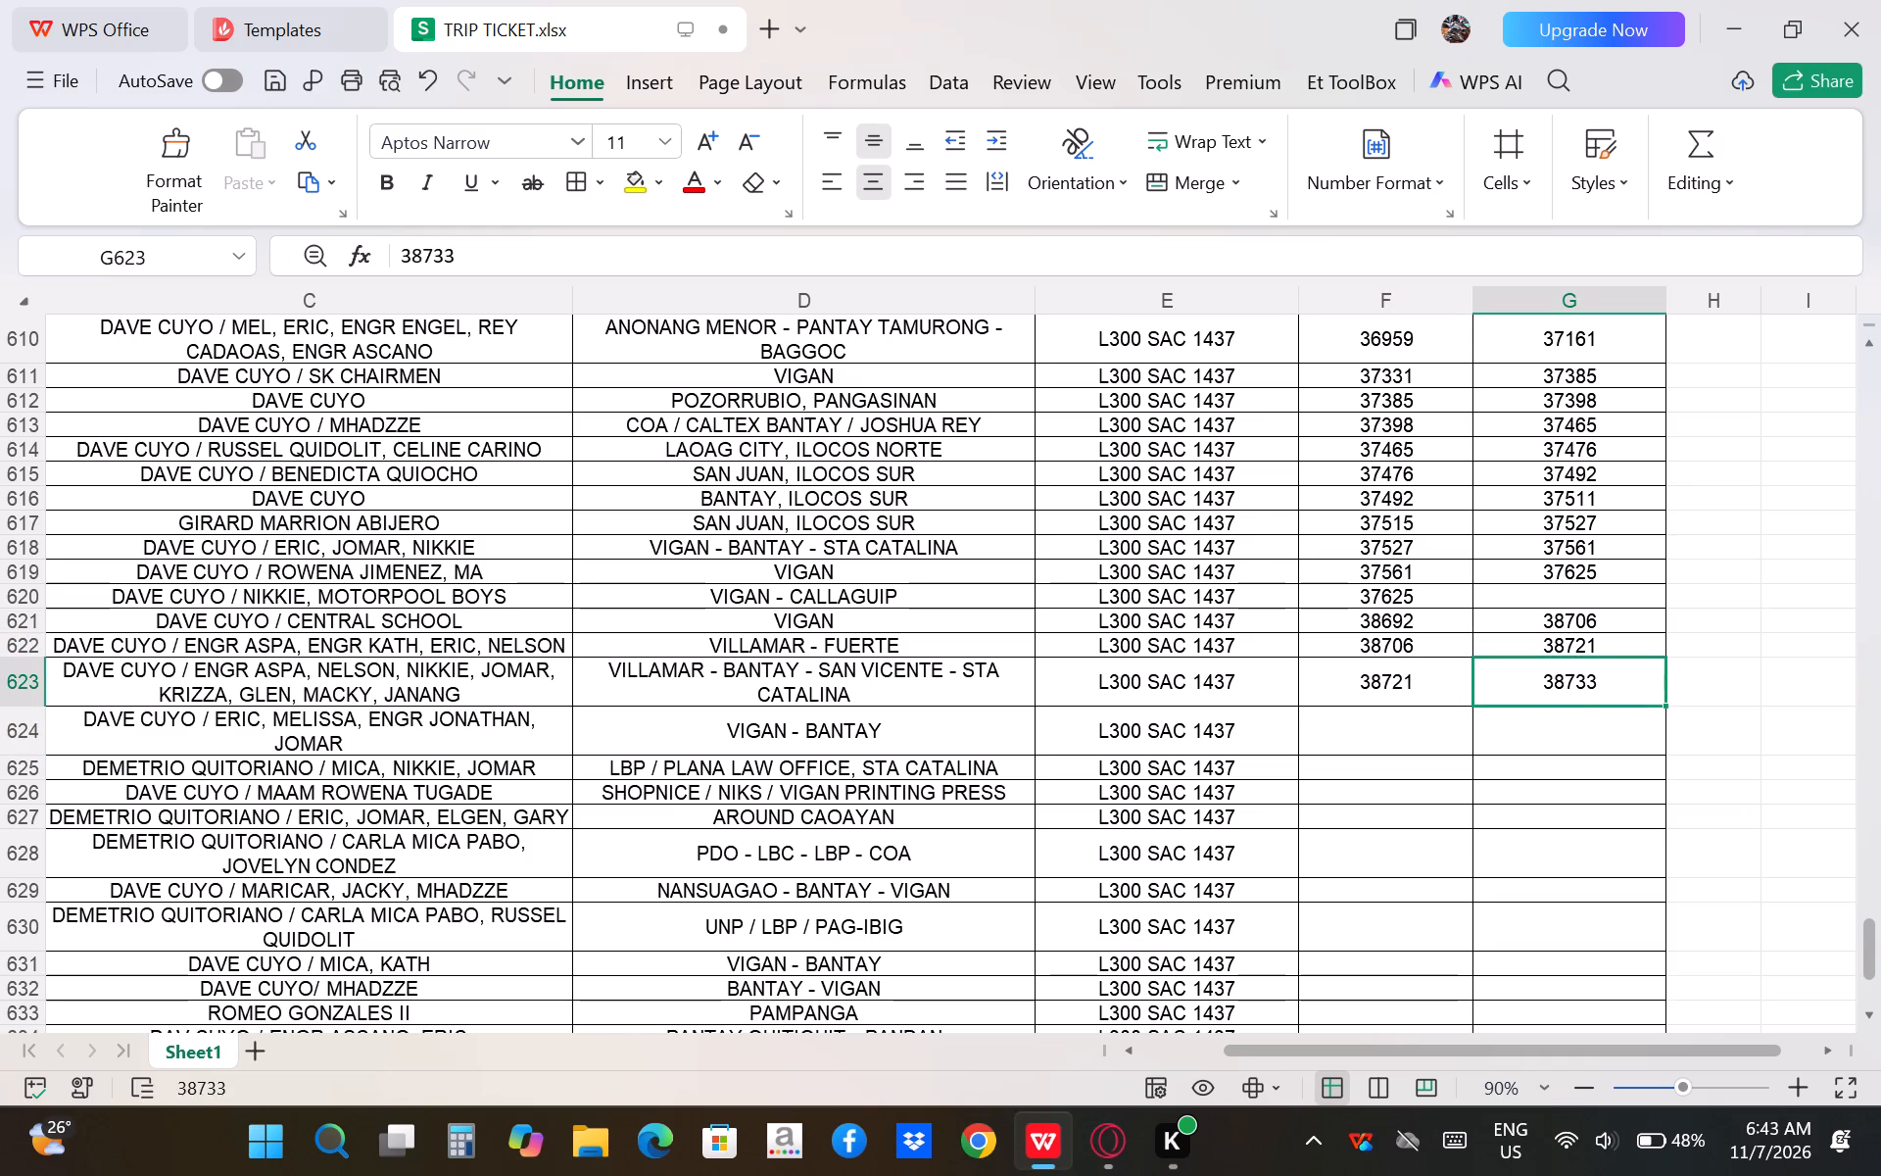
key(ctrl+c)
click(1402, 733)
key(Return)
key(Right)
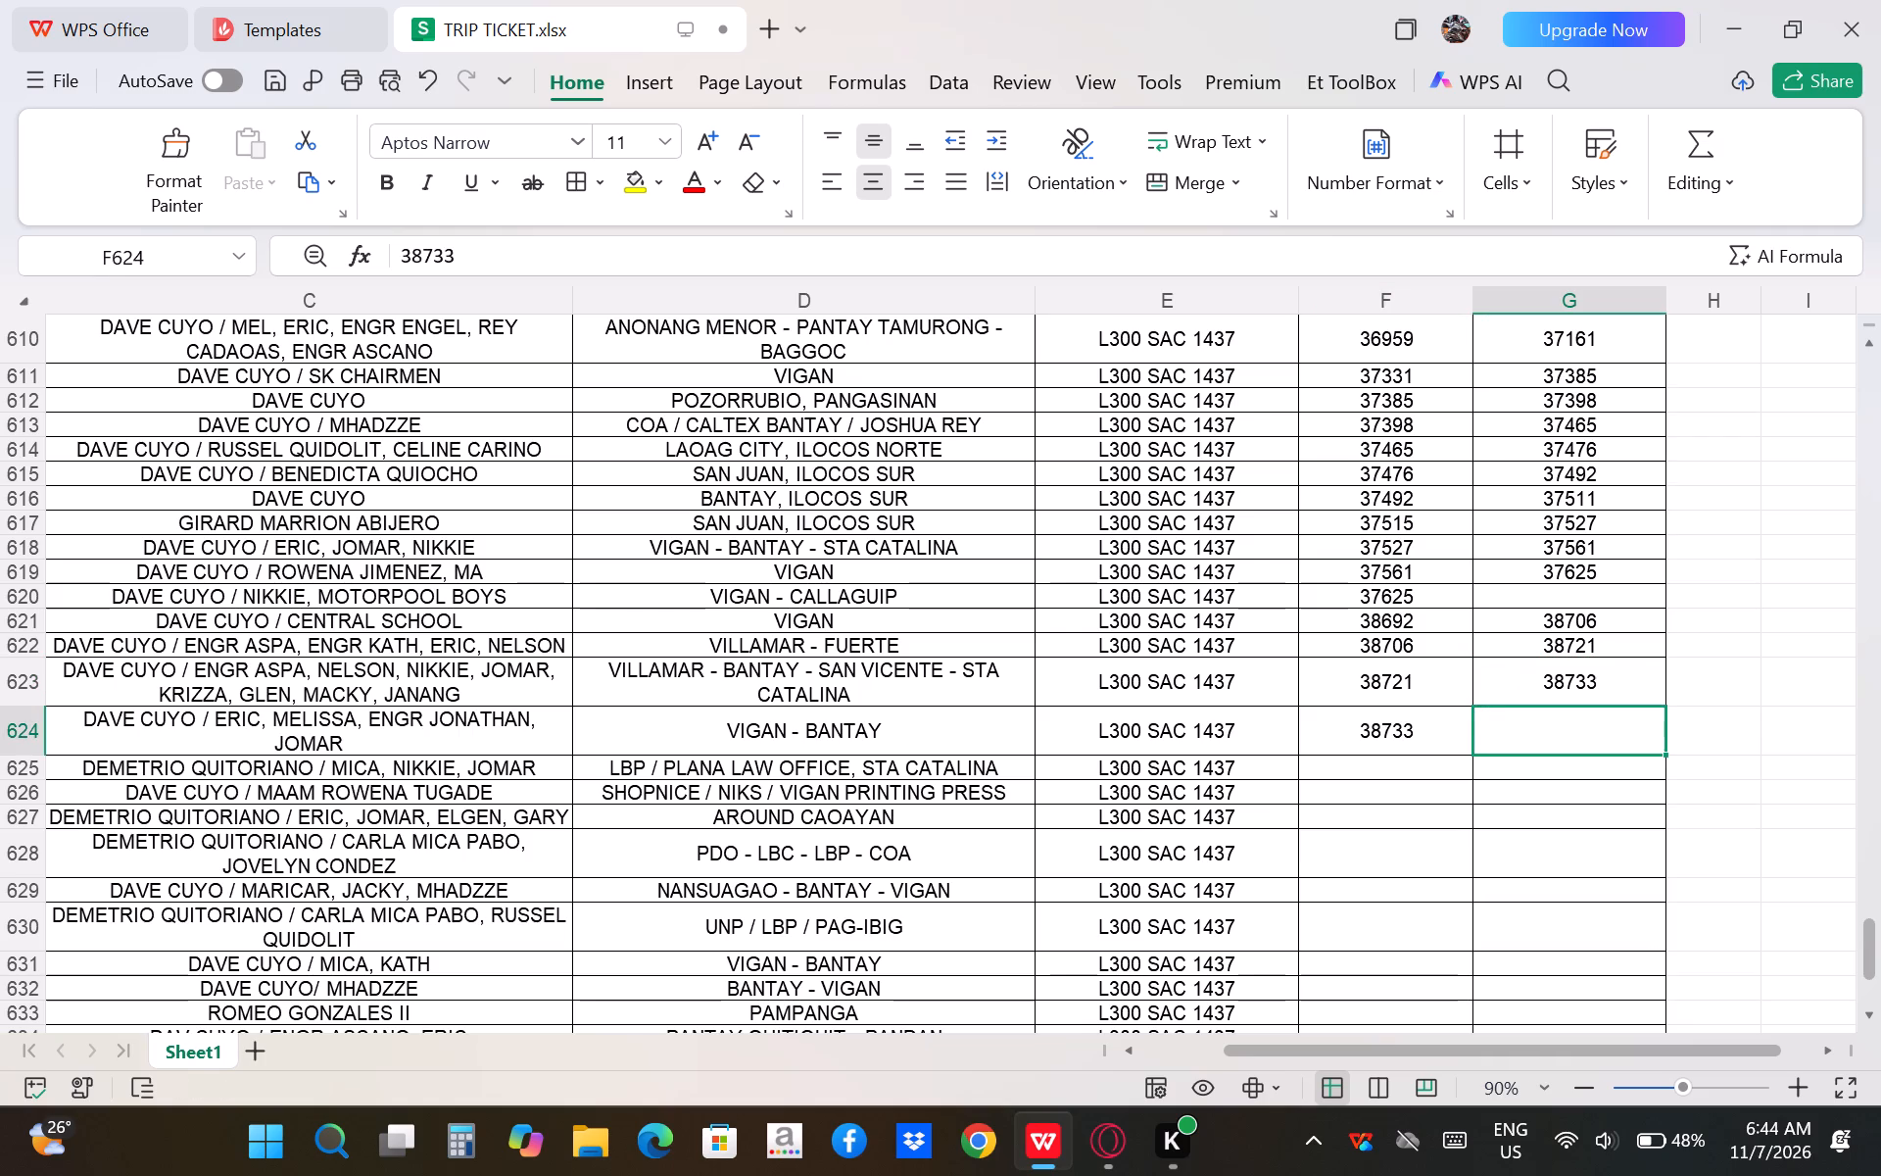
key(3)
text(8806)
key(Return)
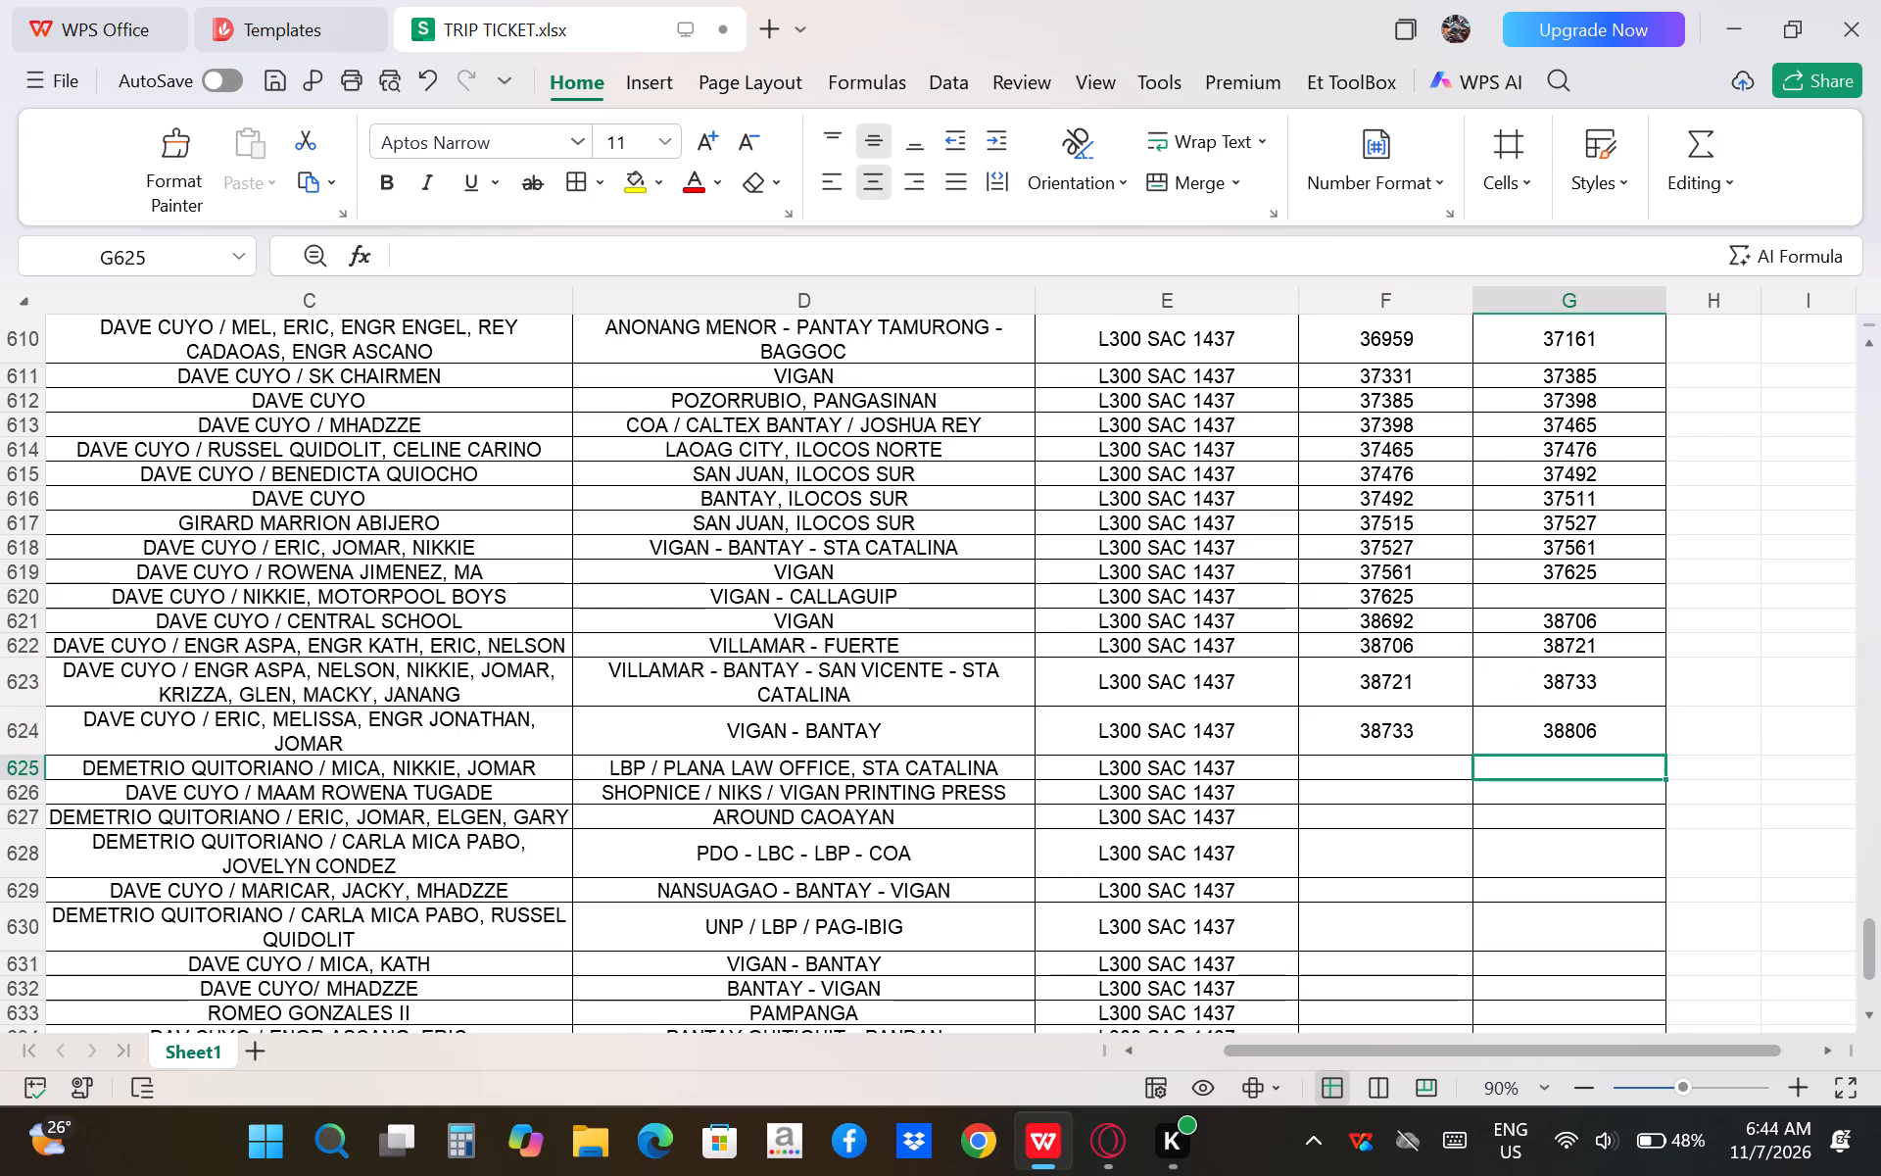
Copy the value of G624 into F625 and enter 38826 in G625 for the LBP / PLANA LAW OFFICE, STA CATALINA trip.
click(1586, 723)
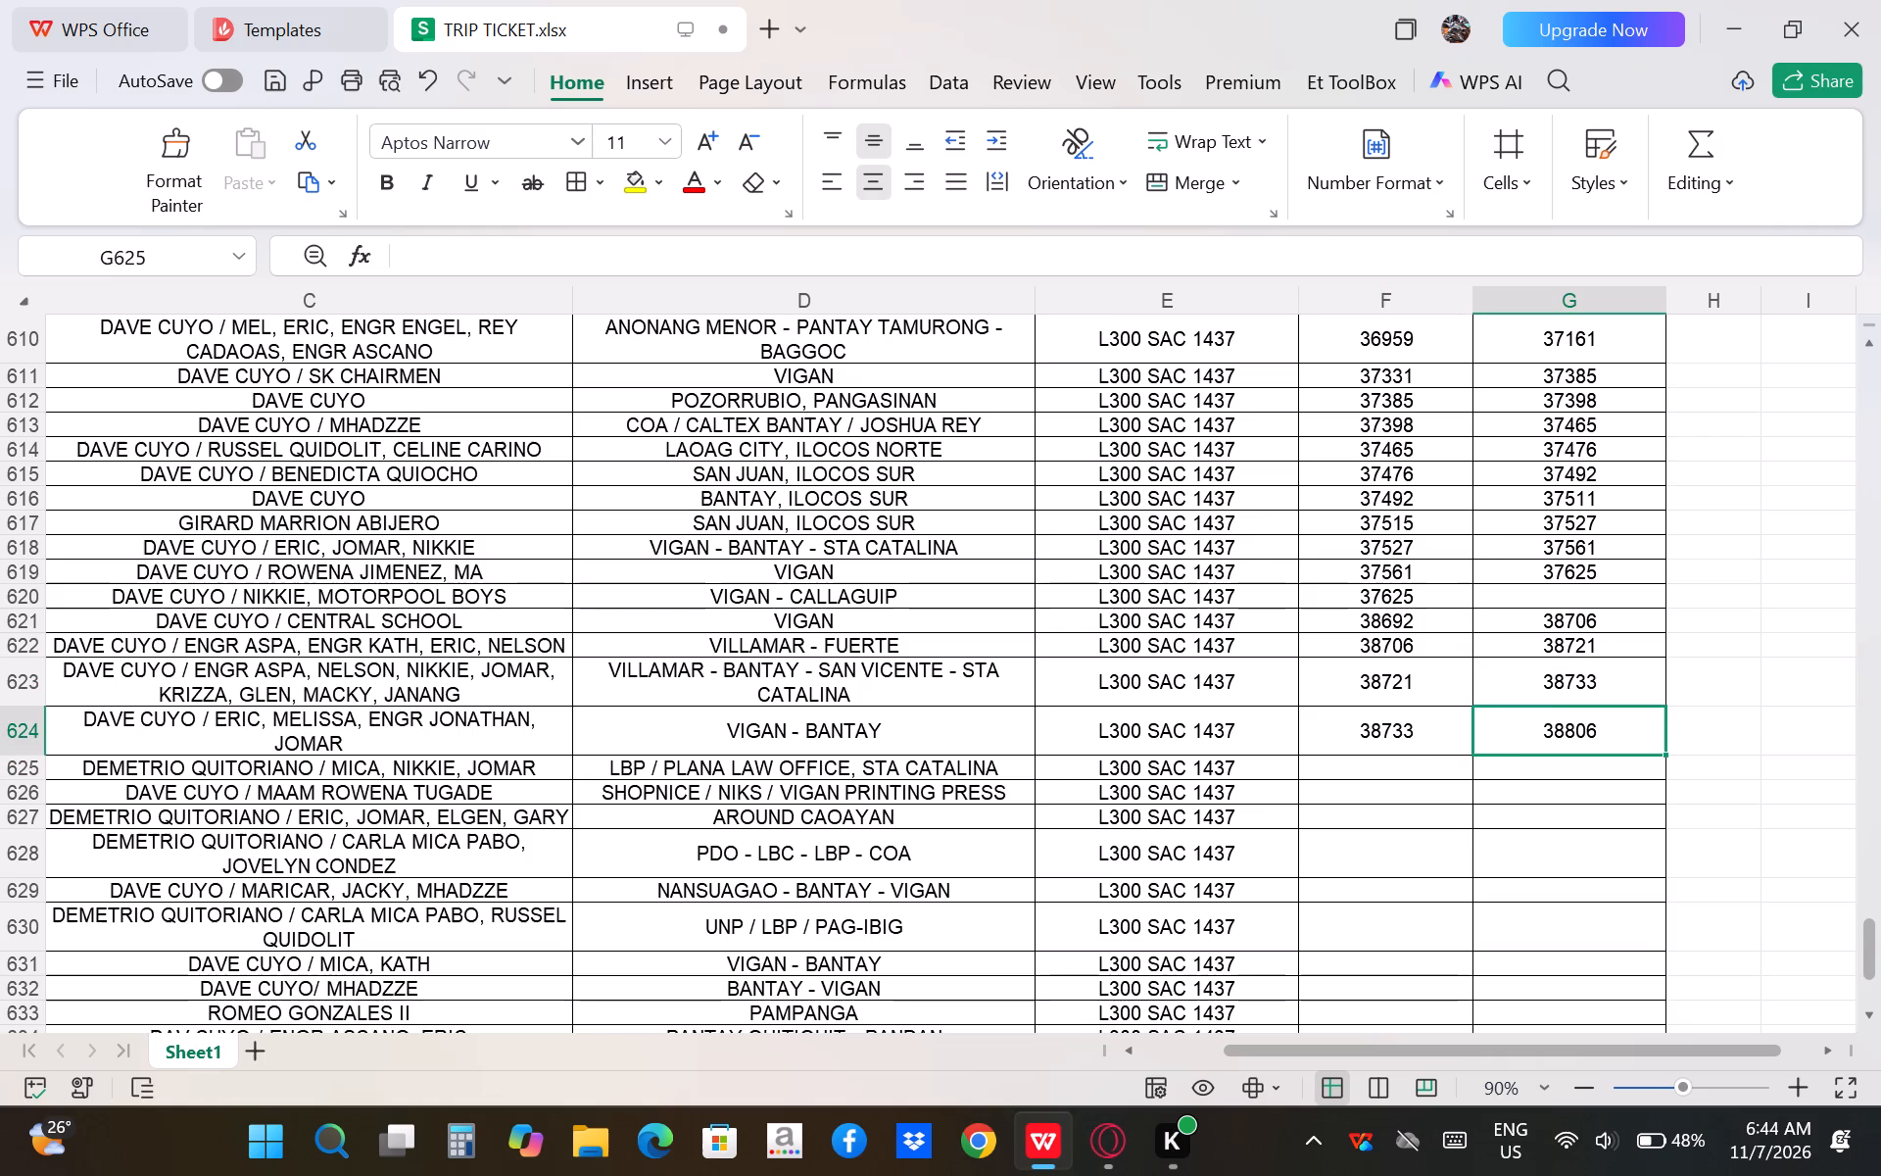
key(ctrl+c)
click(1449, 773)
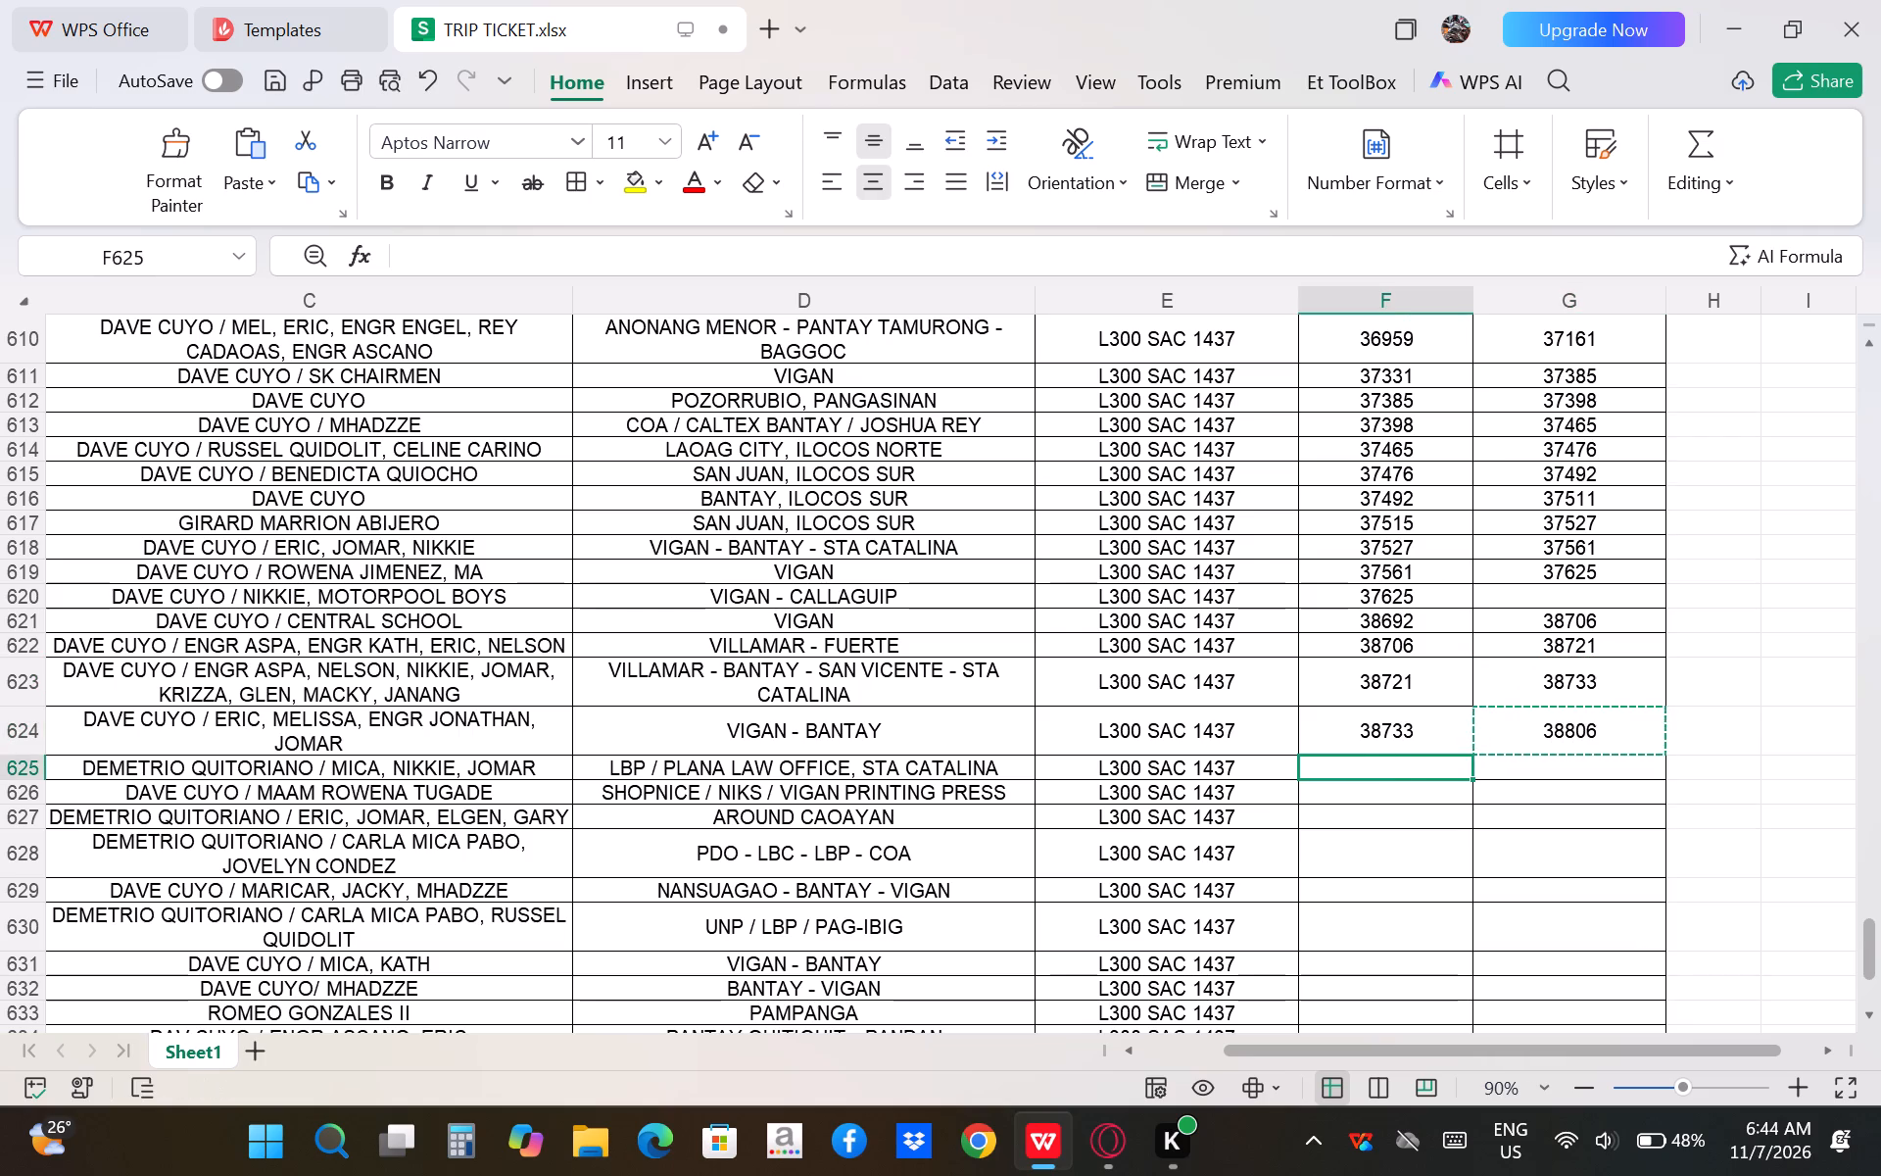
key(Return)
key(Right)
key(3)
text(8826)
key(Return)
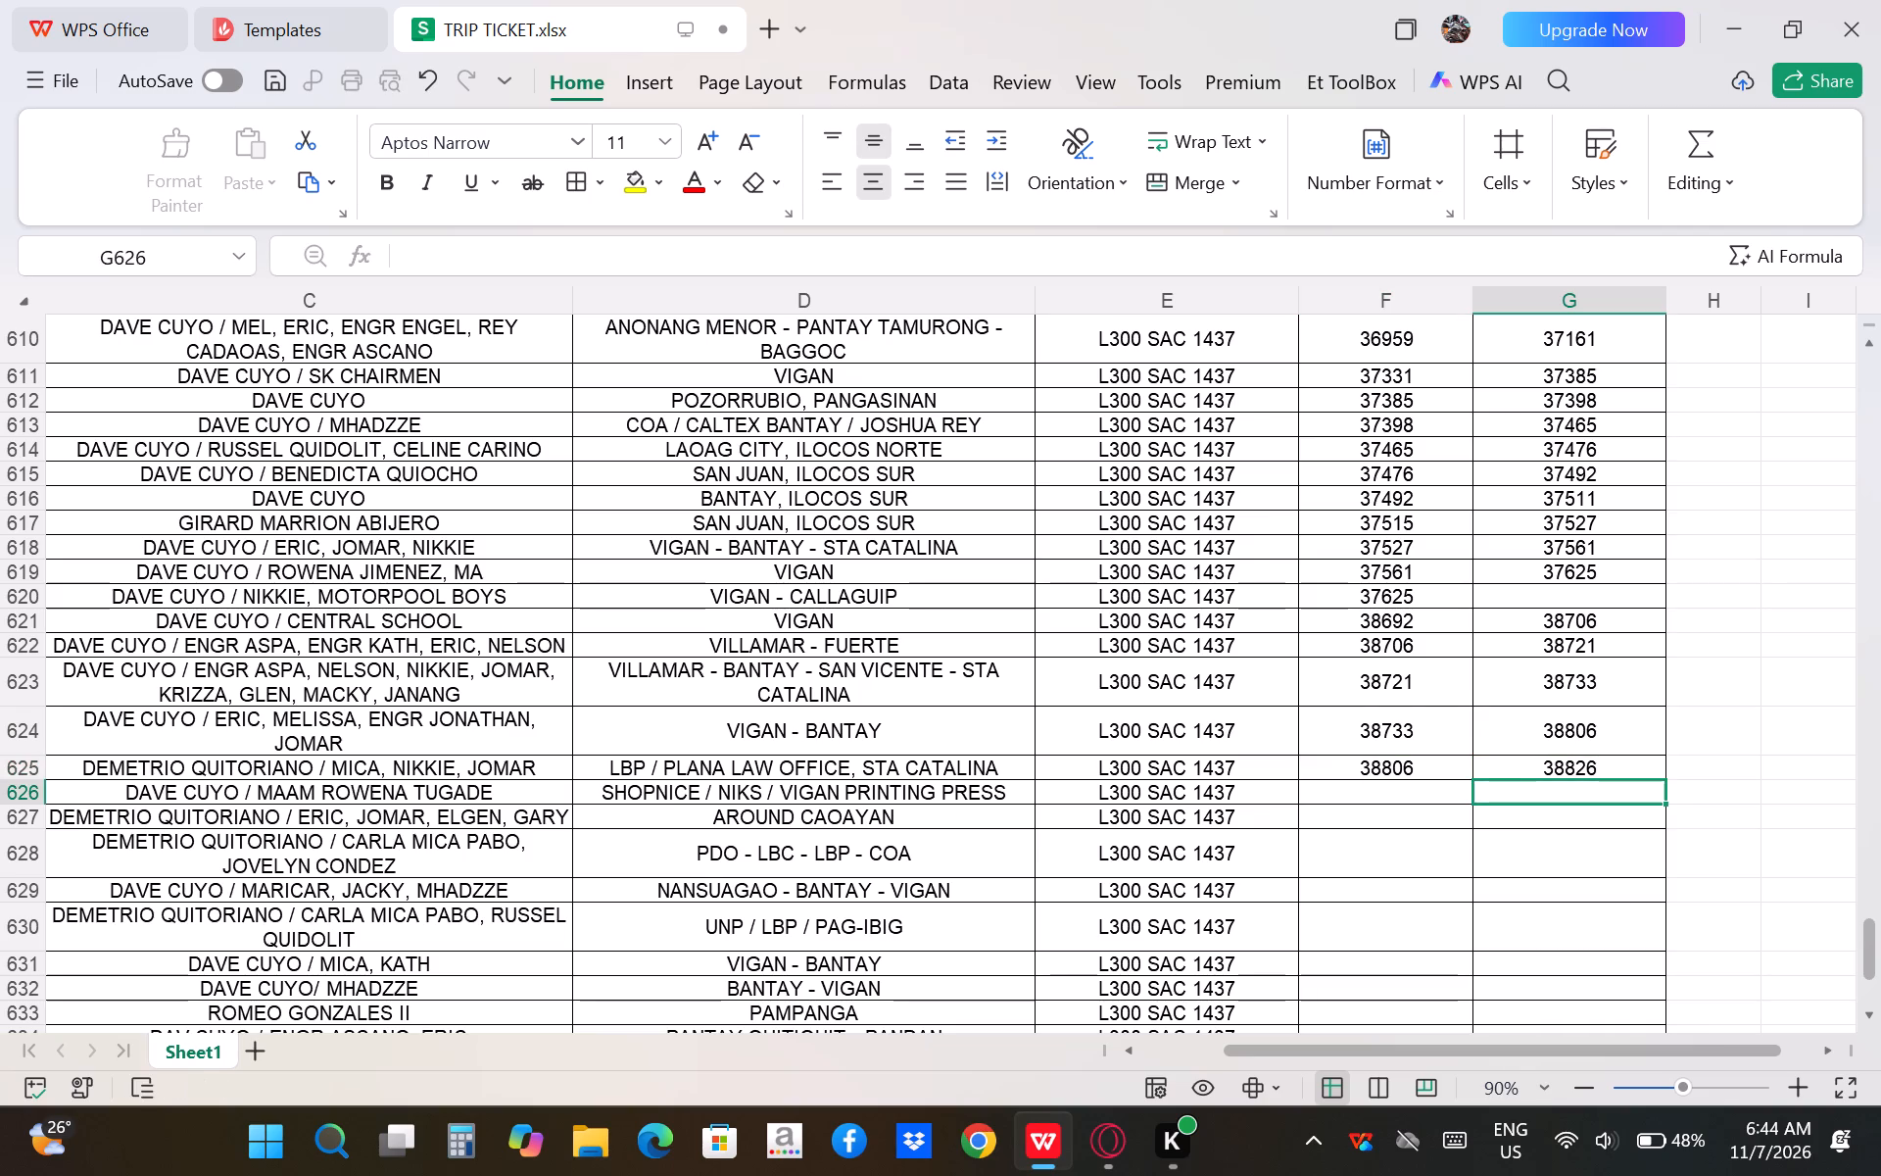
Copy the value of G625 into F626 and enter 38844 in G626 for the SHOPNICE / NIKS / VIGAN PRINTING PRESS trip.
click(1503, 764)
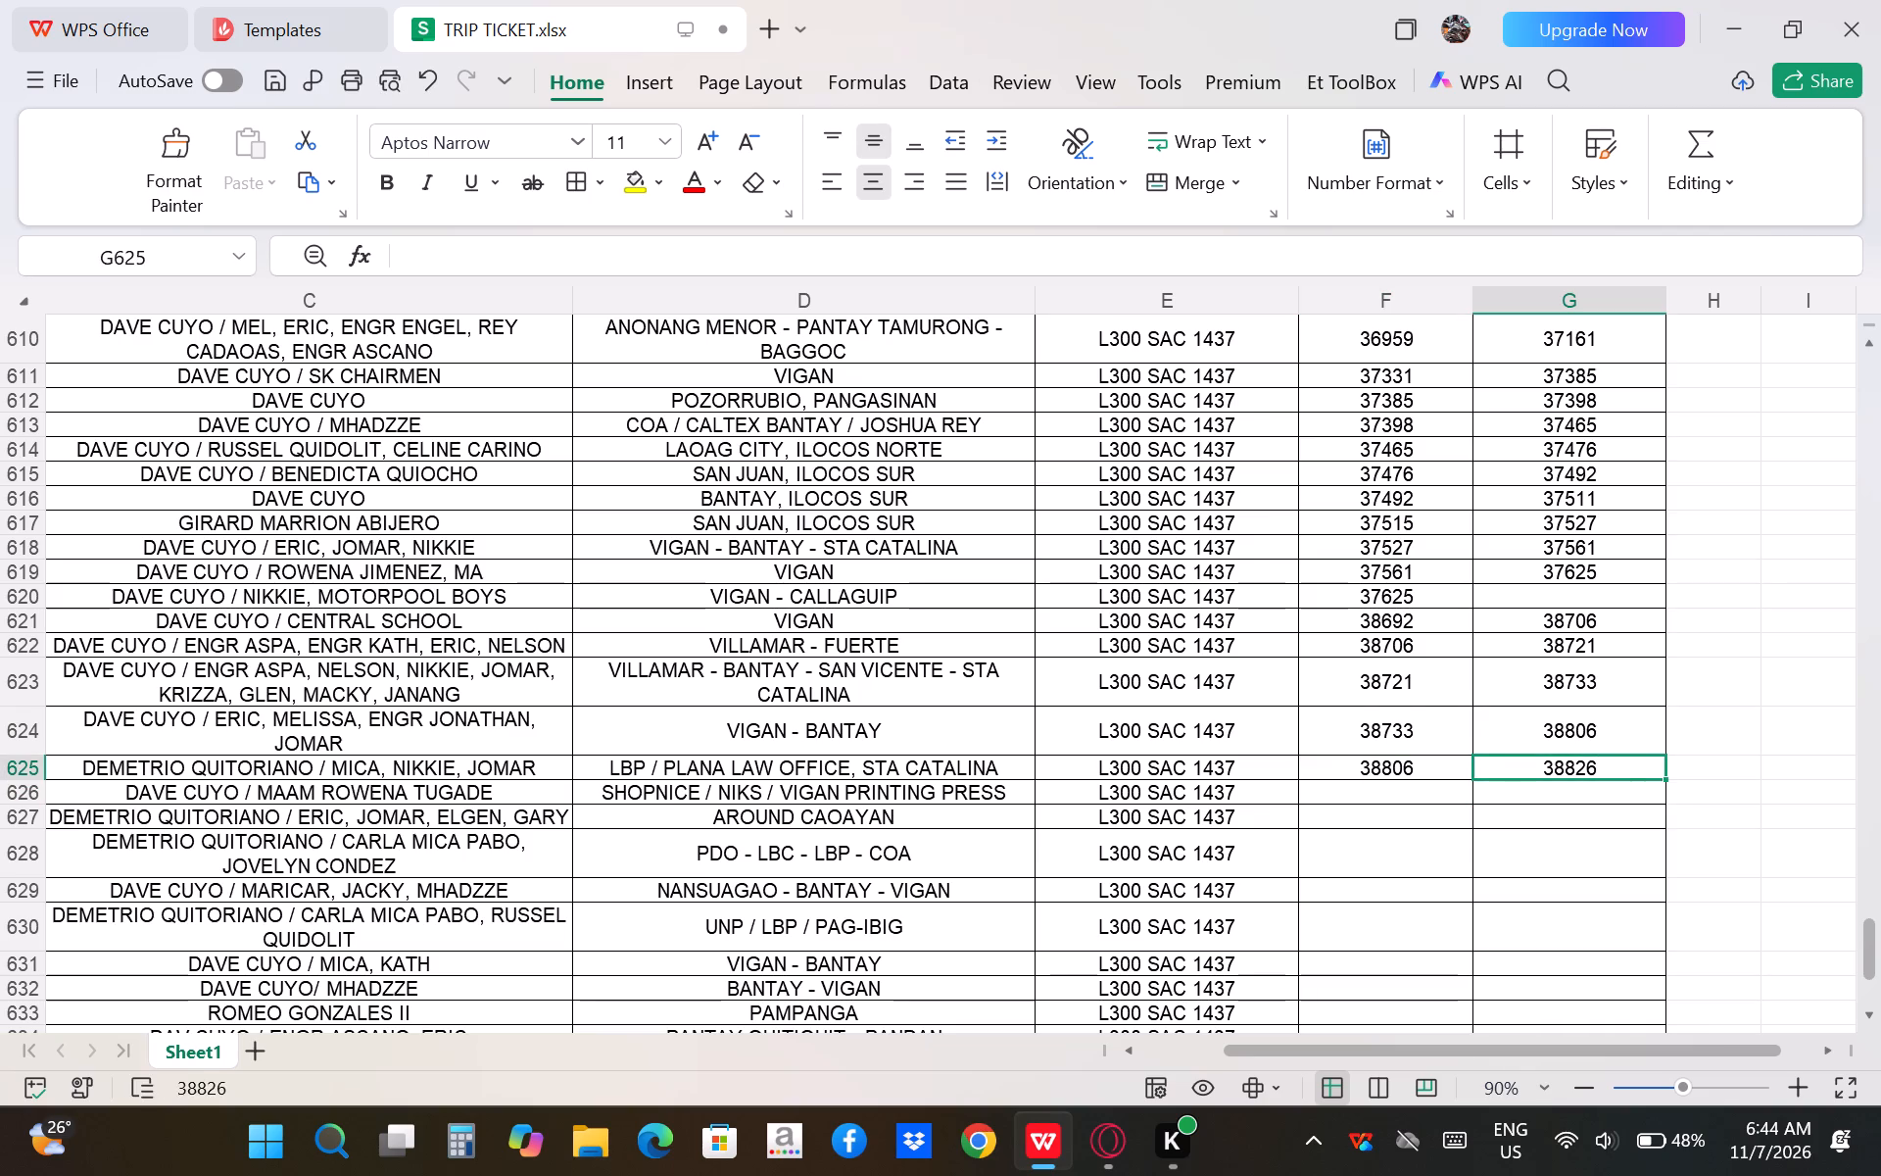
key(ctrl+c)
click(1431, 795)
key(Return)
key(Right)
key(3)
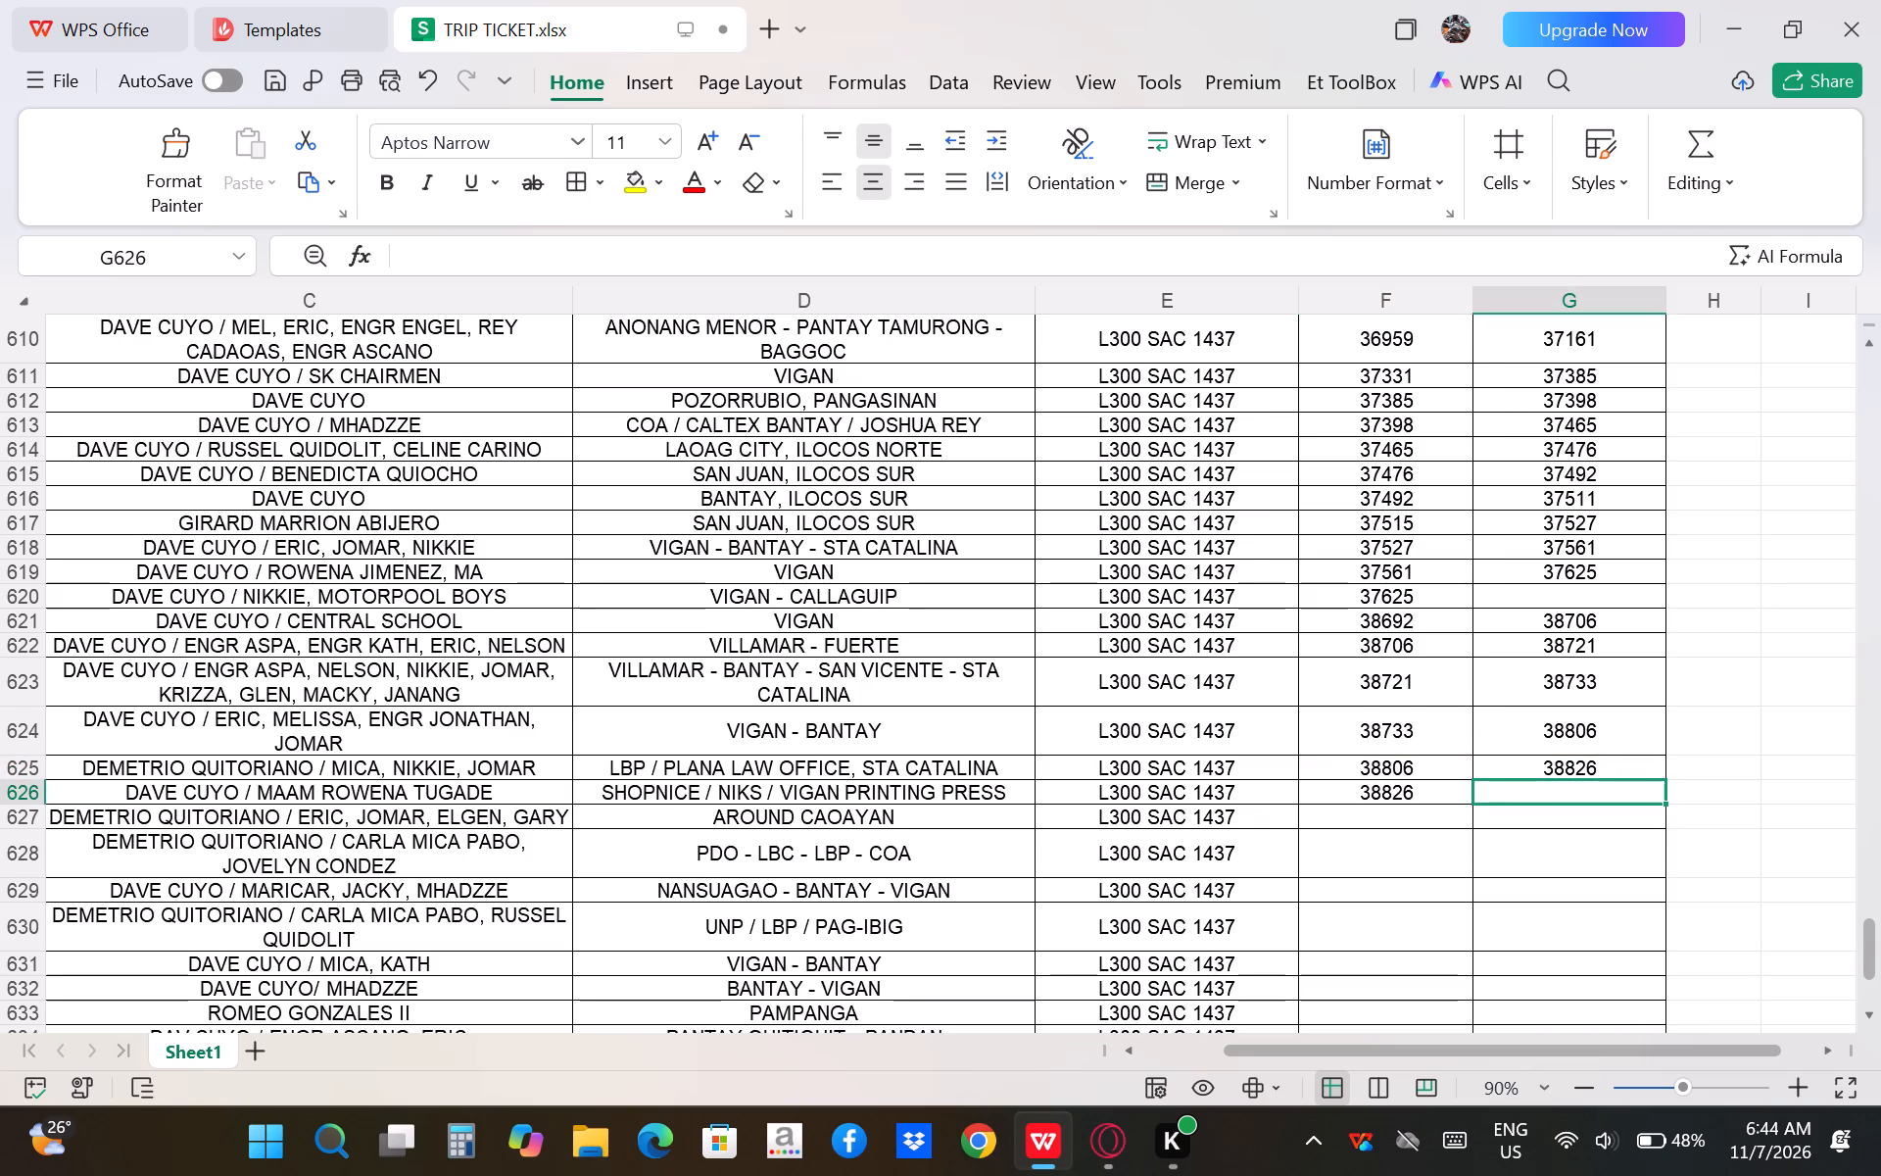
key(8)
text(844)
key(Return)
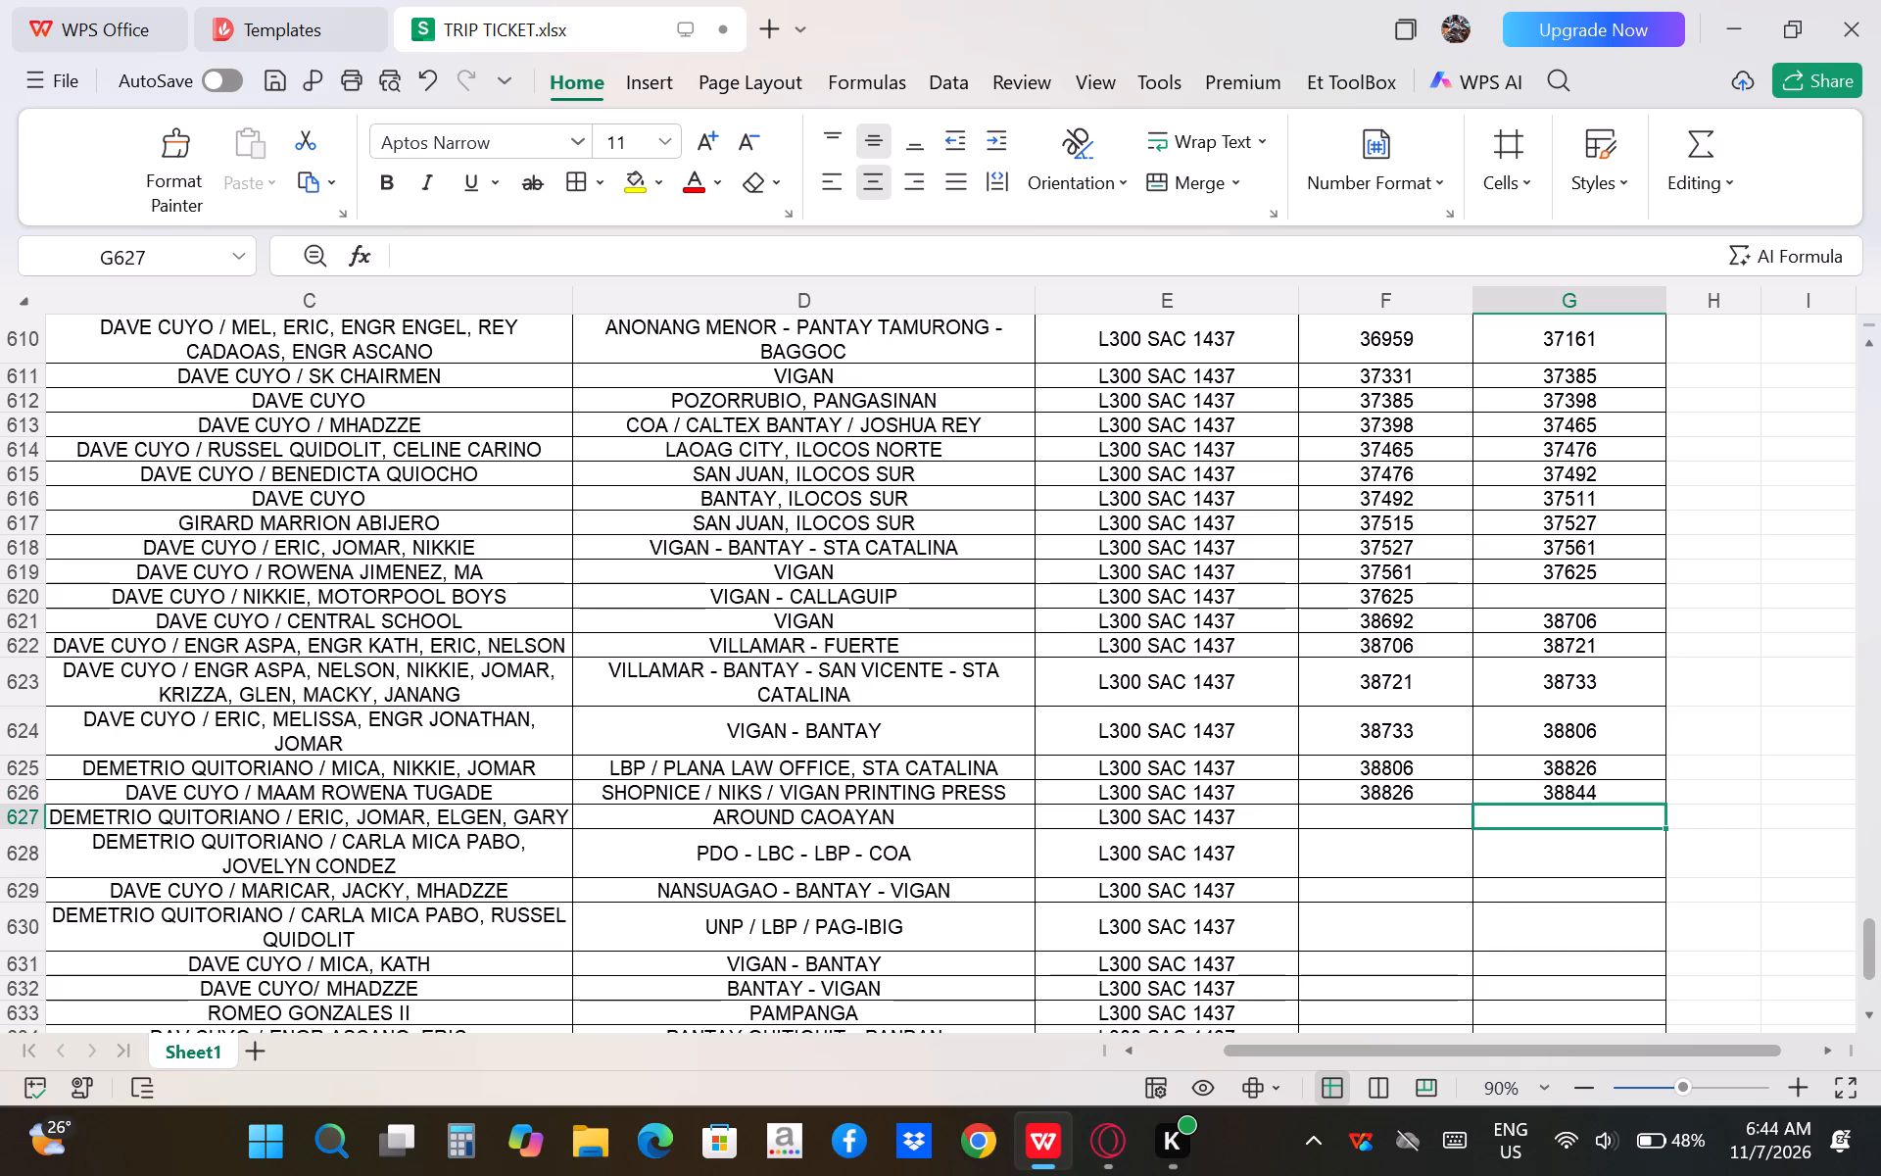
Enter 38855 in F627 and 38877 in G627 for the AROUND CAOAYAN trip.
click(1535, 791)
click(1418, 824)
key(3)
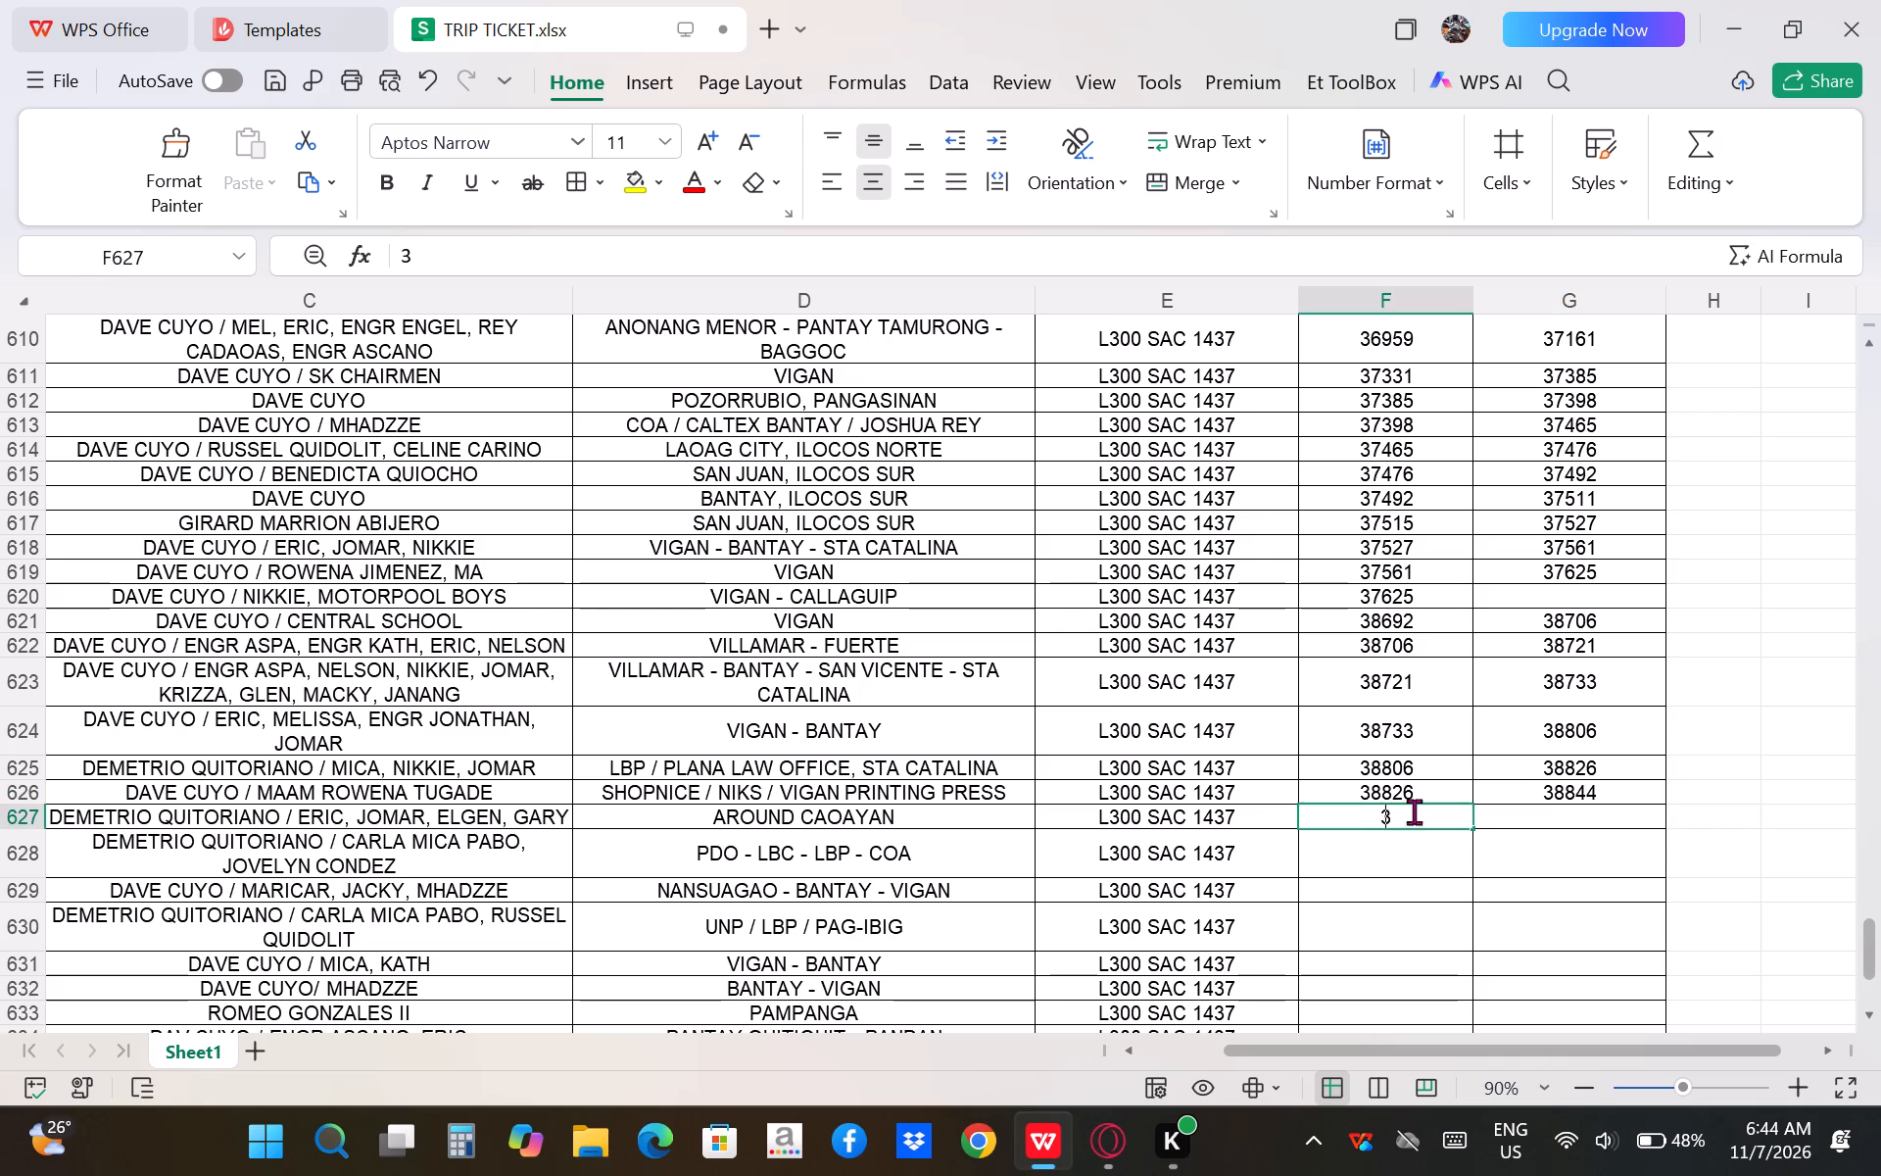
text(8855)
key(Right)
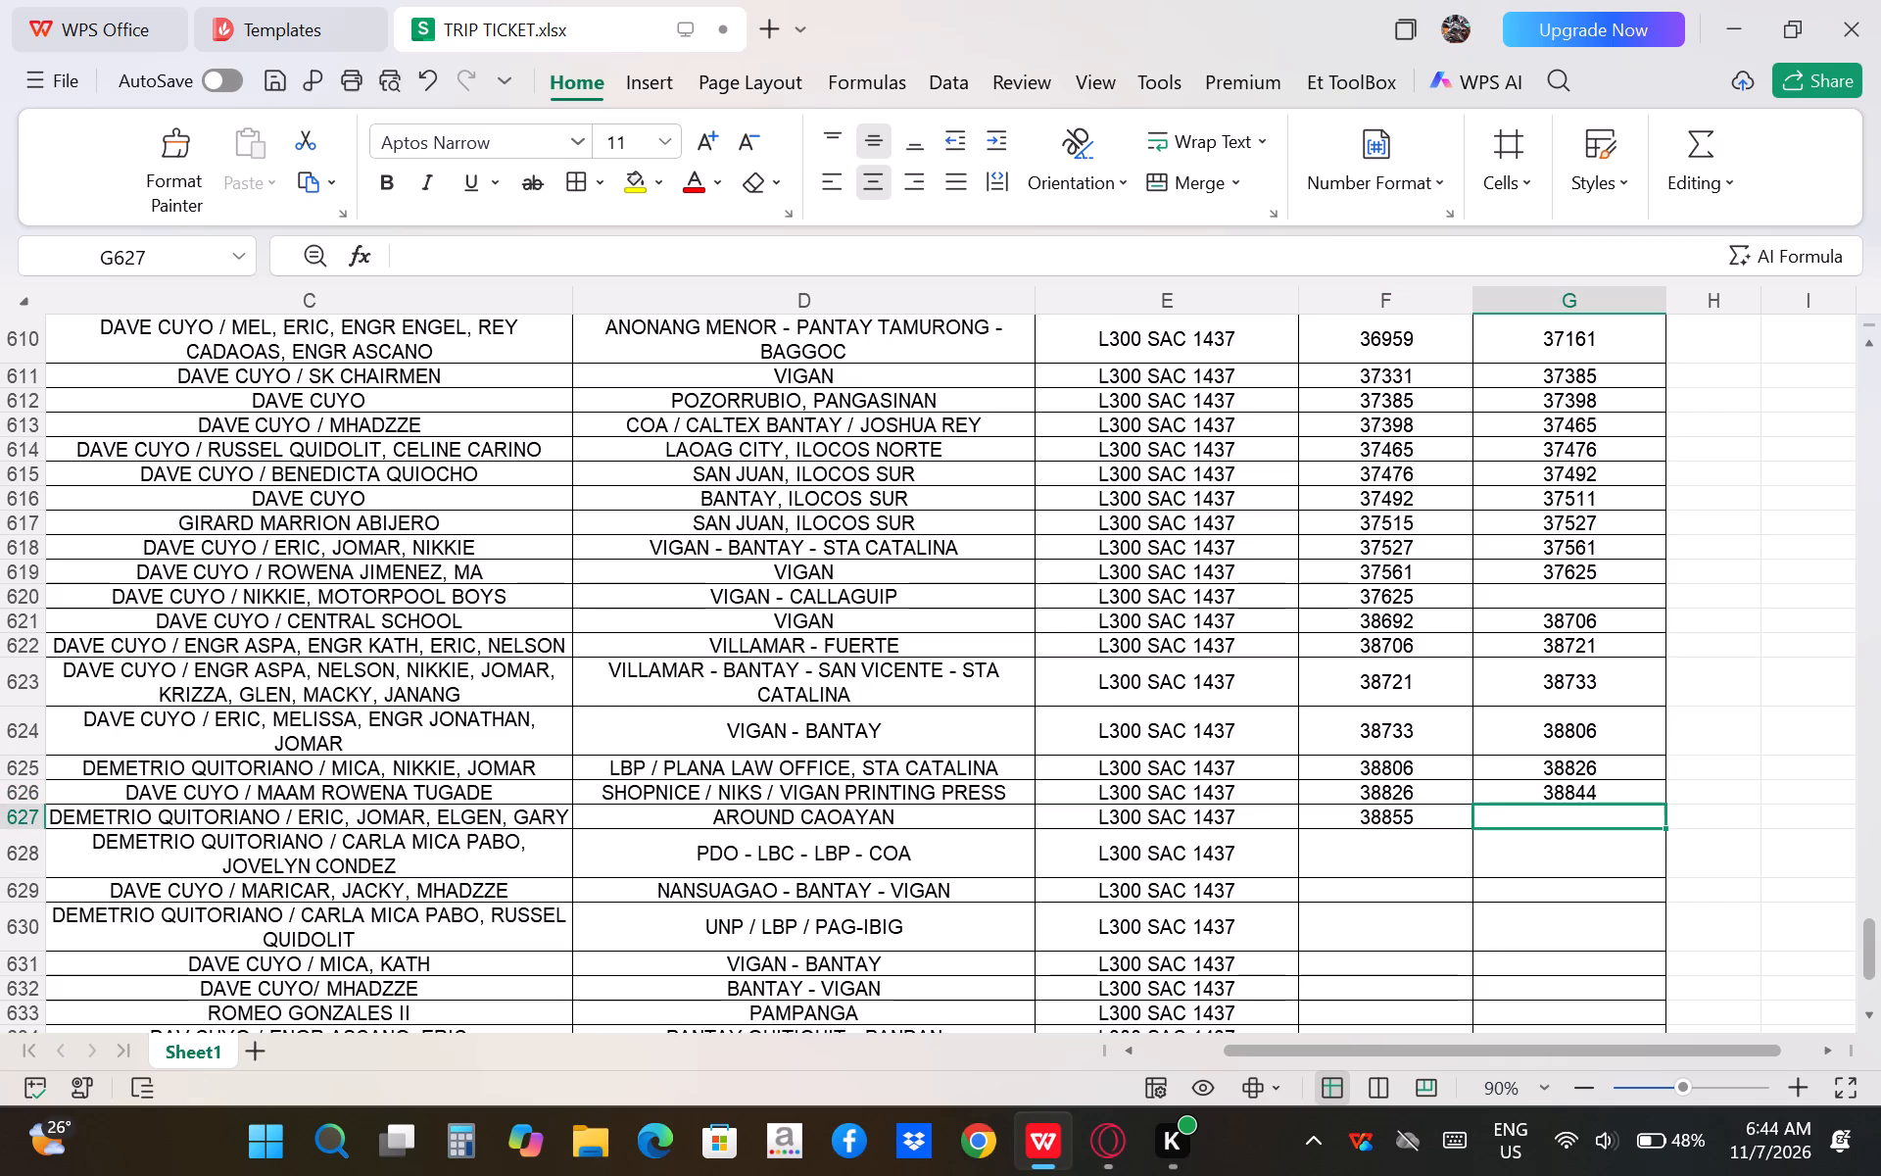
text(38877)
key(Return)
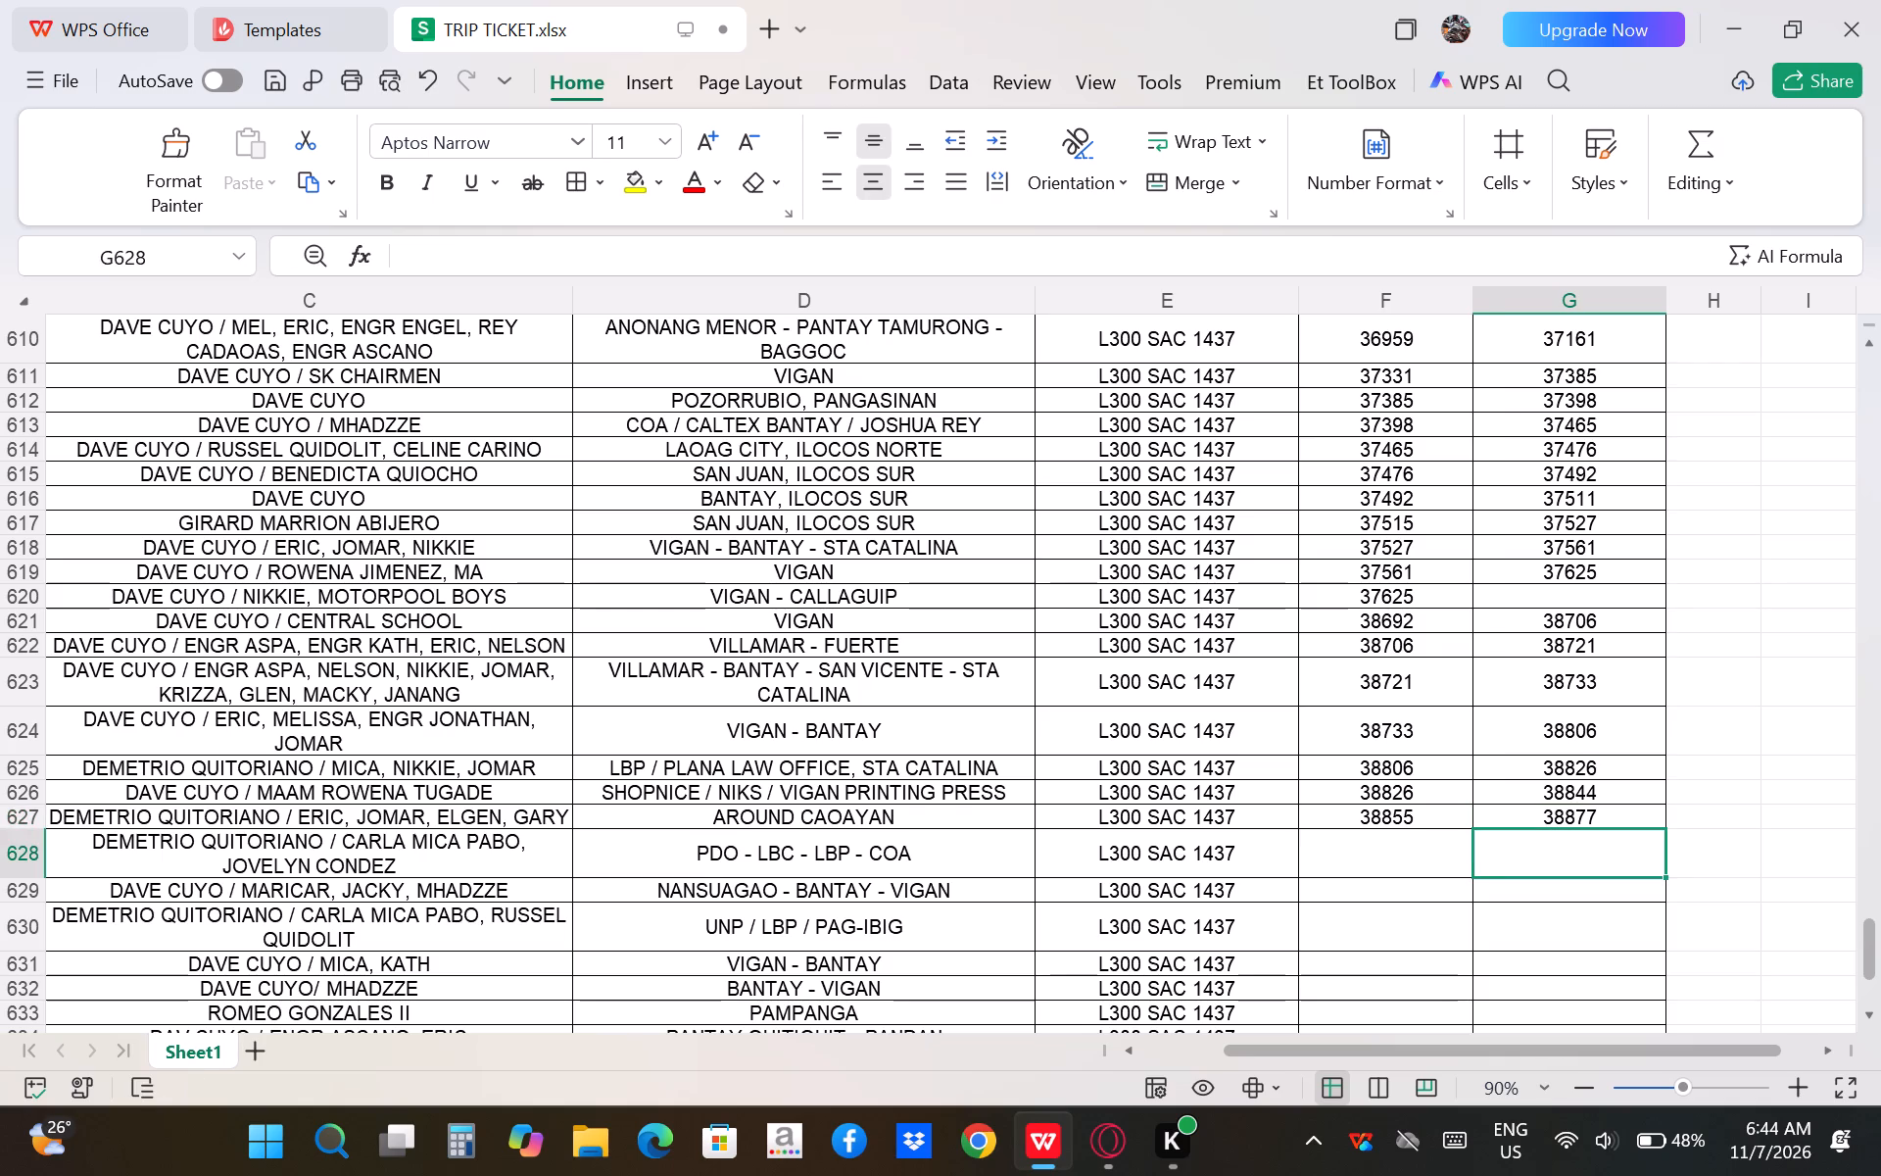
Copy the value of G627 into F628 and enter 38918 in G628 for the PDO - LBC - LBP - COA trip.
click(1522, 812)
key(ctrl+c)
click(1428, 838)
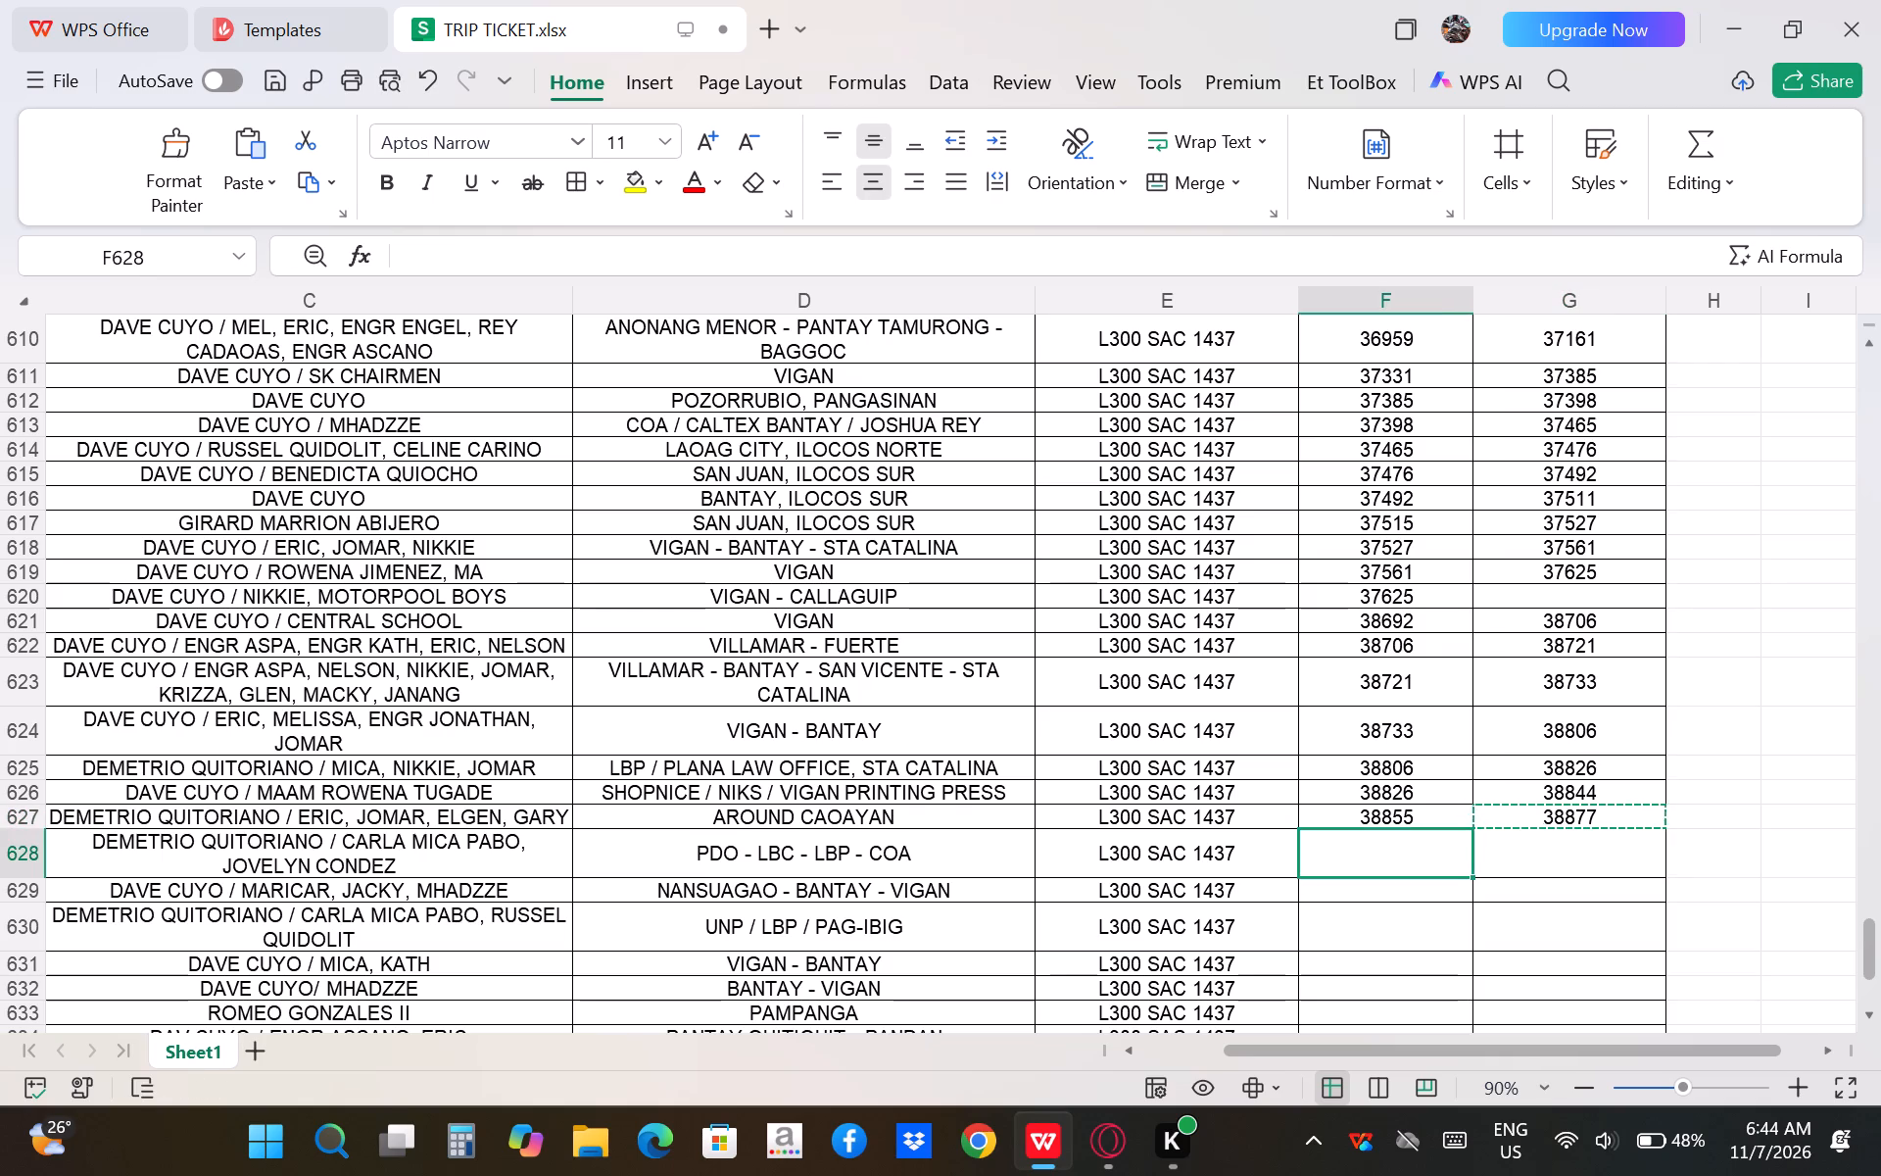
key(Return)
key(Right)
text(38918)
key(Return)
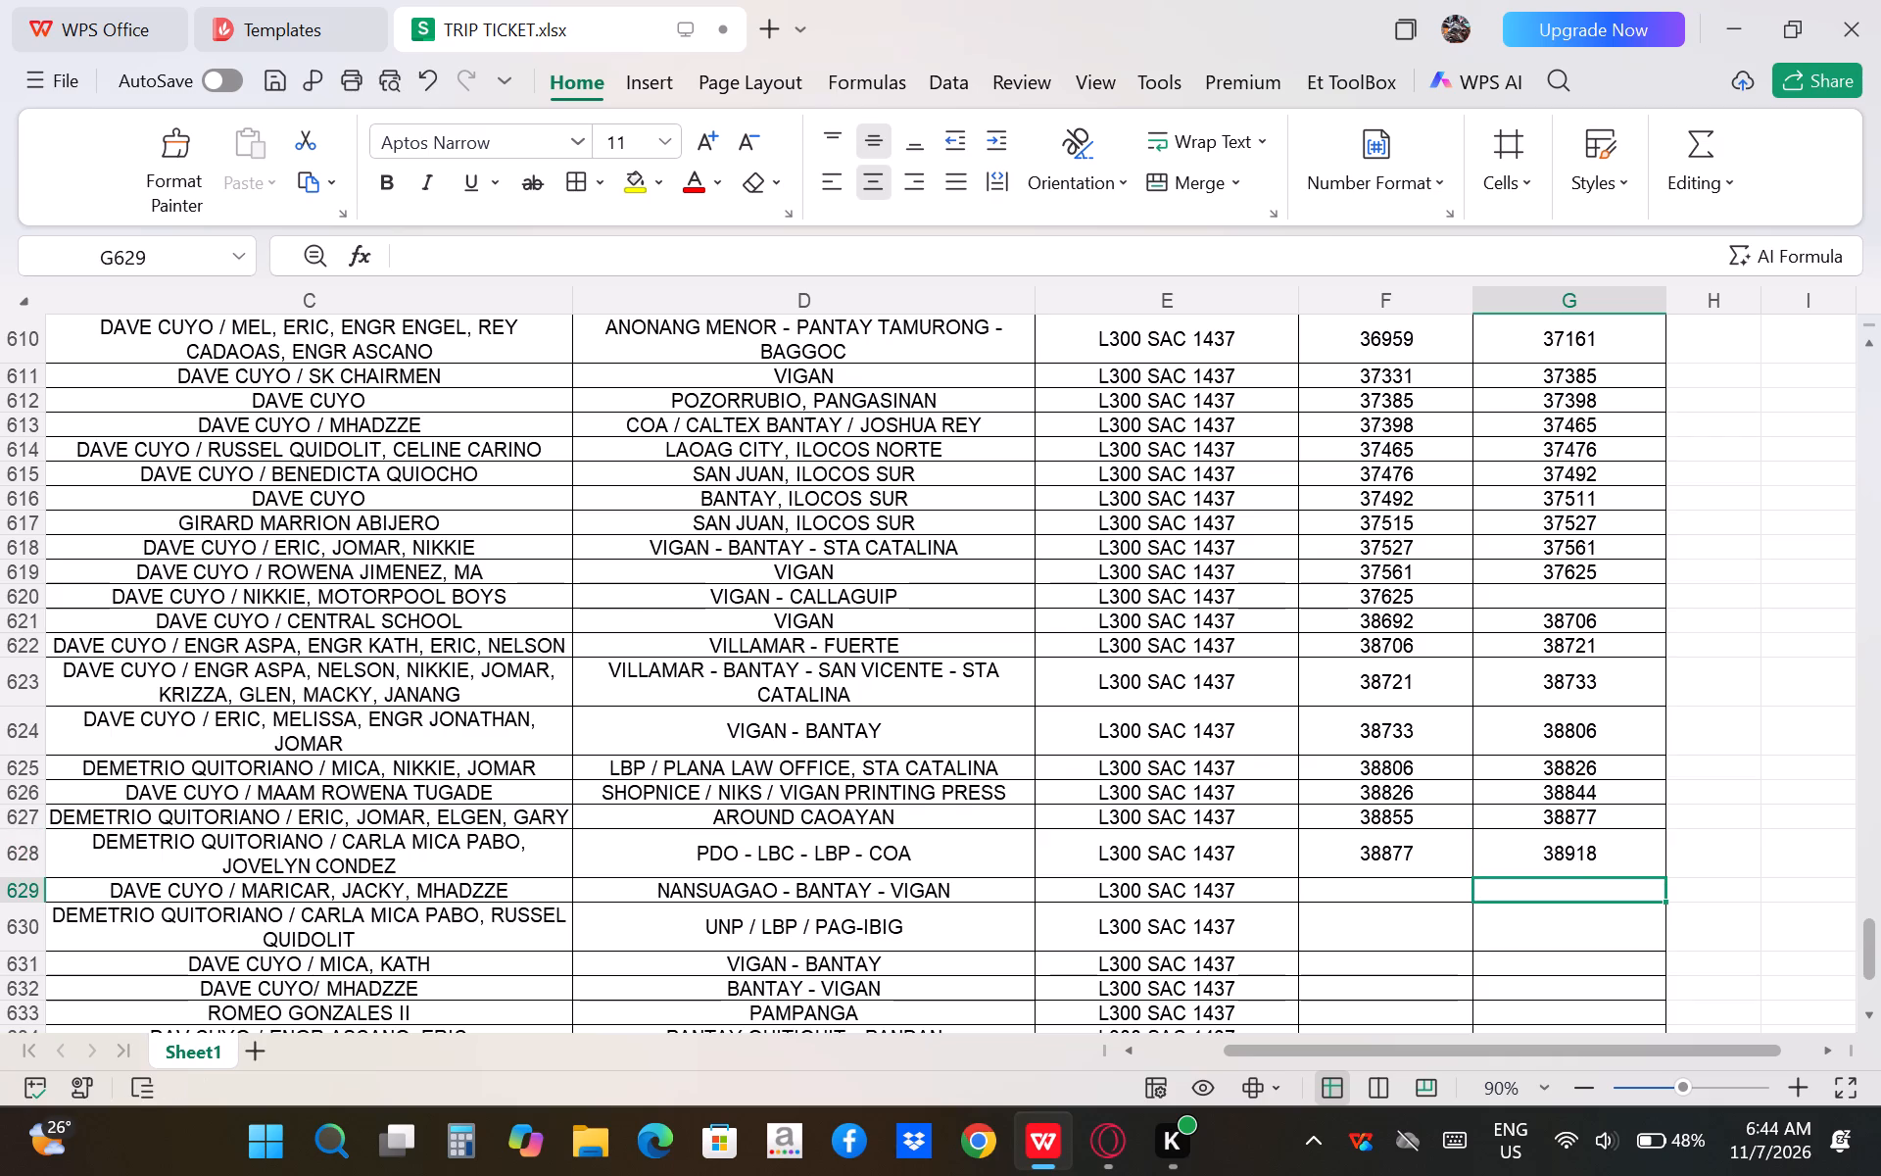
Copy the value of G628 into F629 and enter 39667 in G629 for the NANSUAGAO - BANTAY - VIGAN trip.
click(1563, 860)
key(ctrl+c)
click(1421, 892)
key(Return)
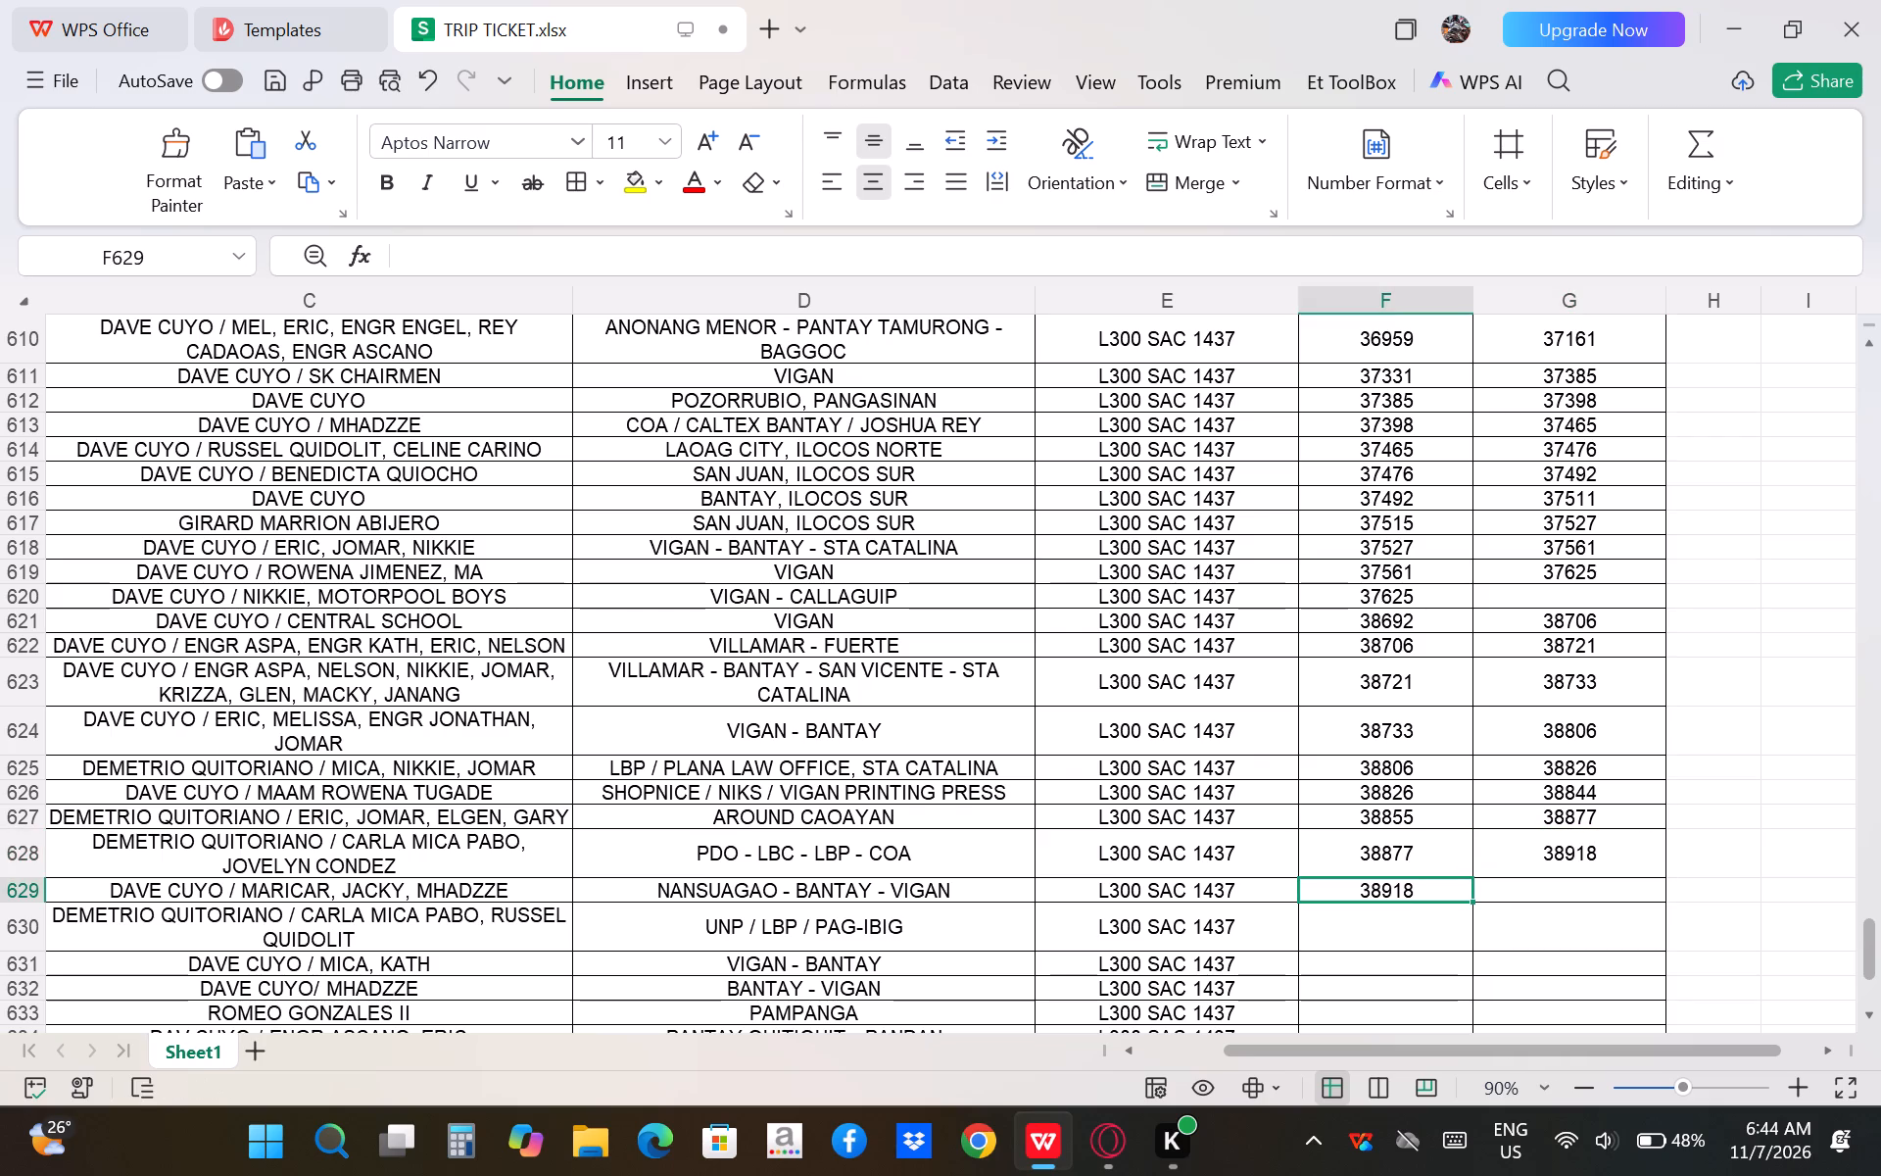
key(Right)
key(3)
text(96)
key(6)
key(7)
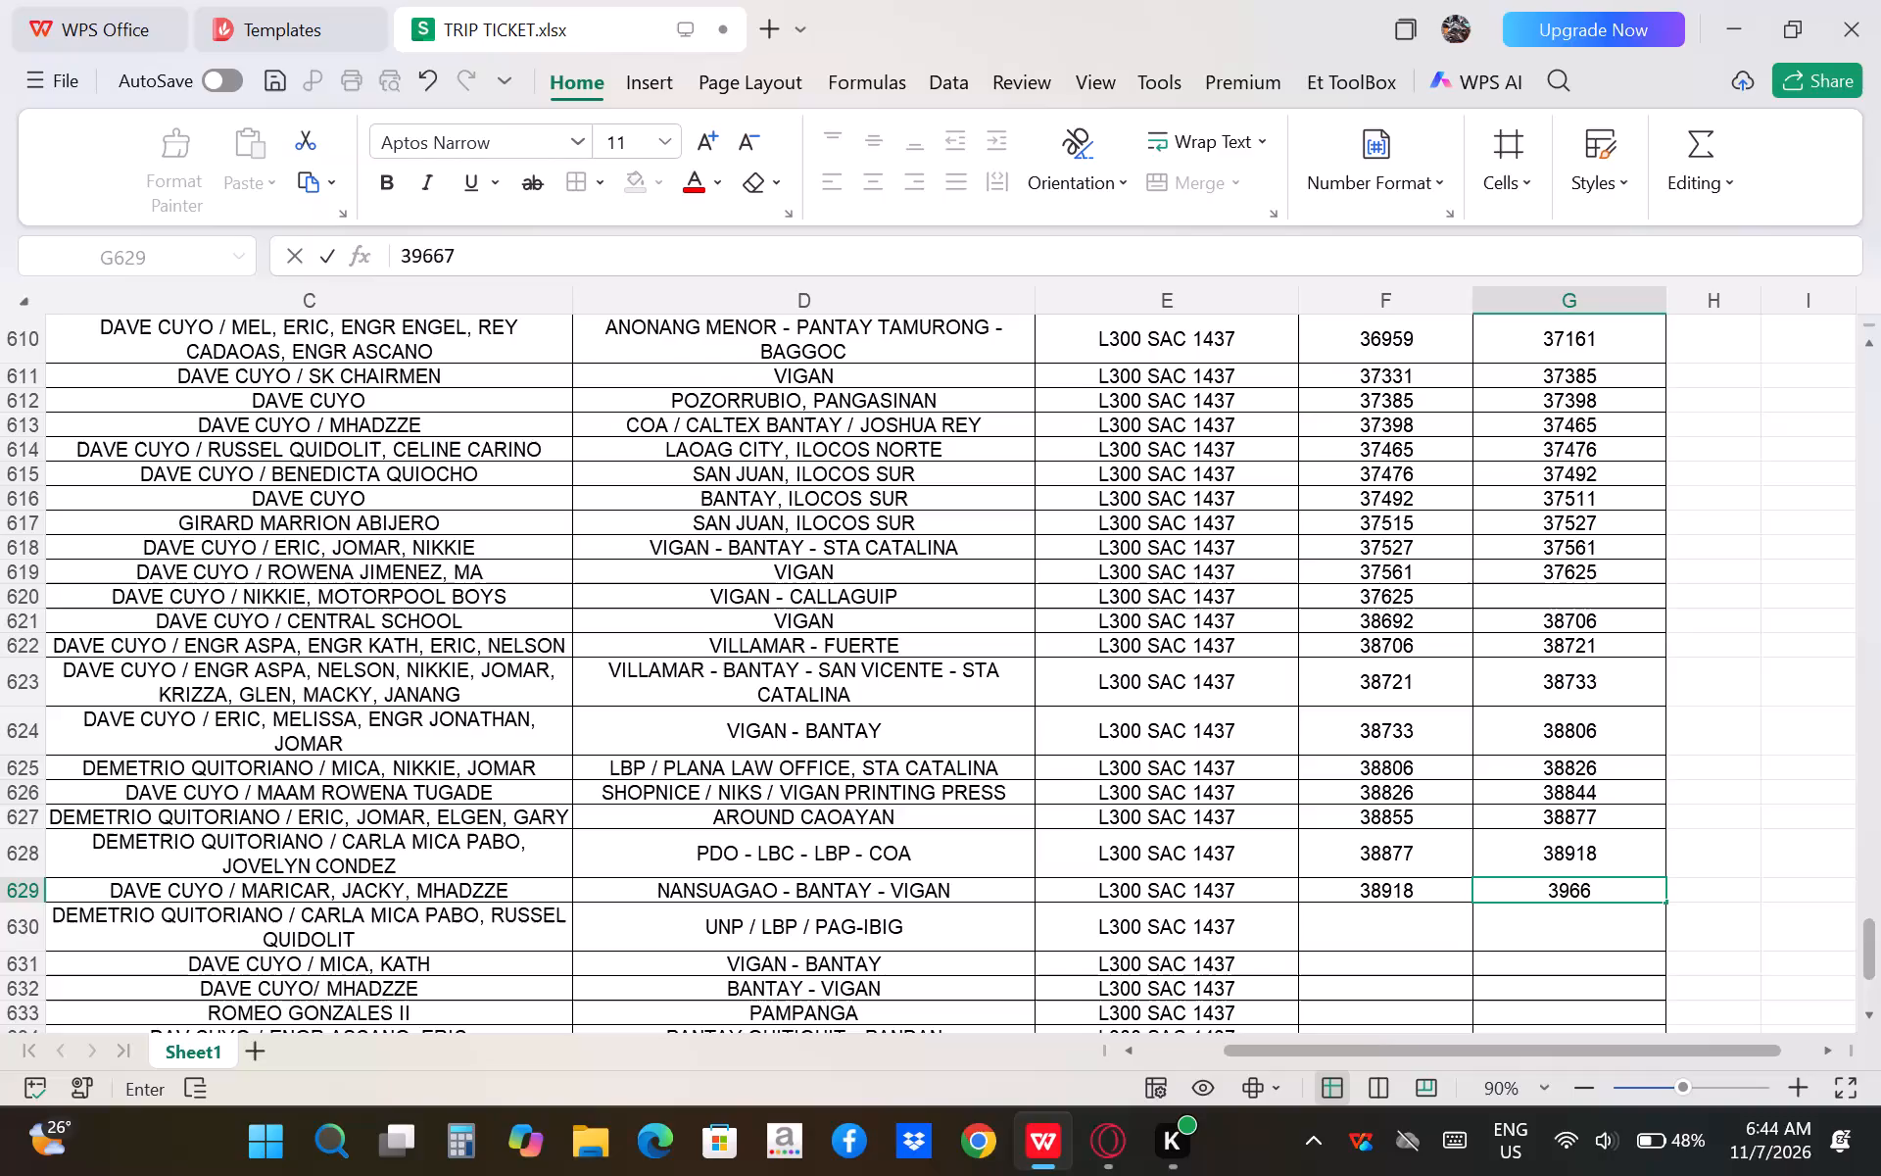
key(Return)
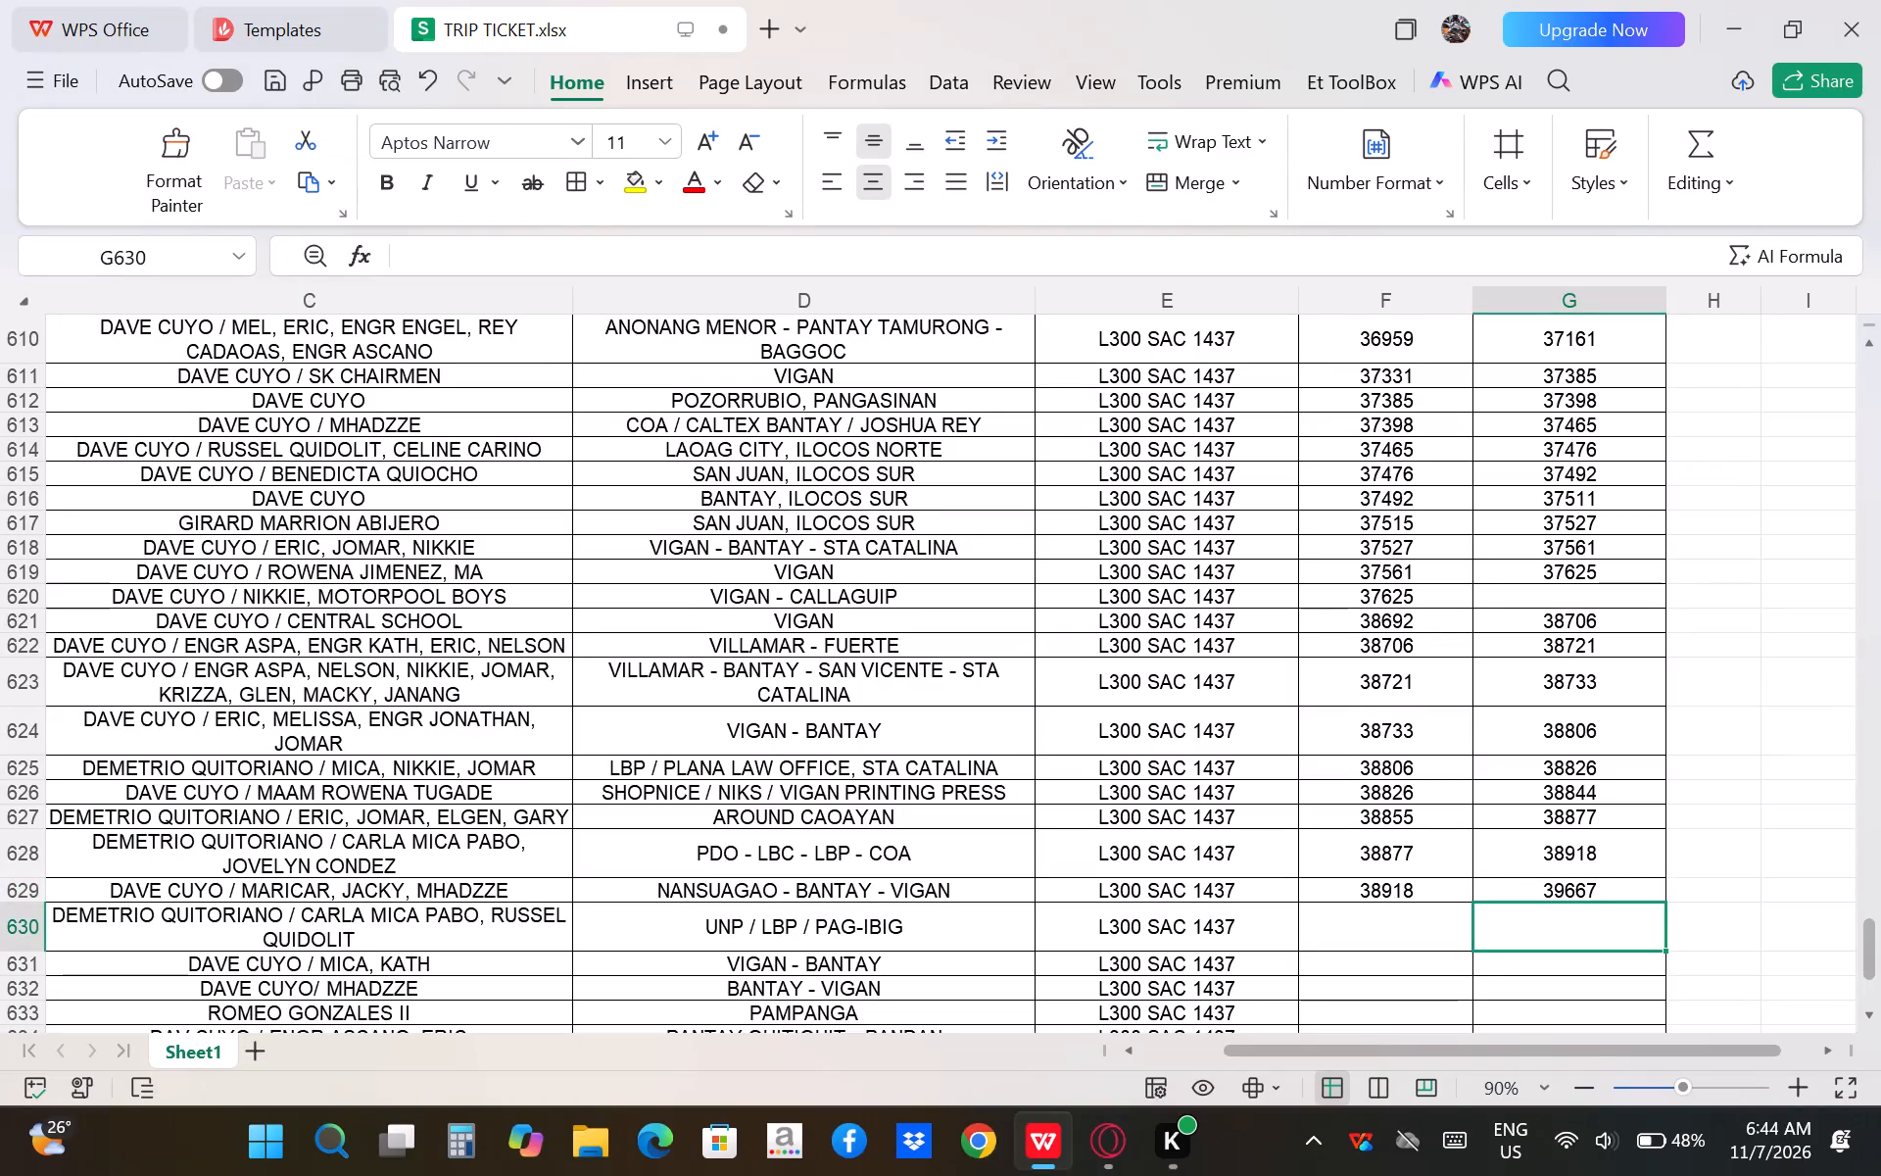
Copy the value of G629 into F630 and enter 39674 in G630 for the UNP / LBP / PAG-IBIG trip.
click(1530, 887)
key(ctrl+c)
click(1432, 939)
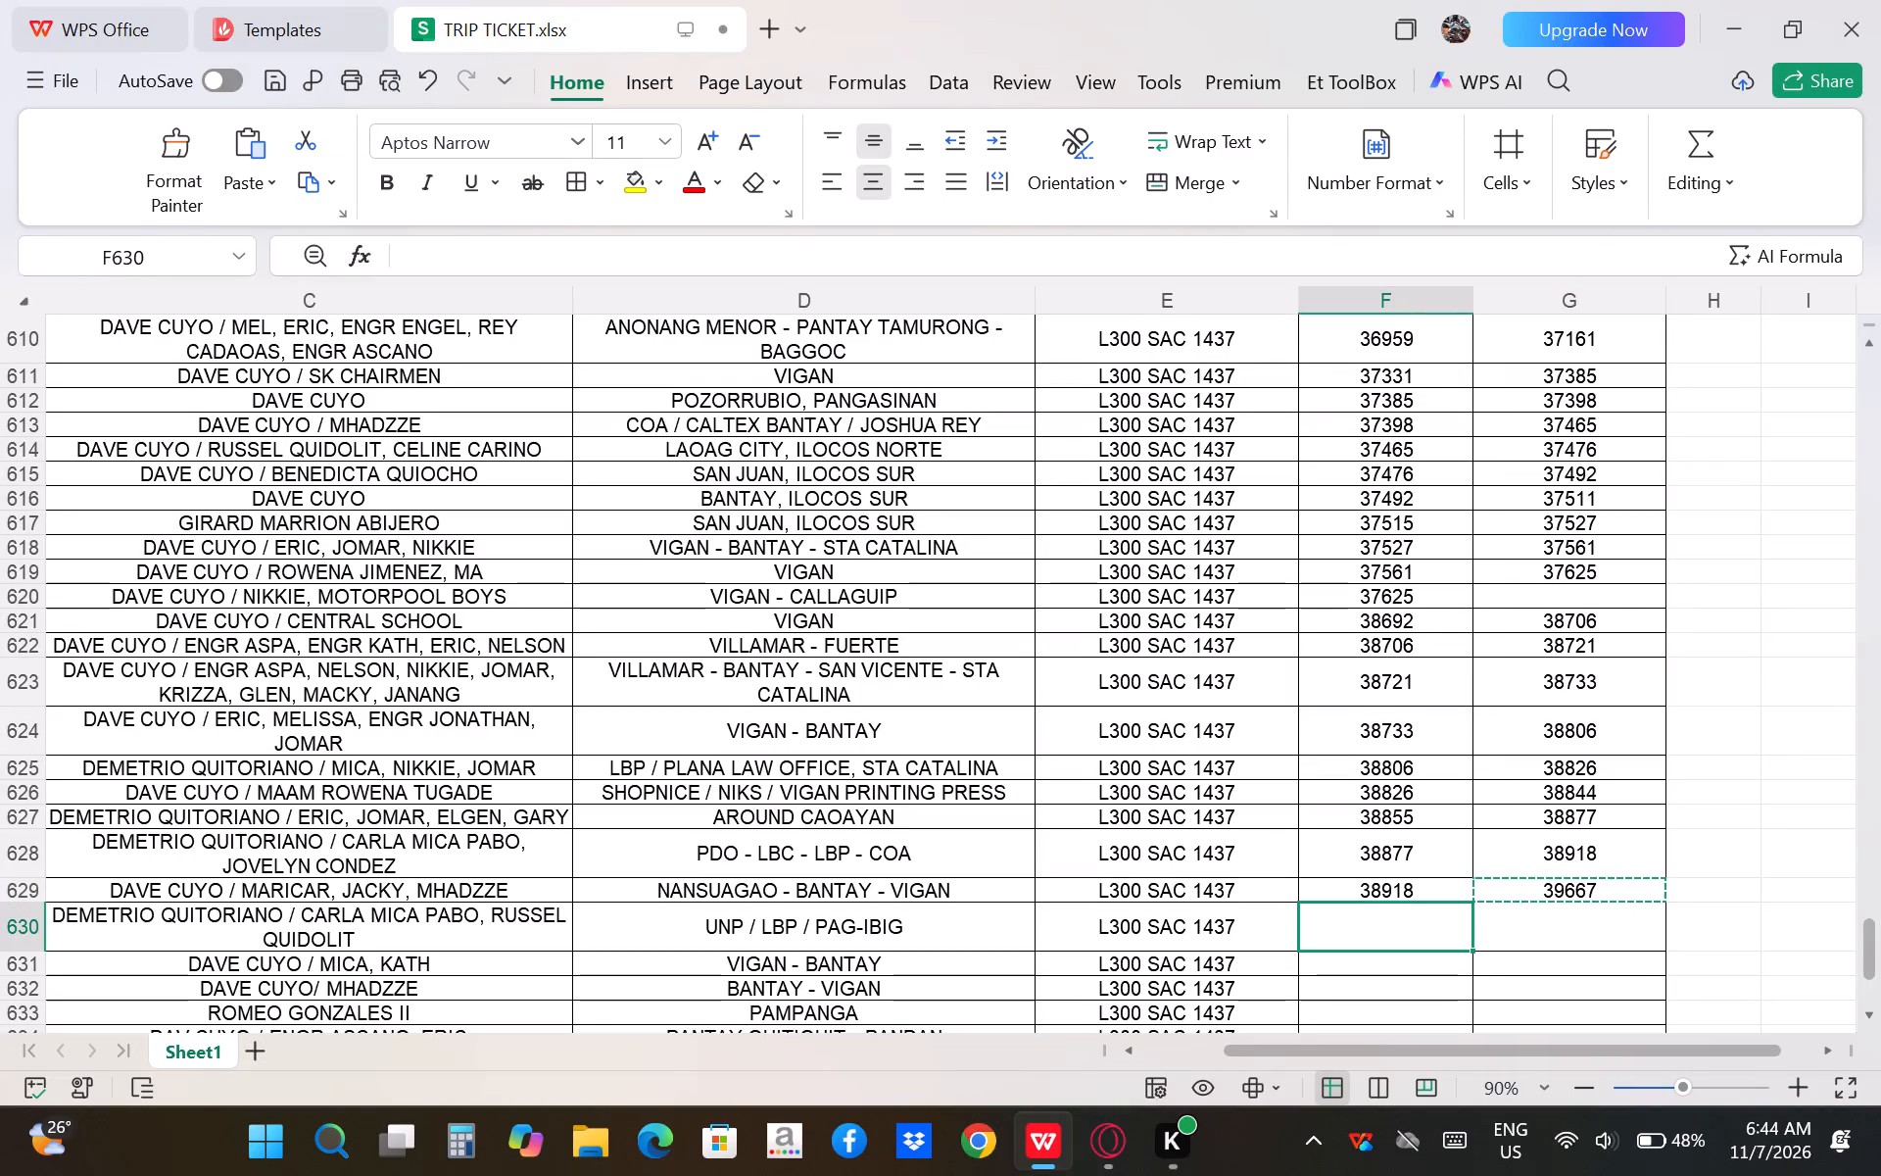
key(Return)
key(Right)
text(39)
key(6)
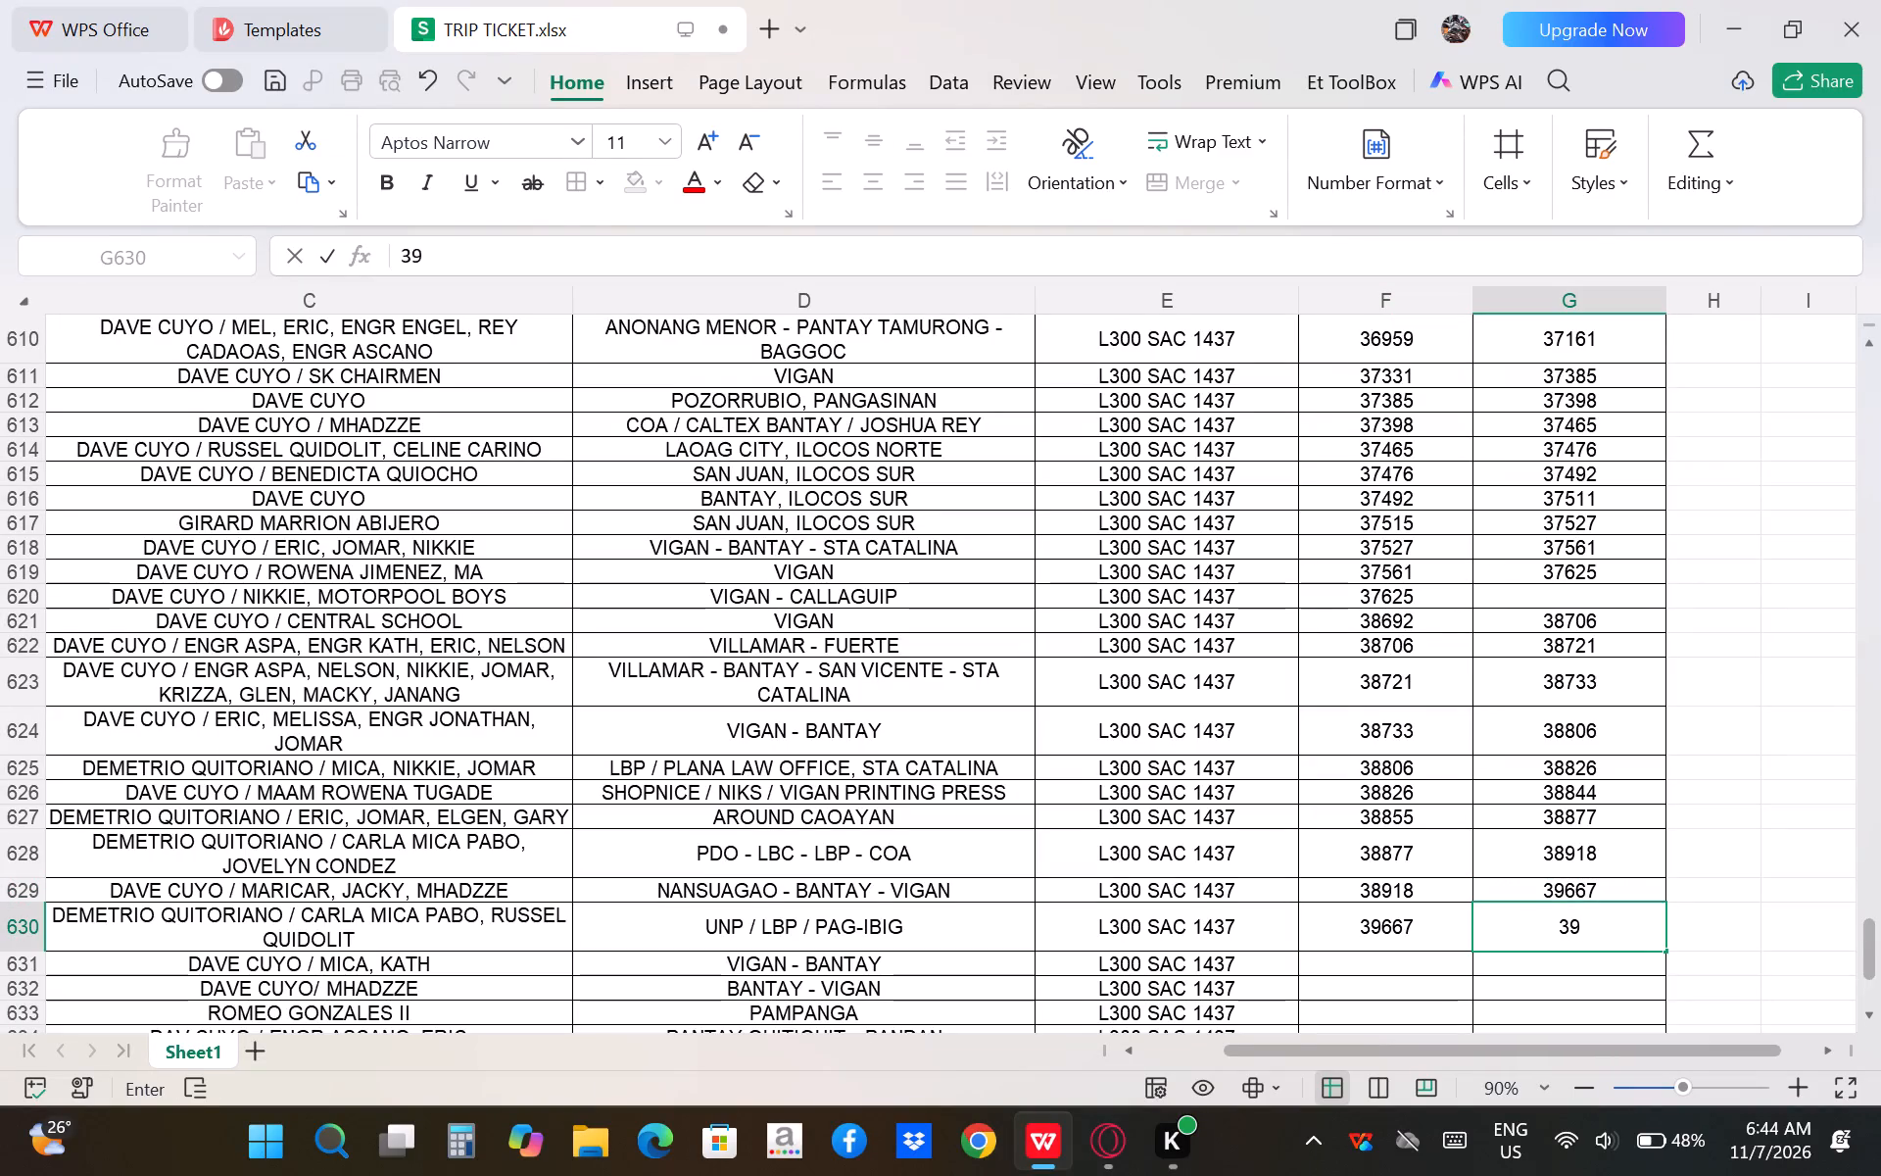
text(74)
key(Return)
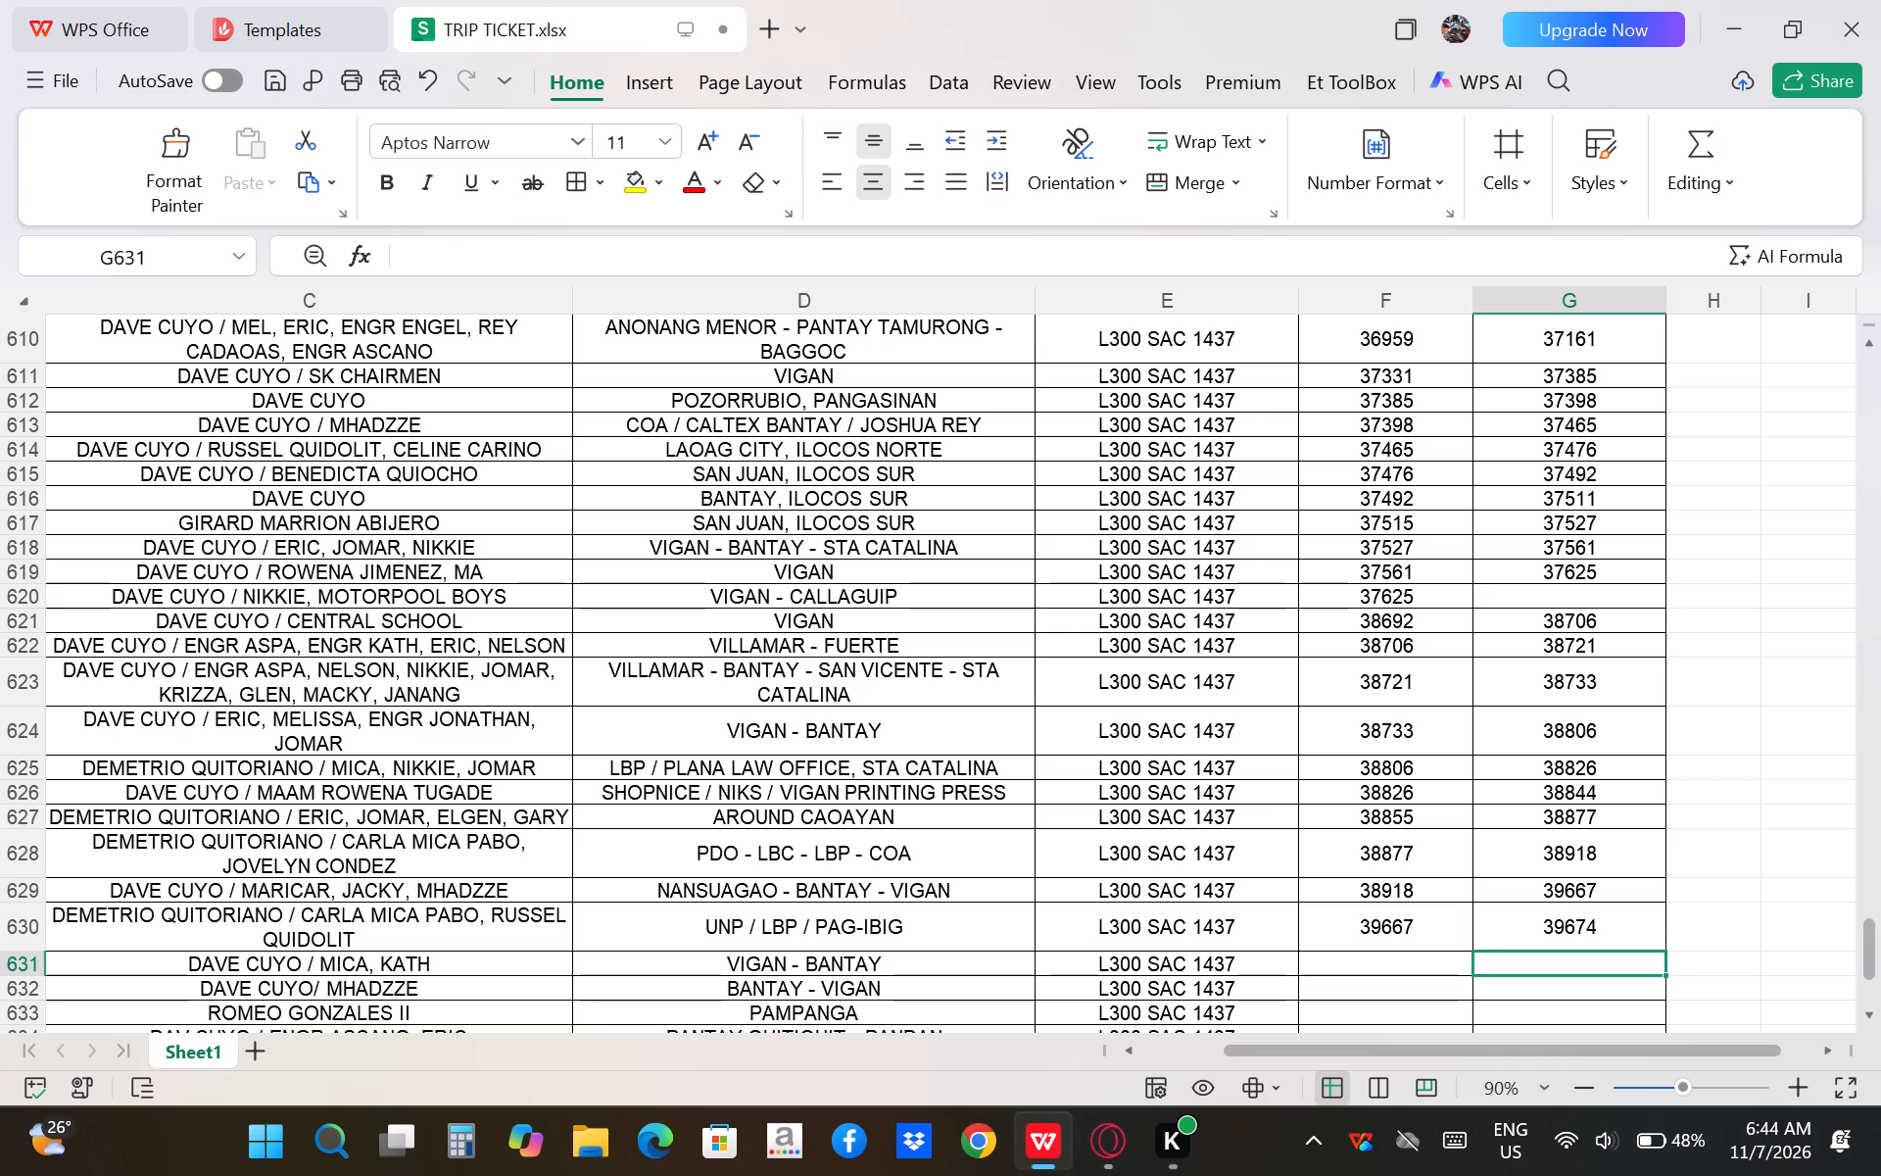
Copy the value of G630 into F631 and enter 39693 in G631 for the VIGAN - BANTAY trip.
click(1567, 937)
key(ctrl+c)
click(1444, 962)
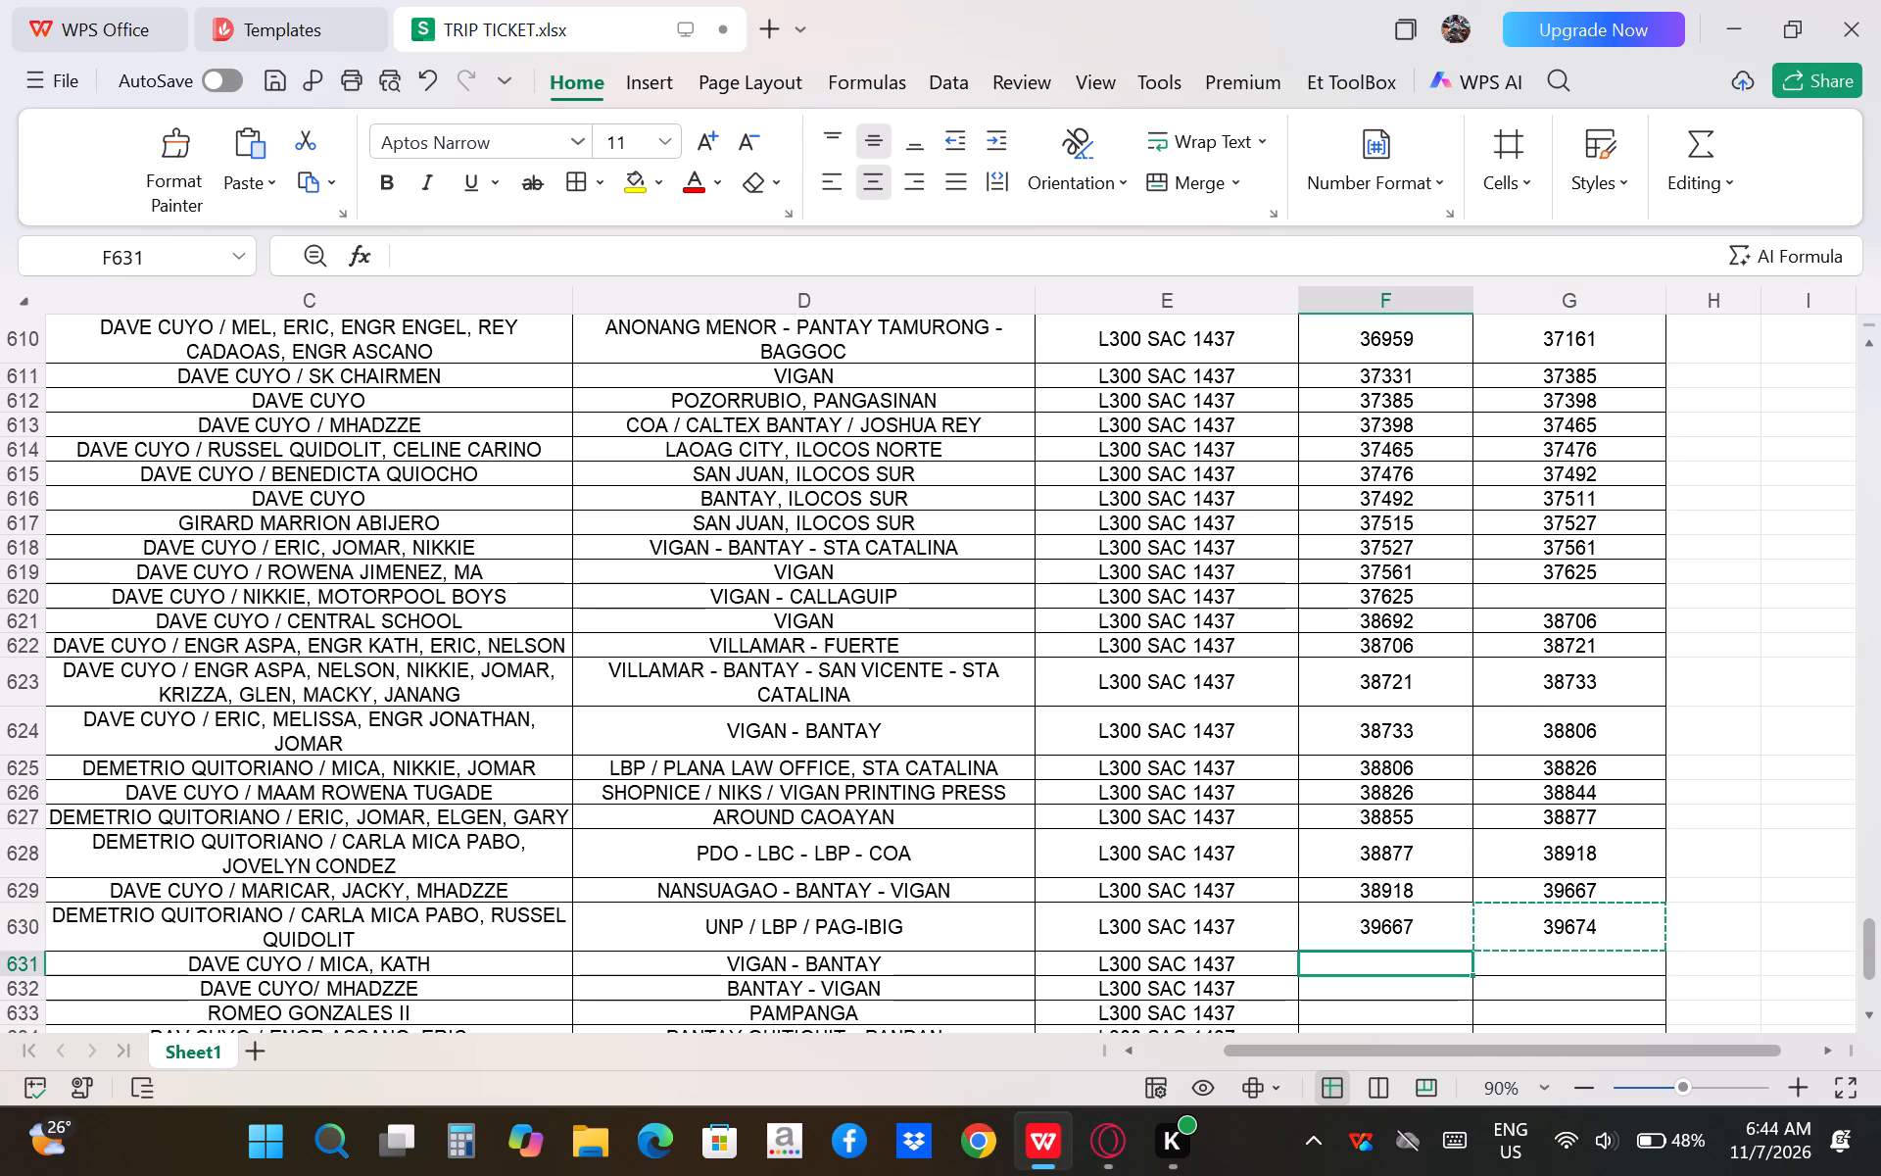
key(Return)
key(Right)
key(3)
text(969)
key(3)
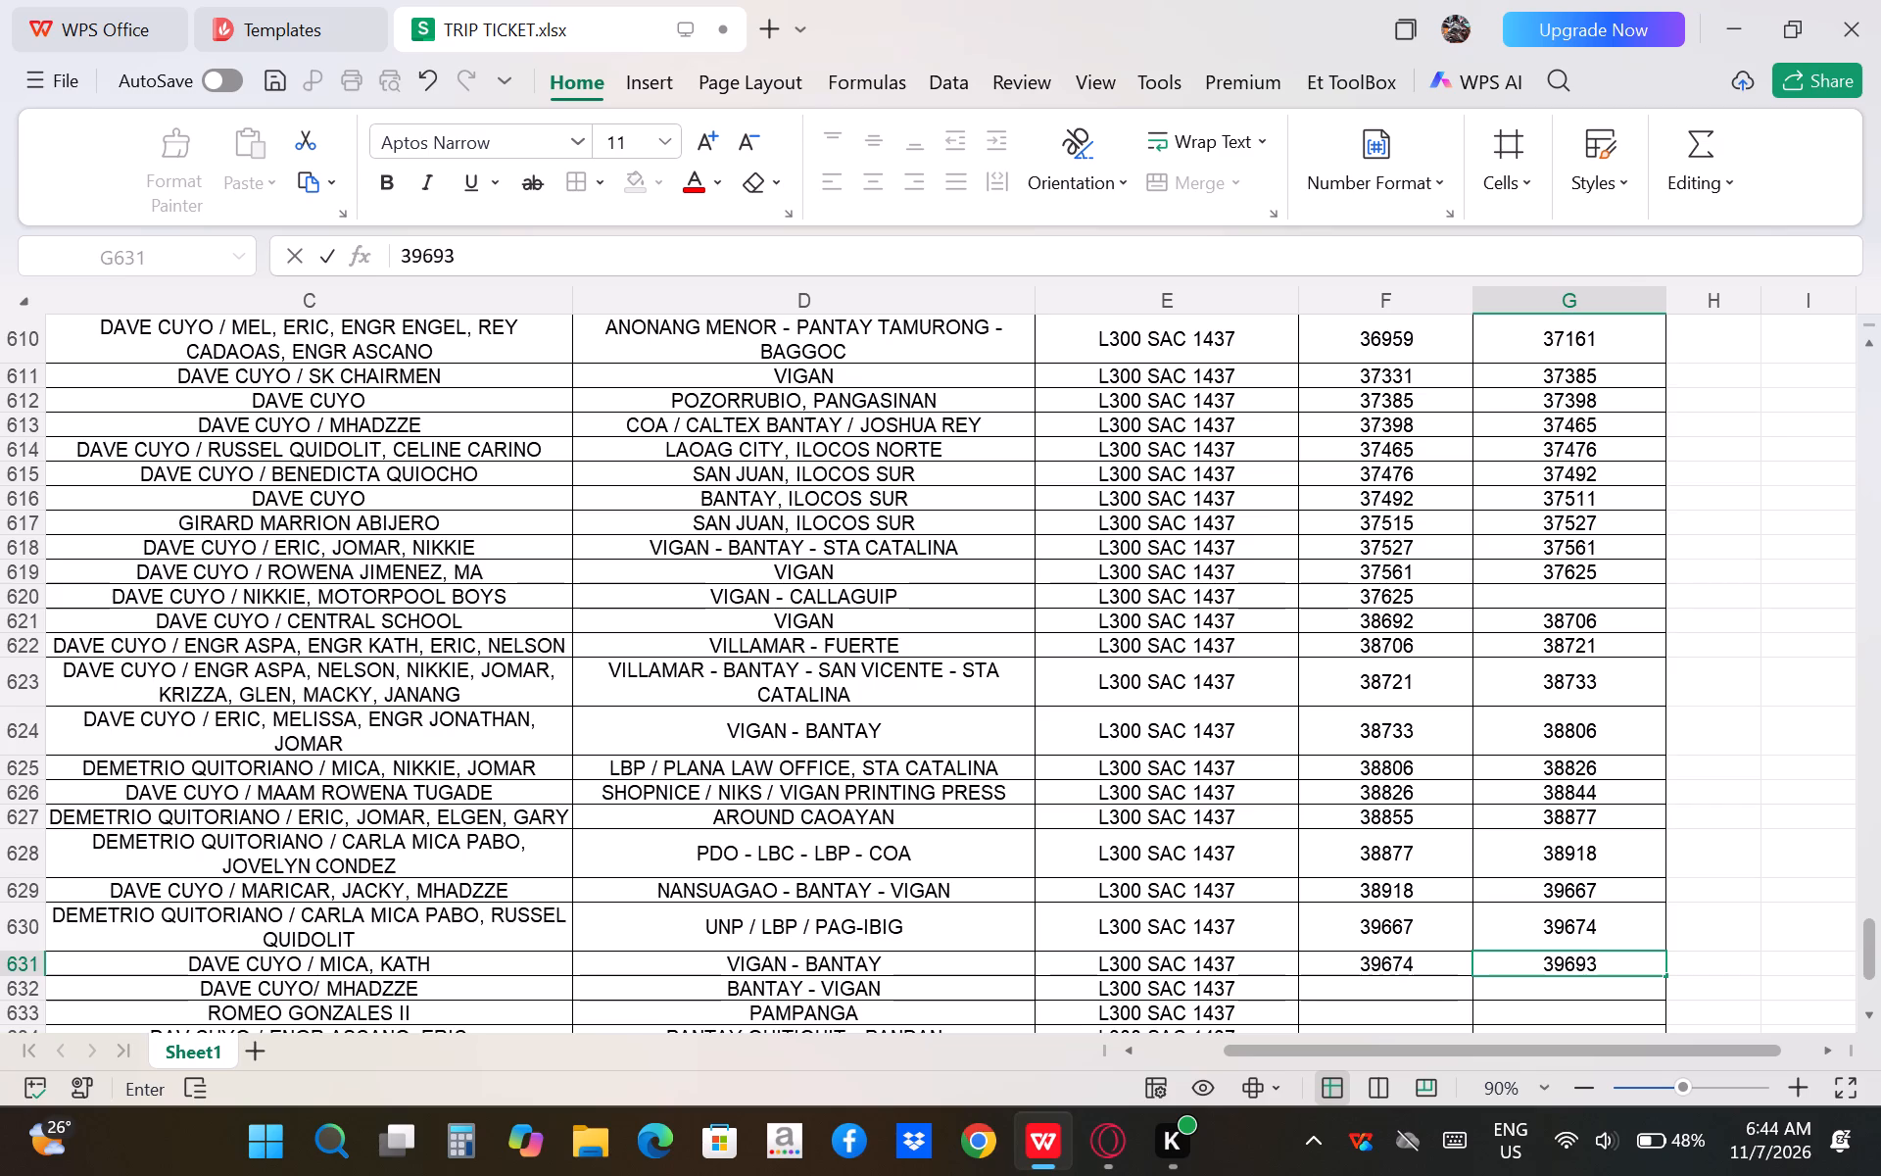
key(Return)
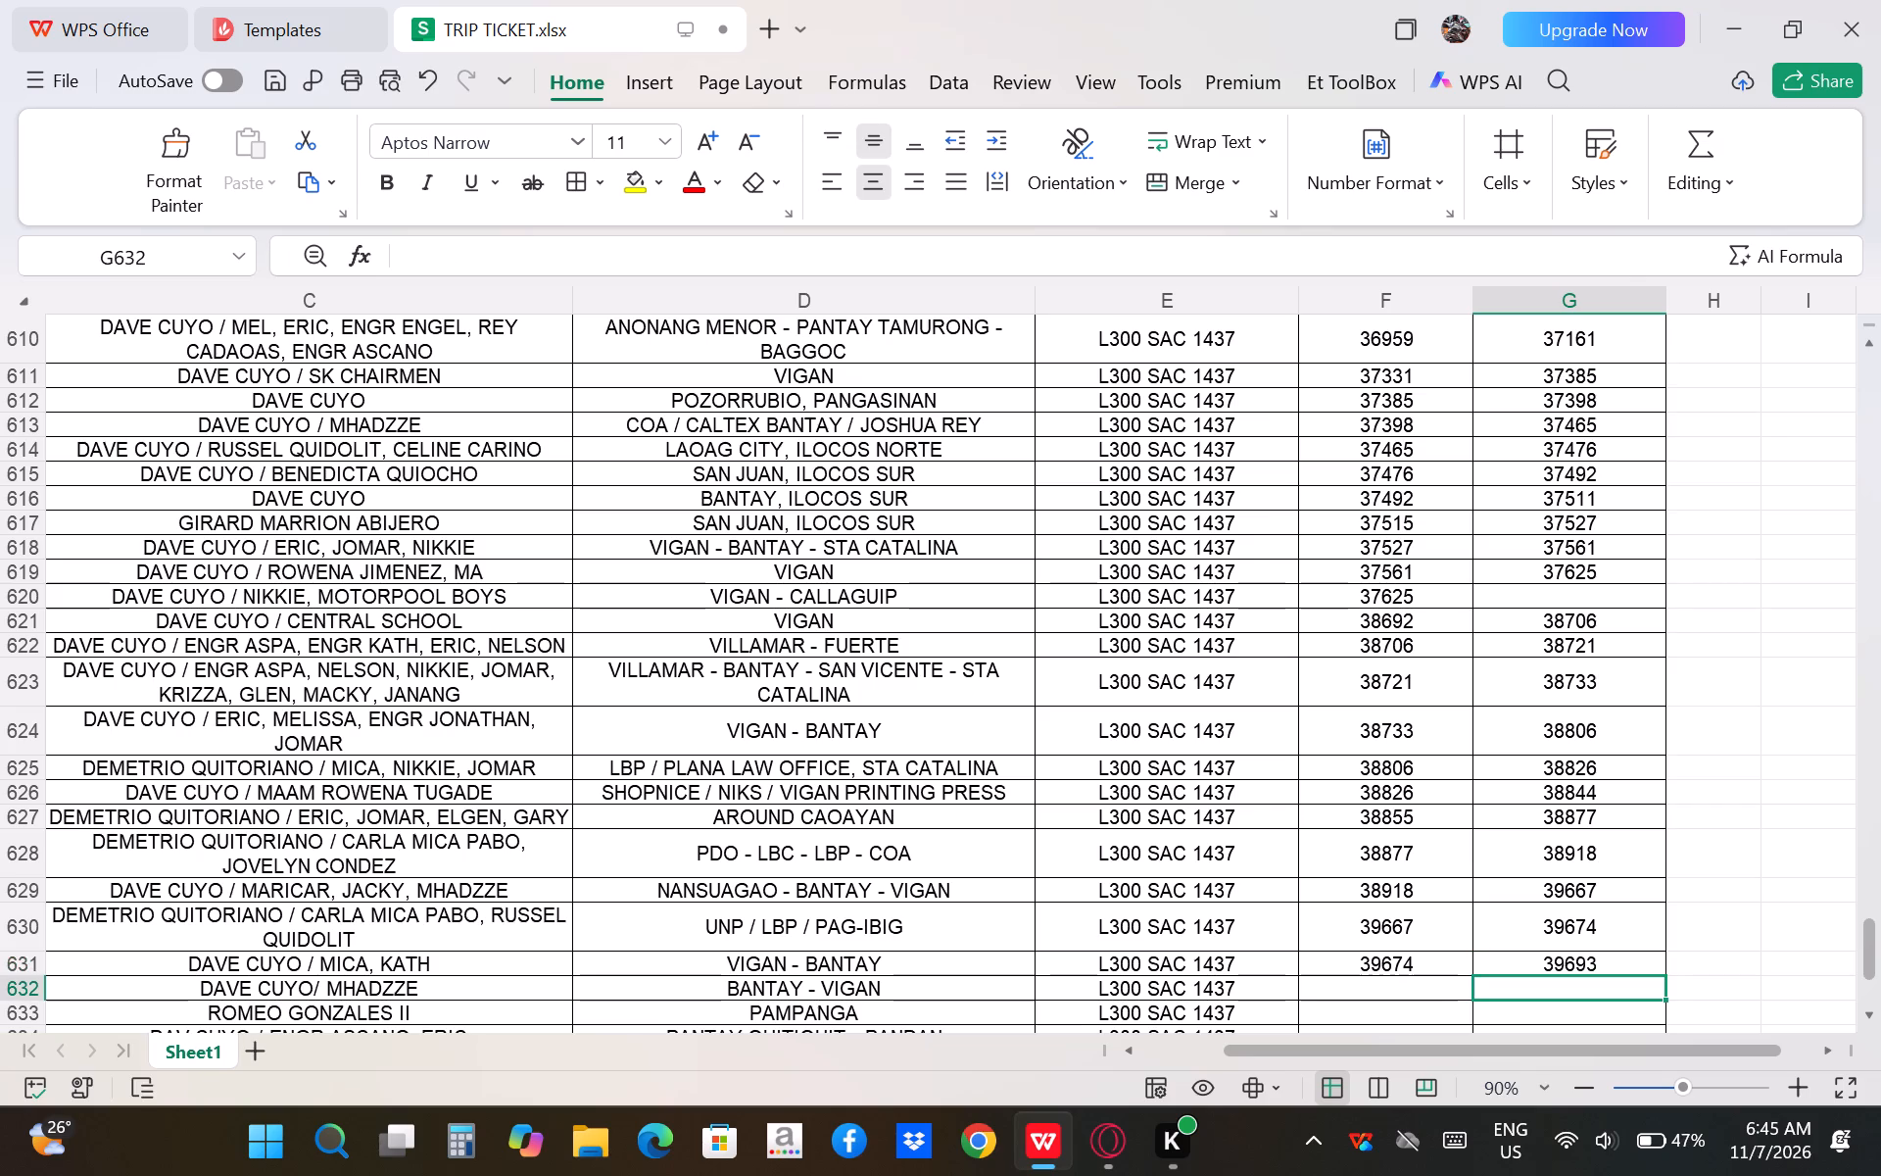
Correct the ending number in G631 to 39690.
double_click(1627, 962)
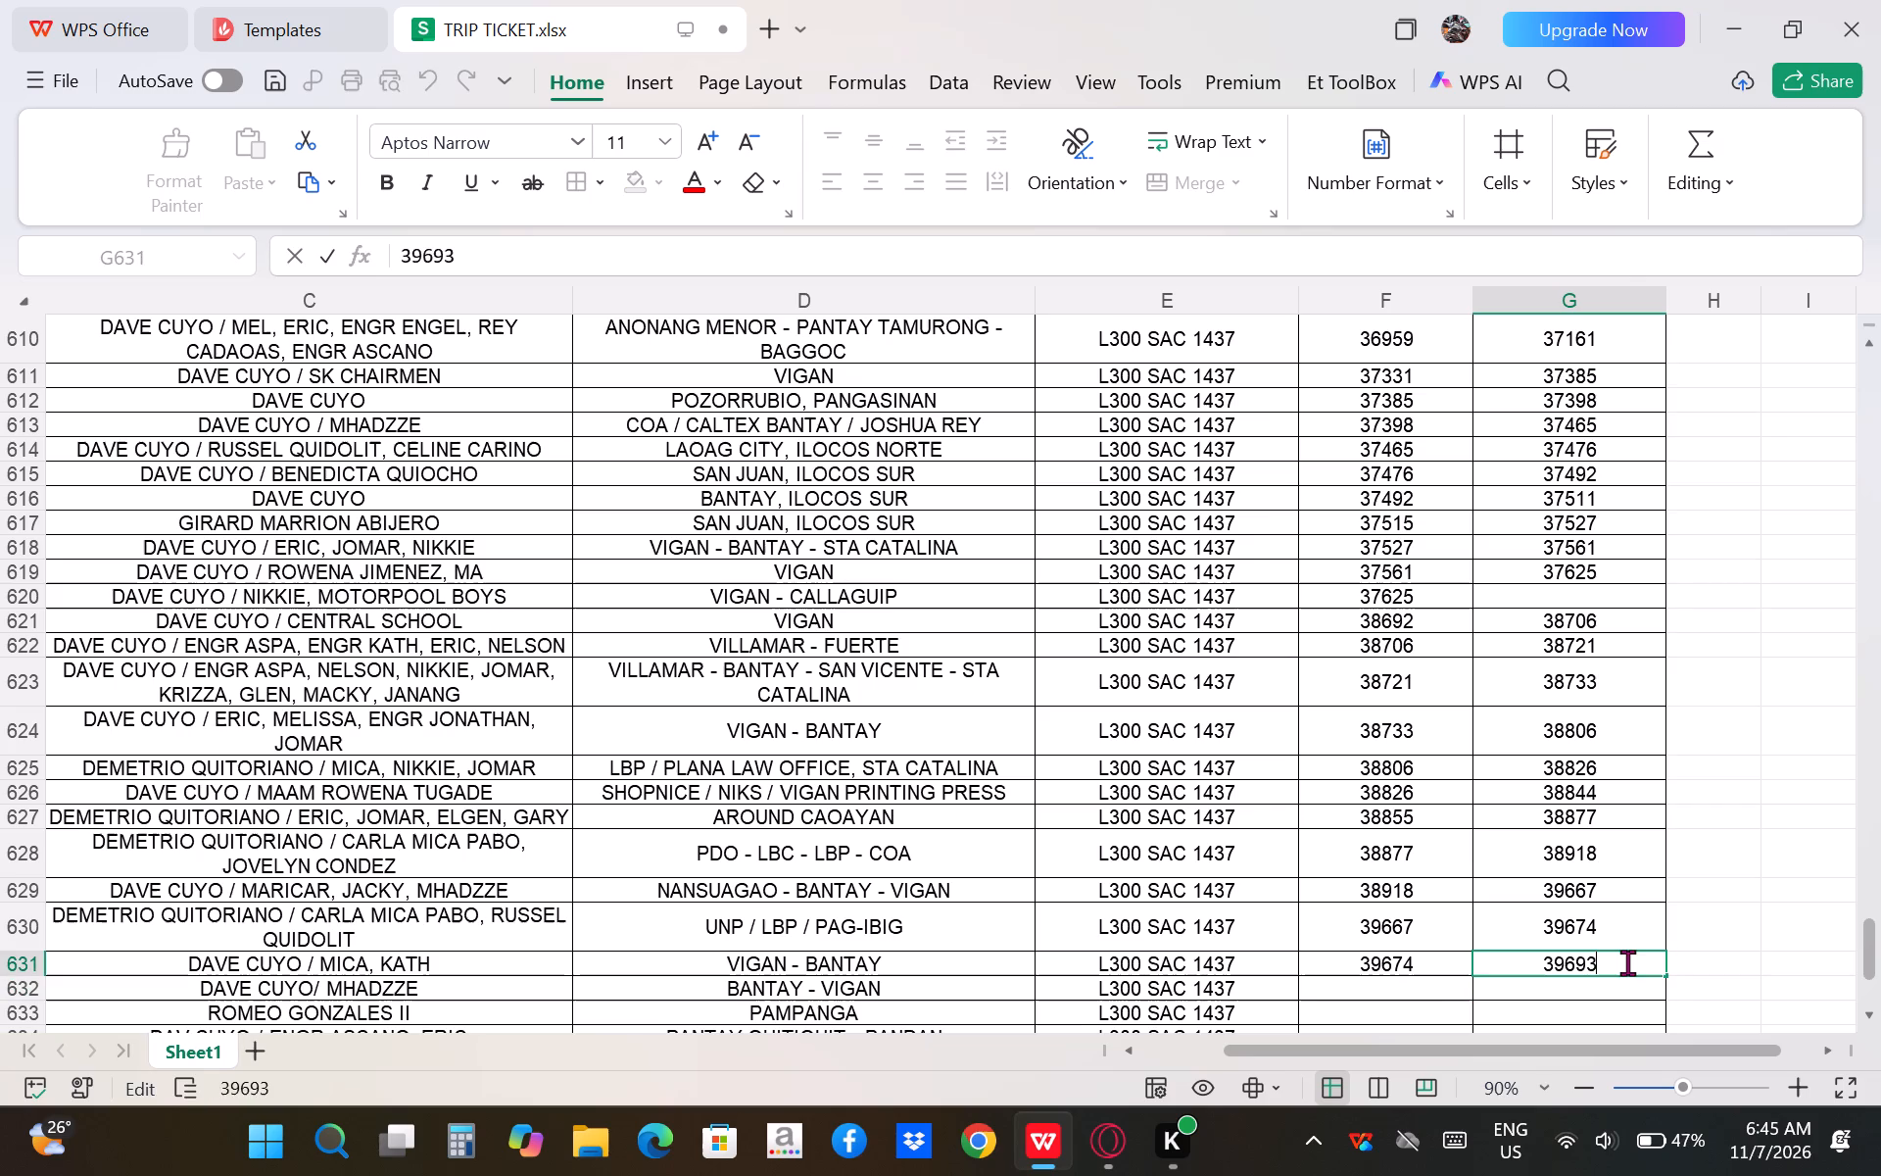
key(BackSpace)
key(0)
key(Return)
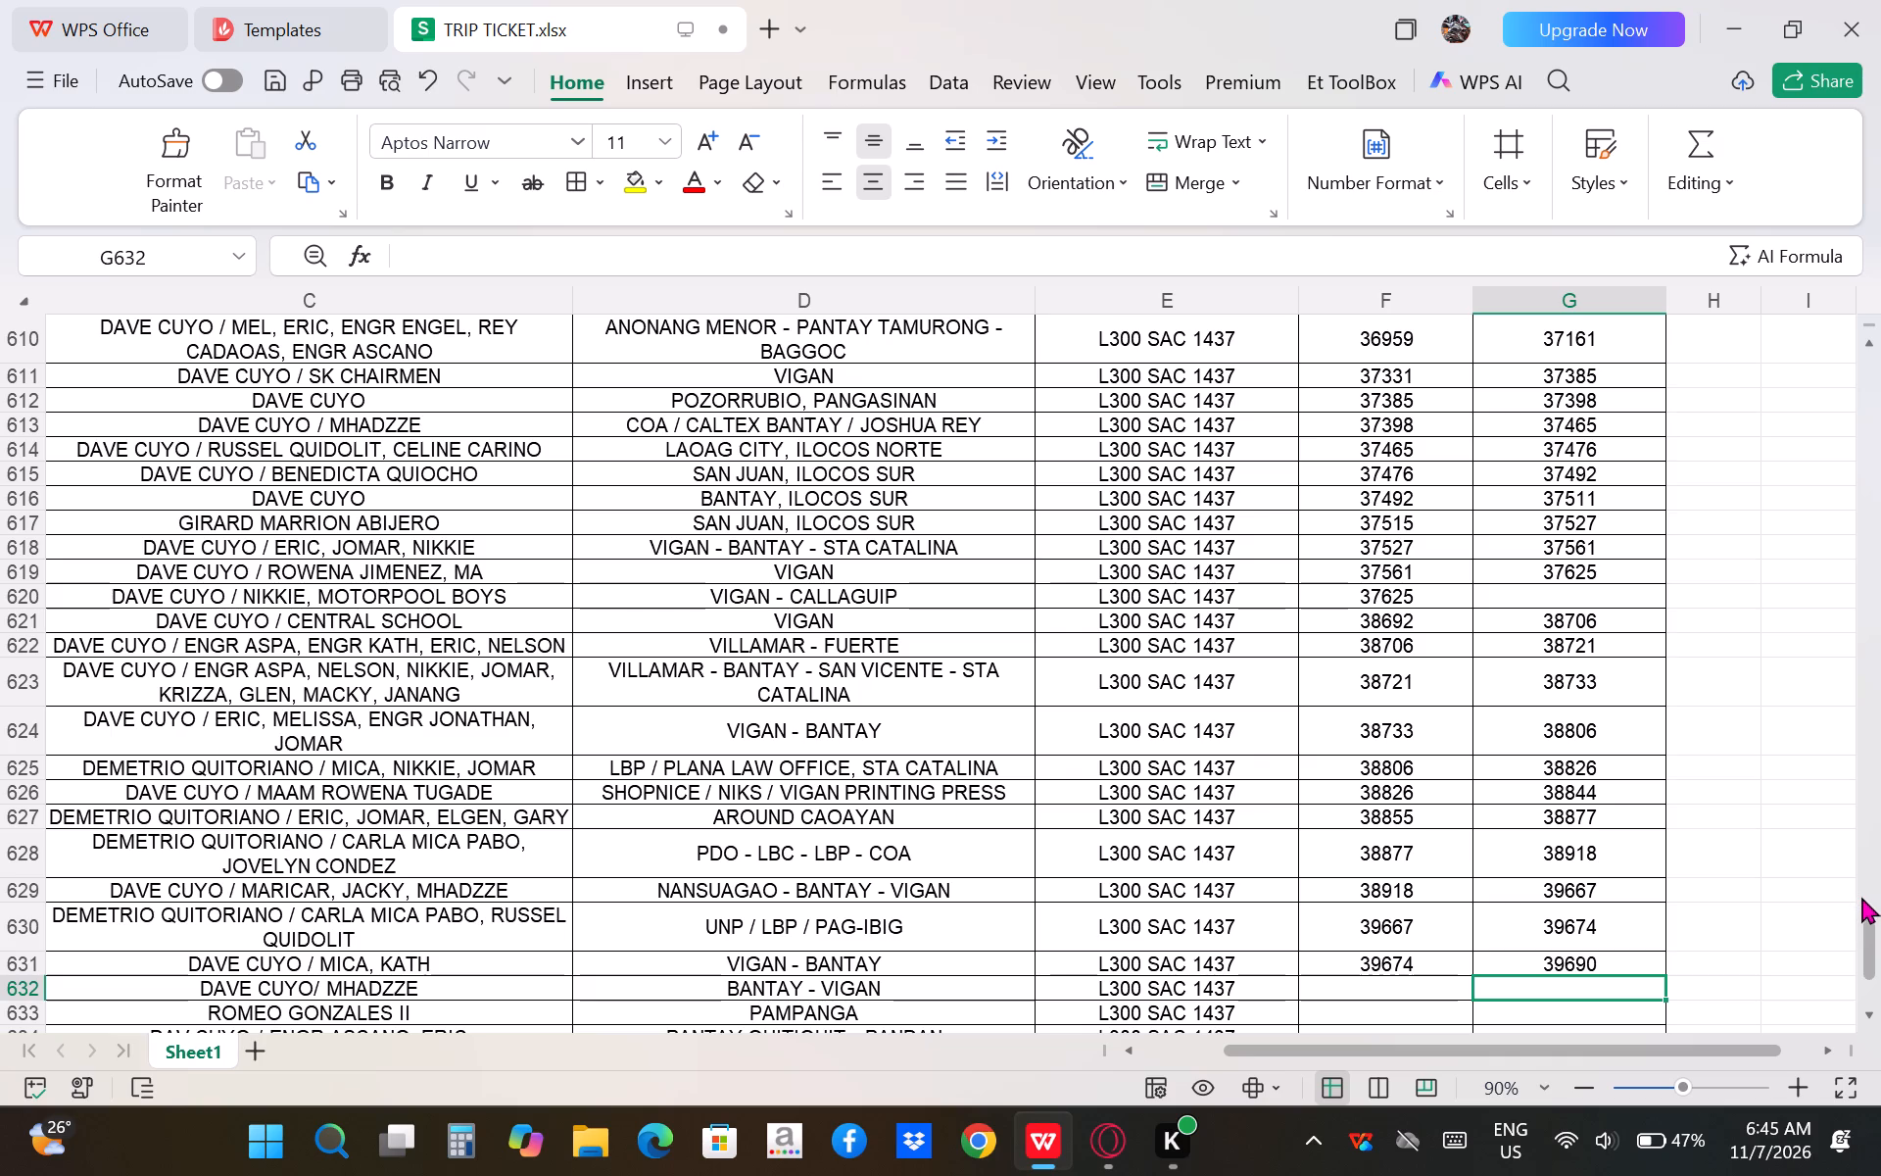
Copy the value of G631 into F632 and enter 39707 in G632 for the BANTAY - VIGAN trip.
click(1572, 971)
key(ctrl+c)
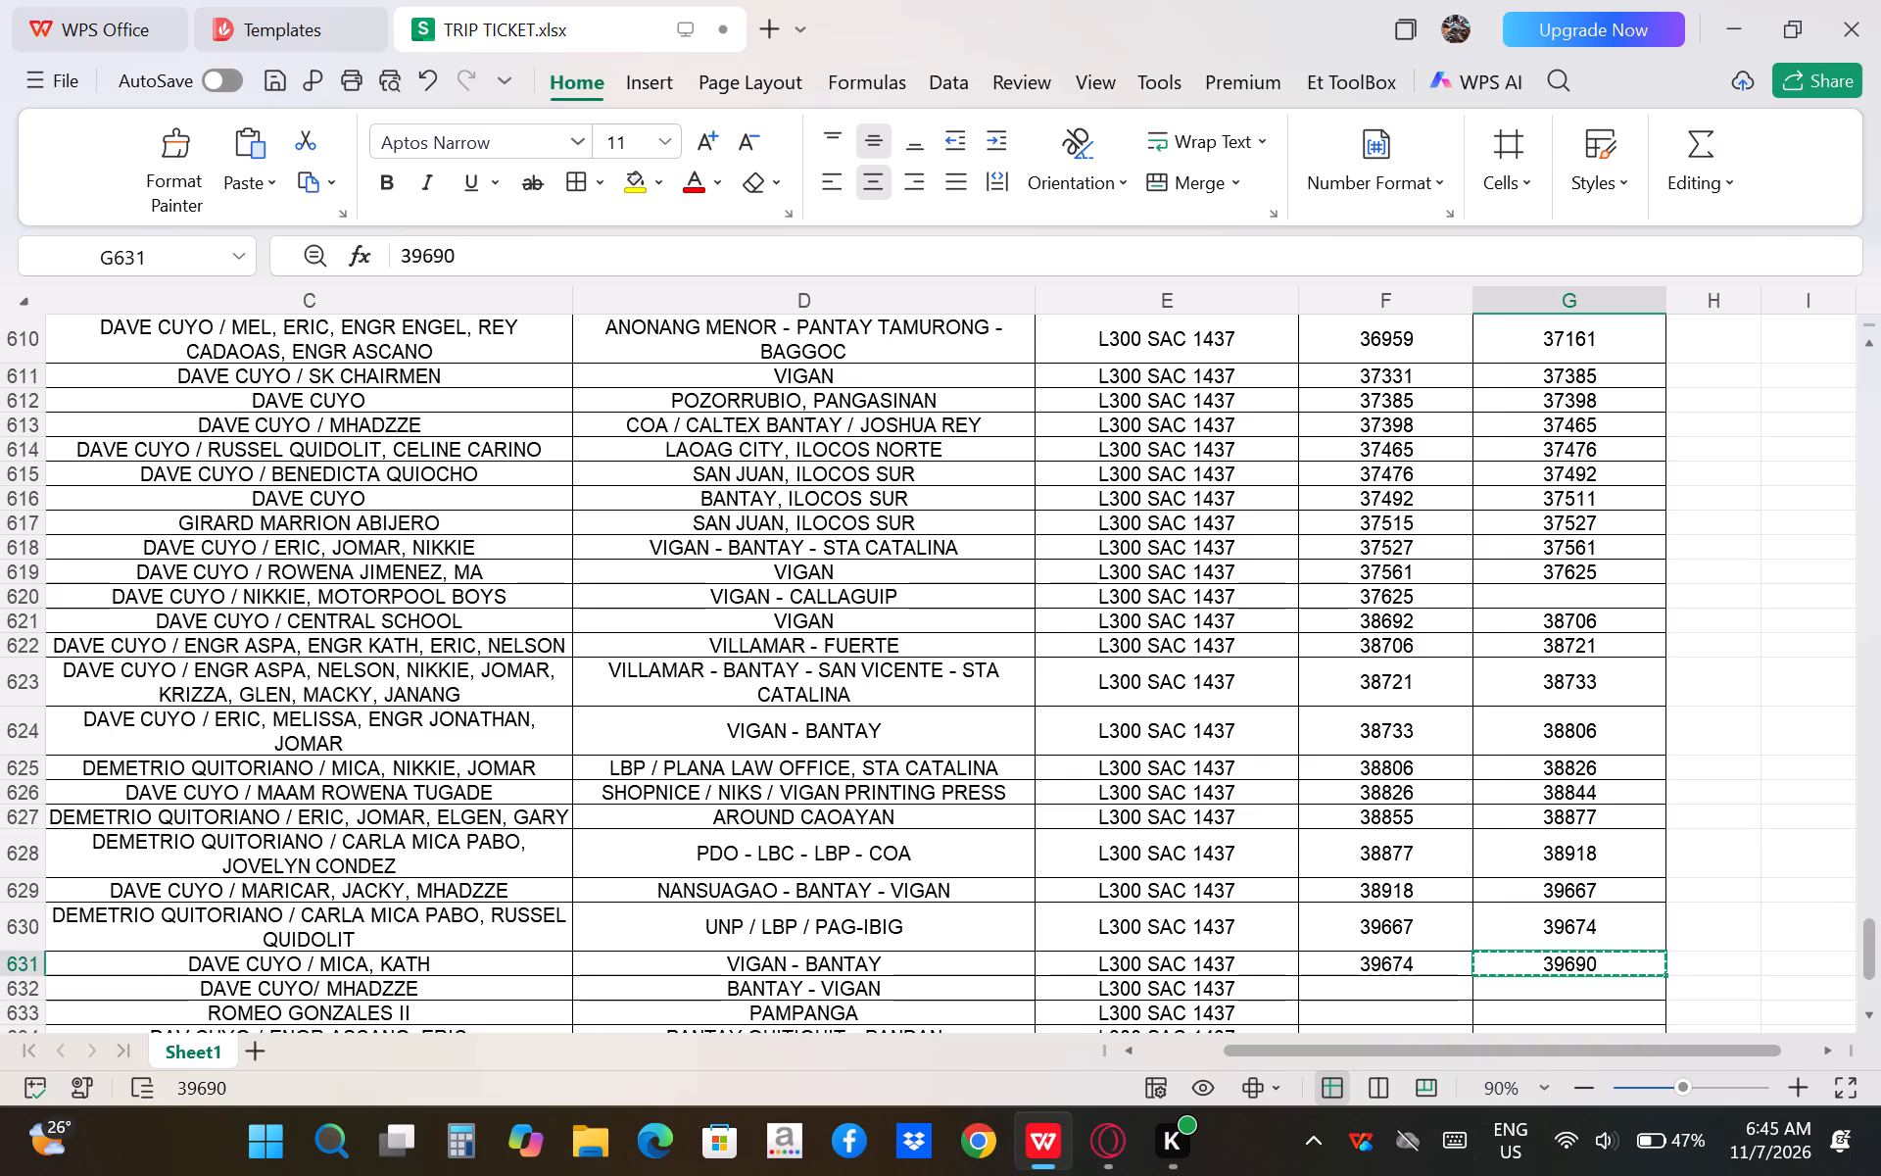
click(1430, 995)
key(Return)
key(Right)
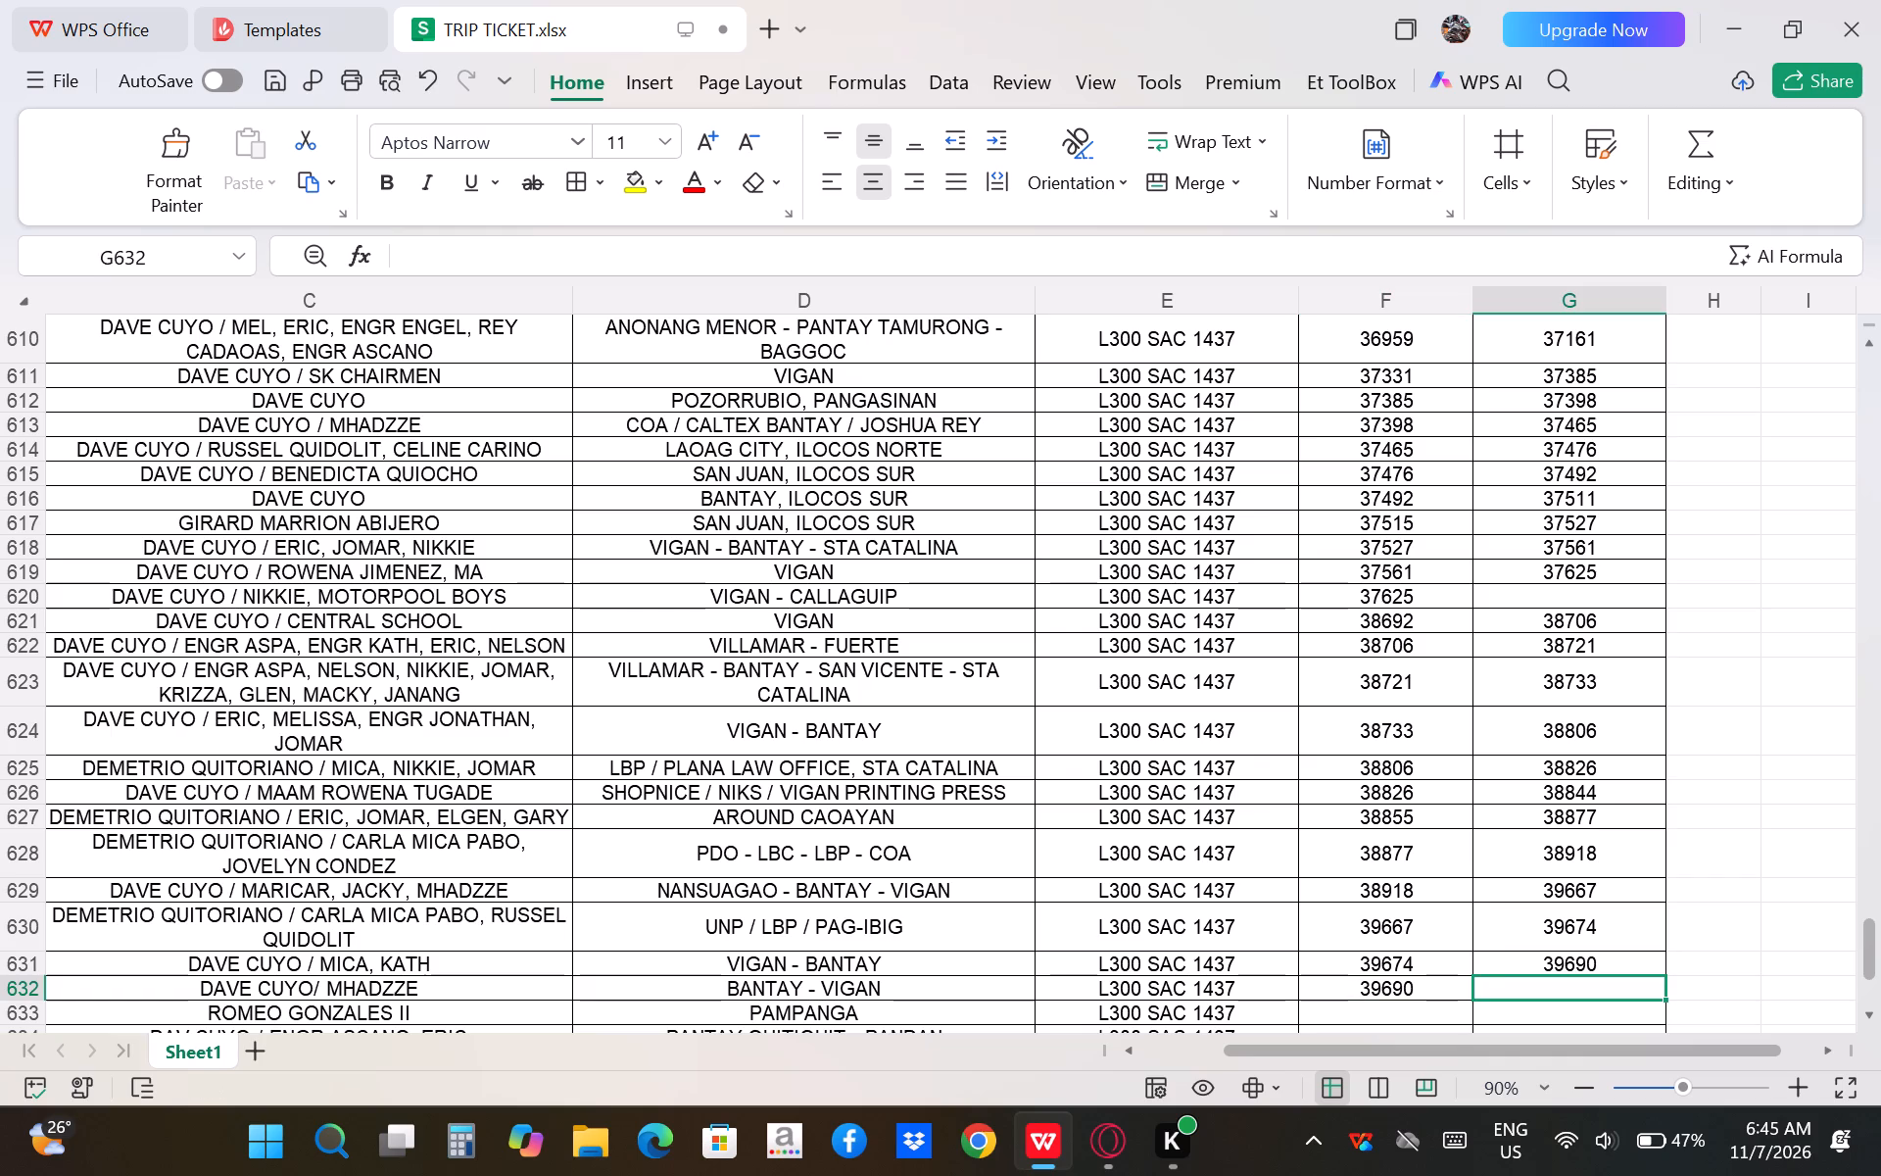
key(3)
text(9707)
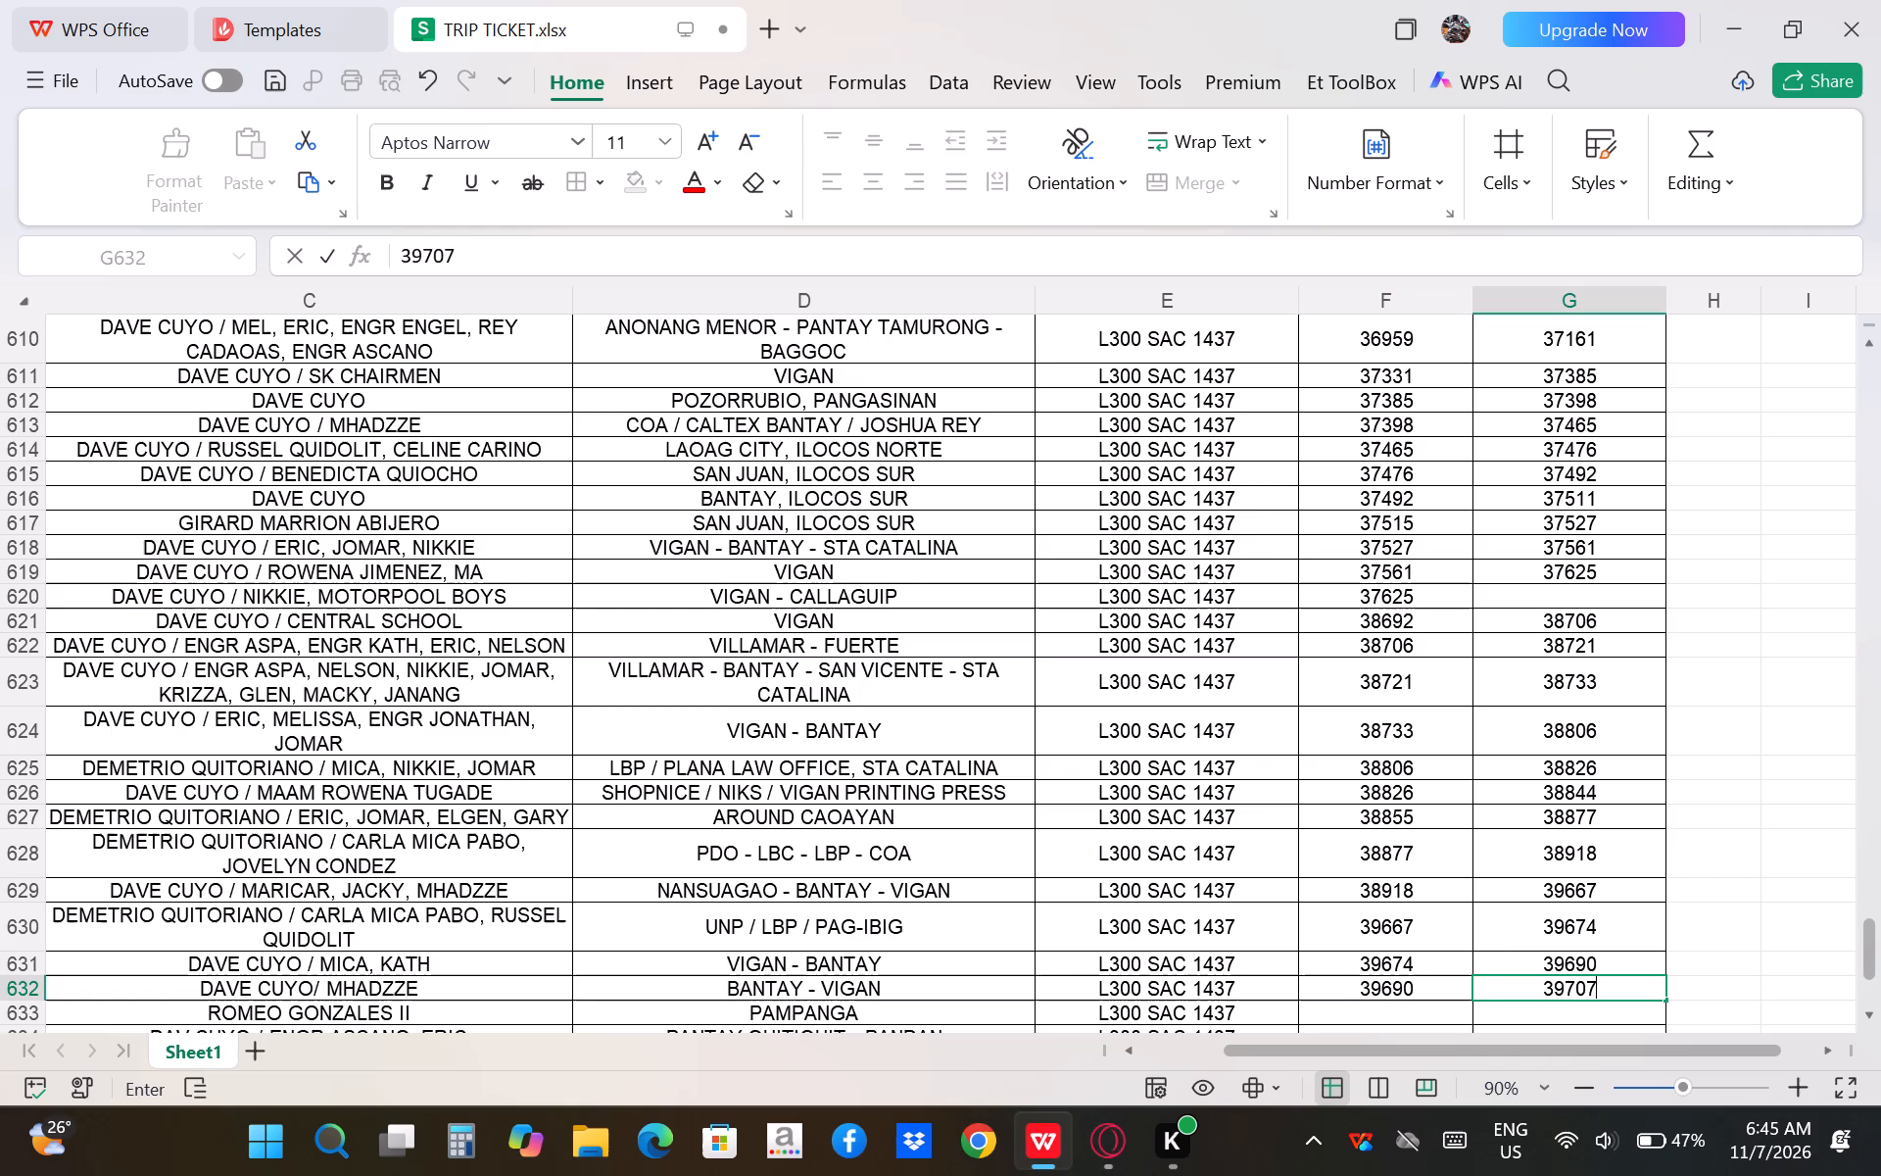
key(Return)
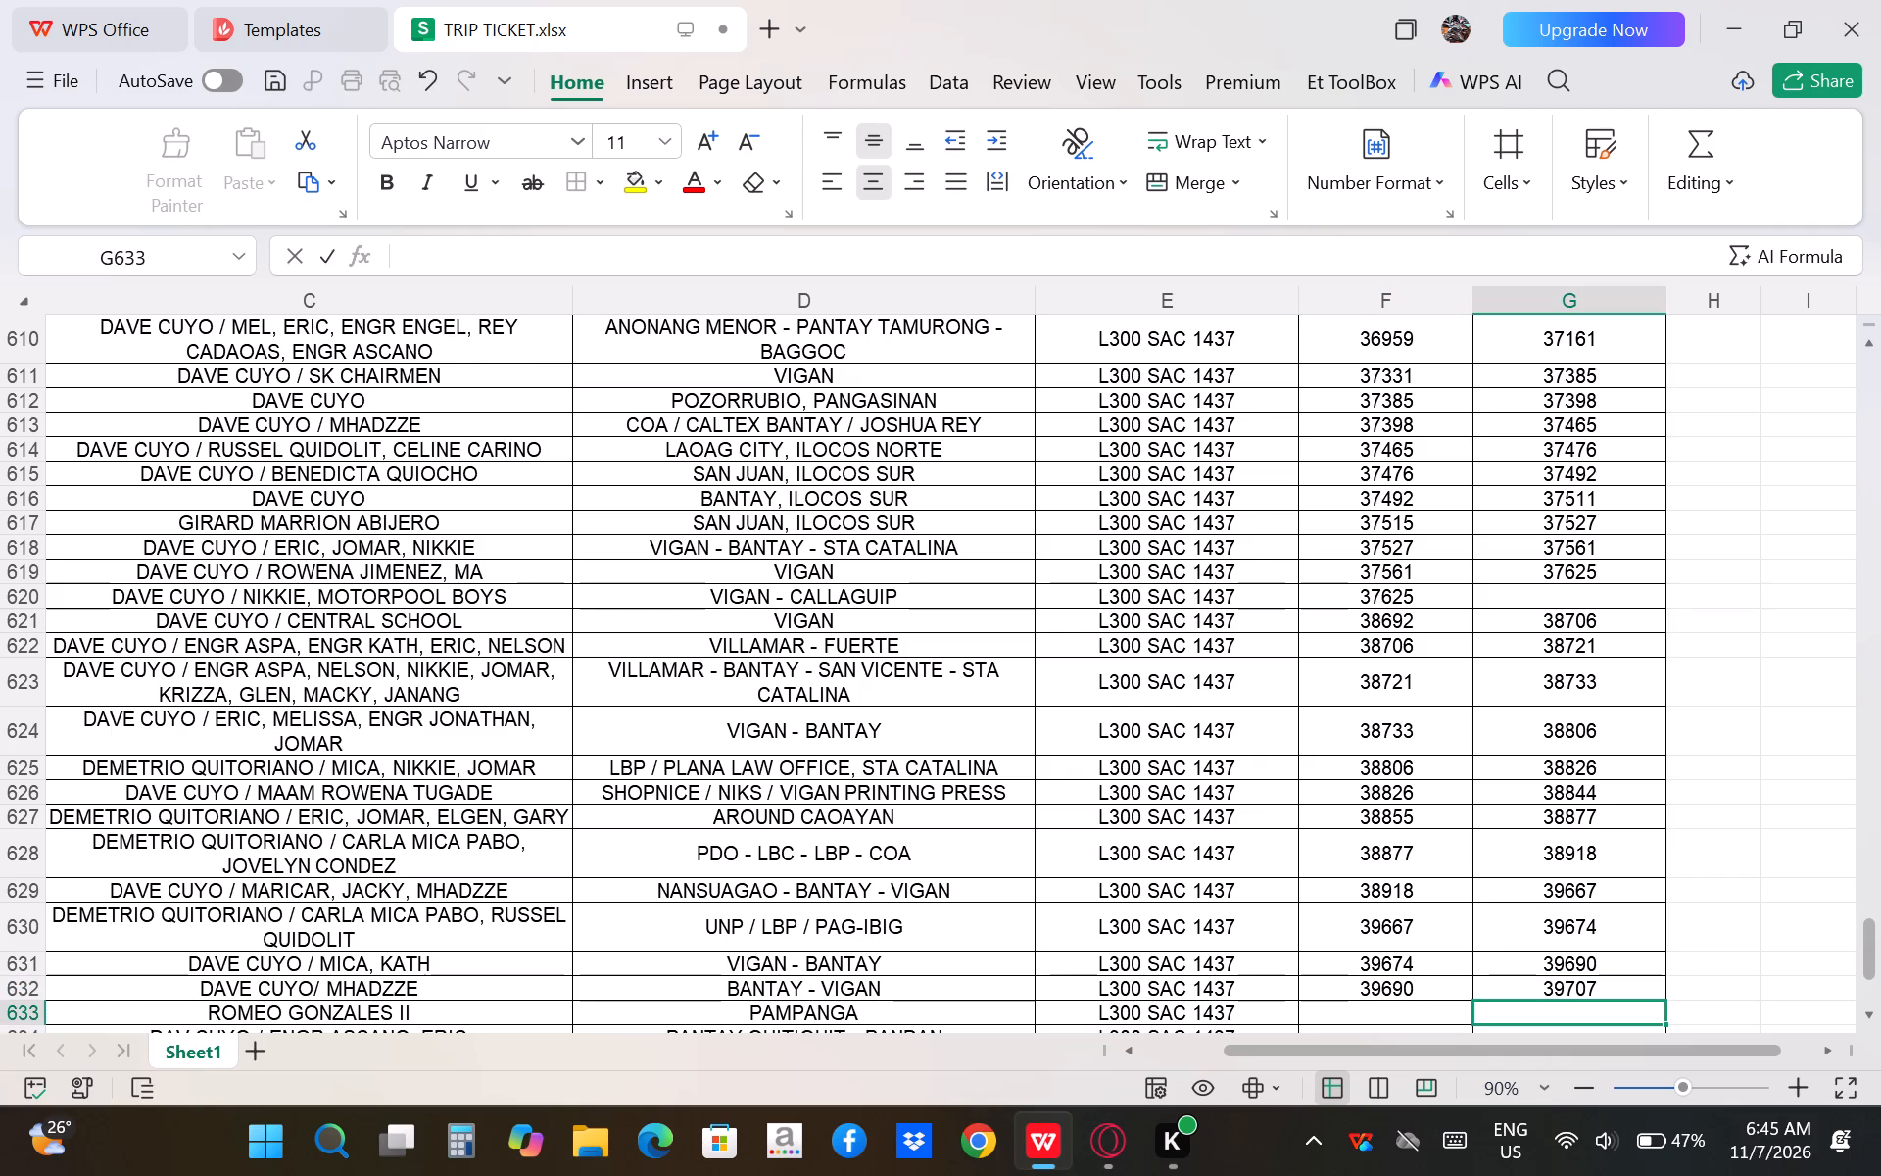
Copy the value of G632 into F633 and enter 39717 in G633 for the PAMPANGA trip.
scroll(1511, 928, down, 6)
click(1562, 523)
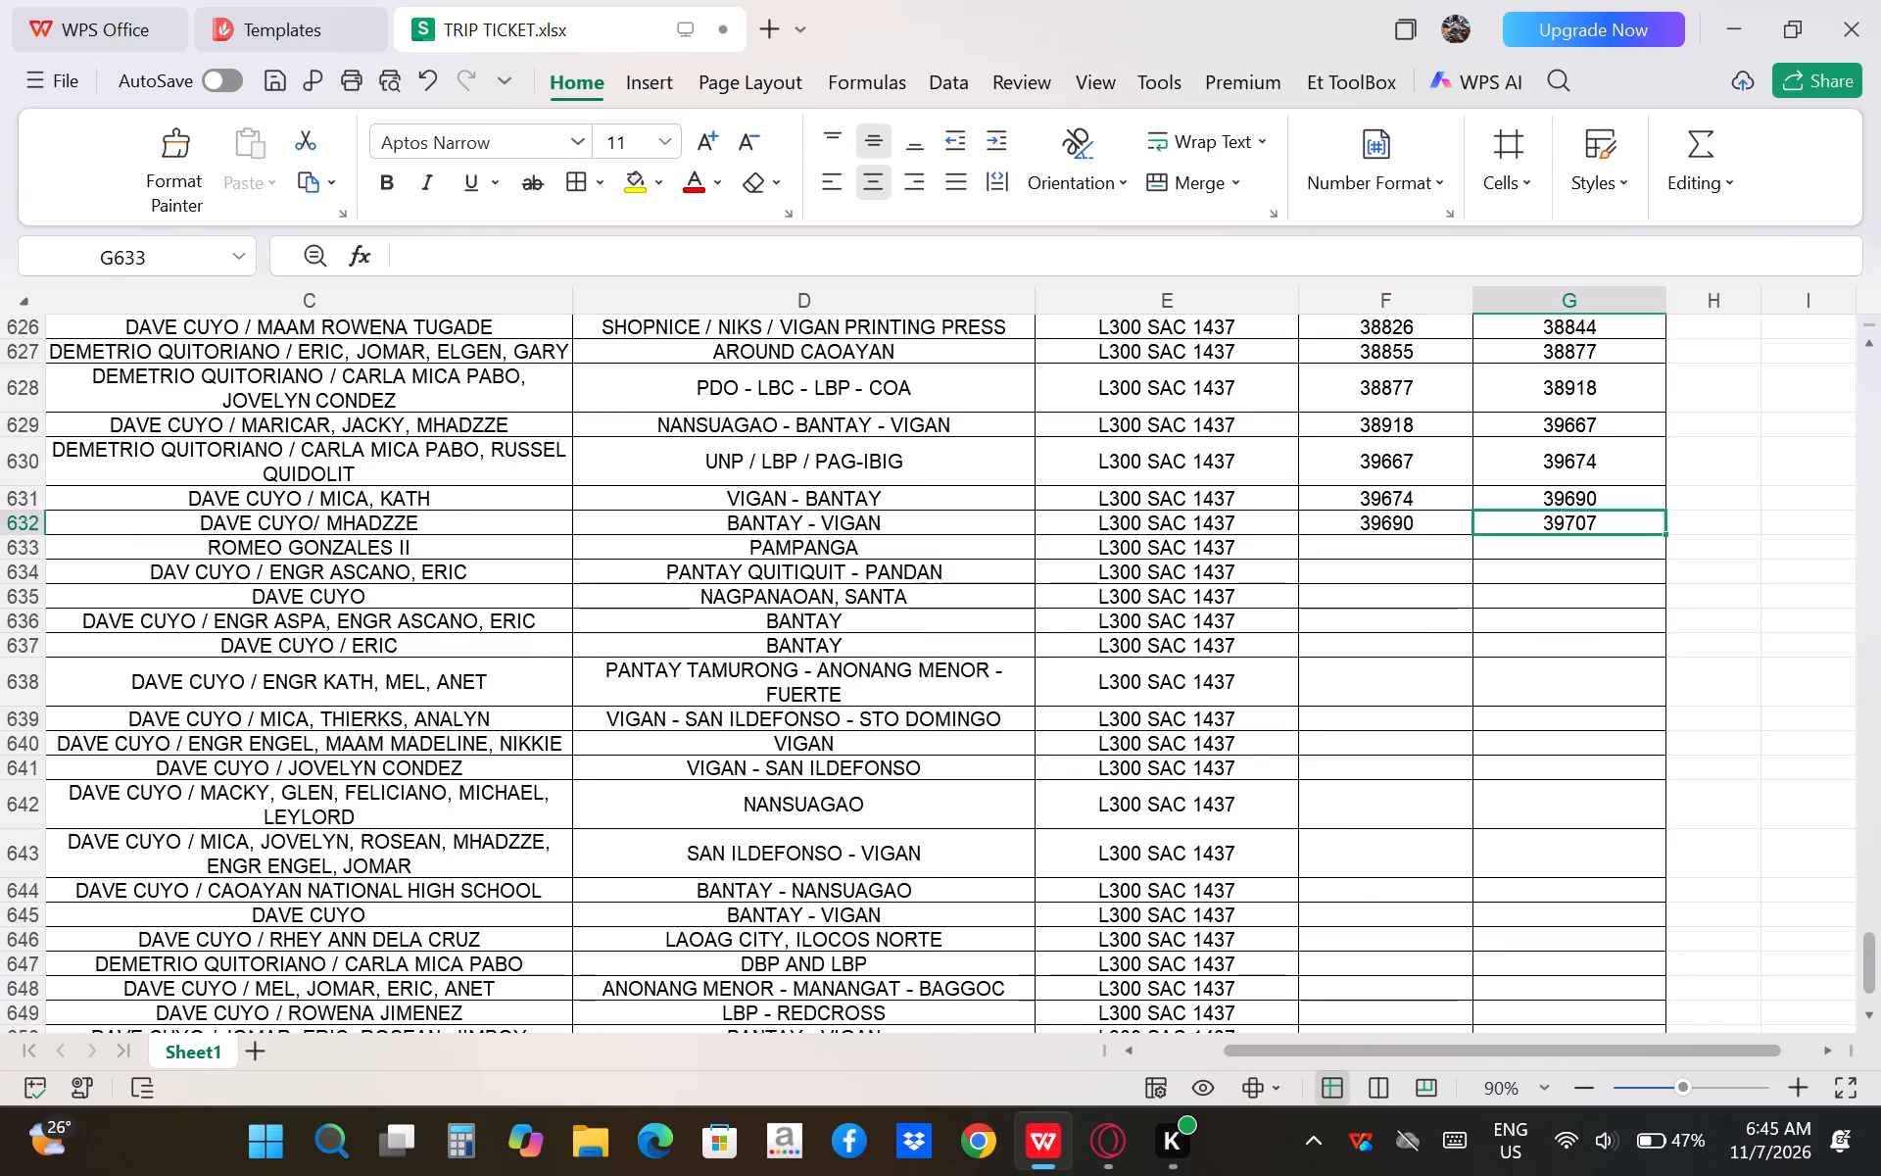
key(ctrl+c)
click(1420, 552)
key(Return)
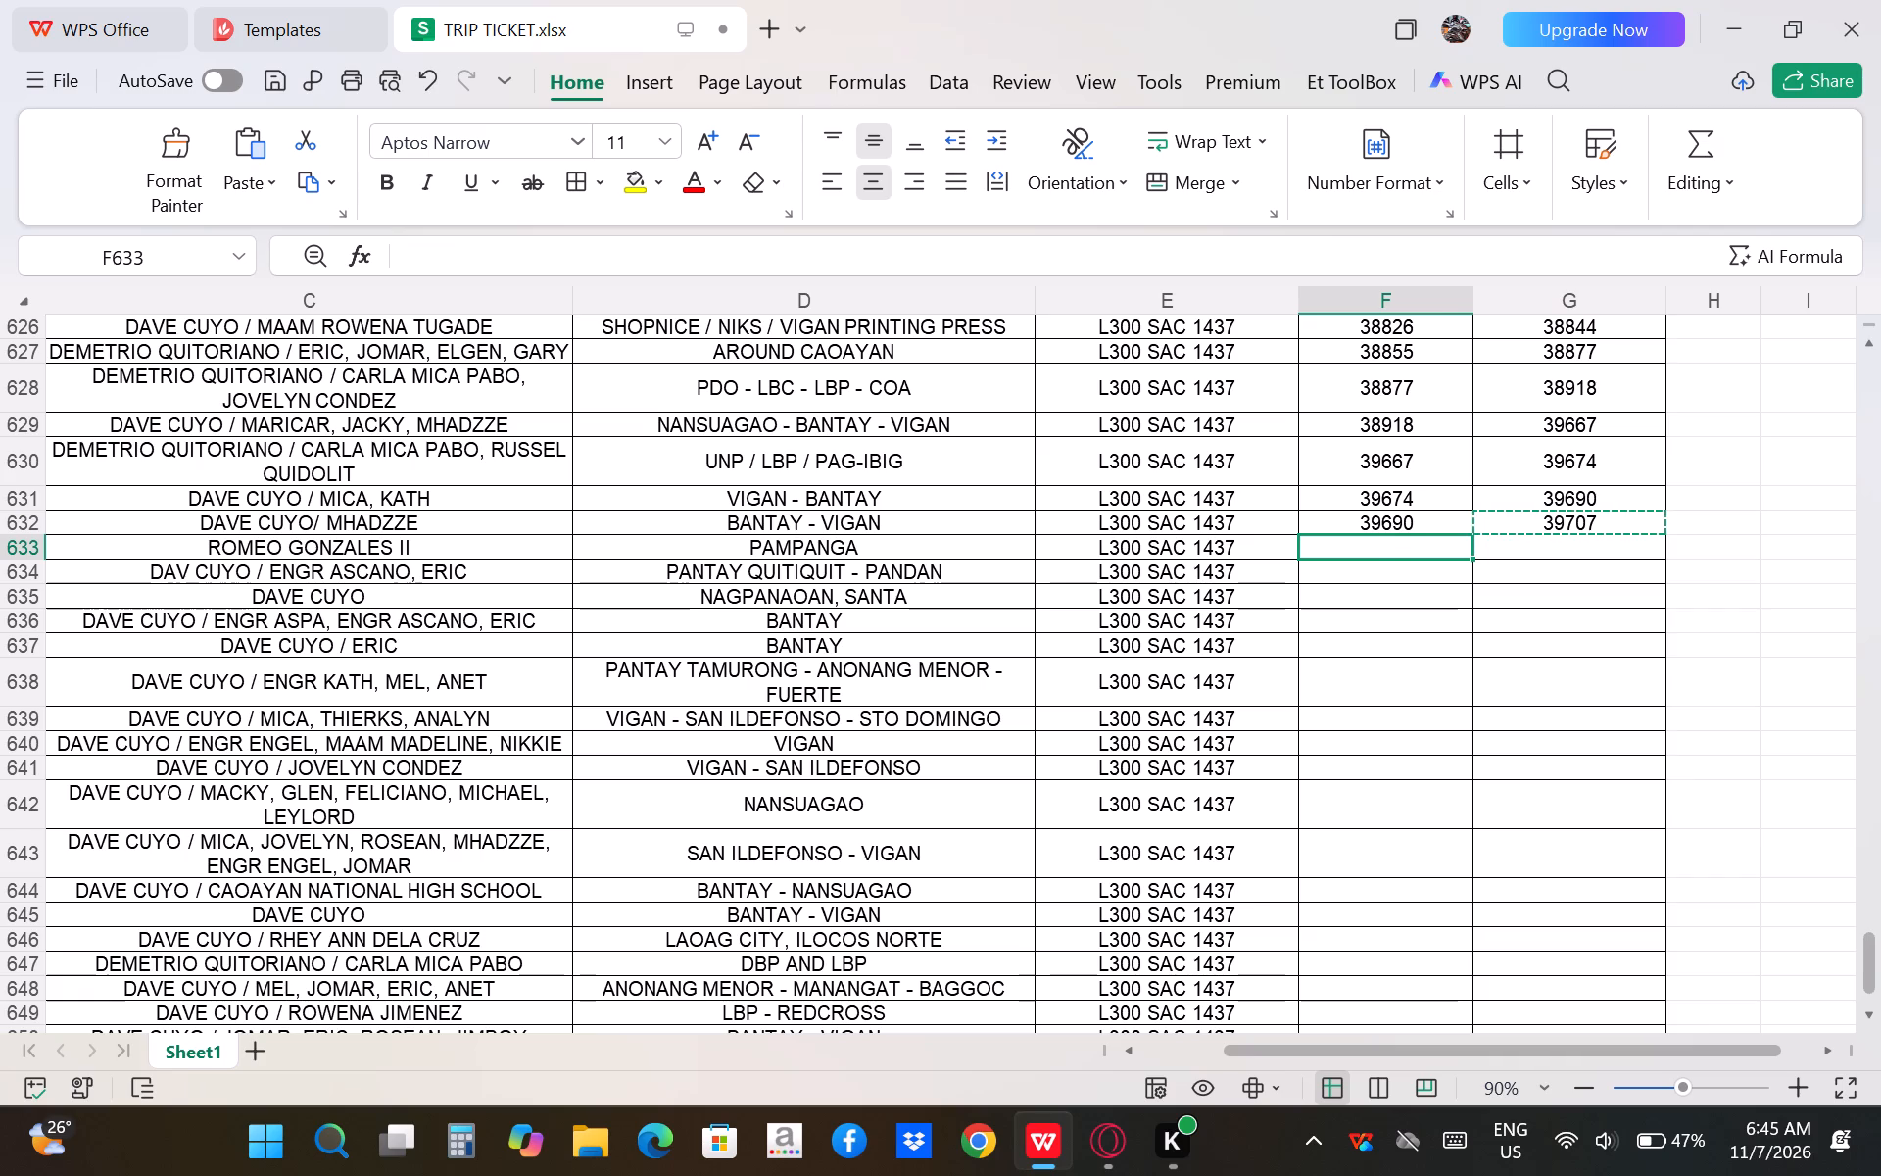
key(Right)
text(39717)
key(Return)
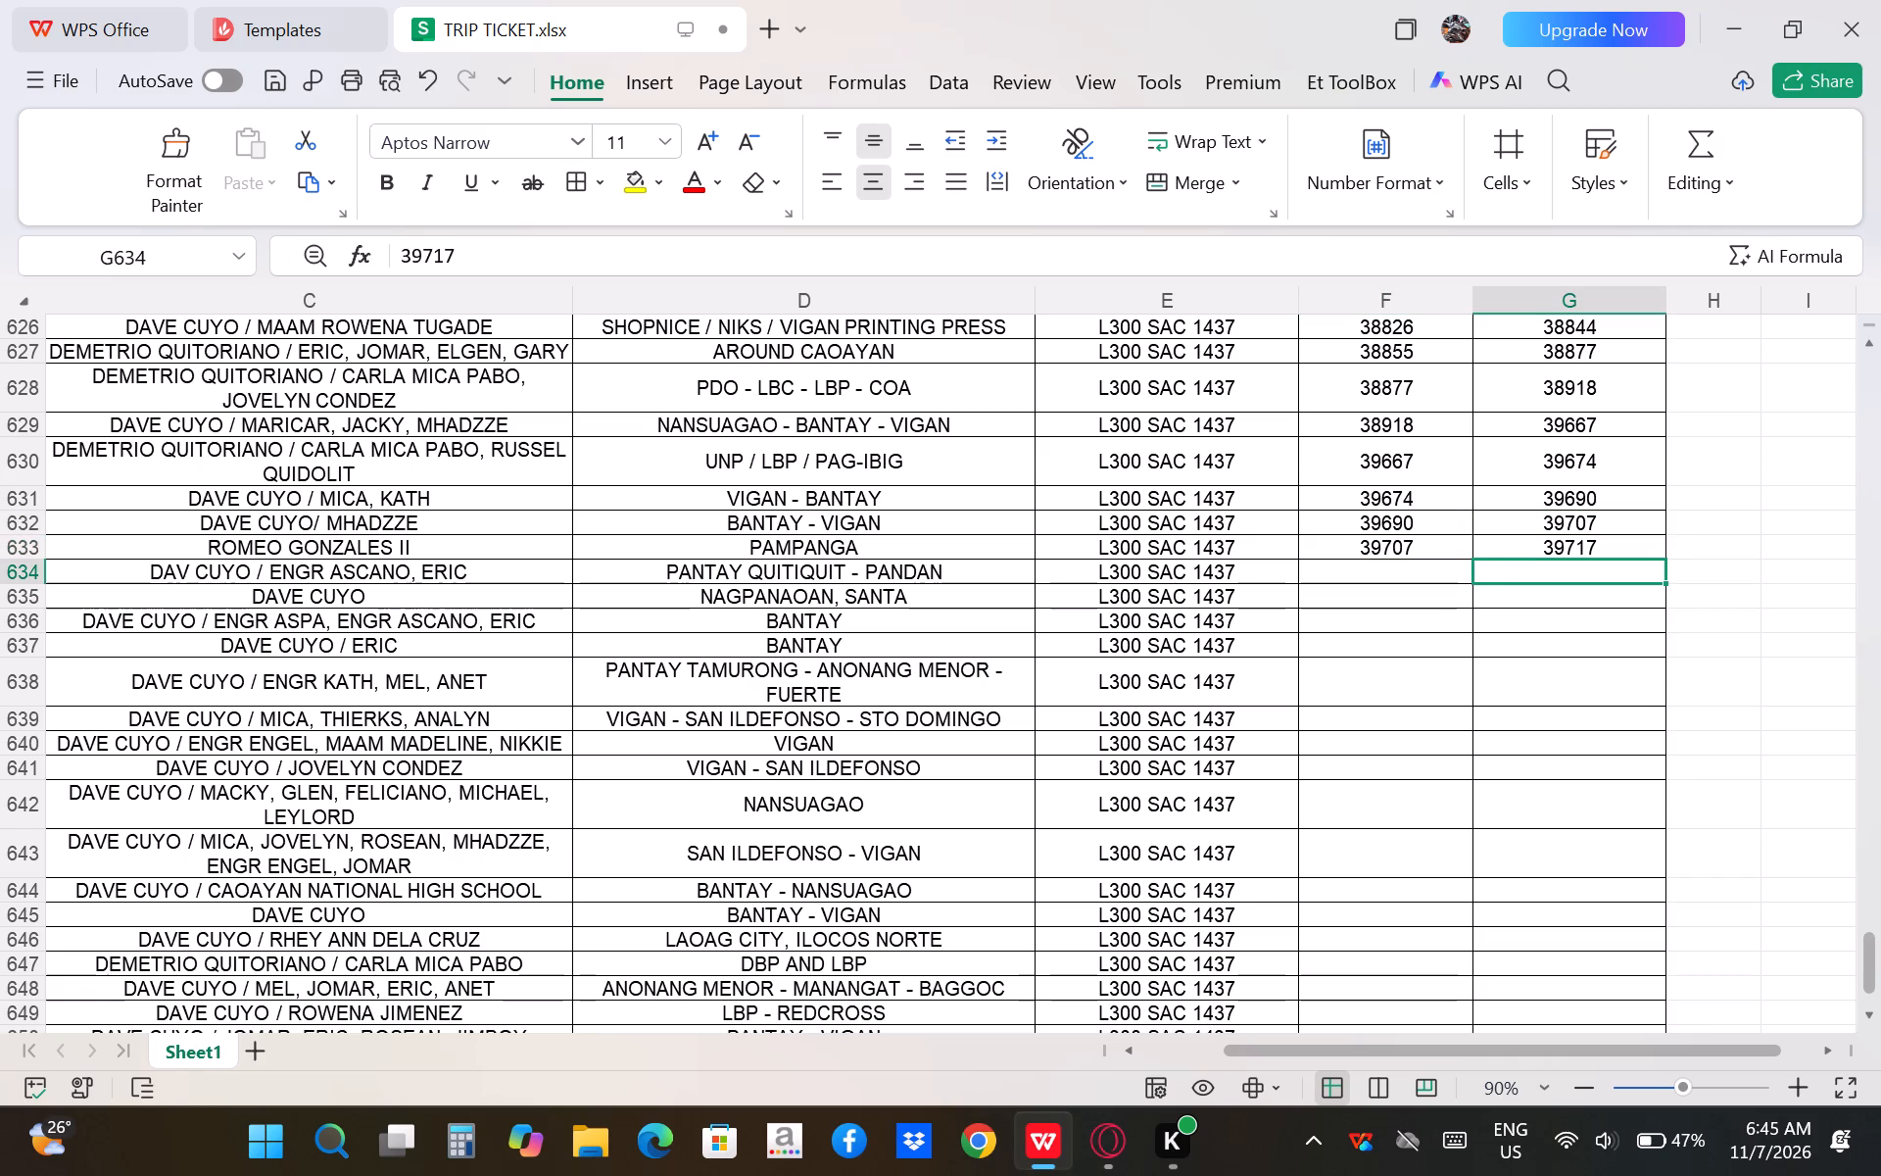
Copy the value of G633 into F634 and enter 39746 in G634 for the PANTAY QUITIQUIT - PANDAN trip.
click(1616, 553)
key(ctrl+c)
click(1402, 563)
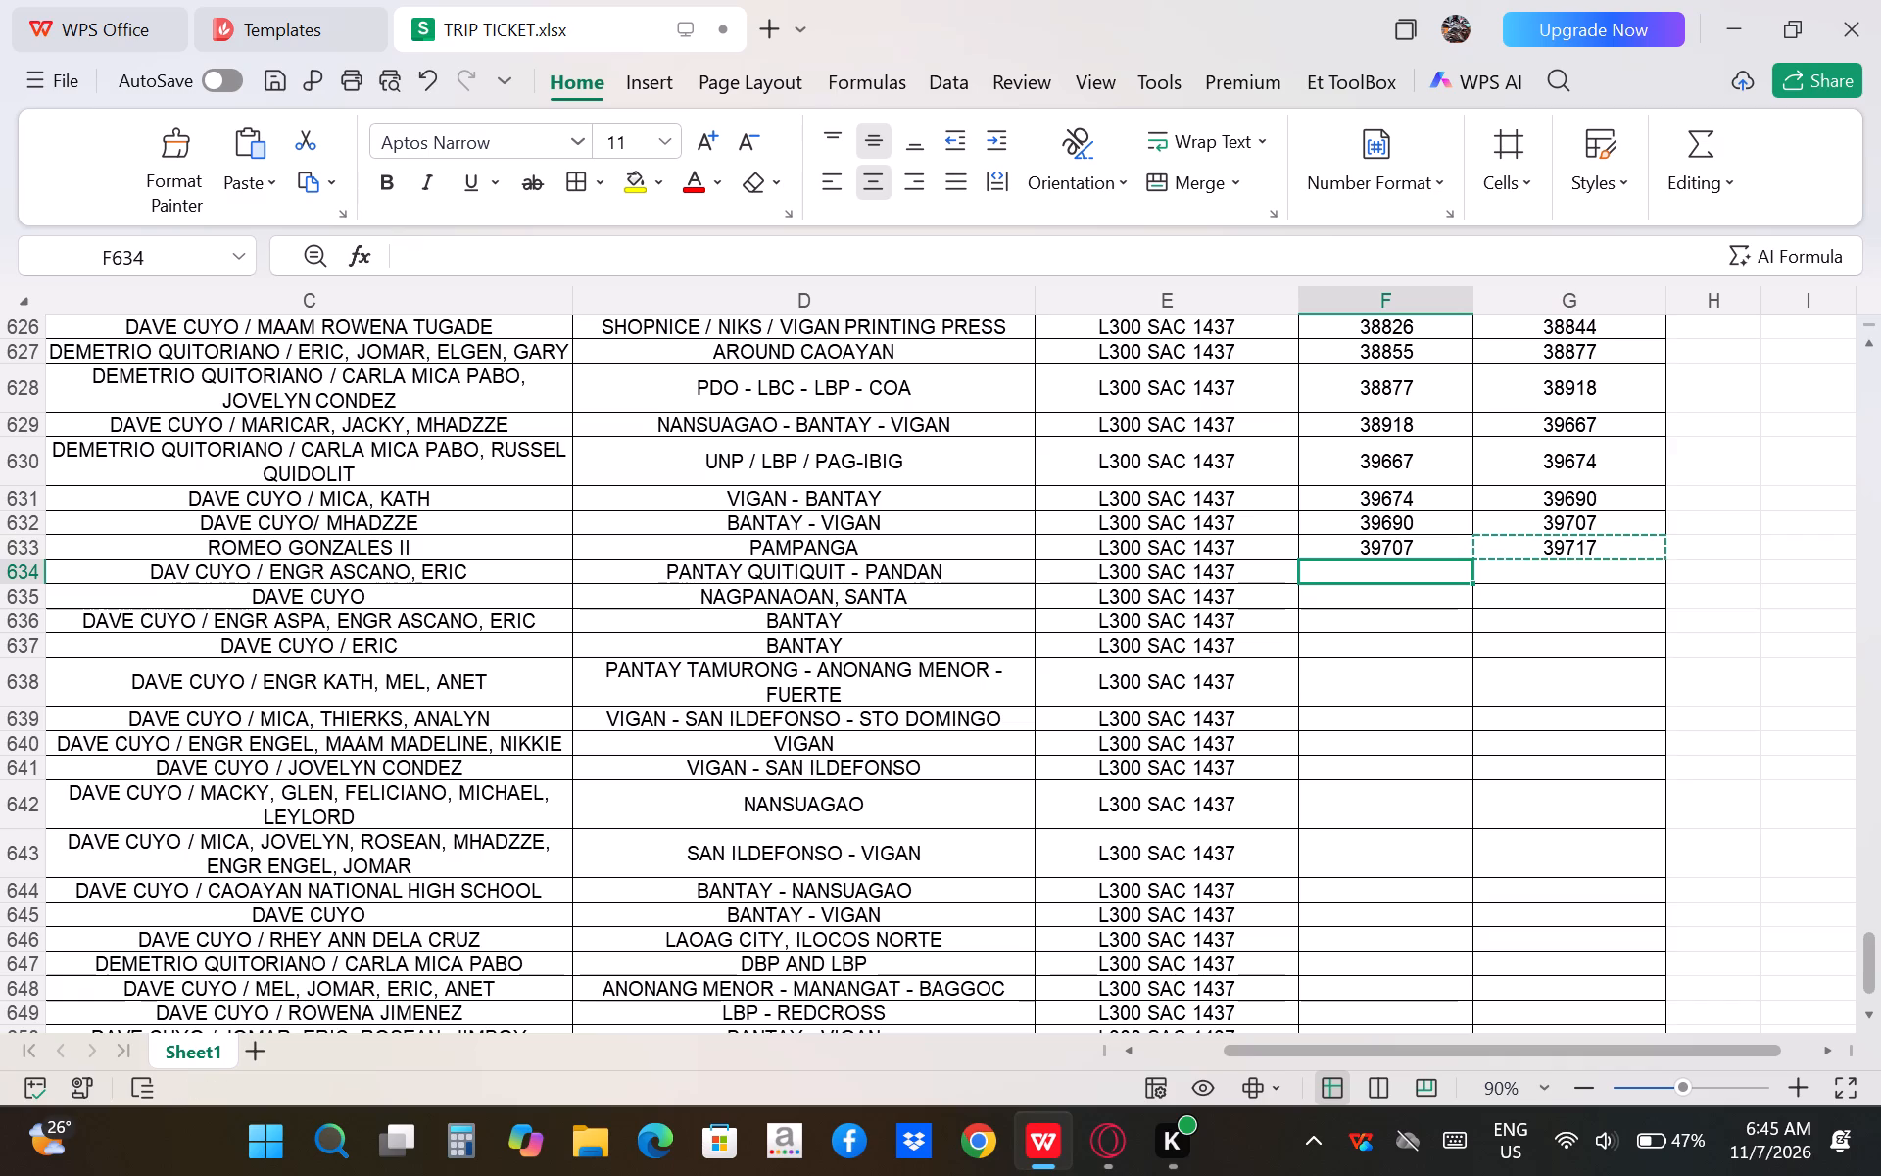
key(Return)
key(Right)
text(39746)
key(Return)
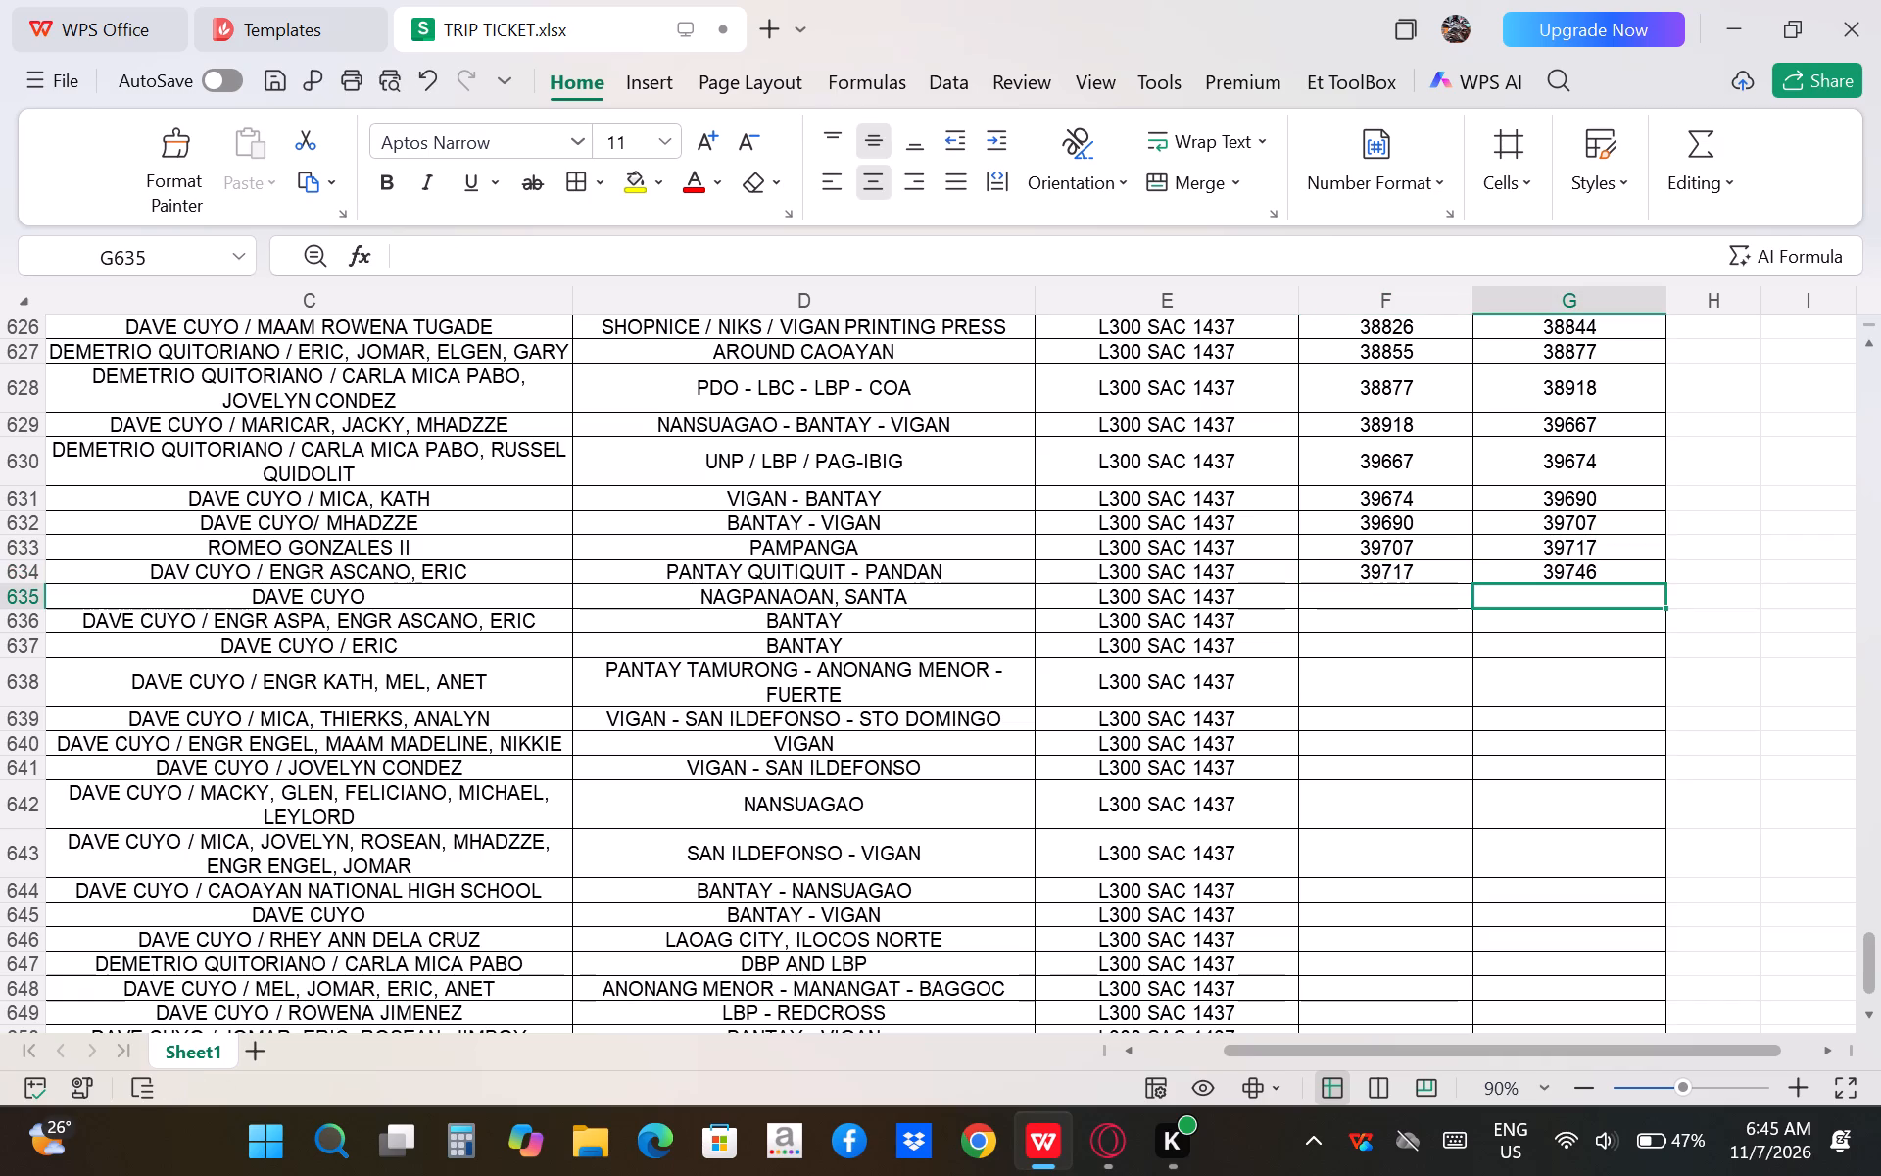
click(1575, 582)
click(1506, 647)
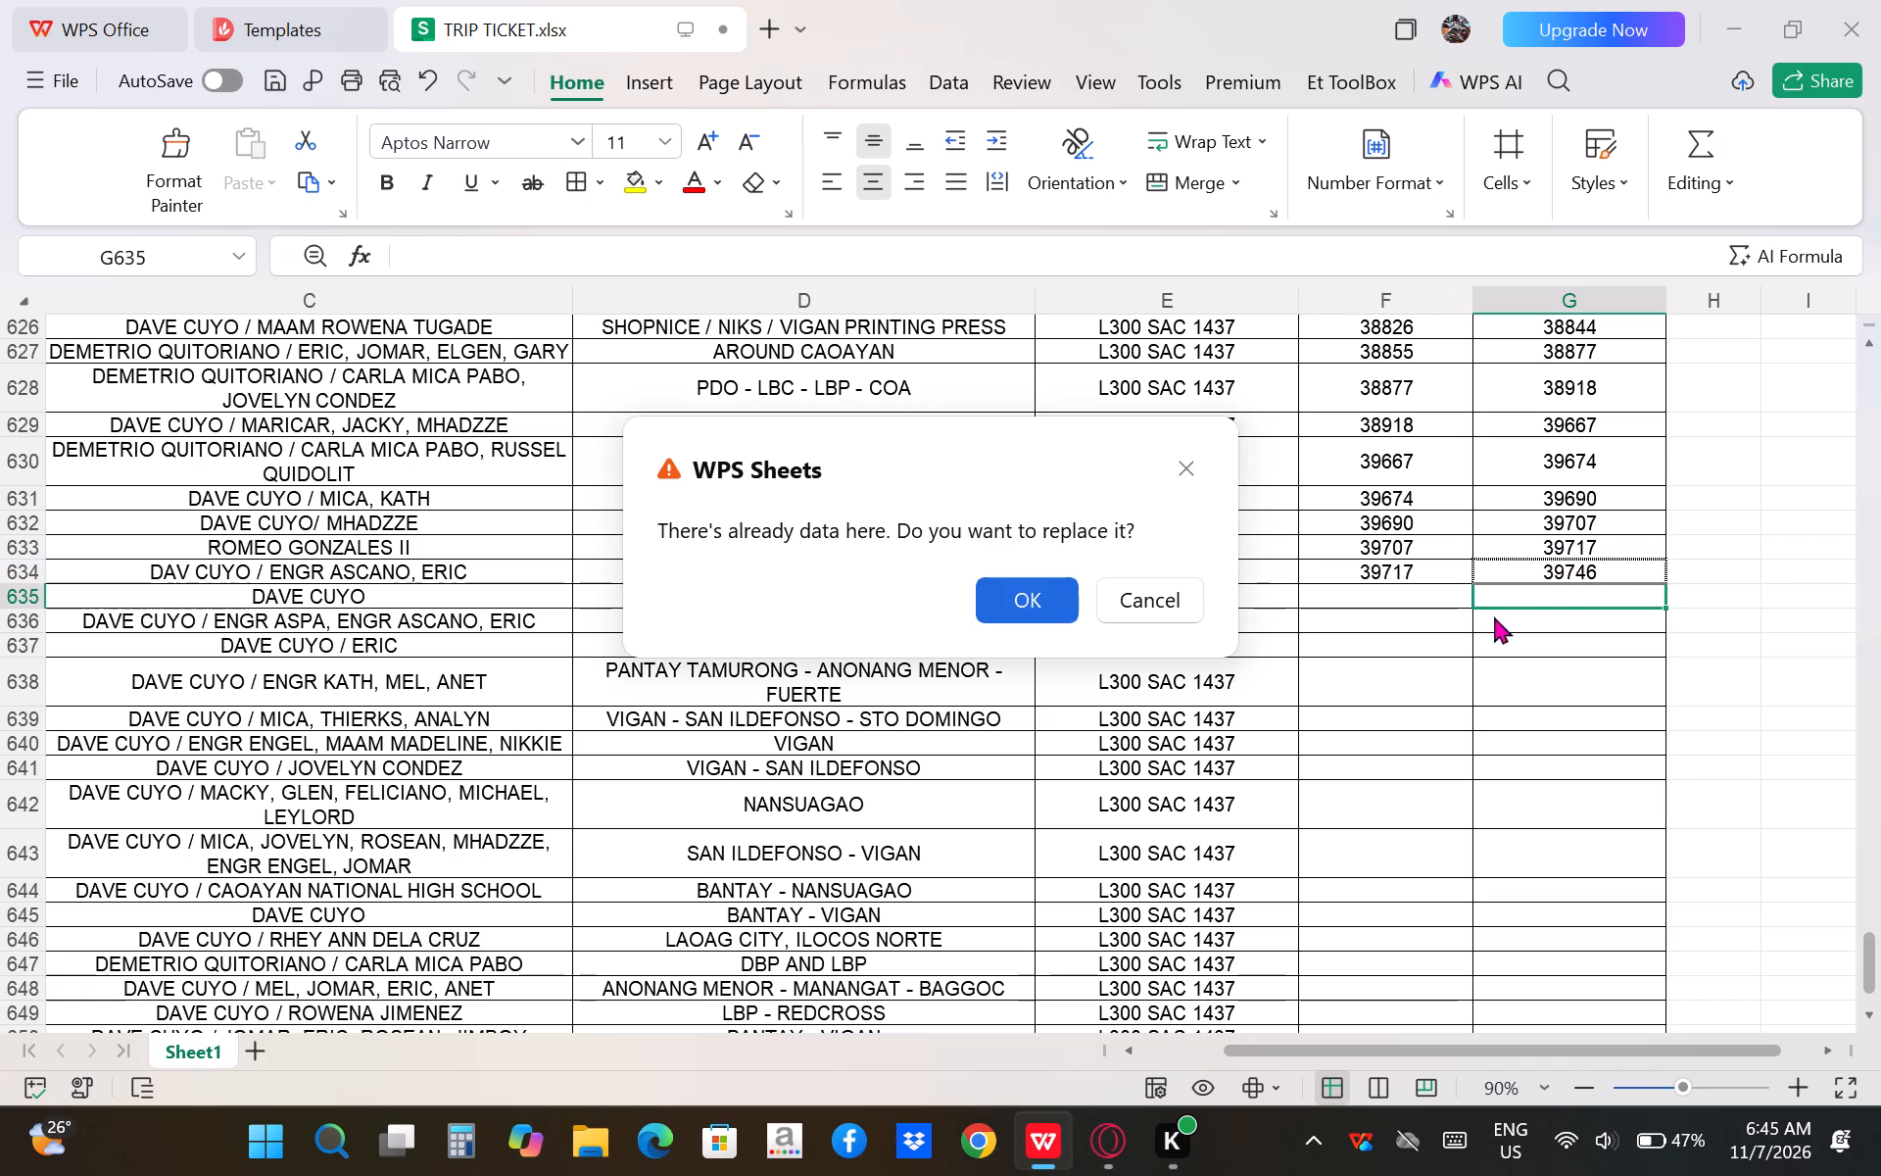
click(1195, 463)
Copy the value of G634 into F635 and enter 39777 in G635 for the NAGPANAOAN, SANTA trip.
click(1493, 563)
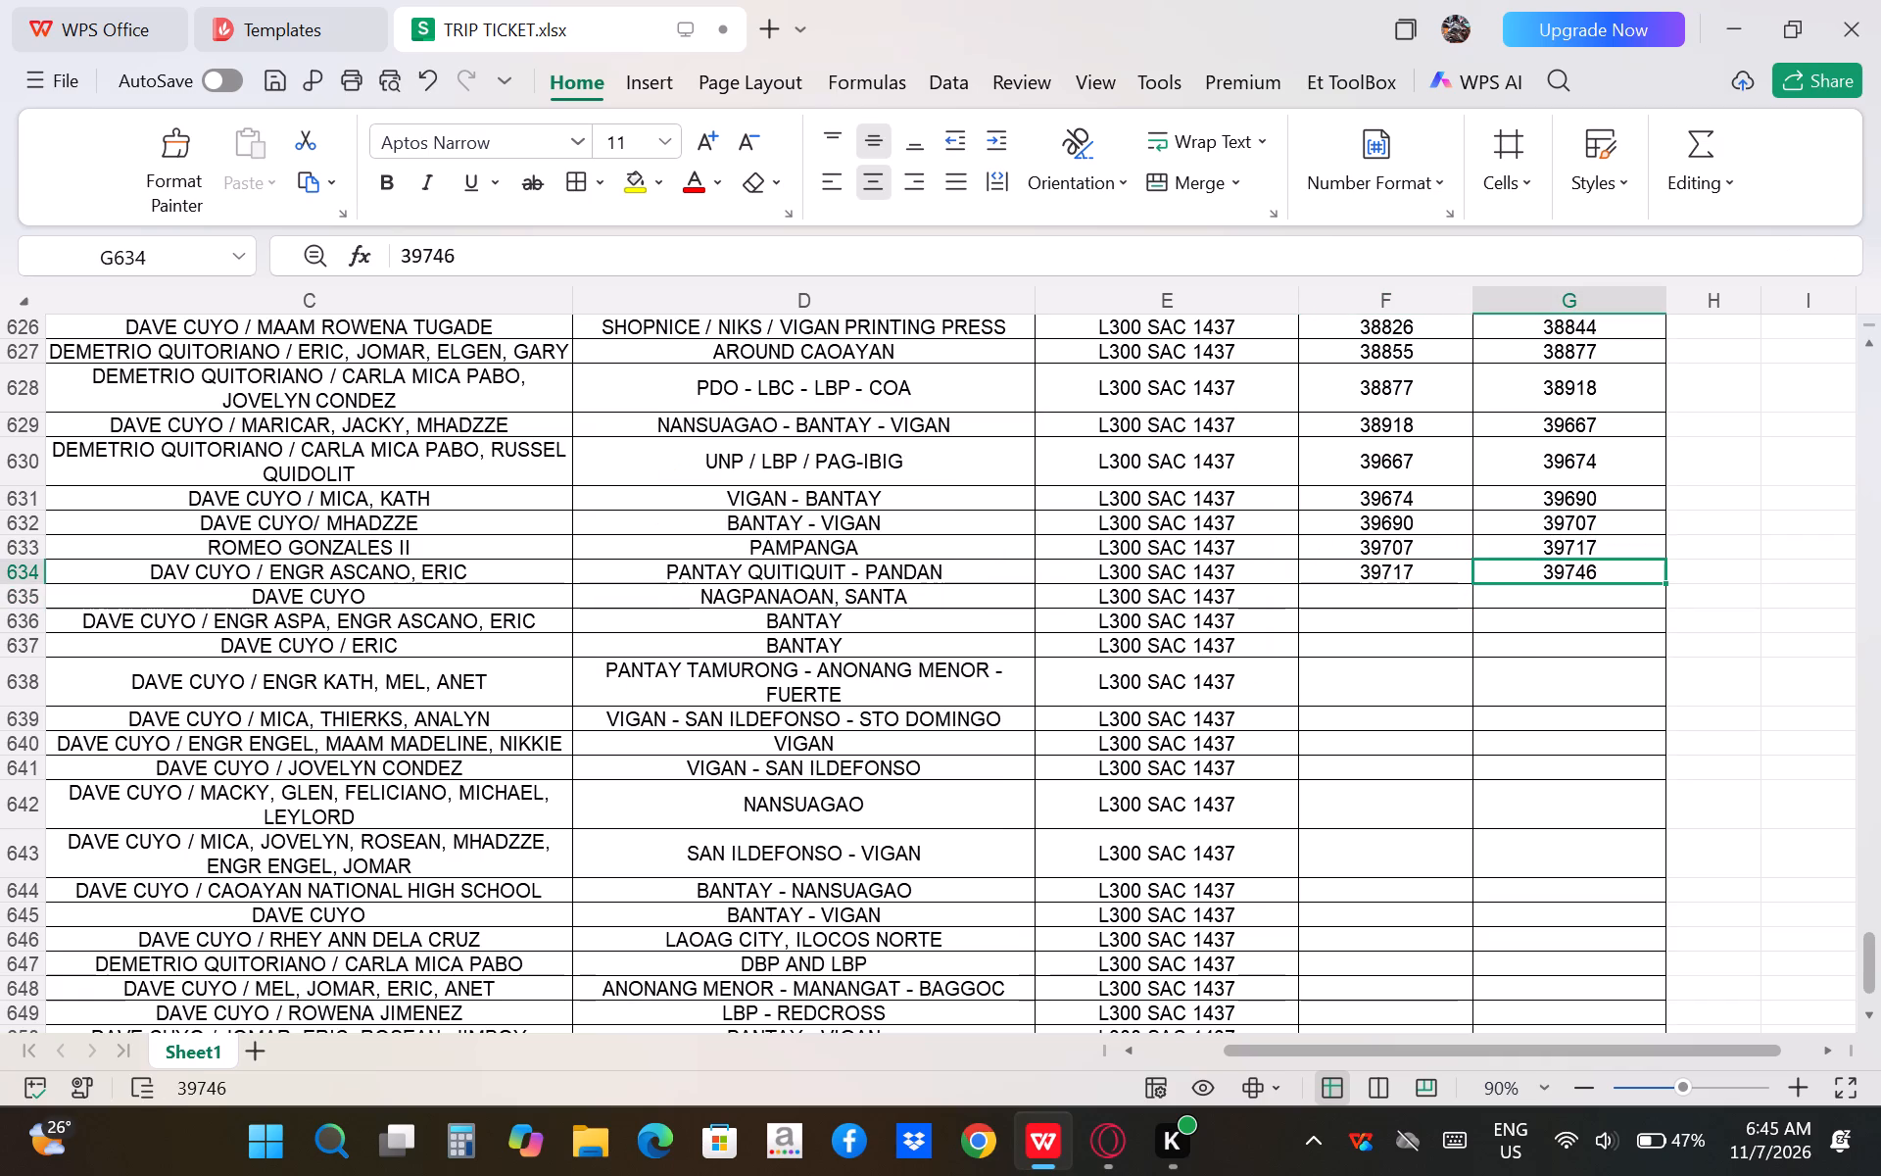
key(ctrl+c)
click(1430, 601)
key(Return)
key(Right)
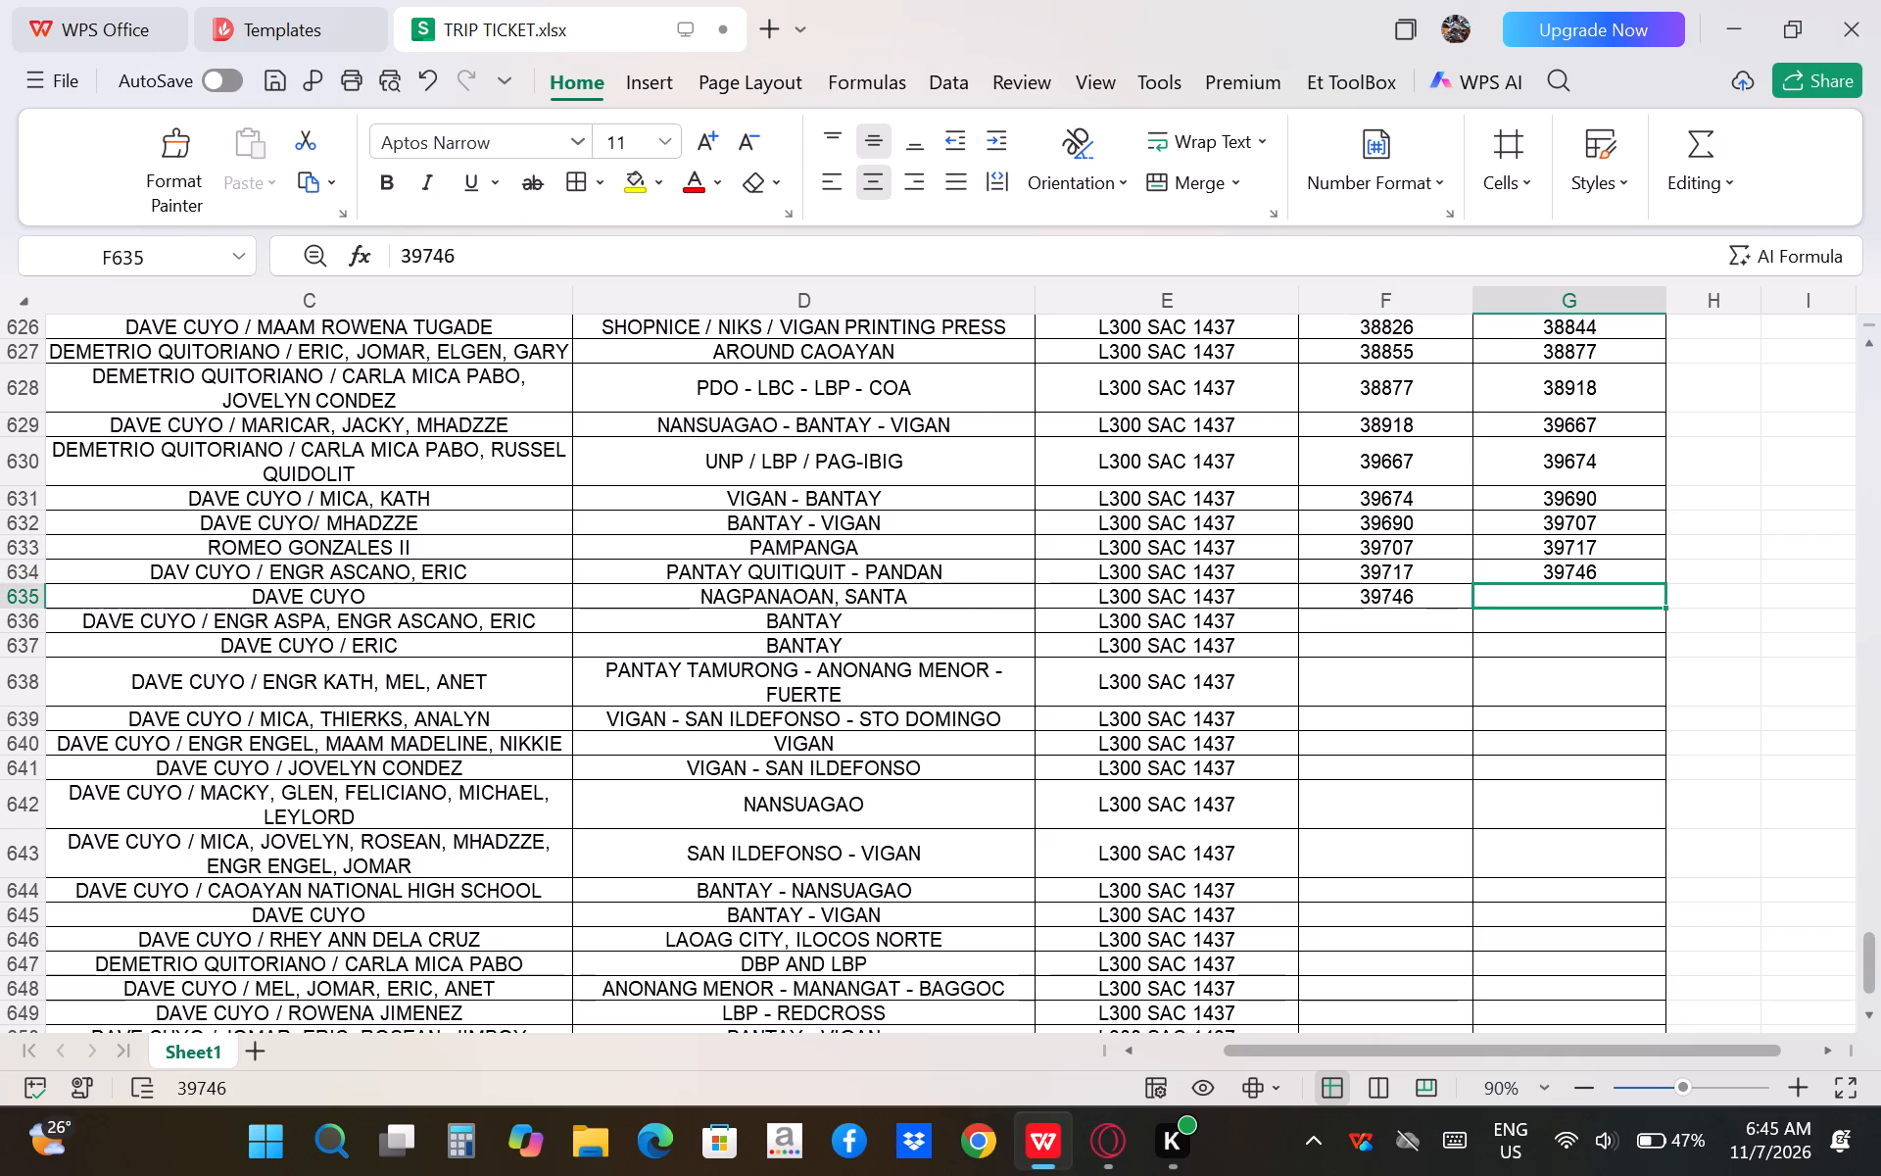
key(3)
text(9777)
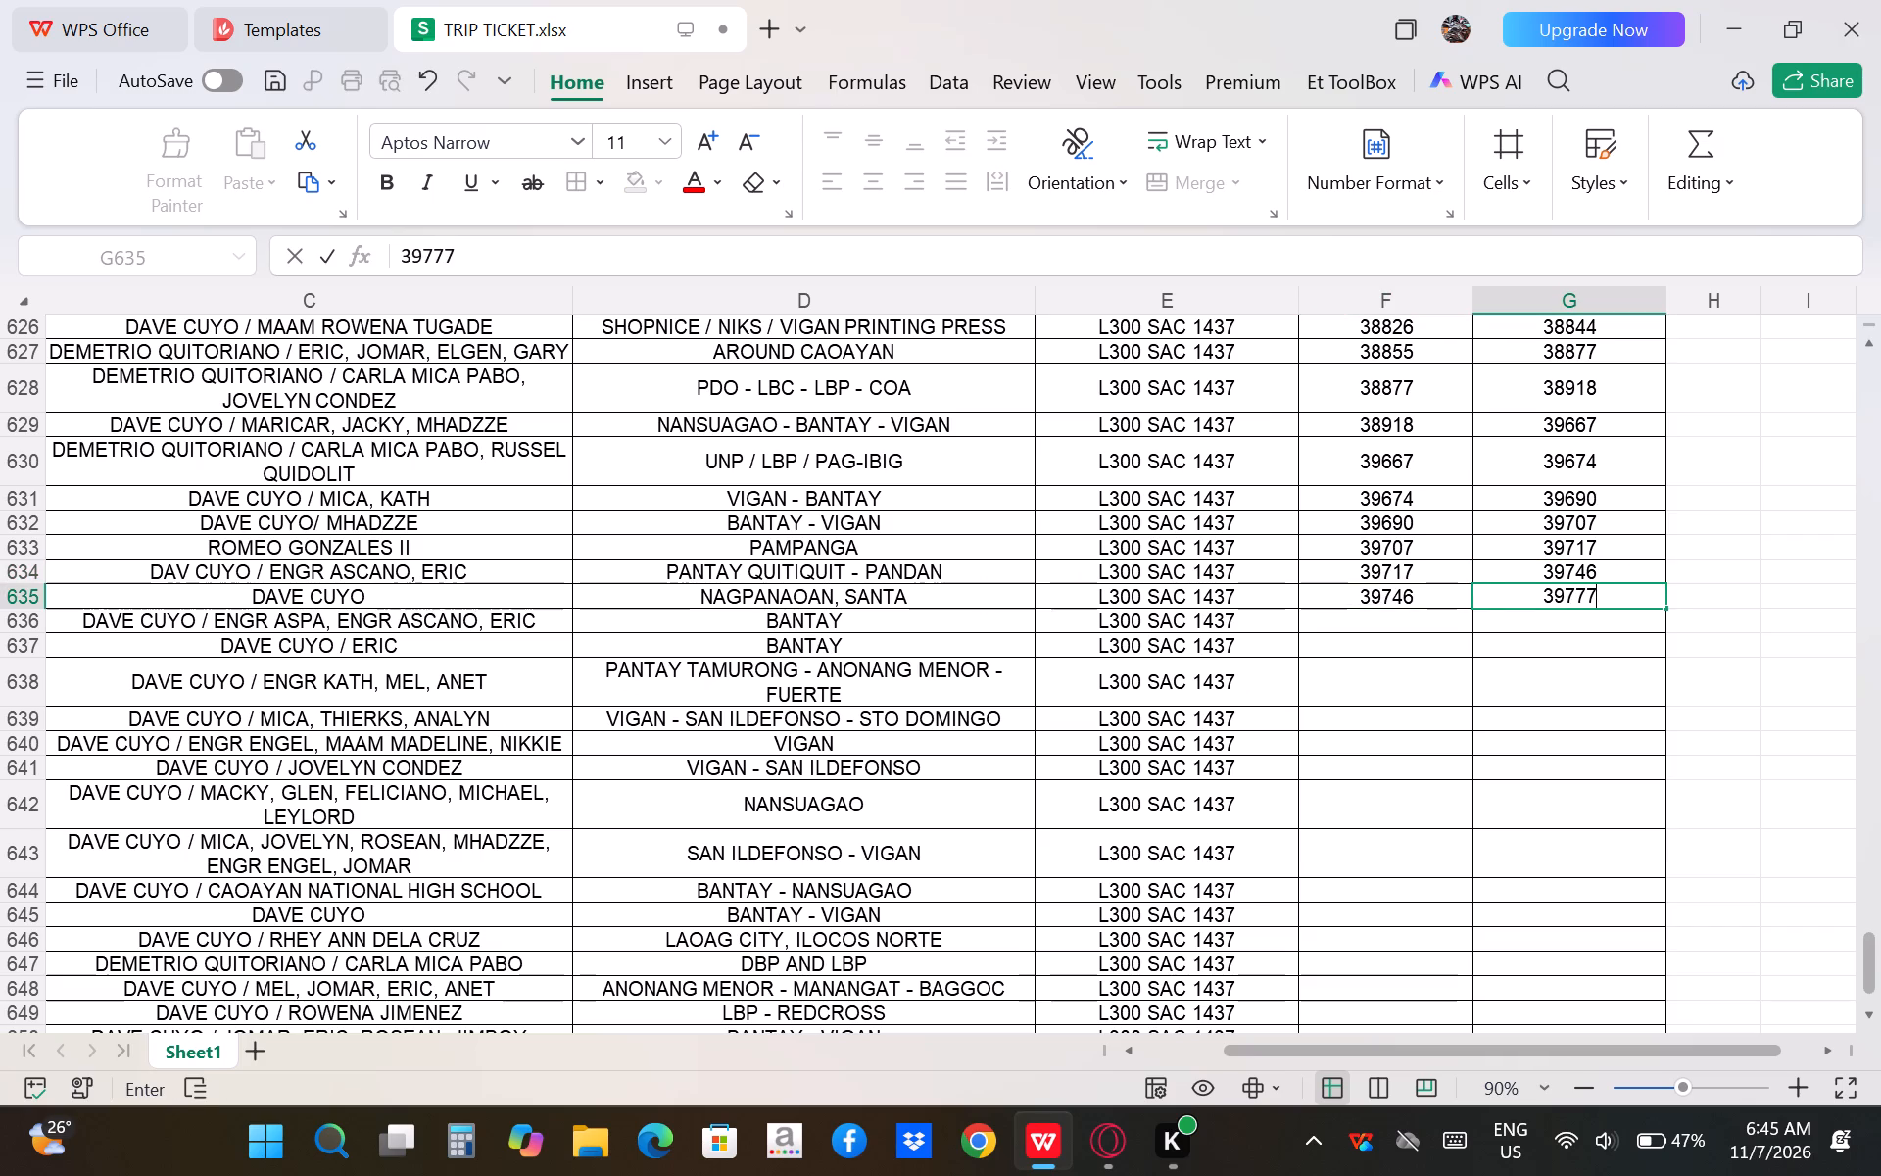
key(Return)
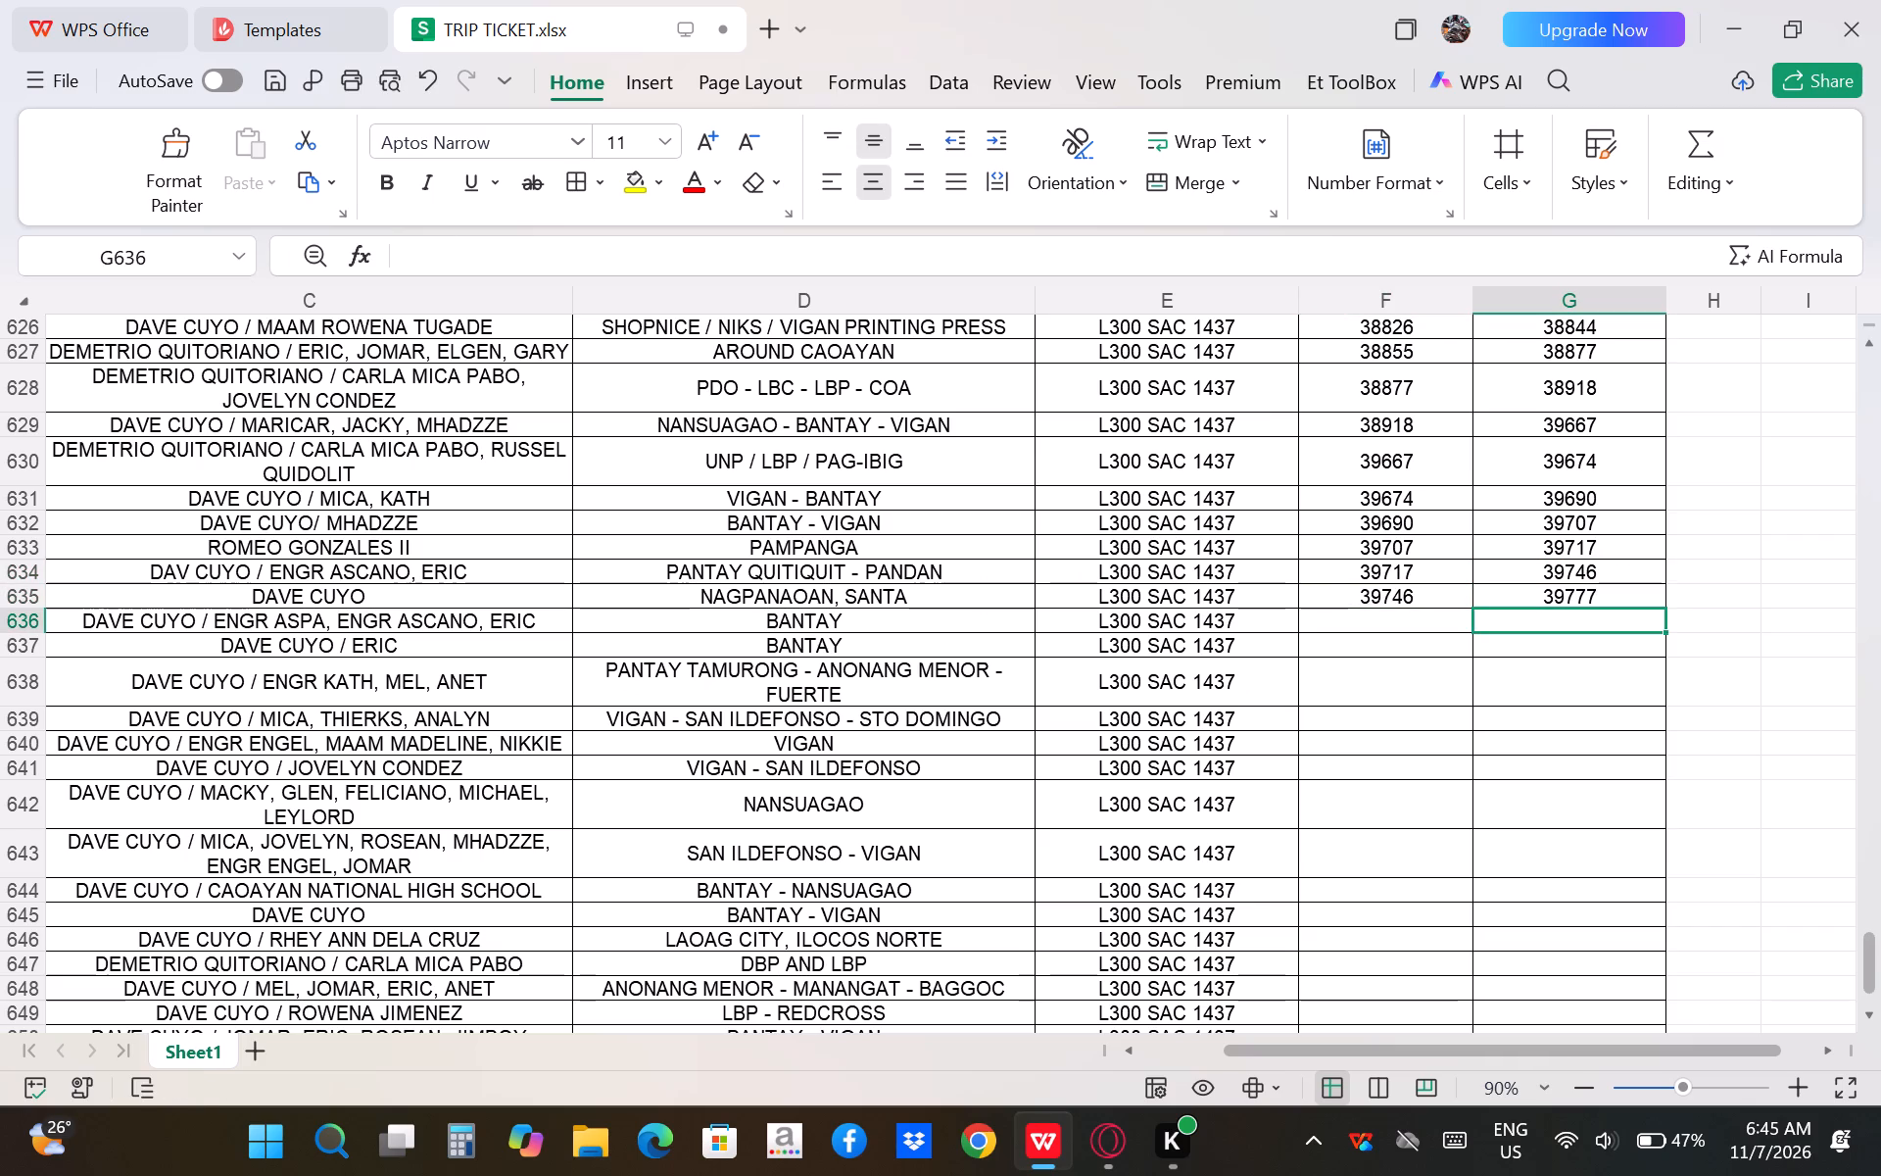
Copy the value of G635 into F636 and enter 39791 in G636 for the BANTAY trip.
click(1594, 598)
key(ctrl+c)
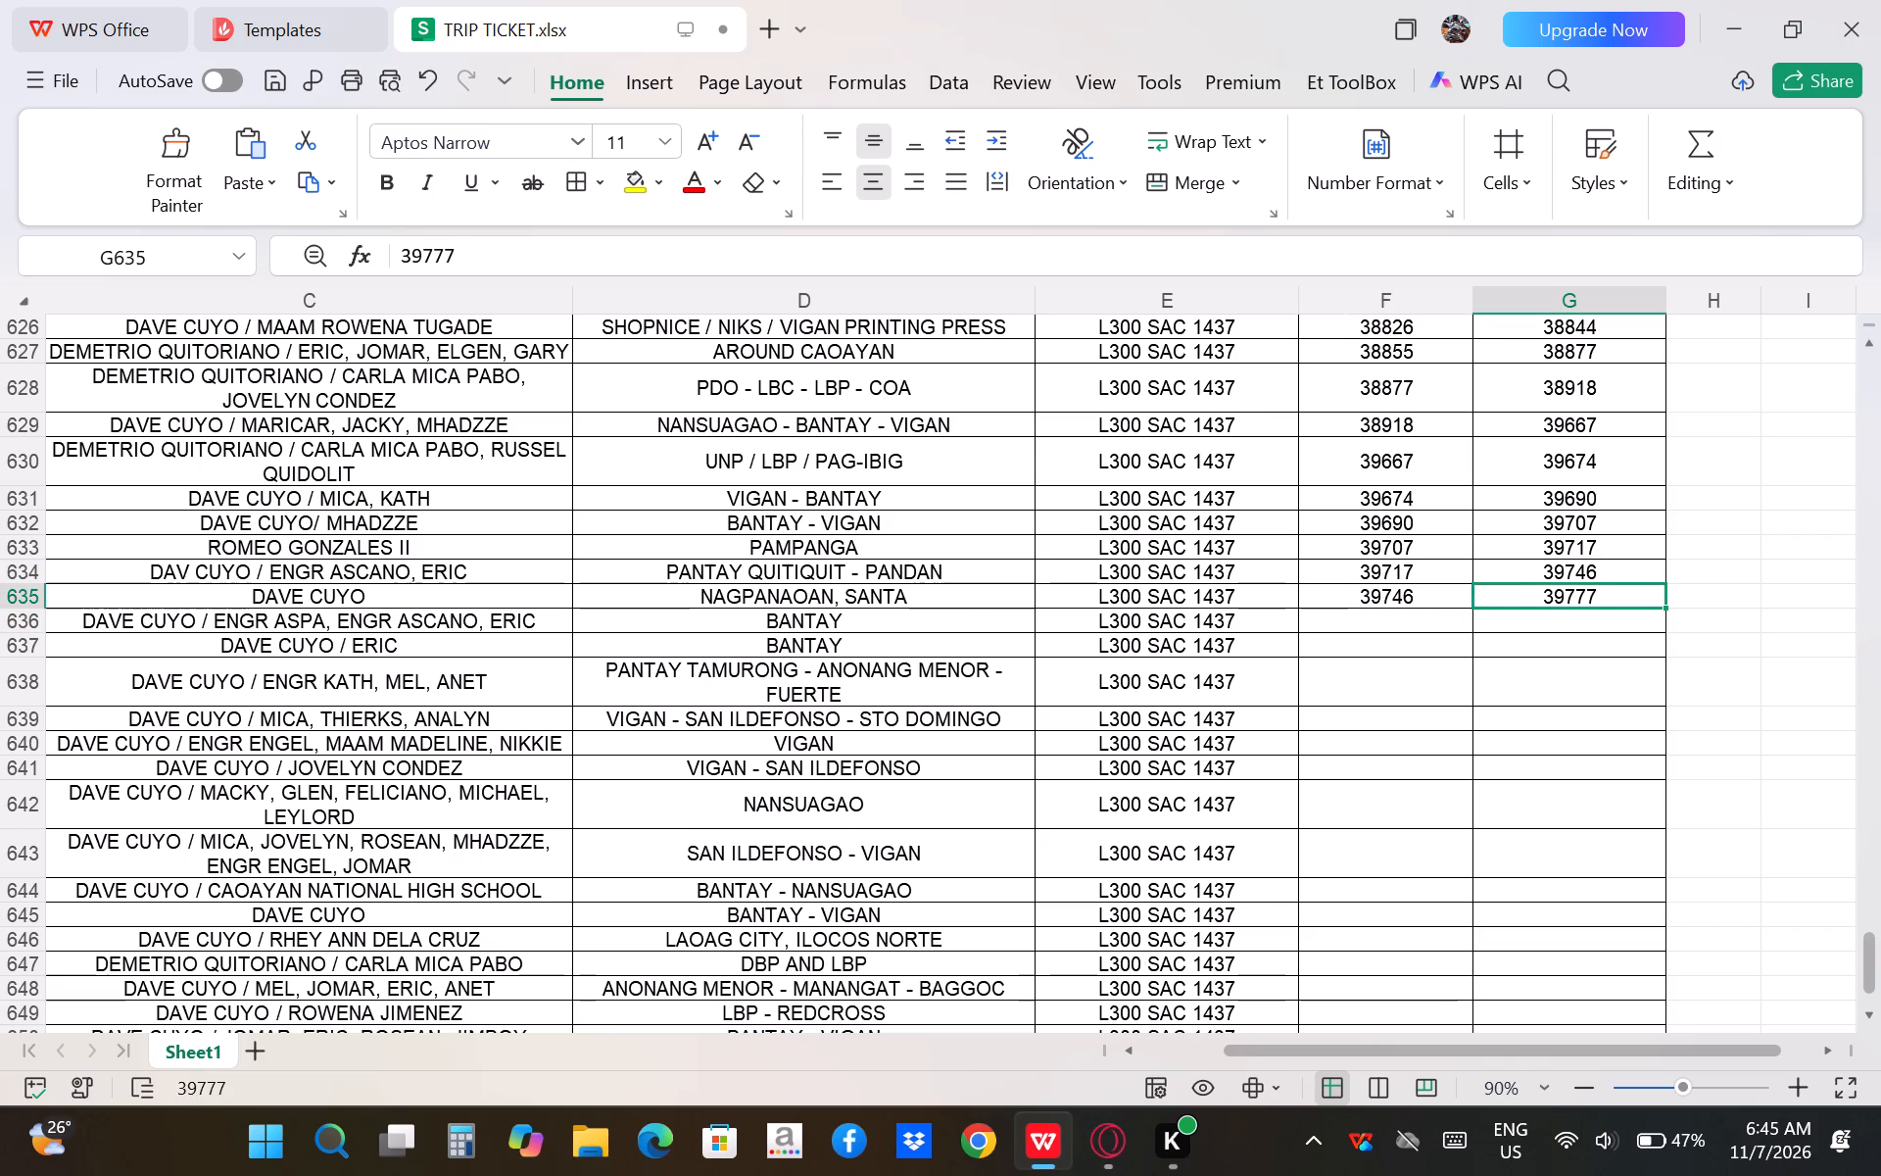
click(1442, 619)
key(Return)
key(Right)
key(3)
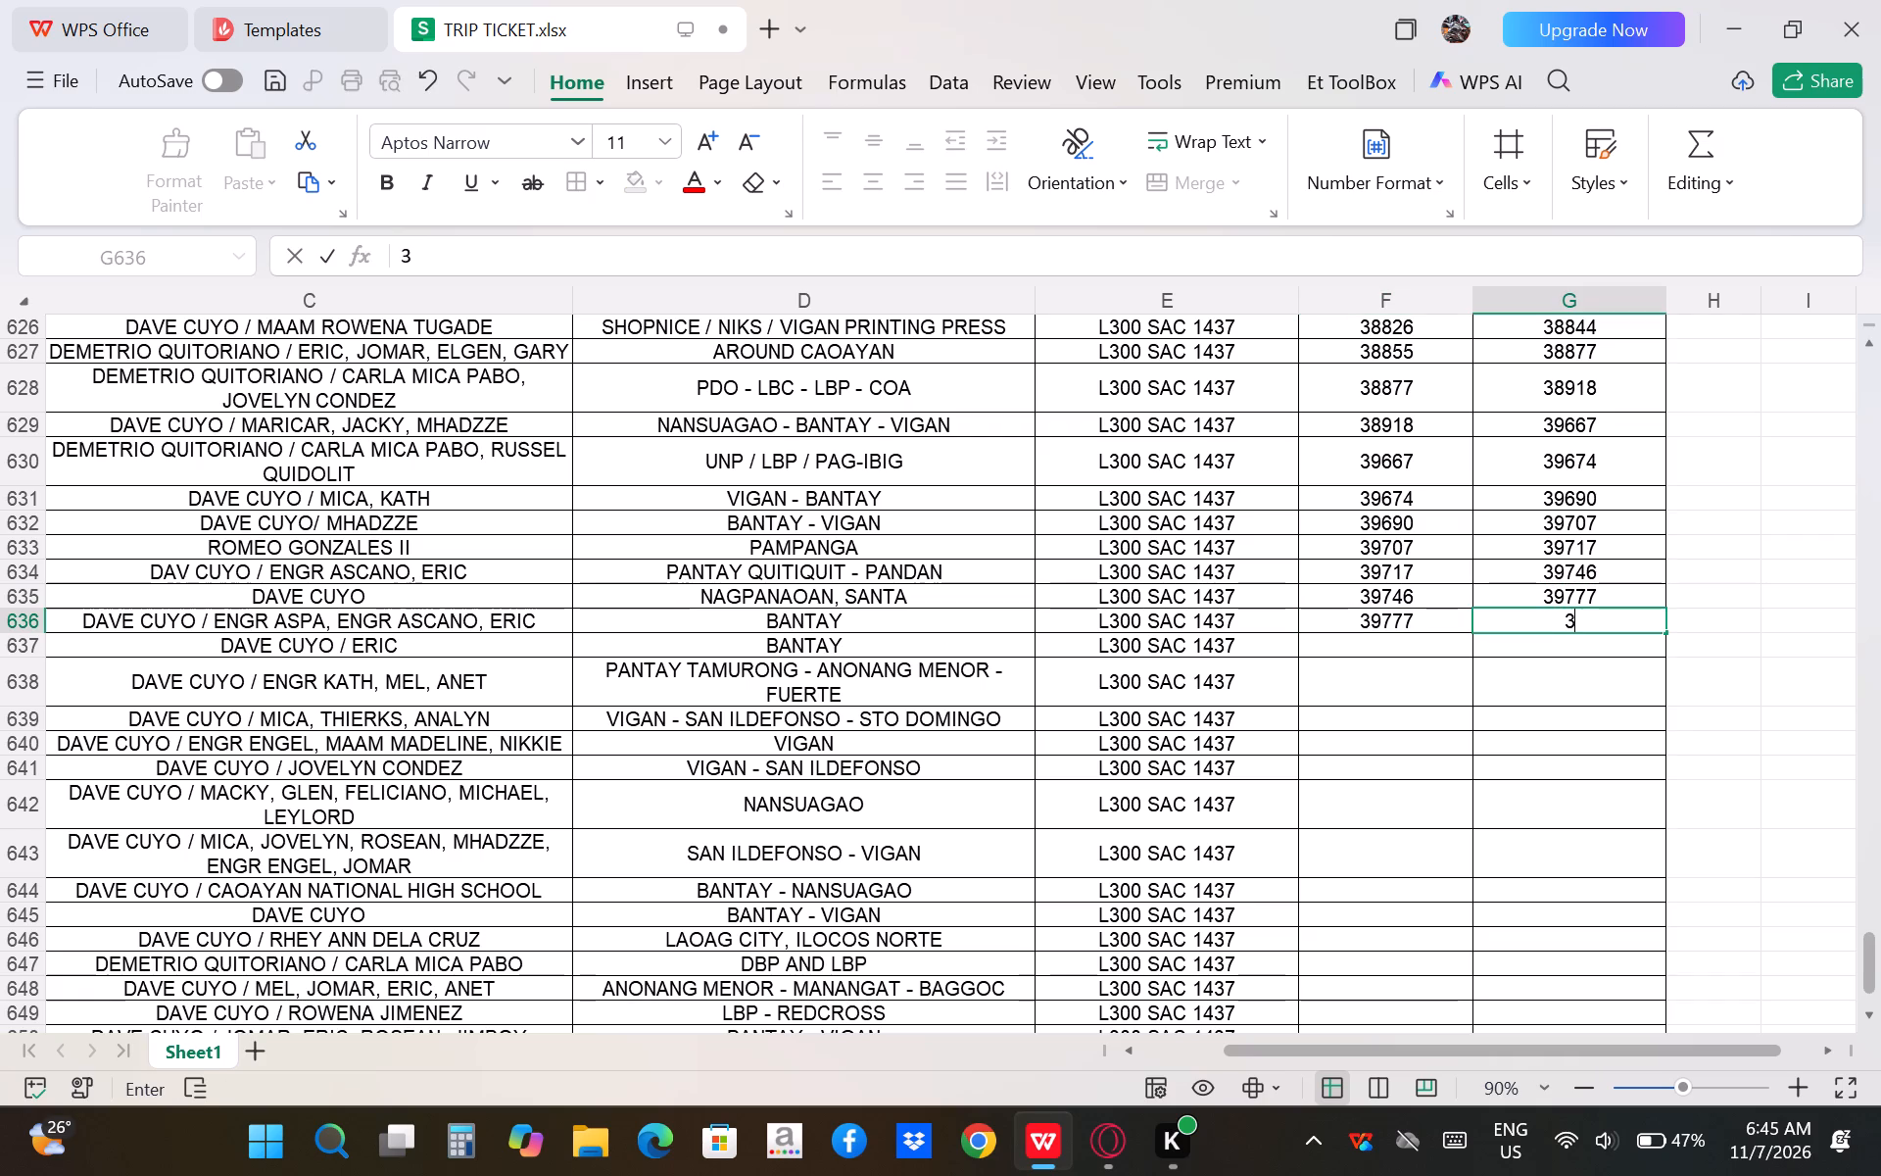
text(97)
text(91)
key(Return)
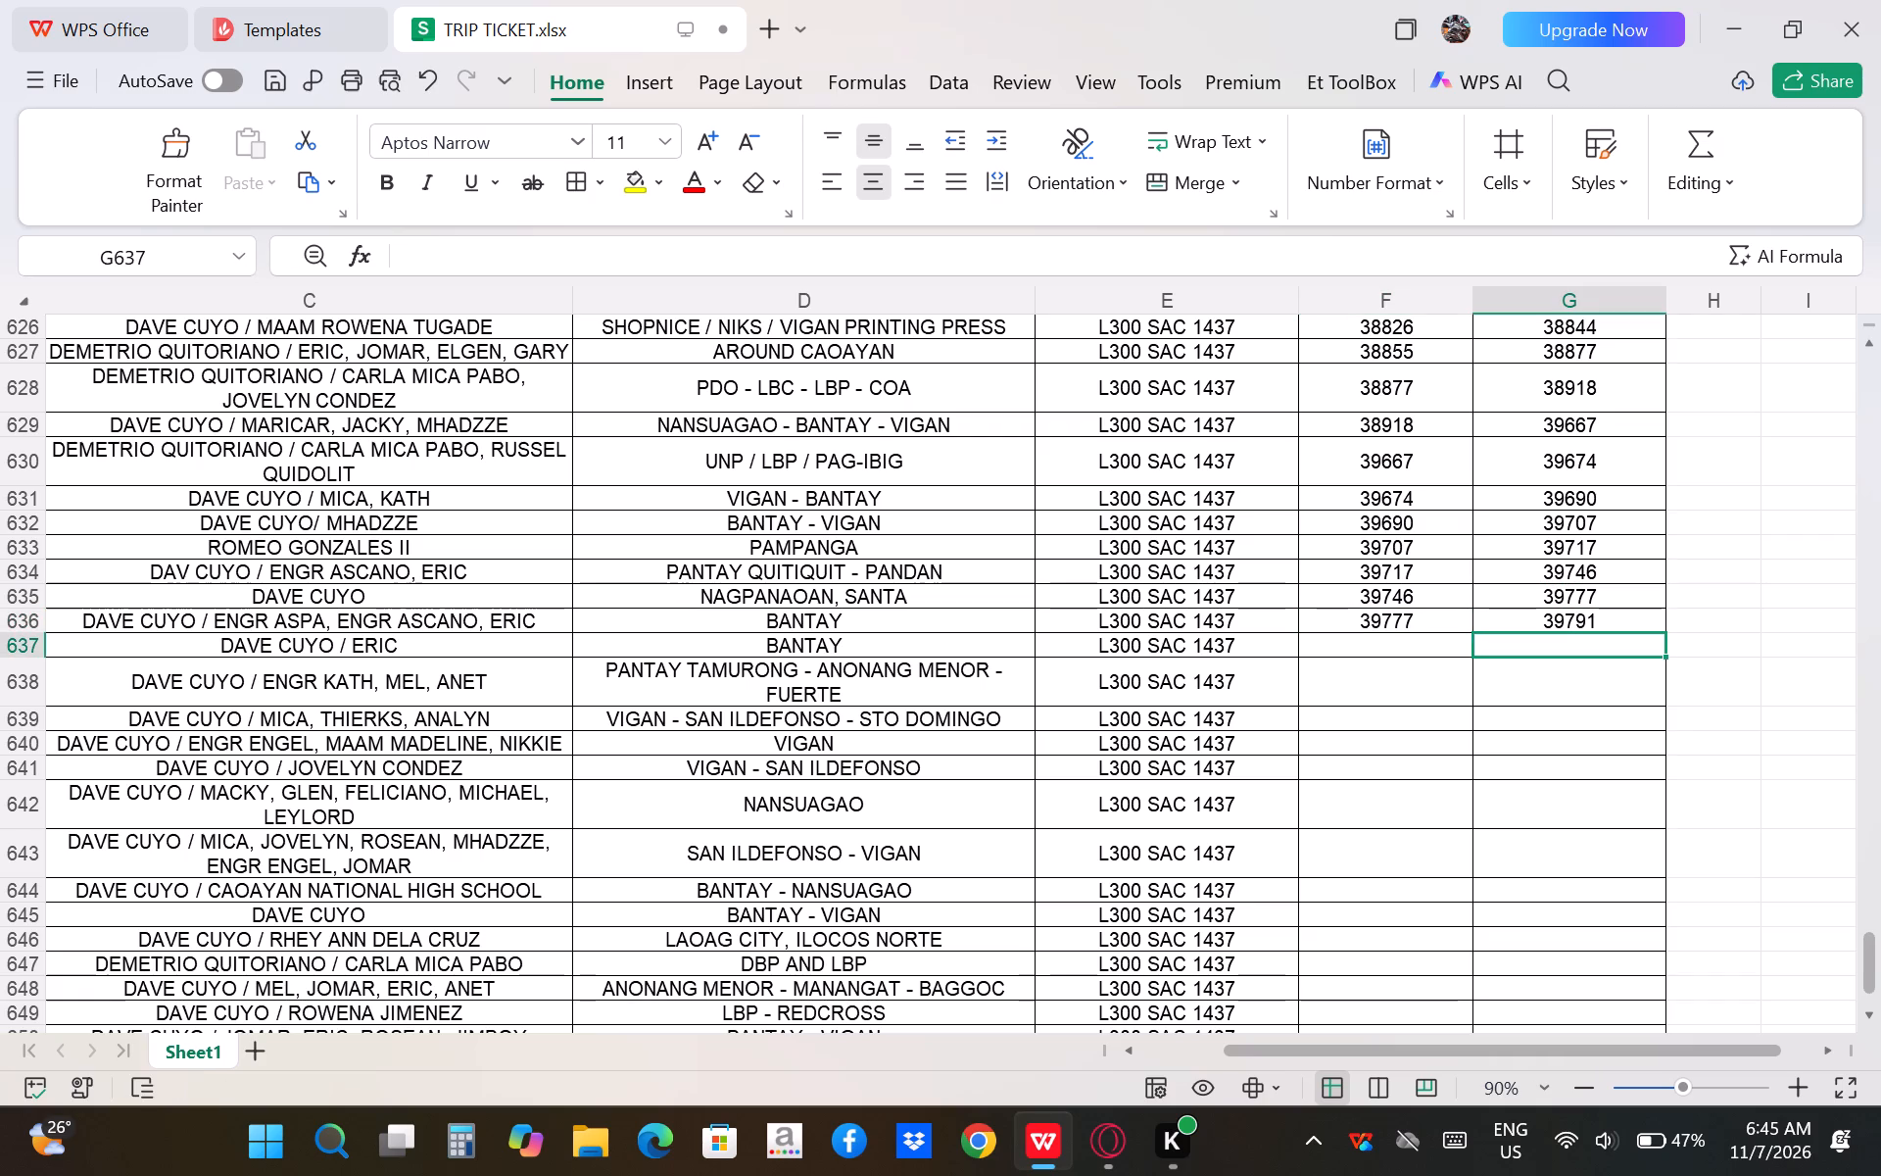
Copy the value of G636 into F637 and enter 39819 in G637 for the second BANTAY trip.
click(1529, 607)
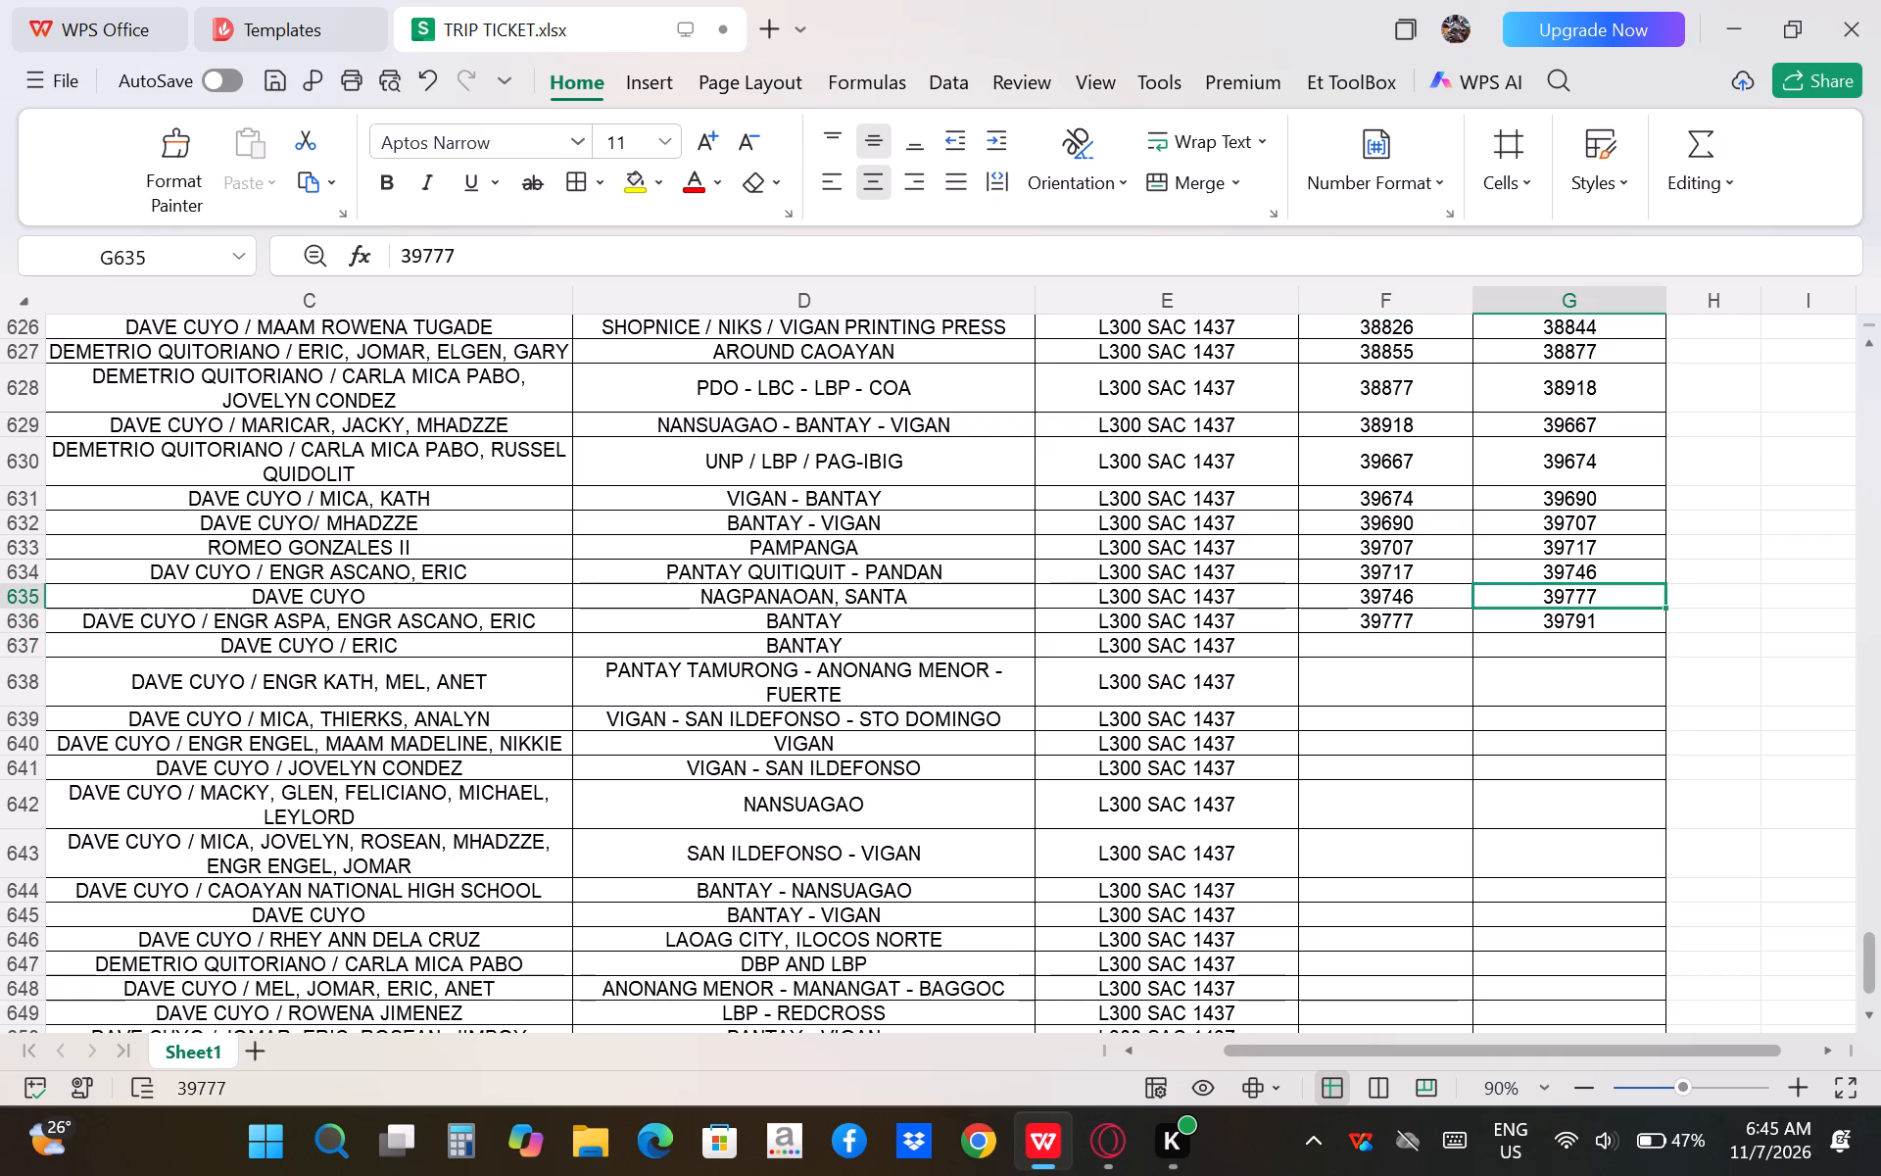
click(1531, 618)
key(ctrl+c)
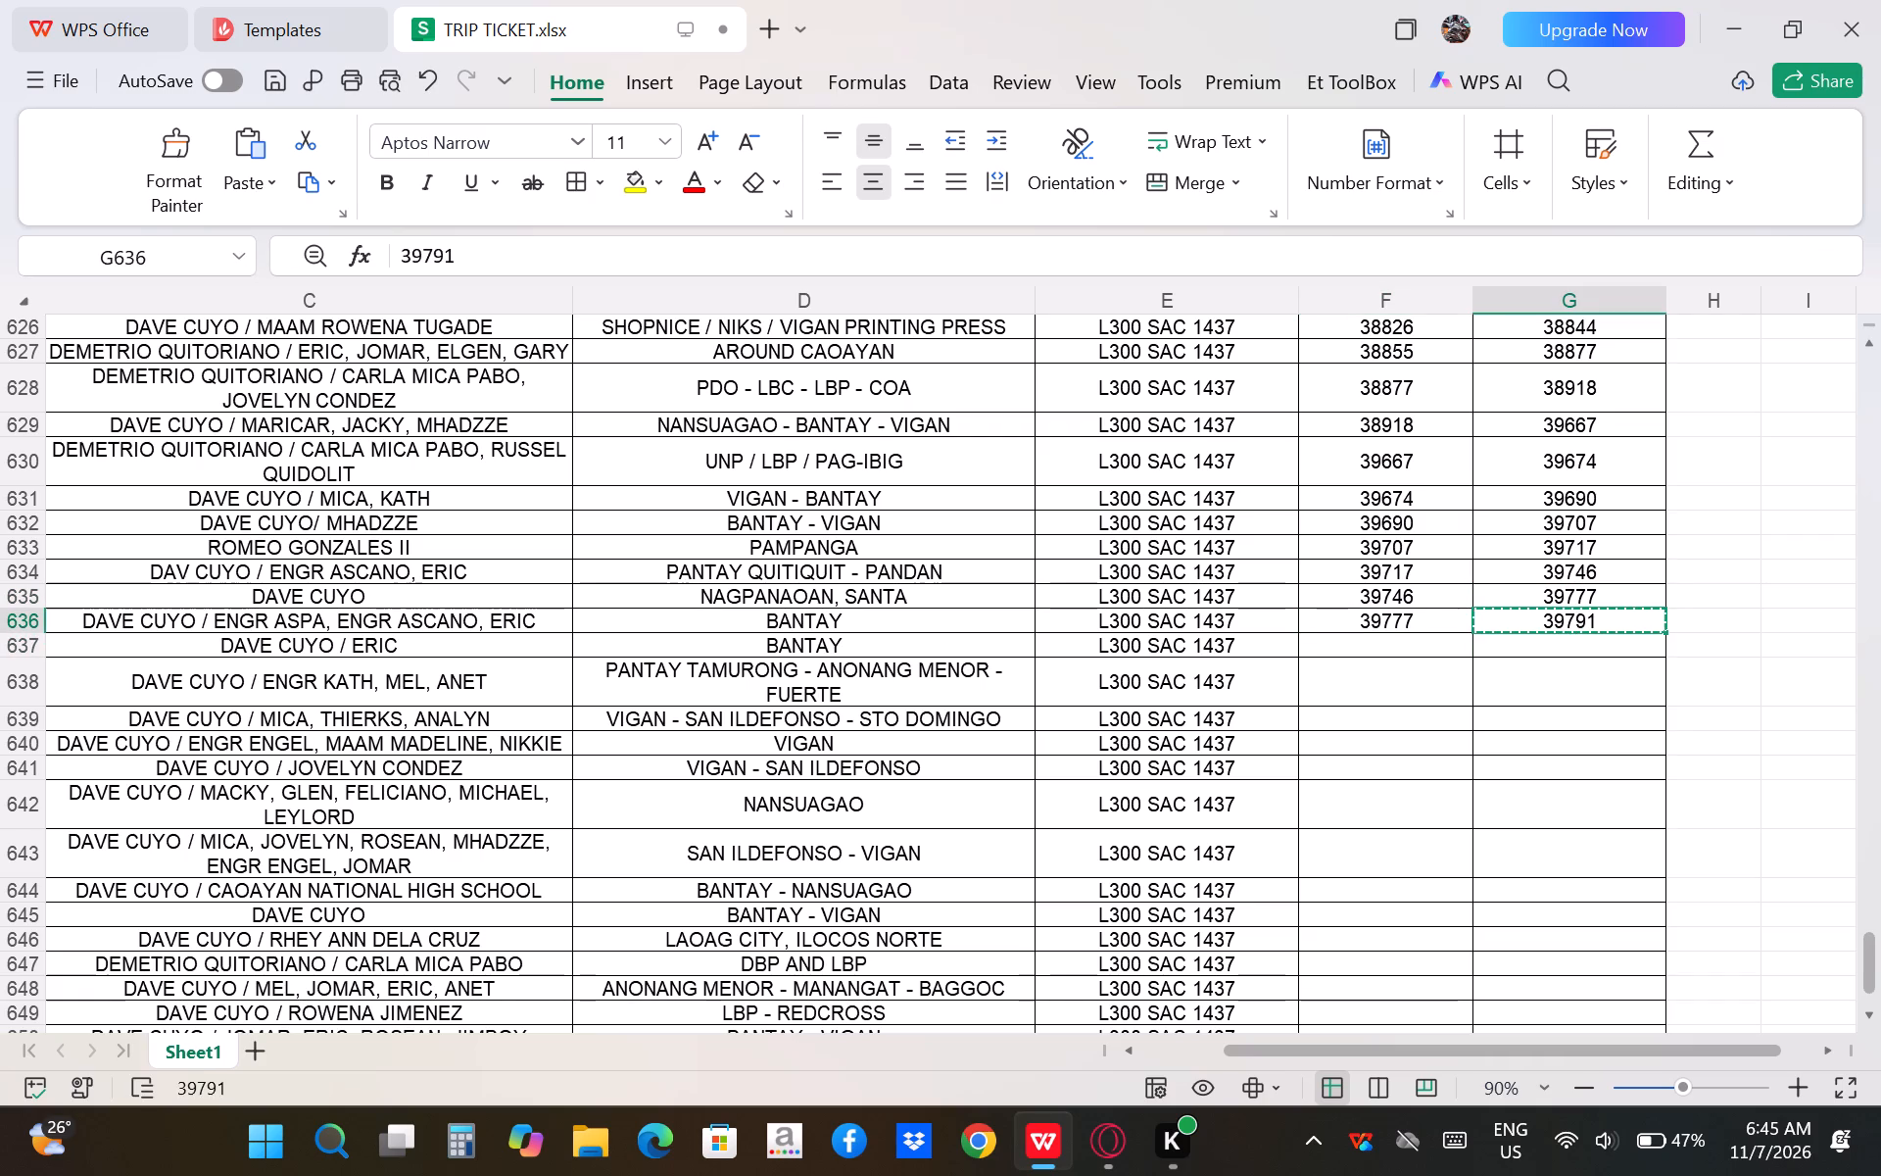
click(1420, 643)
key(Return)
key(Right)
key(3)
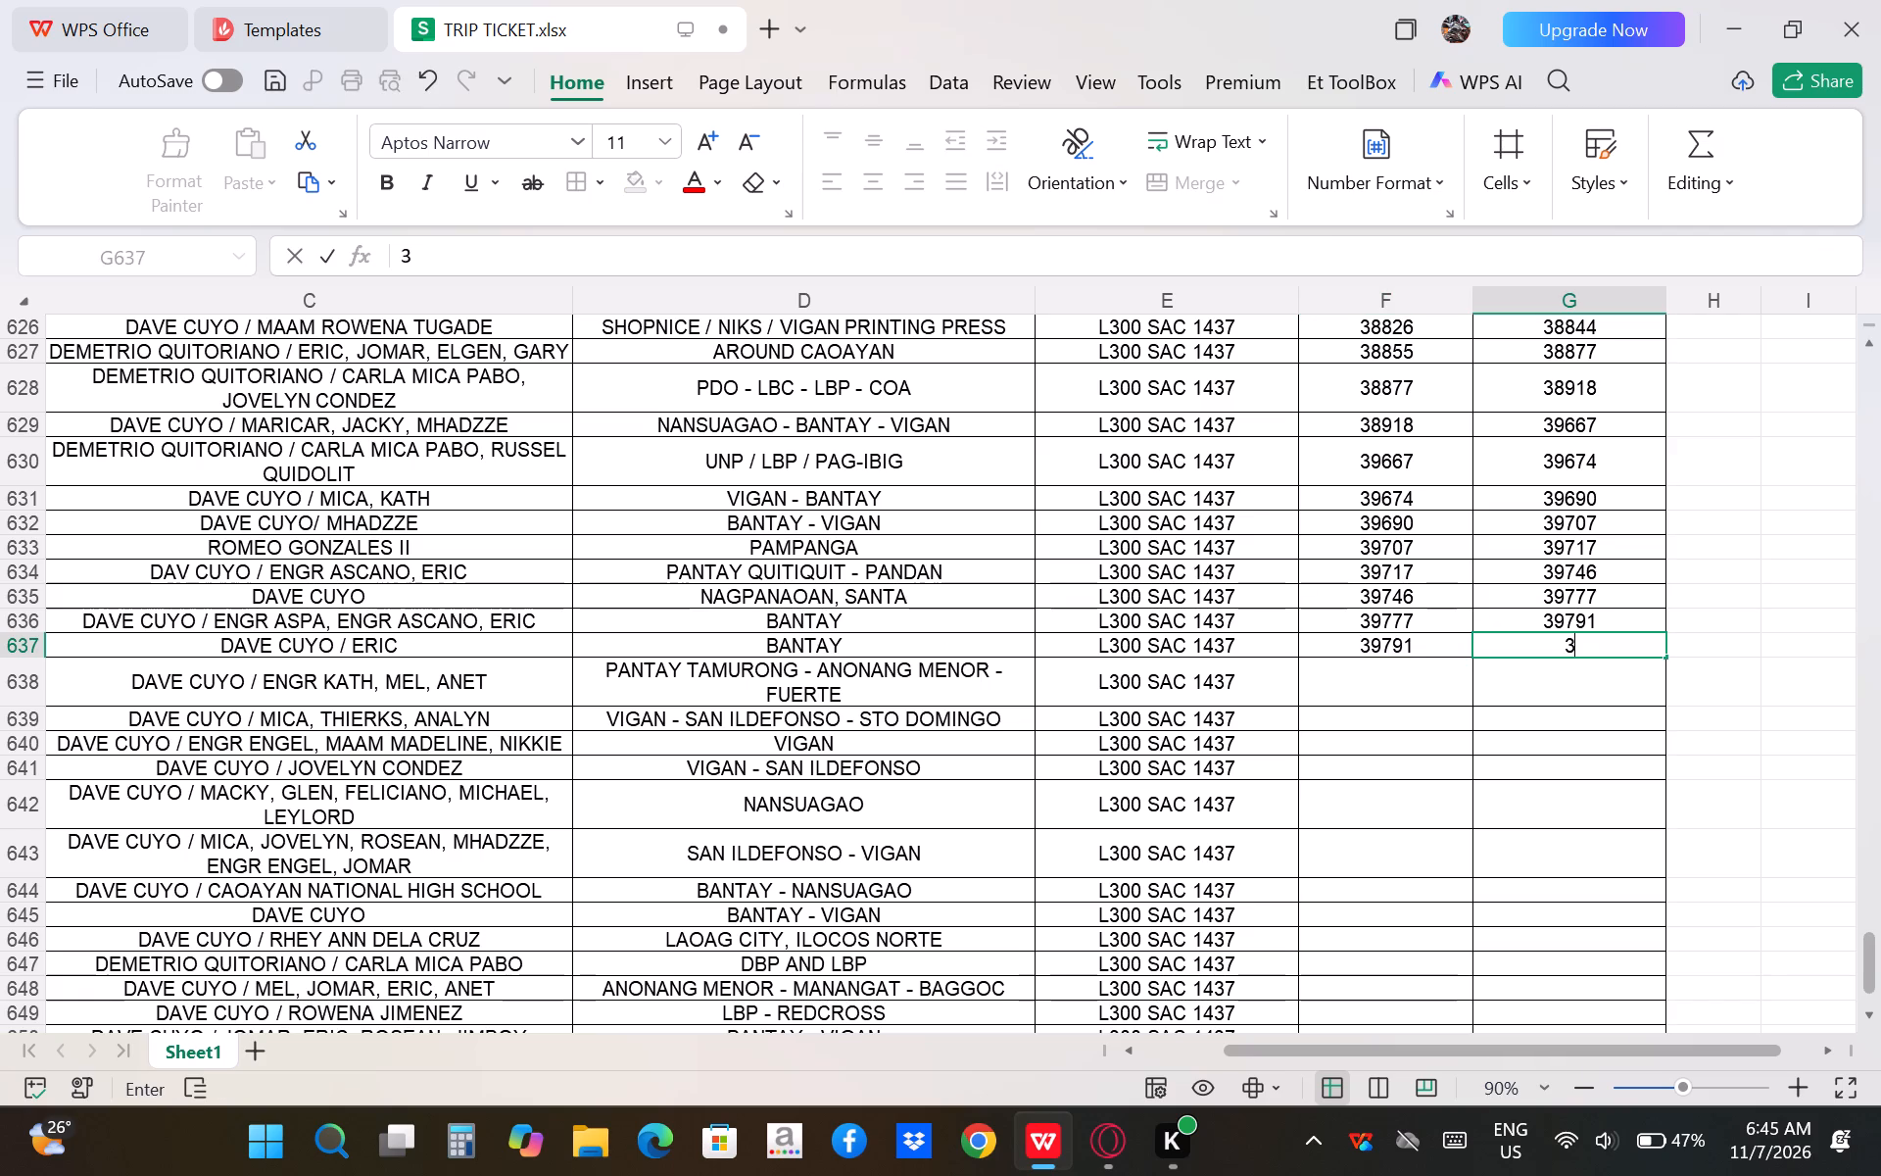
key(9)
key(8)
key(1)
key(9)
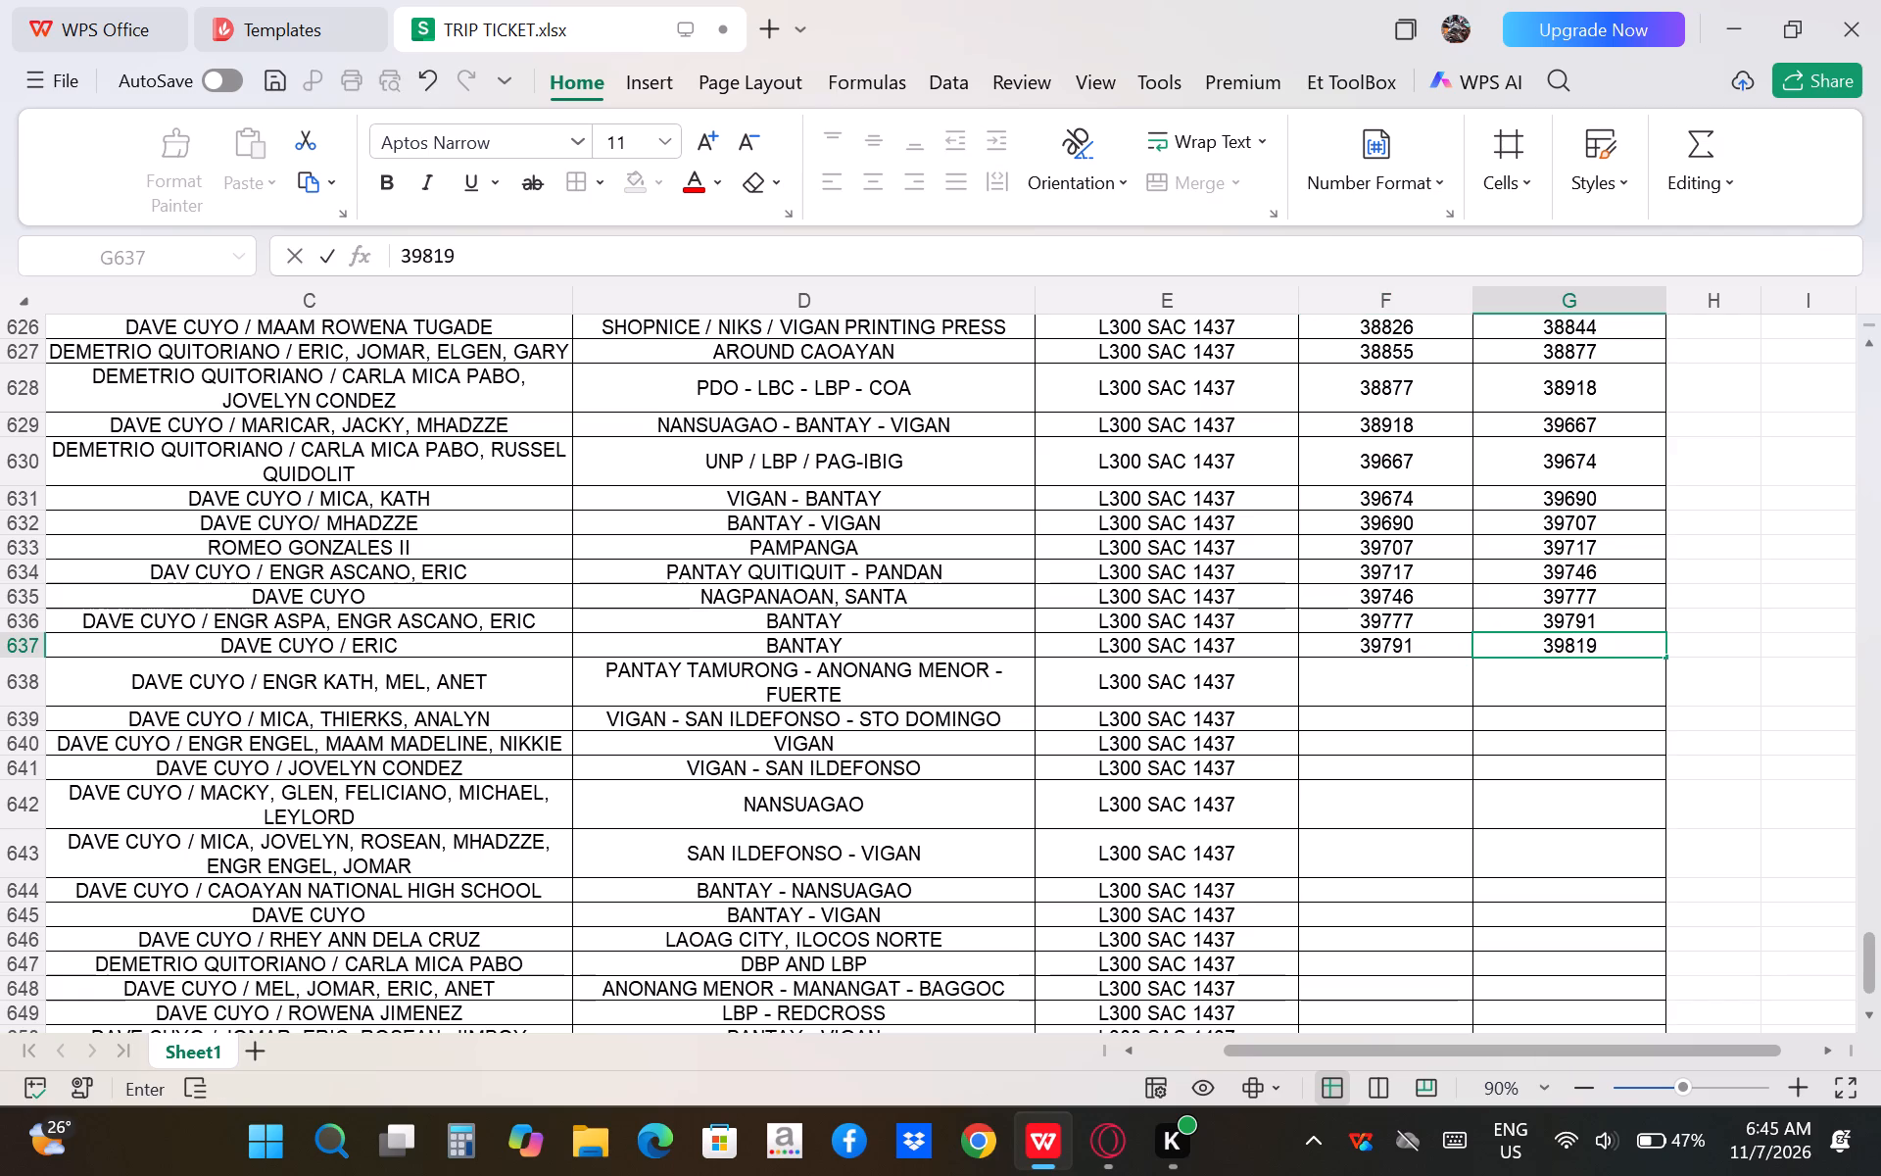
key(Return)
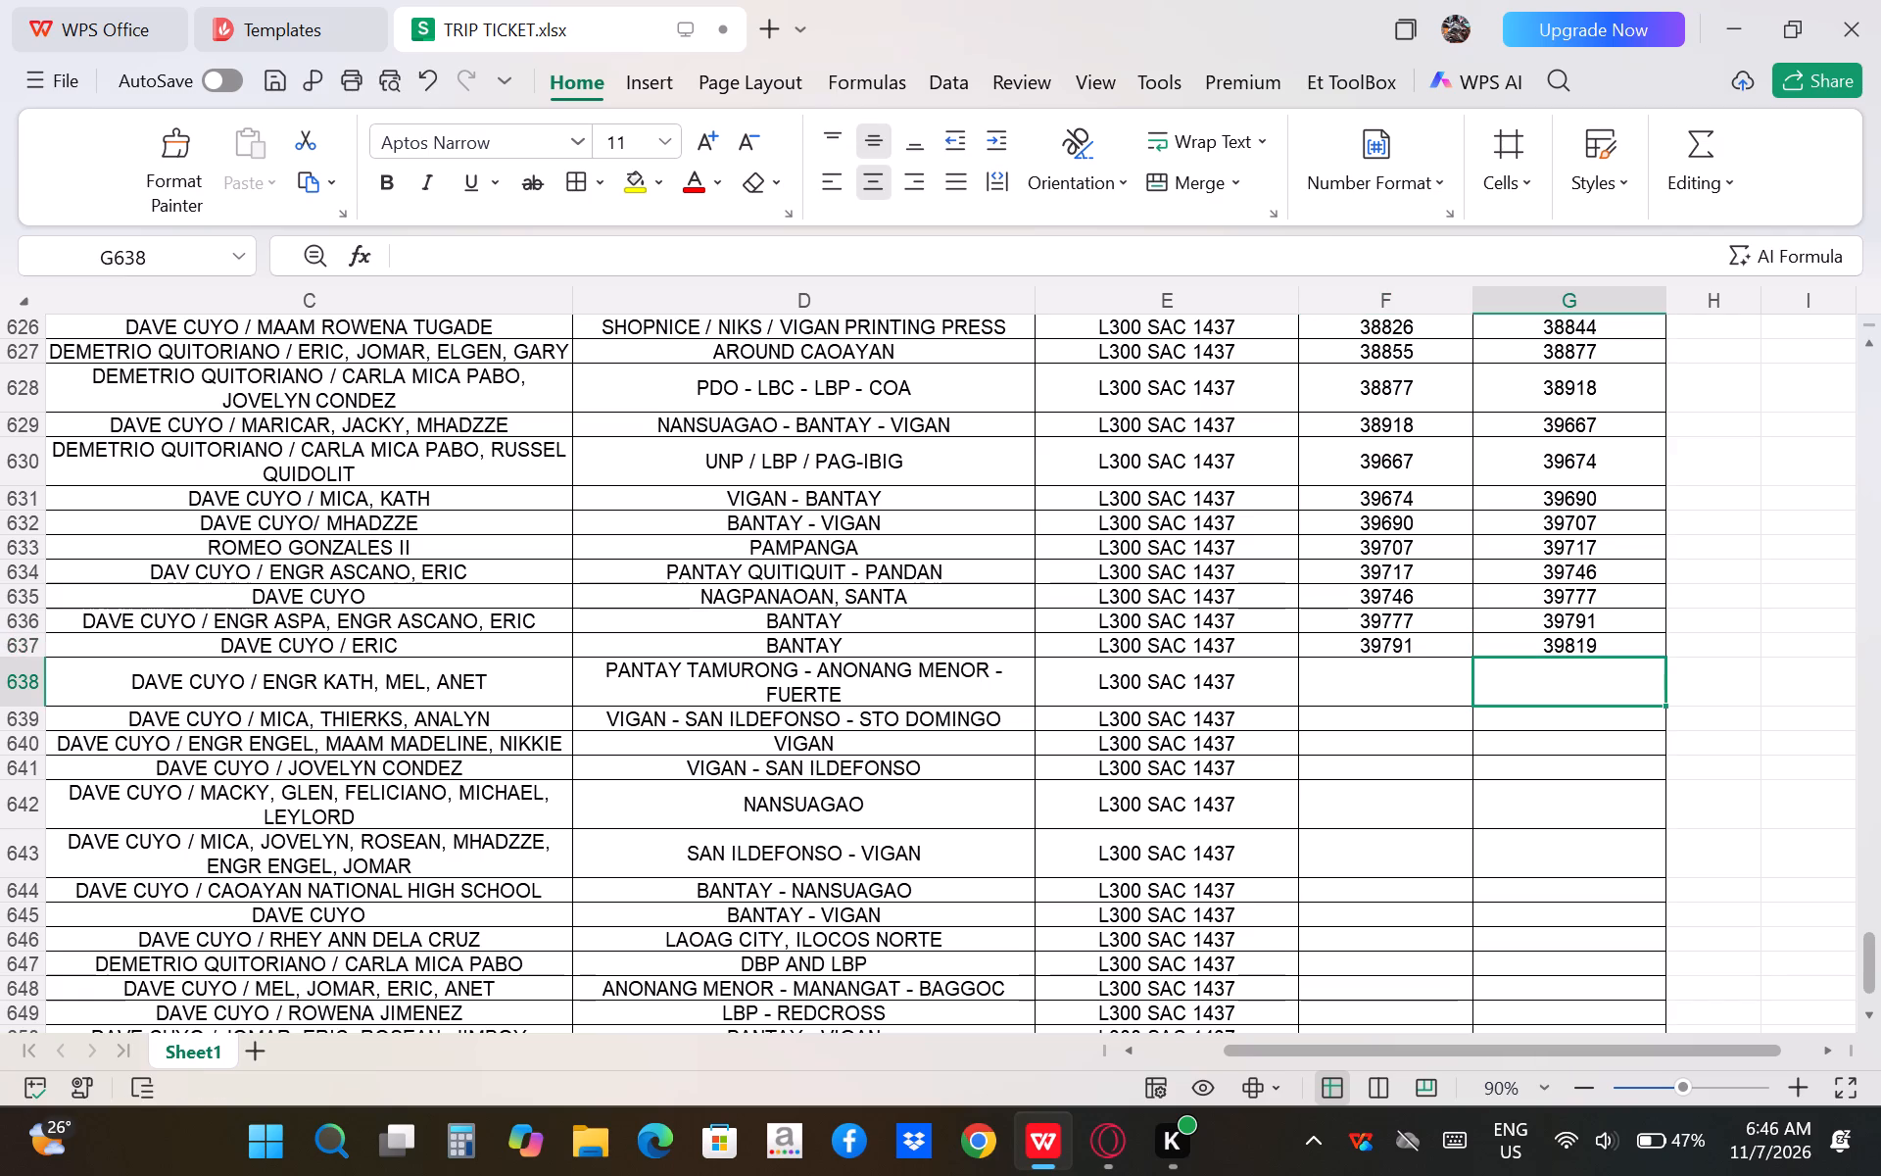
Enter 39838 in F638 and 39883 in G638 for the PANTAY TAMURONG - ANONANG MENOR - FUERTE trip.
click(1378, 682)
text(39838)
key(Right)
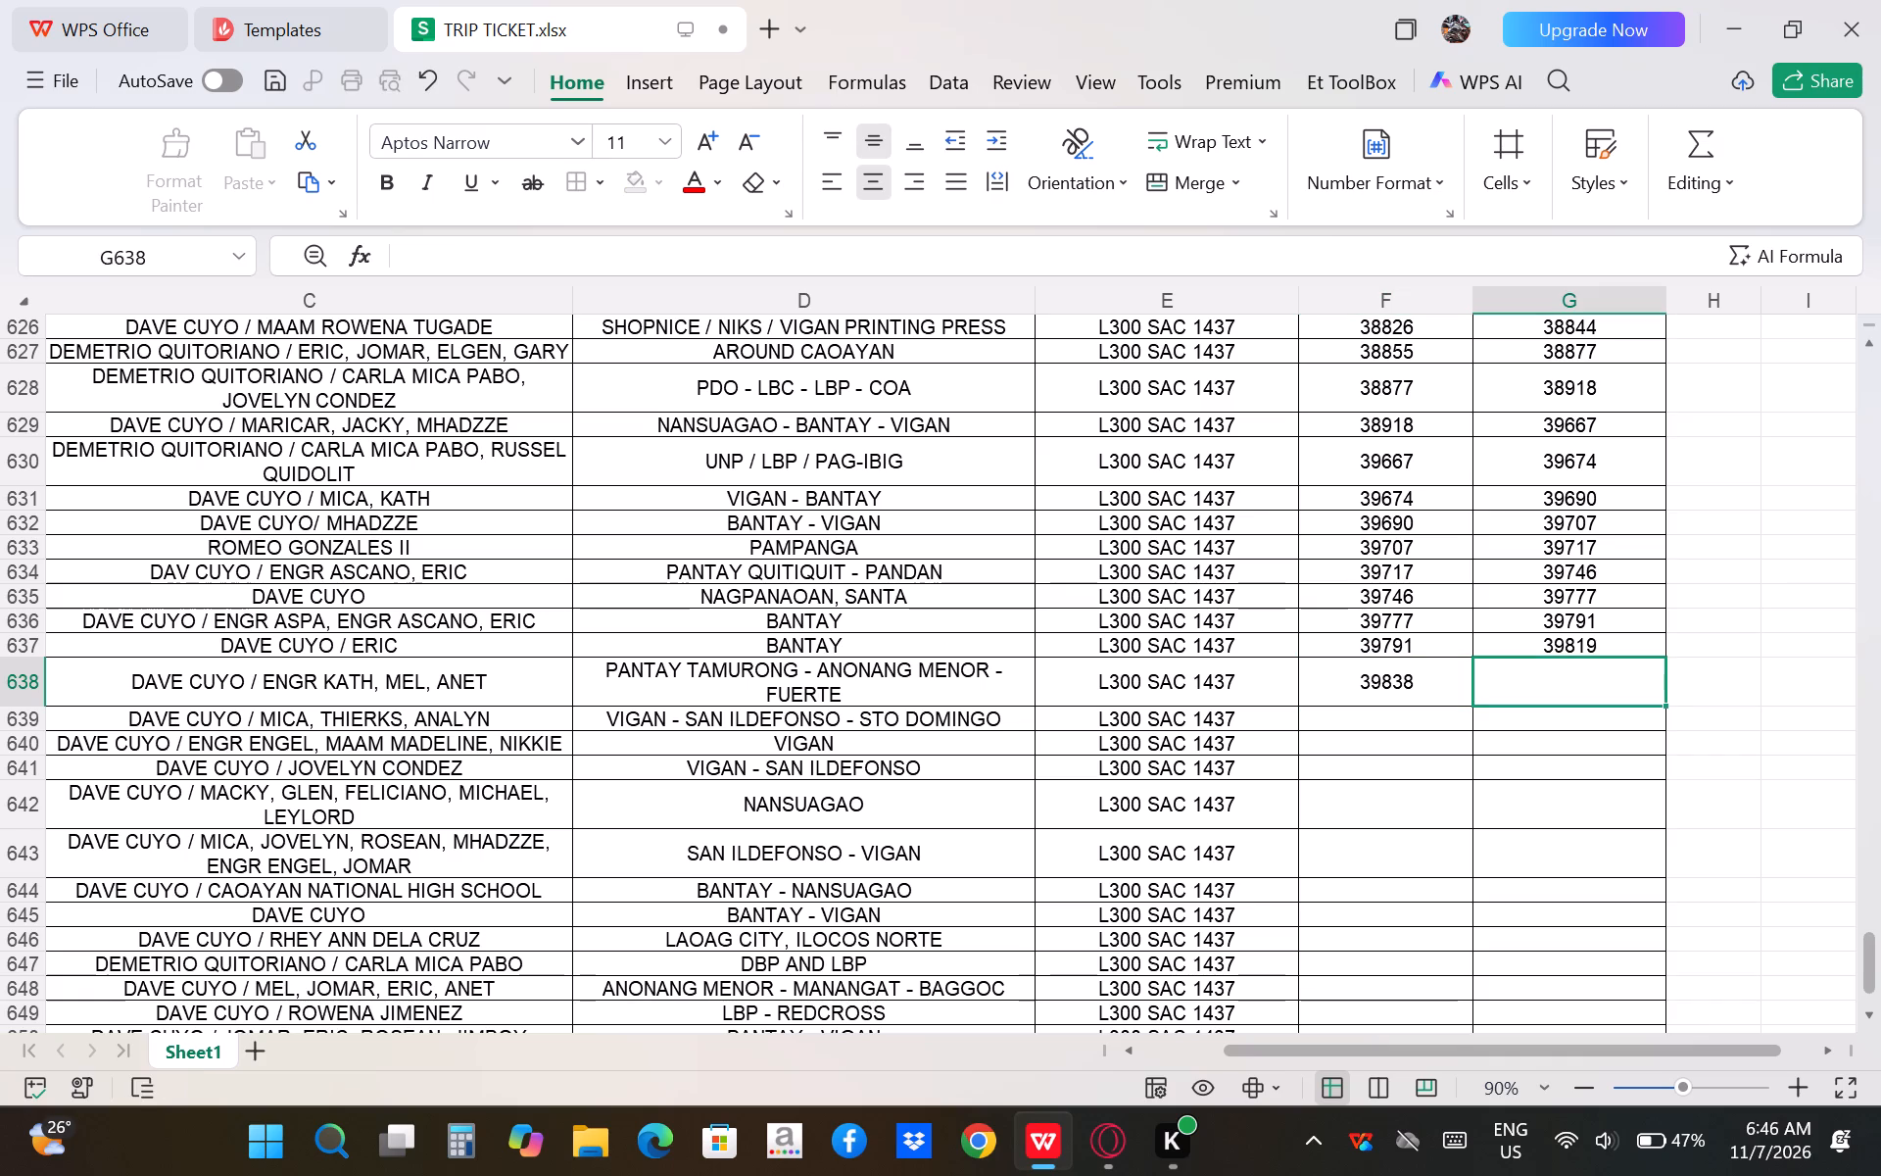
text(39)
text(883)
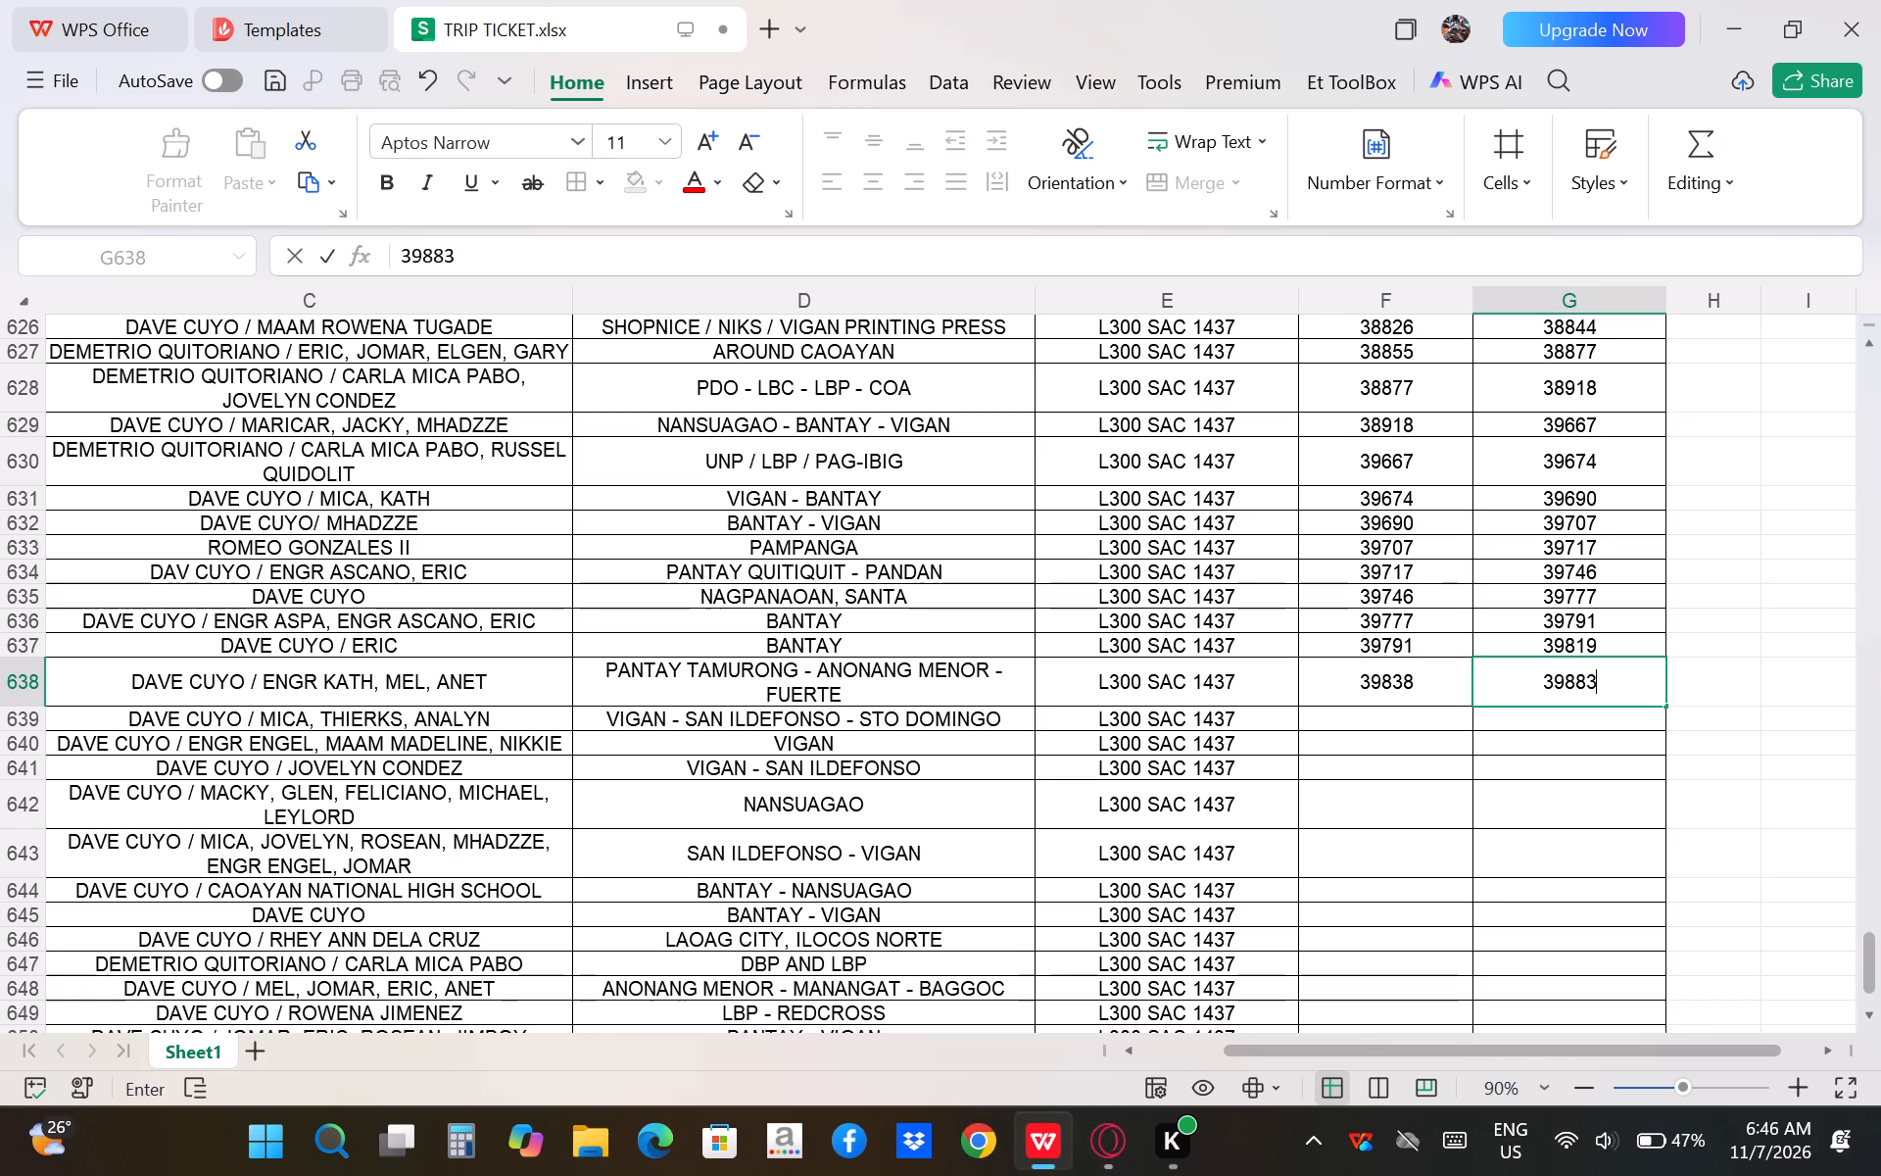
Enter 39883 in F639 and 39918 in G639 for the VIGAN - SAN ILDEFONSO - STO DOMINGO trip.
click(1326, 723)
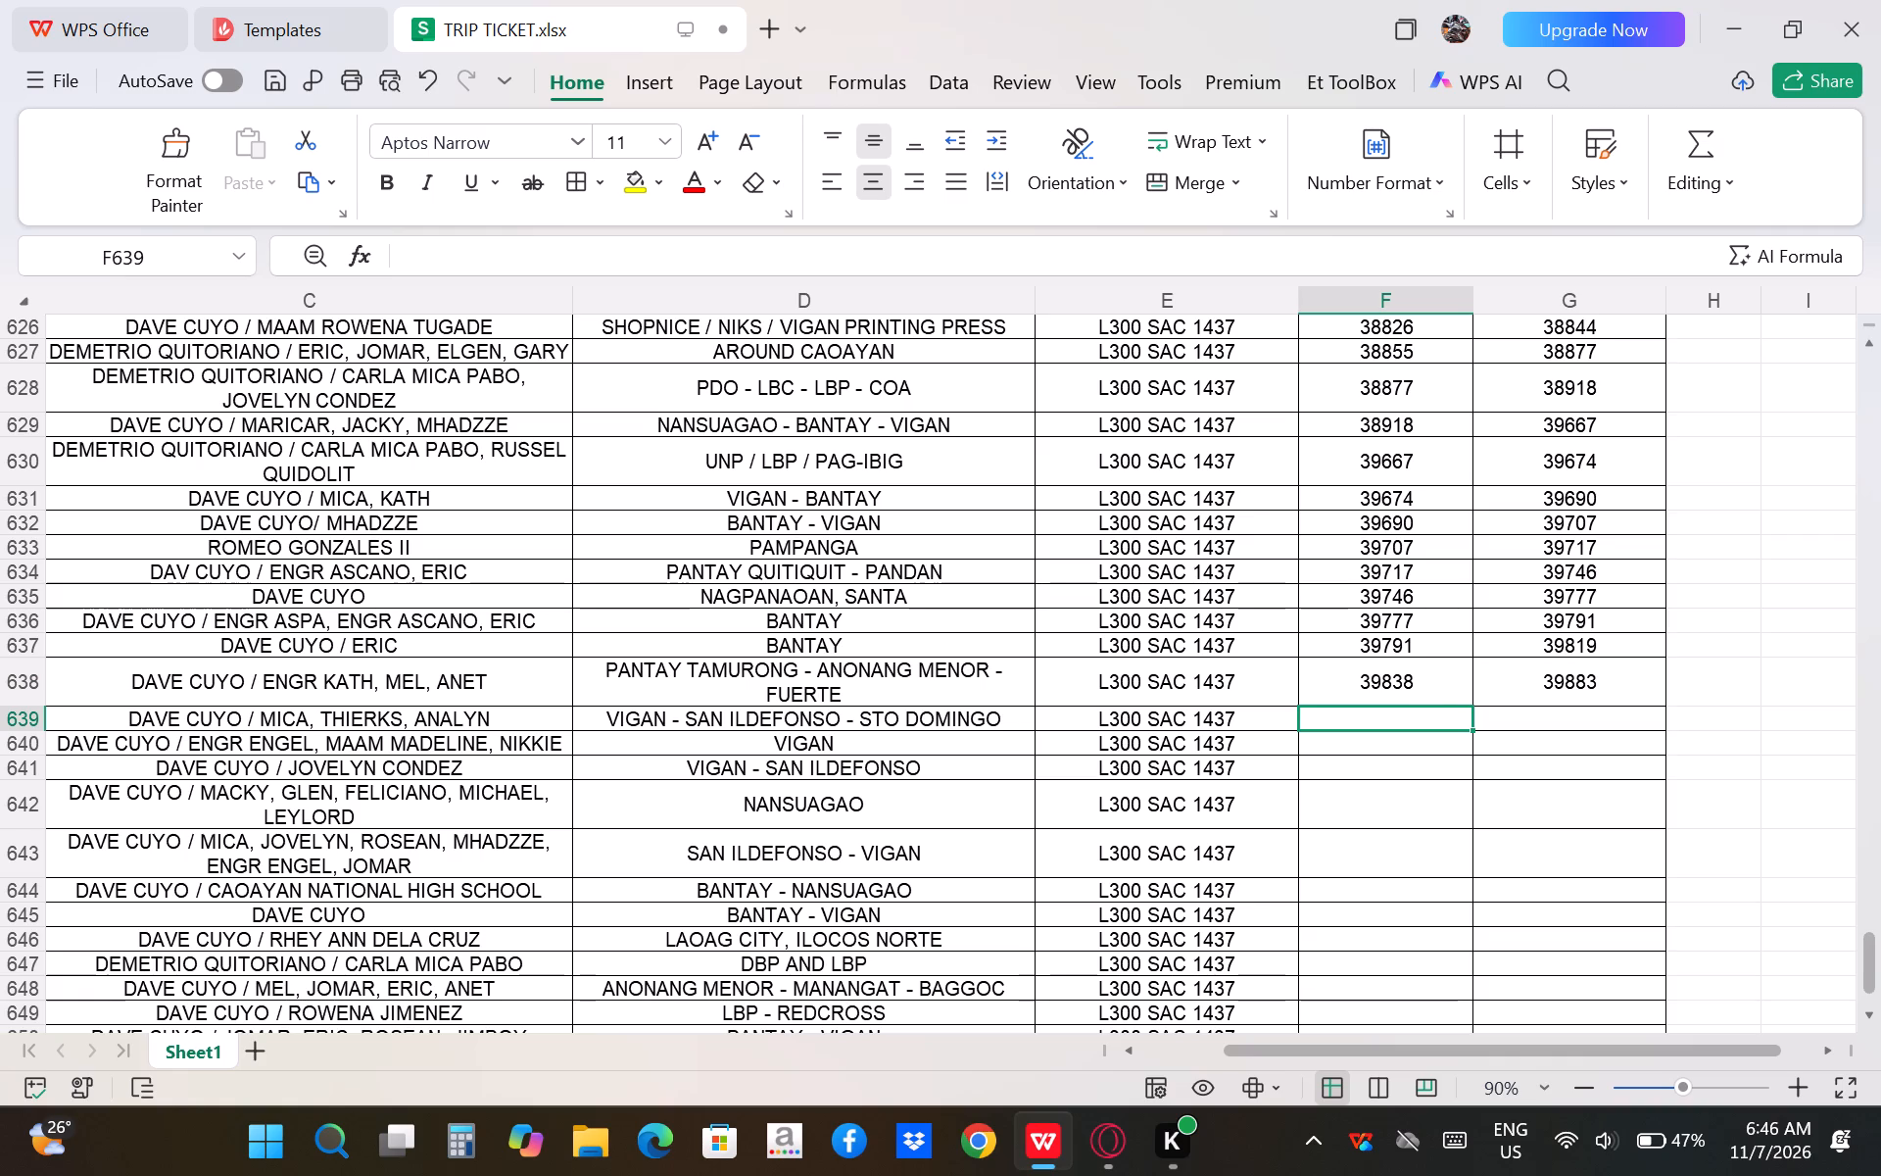
text(39883)
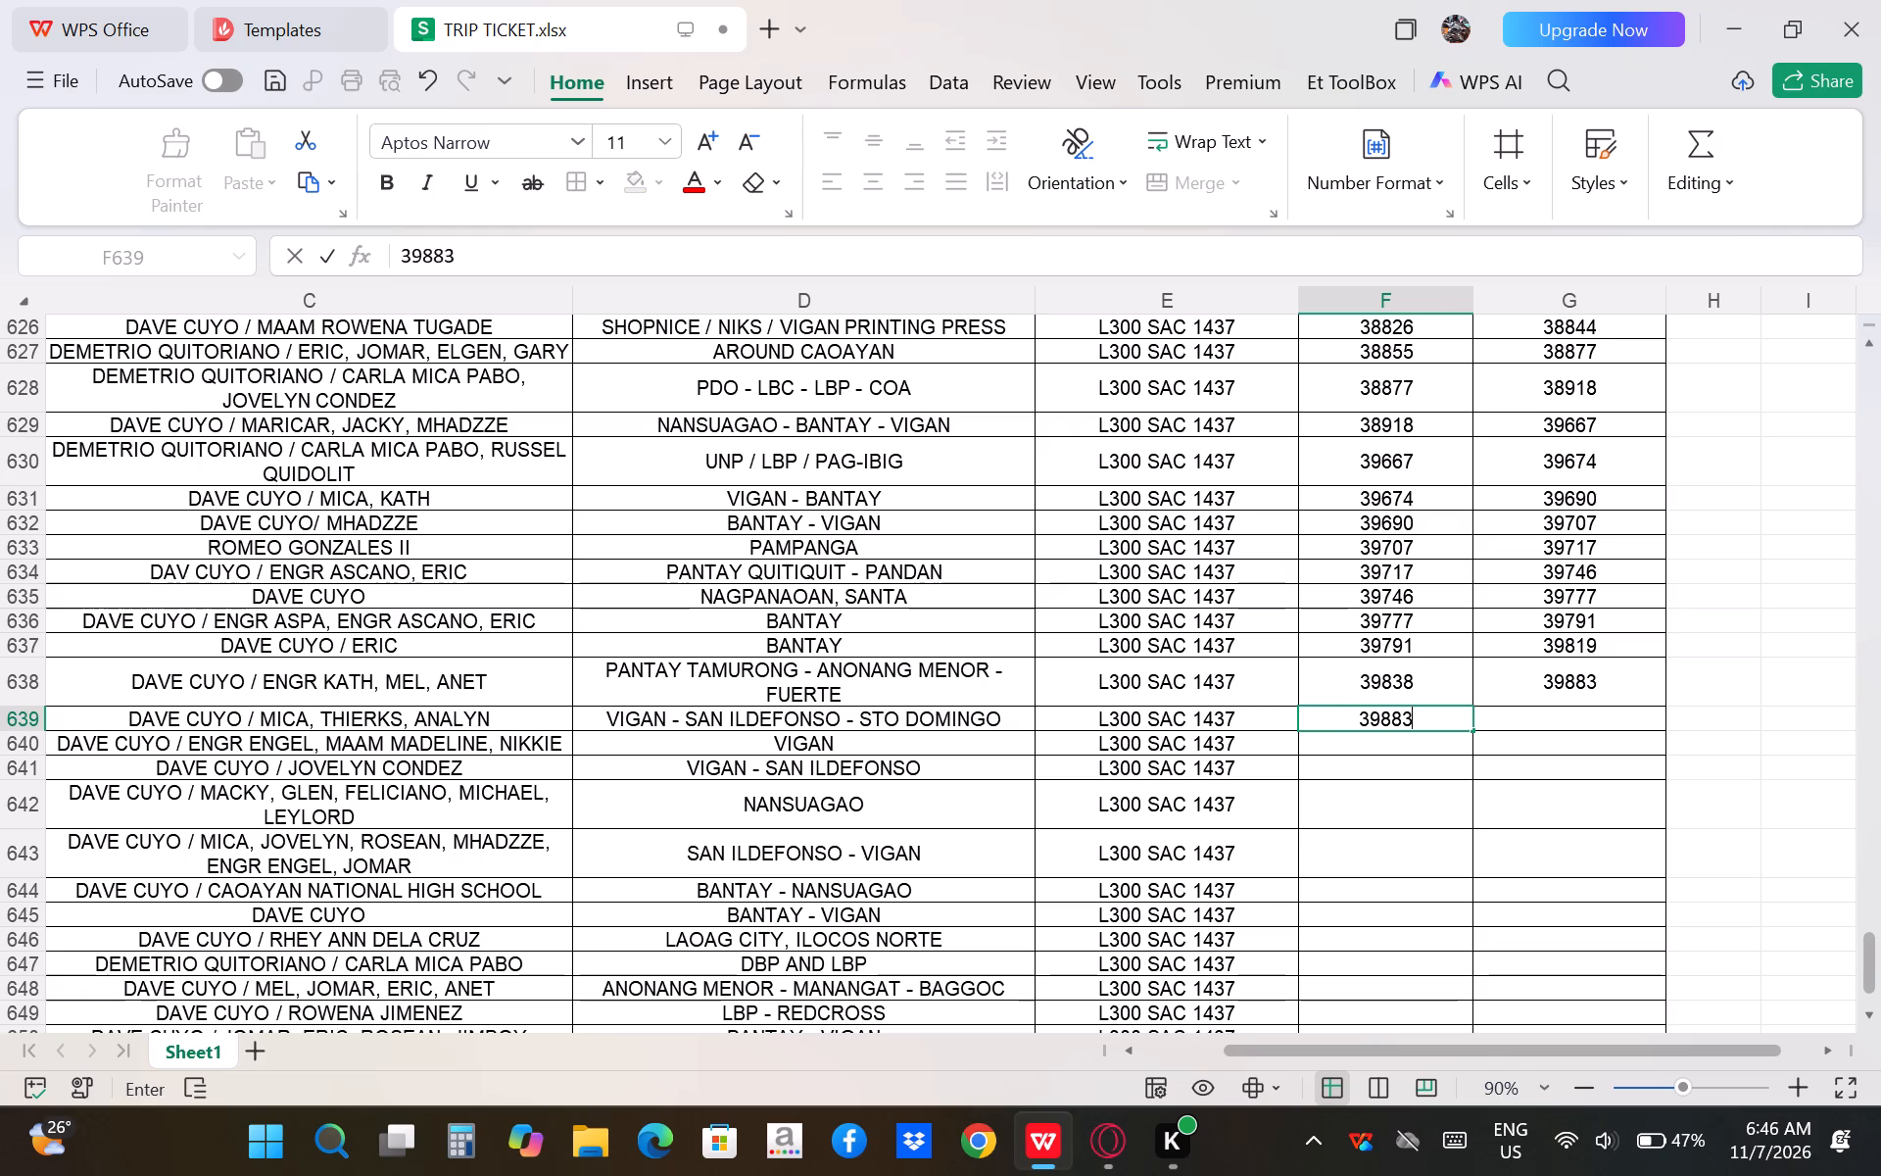
key(Right)
text(39918)
key(Return)
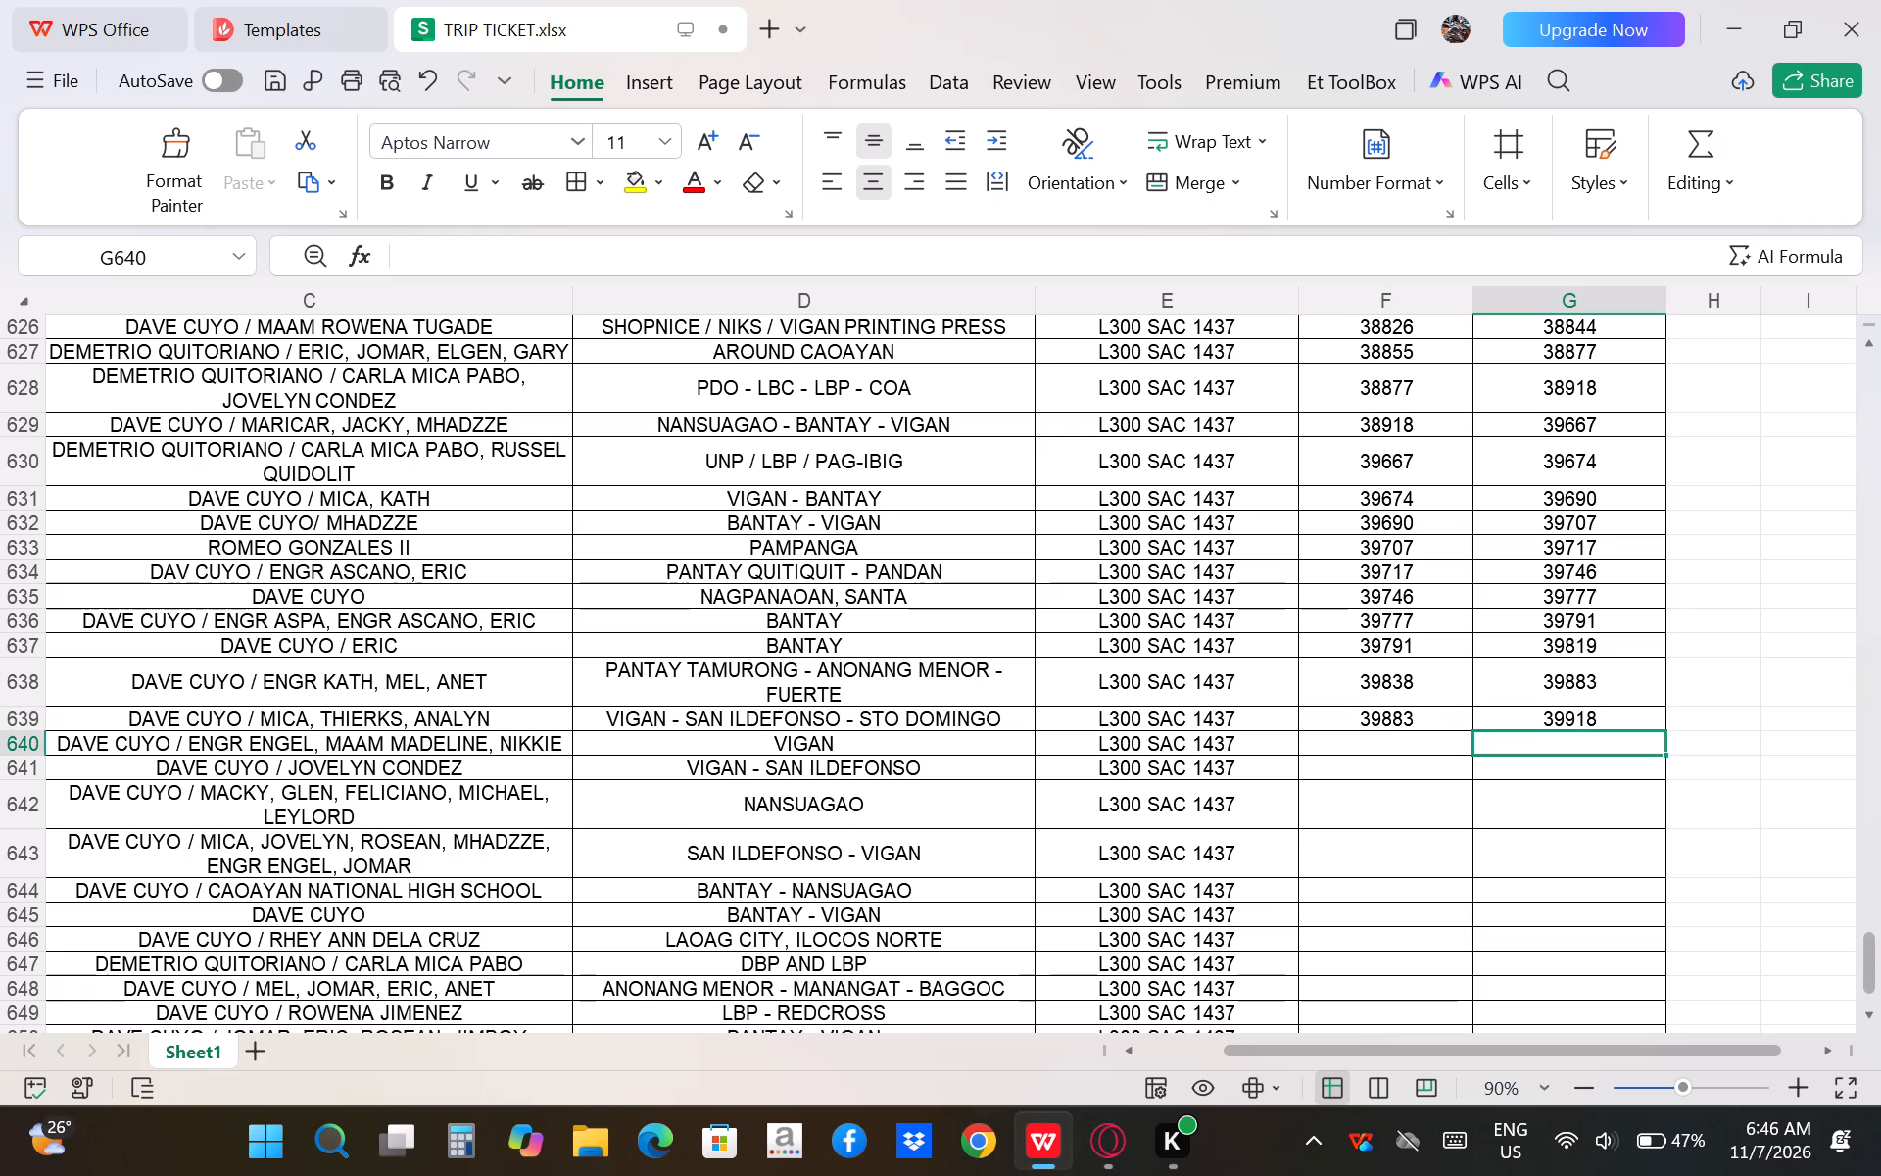
Enter 40892 in F653 and 41808 in G653 for the ALCALA, CAGAYAN trip, the last filled row.
drag(1640, 1041, 1486, 1036)
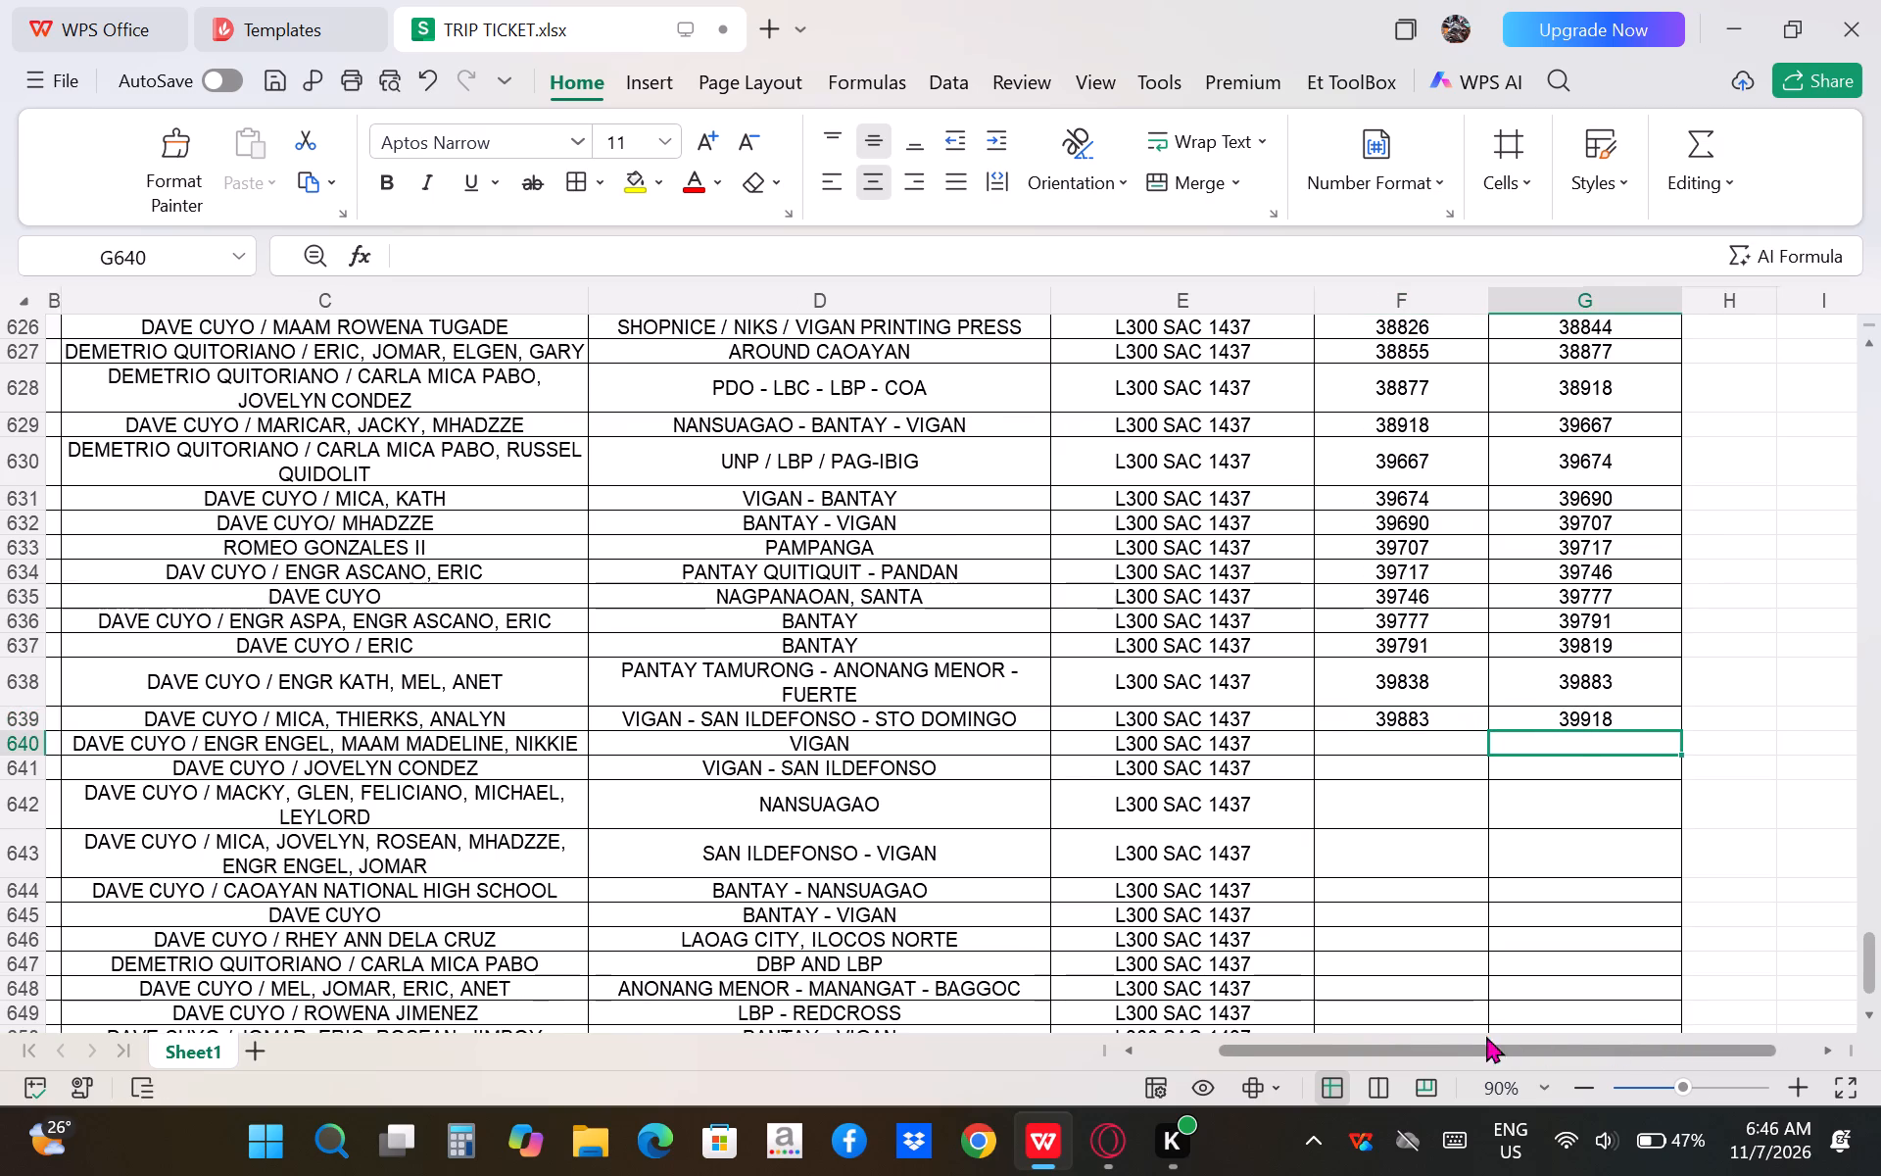
drag(1486, 1036, 1321, 1035)
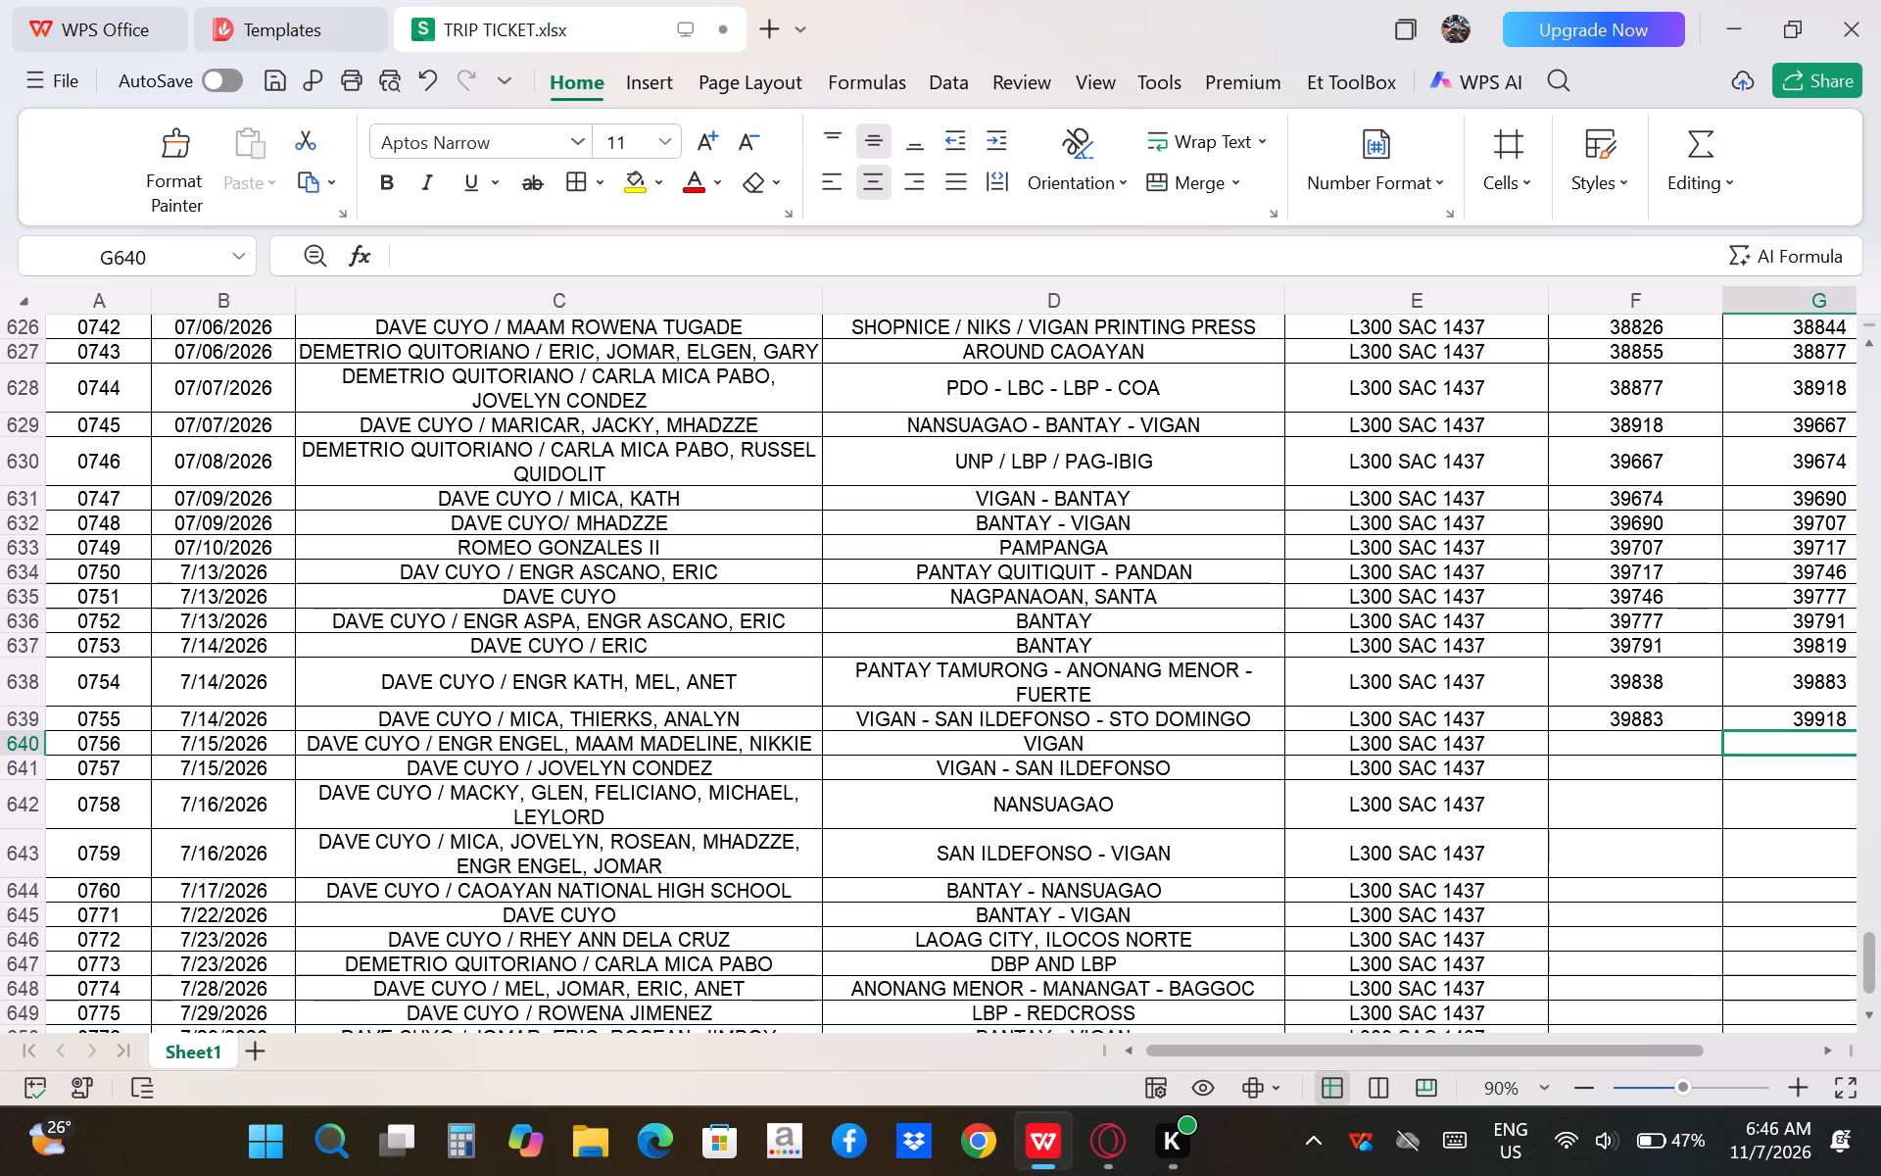
scroll(1641, 783, down, 5)
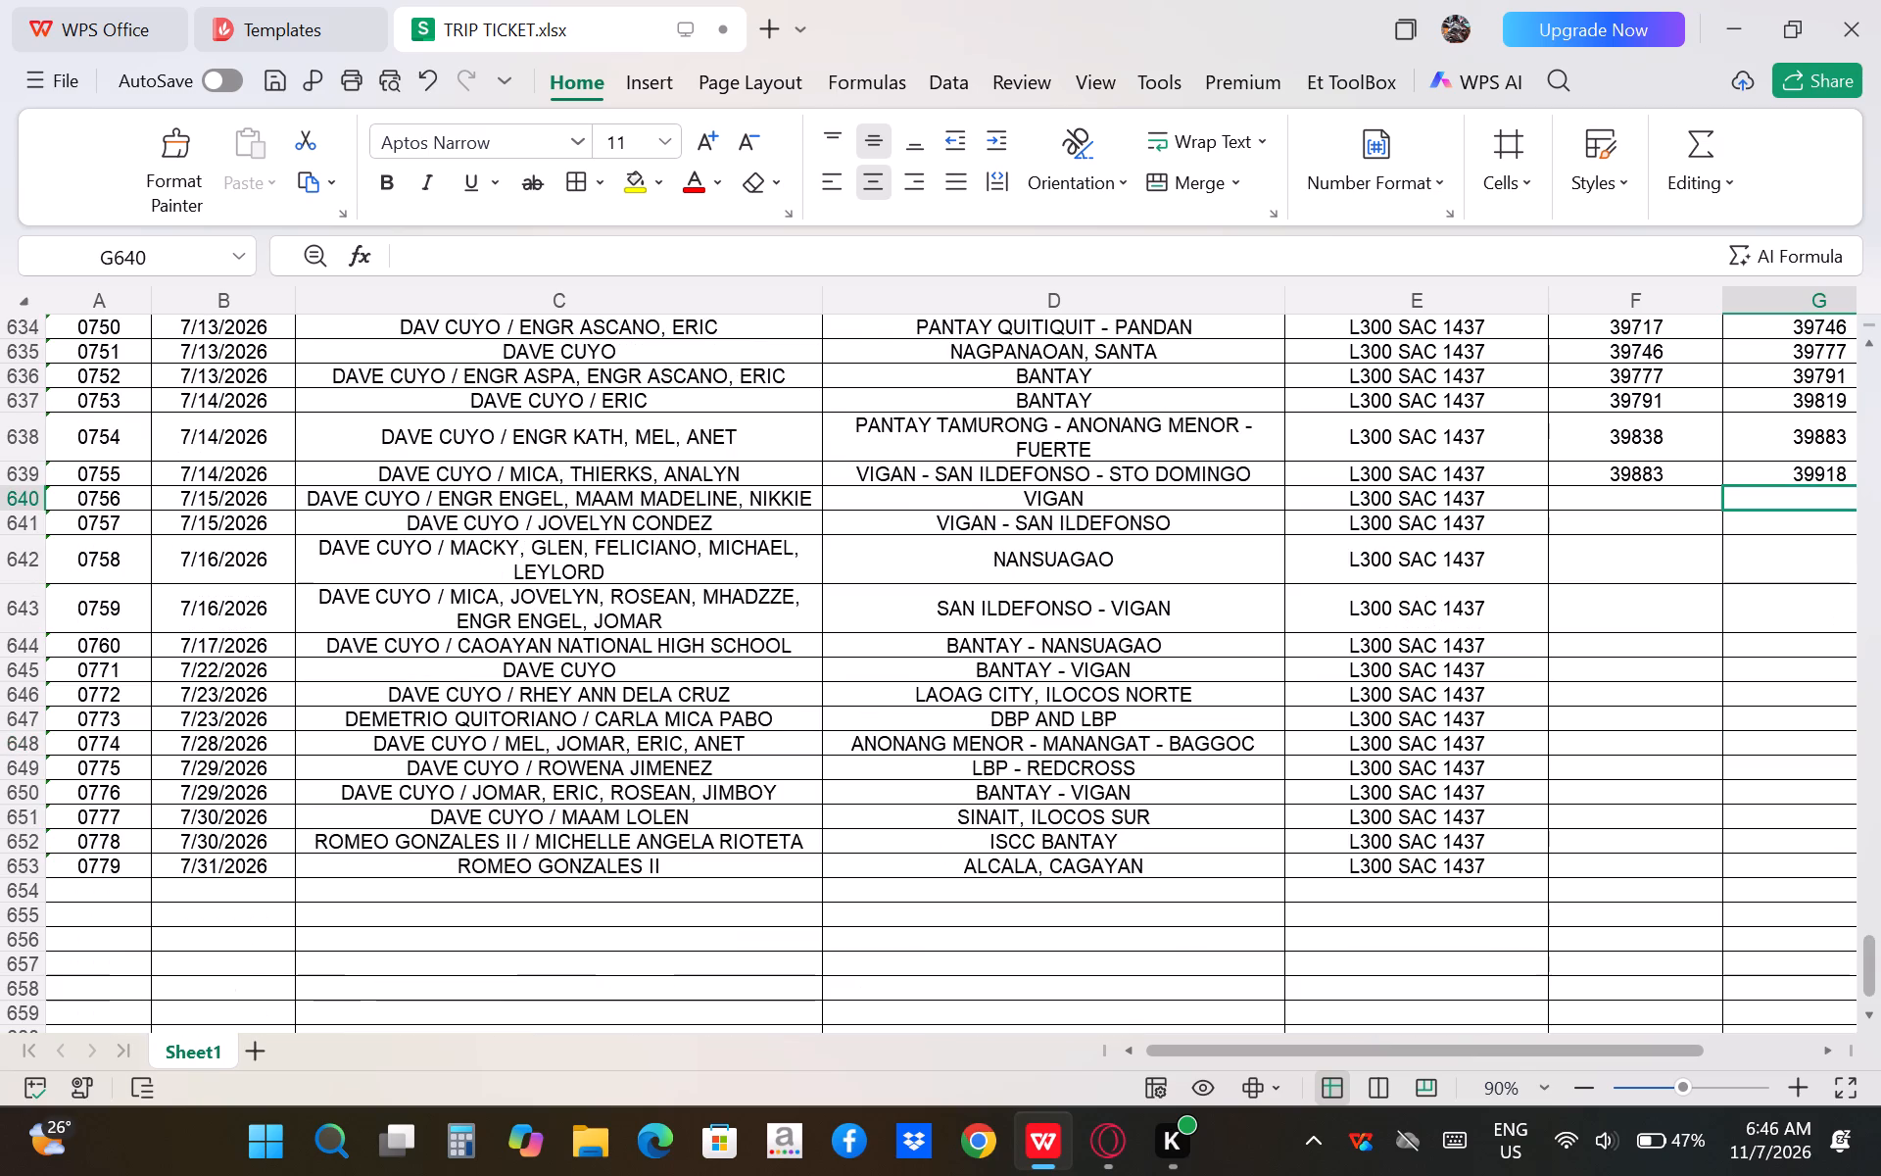
drag(1496, 1049, 1682, 1020)
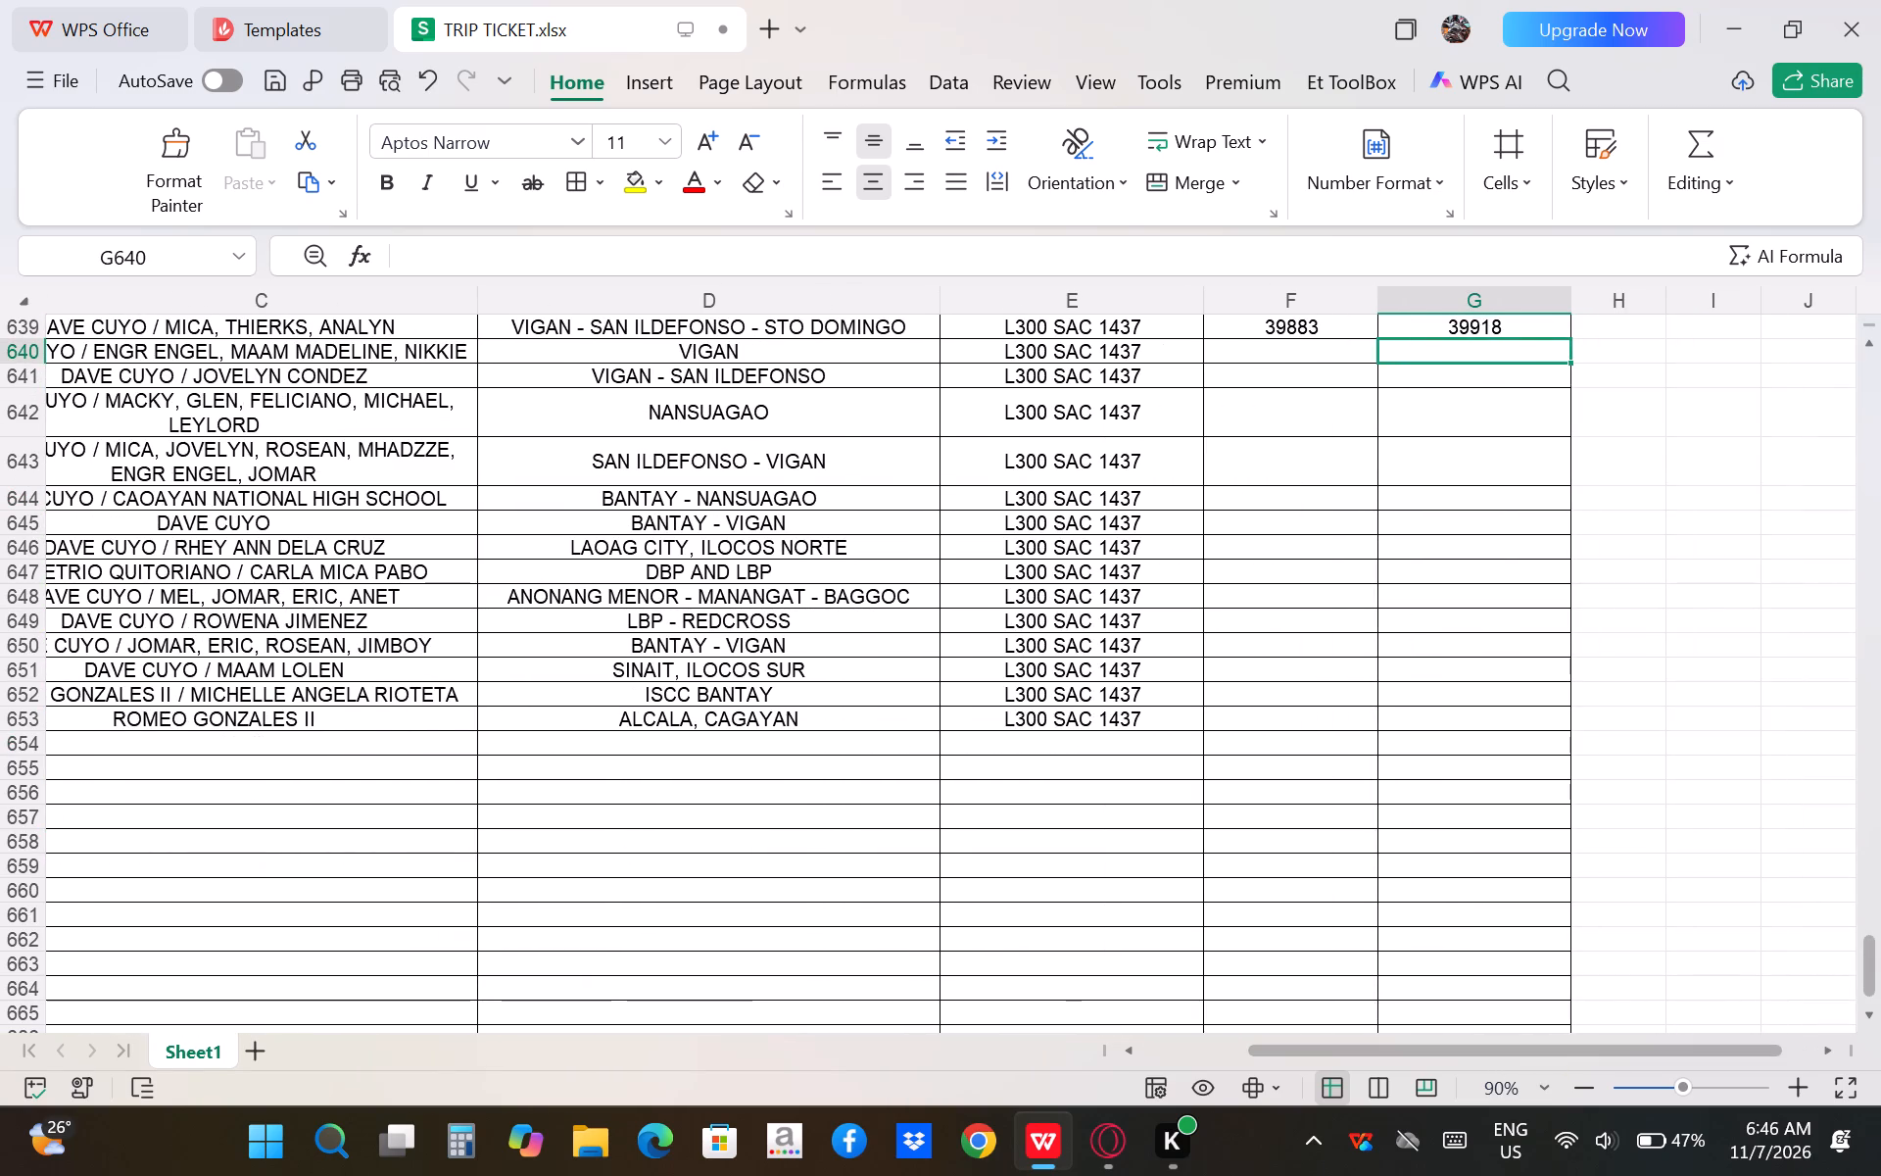
click(1275, 720)
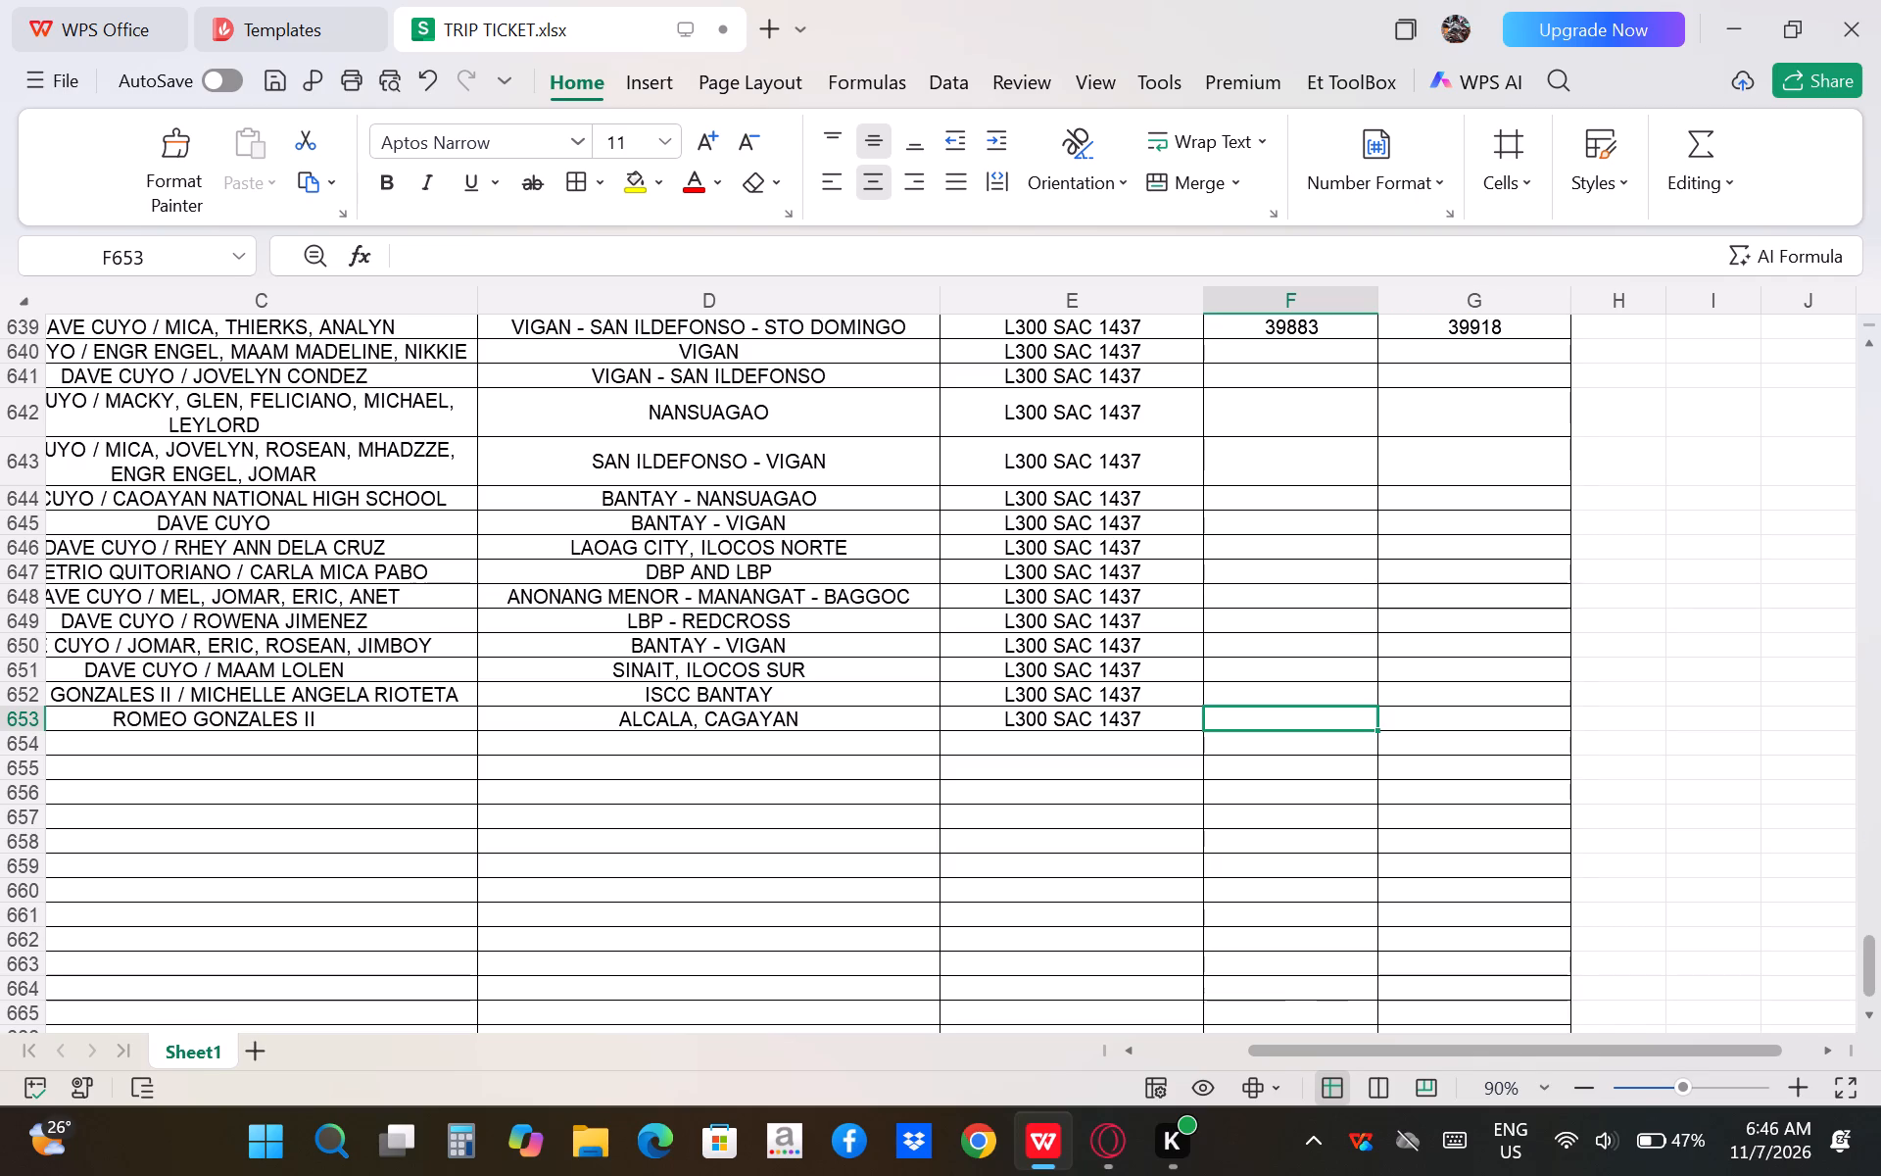
text(40892)
key(Right)
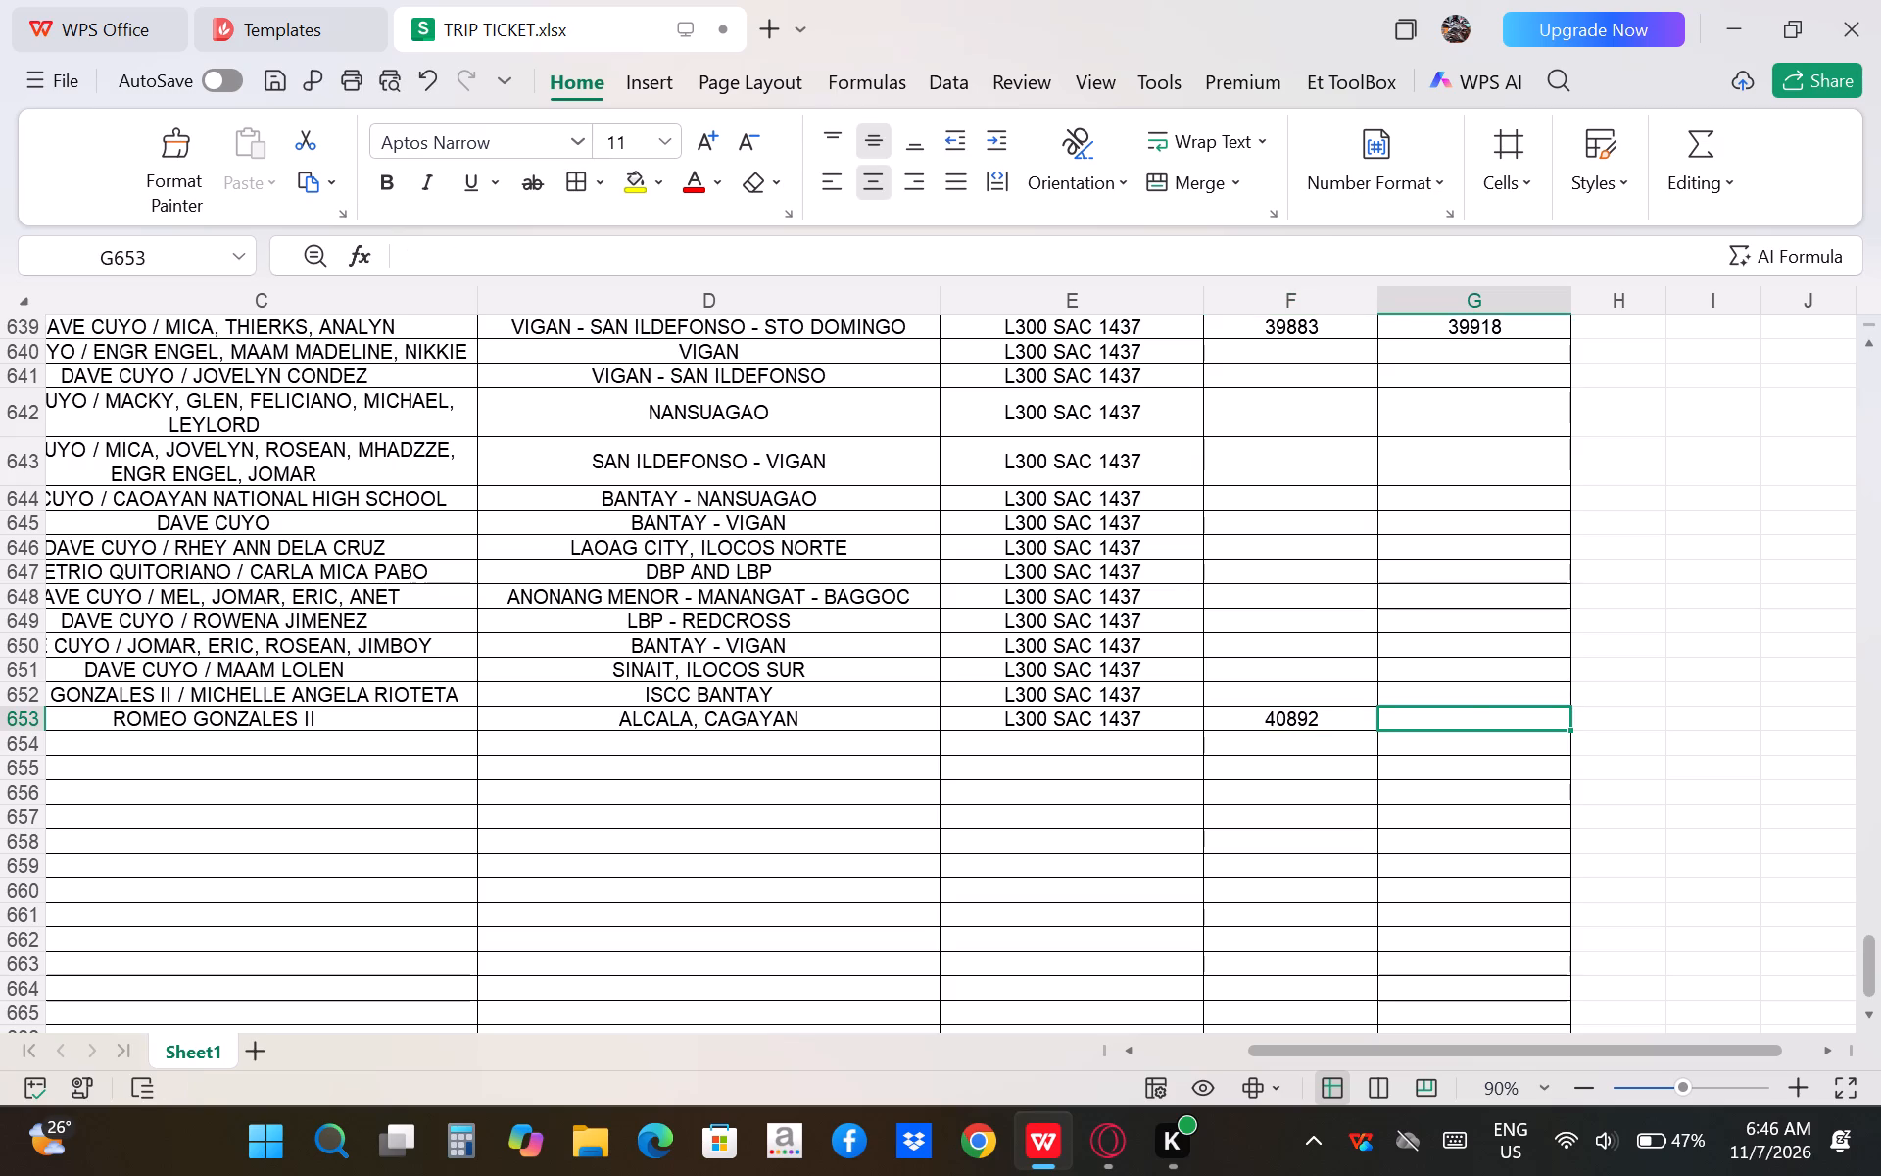
text(41)
text(808)
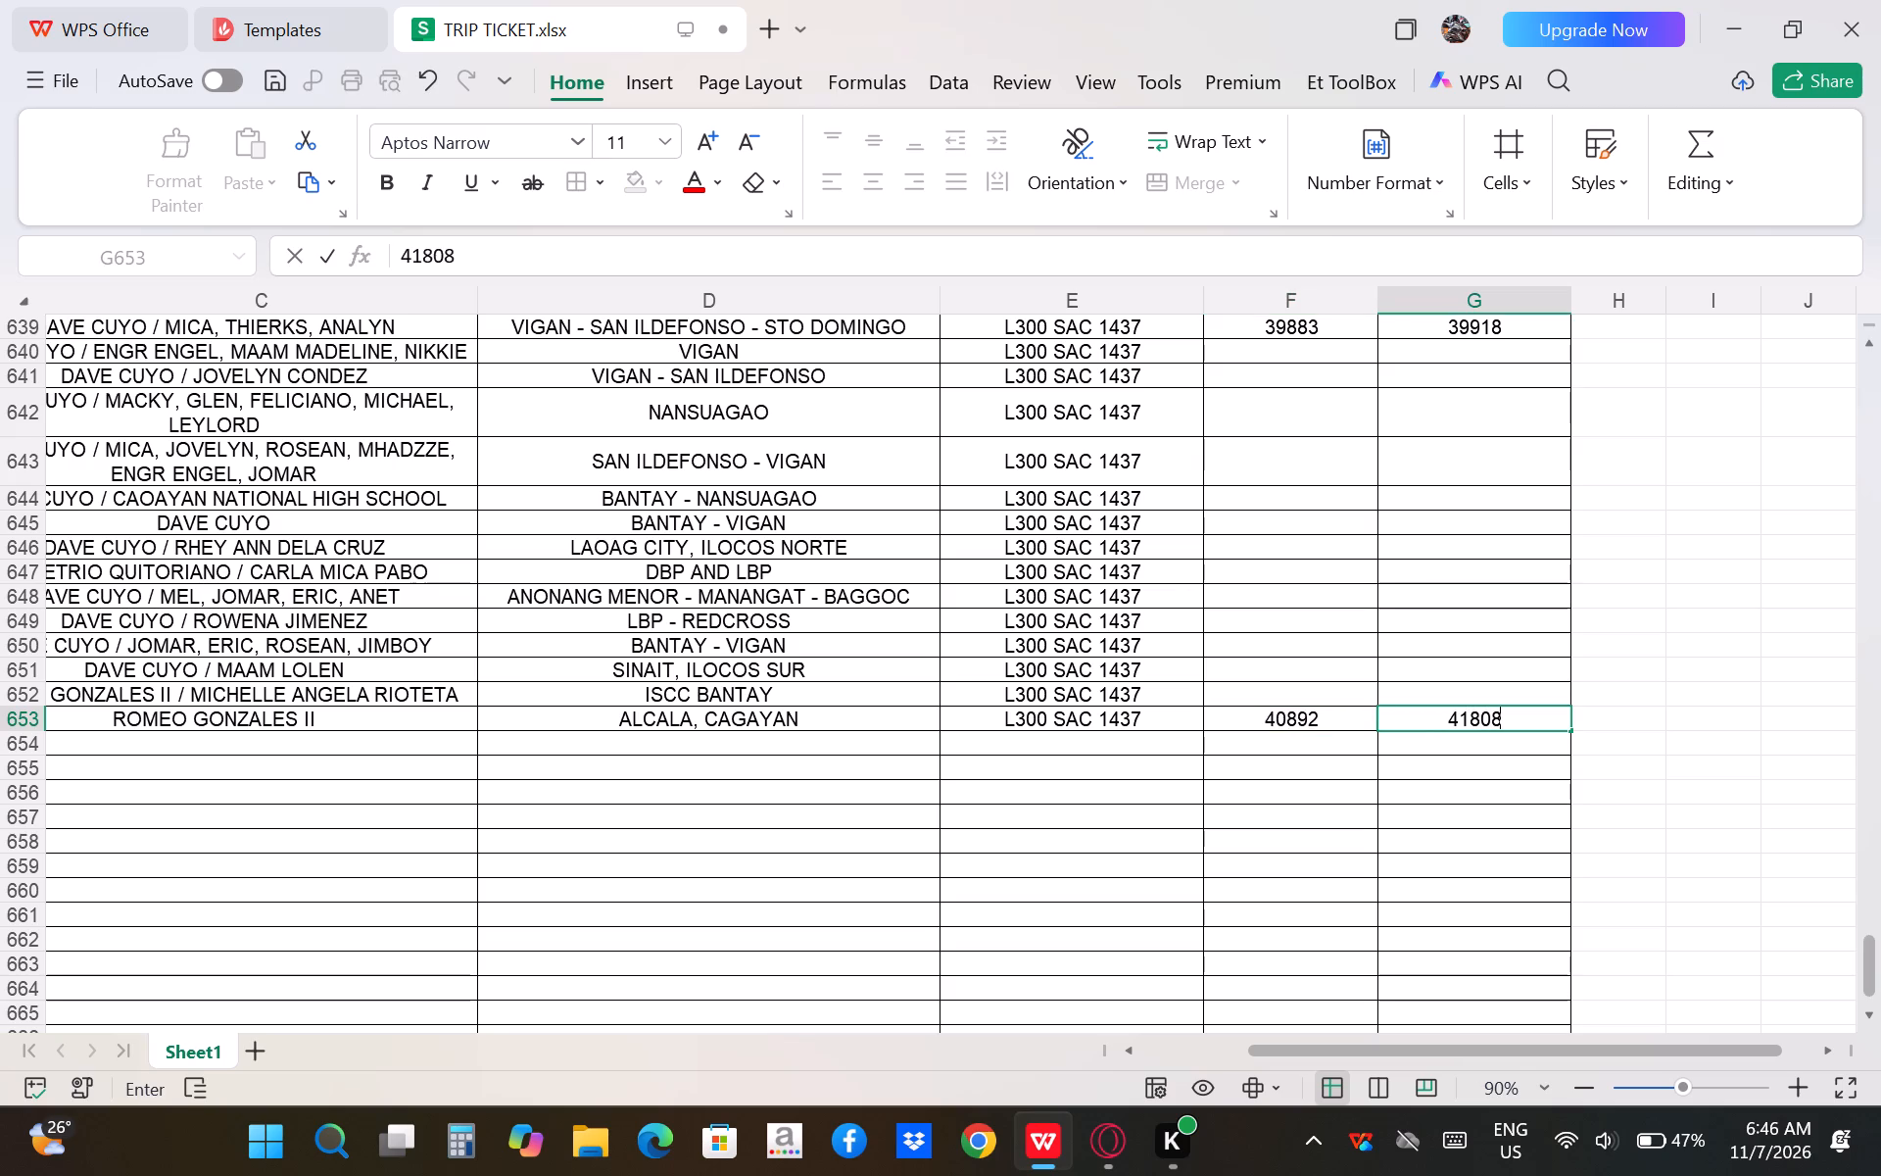
key(Up)
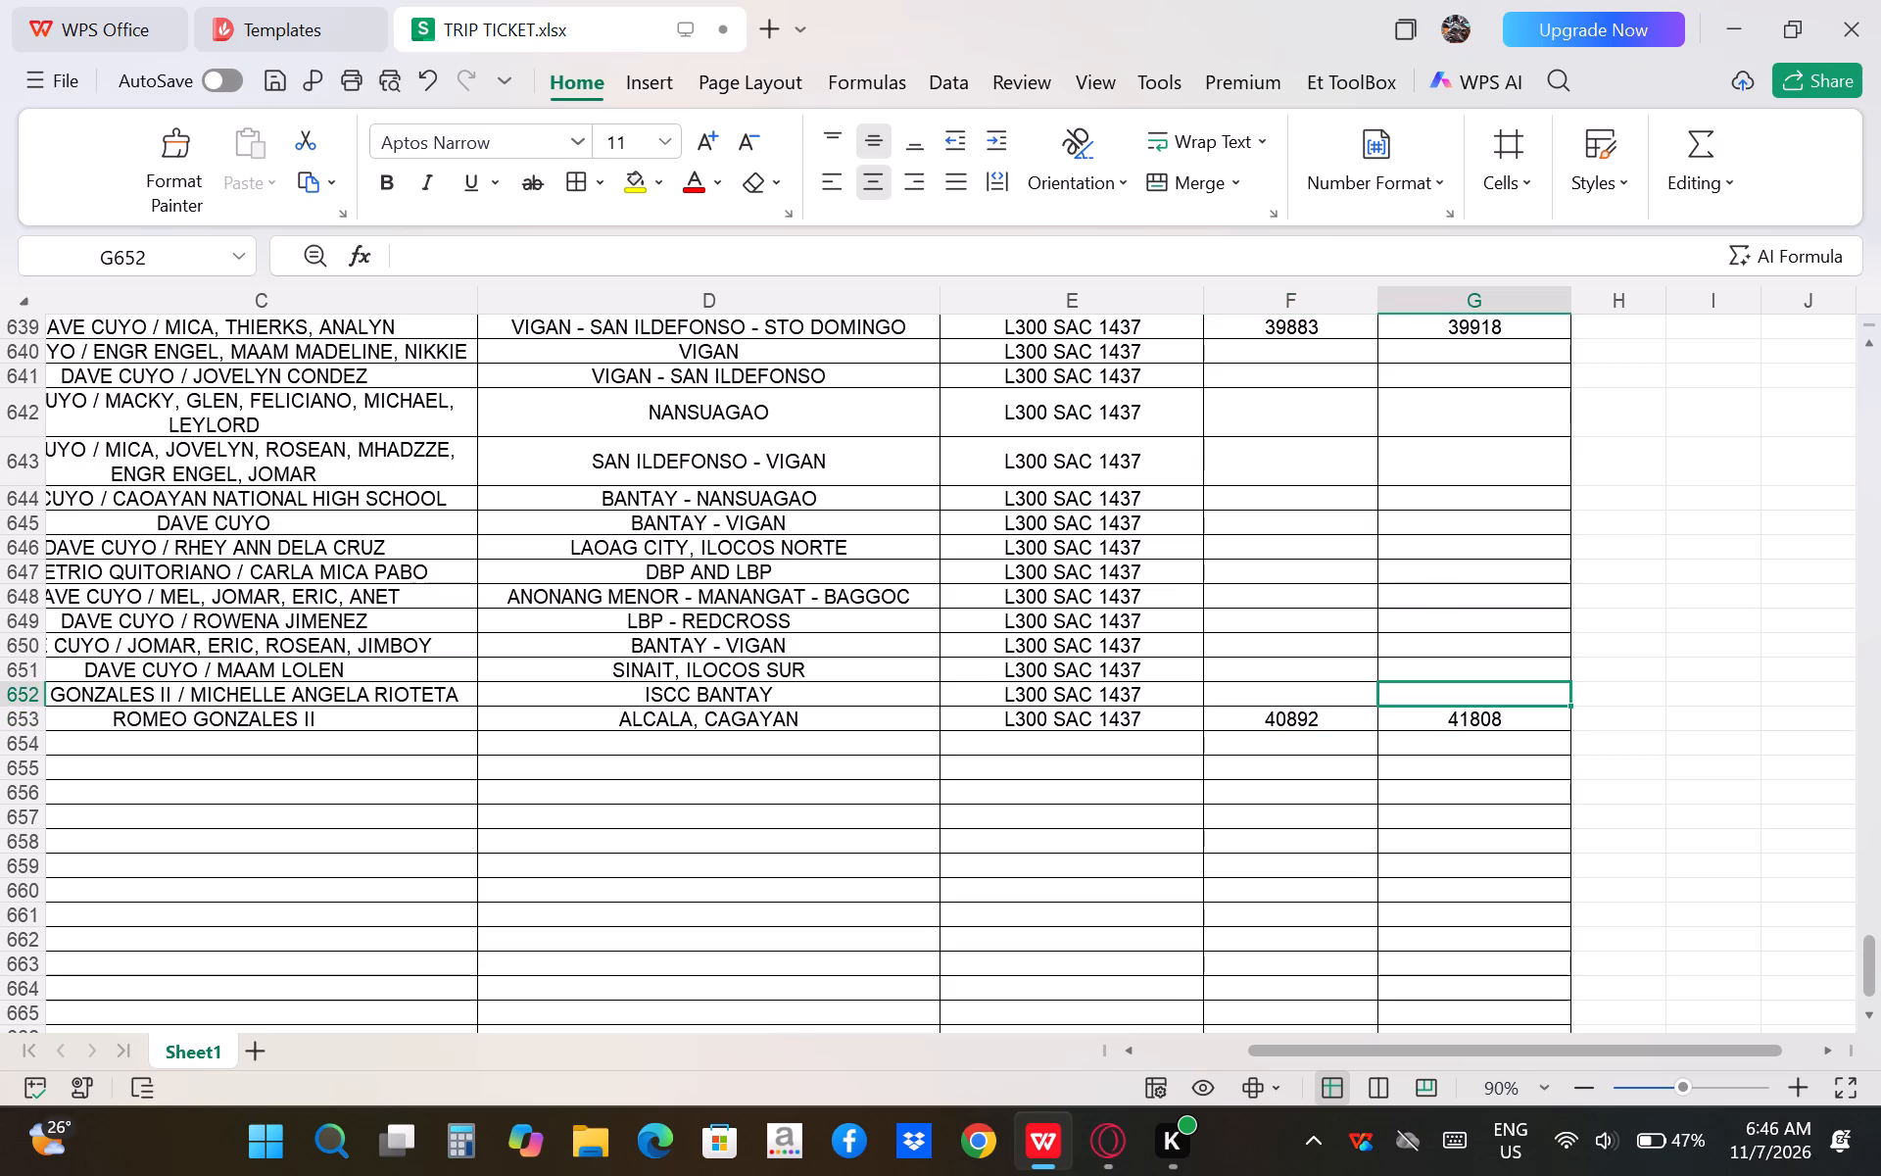
Enter 40794 in G652 and 40784 in F652 for the ISCC BANTAY trip.
text(4079)
key(4)
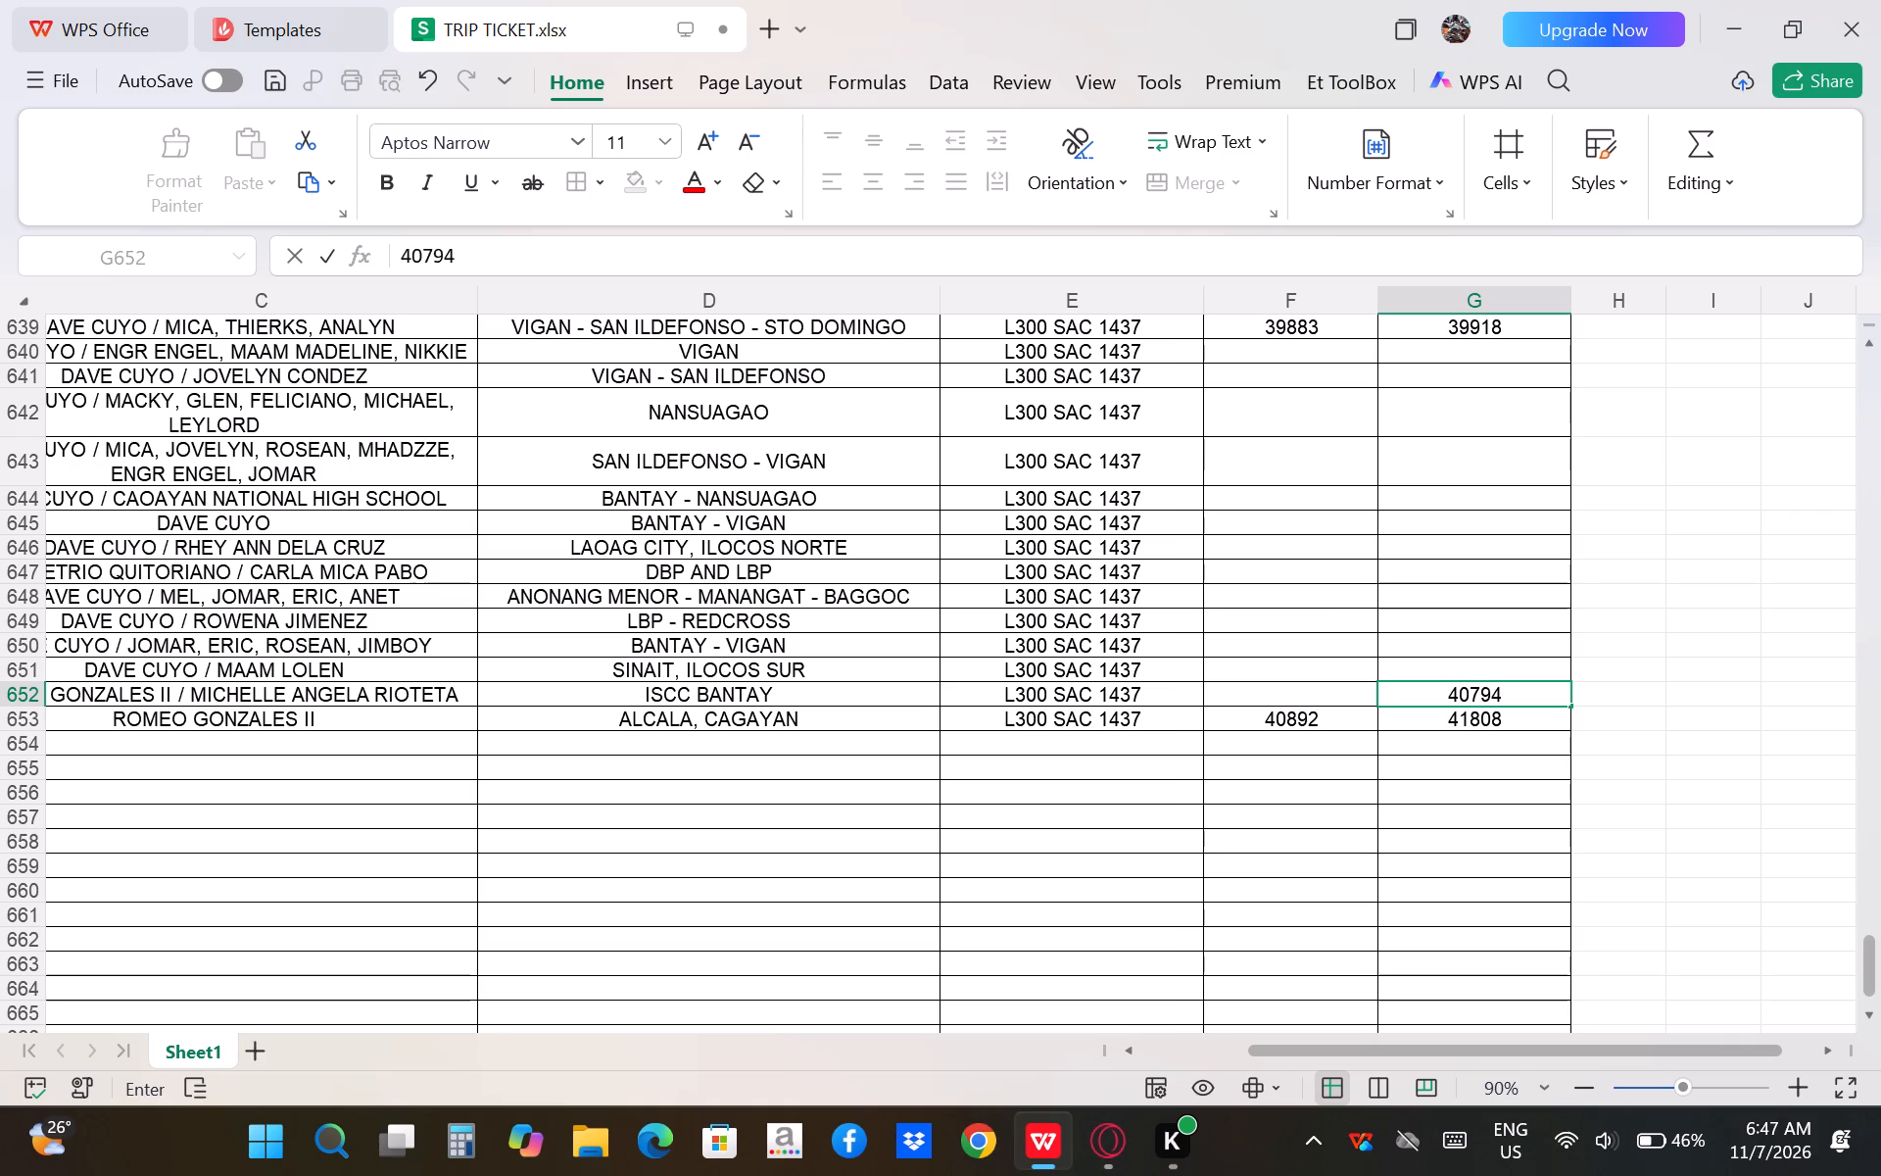
key(Left)
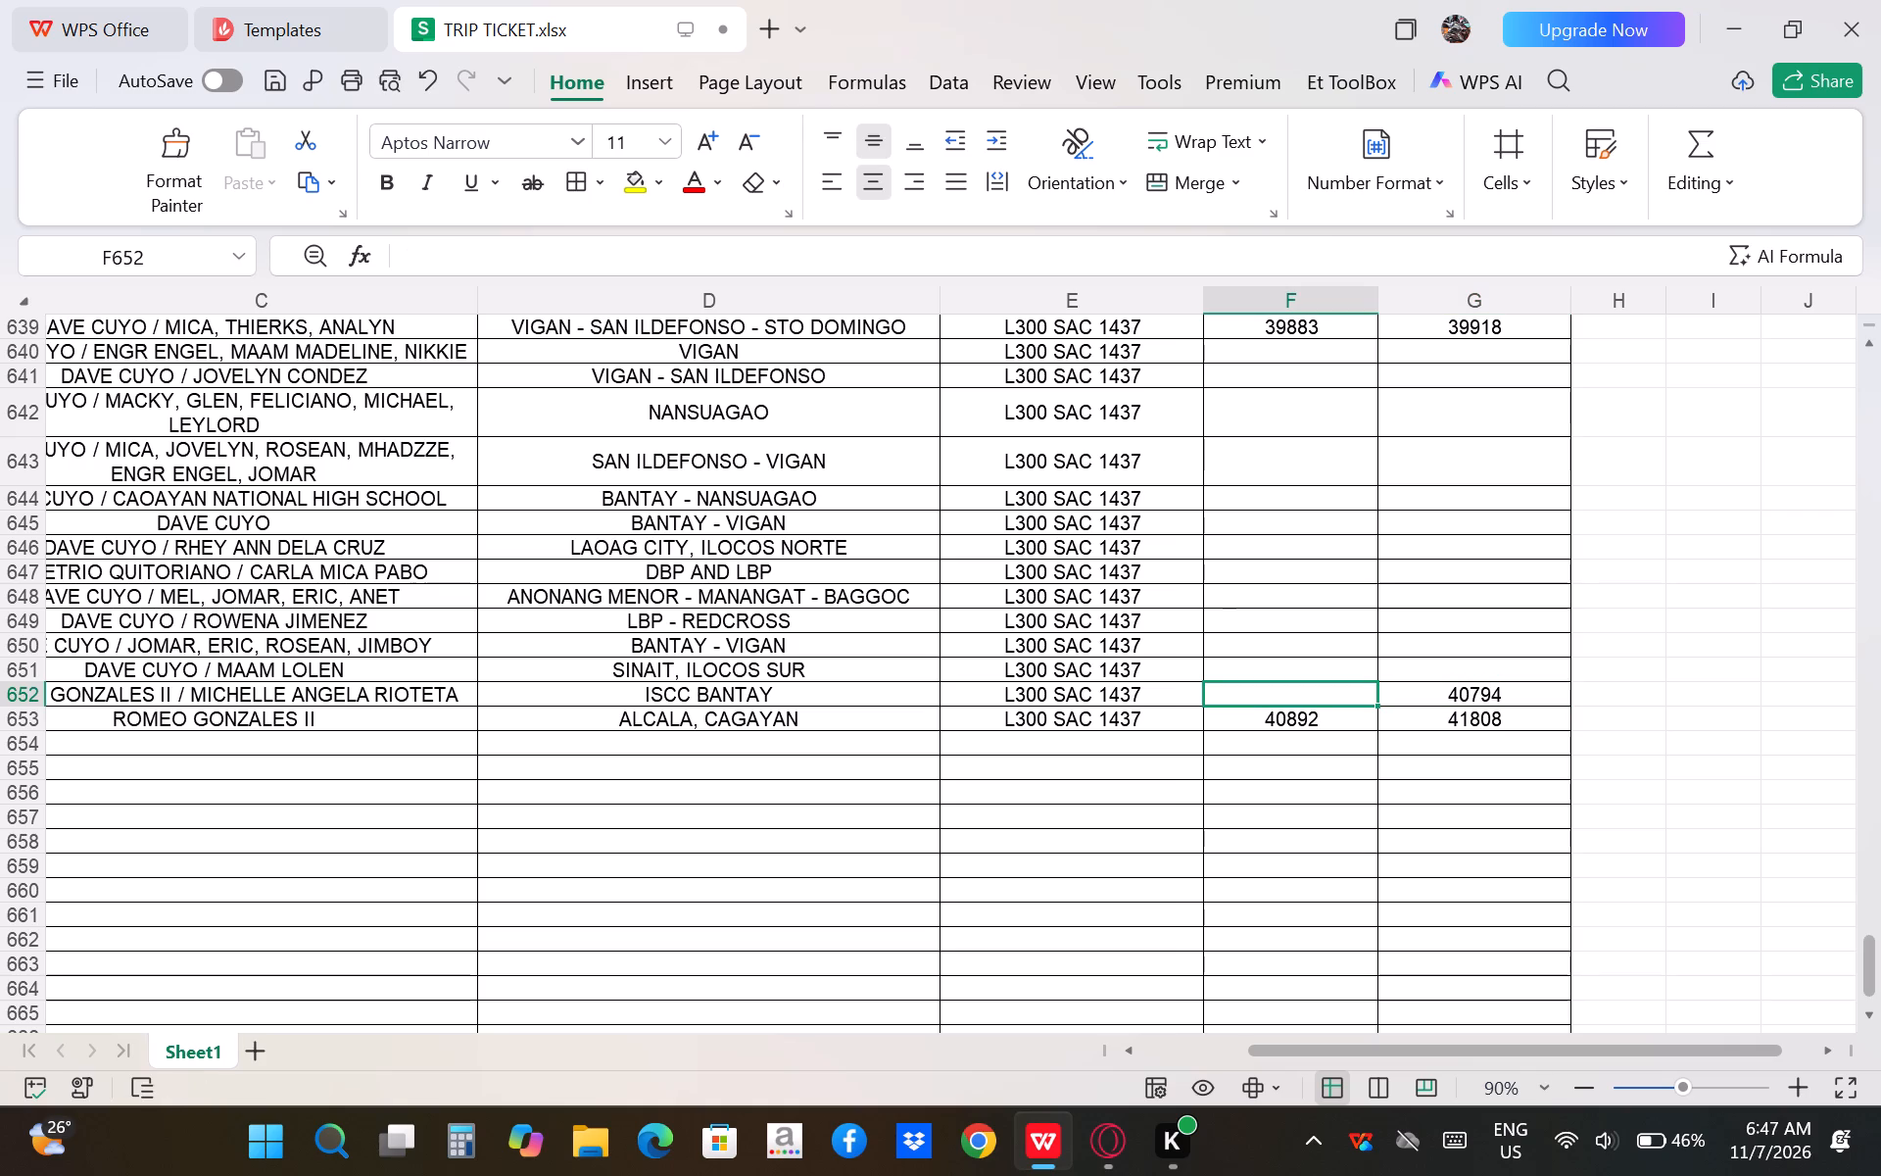
text(40784)
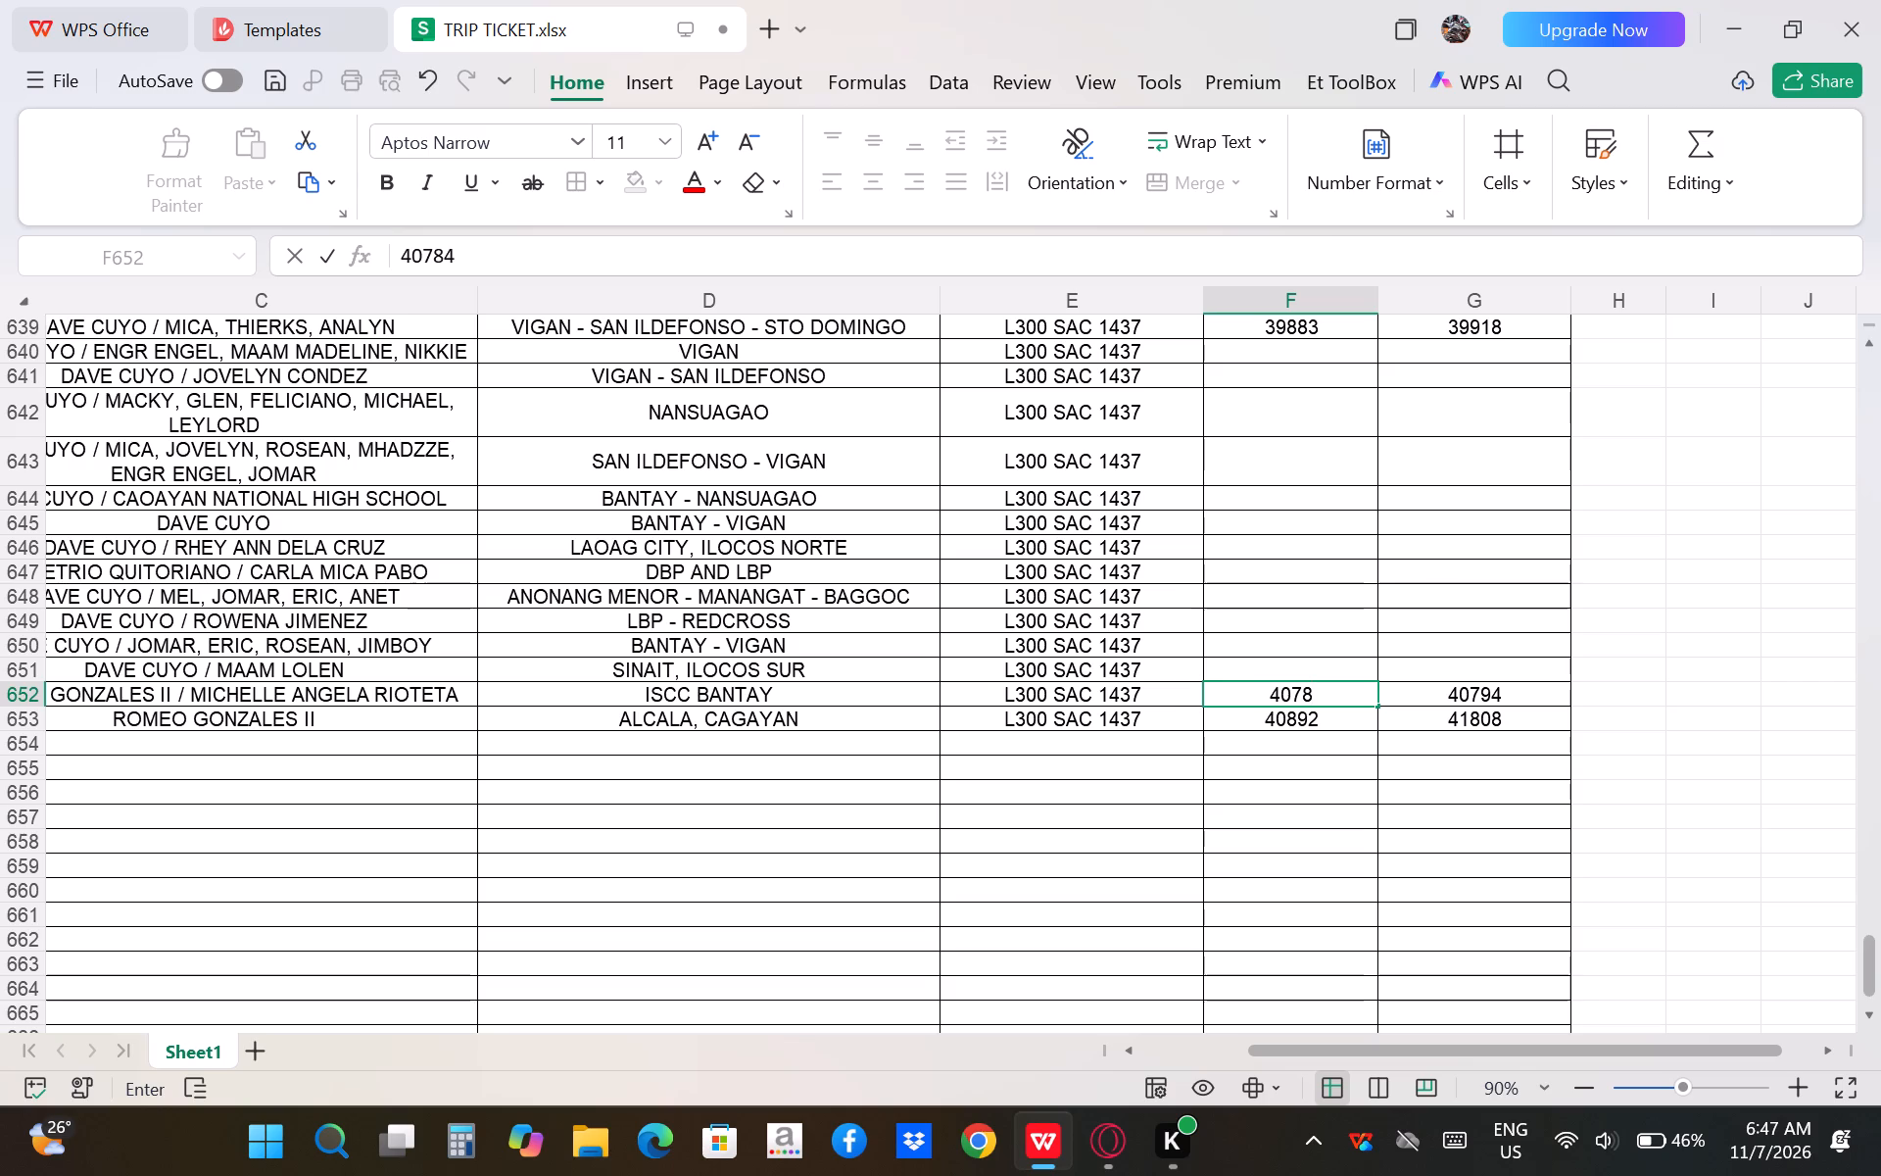
key(Up)
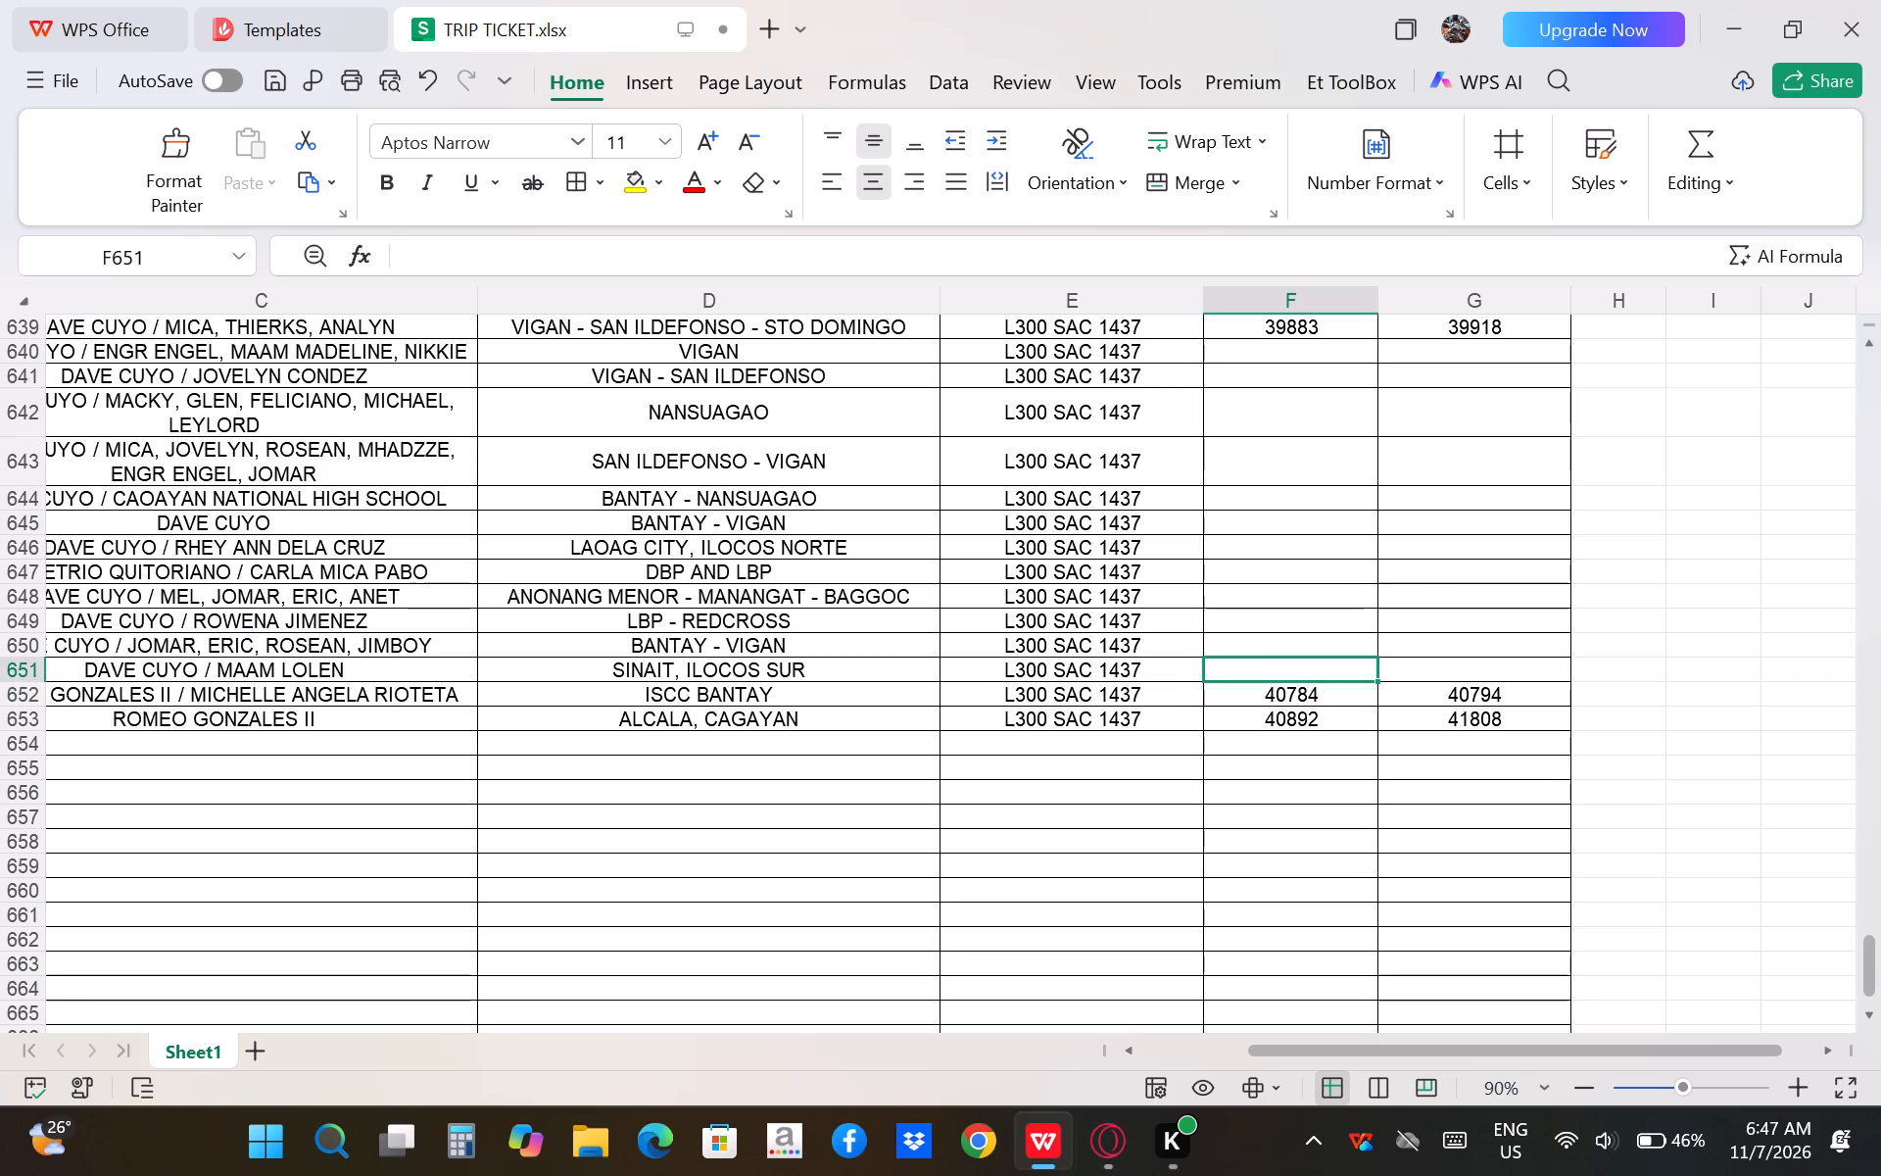
Enter 40794 in F651 and 40892 in G651 for the SINAIT, ILOCOS SUR trip.
text(40794)
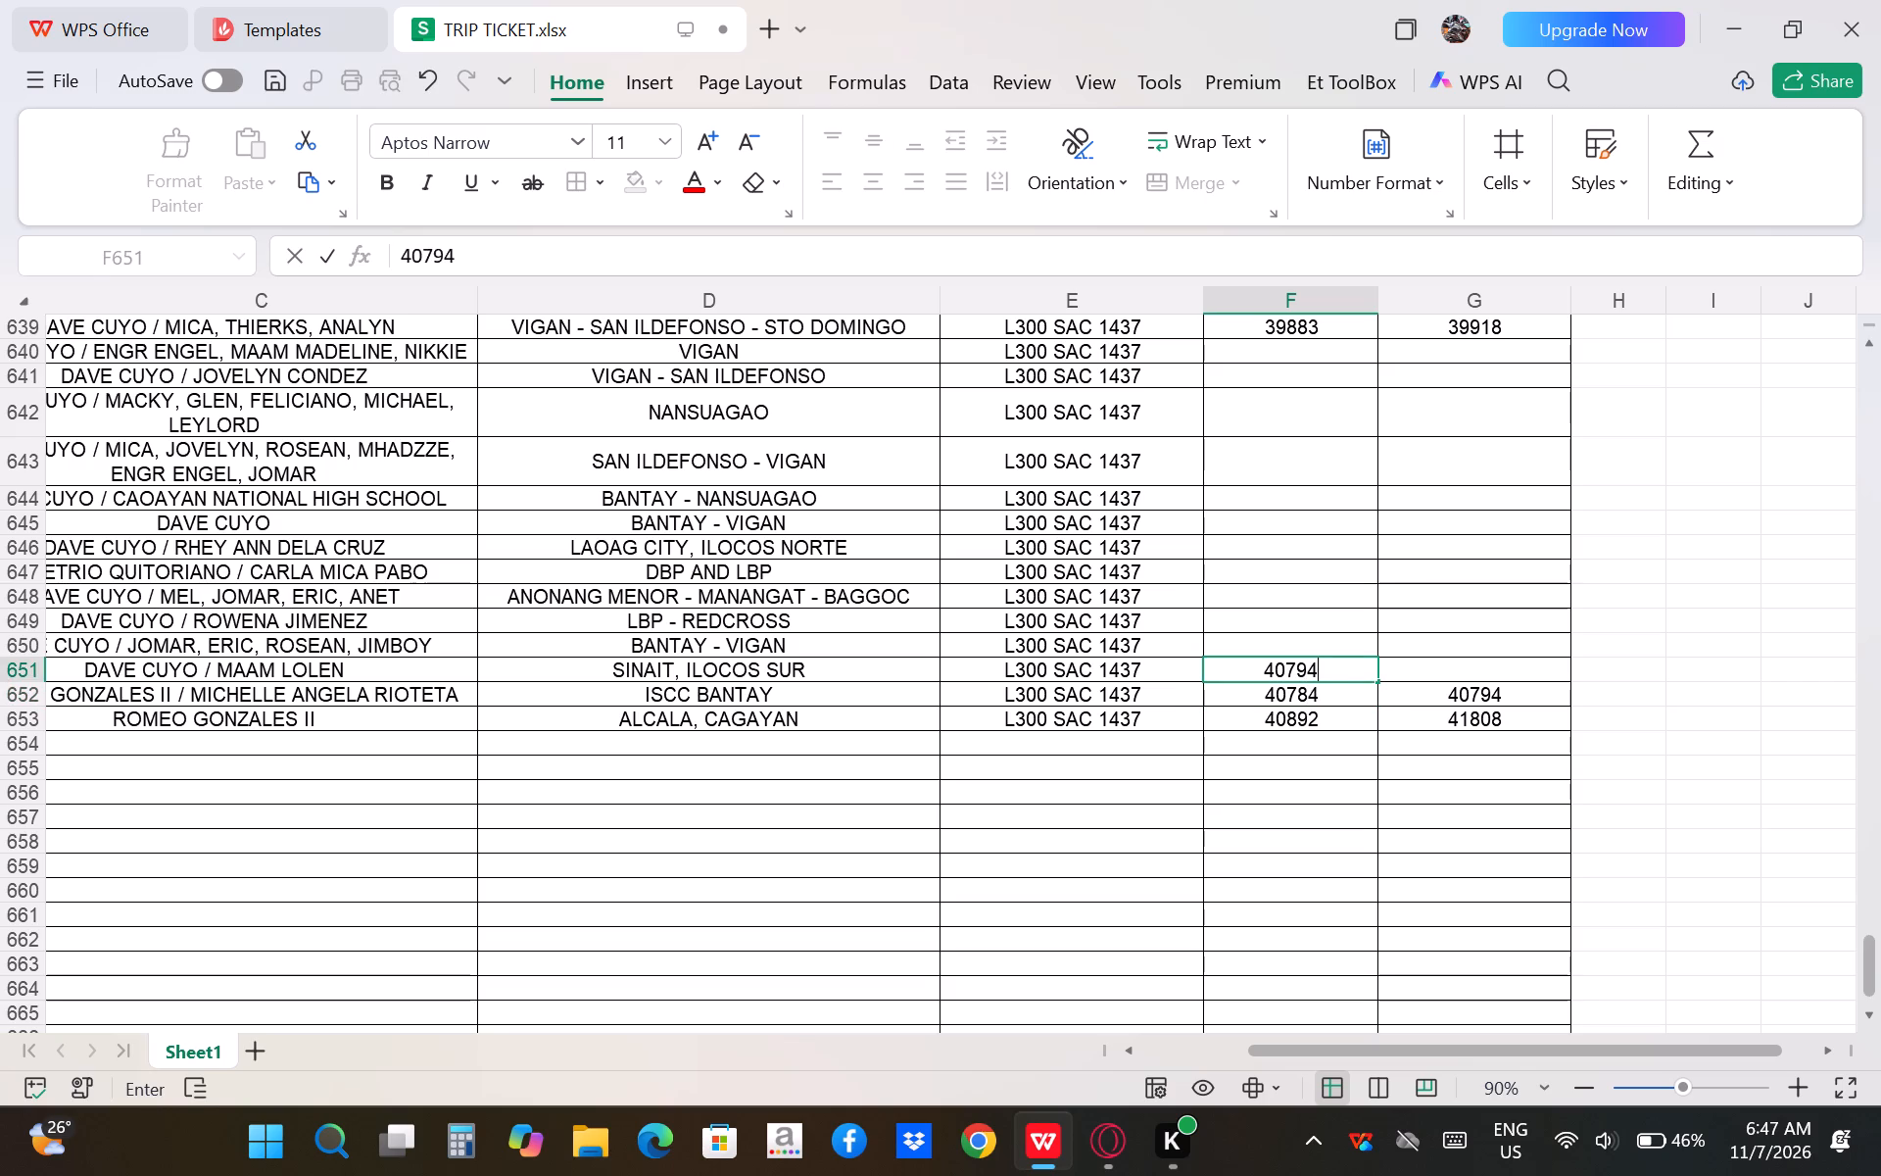
key(Right)
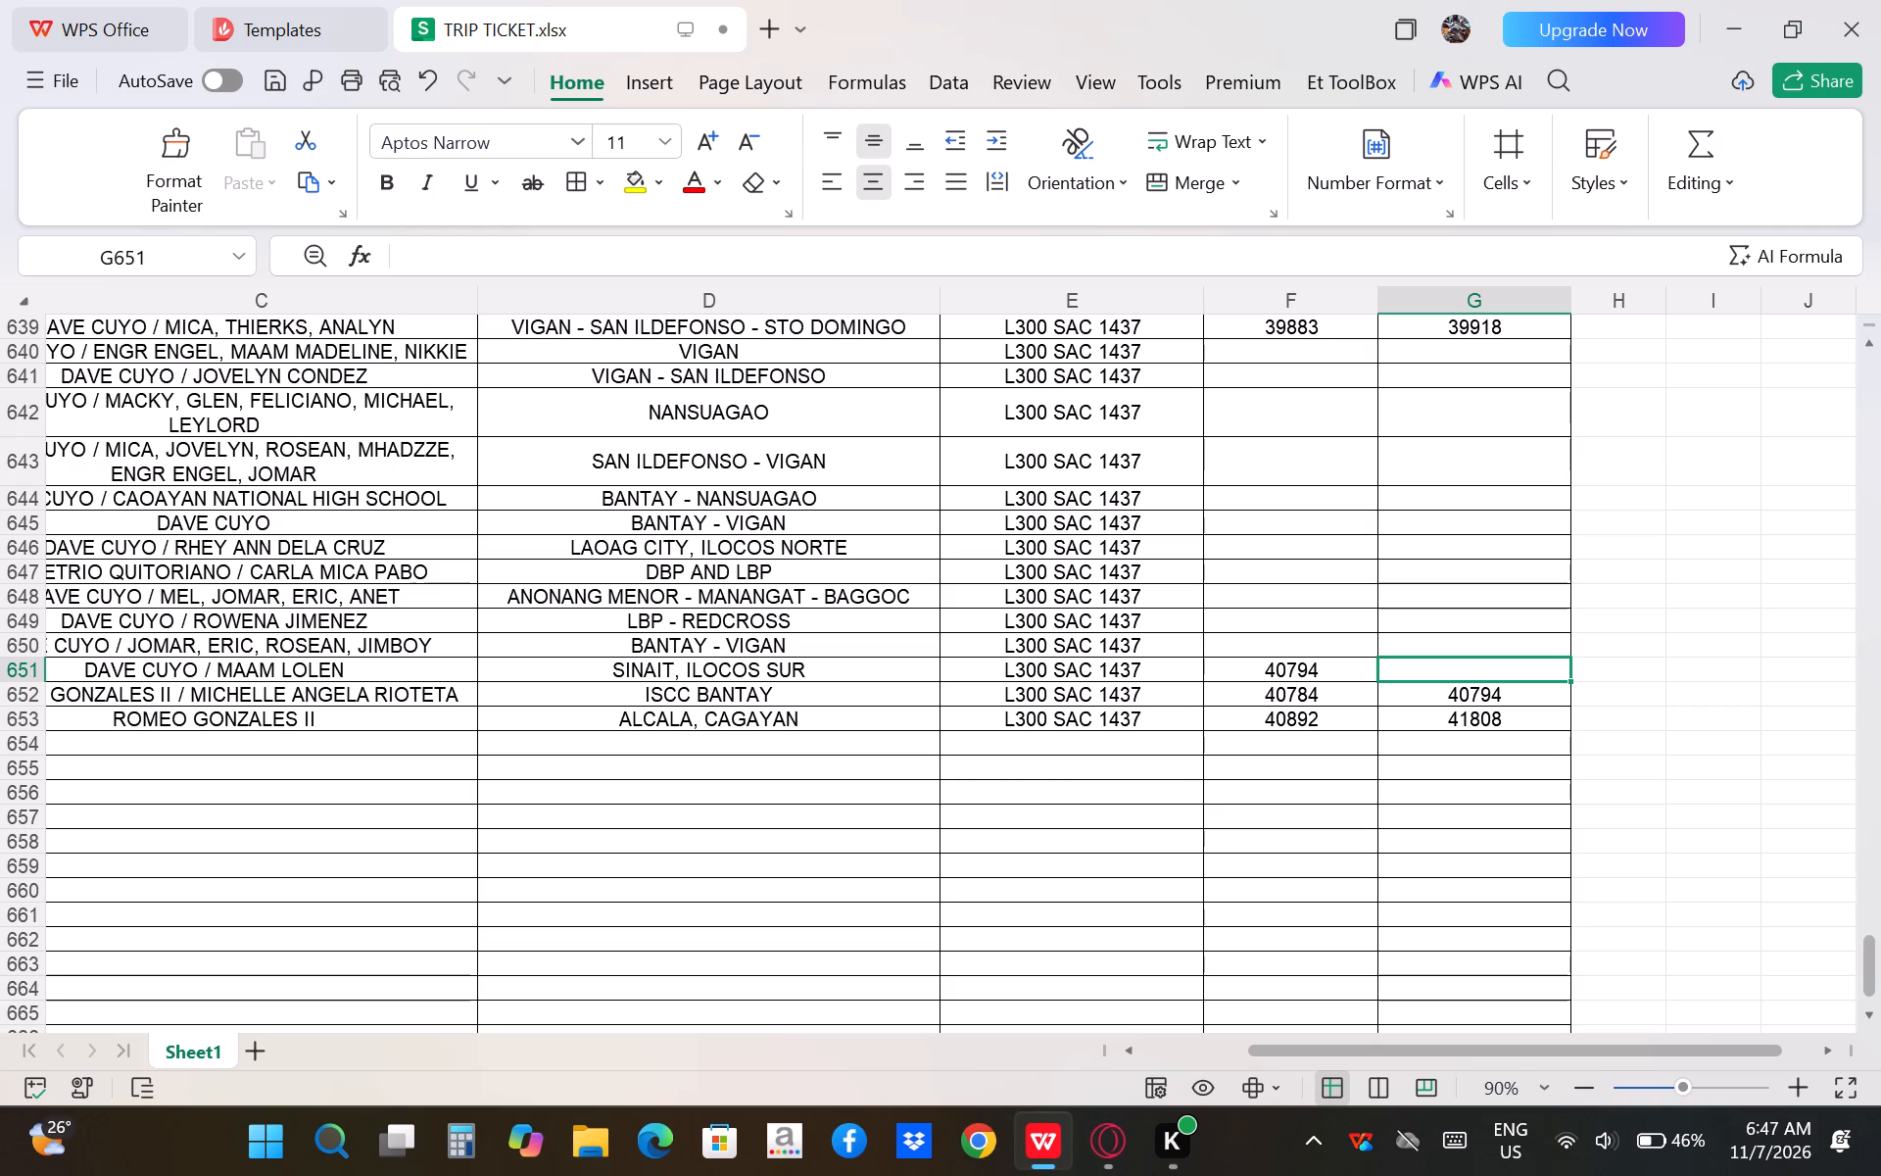
text(40892)
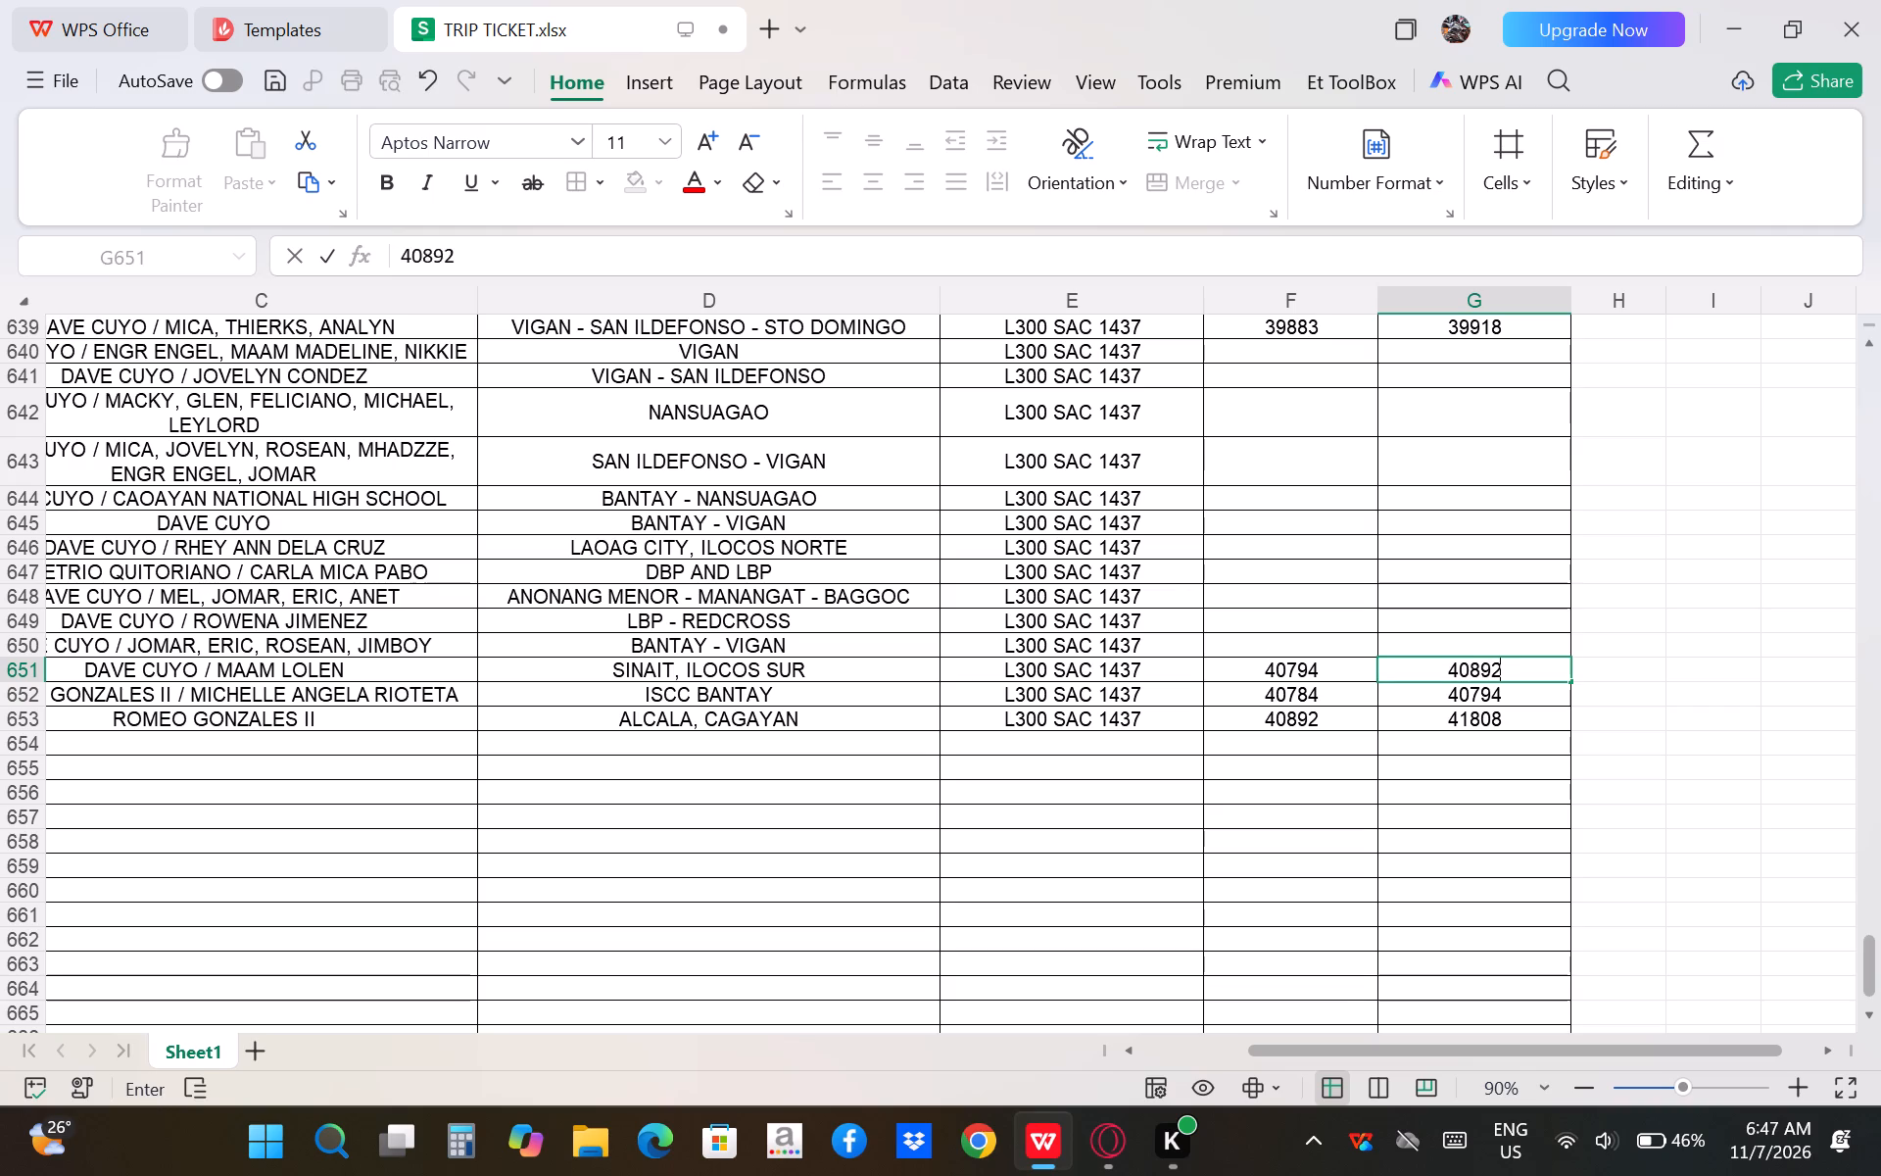
key(Up)
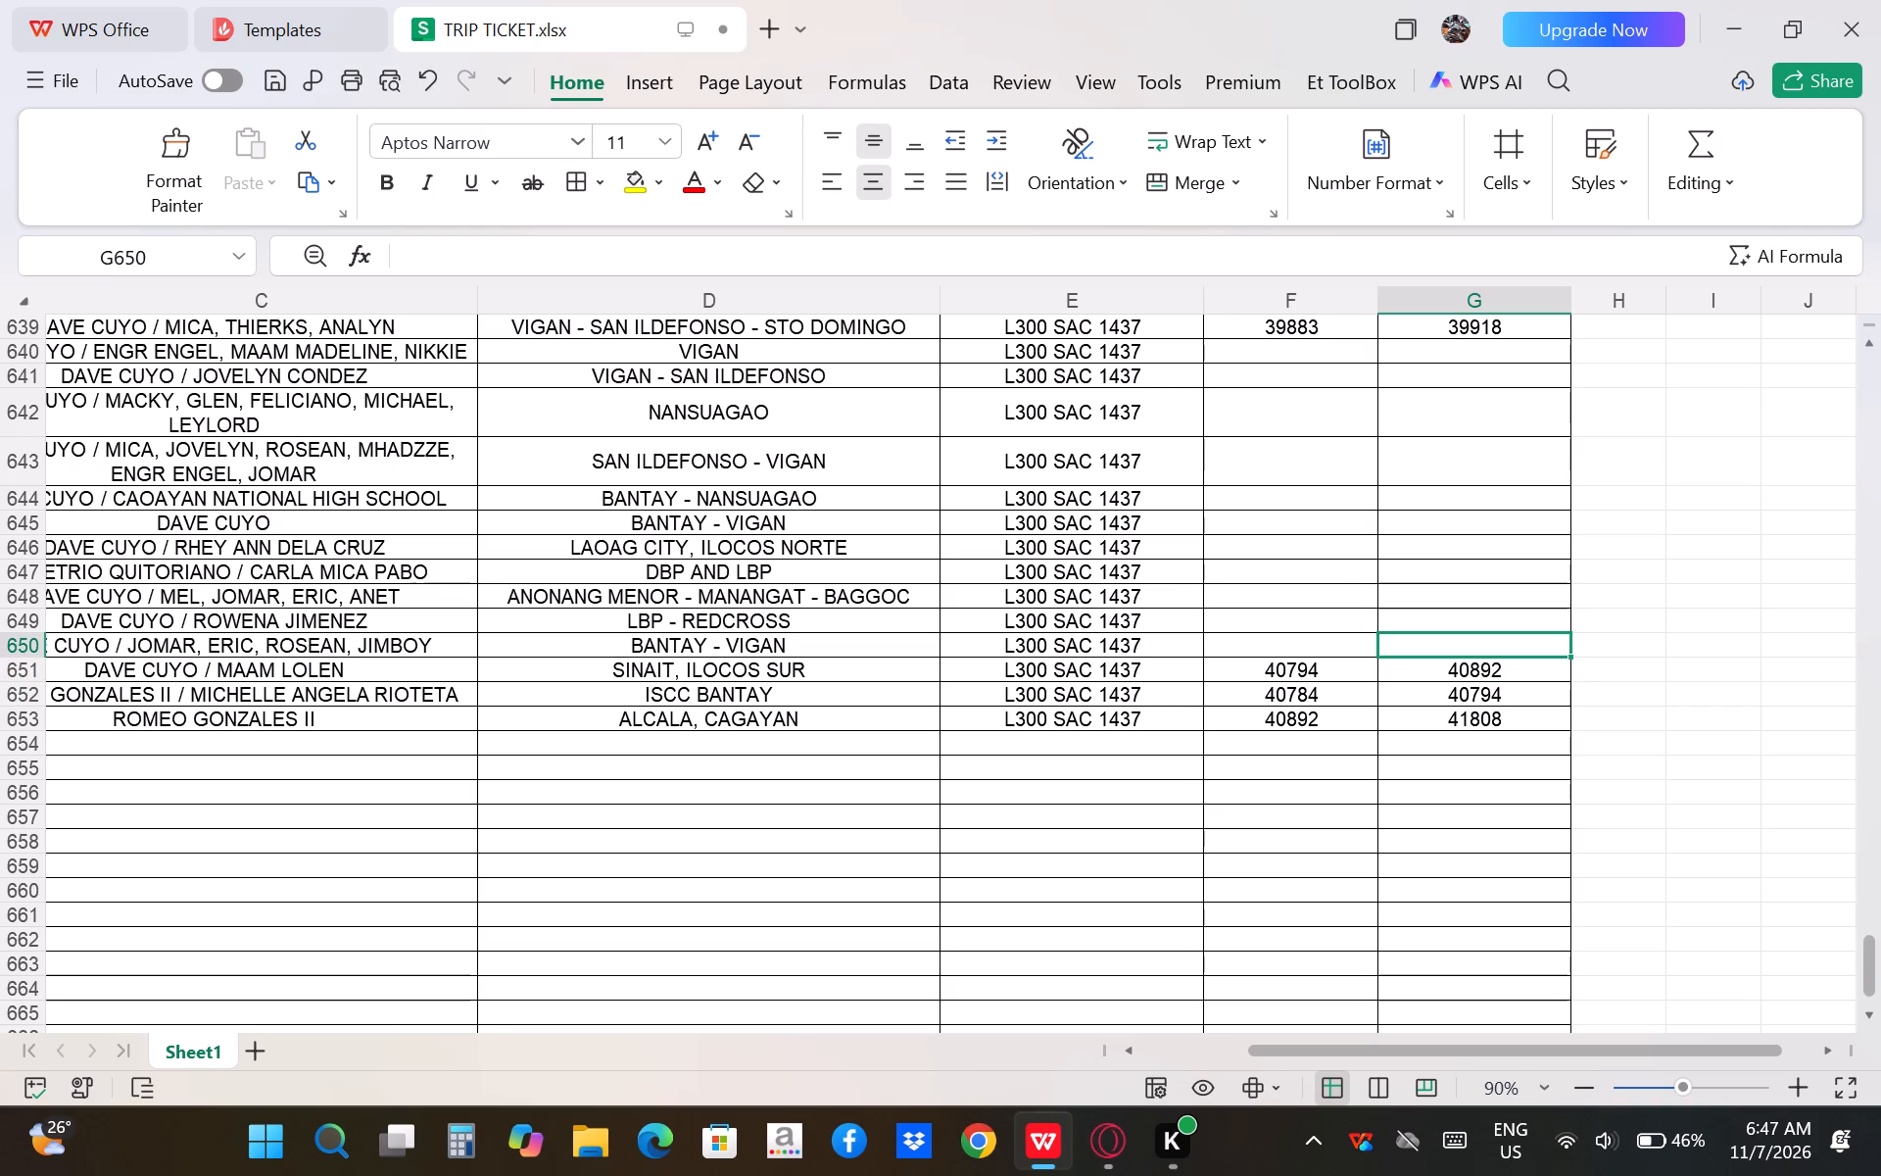
Enter 40783 in G650 and 40750 in F650 for the BANTAY - VIGAN trip.
text(4078)
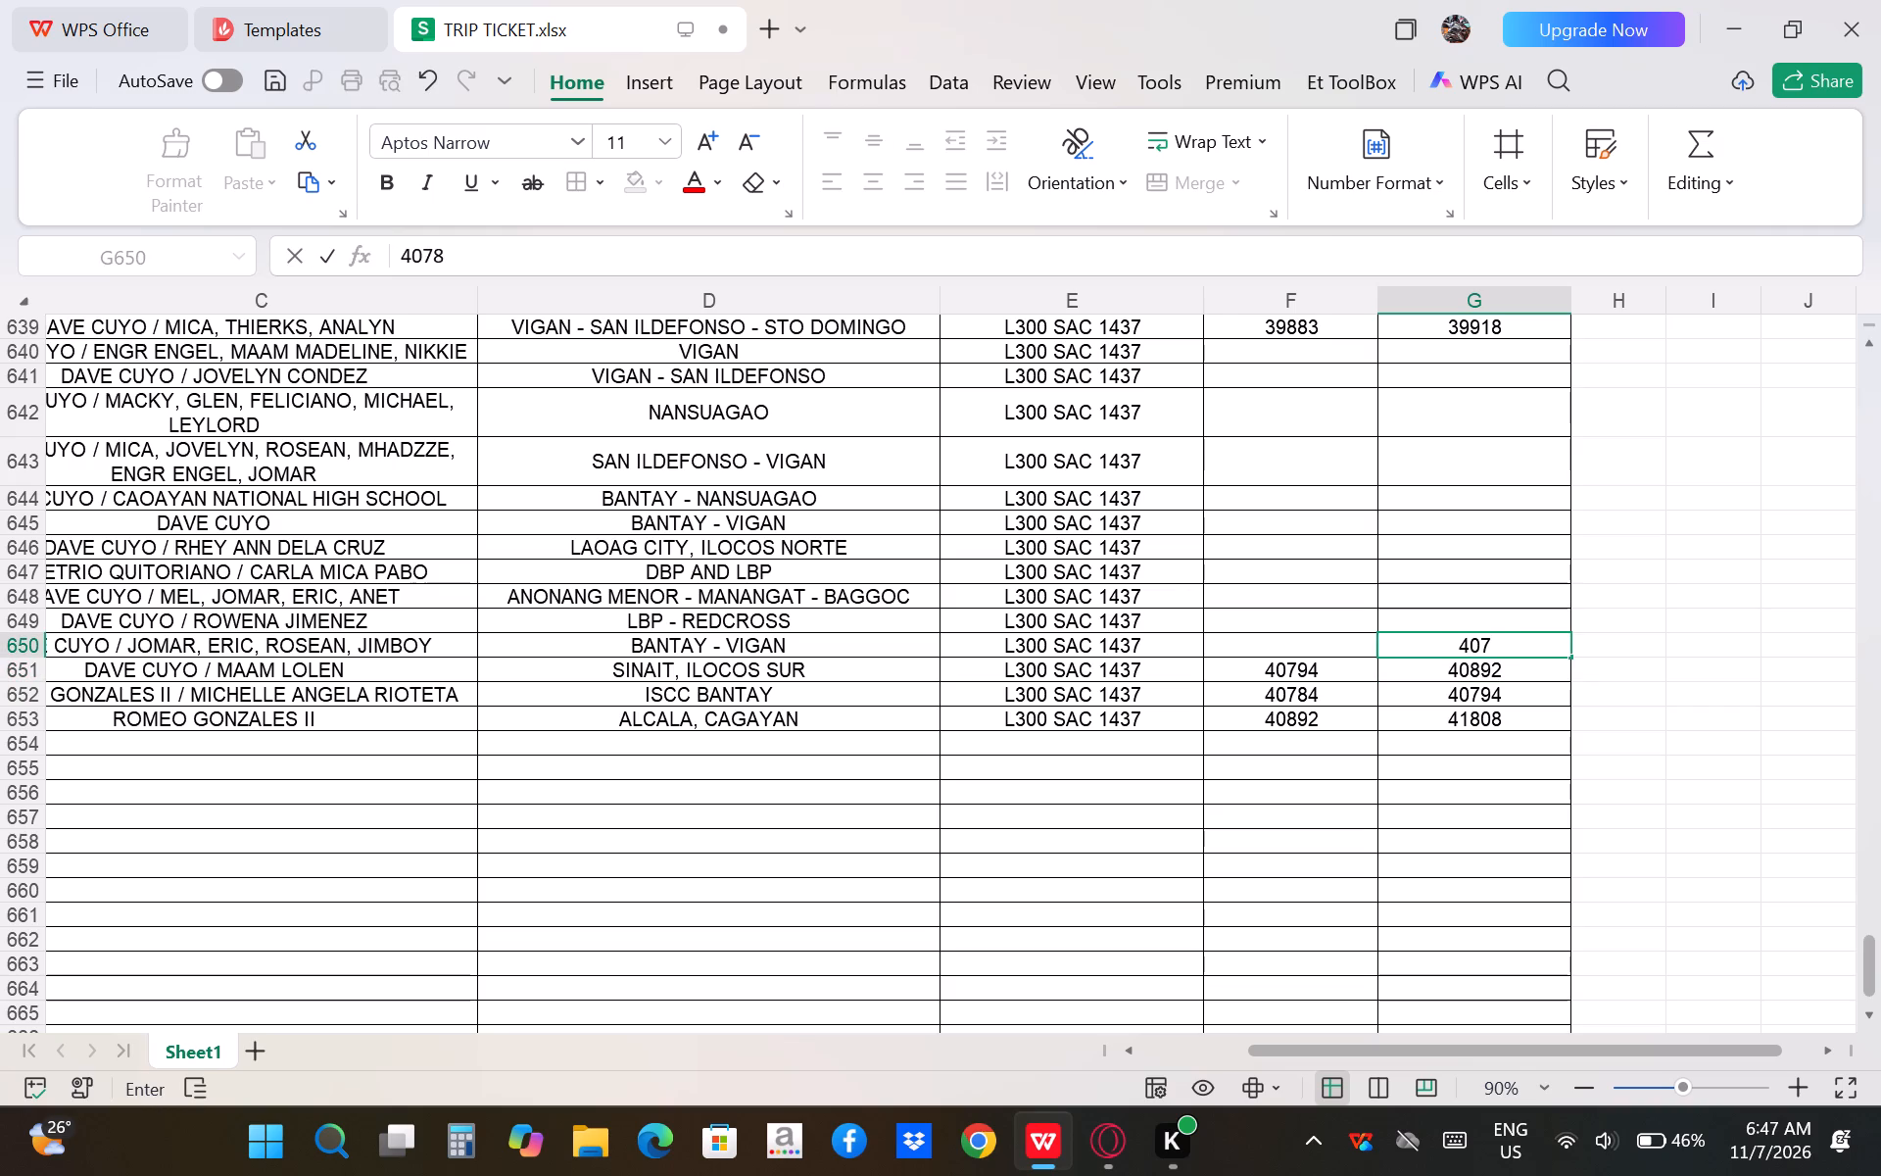
key(3)
key(Left)
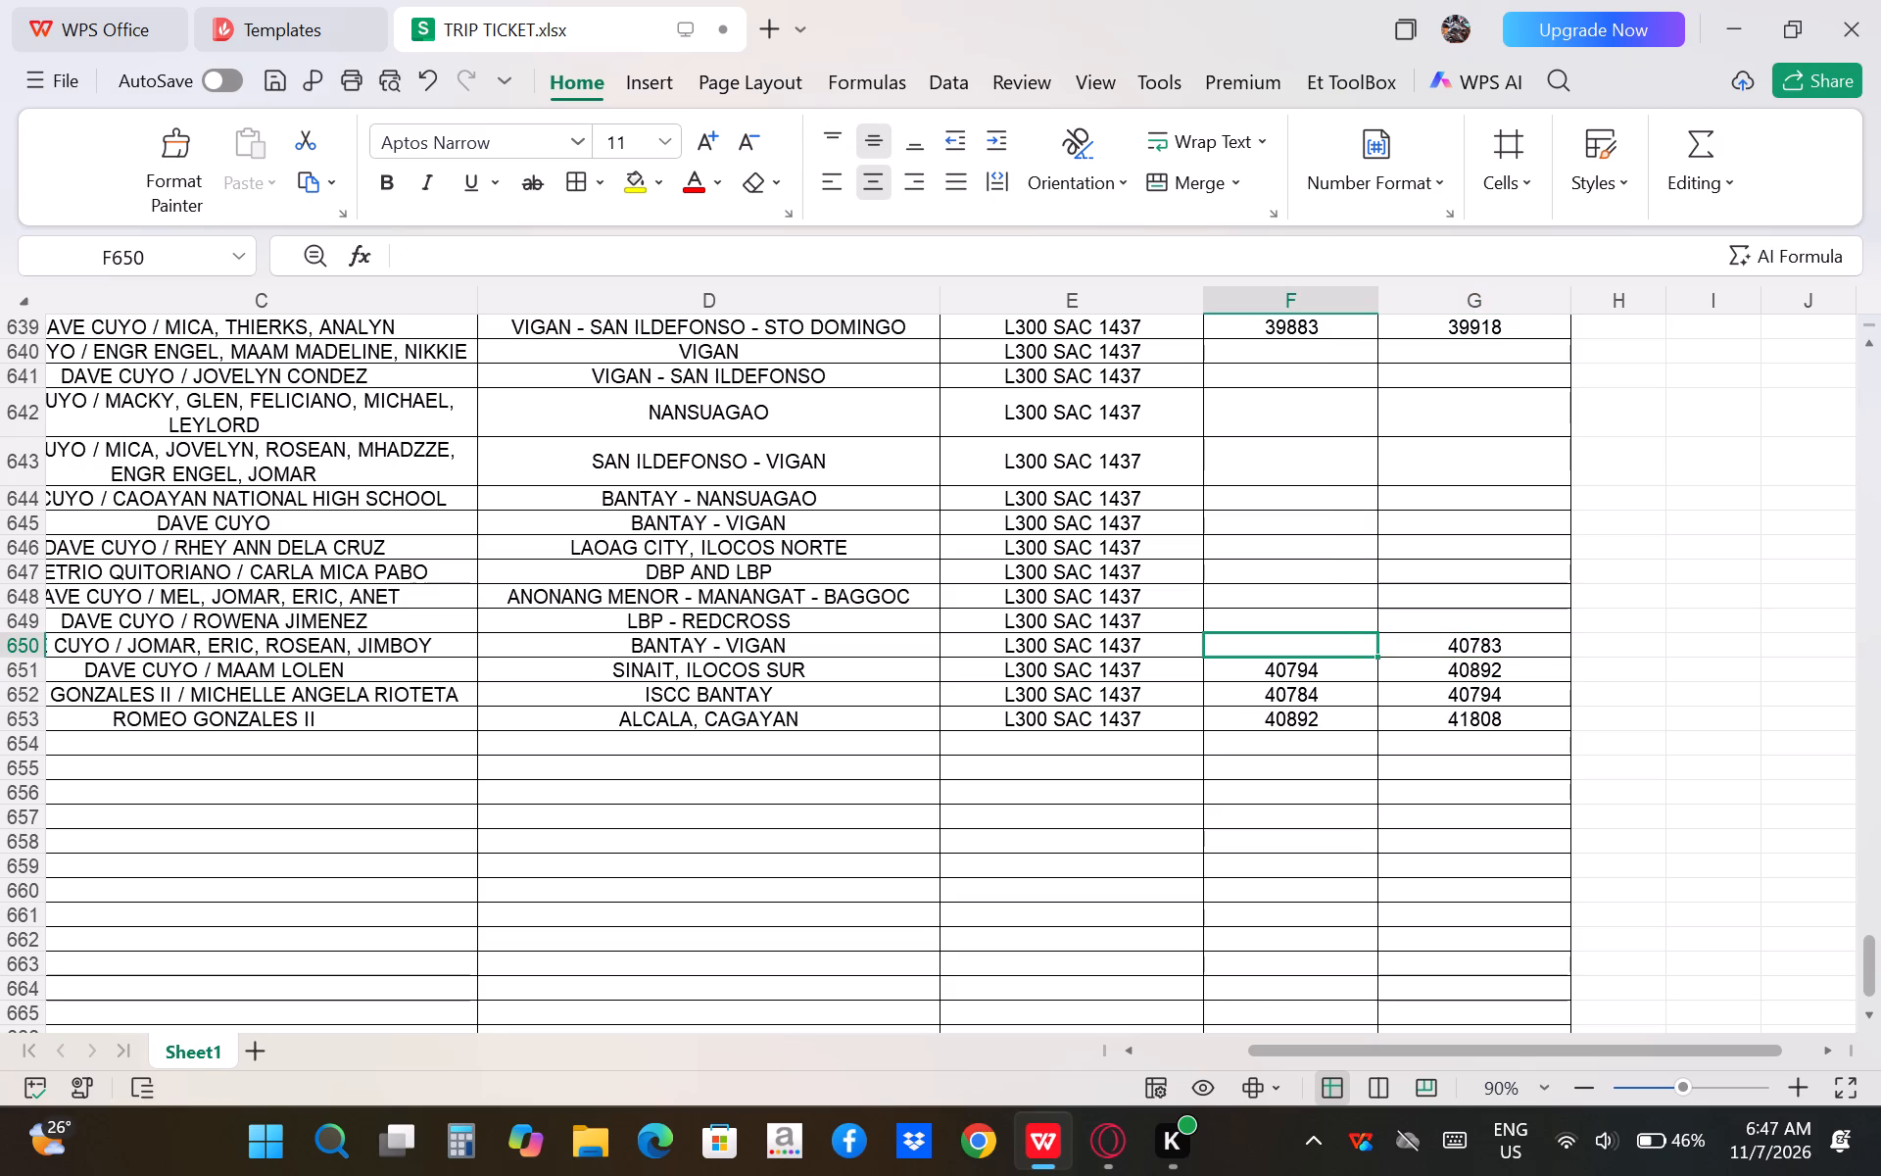
text(40)
text(70)
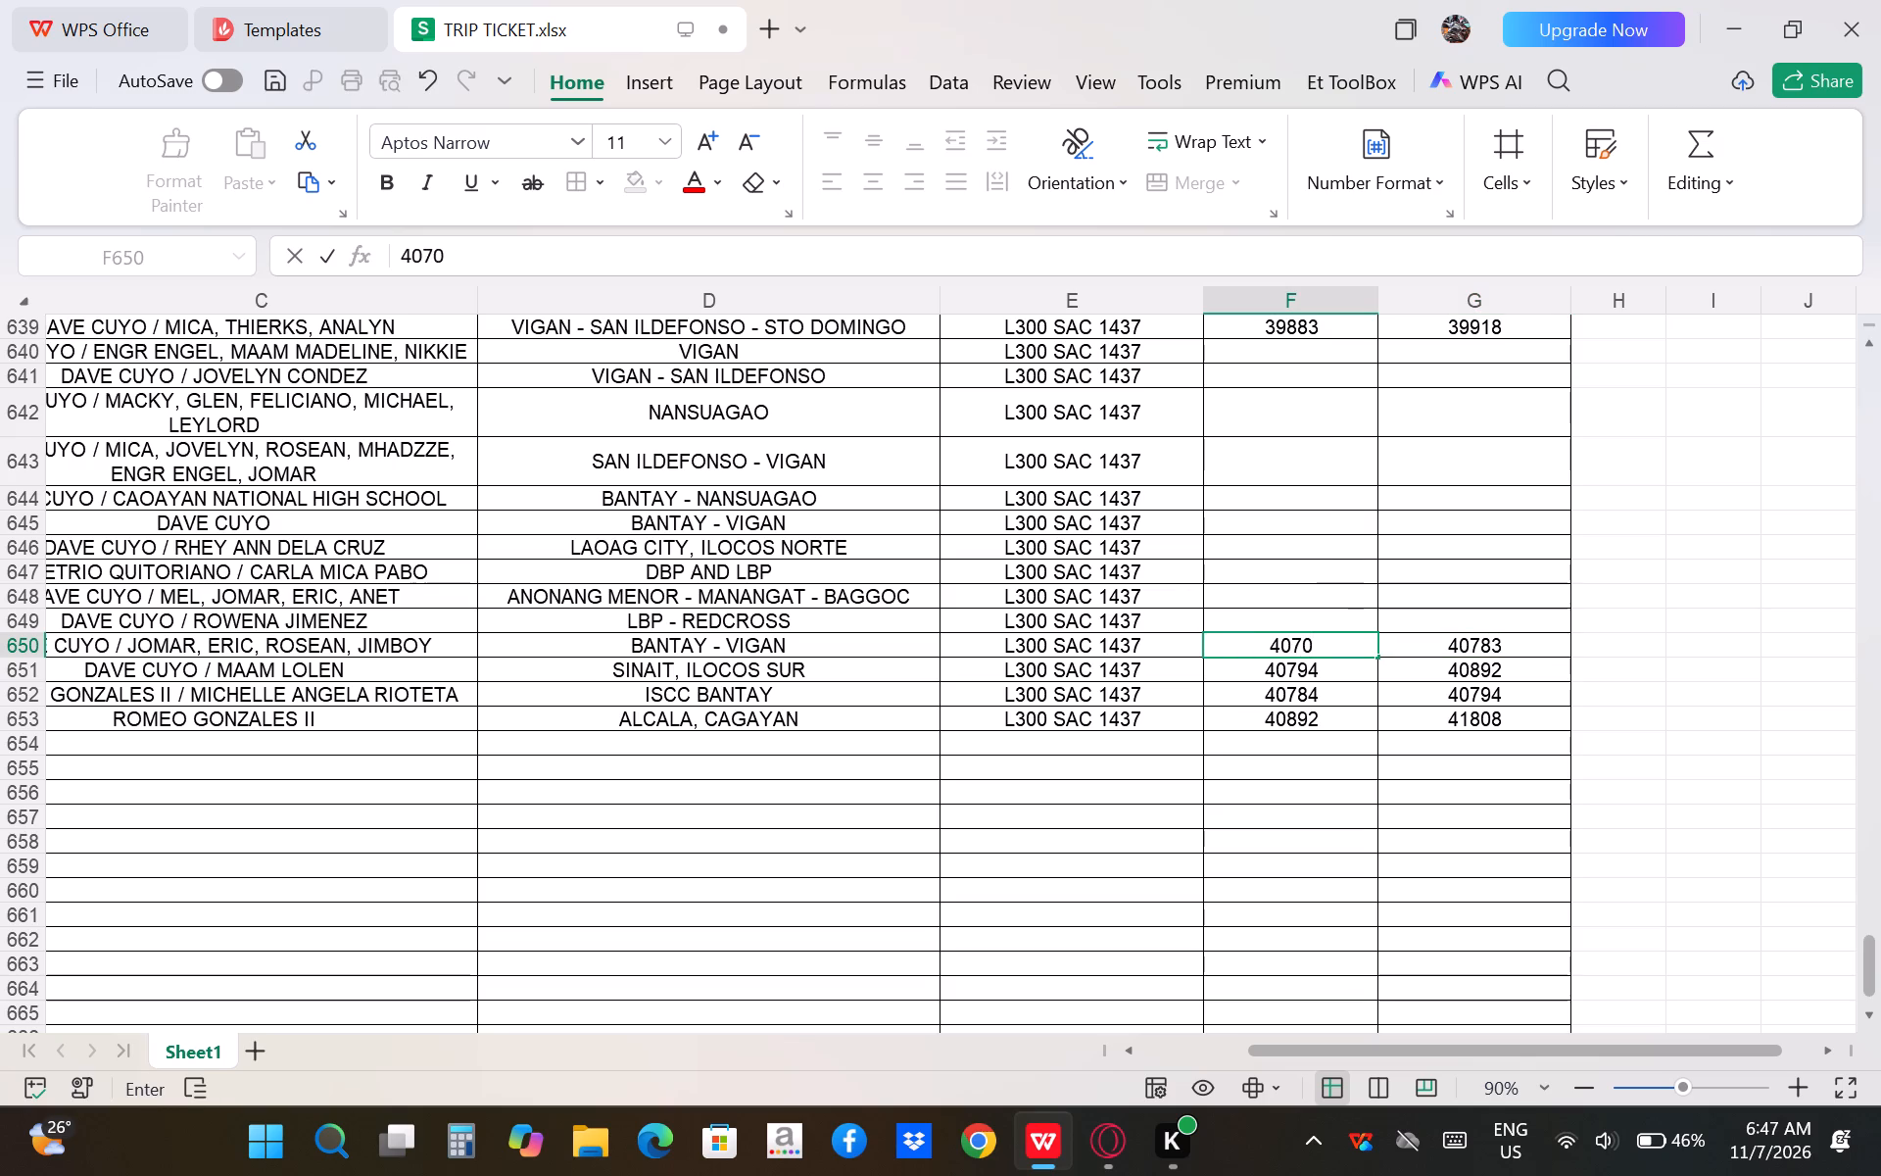
key(BackSpace)
text(50)
key(Up)
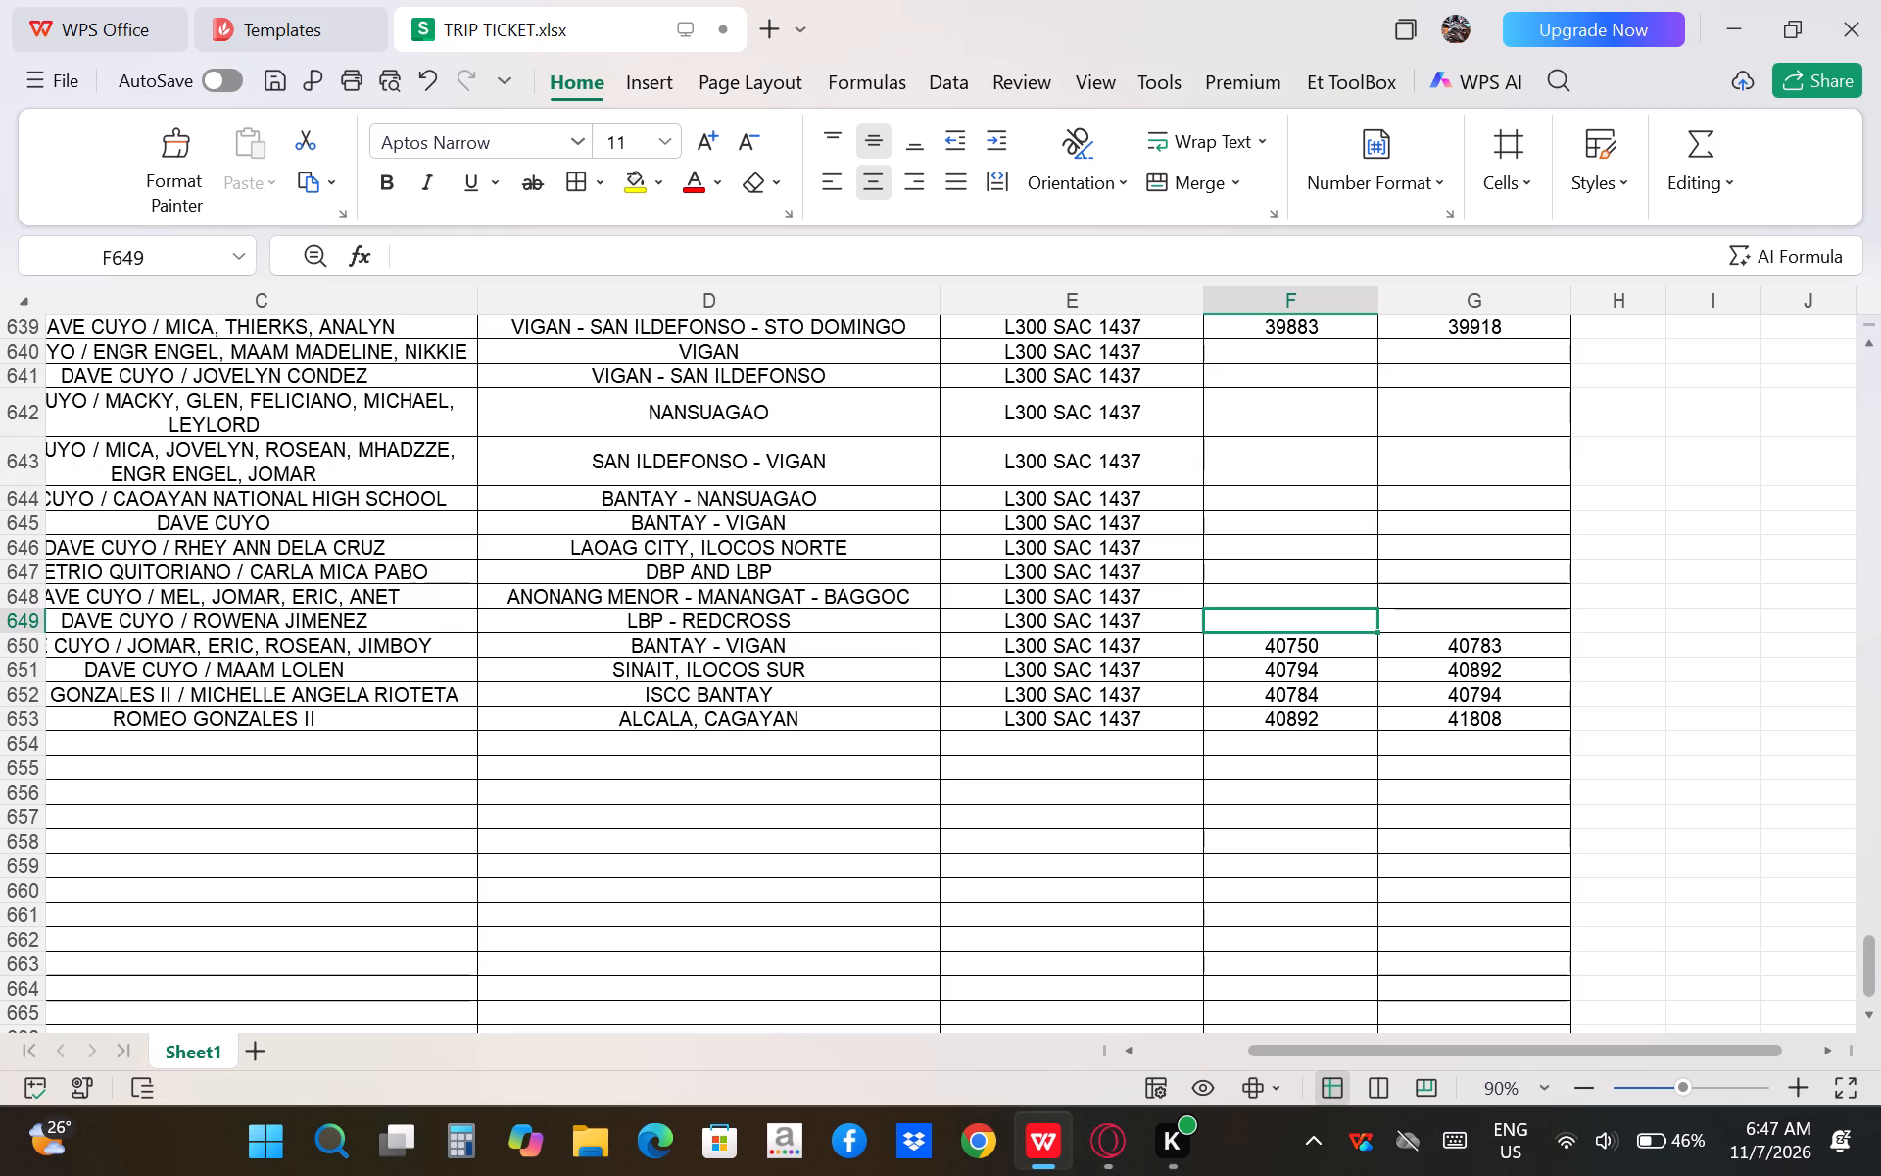
Enter 40722 in F649 and 40750 in G649 for the LBP - REDCROSS trip.
text(40722)
key(Right)
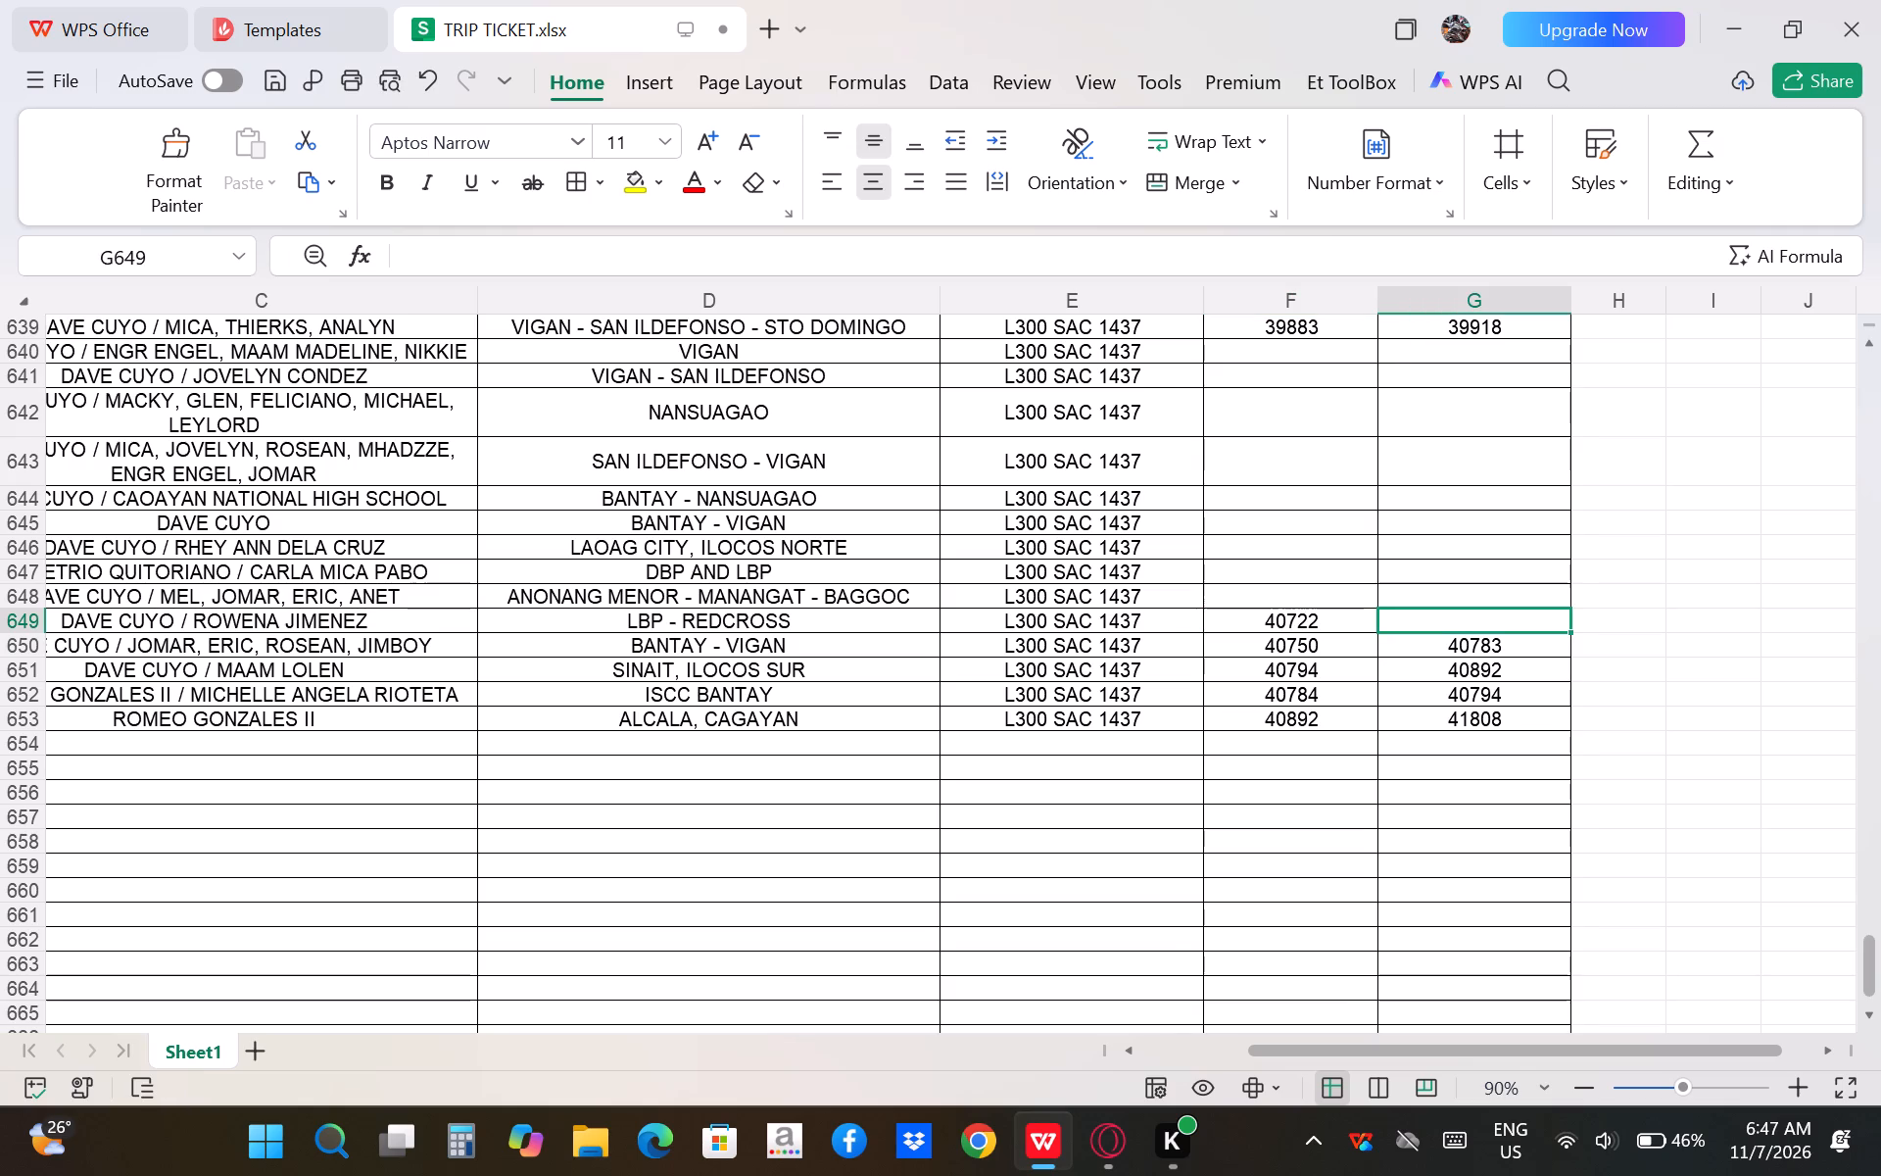
text(4074)
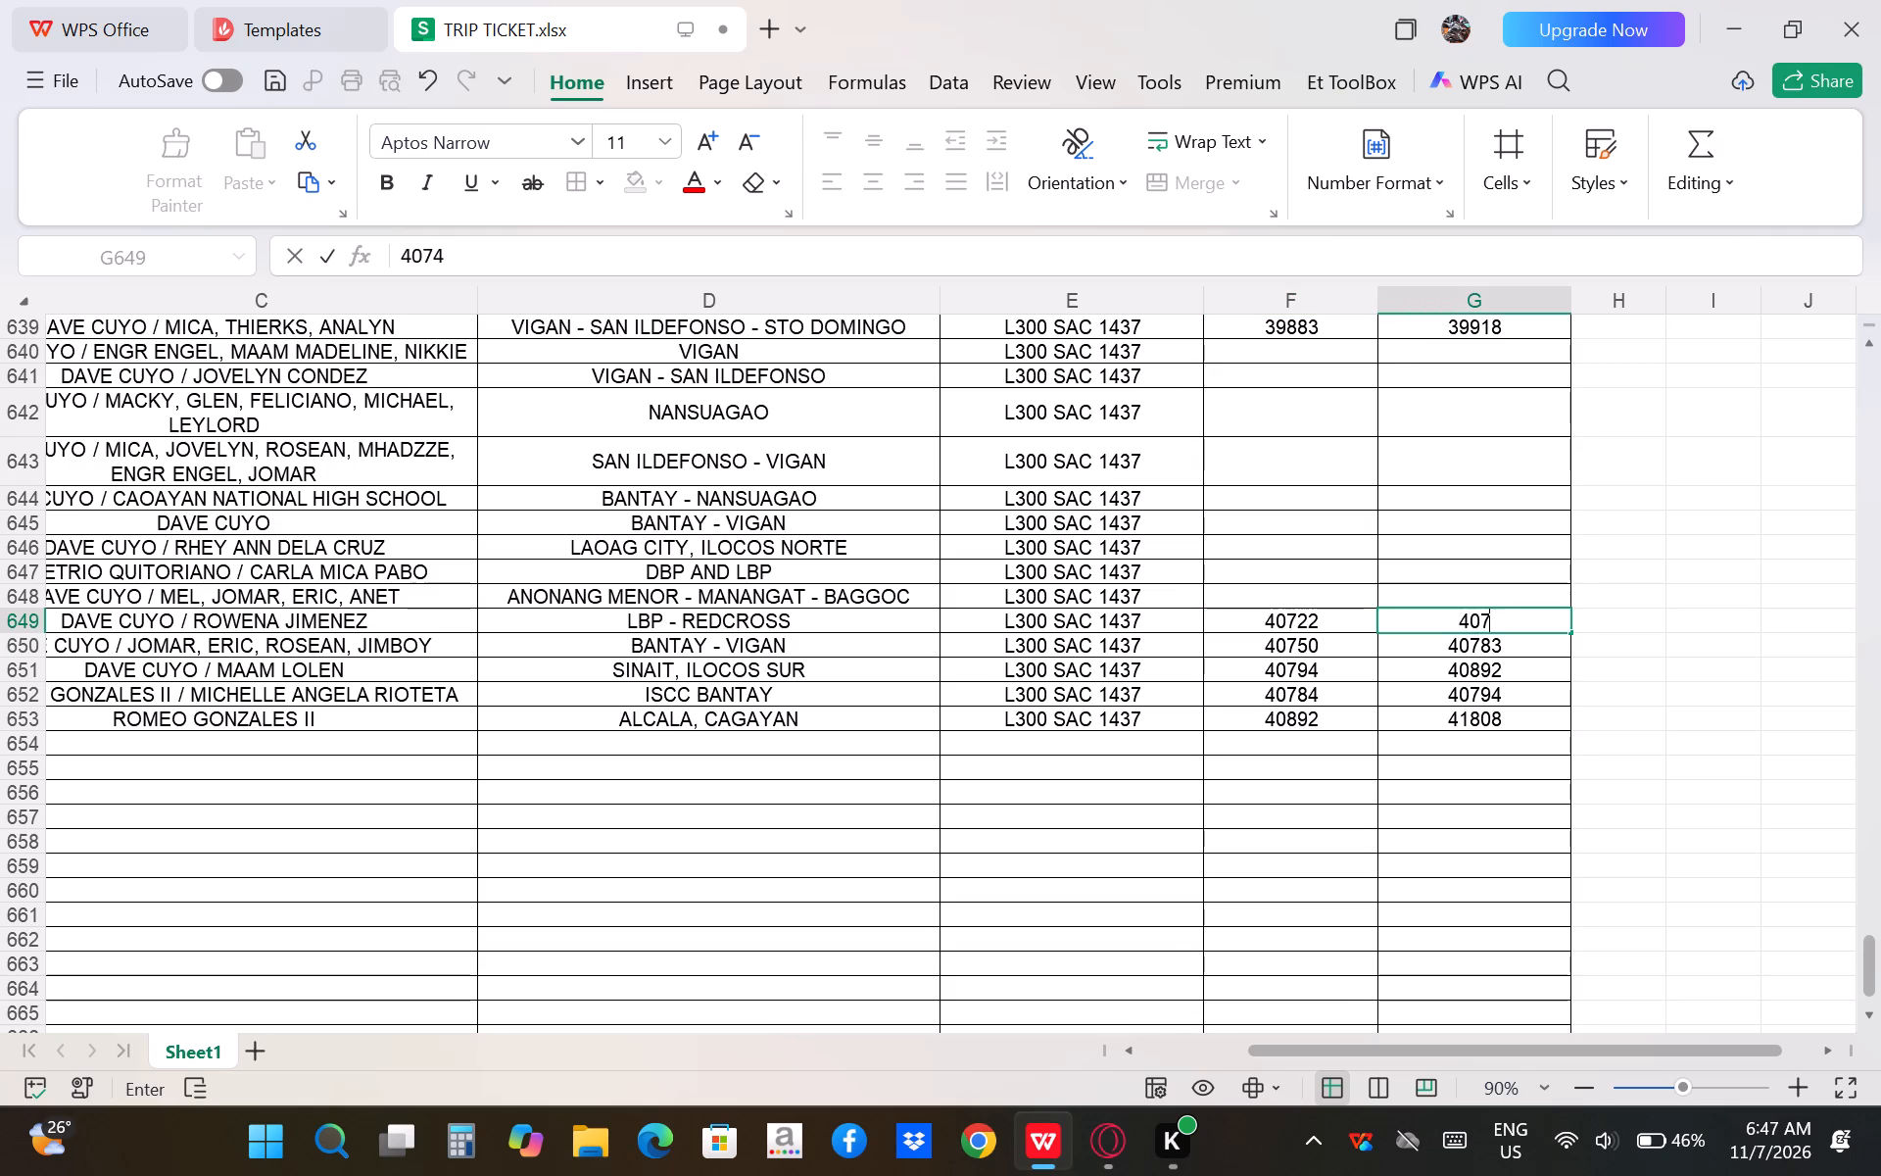
key(BackSpace)
text(50)
key(Up)
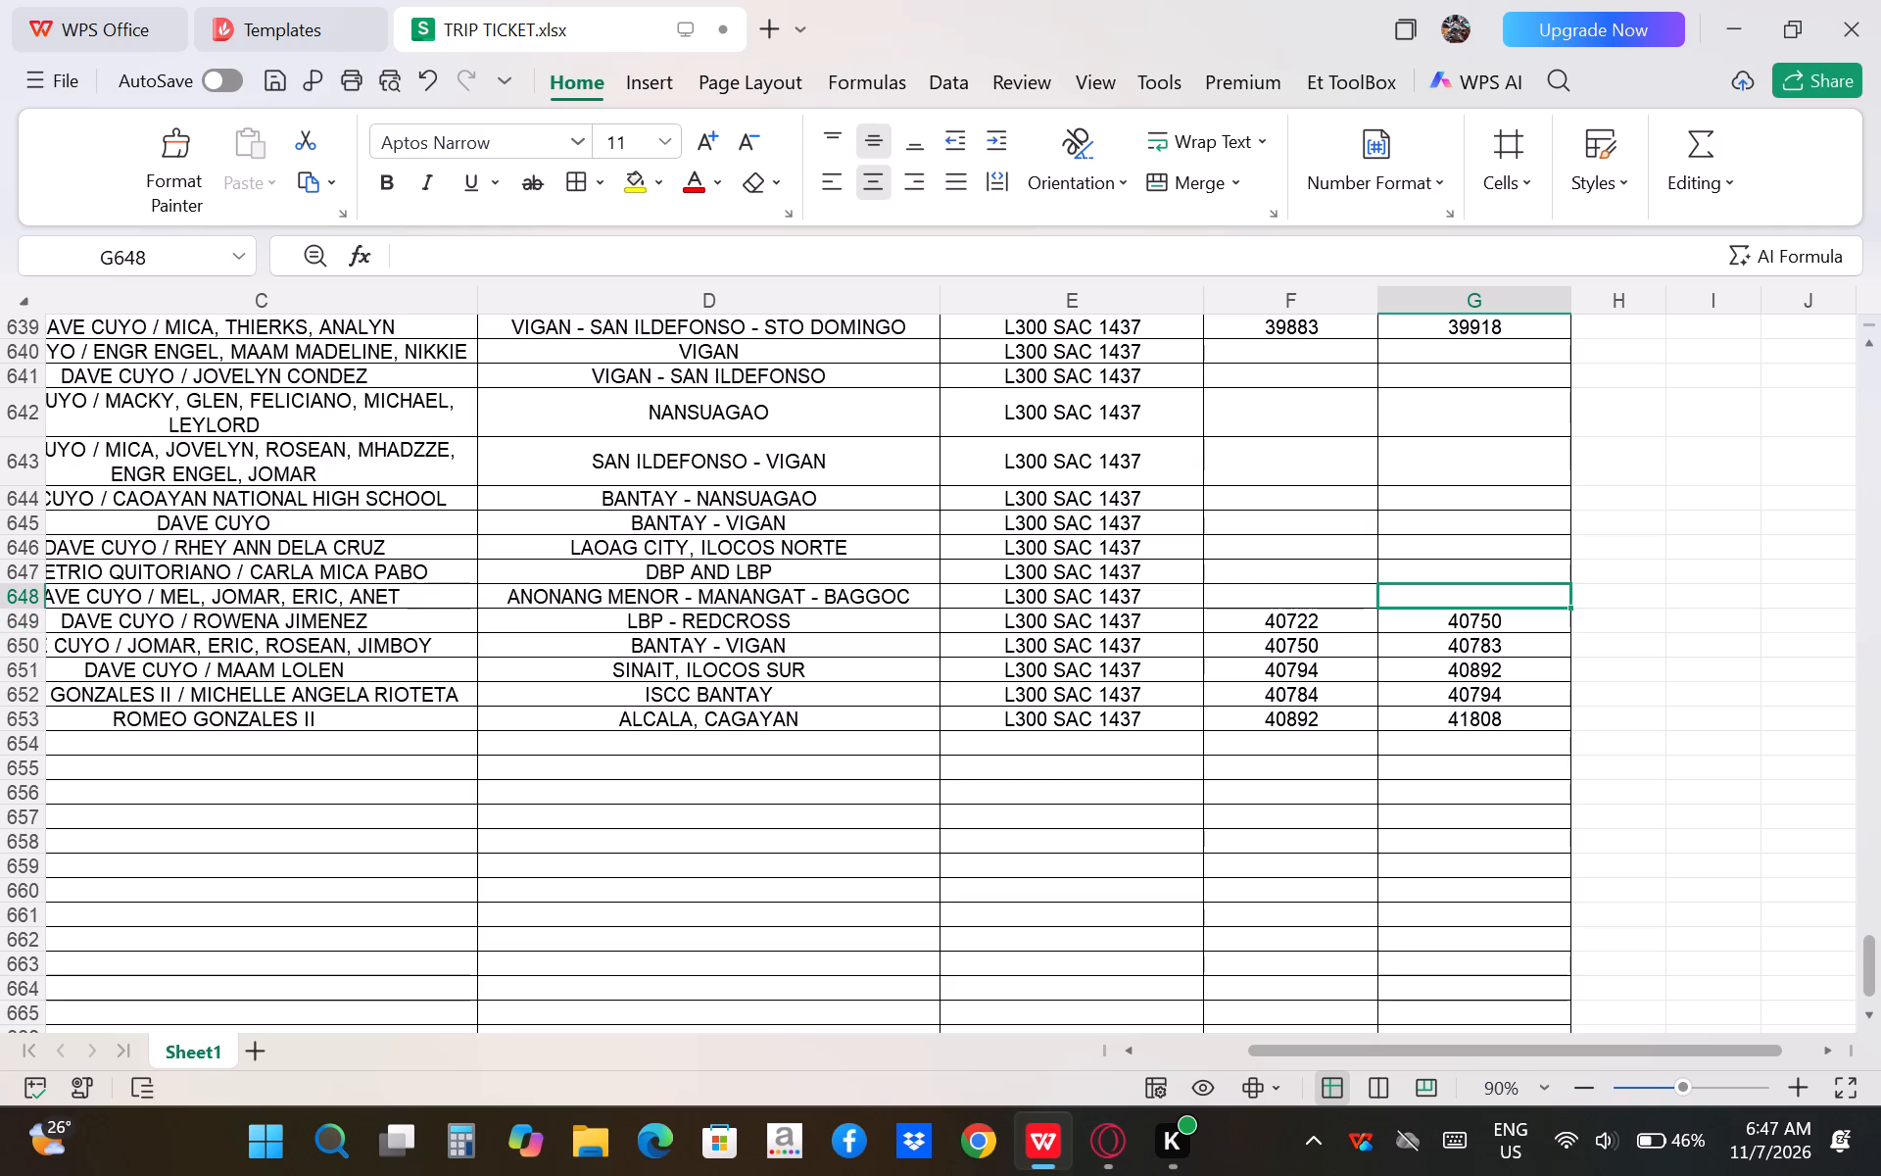
Enter 40722 in G648 and 40715 in F648 for the ANONANG MENOR - MANANGAT - BAGGOC trip.
text(40722)
key(Left)
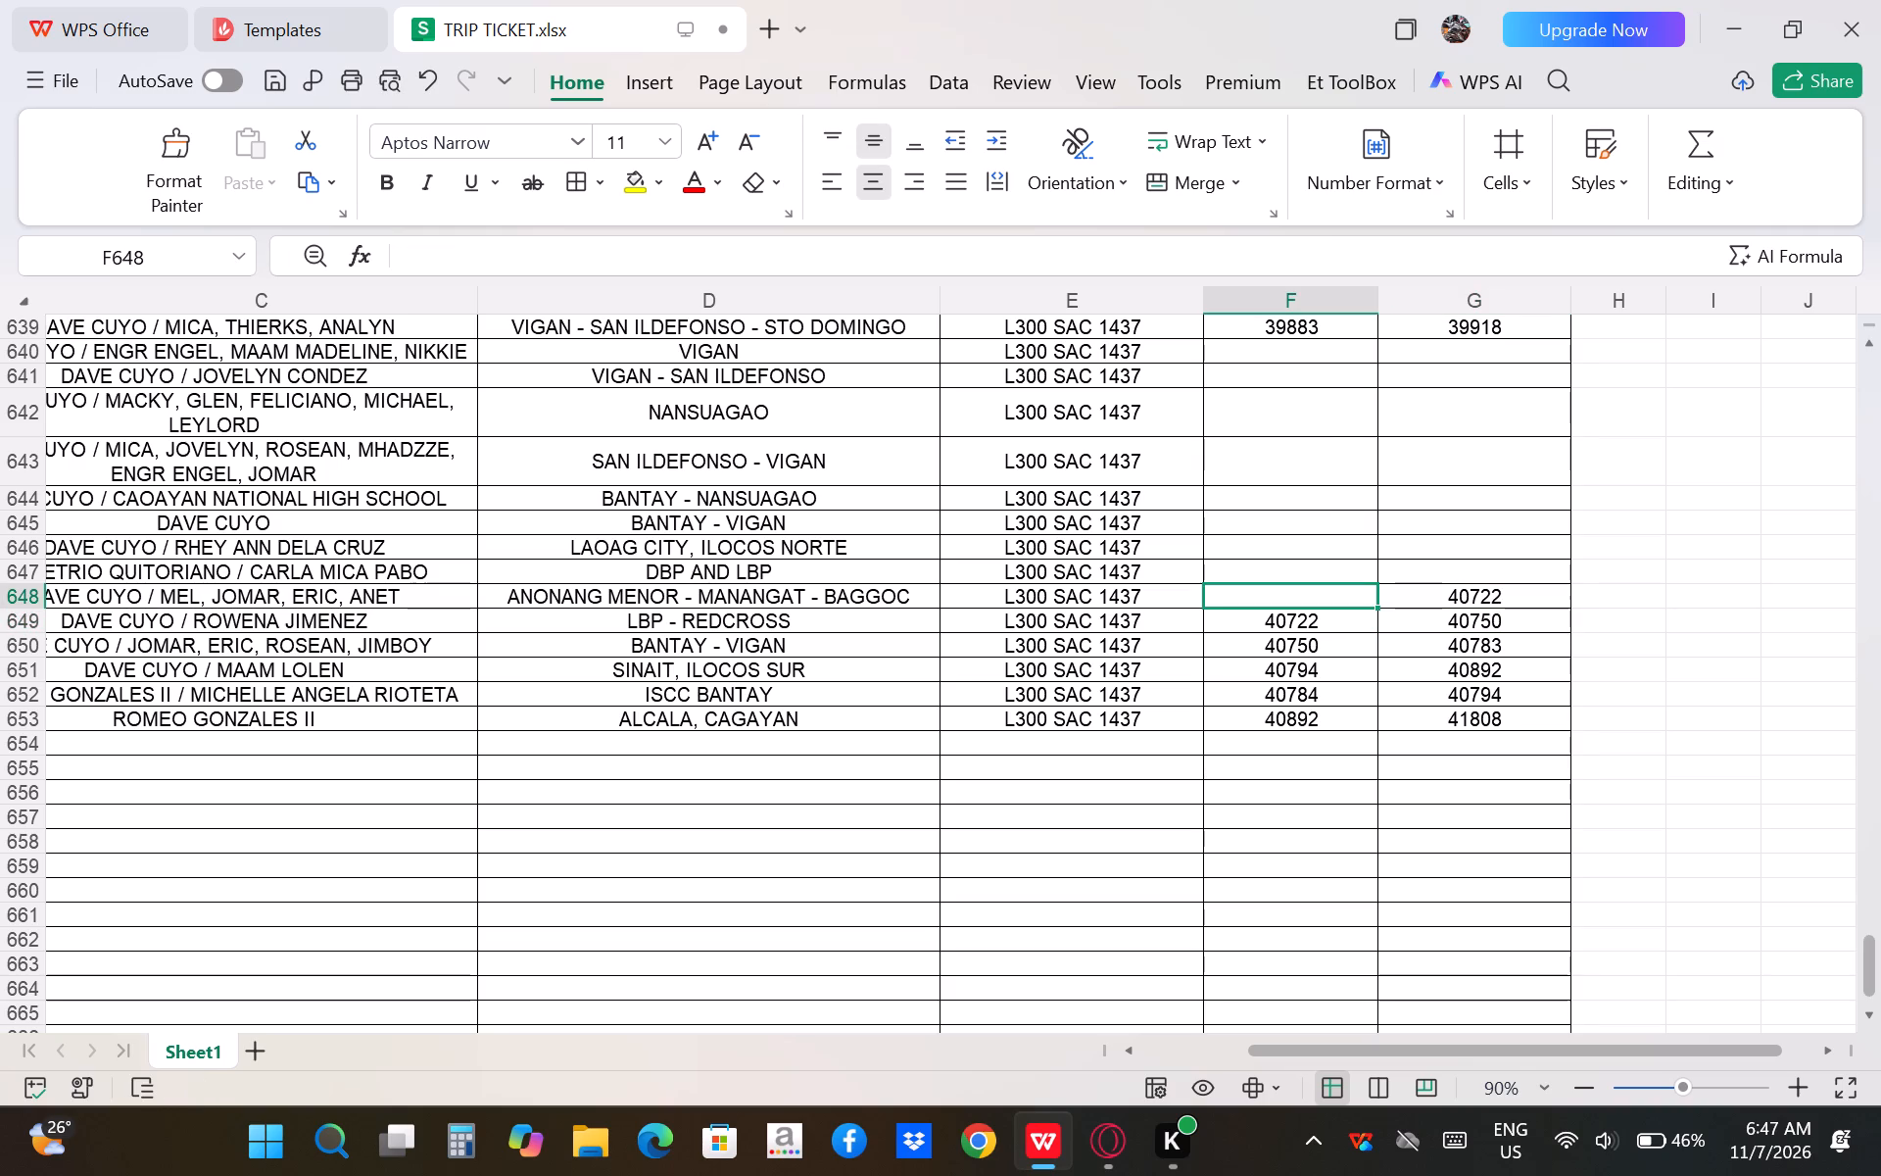
text(40715)
key(Up)
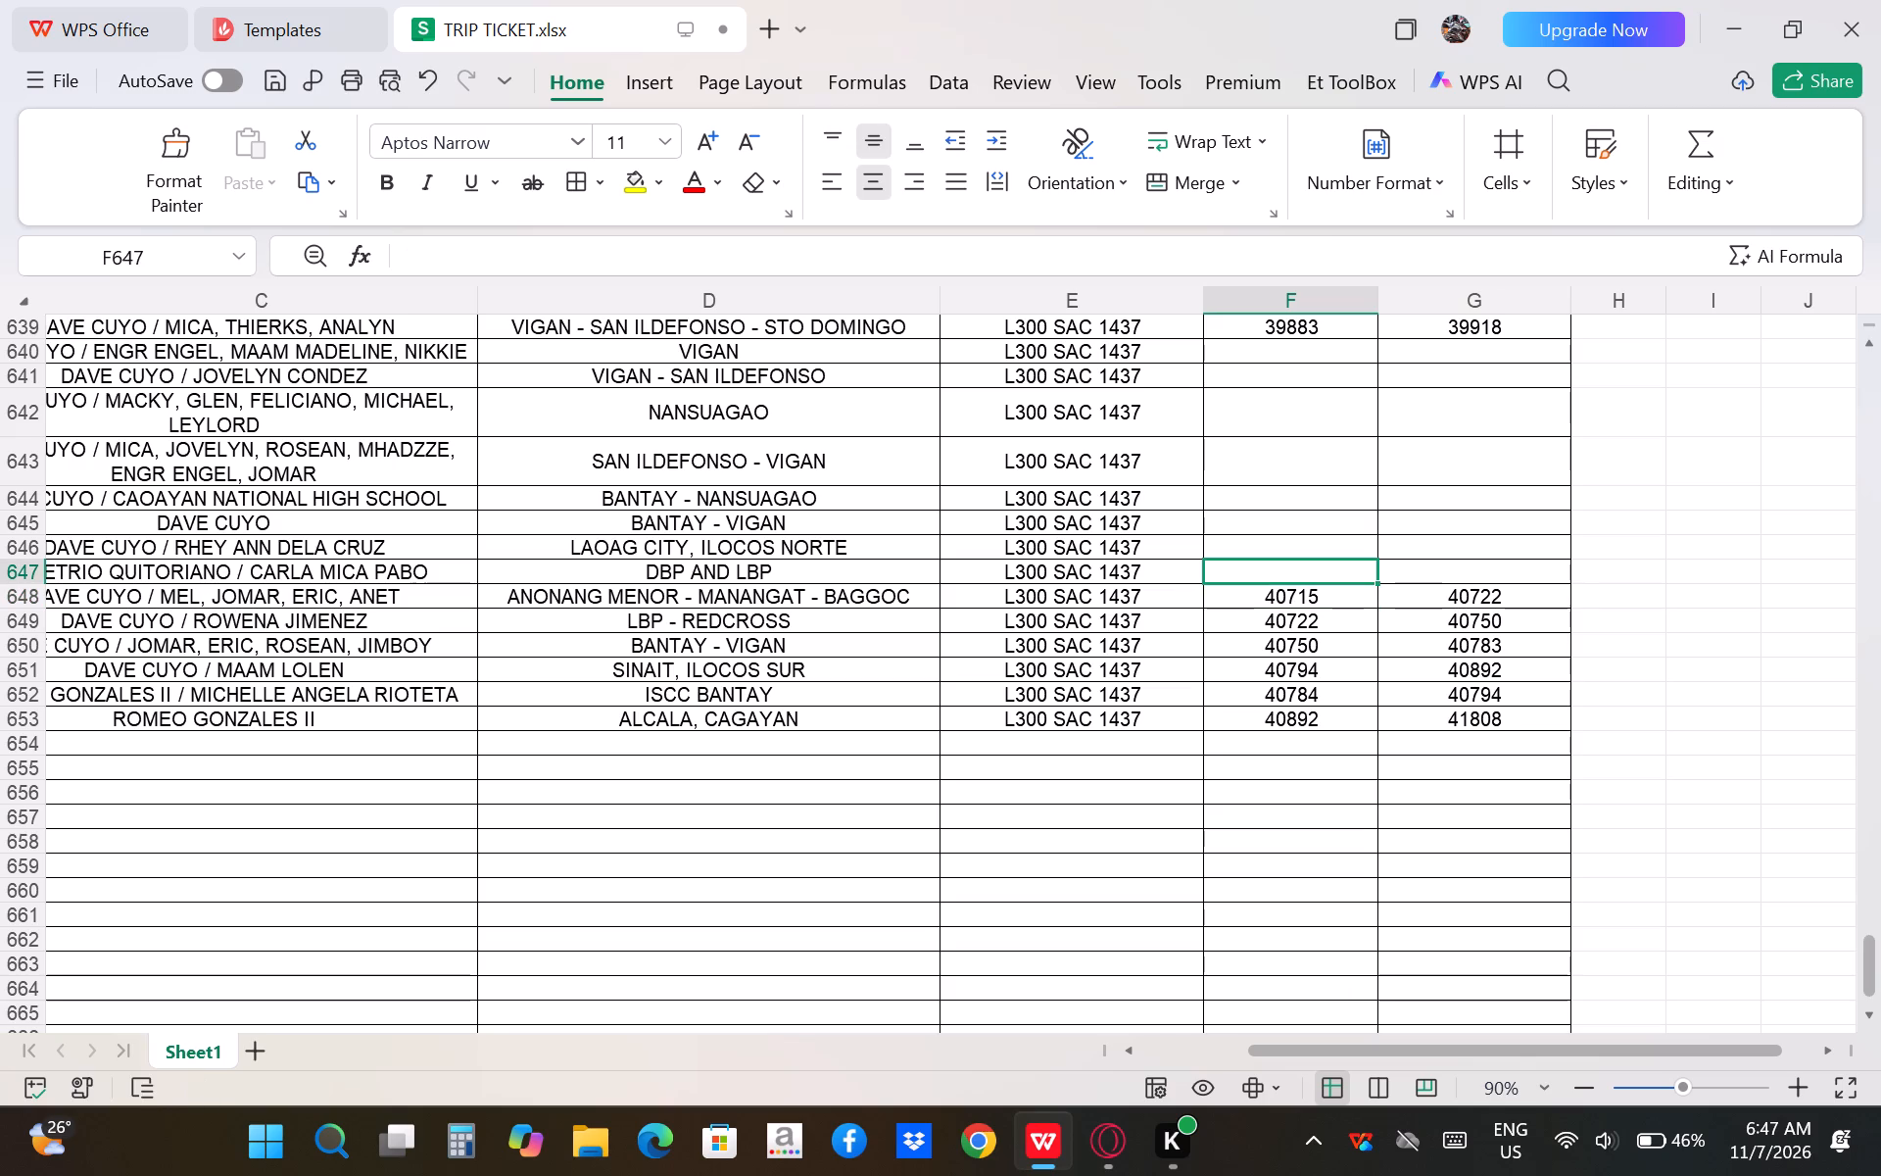
Enter 40154 in F647 and 40180 in G647 for the DBP AND LBP trip.
key(4)
key(0)
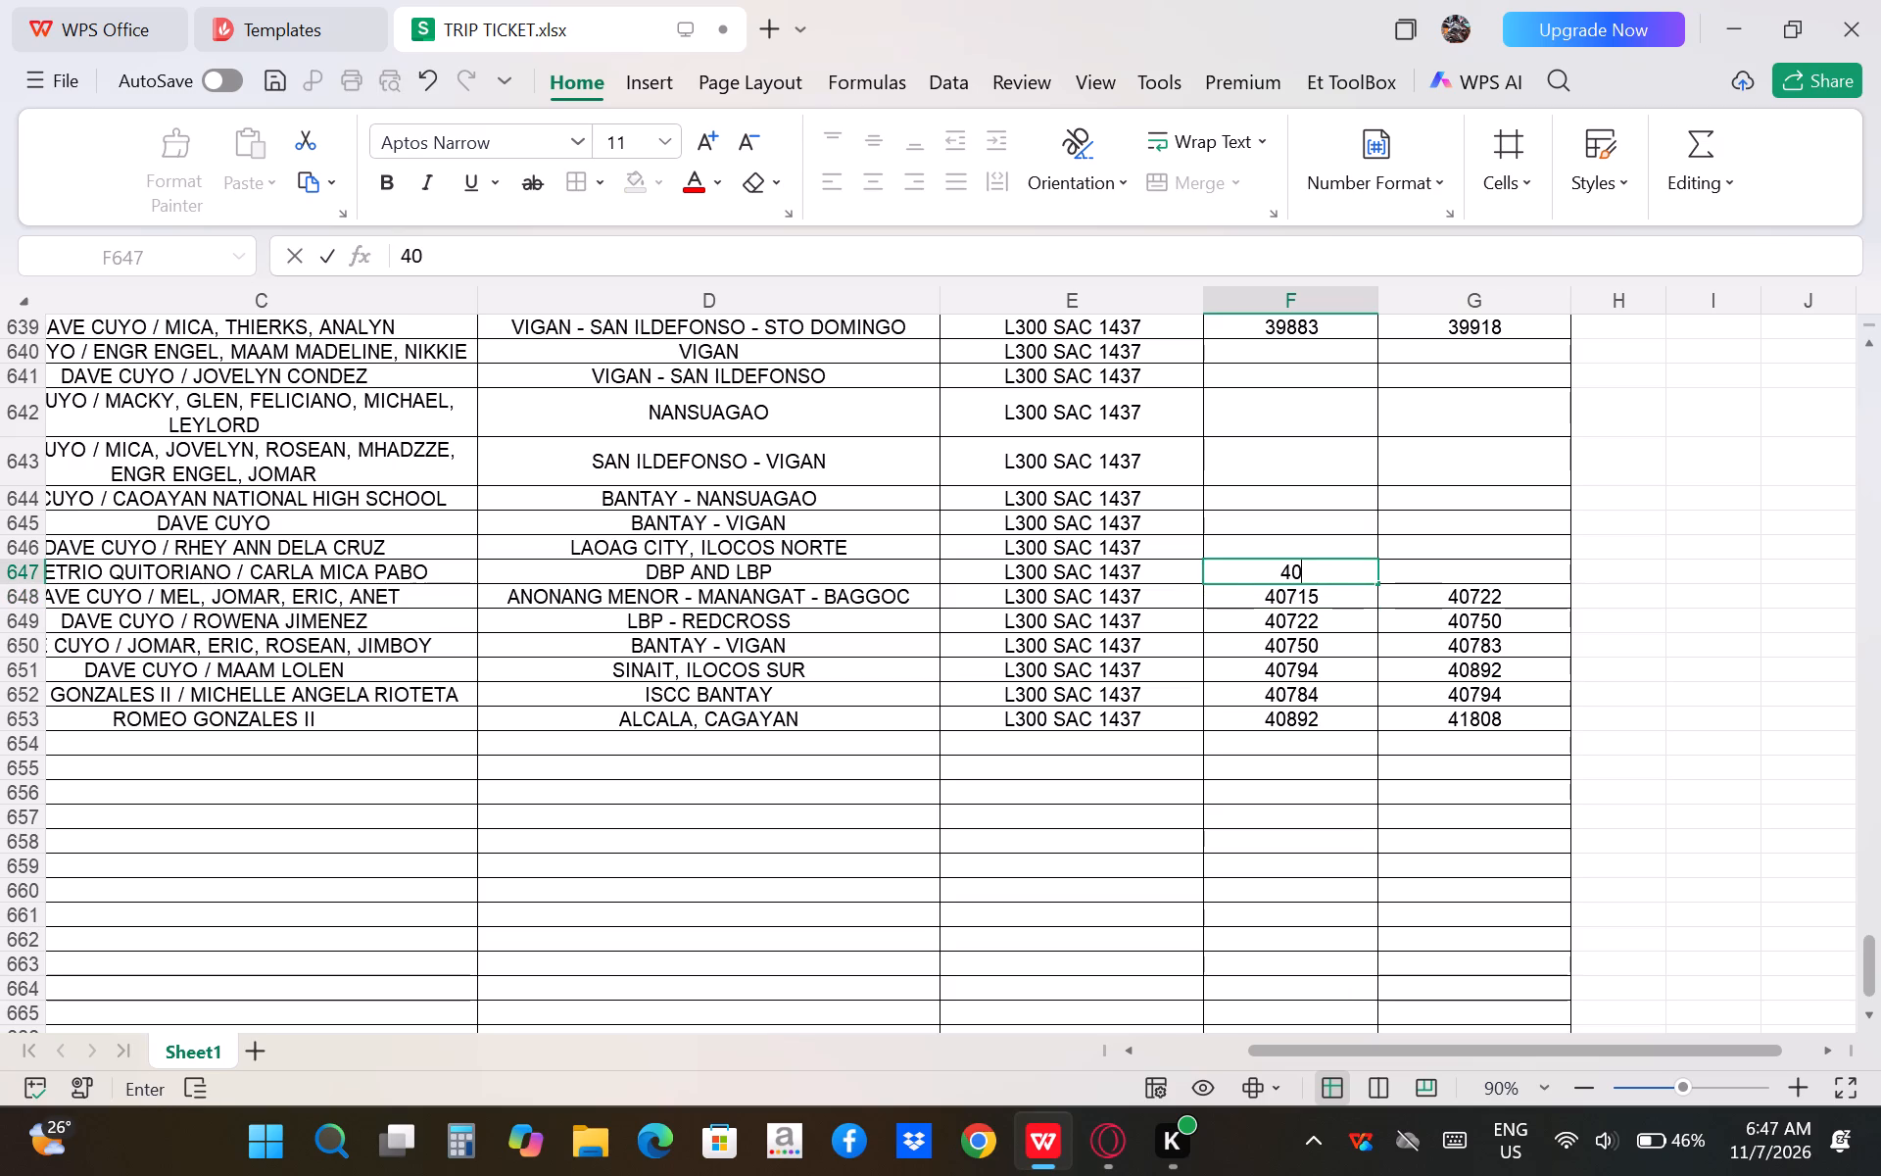
text(154)
key(Right)
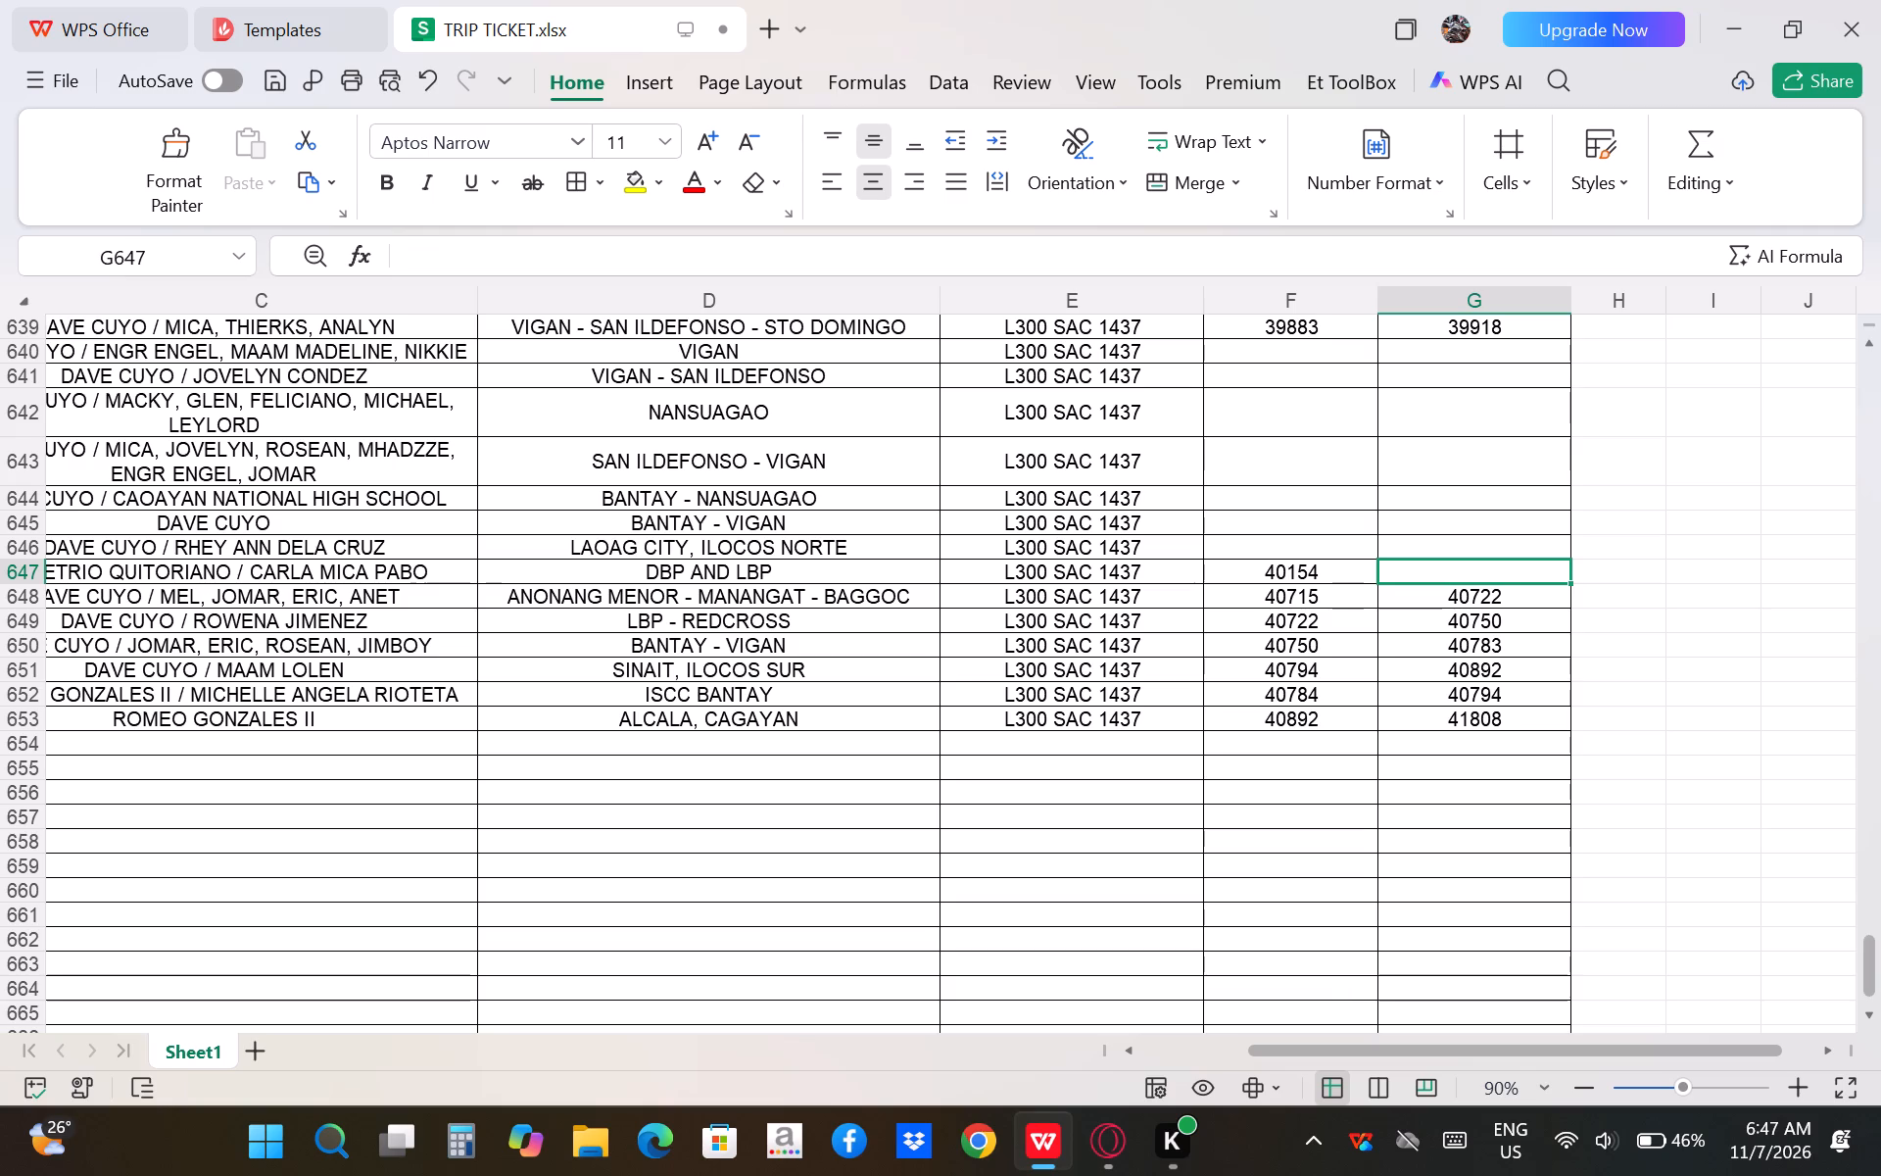
text(40280)
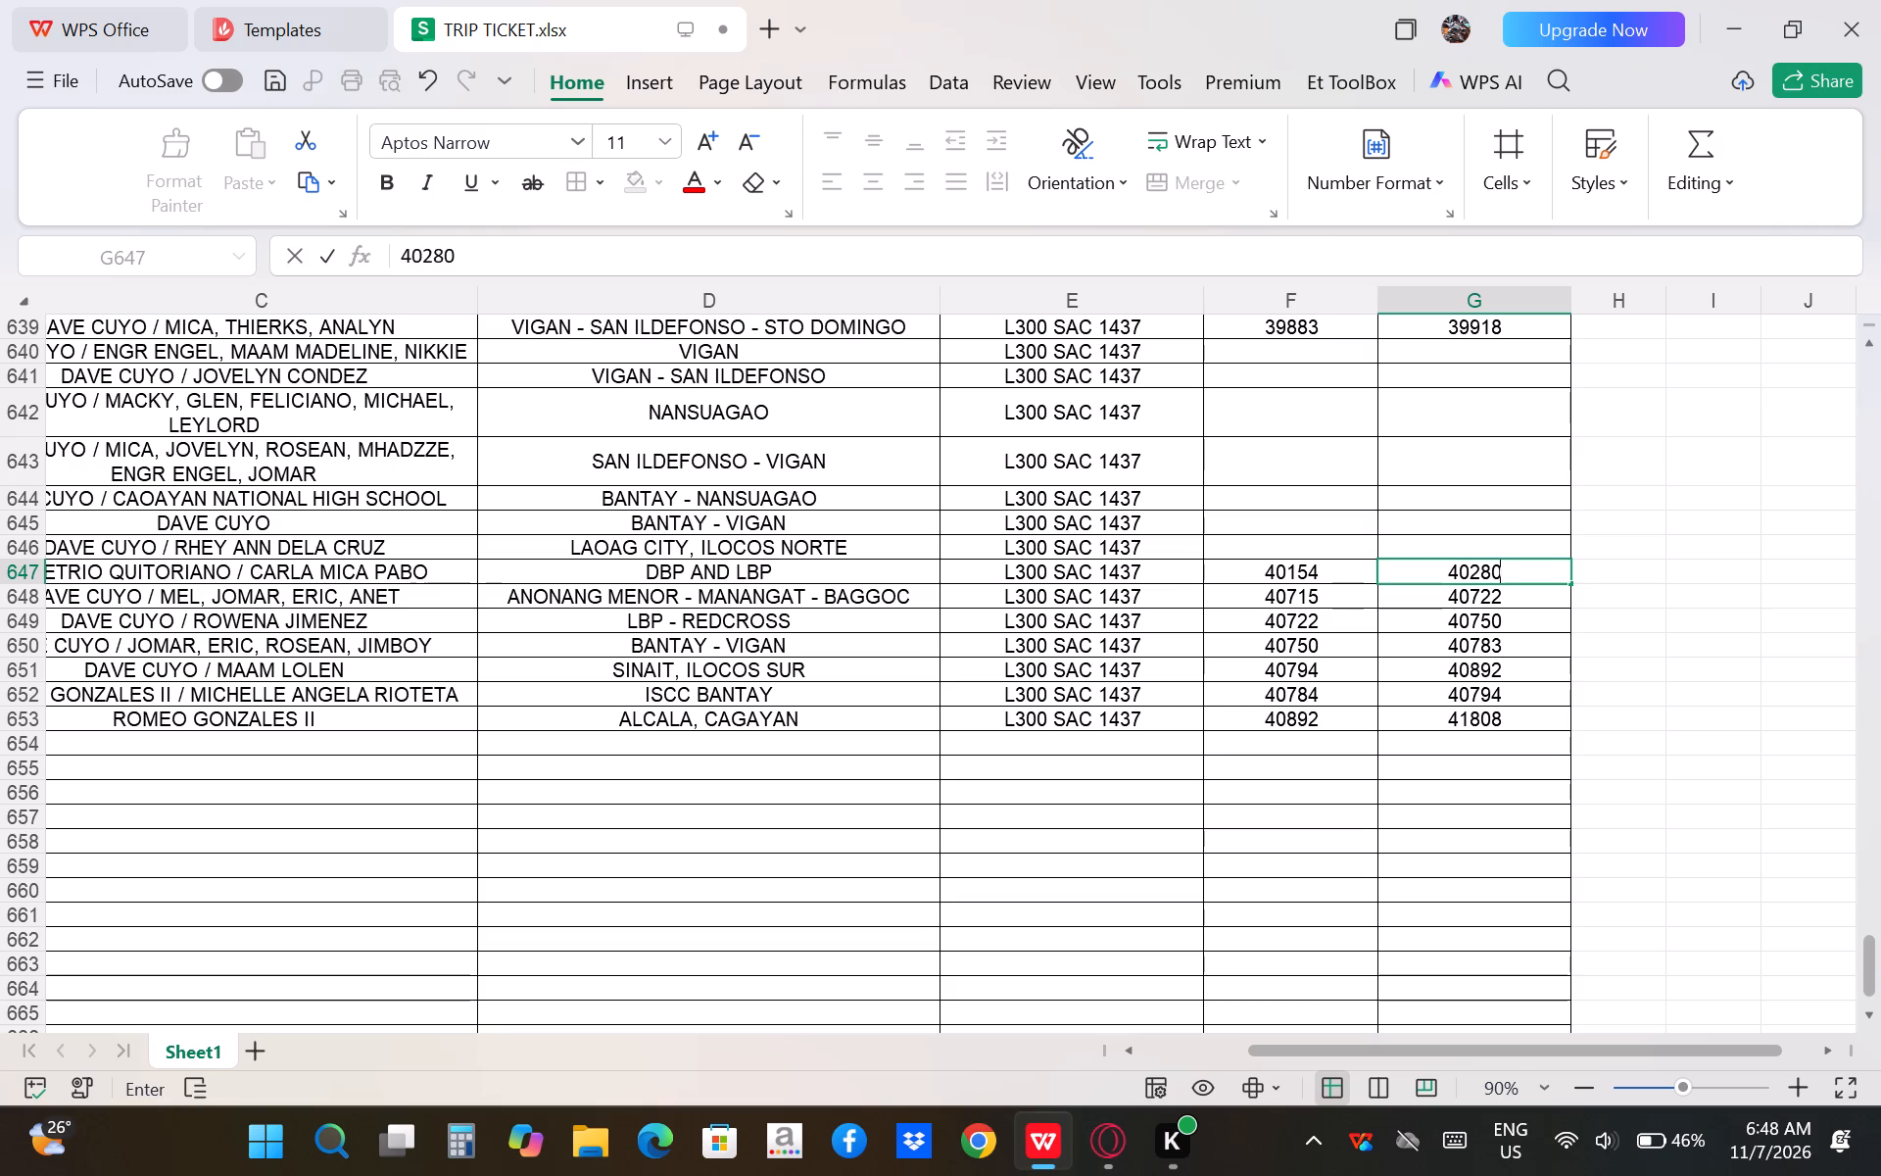
key(BackSpace)
key(BackSpace)
key(BackSpace)
text(180)
key(Up)
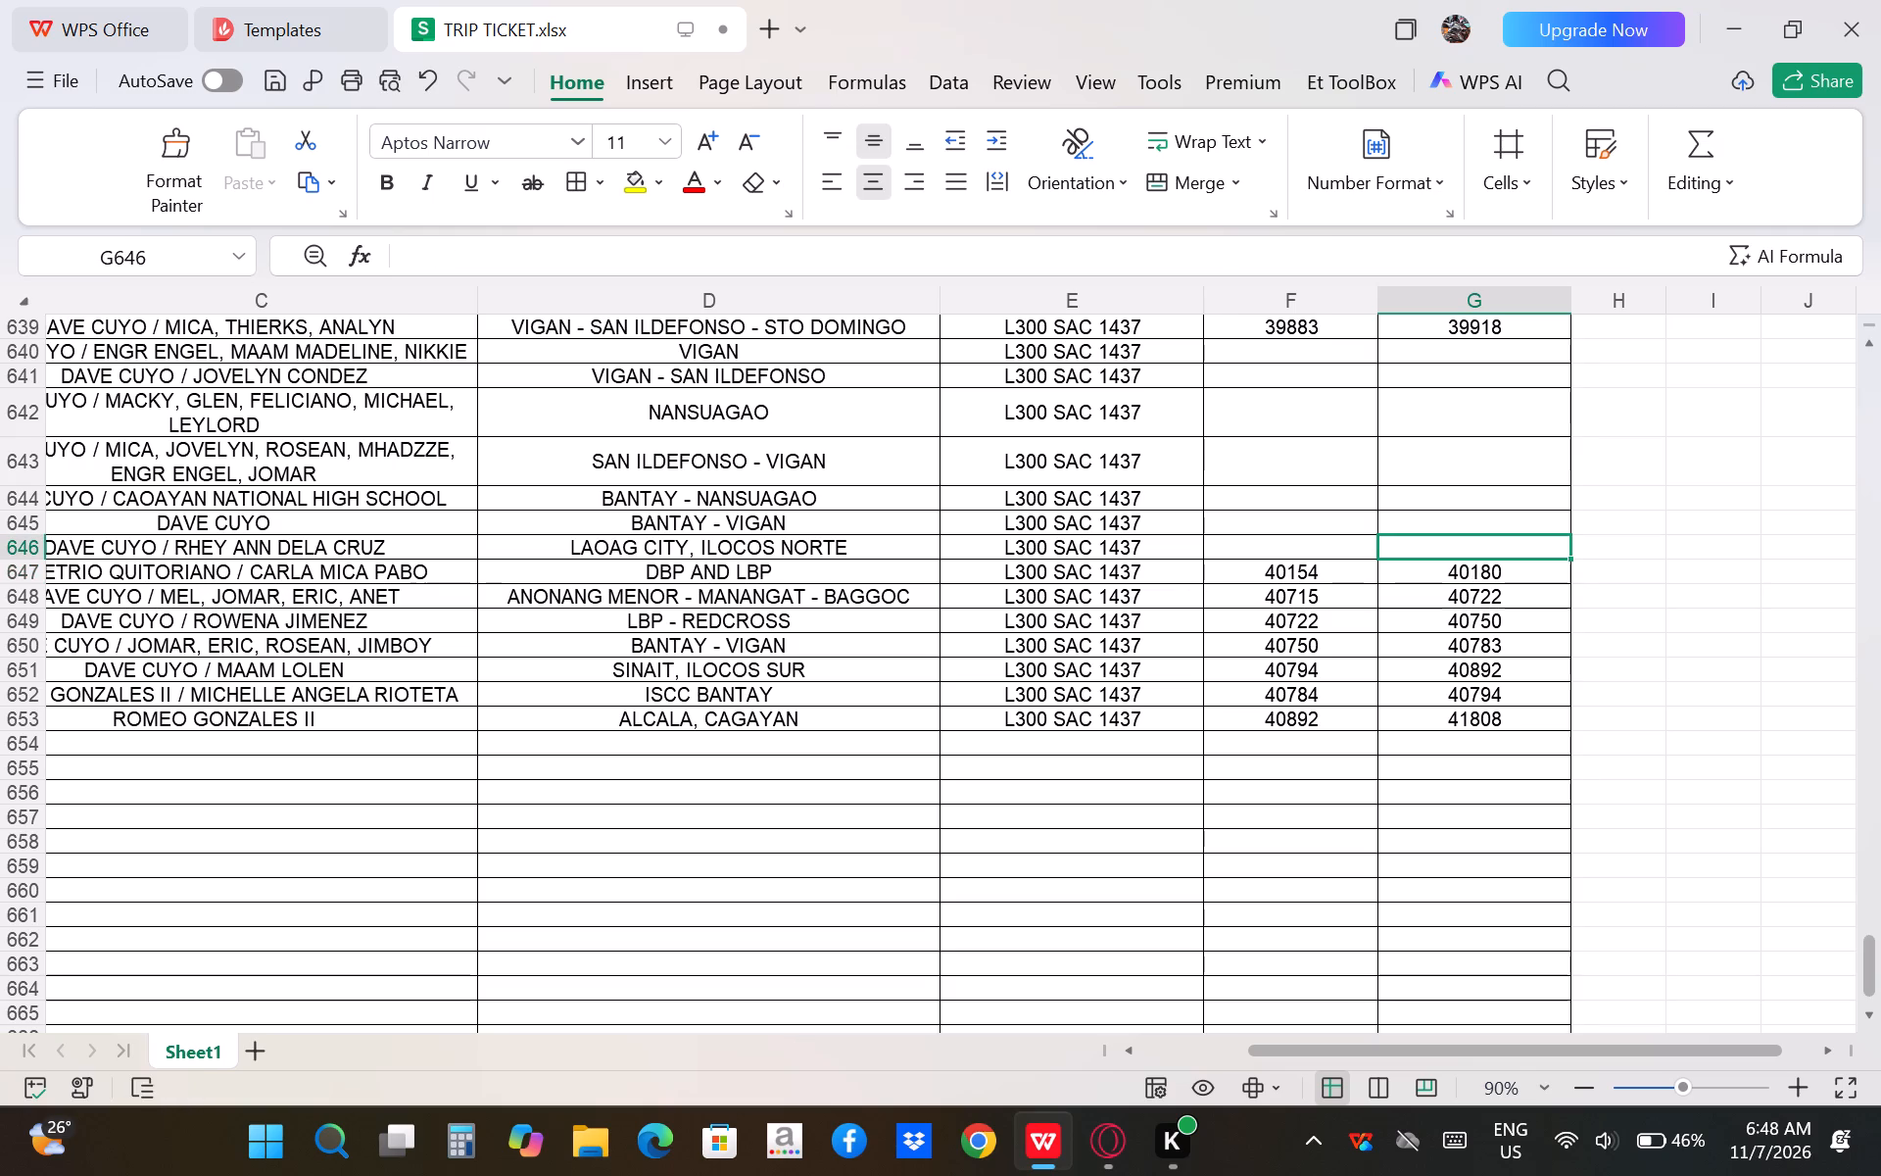
Enter 40154 in G646 and 39967 in F646 for the LAOAG CITY, ILOCOS NORTE trip.
text(40154)
key(Left)
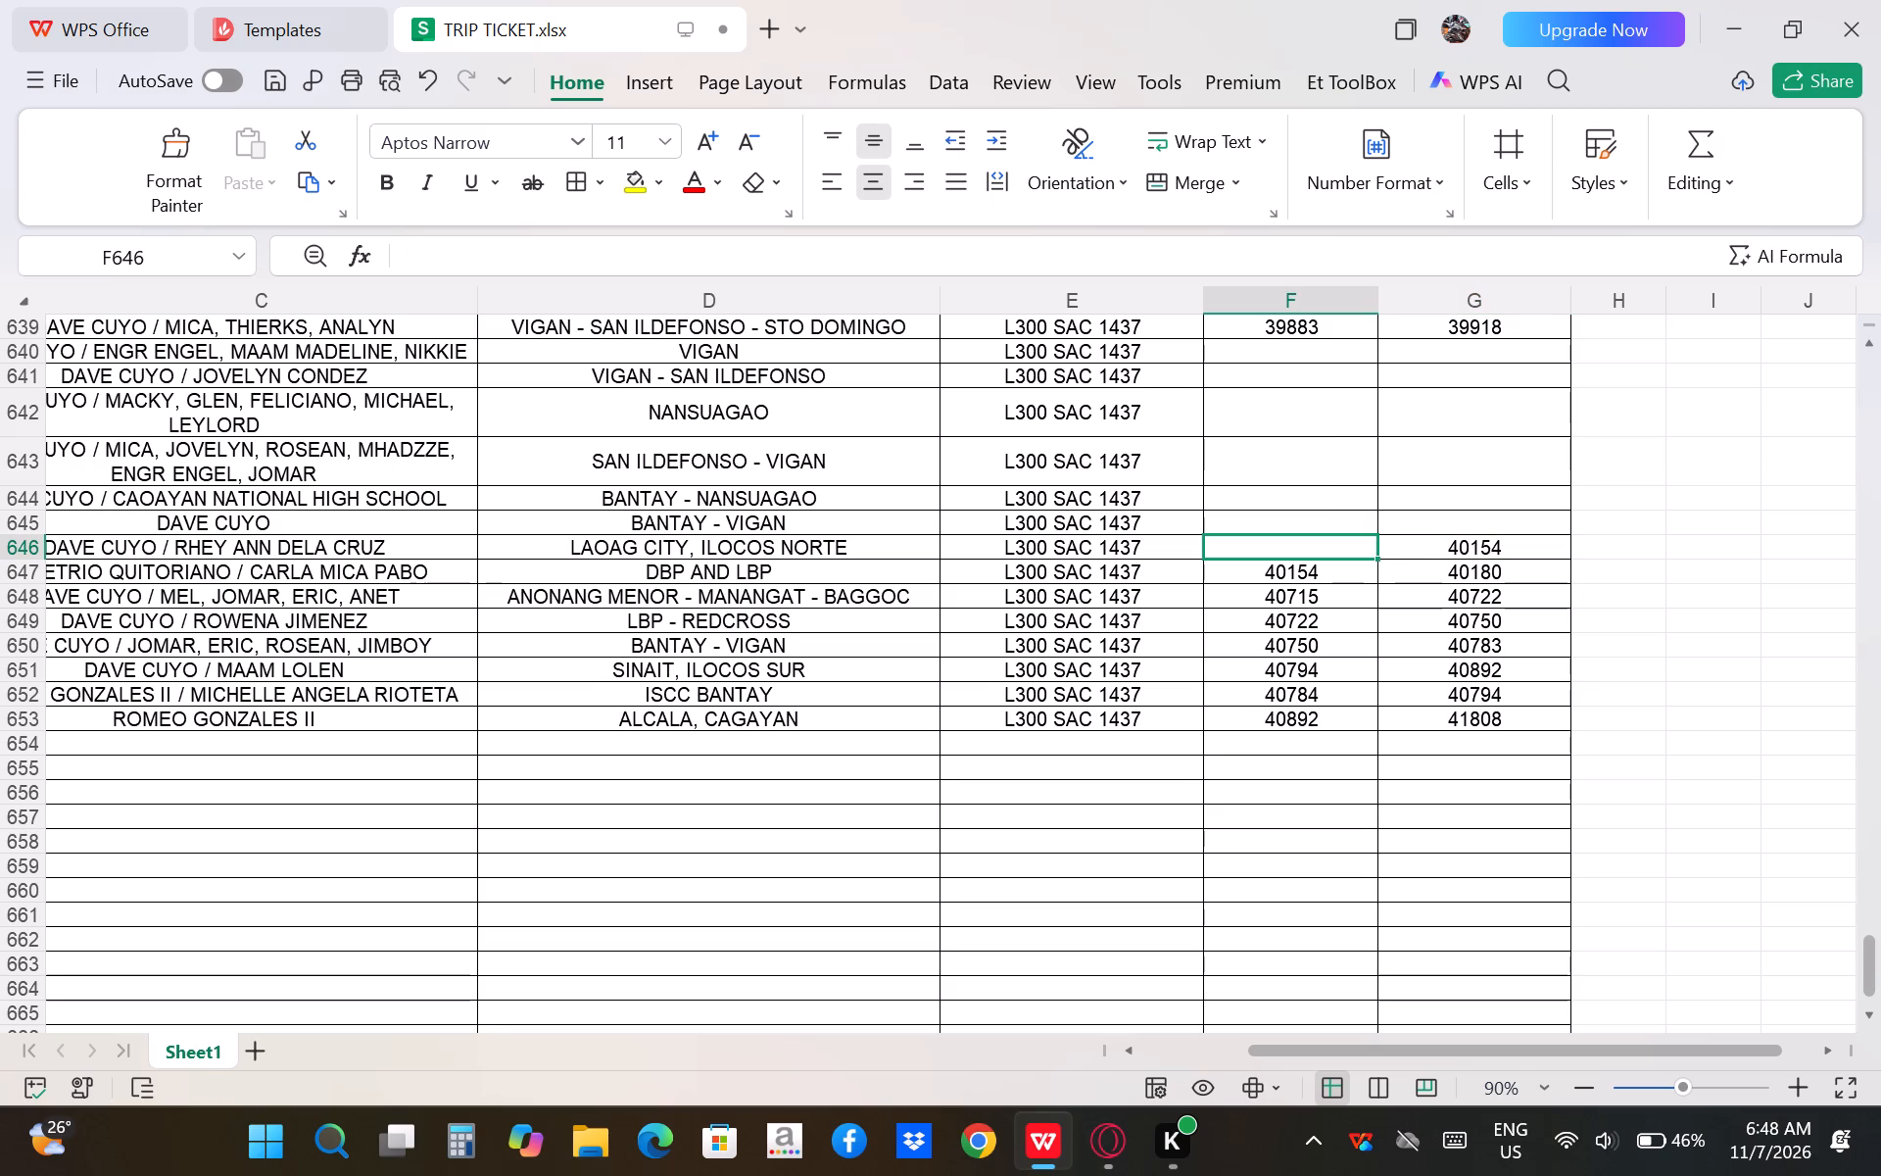
text(39967)
key(Up)
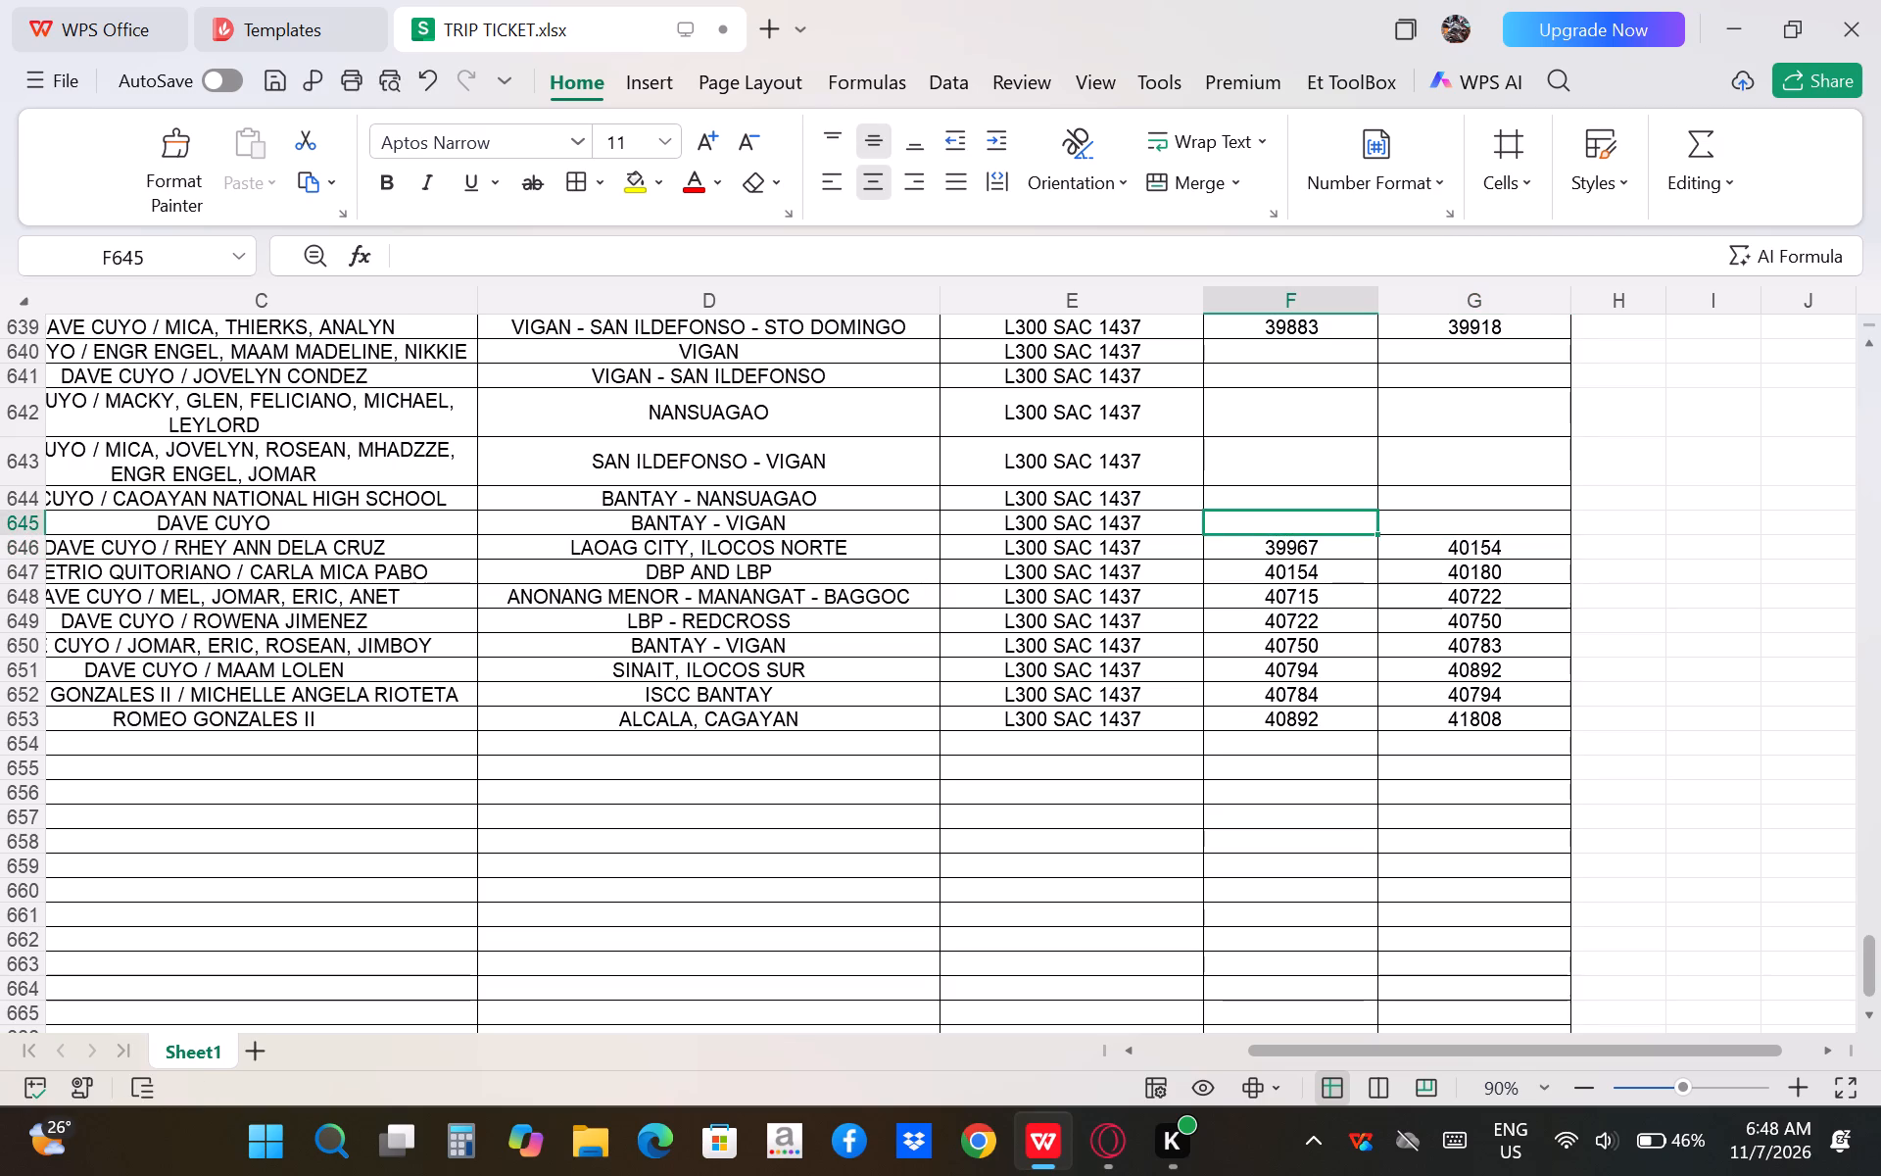
Enter 39959 in F645 and 39967 in G645 for the BANTAY - VIGAN trip.
text(39959)
key(Right)
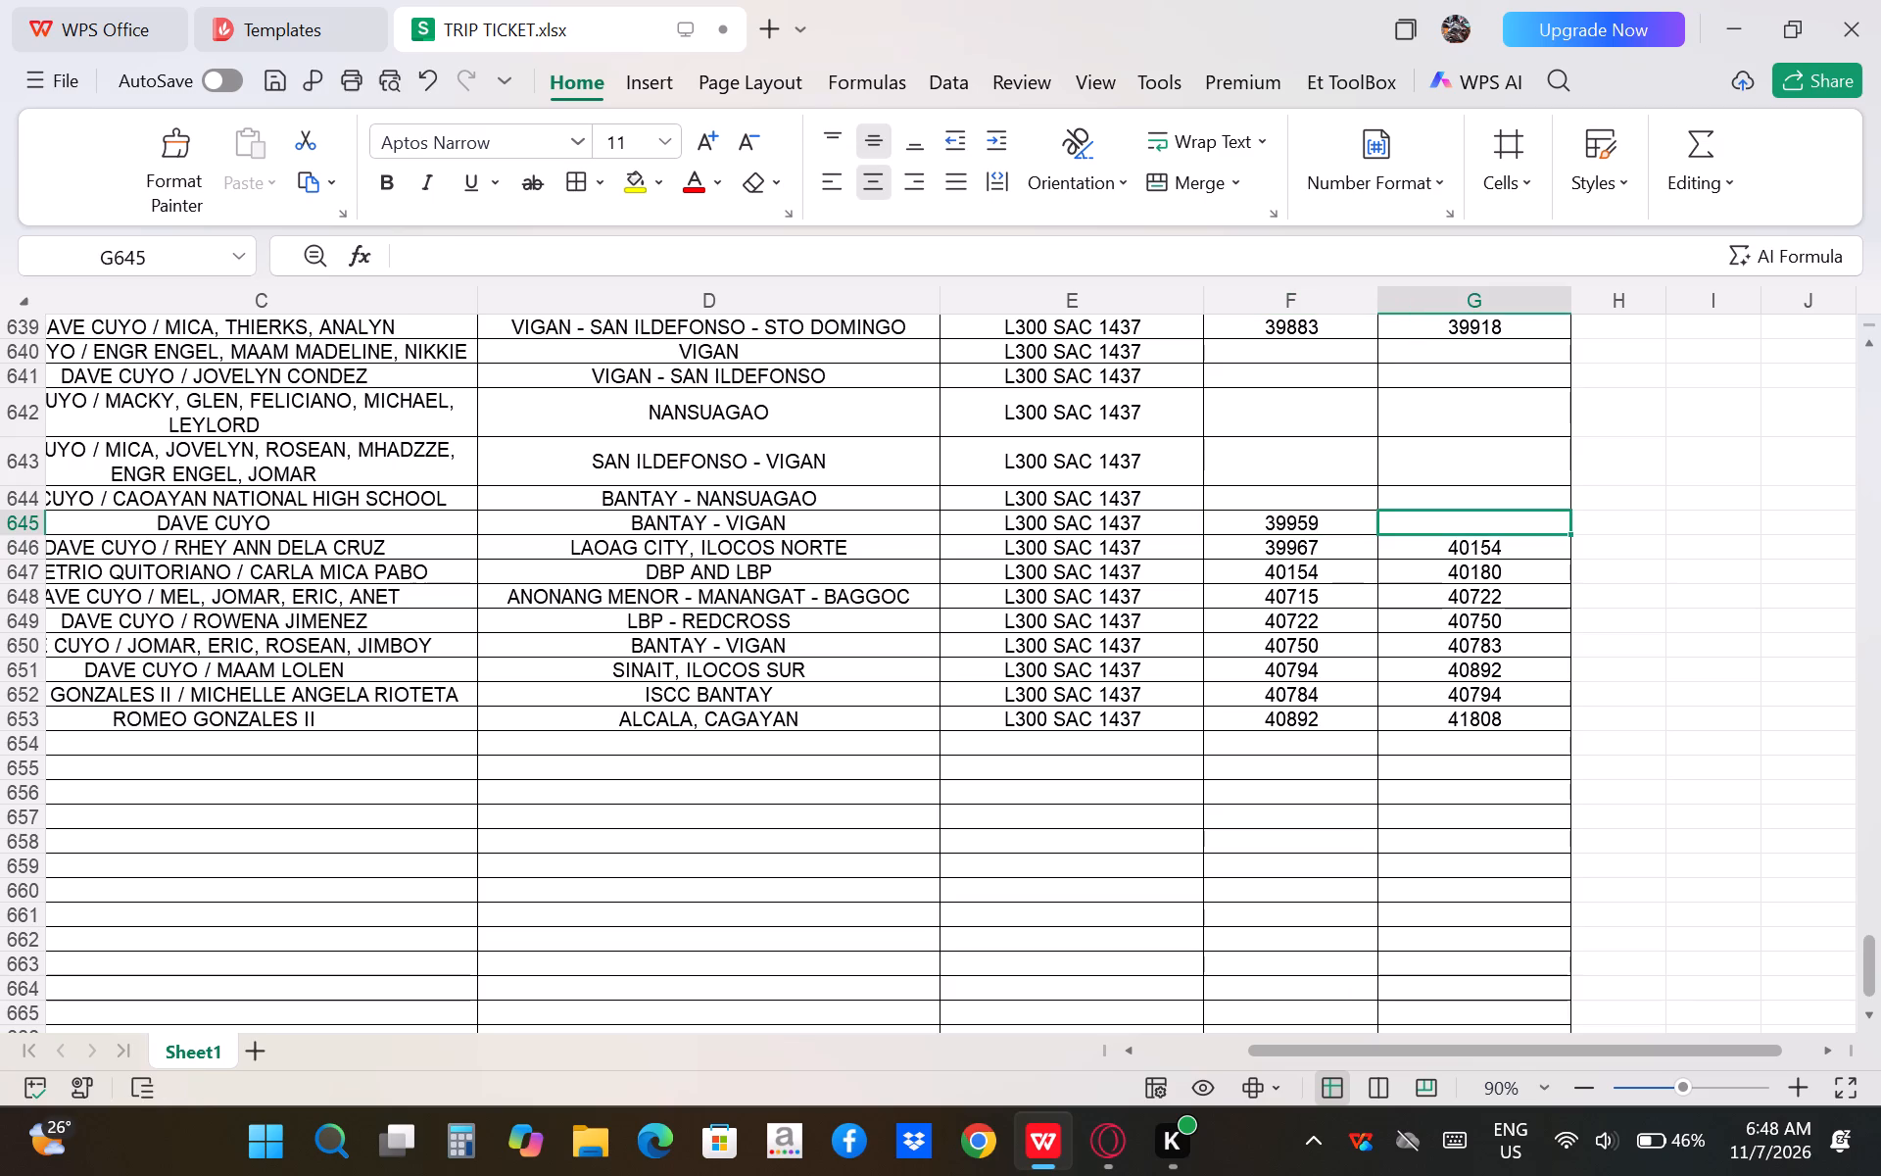
text(39967)
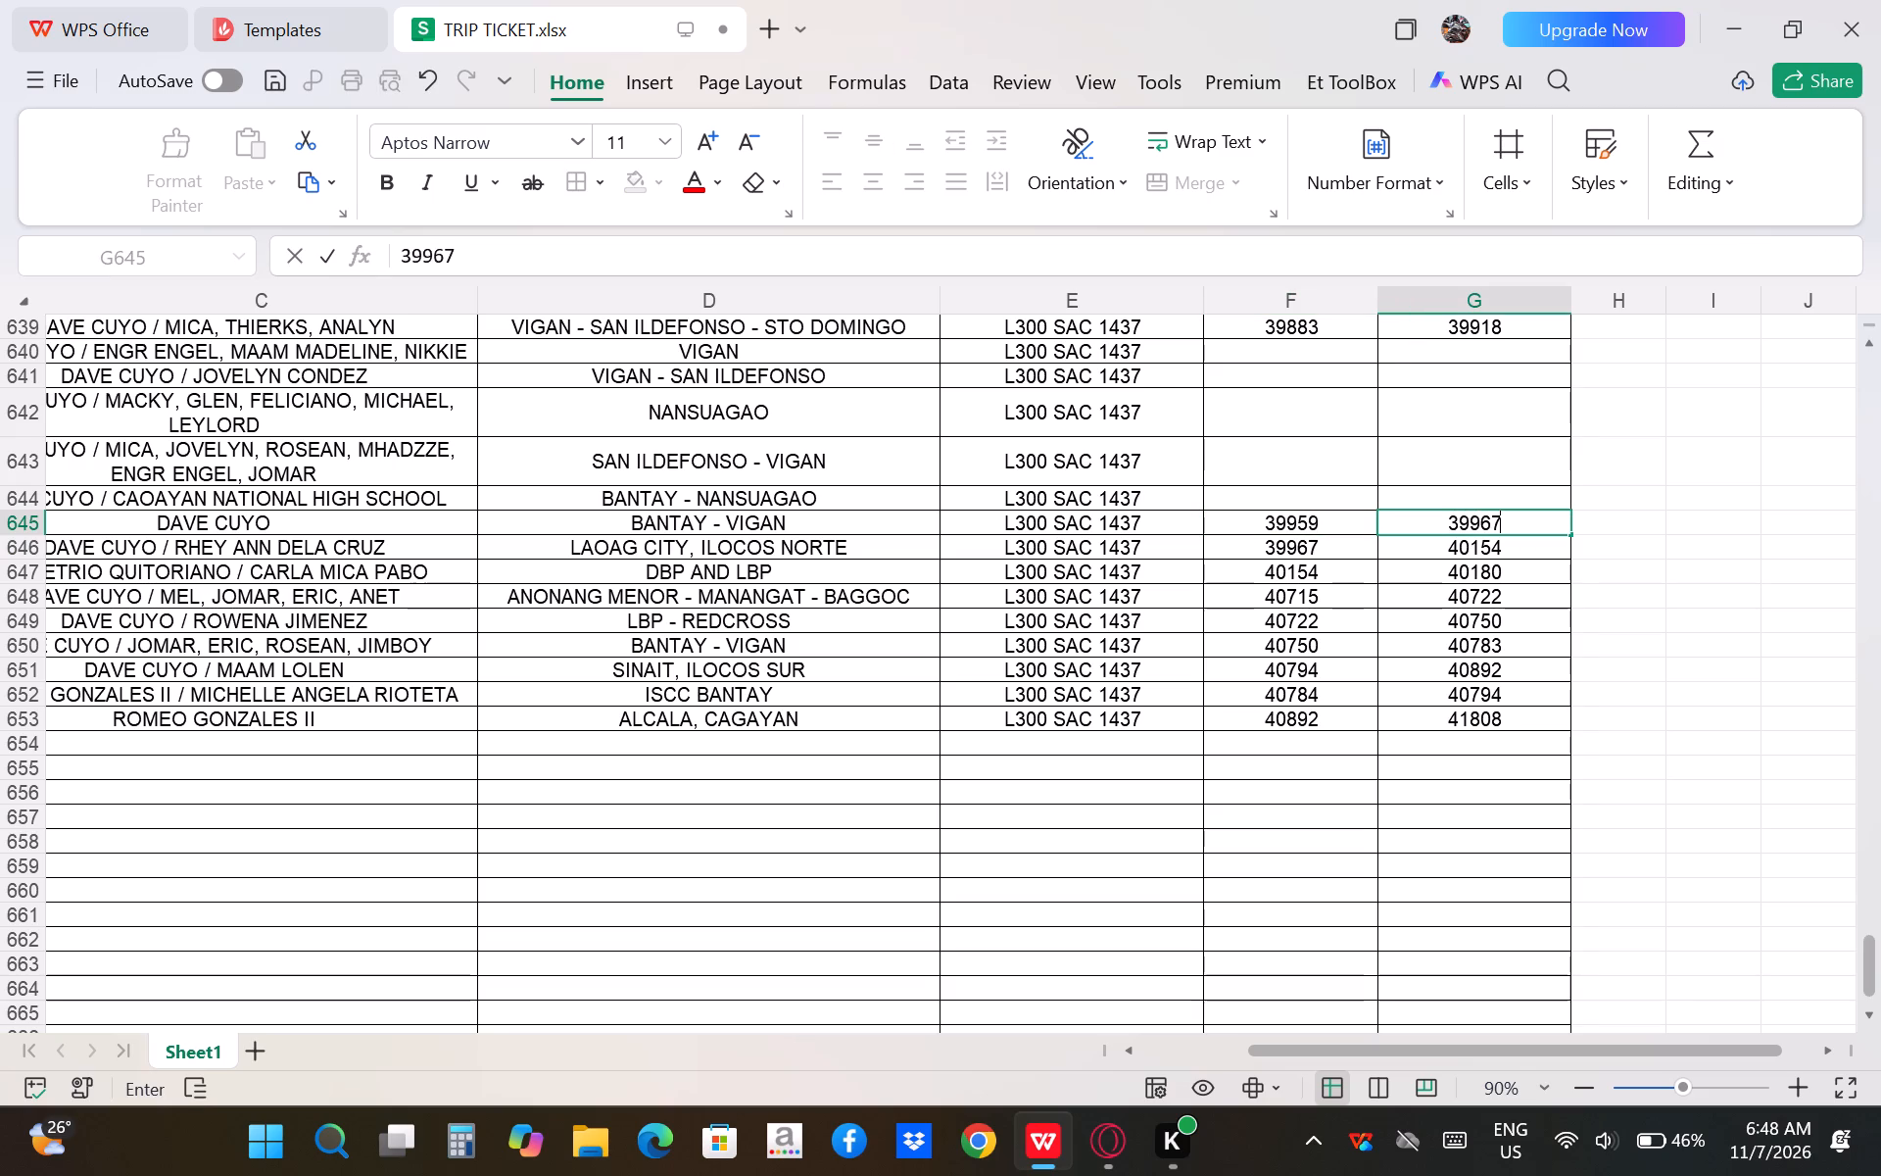
right_click(1880, 1175)
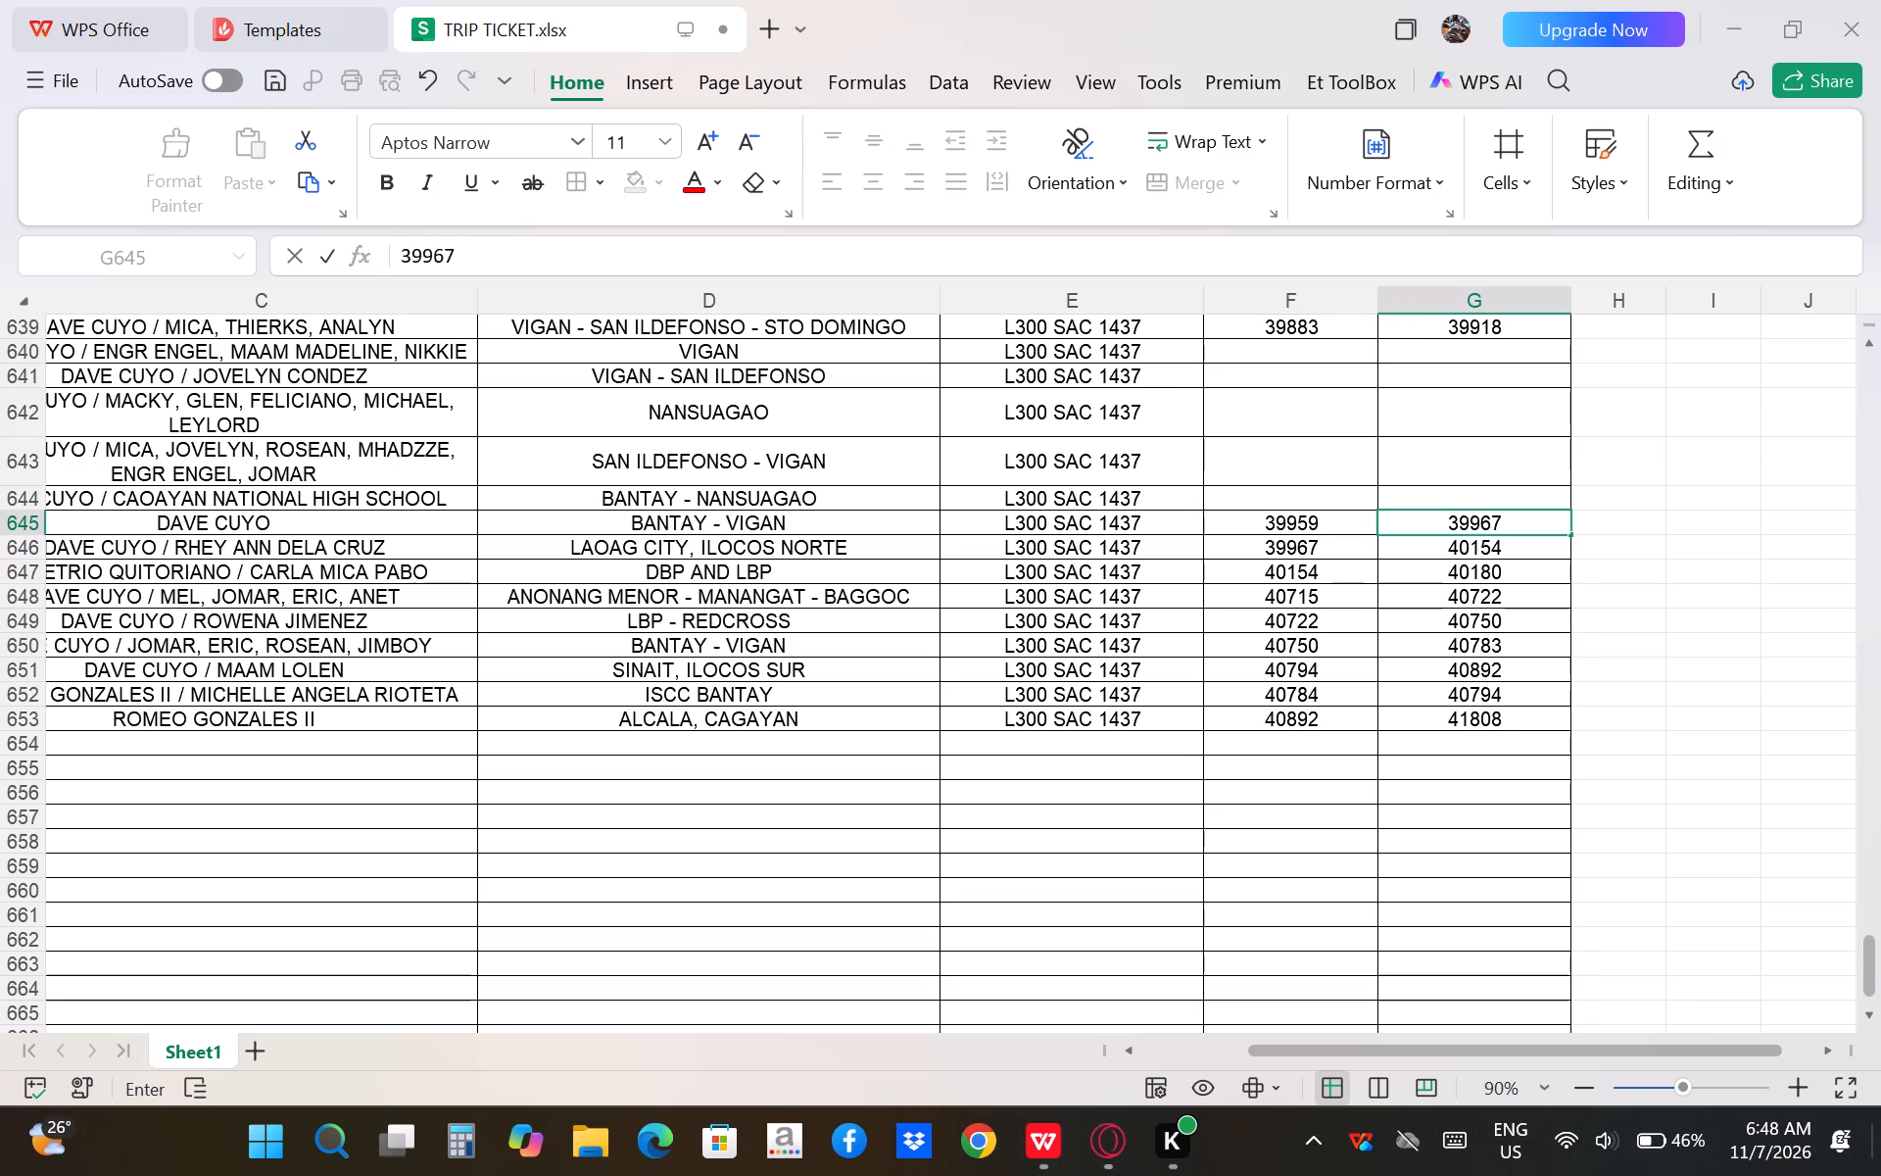
key(Up)
key(Up)
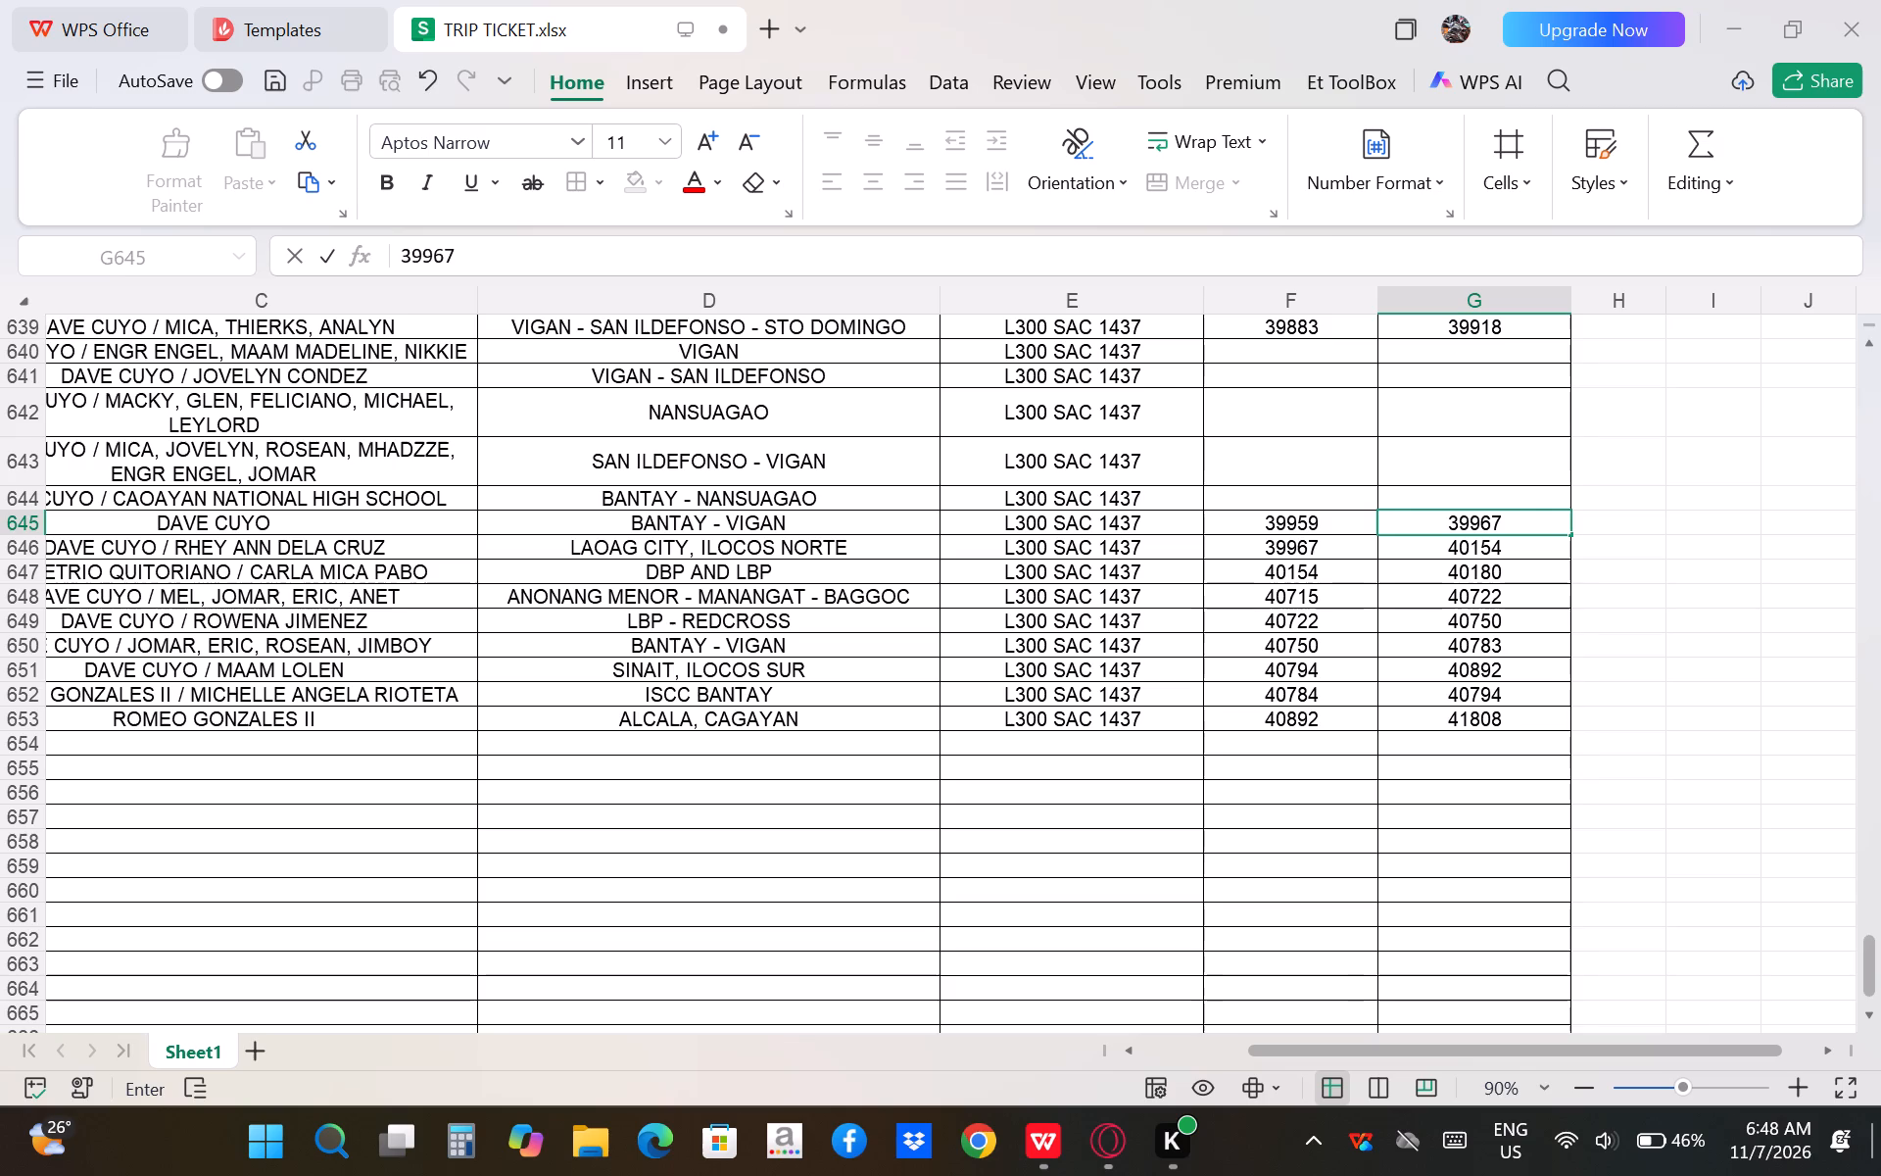
click(1453, 499)
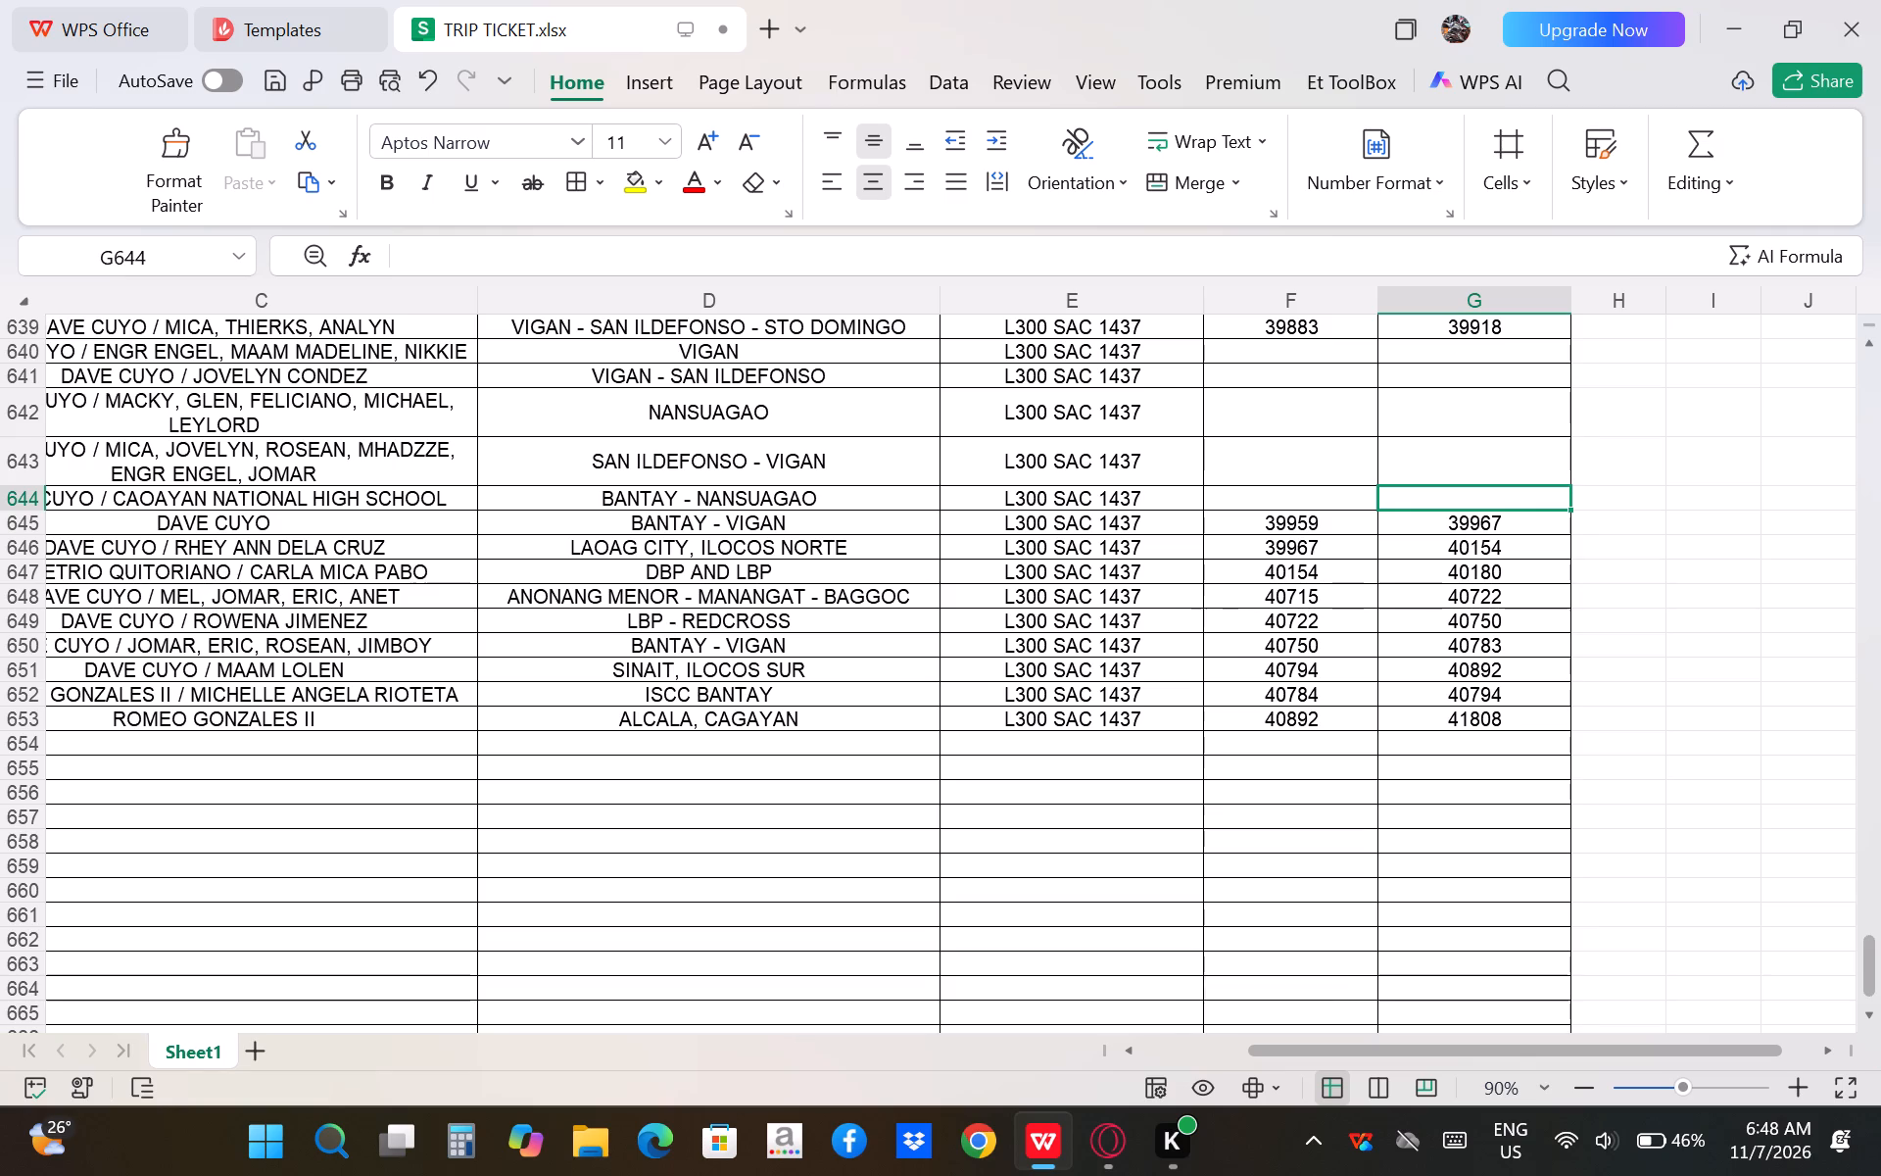
Move the value pair from F639:G639 to F644:G644, the BANTAY - NANSUAGAO trip.
click(26, 523)
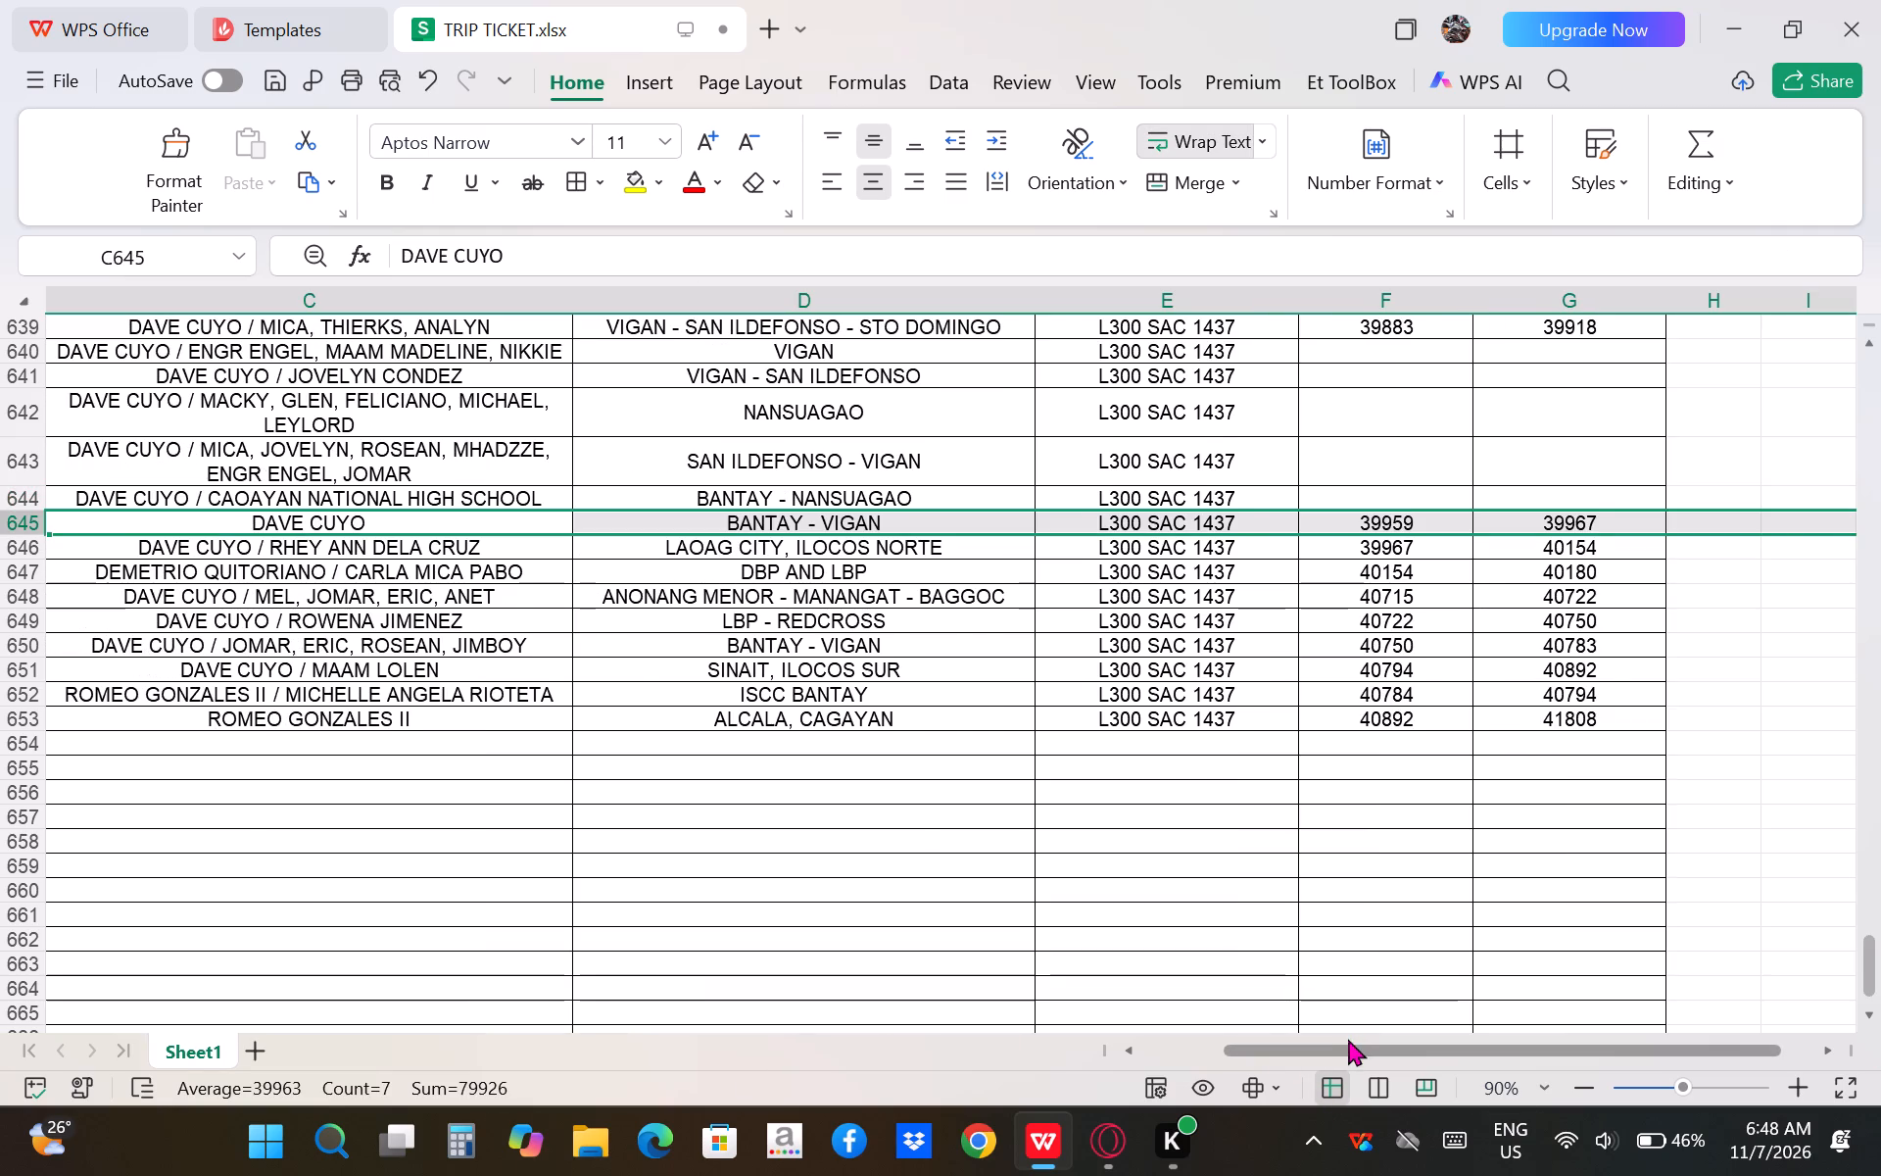
drag(1346, 1051, 1383, 1055)
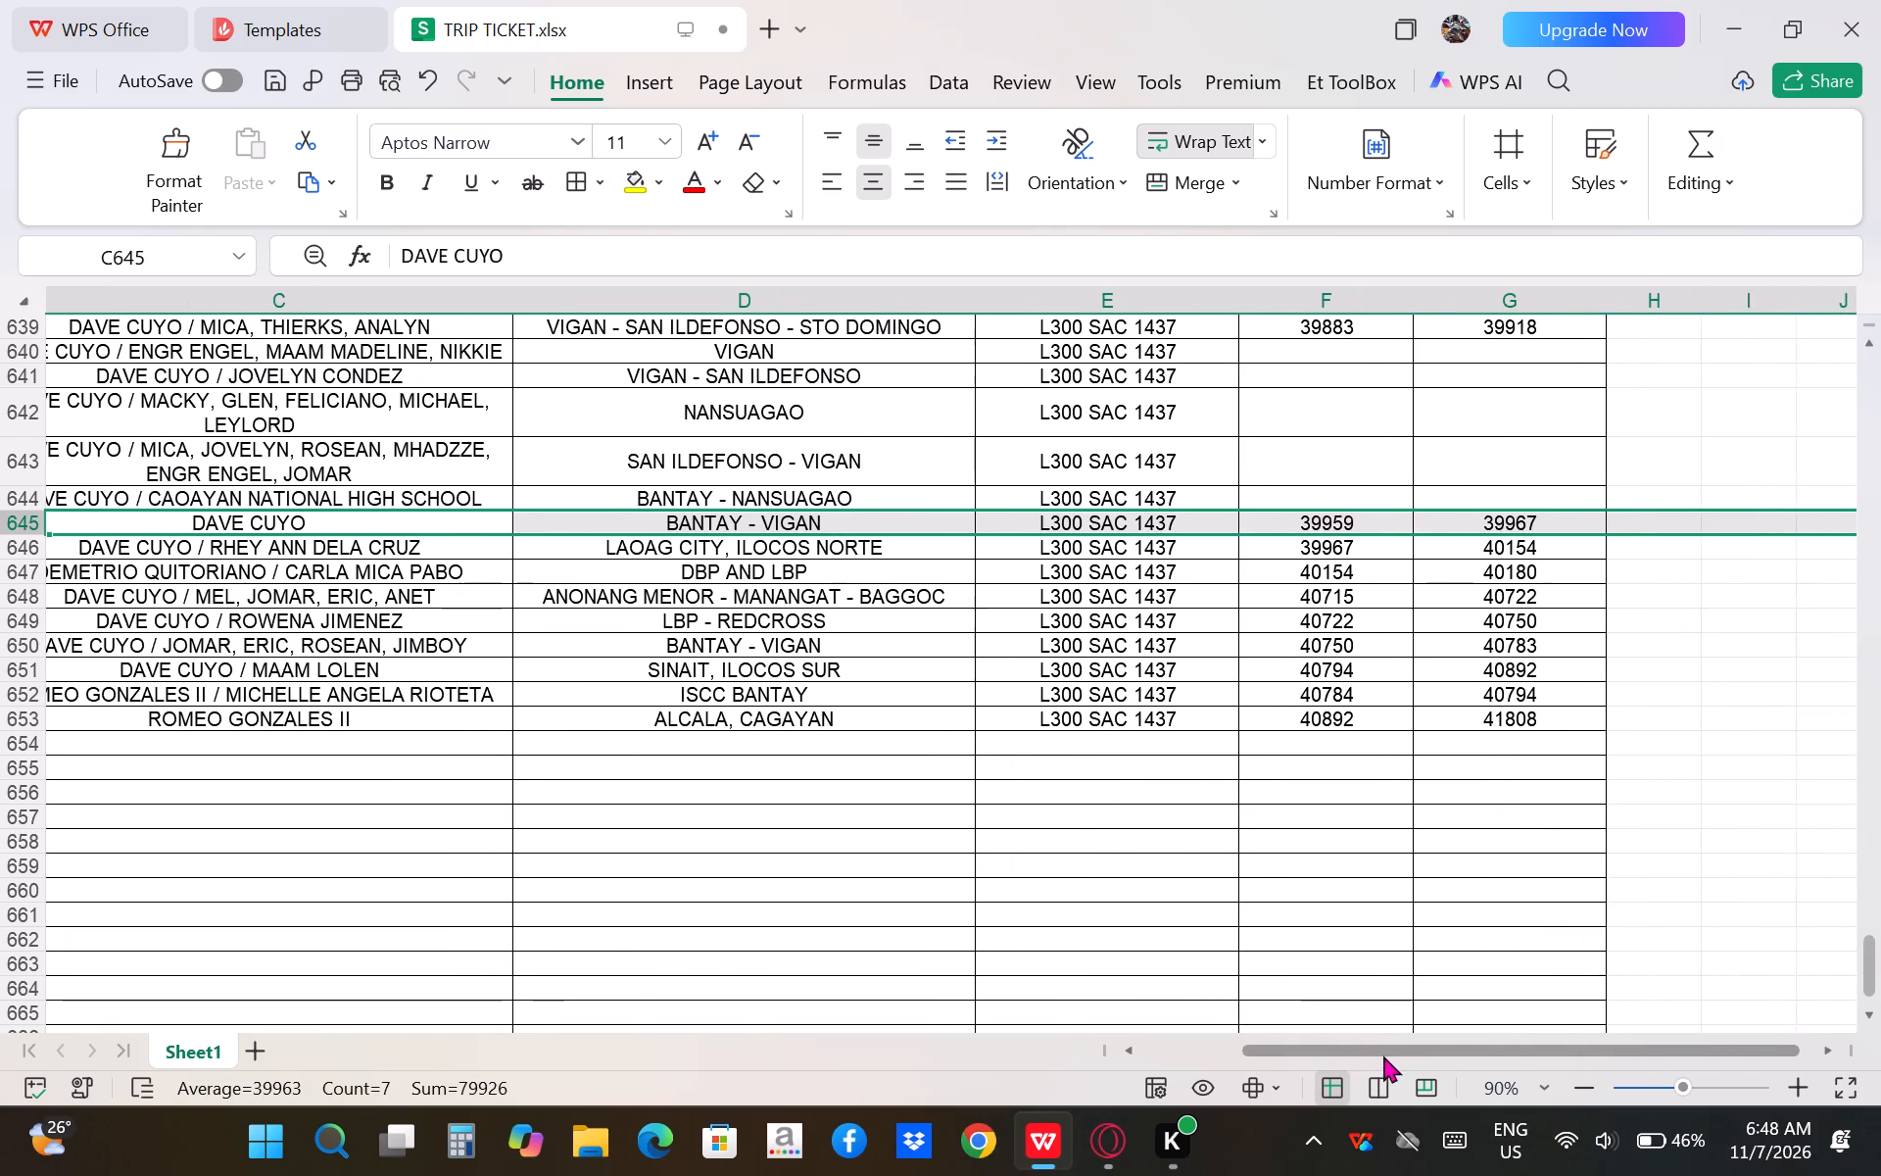
drag(1383, 1055, 1407, 1051)
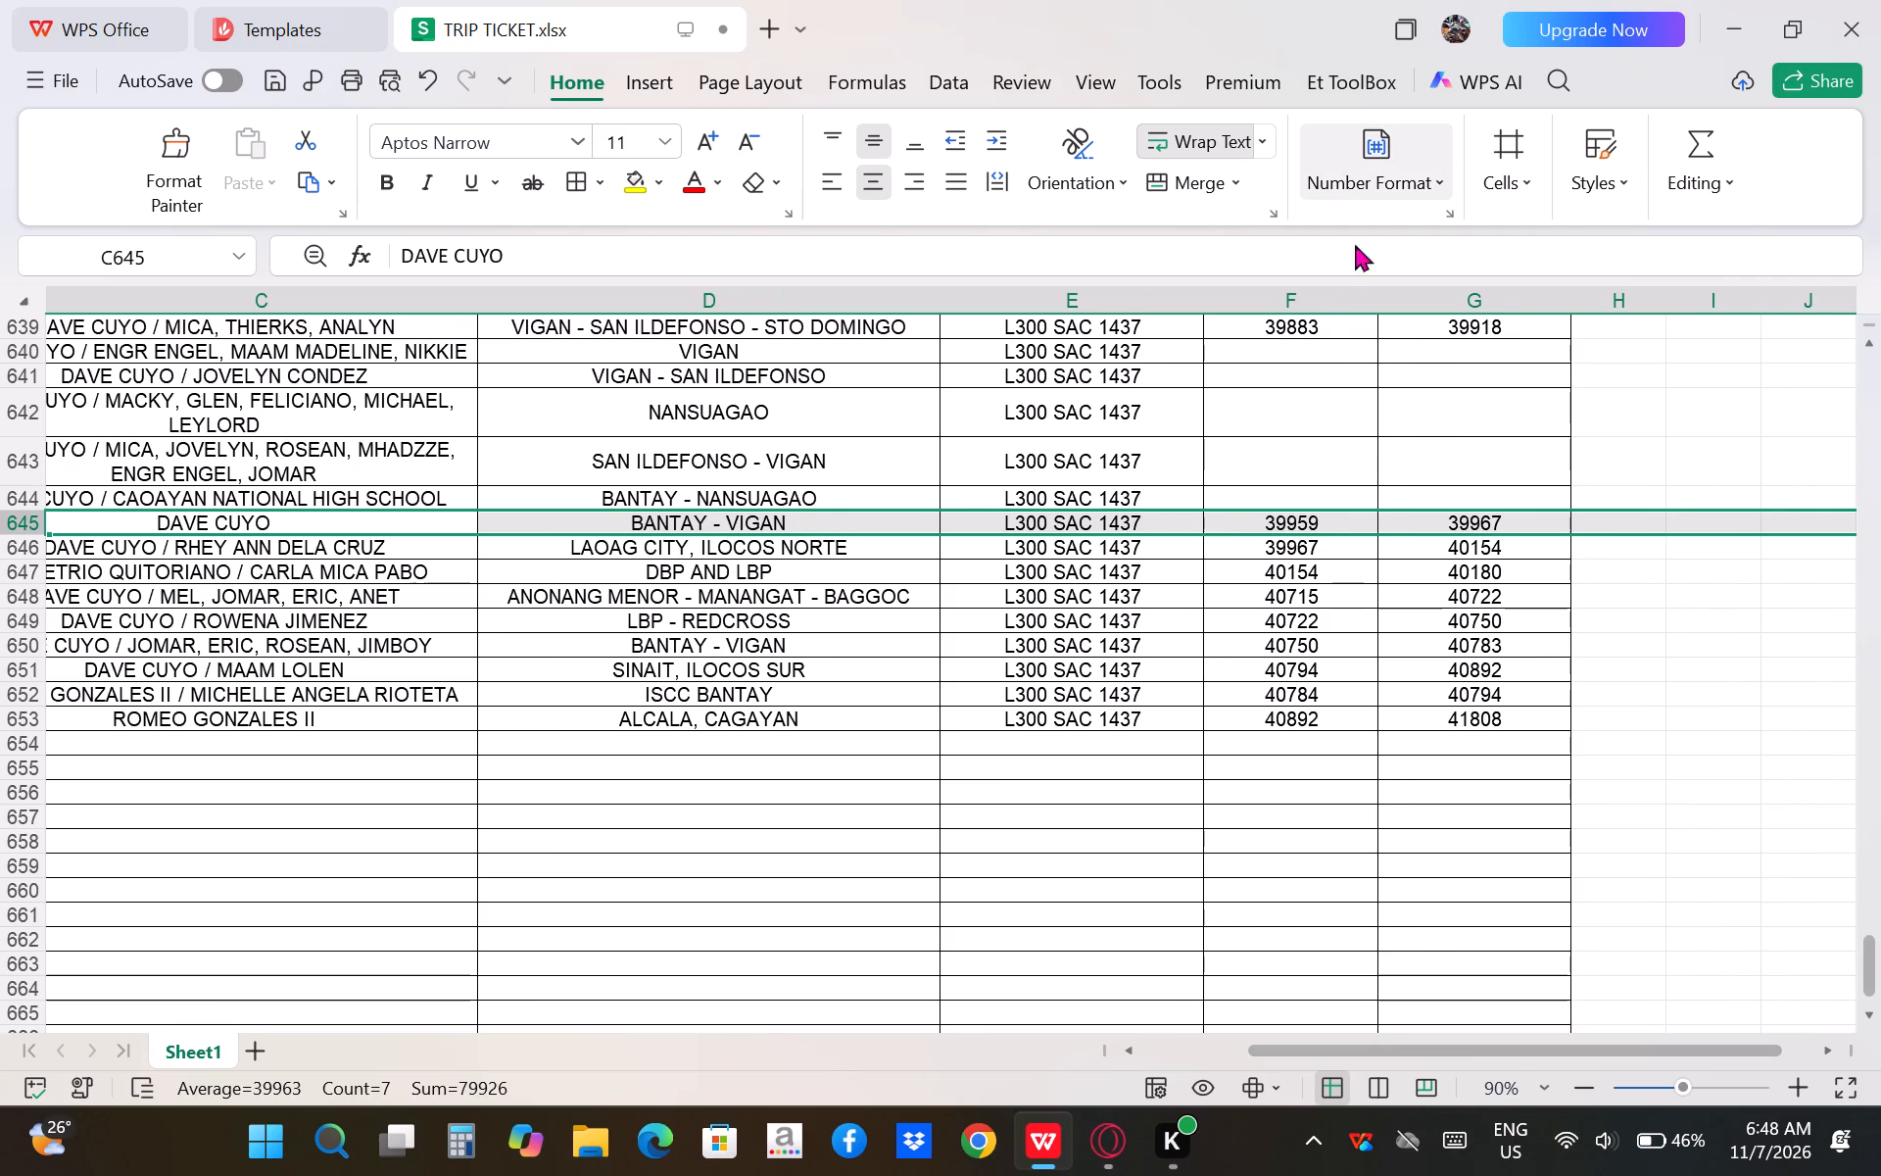
drag(1338, 323, 1452, 321)
key(ctrl+x)
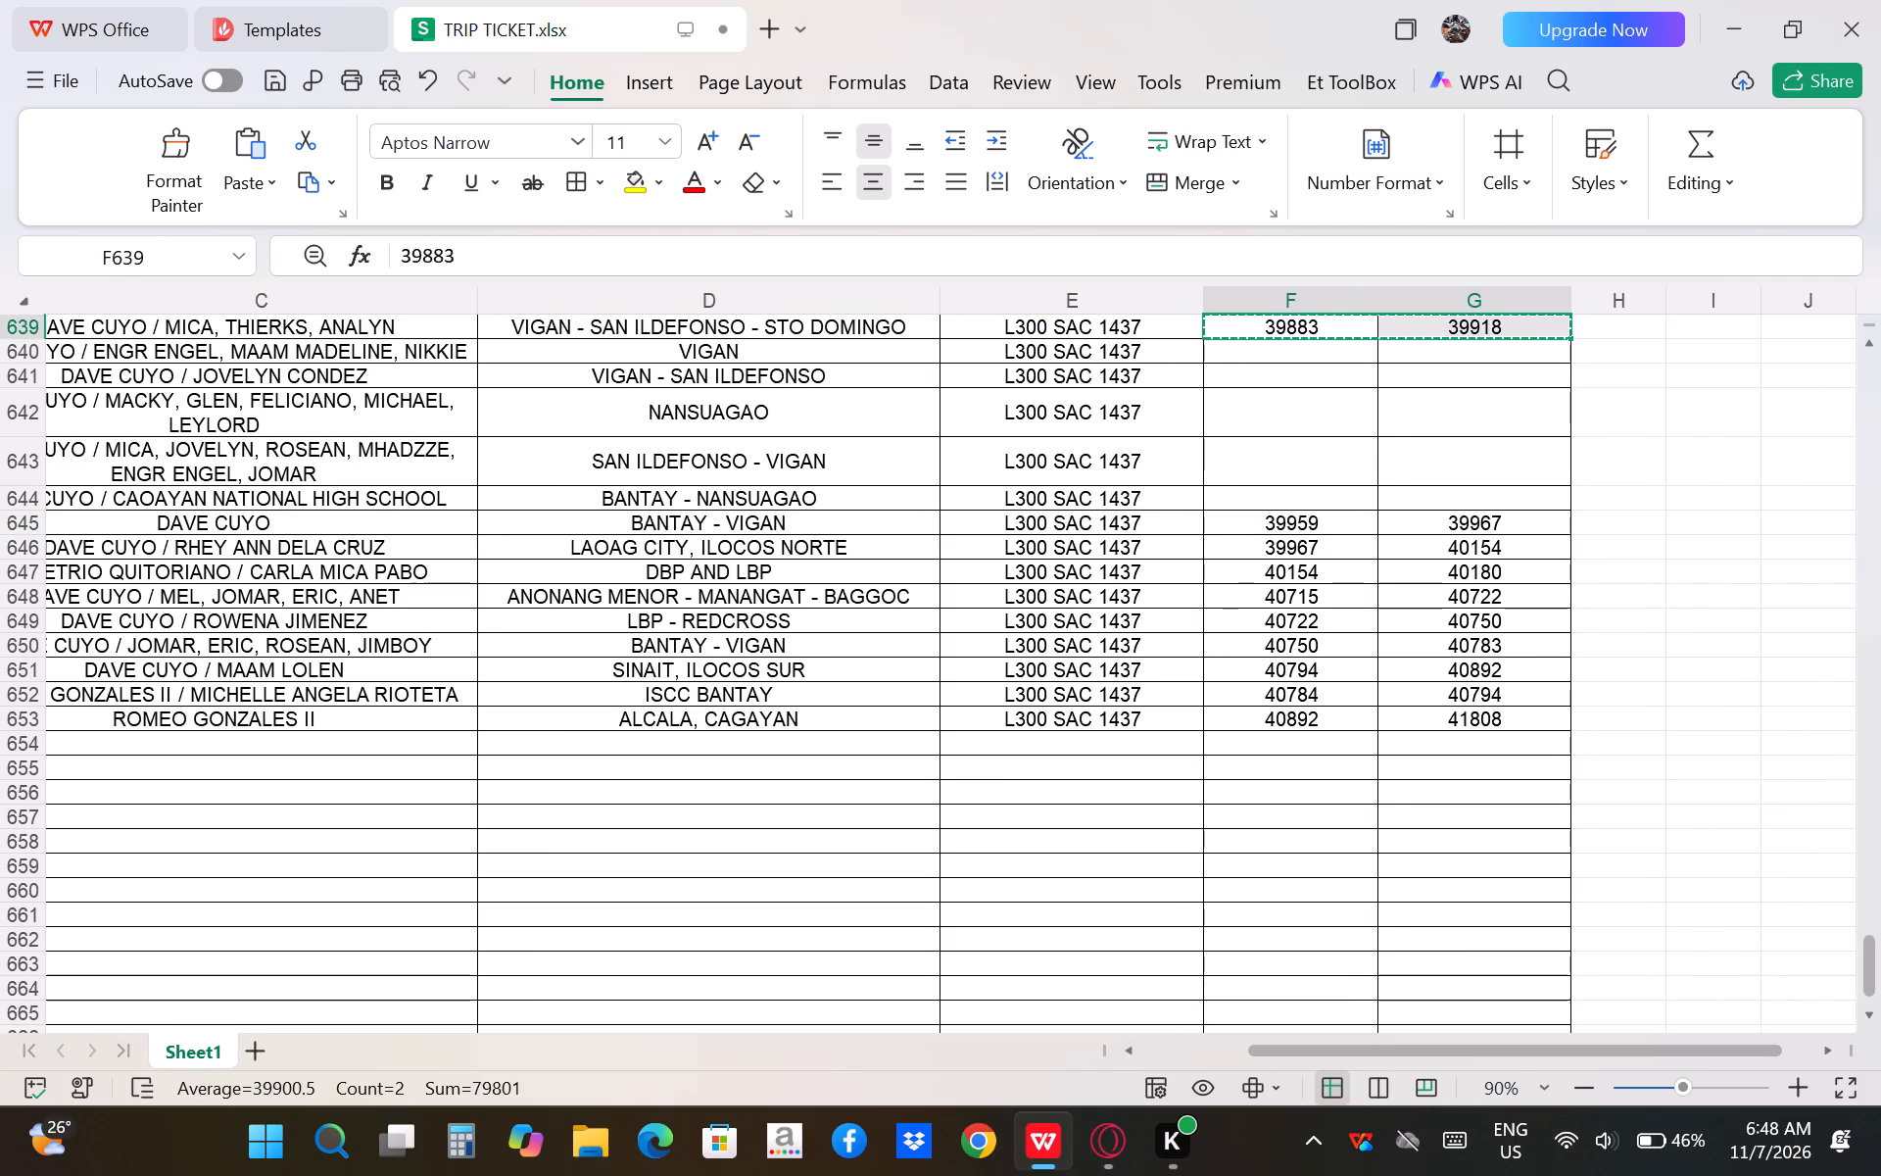
click(1275, 504)
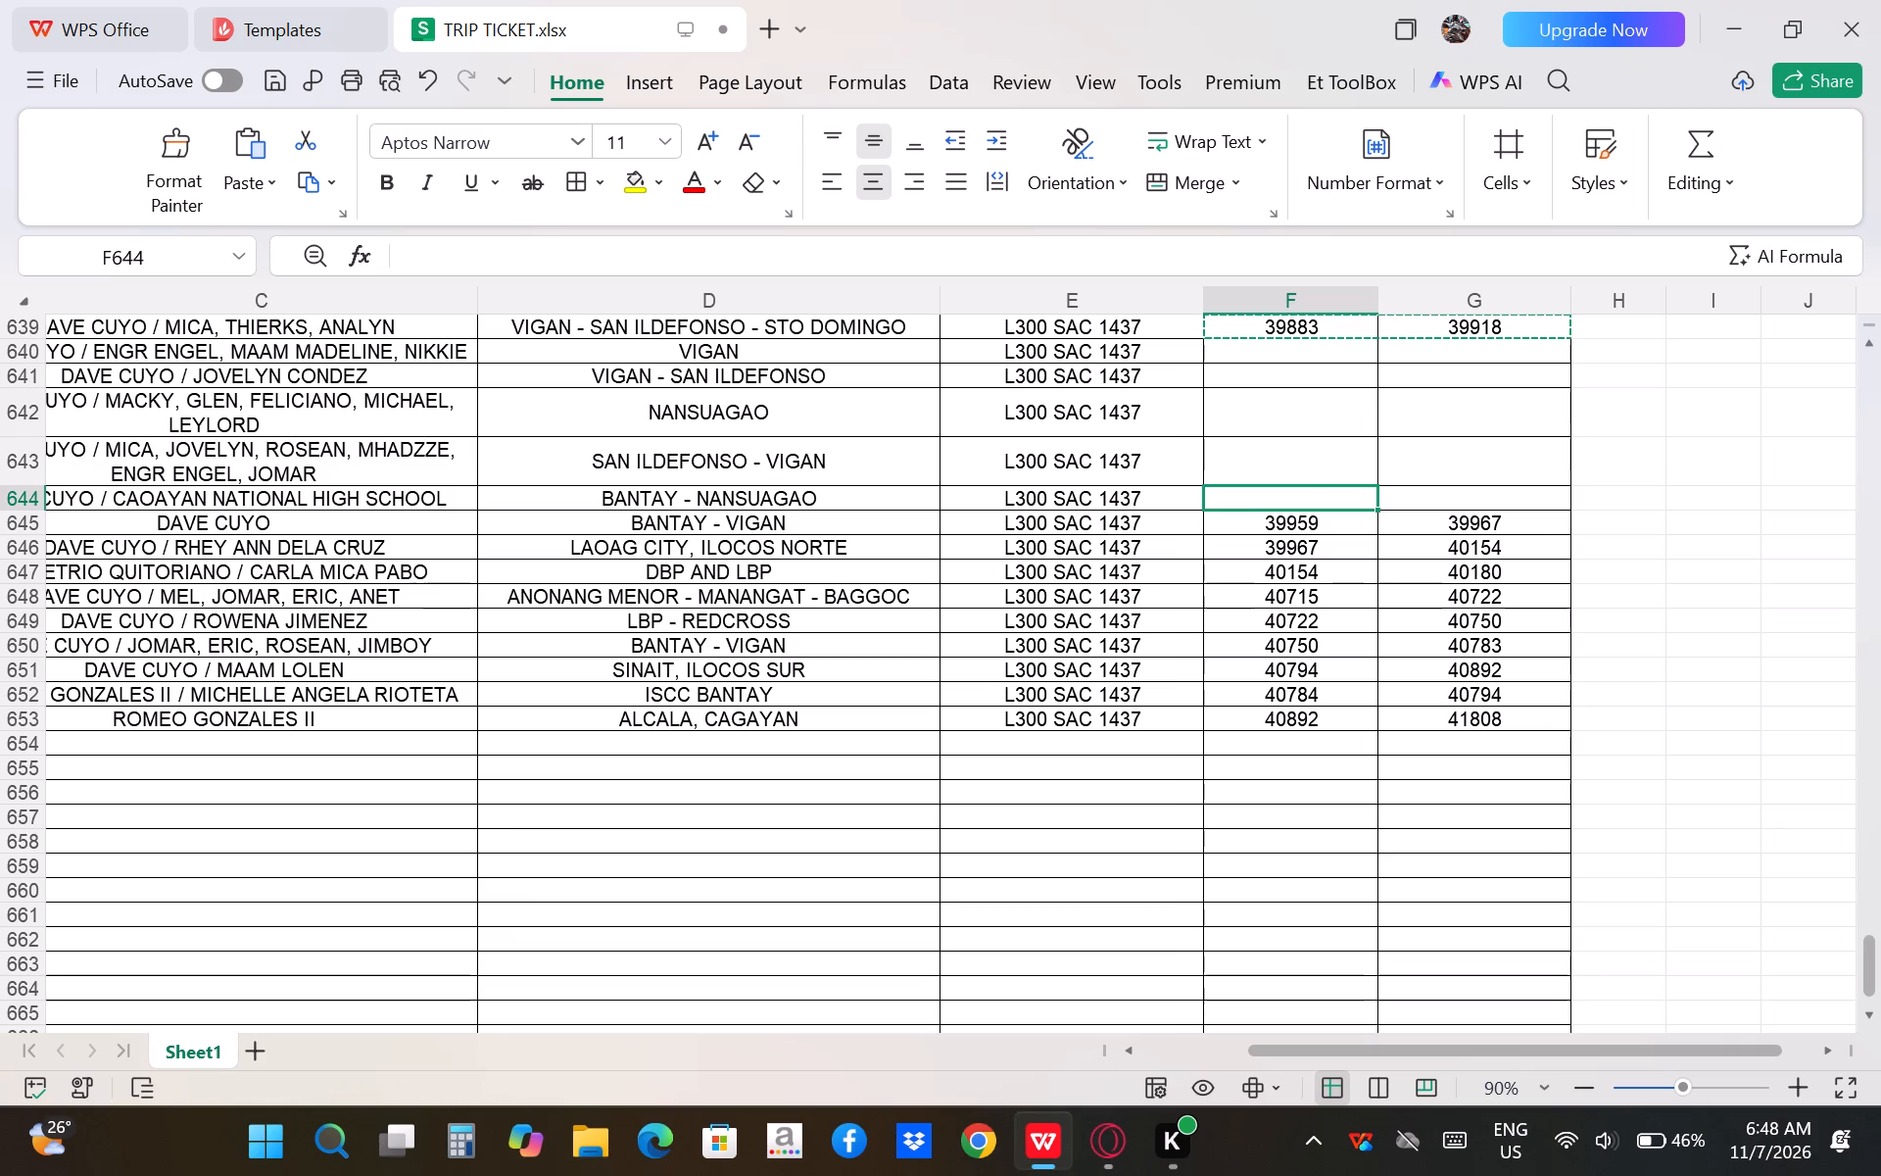
key(Return)
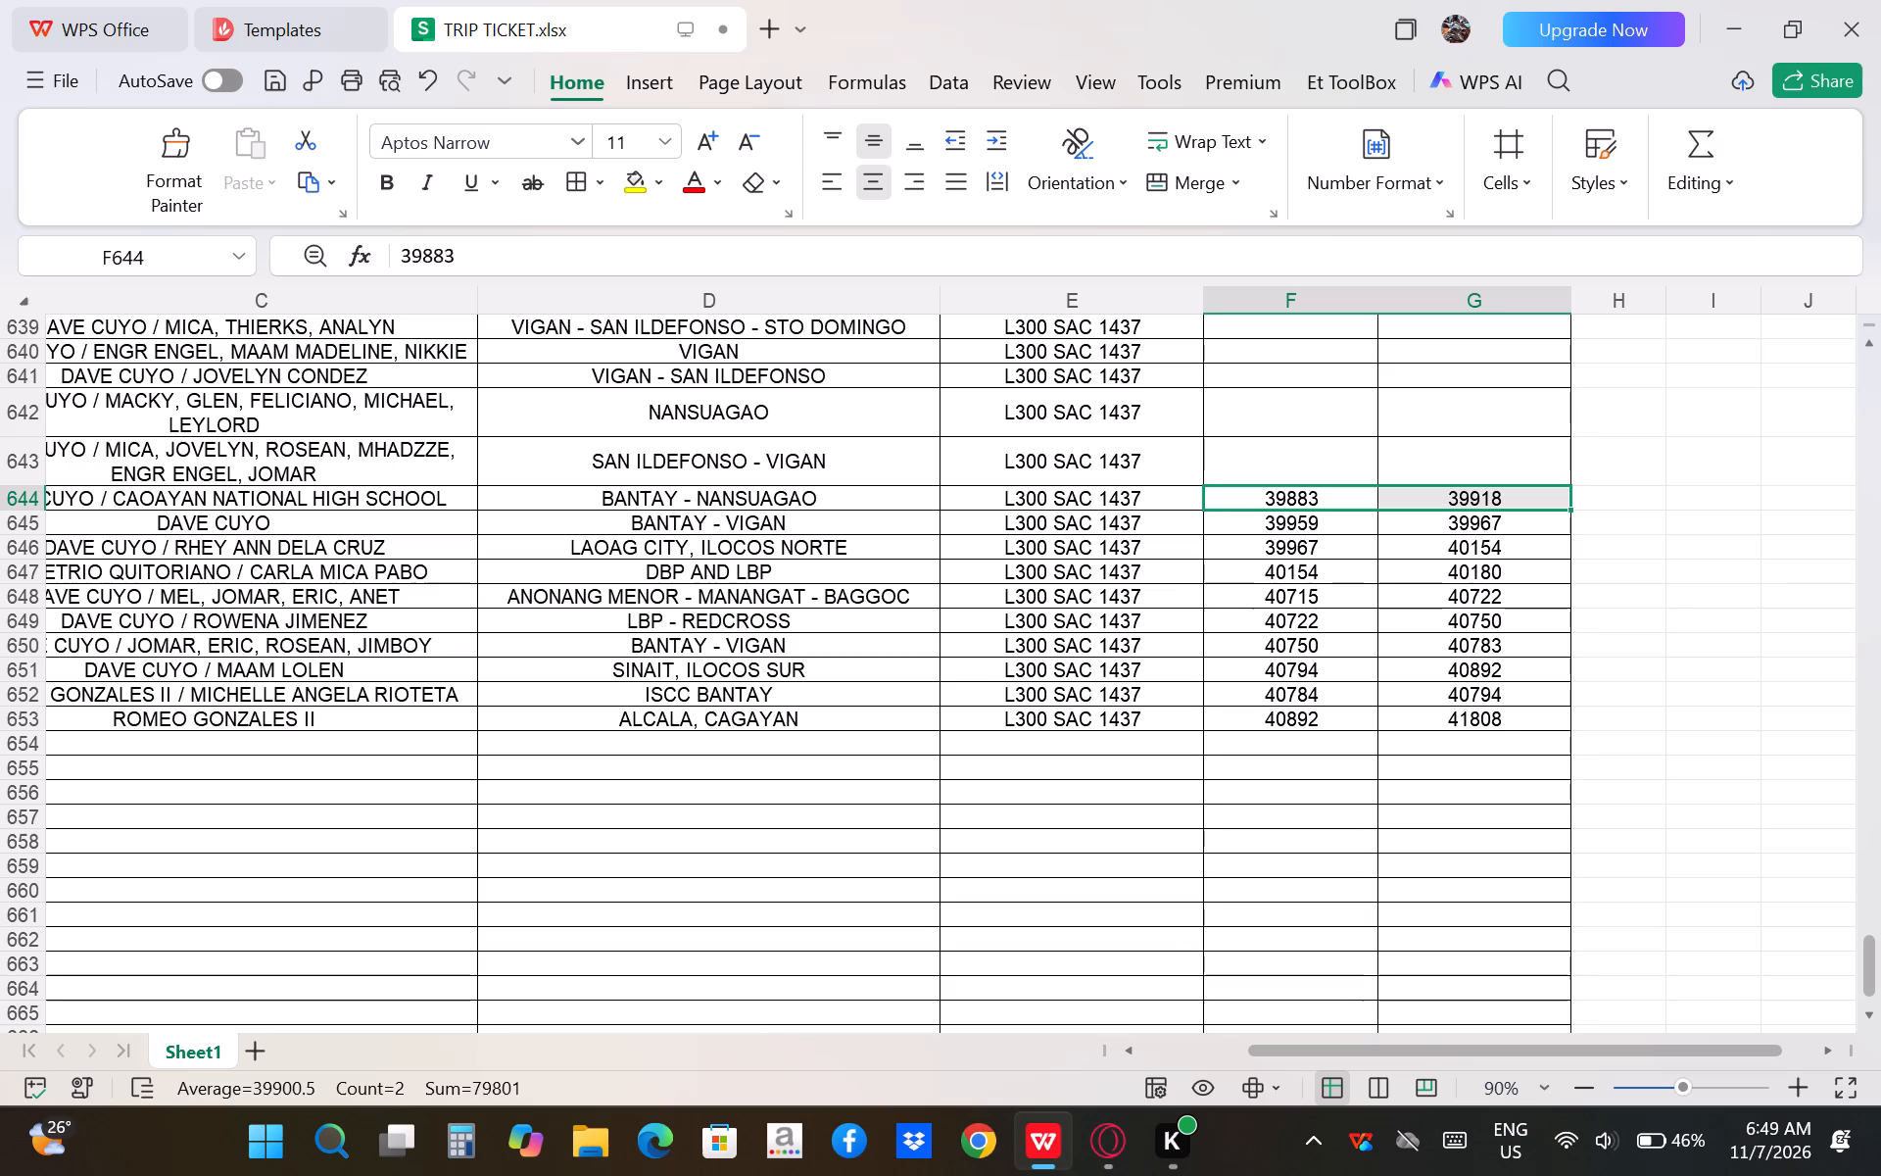
Set the sheet zoom to 88% and bring columns A through G into view together.
drag(1414, 1045, 1342, 1045)
click(1582, 1094)
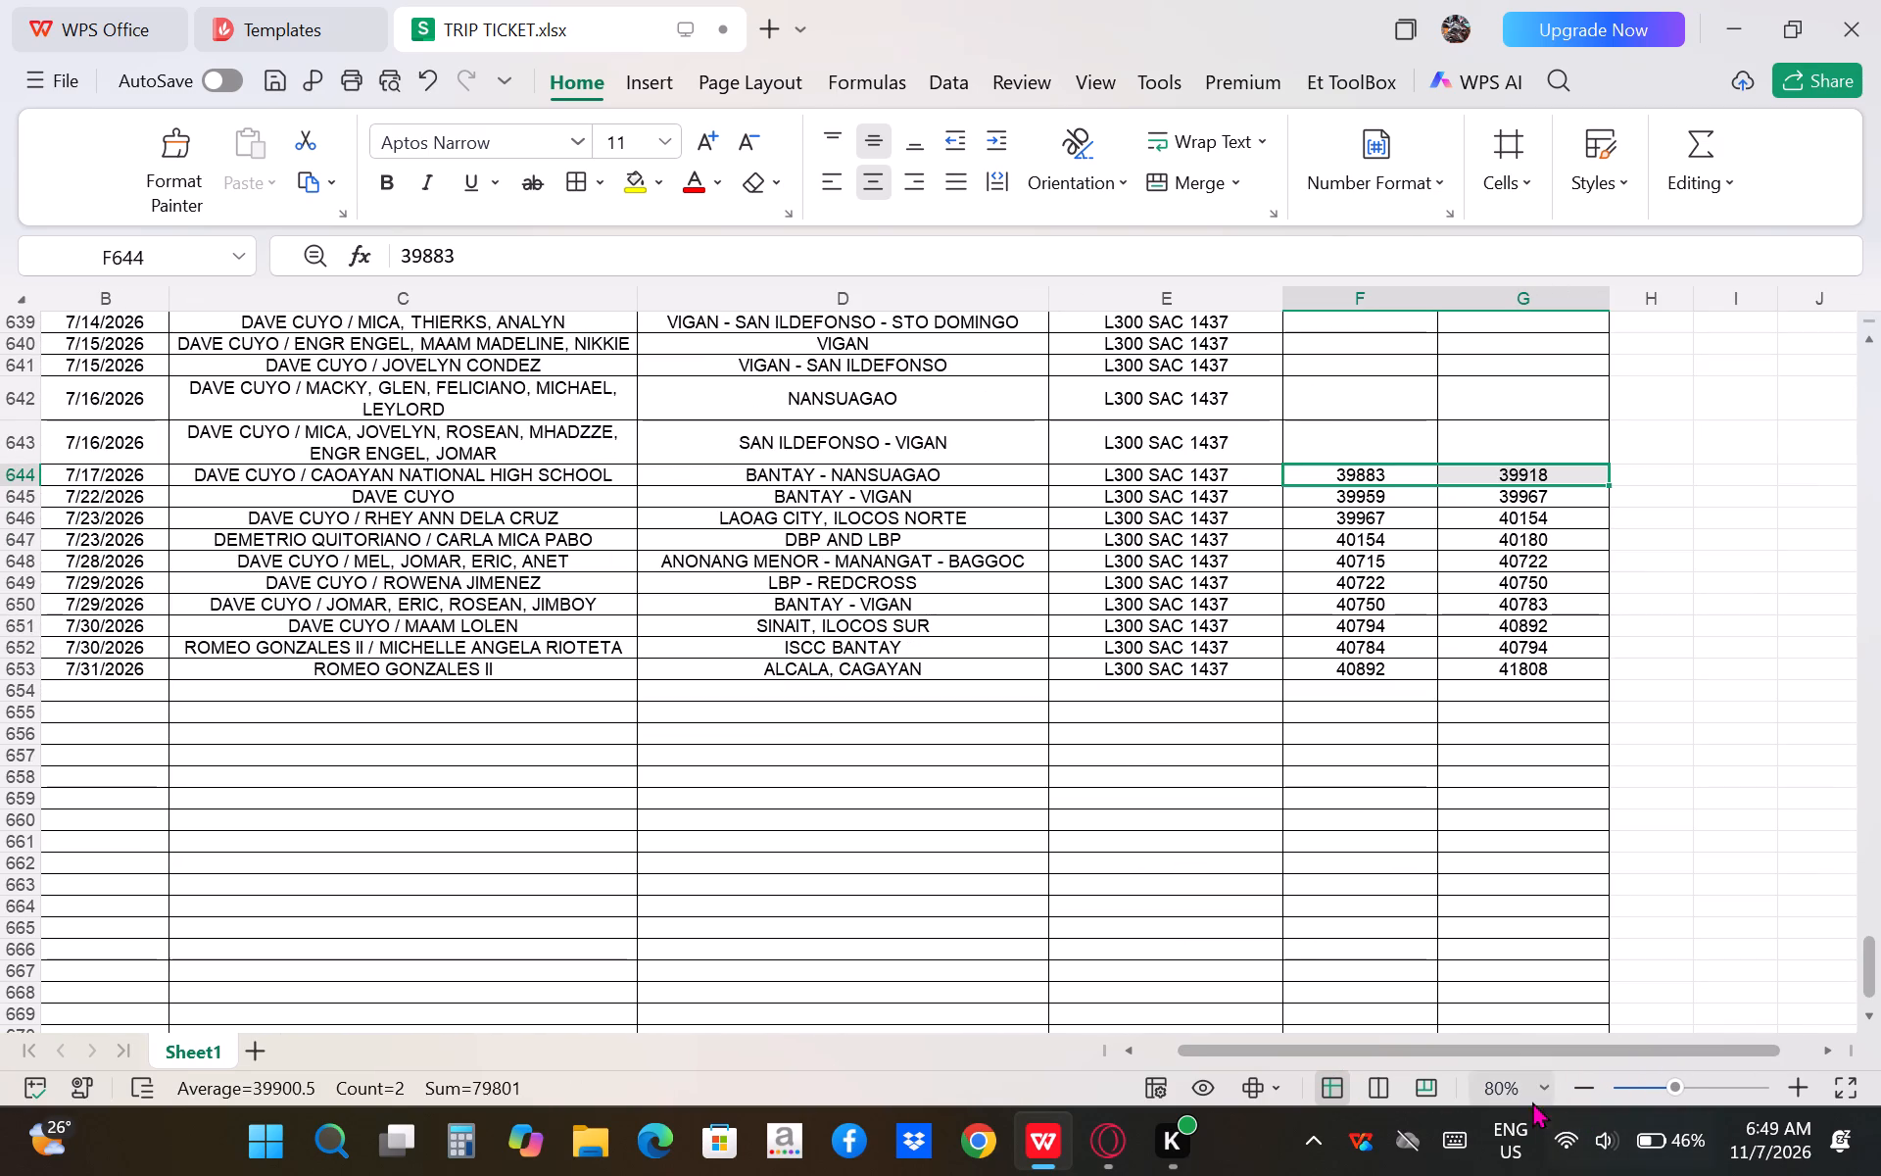
click(1468, 1102)
click(1497, 1091)
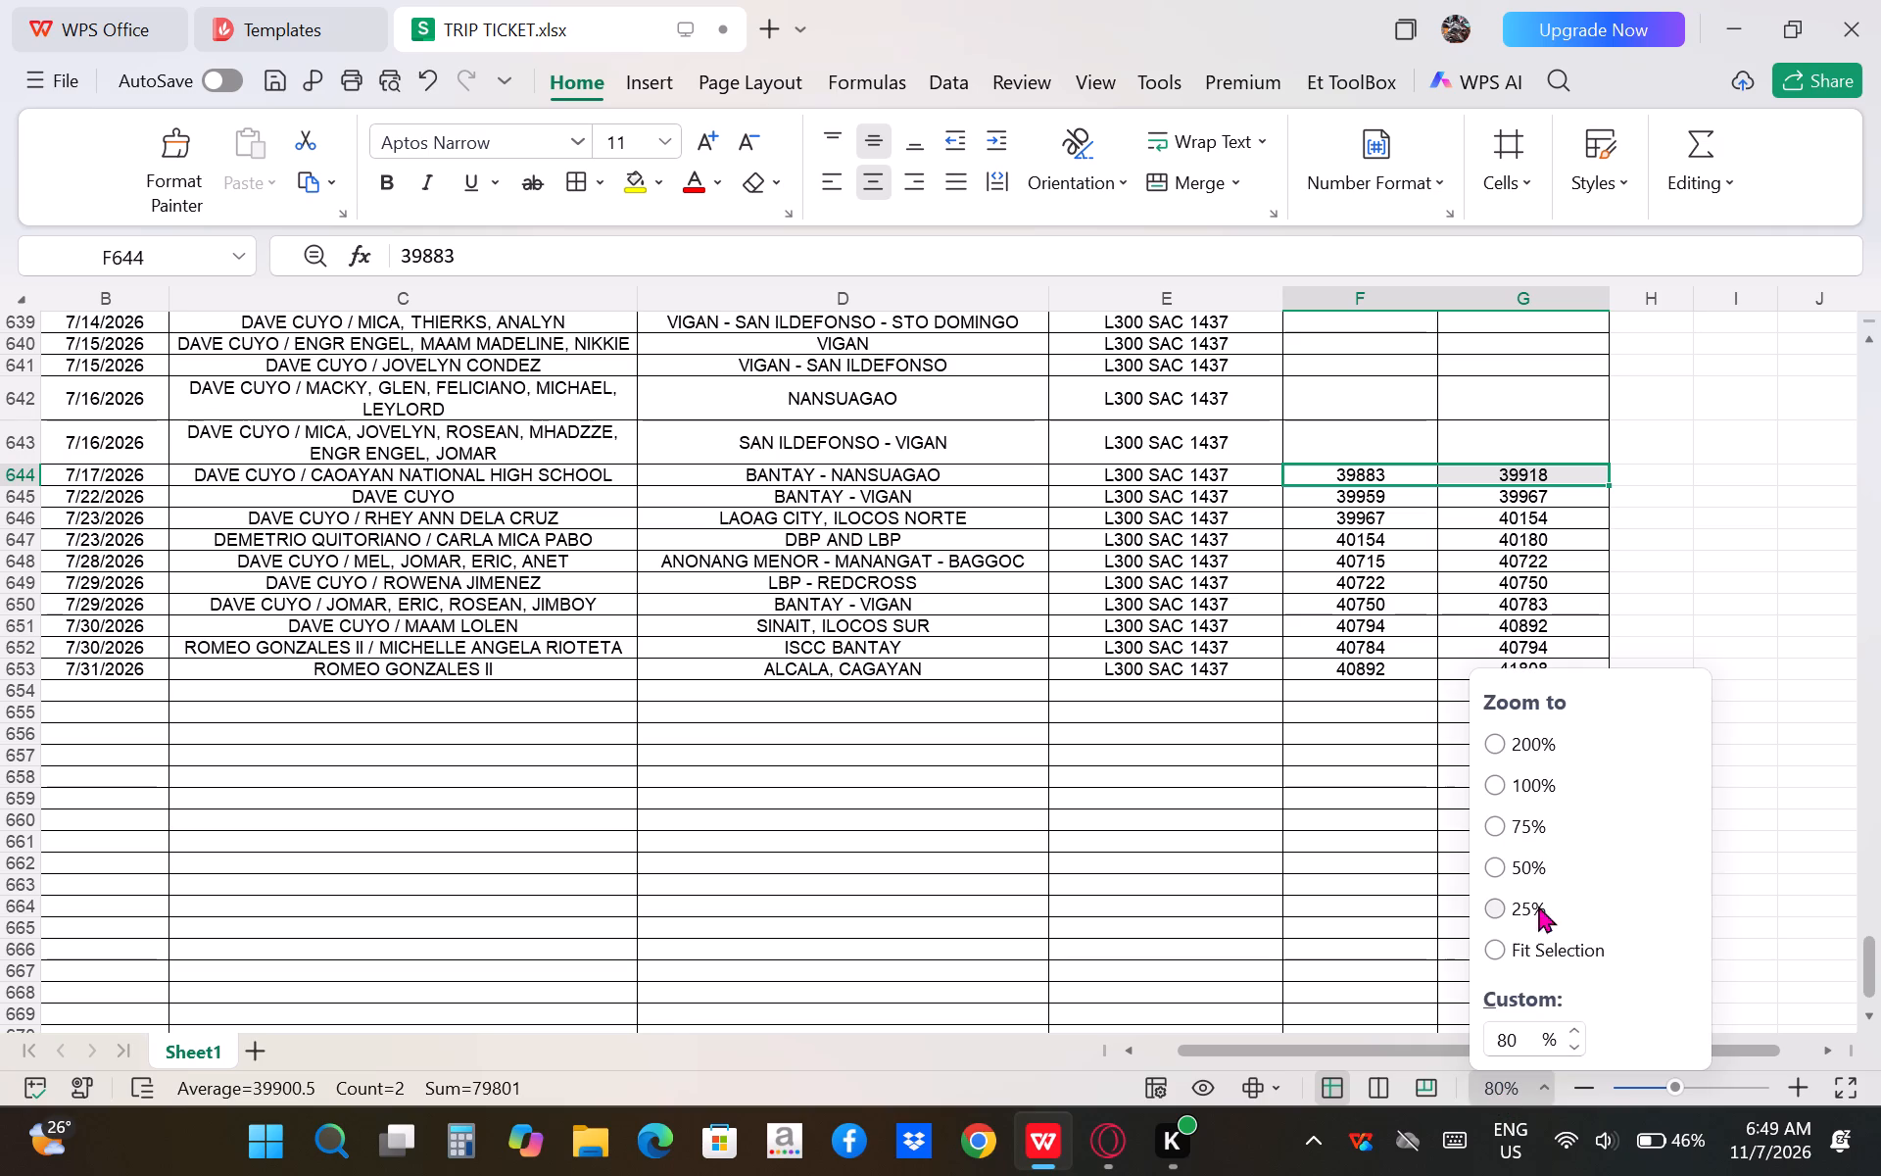
click(1531, 1042)
key(BackSpace)
key(BackSpace)
key(8)
key(8)
key(Return)
click(1373, 955)
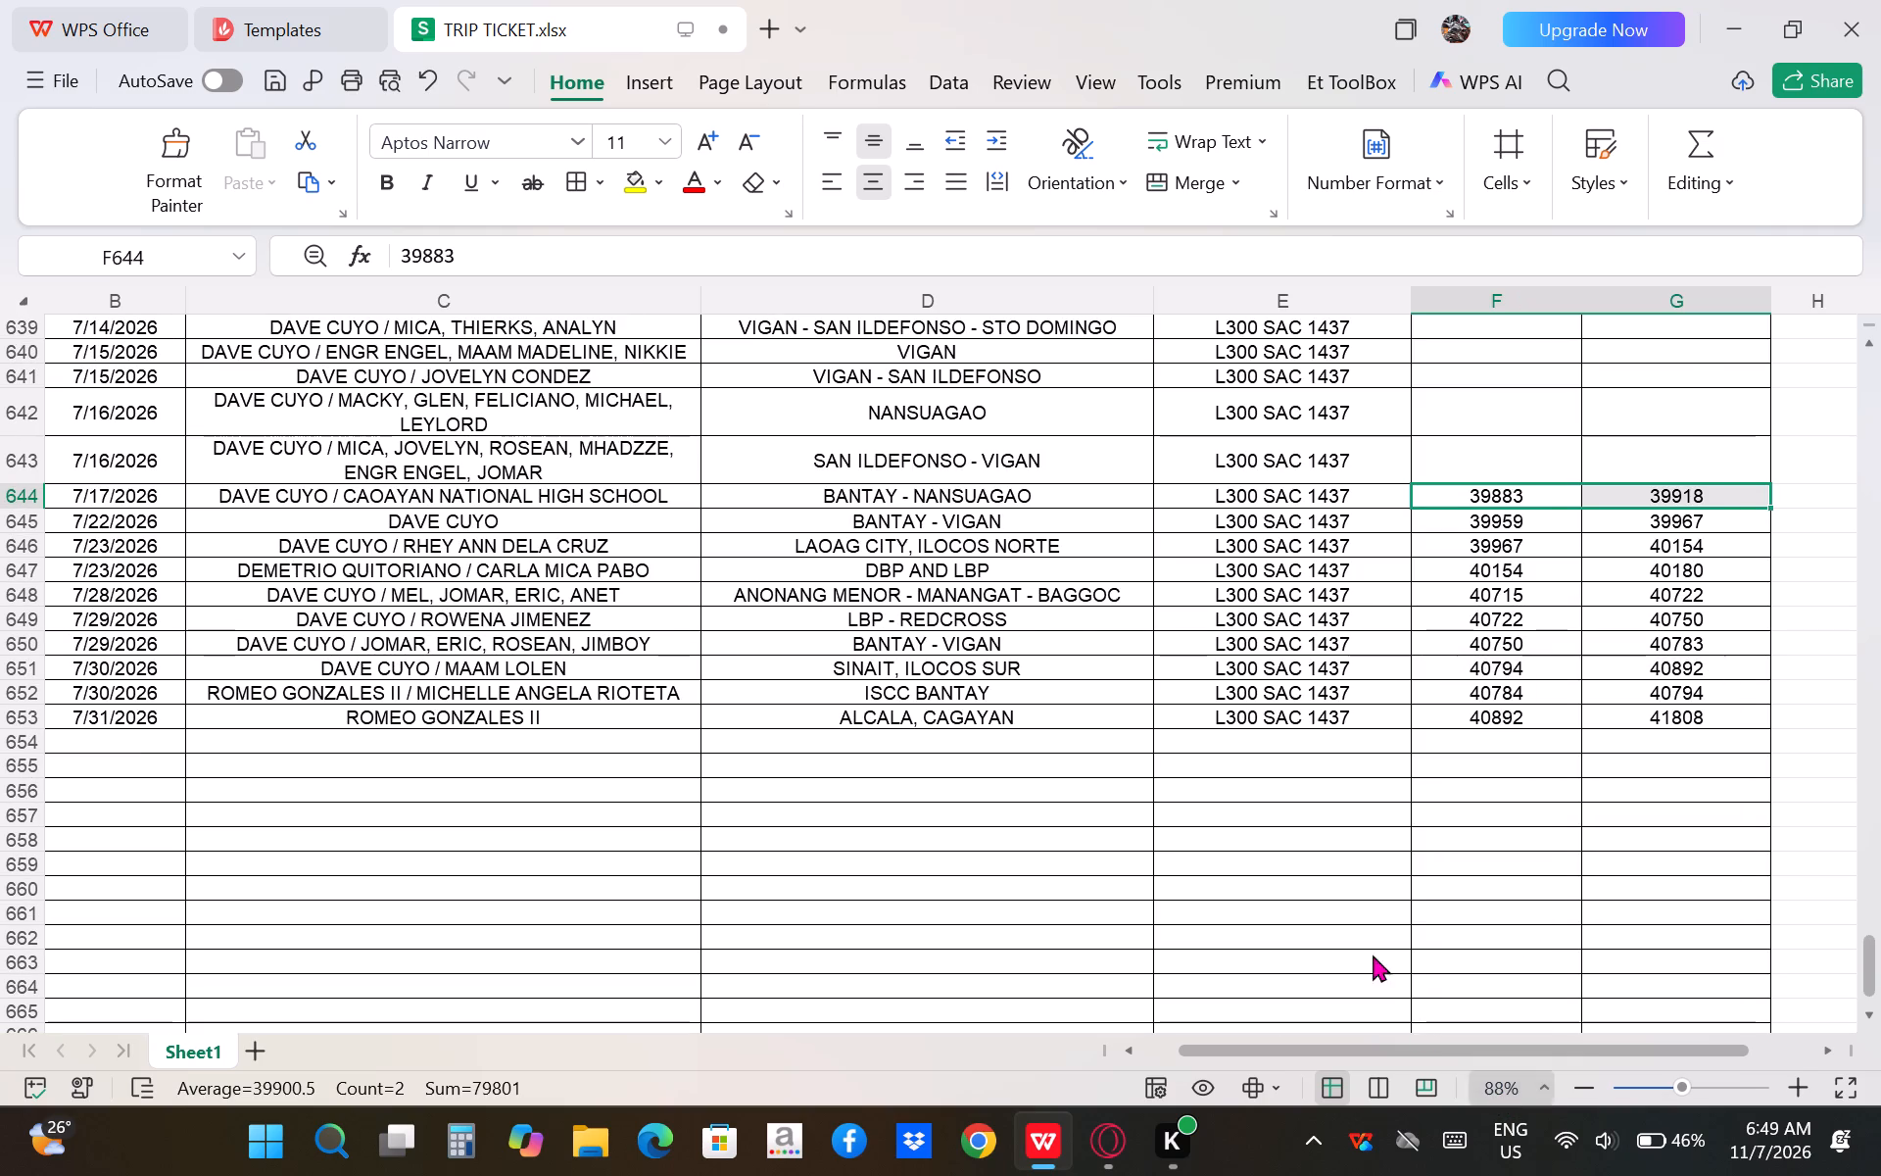
drag(1480, 1048, 1426, 1065)
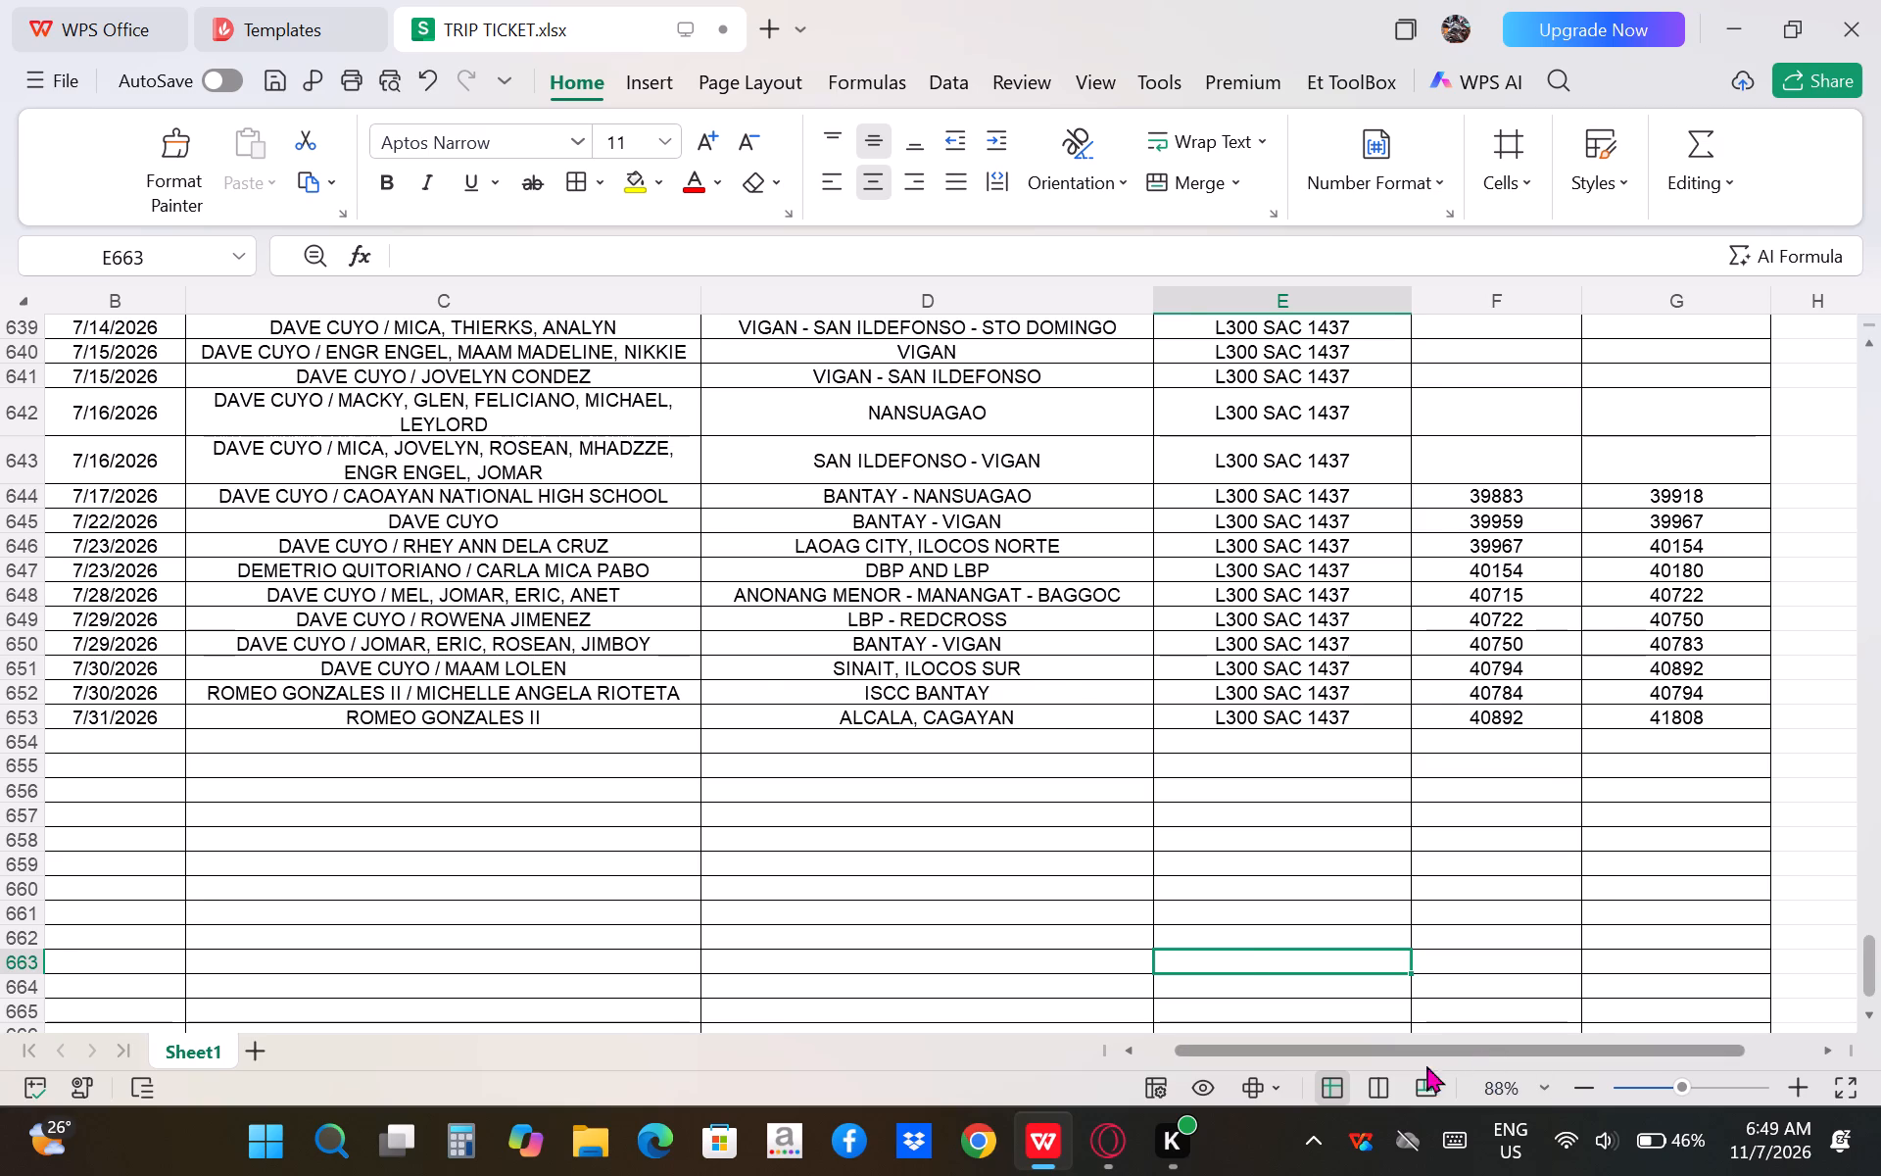
drag(1426, 1065, 1403, 1076)
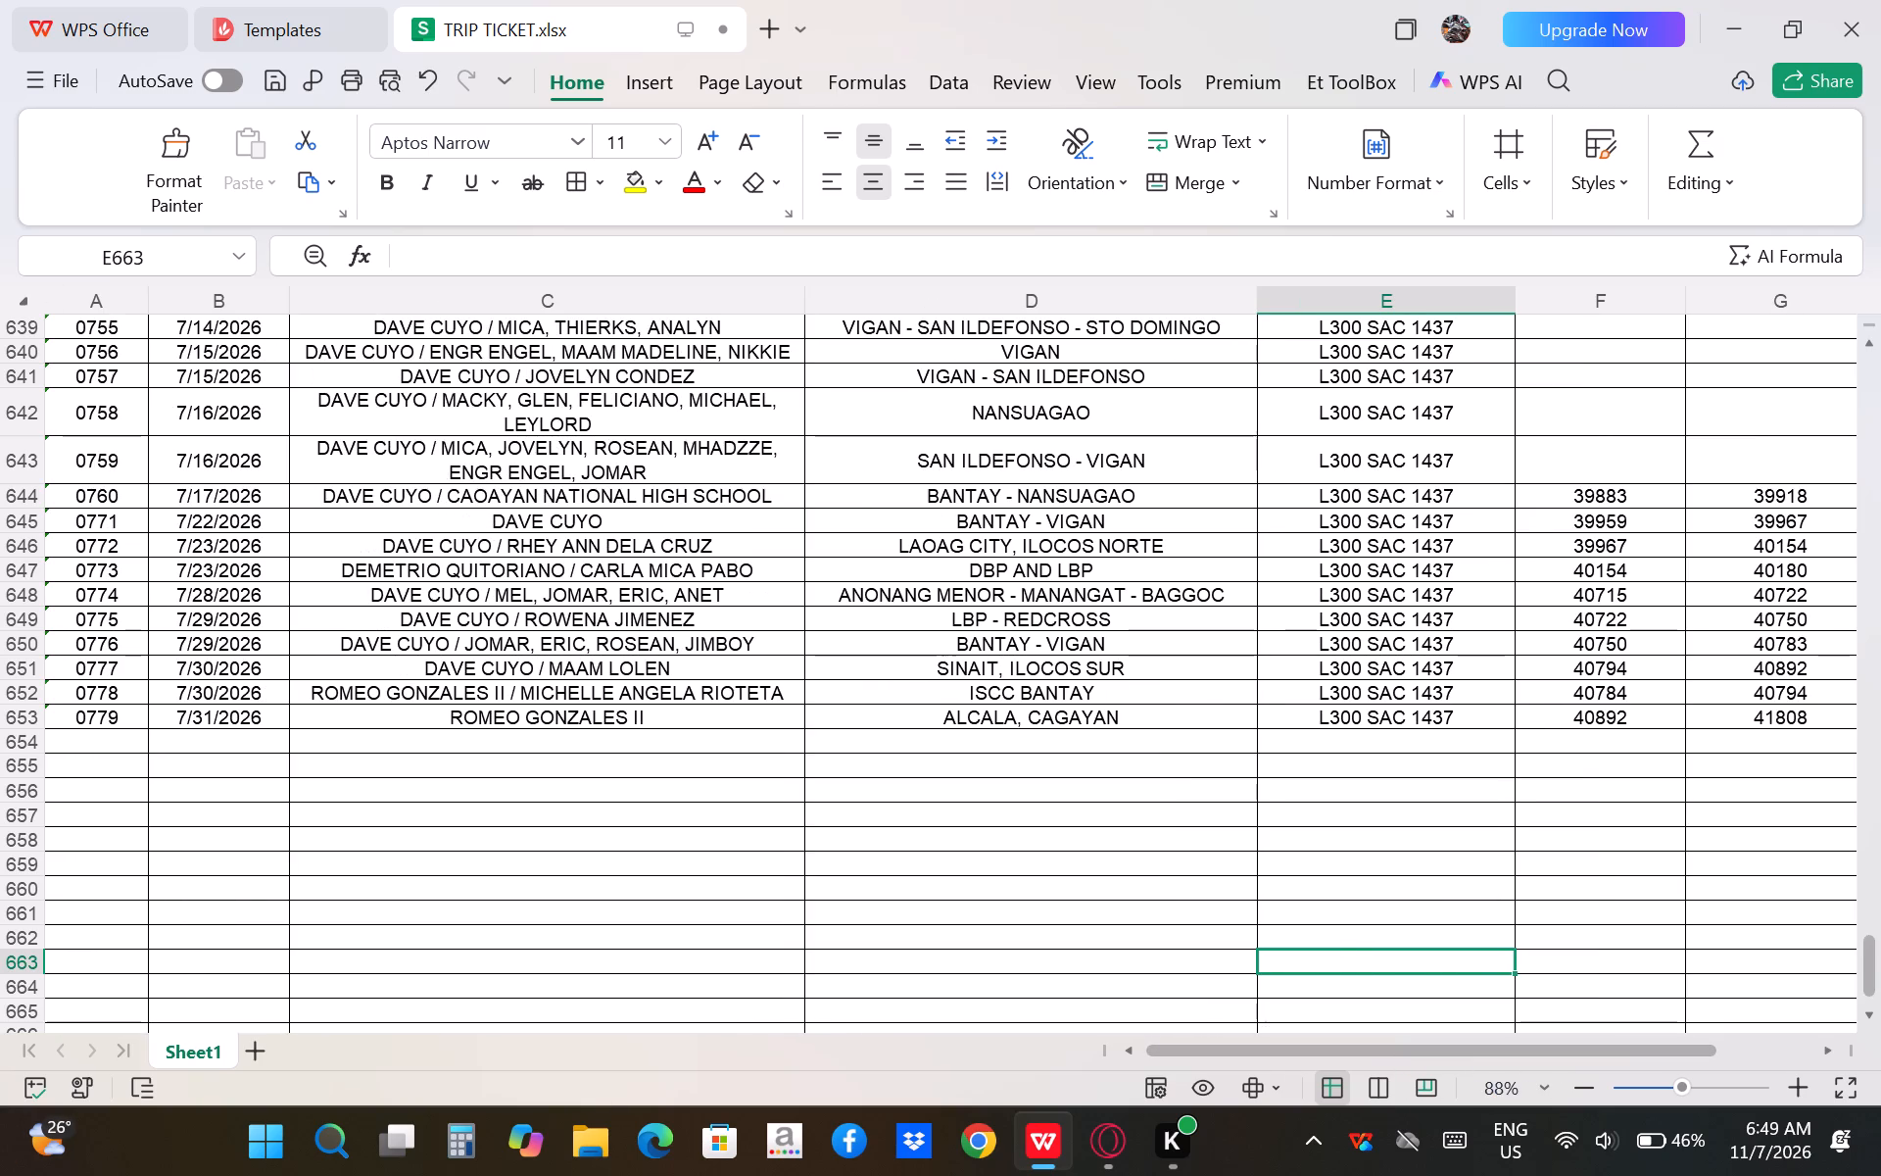
Move the value pair from F638:G638 to F643:G643, the SAN ILDEFONSO - VIGAN trip on 7/16/2026.
click(1565, 460)
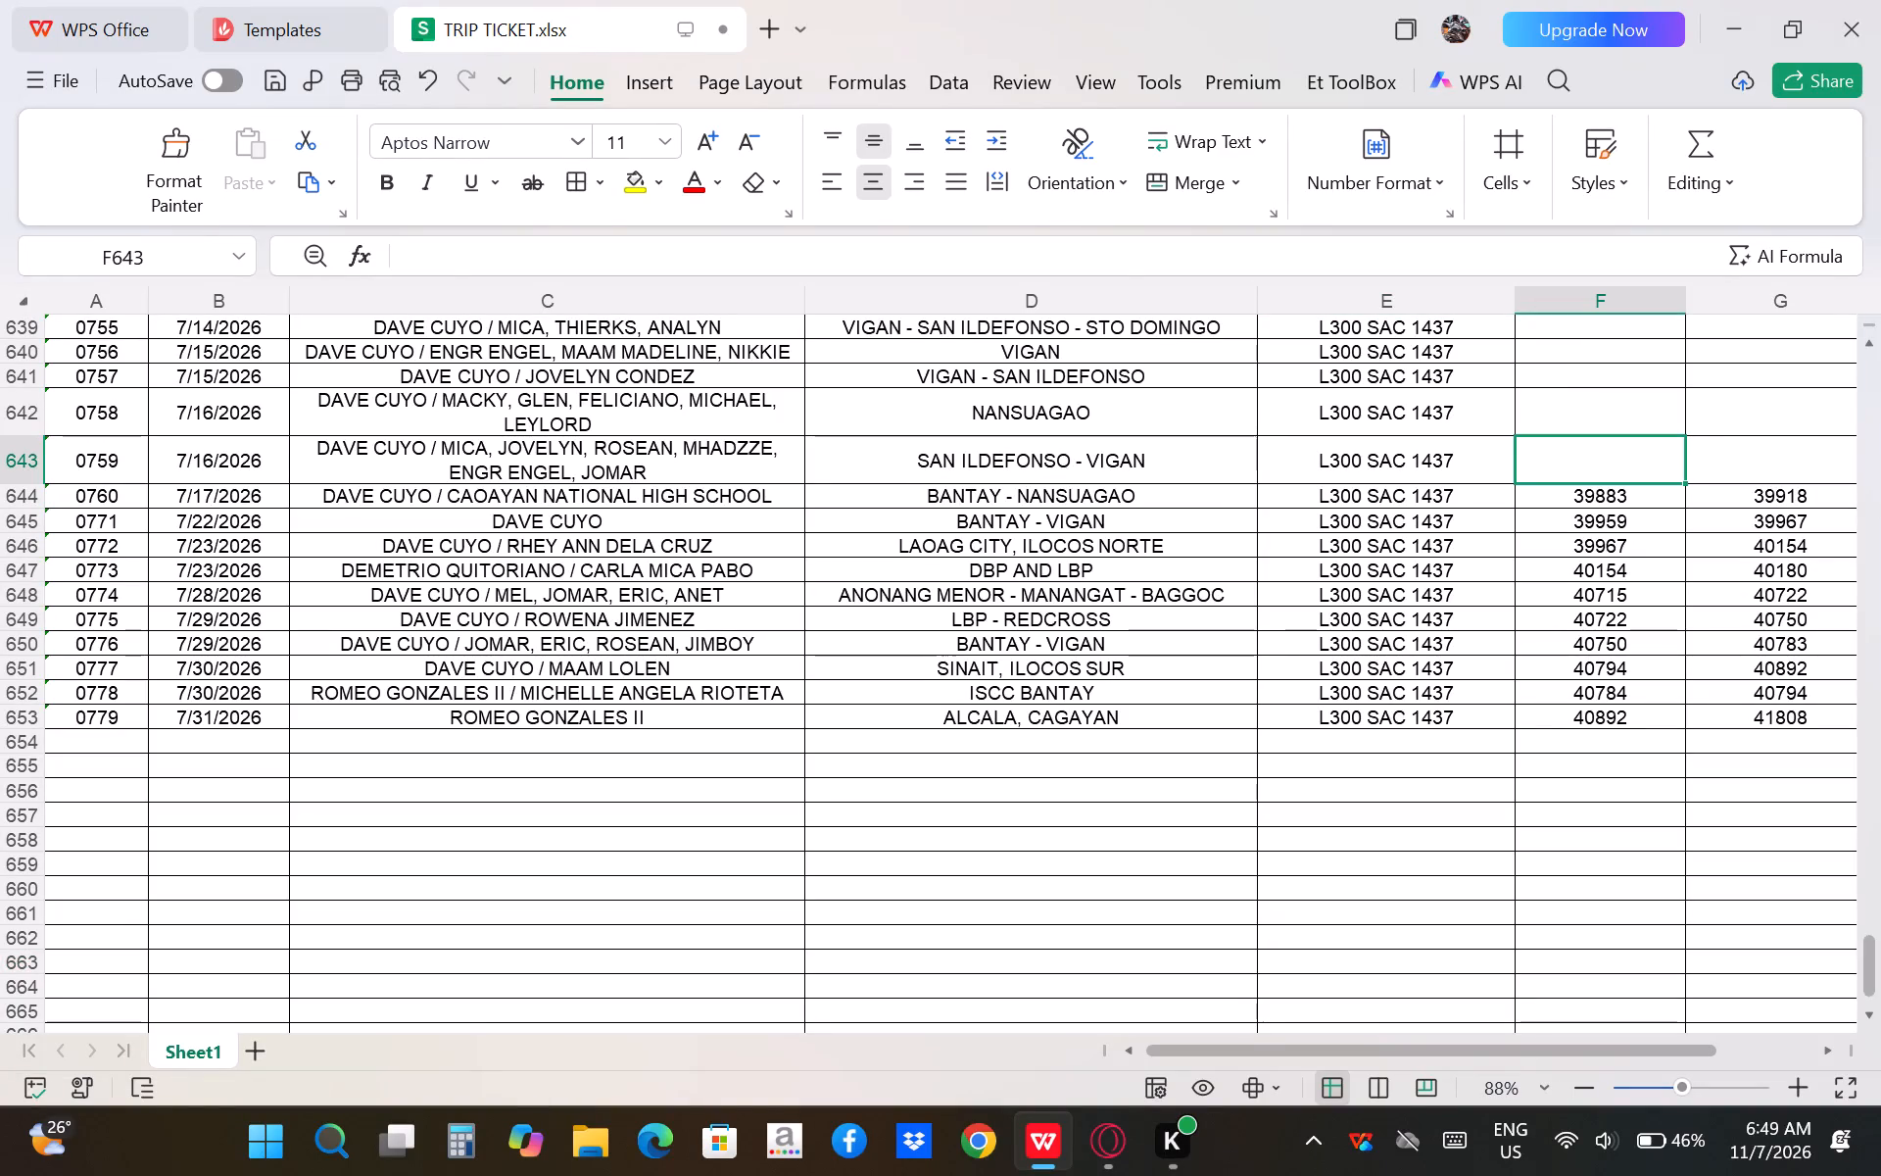
scroll(1567, 451, up, 2)
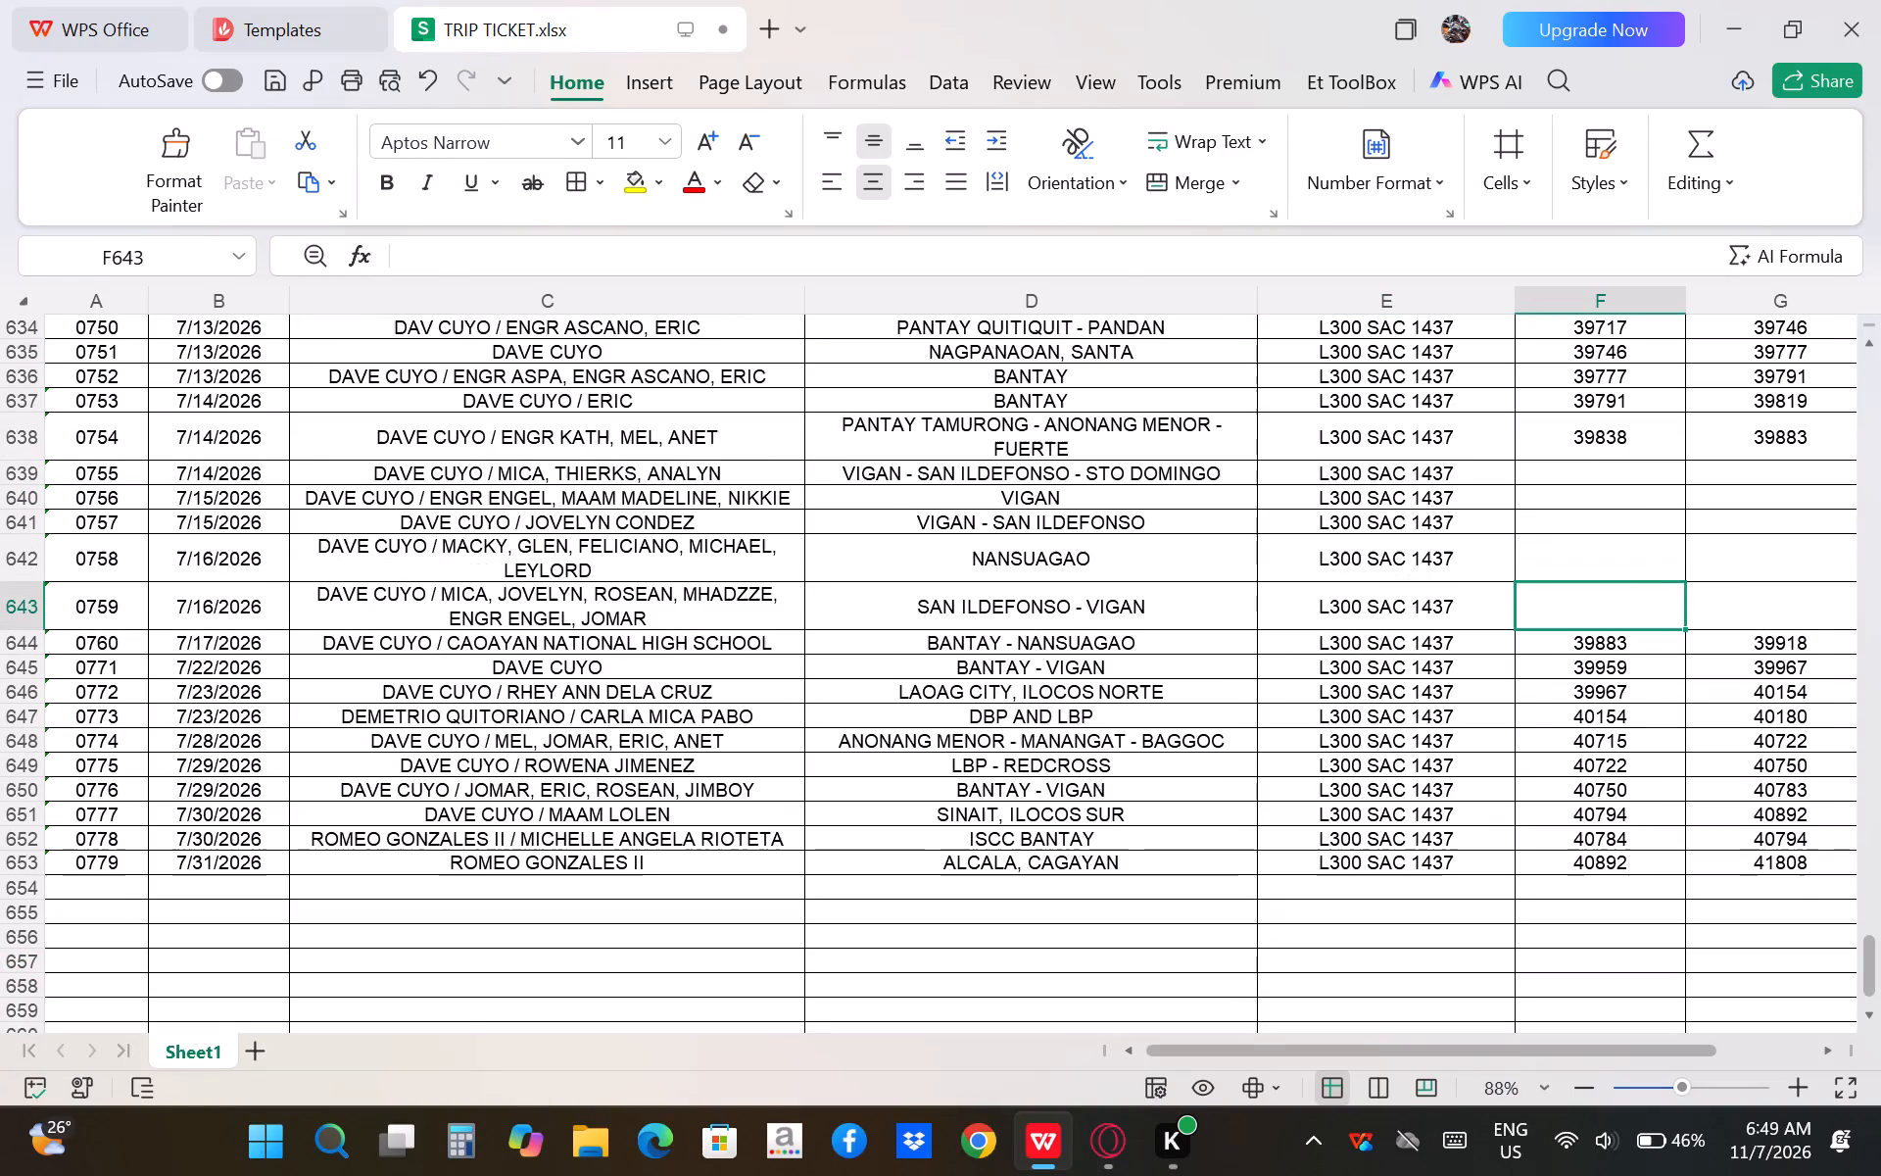
drag(1577, 448, 1727, 460)
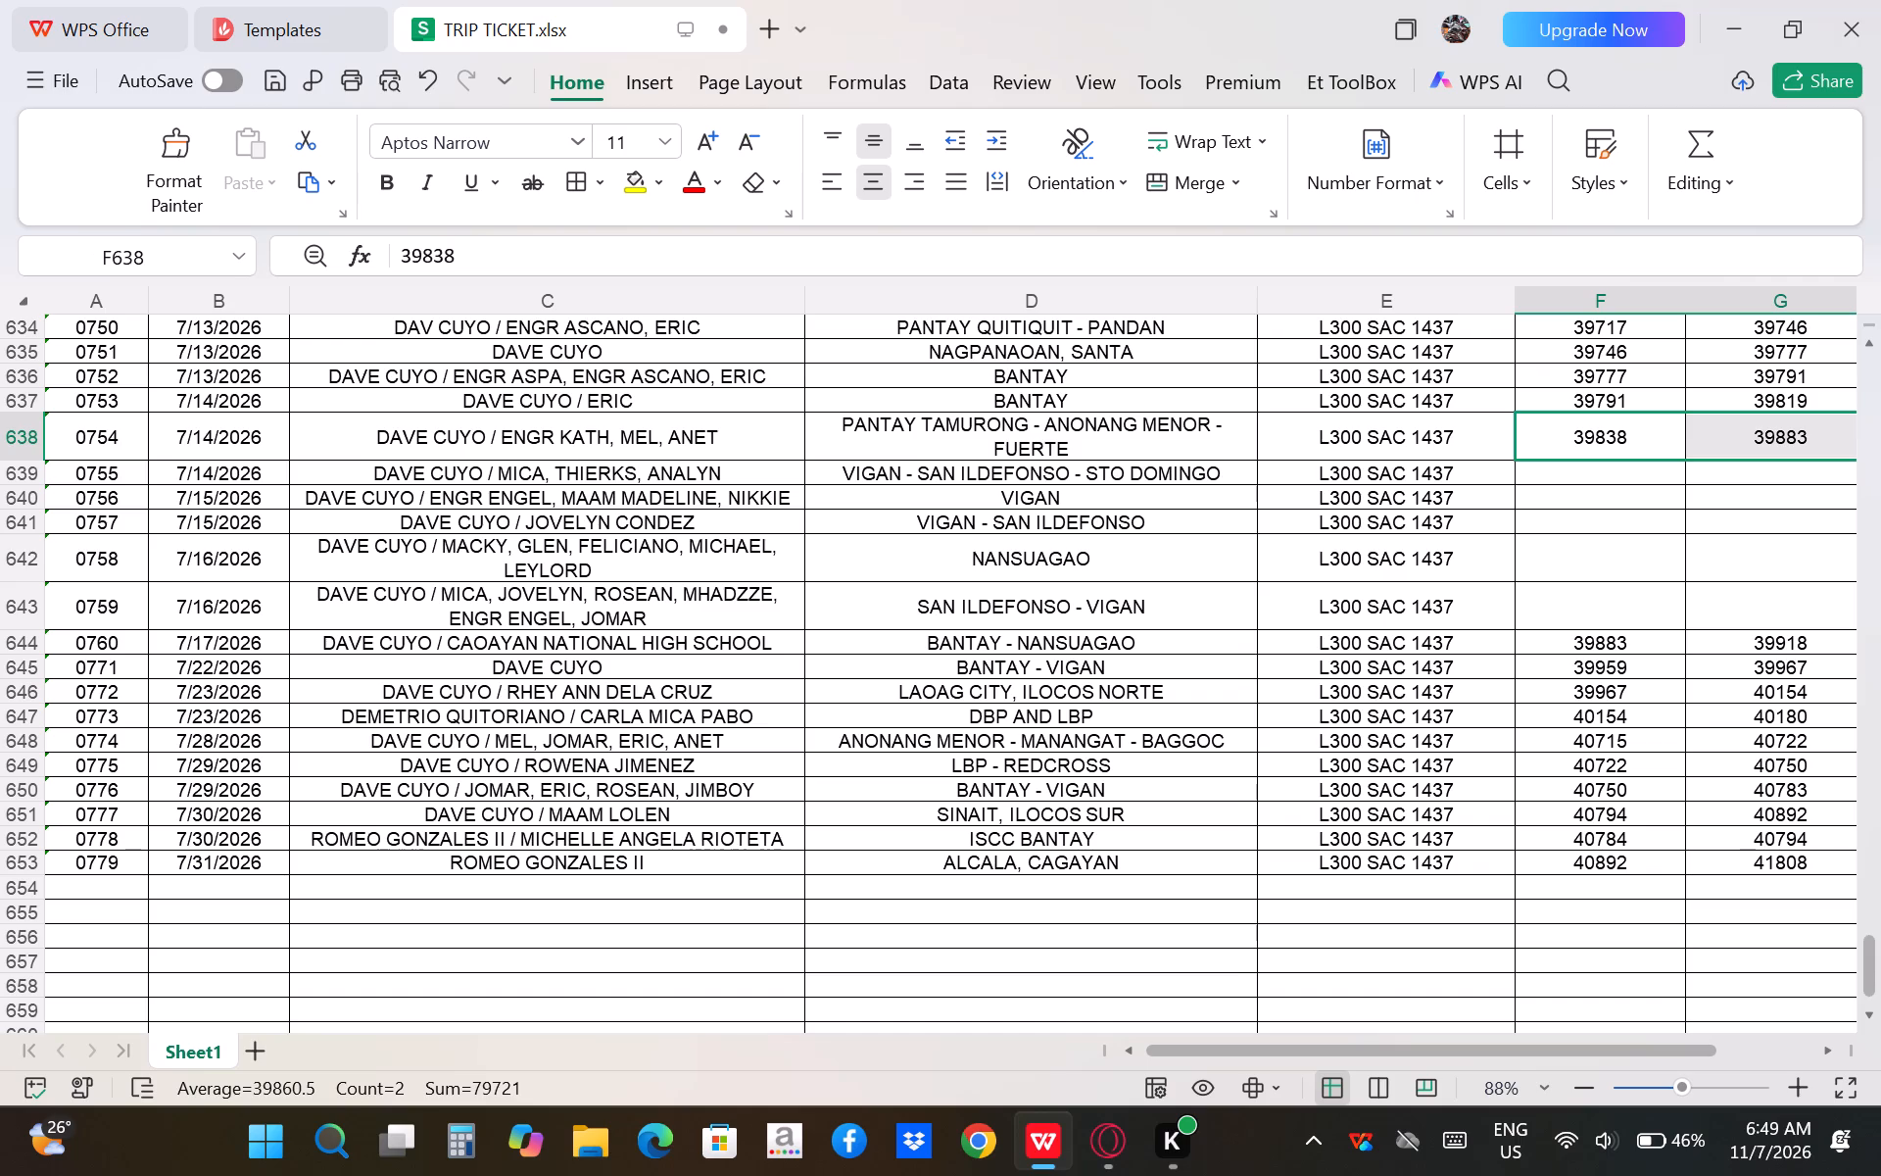
key(ctrl+x)
click(1623, 608)
key(Return)
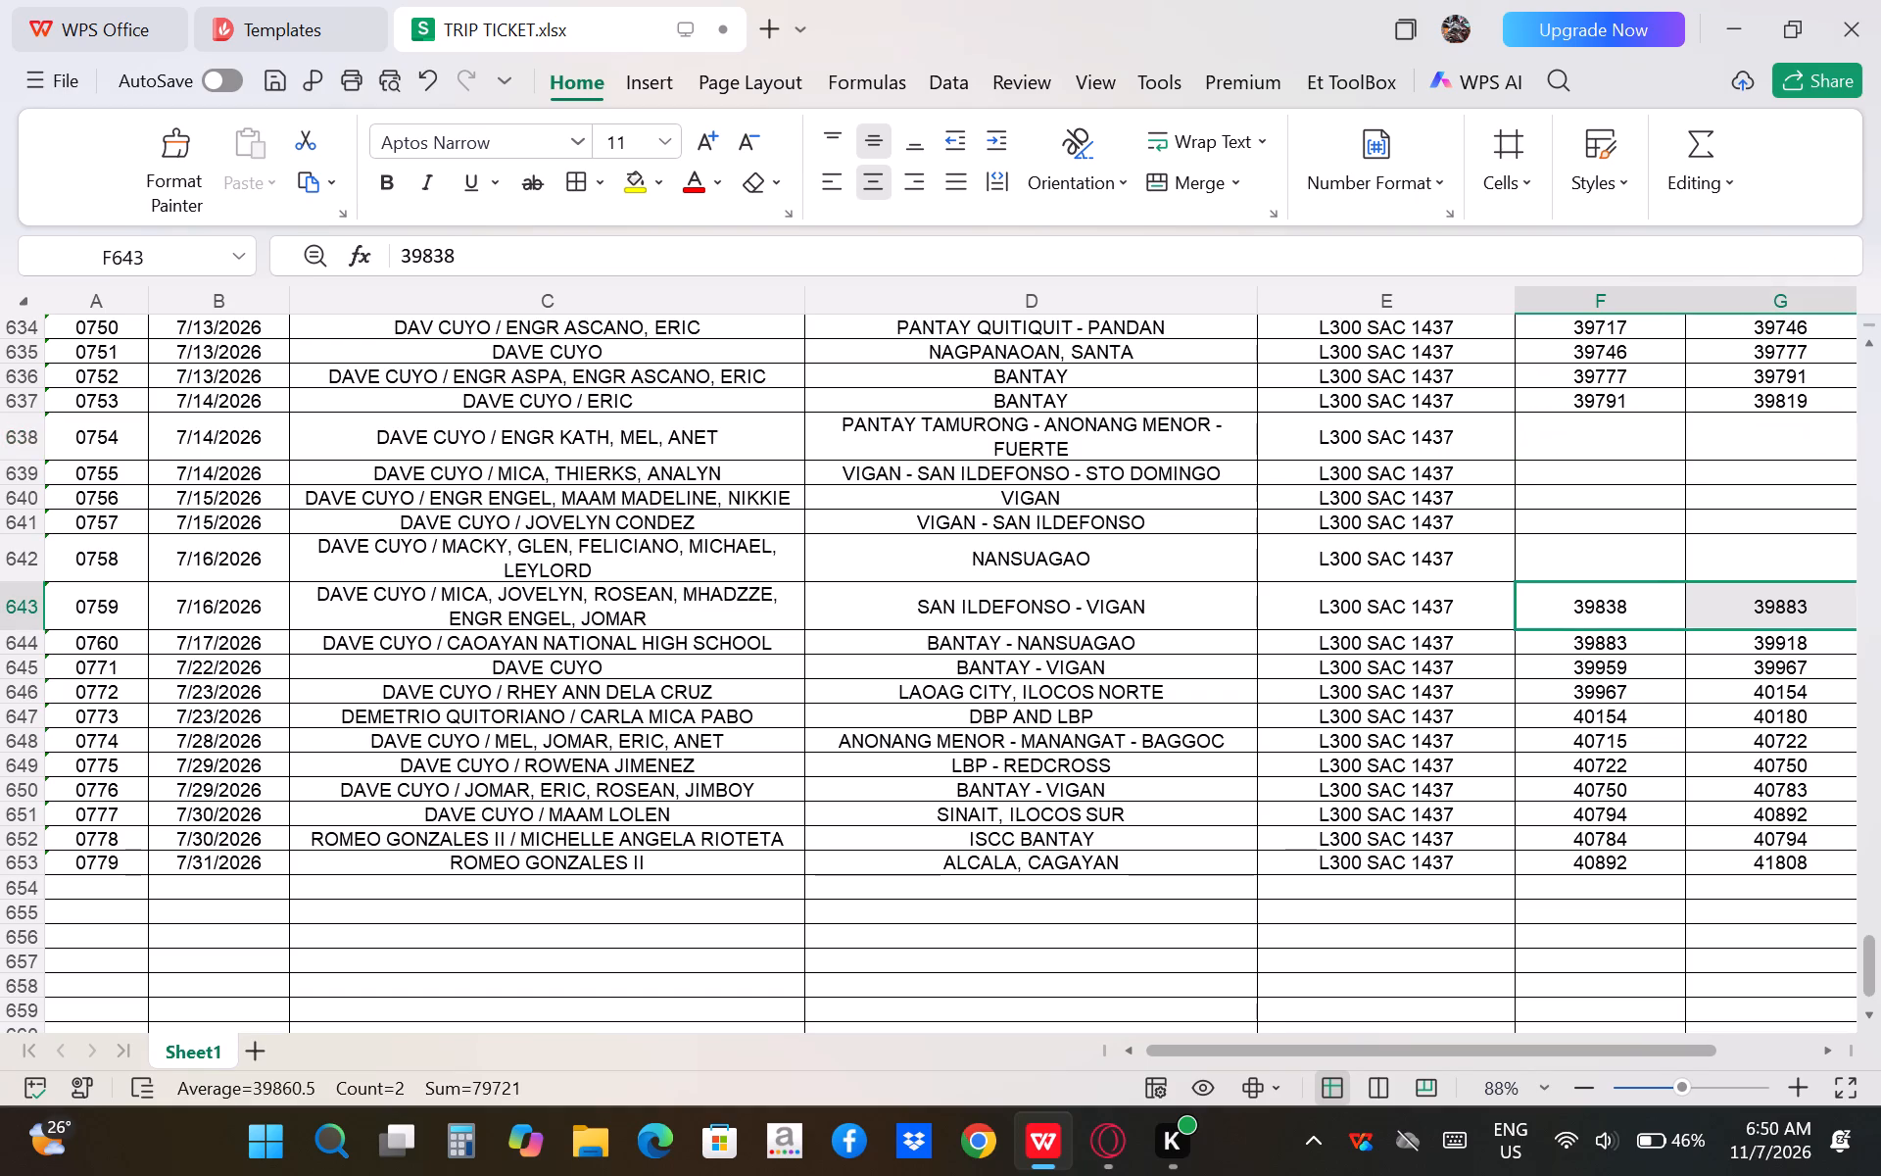
Enter 39819 in F642 for the NANSUAGAO trip and copy the value 39838 from F643 into G642.
click(1574, 557)
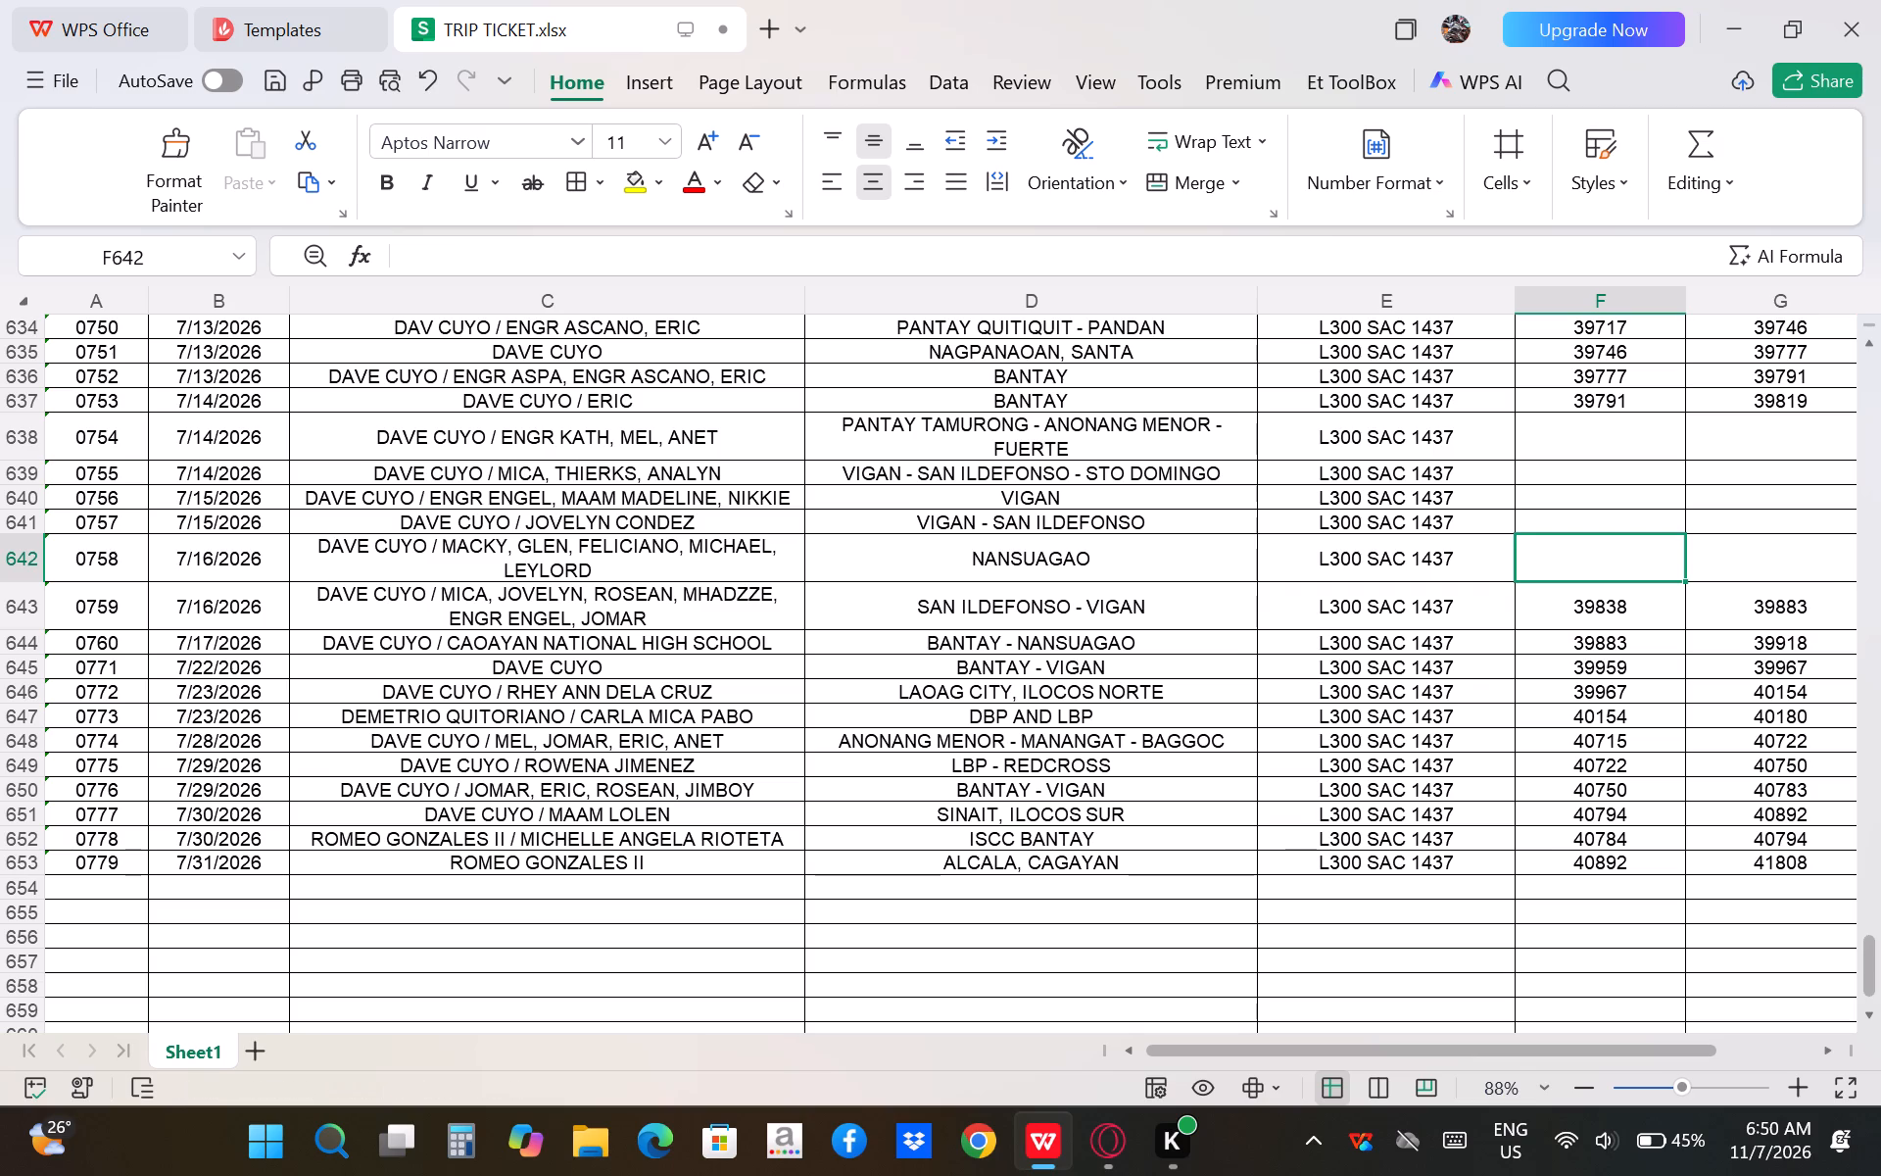
key(3)
key(9)
key(8)
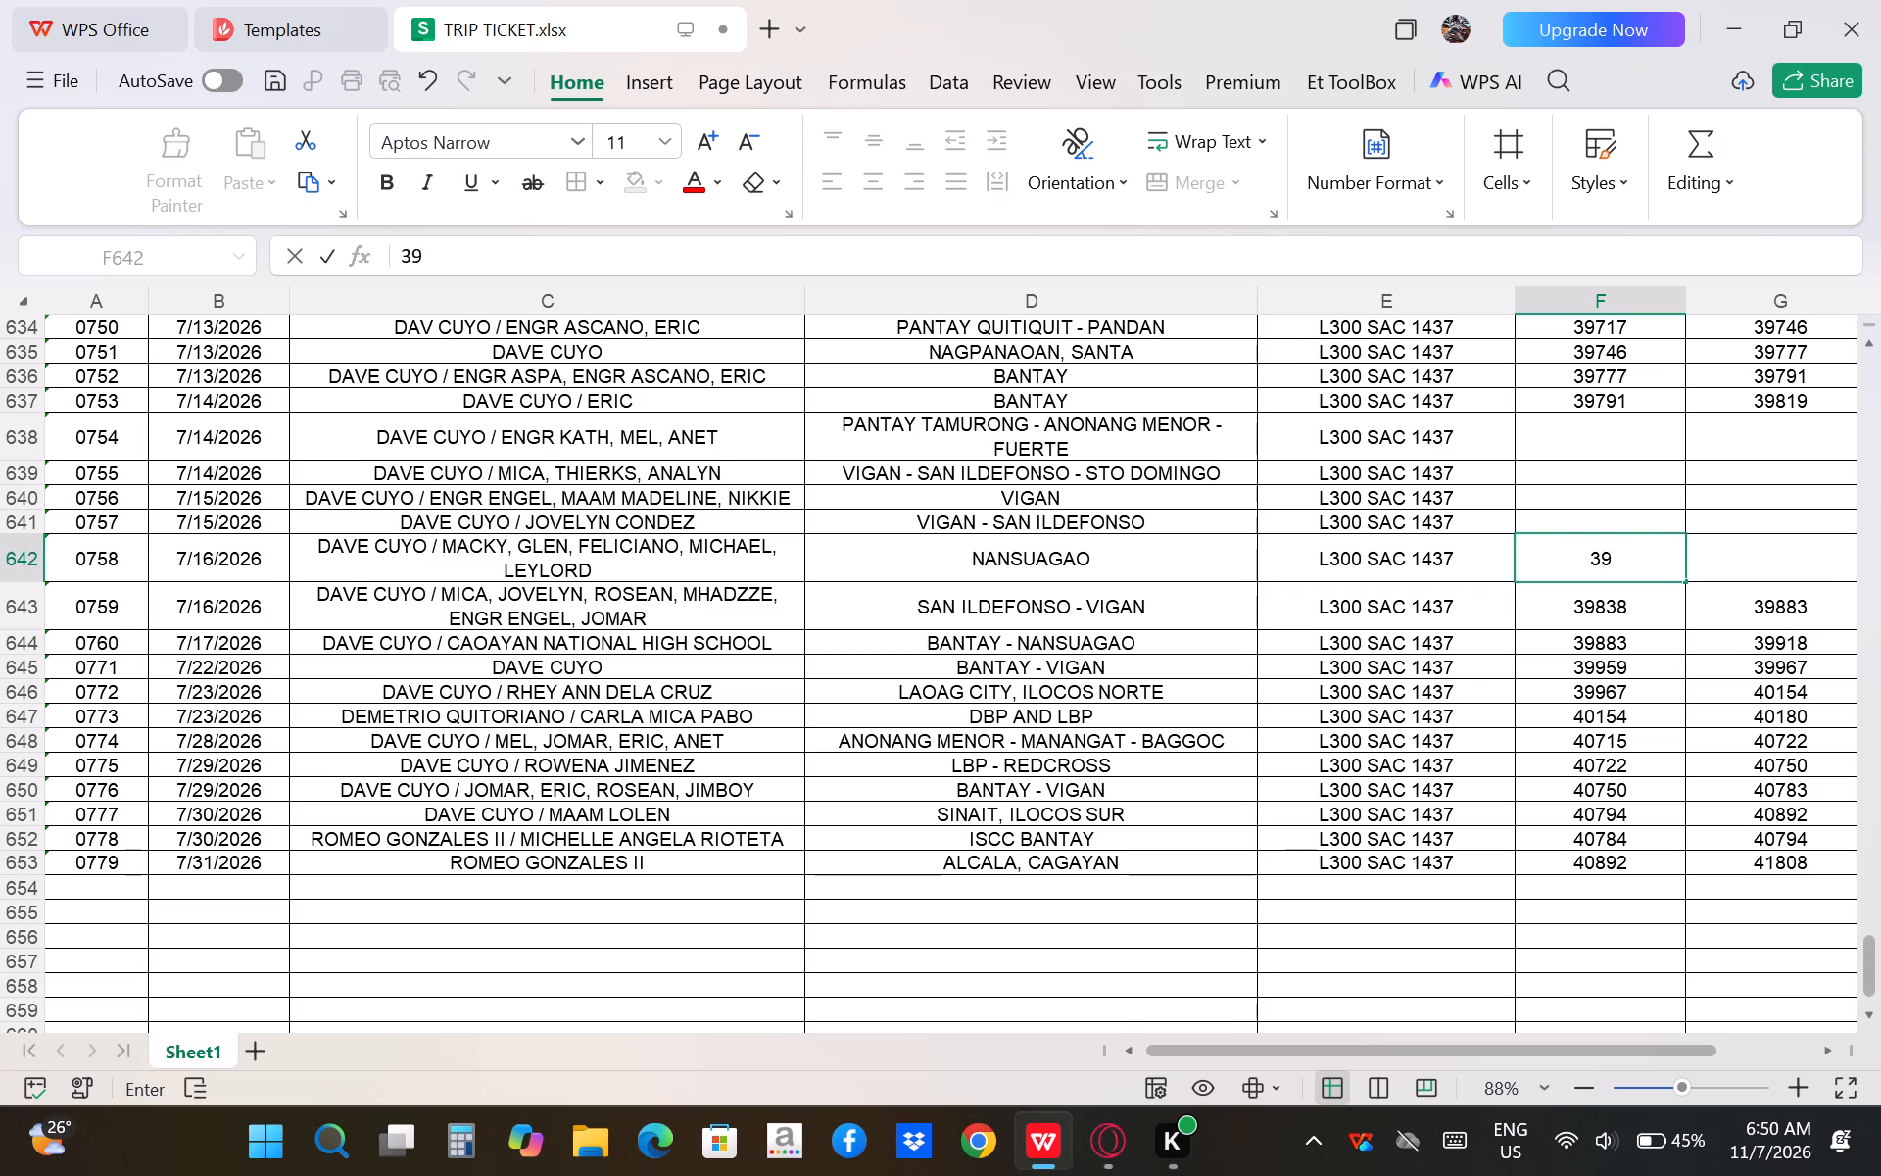
text(19)
key(Right)
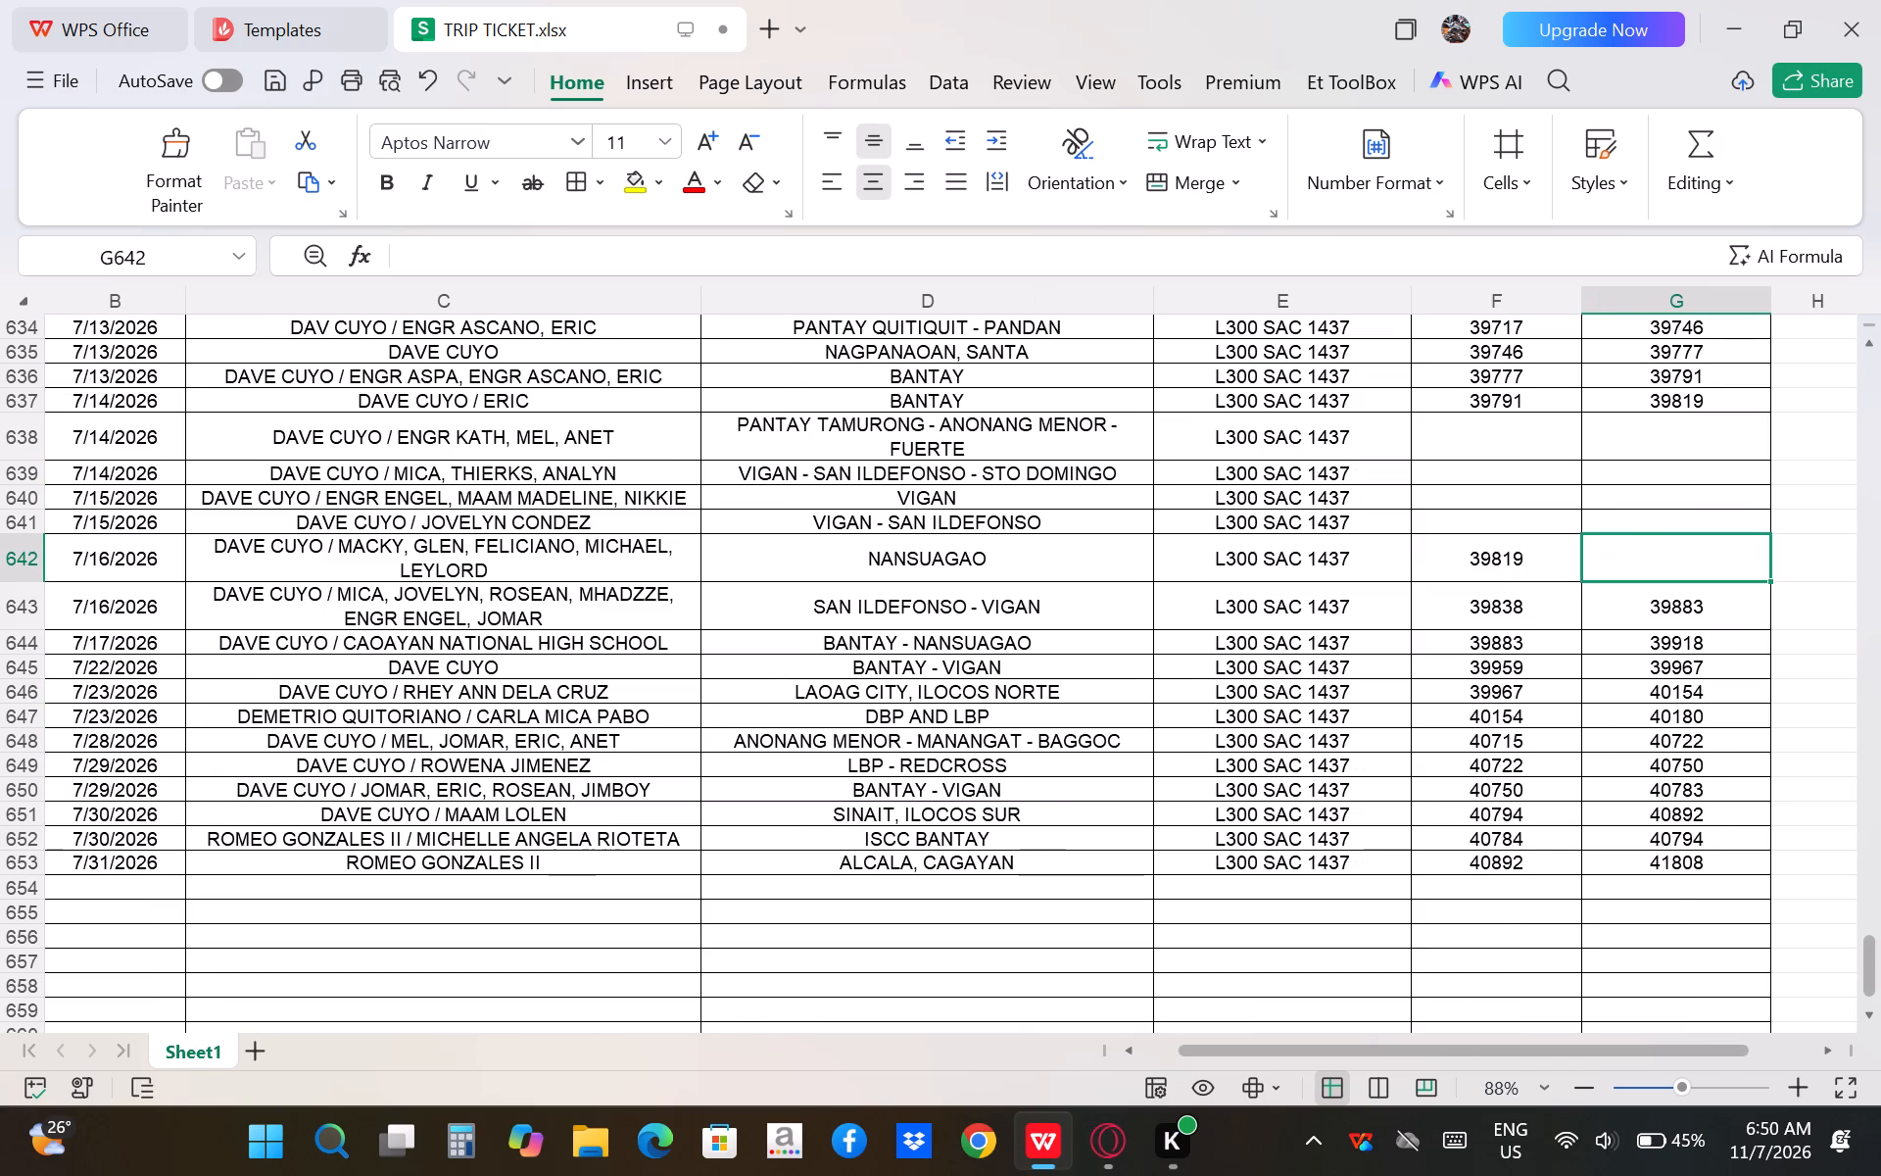
click(1519, 620)
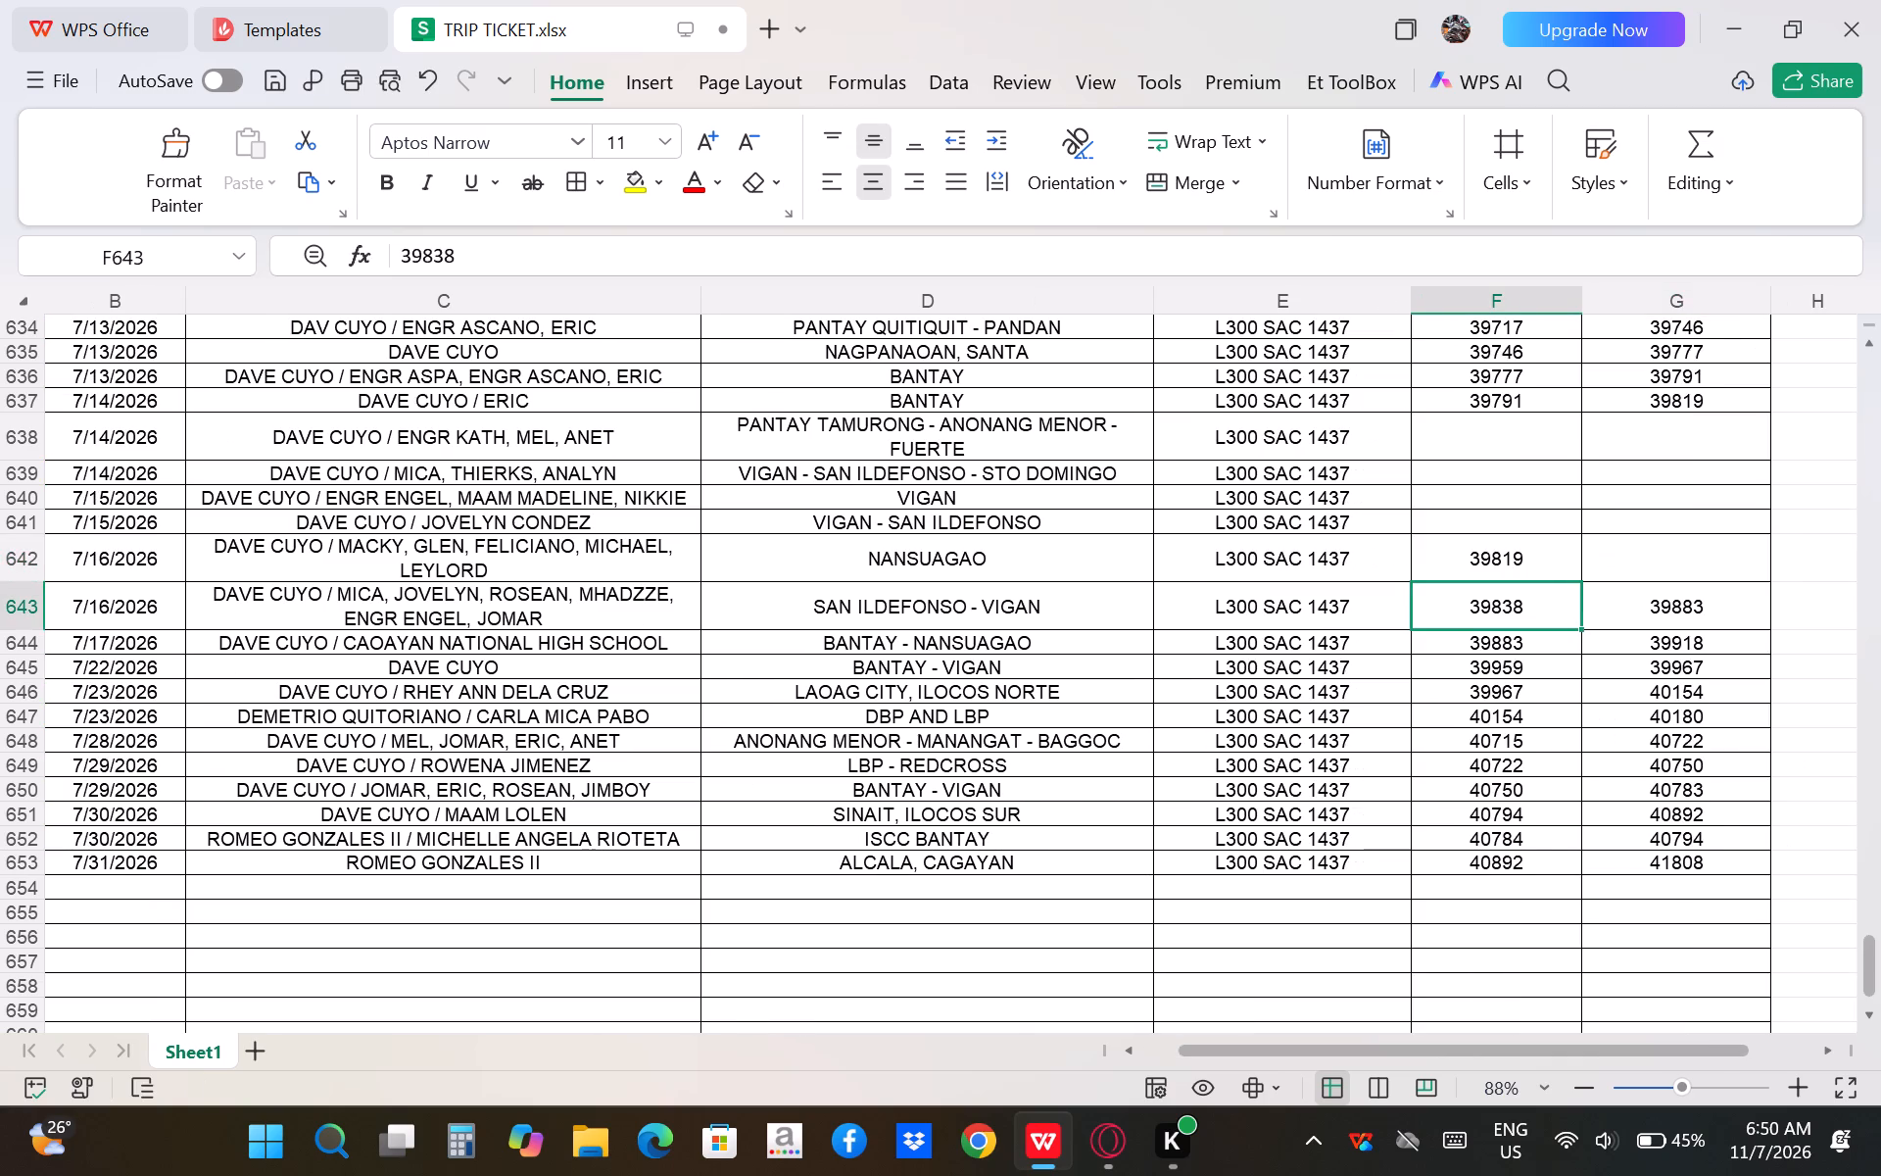
key(ctrl+c)
click(1670, 557)
key(Return)
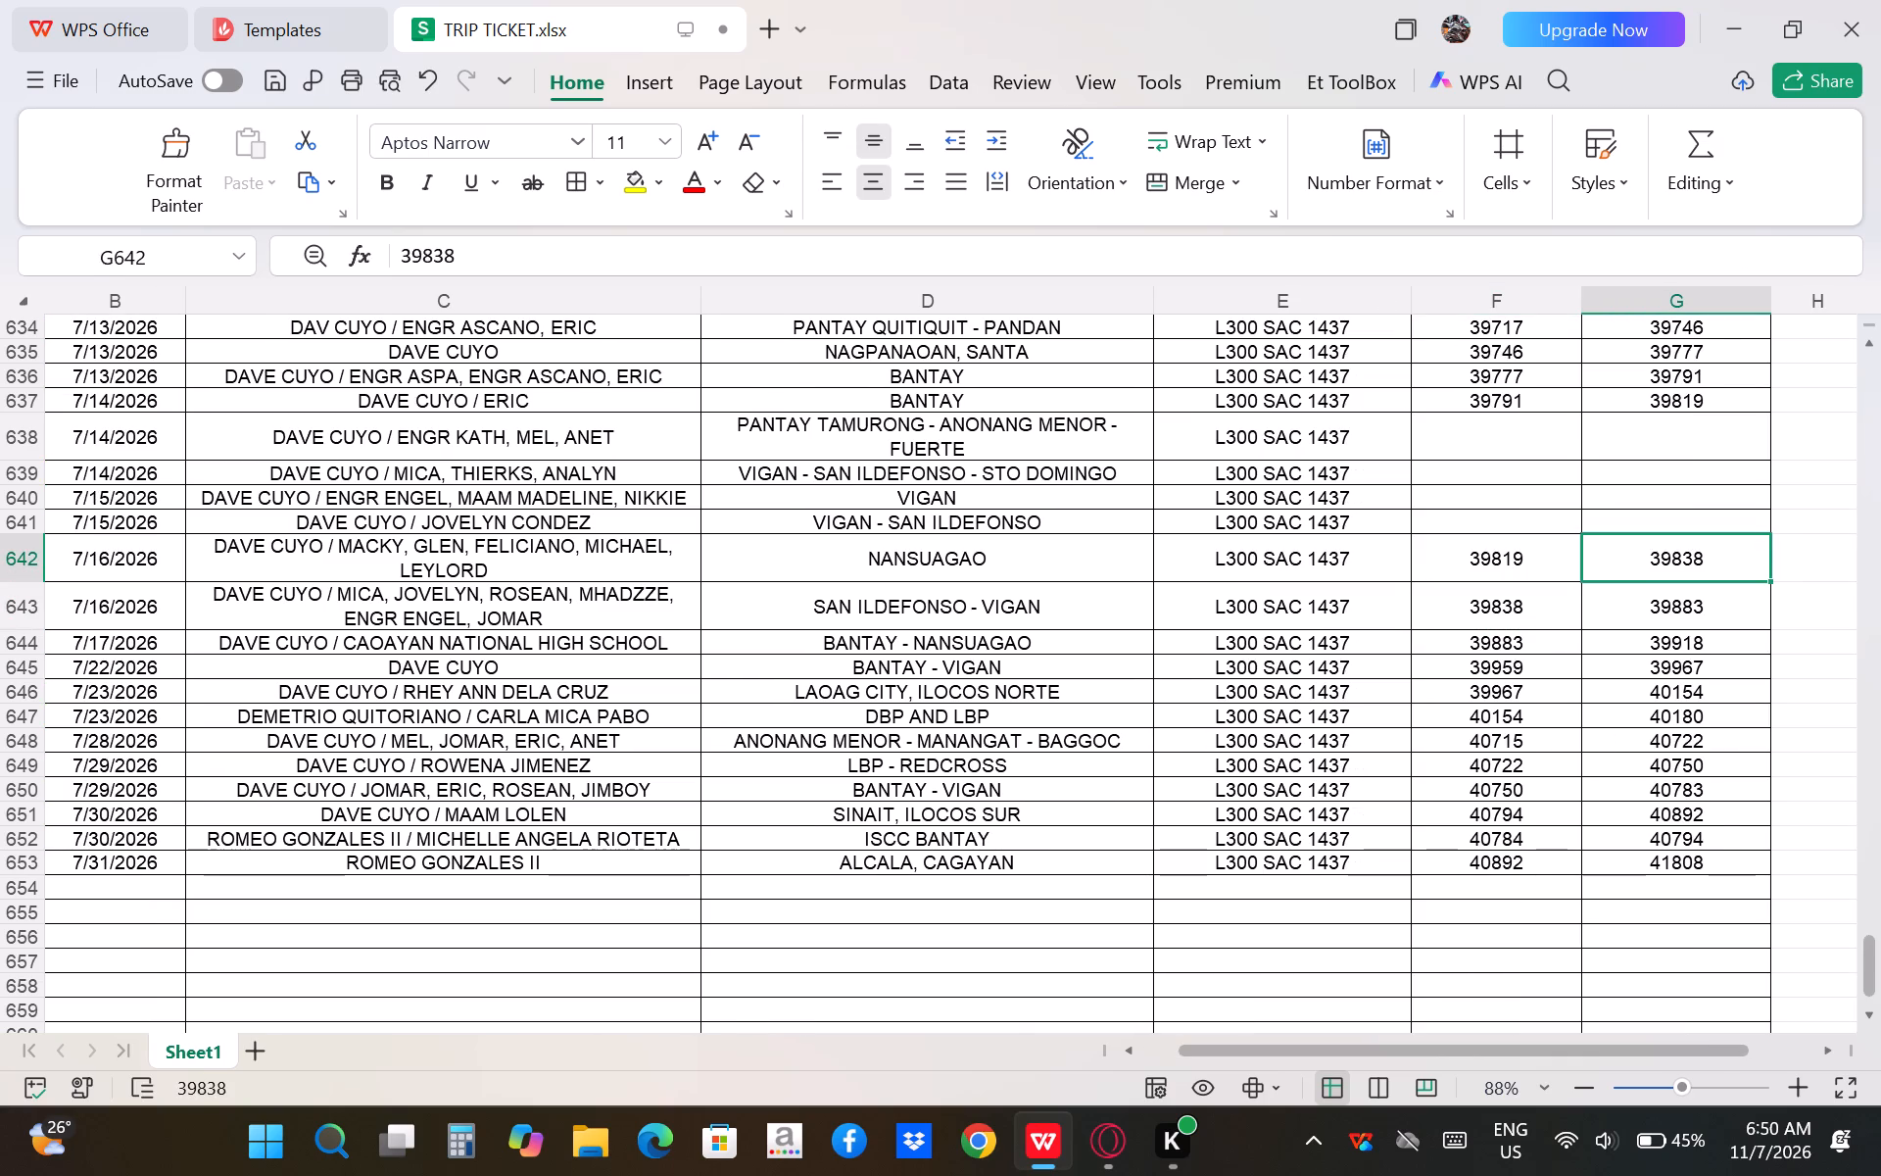
Move the value pair from F637:G637 to F641:G641, the VIGAN - SAN ILDEFONSO trip.
click(1510, 530)
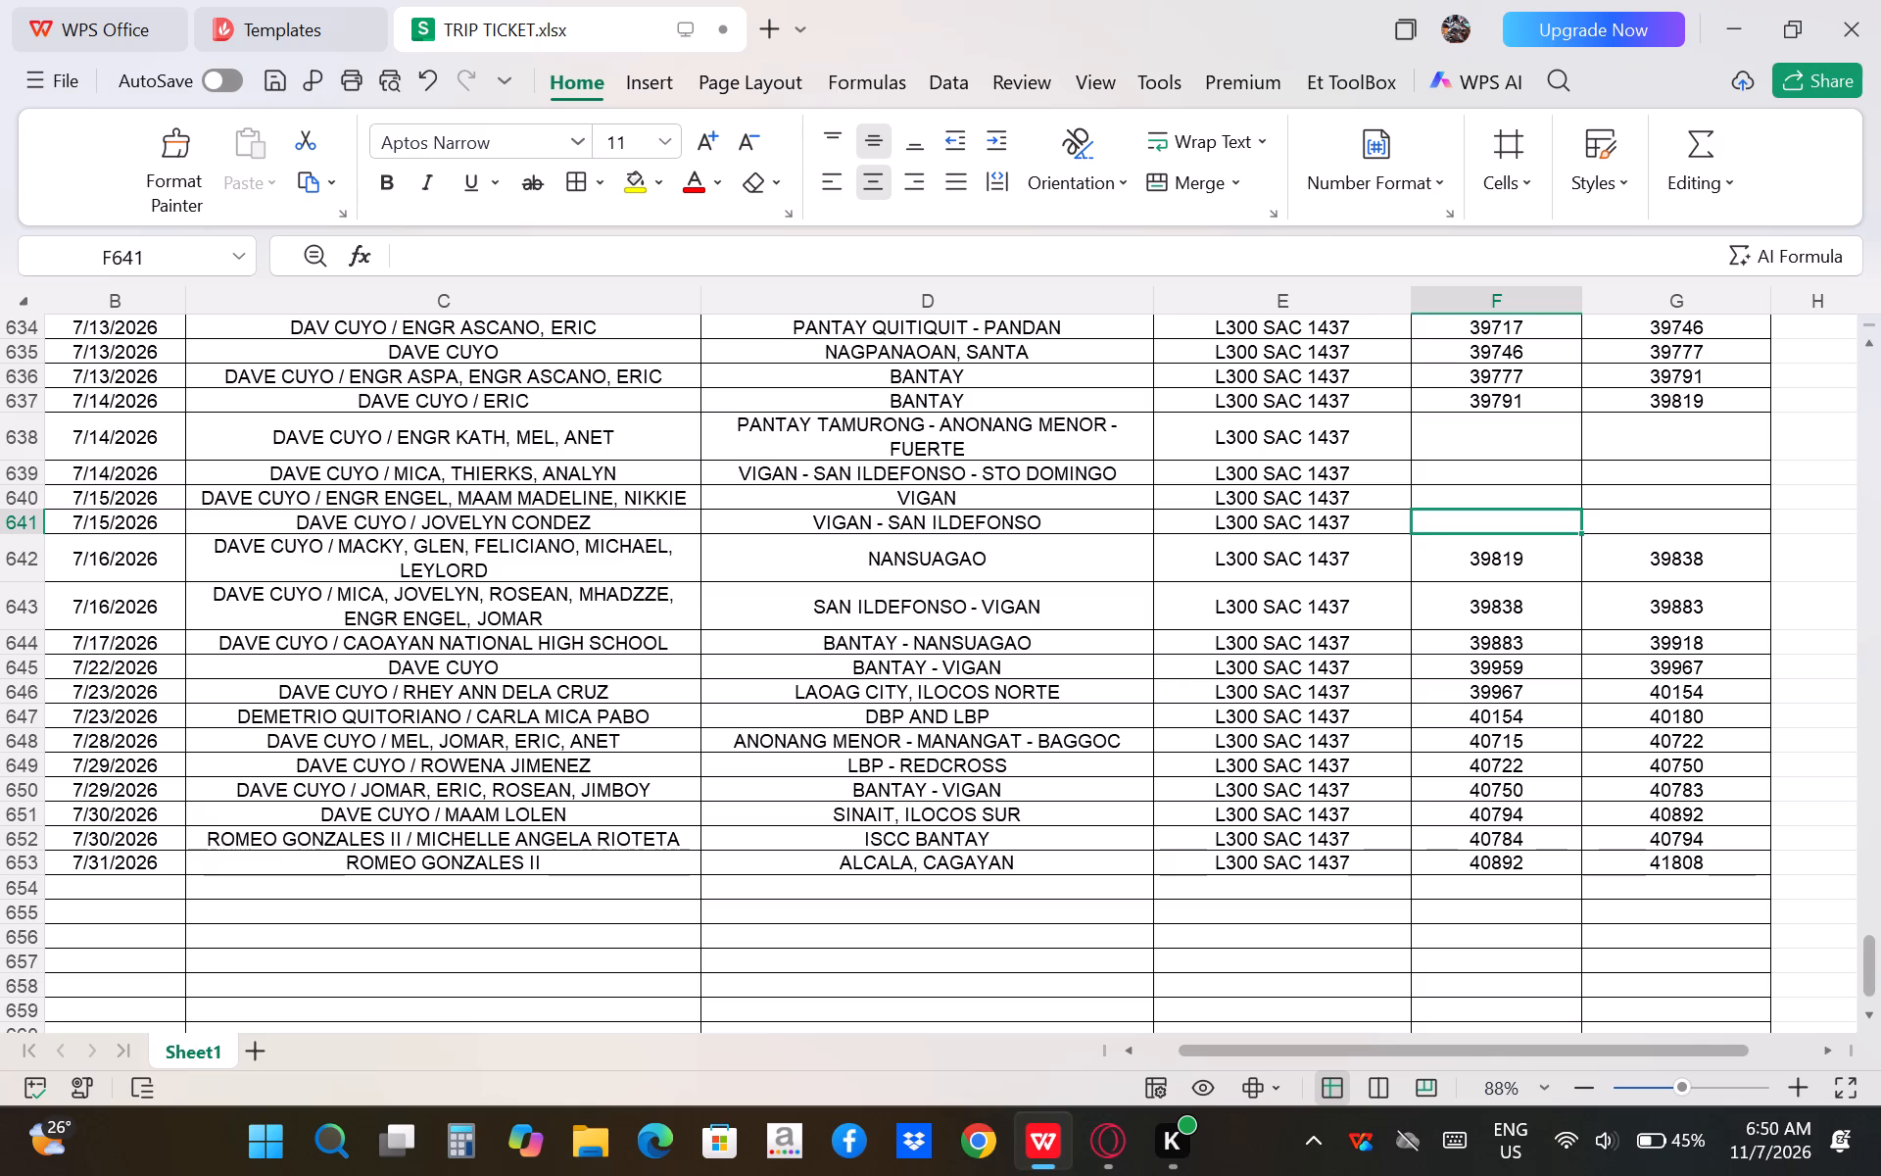
drag(1504, 405, 1516, 402)
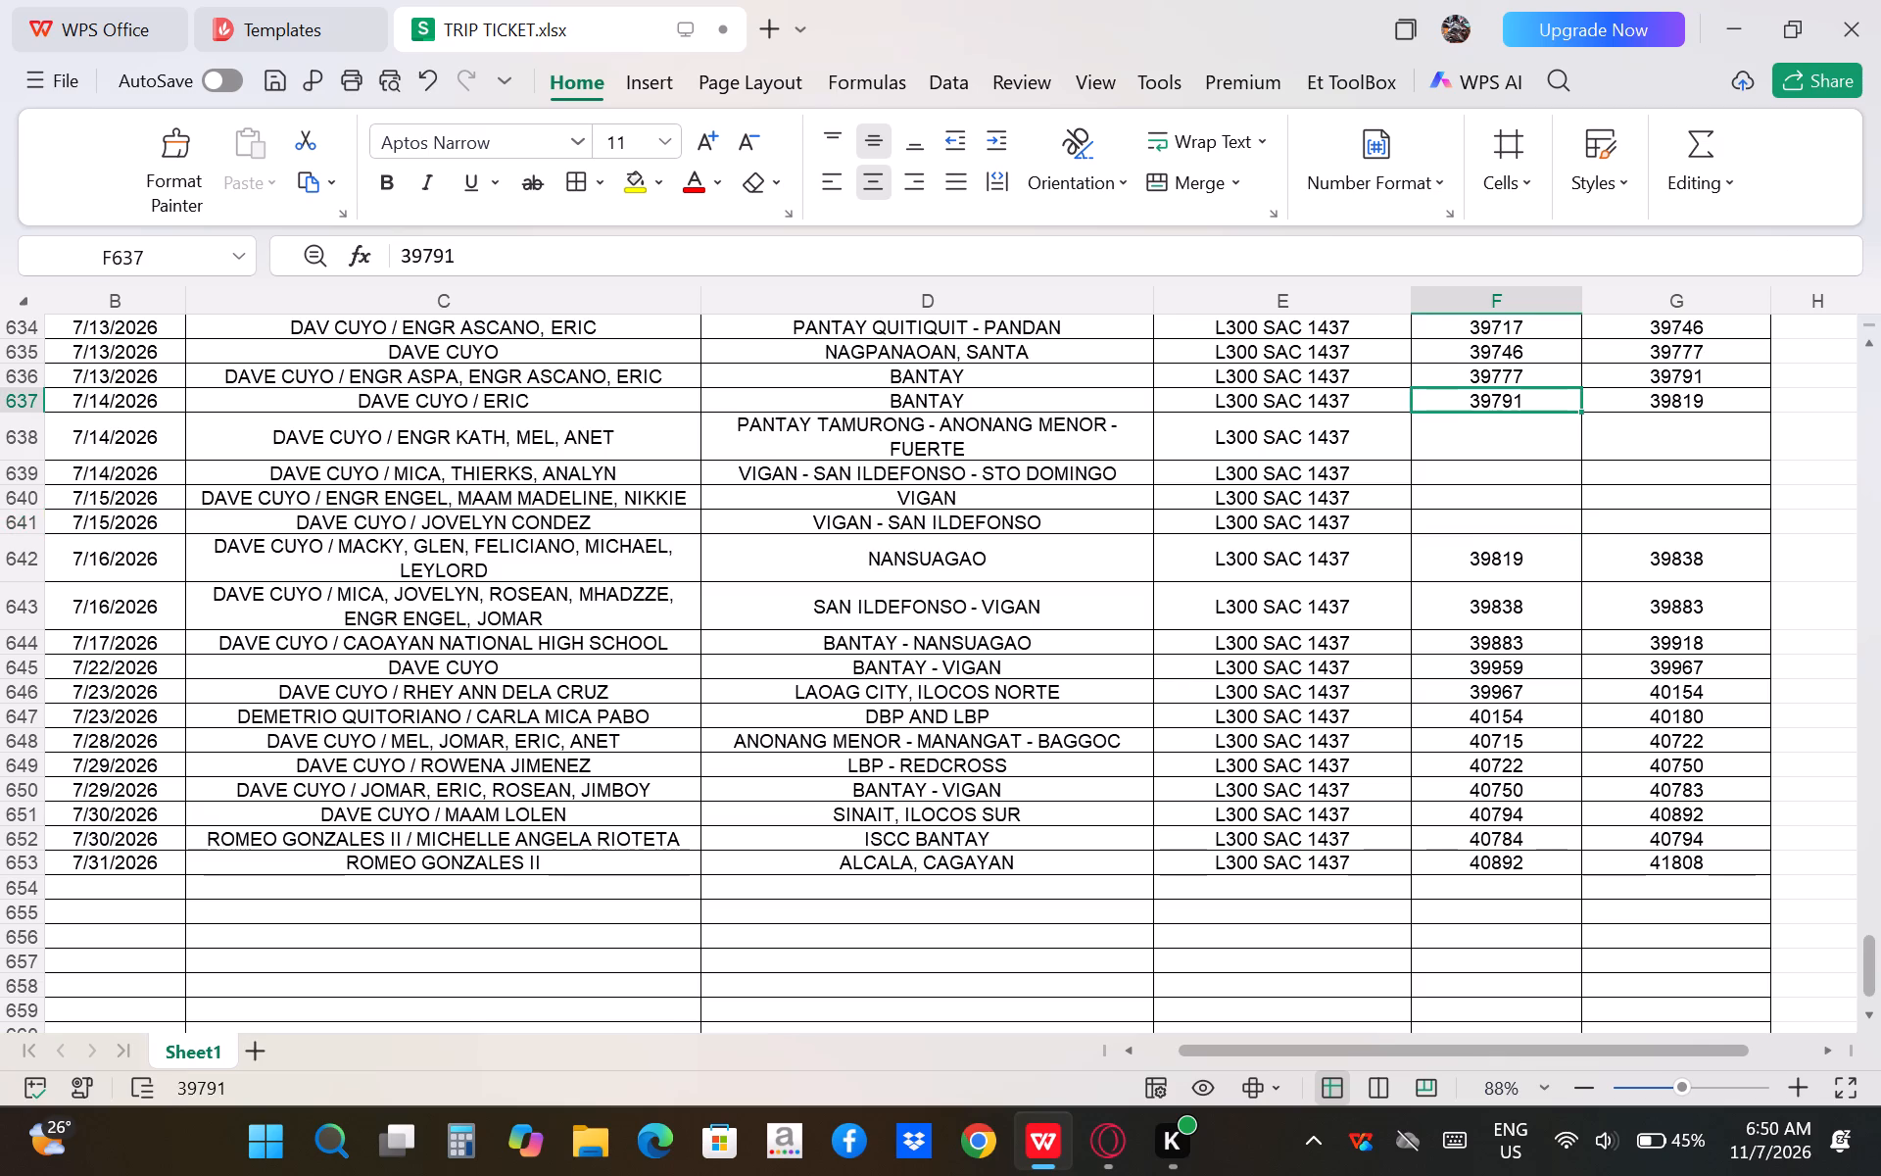
drag(1516, 402, 1637, 408)
key(ctrl+x)
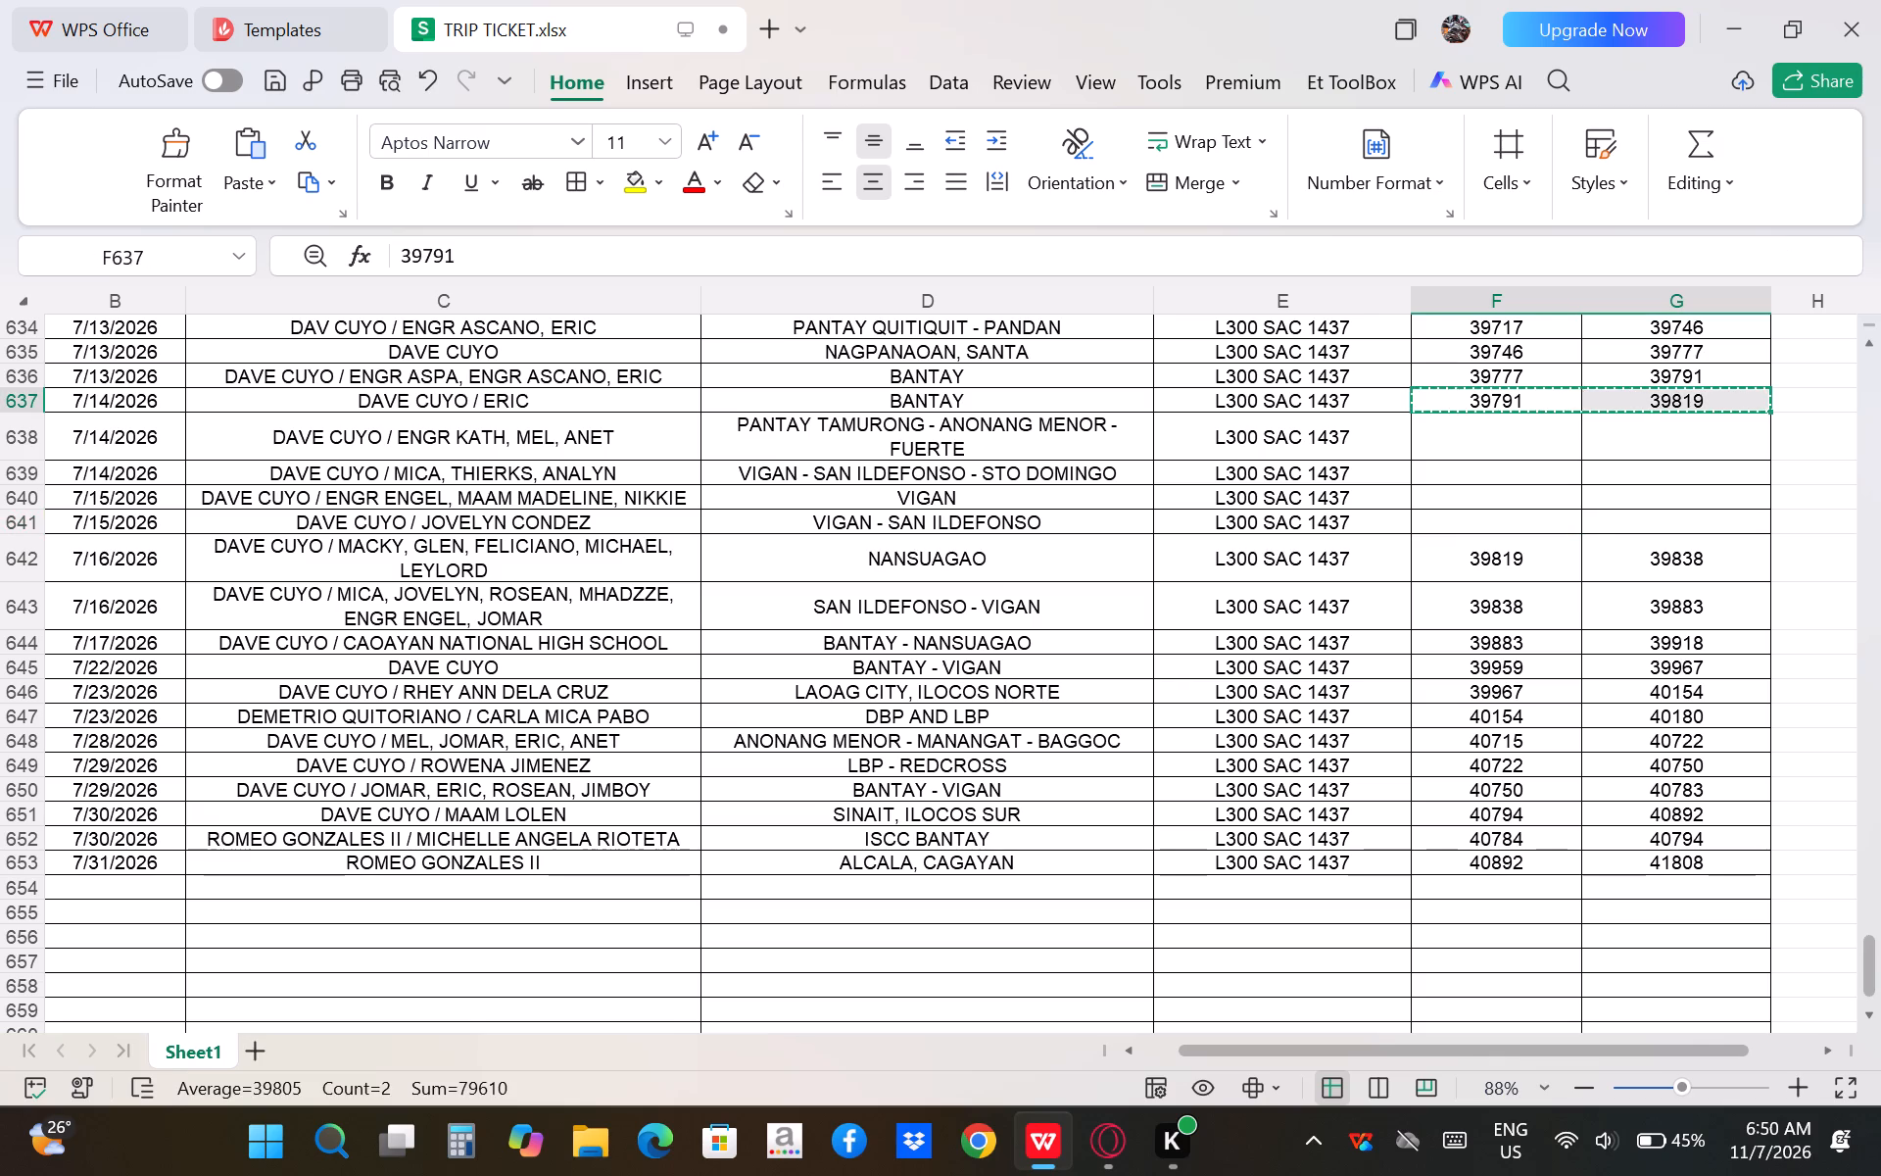
click(1505, 537)
key(Up)
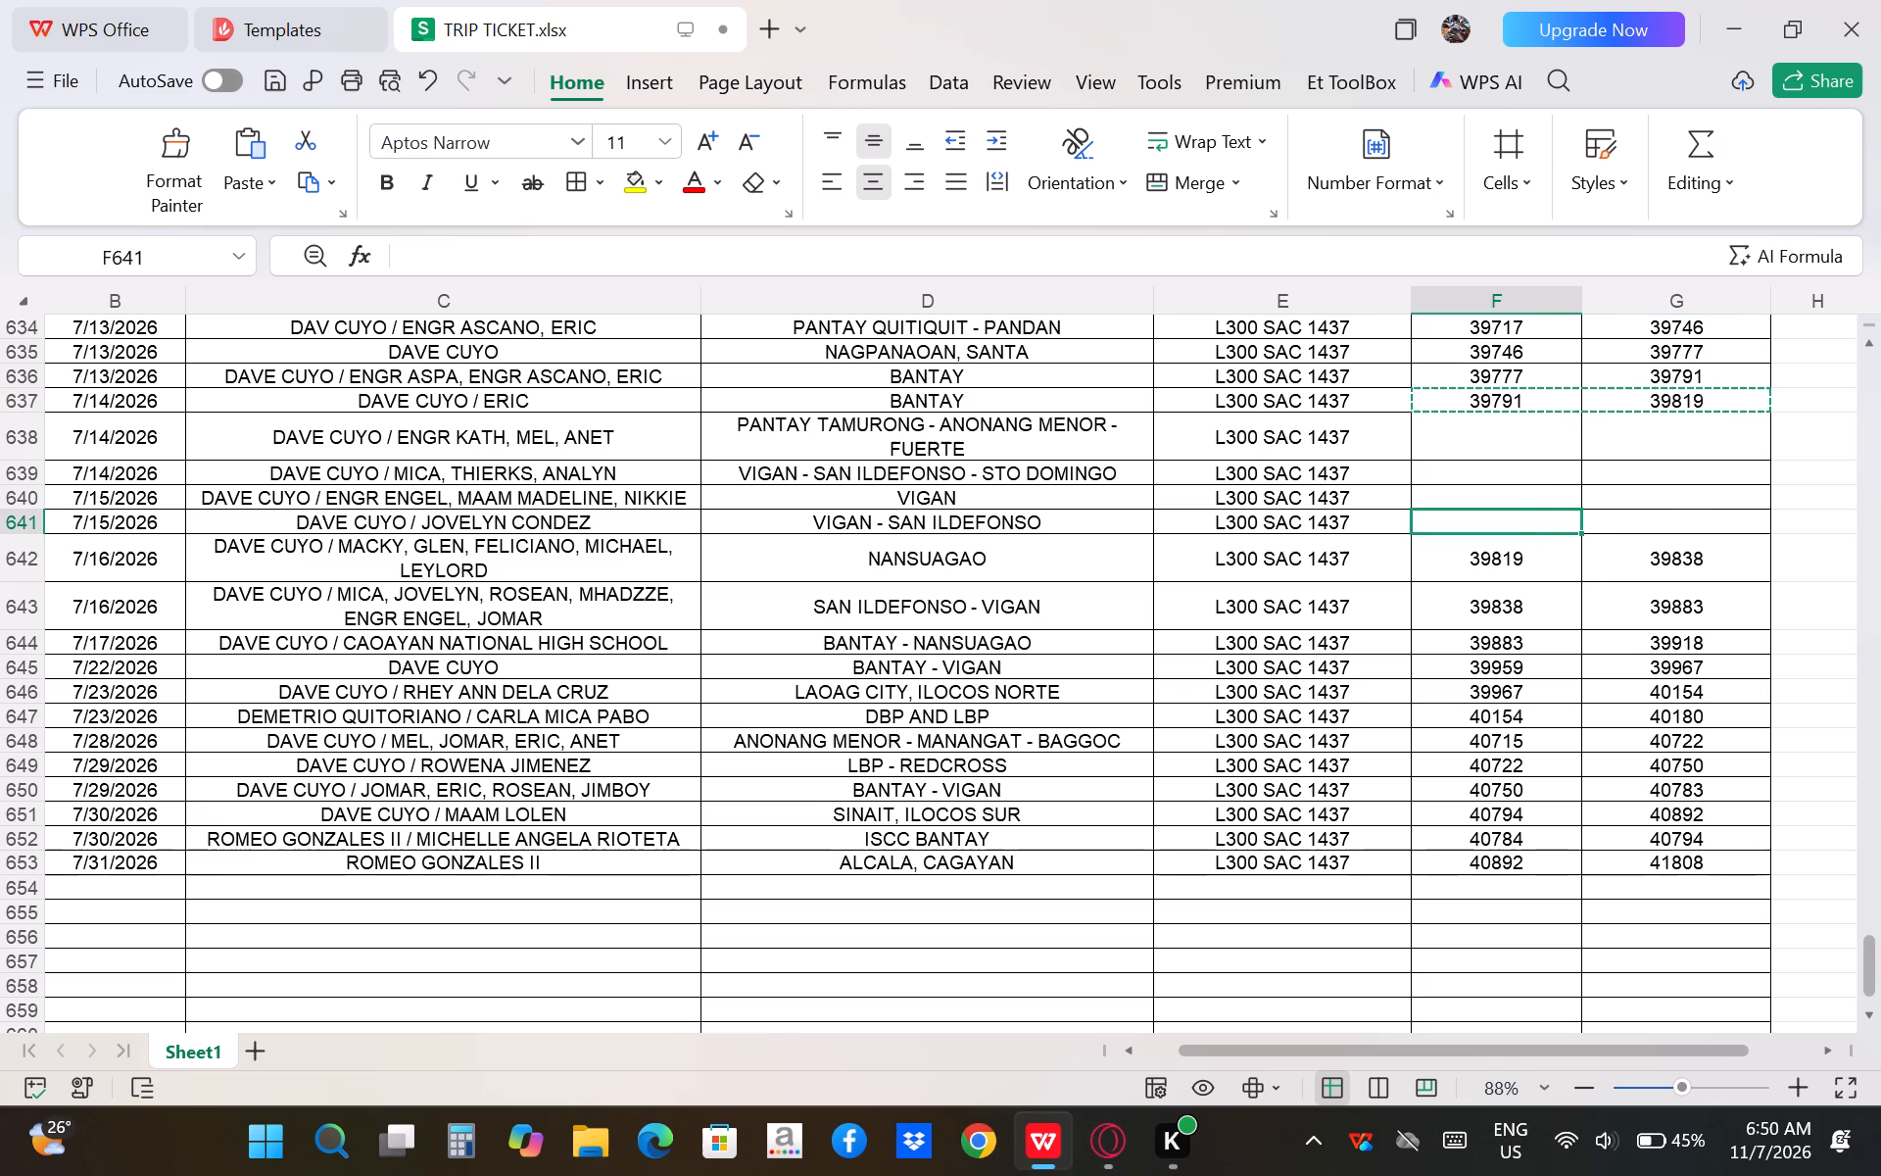
key(Return)
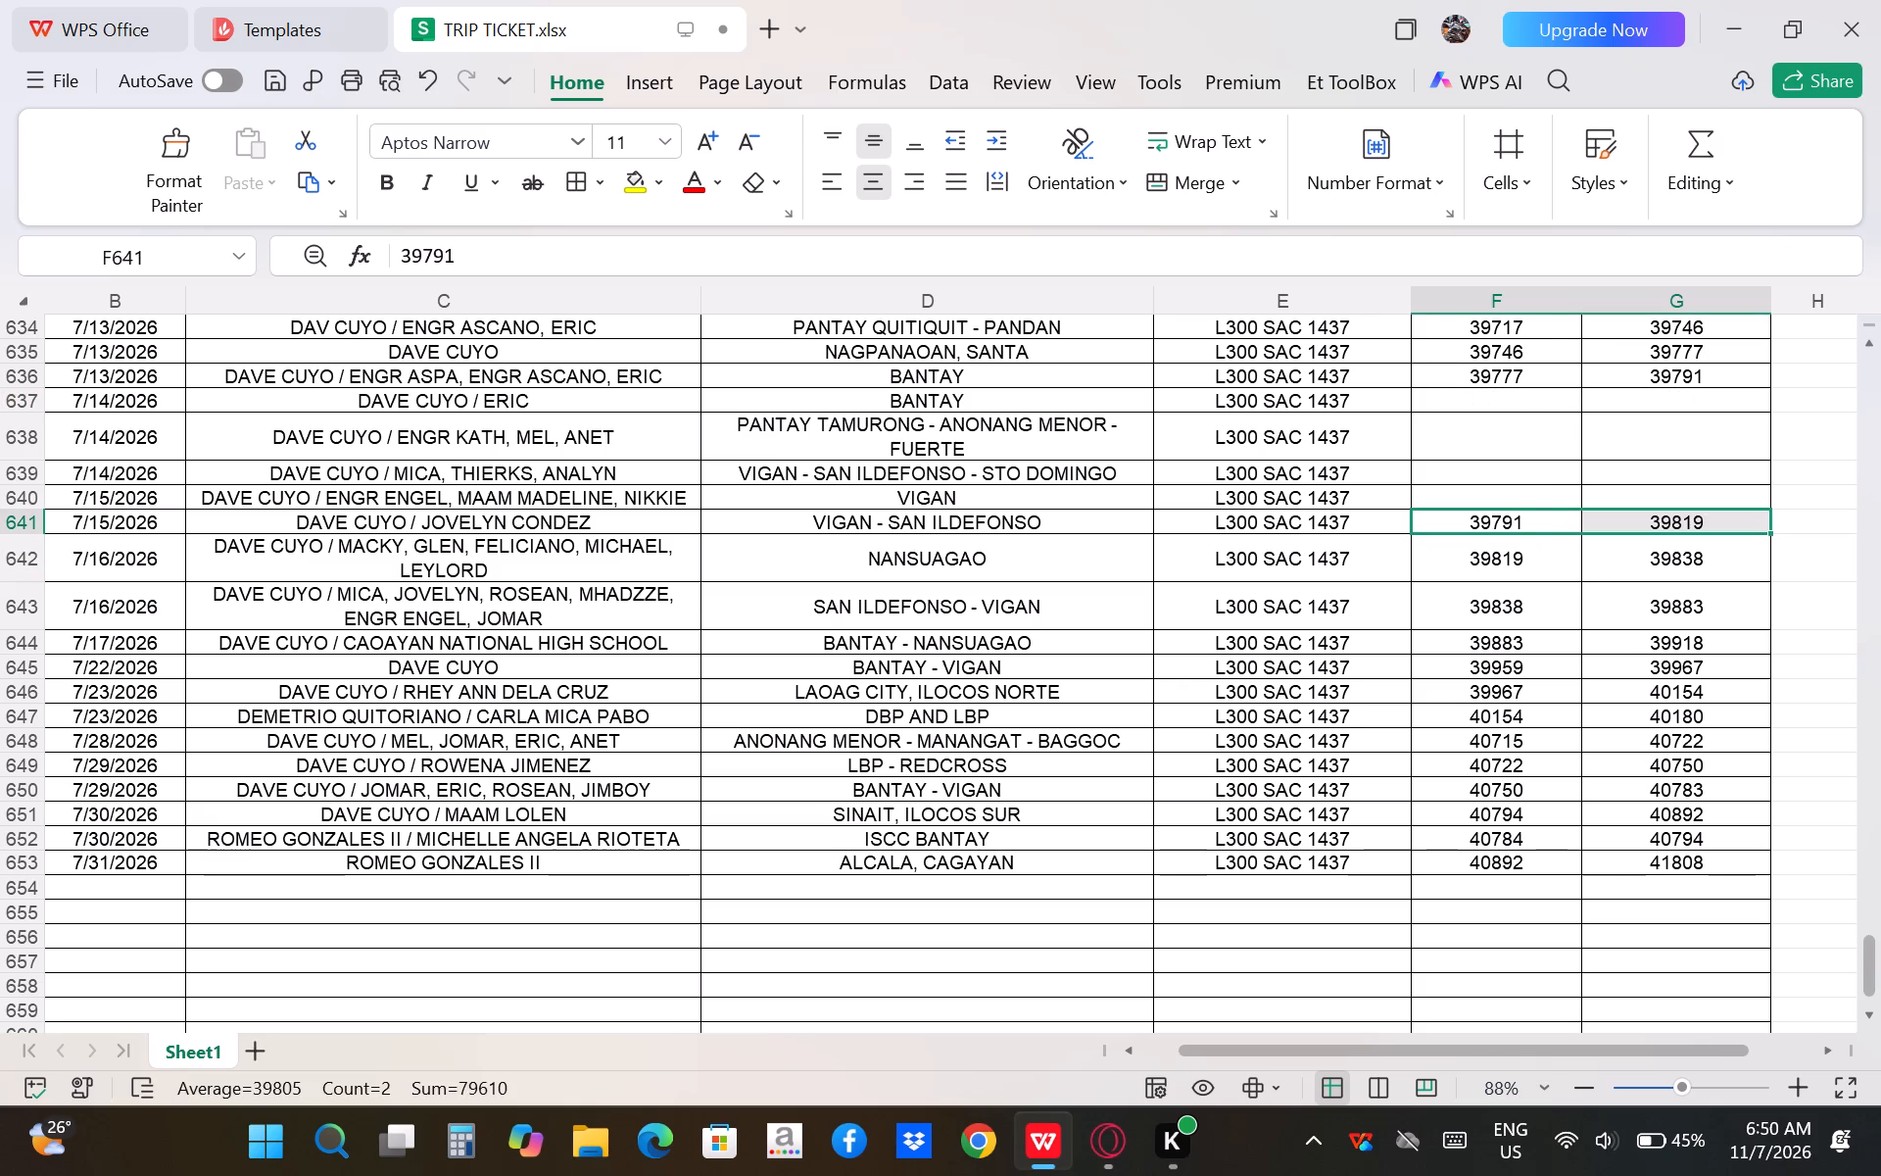
Move the value pair from F636:G636 to F640:G640, the VIGAN trip on 7/15/2026.
drag(1531, 371, 1599, 375)
key(ctrl+x)
click(1519, 496)
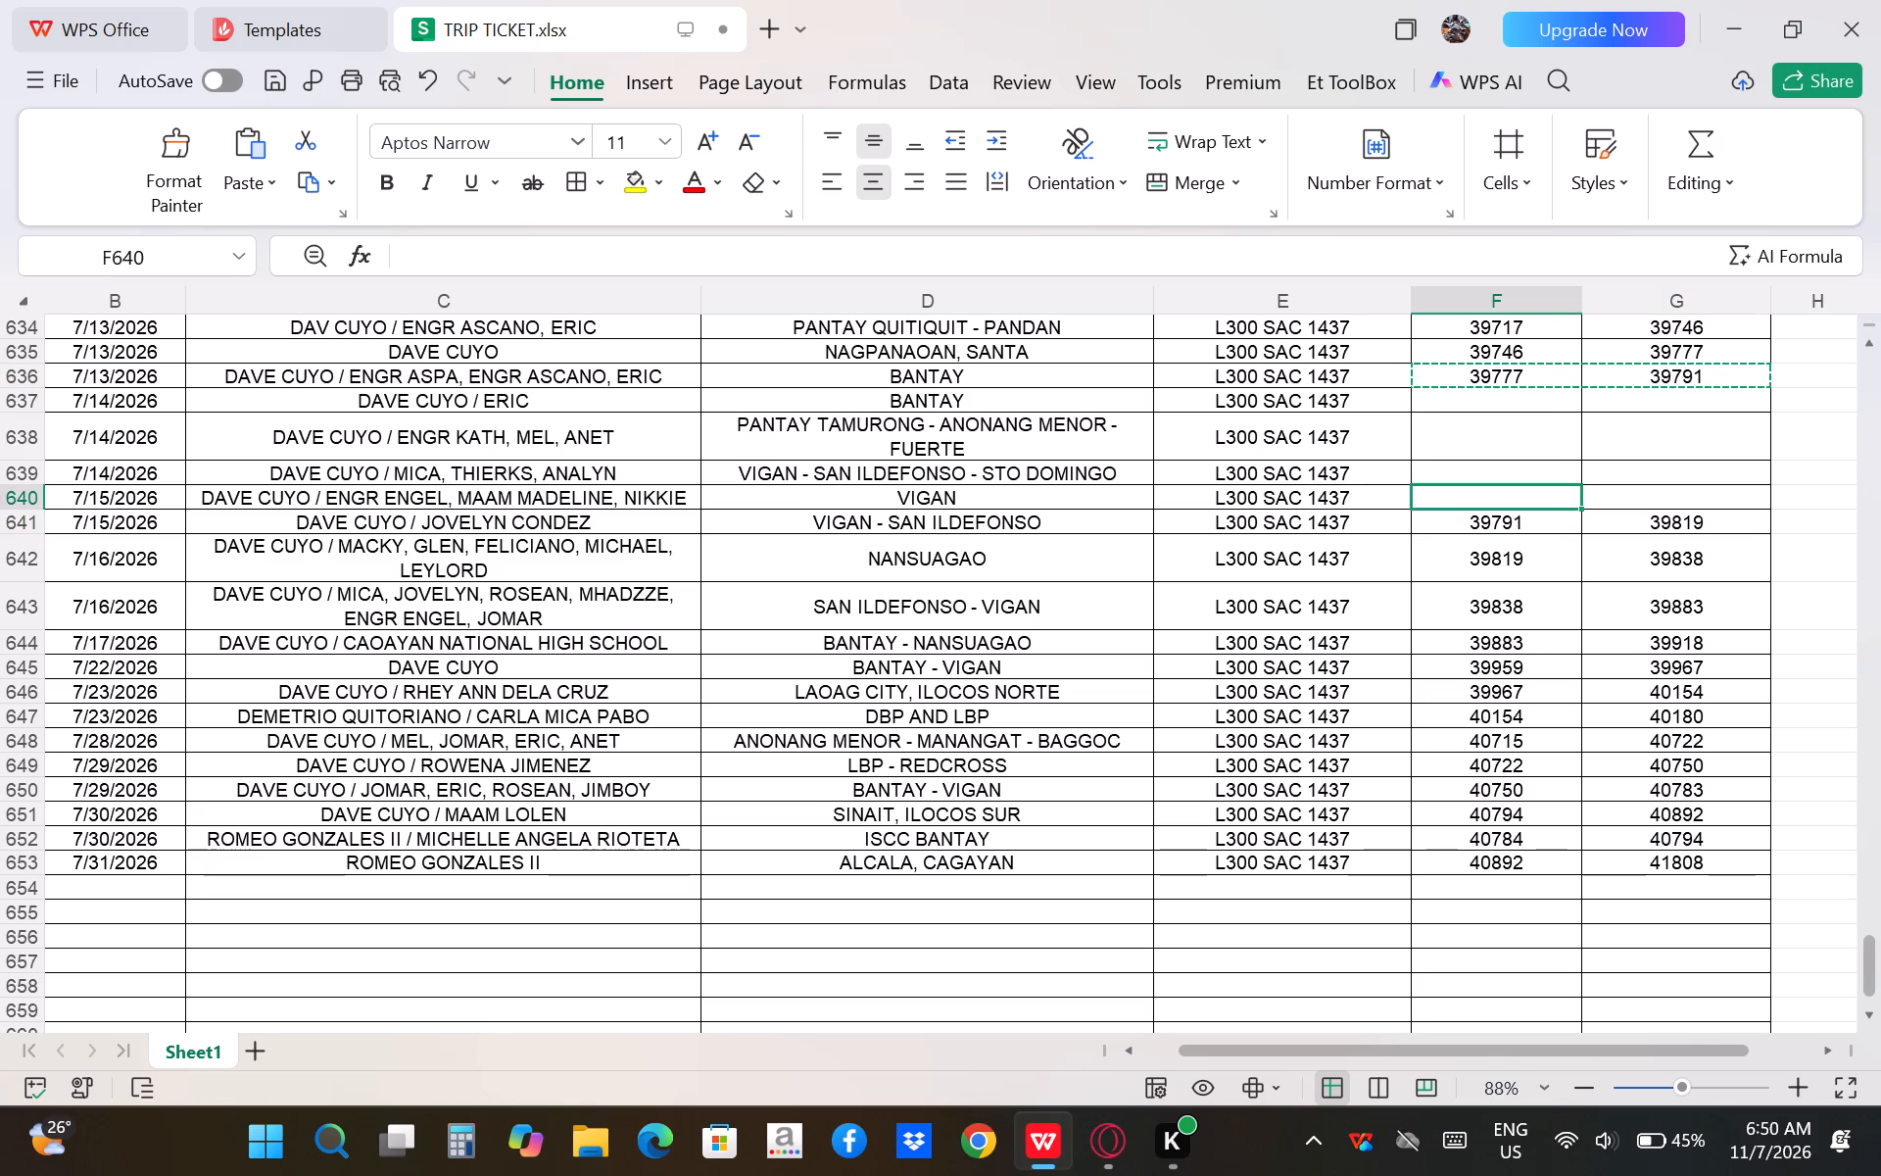
key(Return)
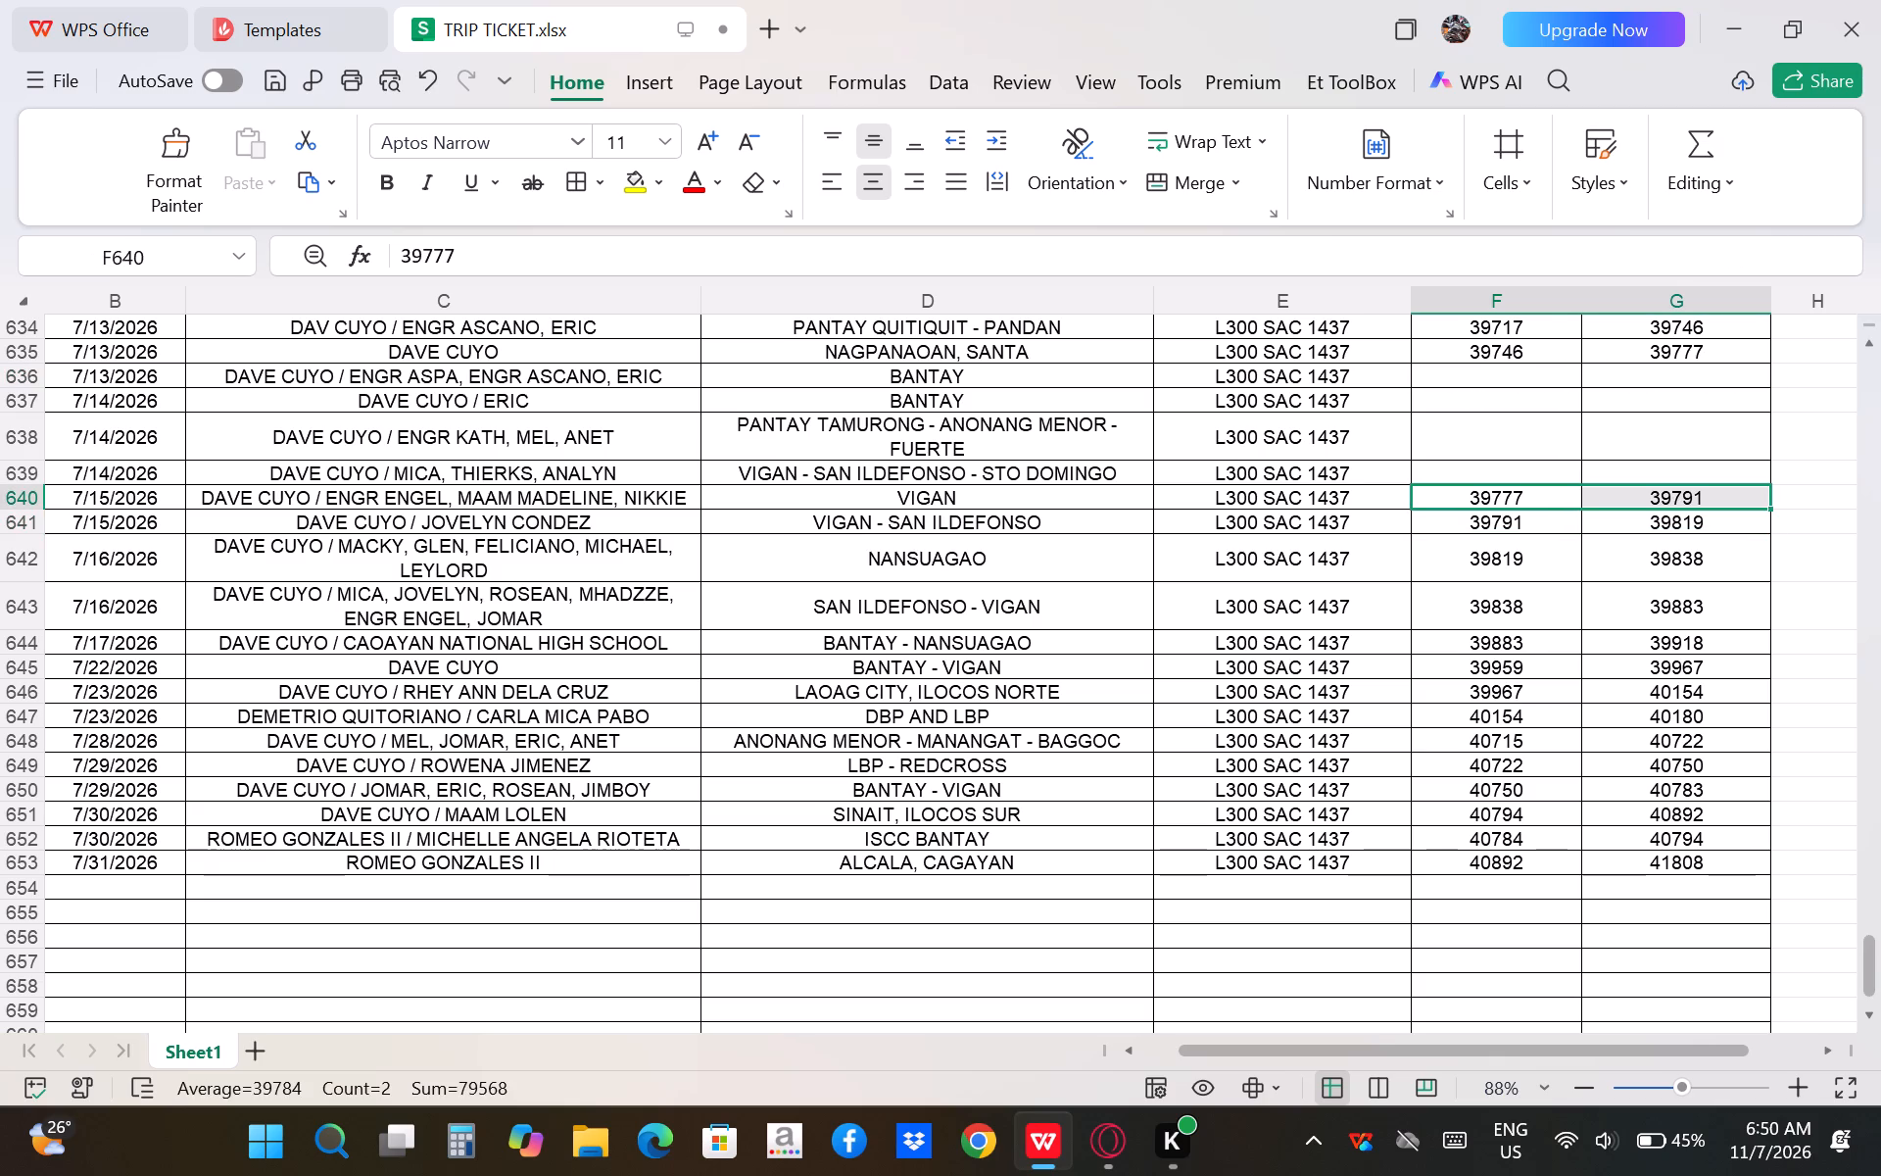
Move the value pair from F635:G635 to F639:G639, the VIGAN - SAN ILDEFONSO - STO DOMINGO trip.
drag(1527, 362, 1624, 362)
key(ctrl+x)
click(1483, 485)
click(1482, 470)
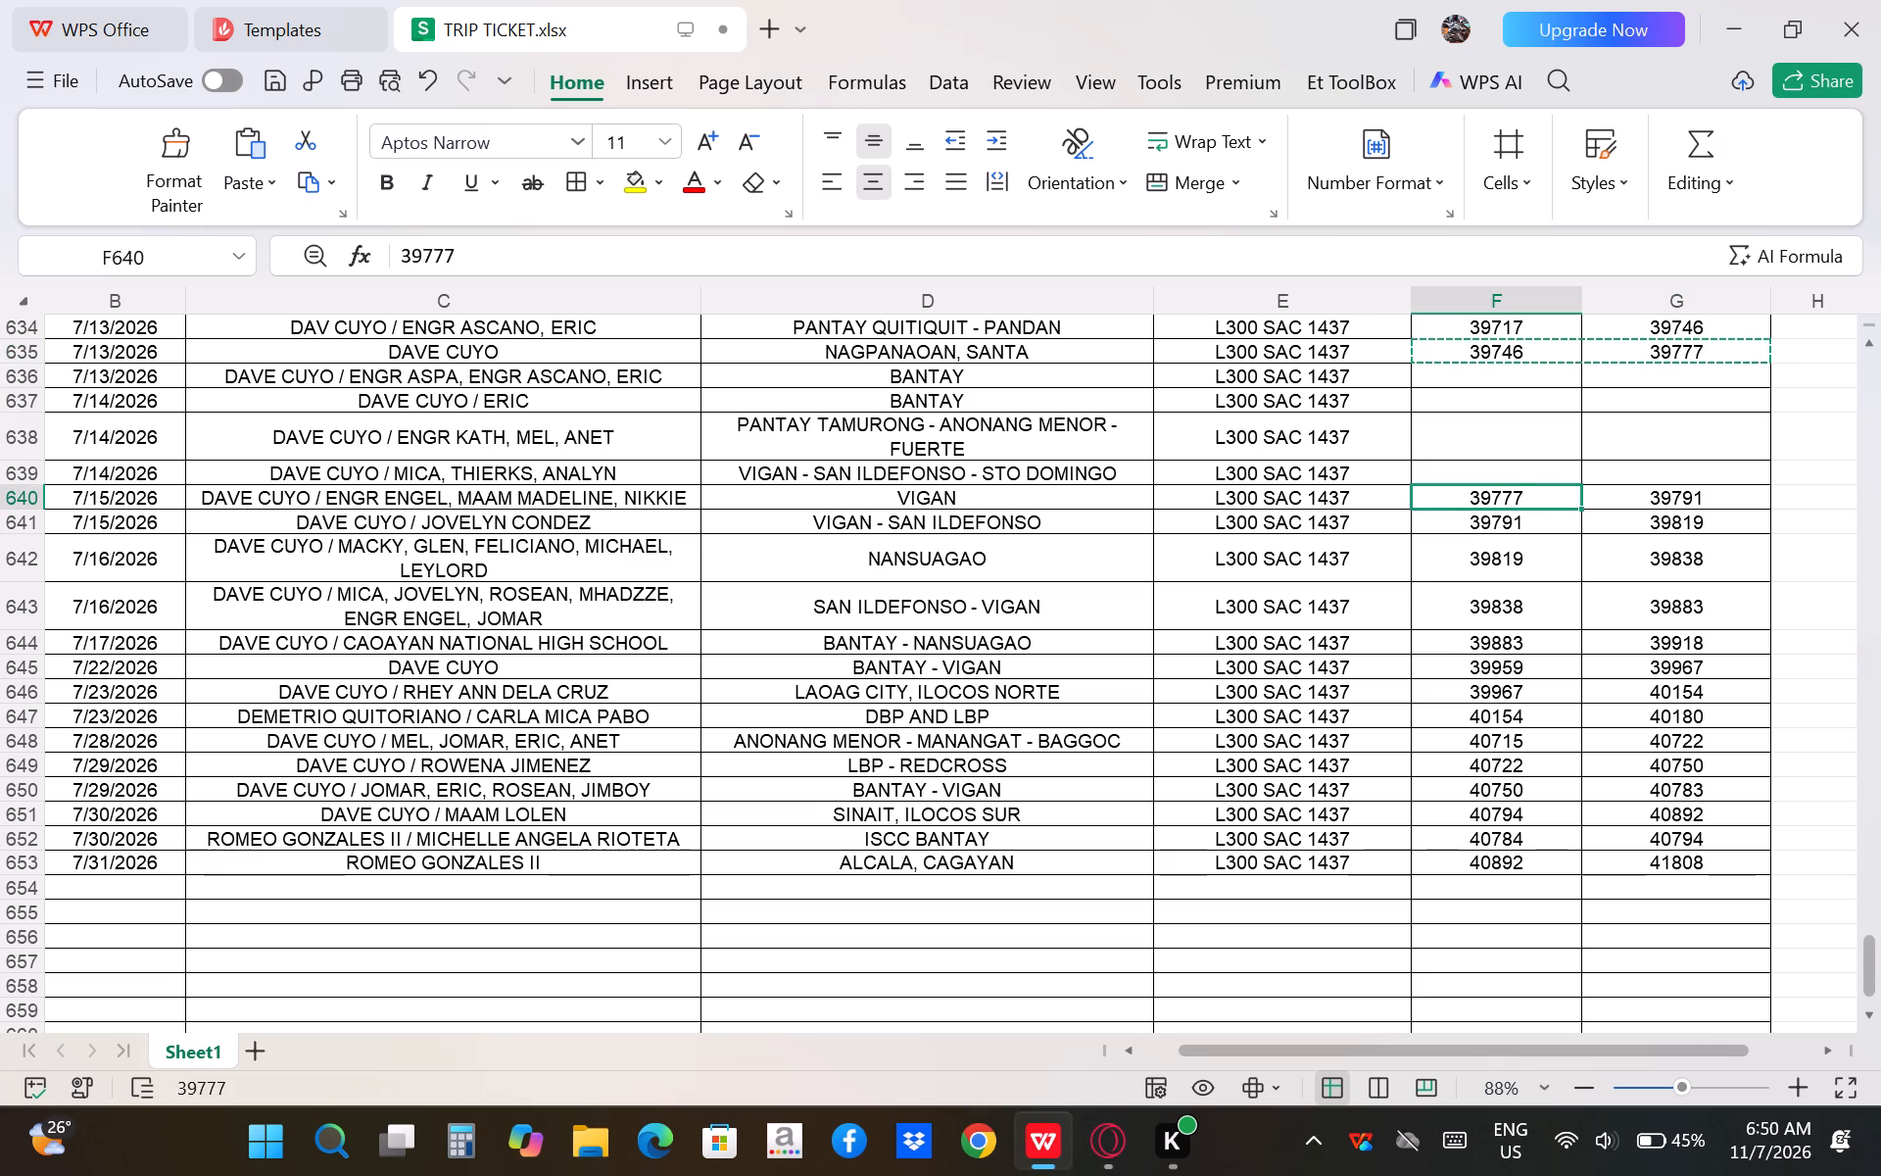
key(Return)
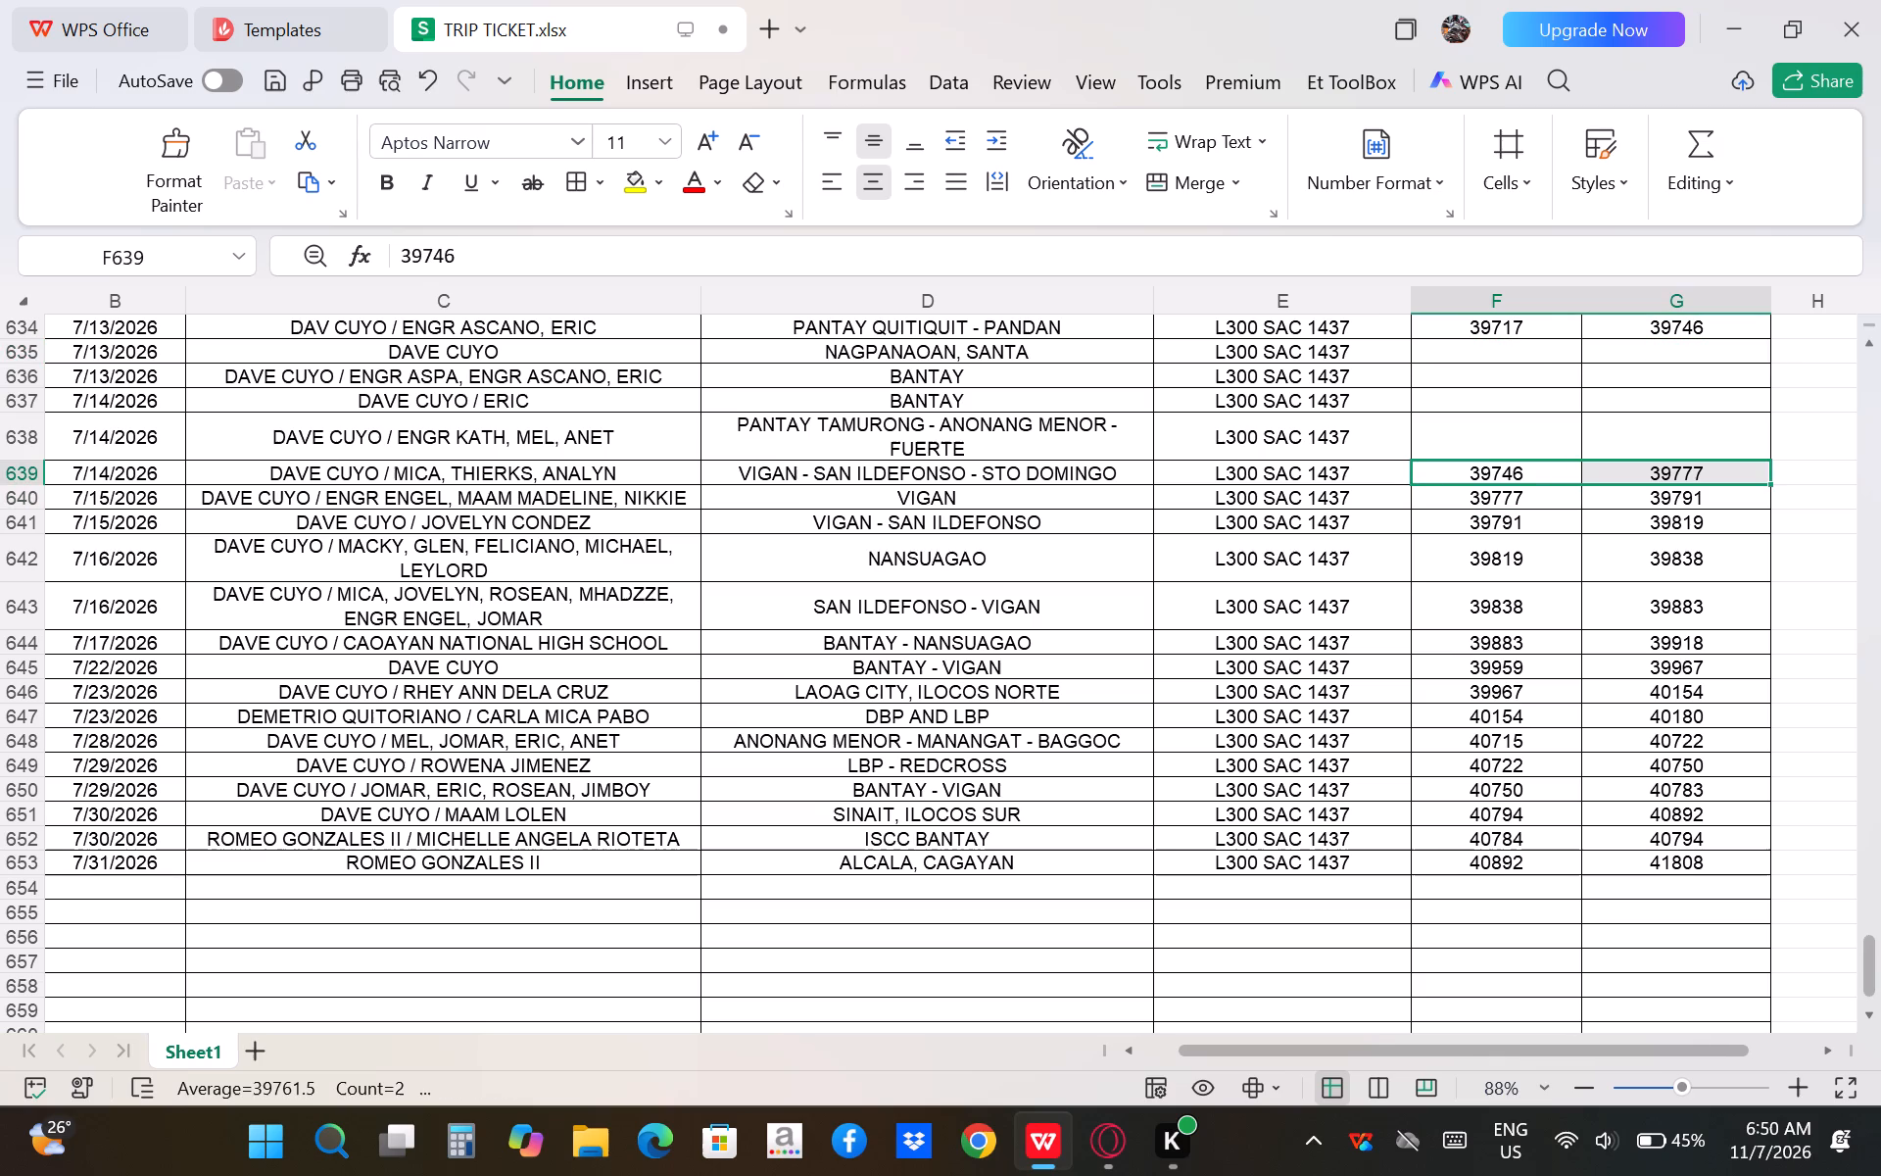
Move the value pair from F634:G634 to F638:G638, the PANTAY TAMURONG - ANONANG MENOR - FUERTE trip.
drag(1527, 331, 1616, 317)
key(ctrl+x)
click(1471, 457)
key(Return)
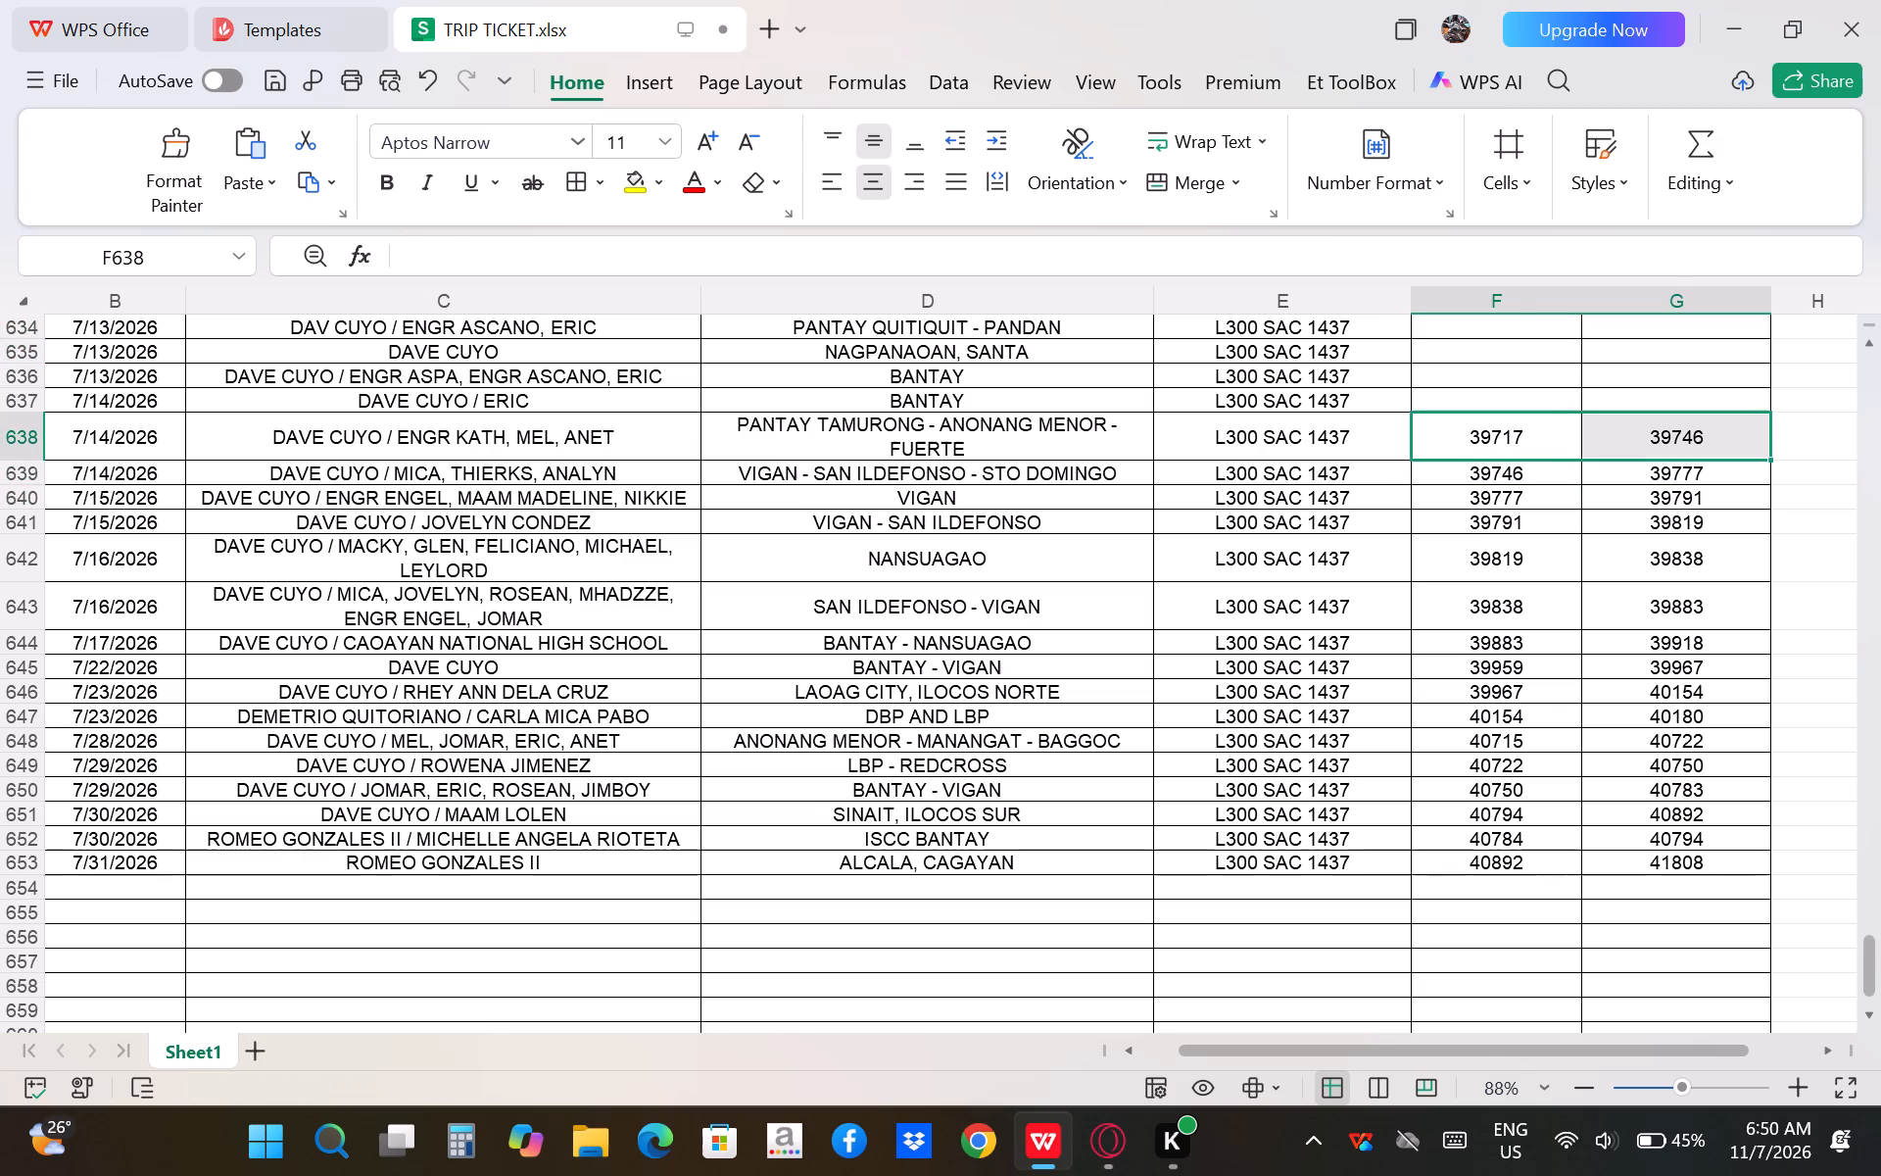
Move the value pair from F633:G633 to F637:G637, the BANTAY trip on 7/14/2026.
scroll(1632, 434, up, 3)
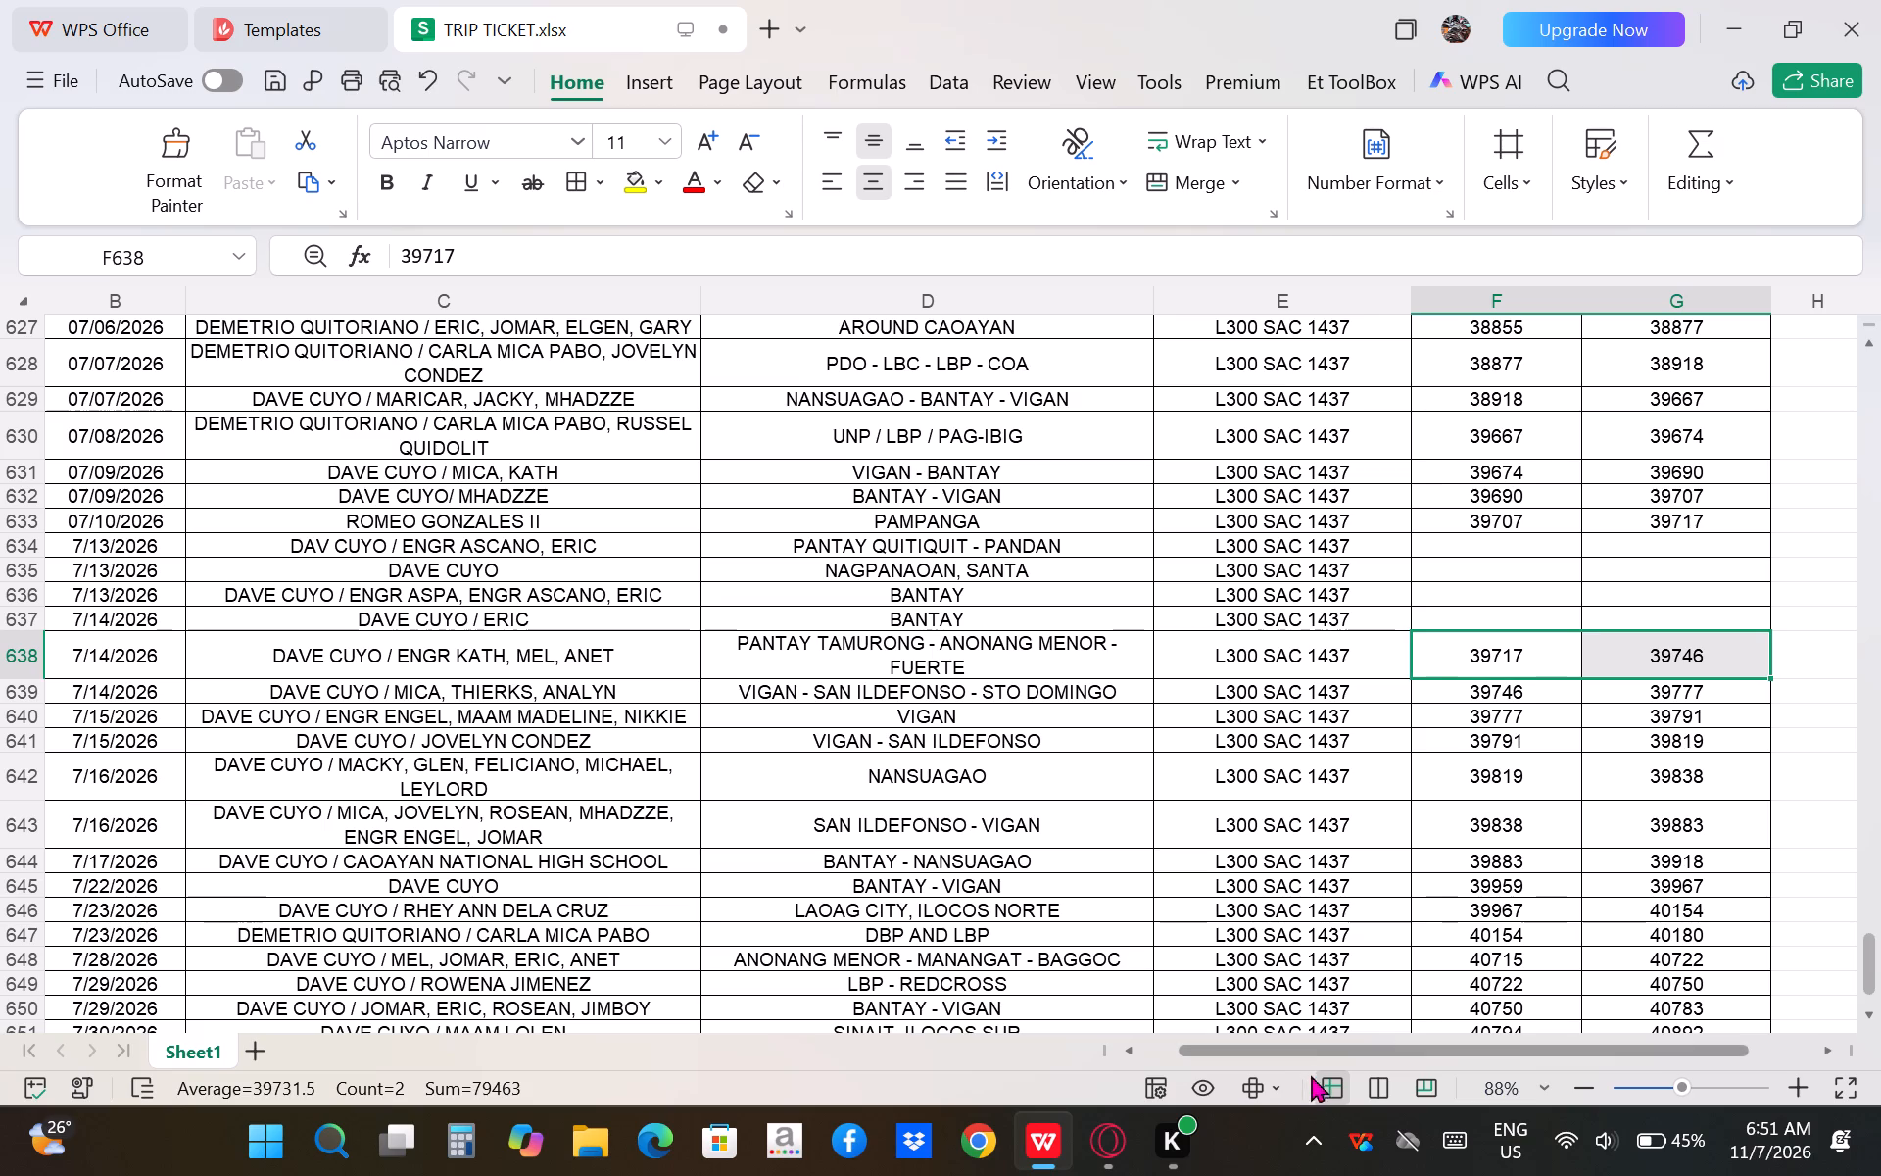
drag(1313, 1061, 1219, 1041)
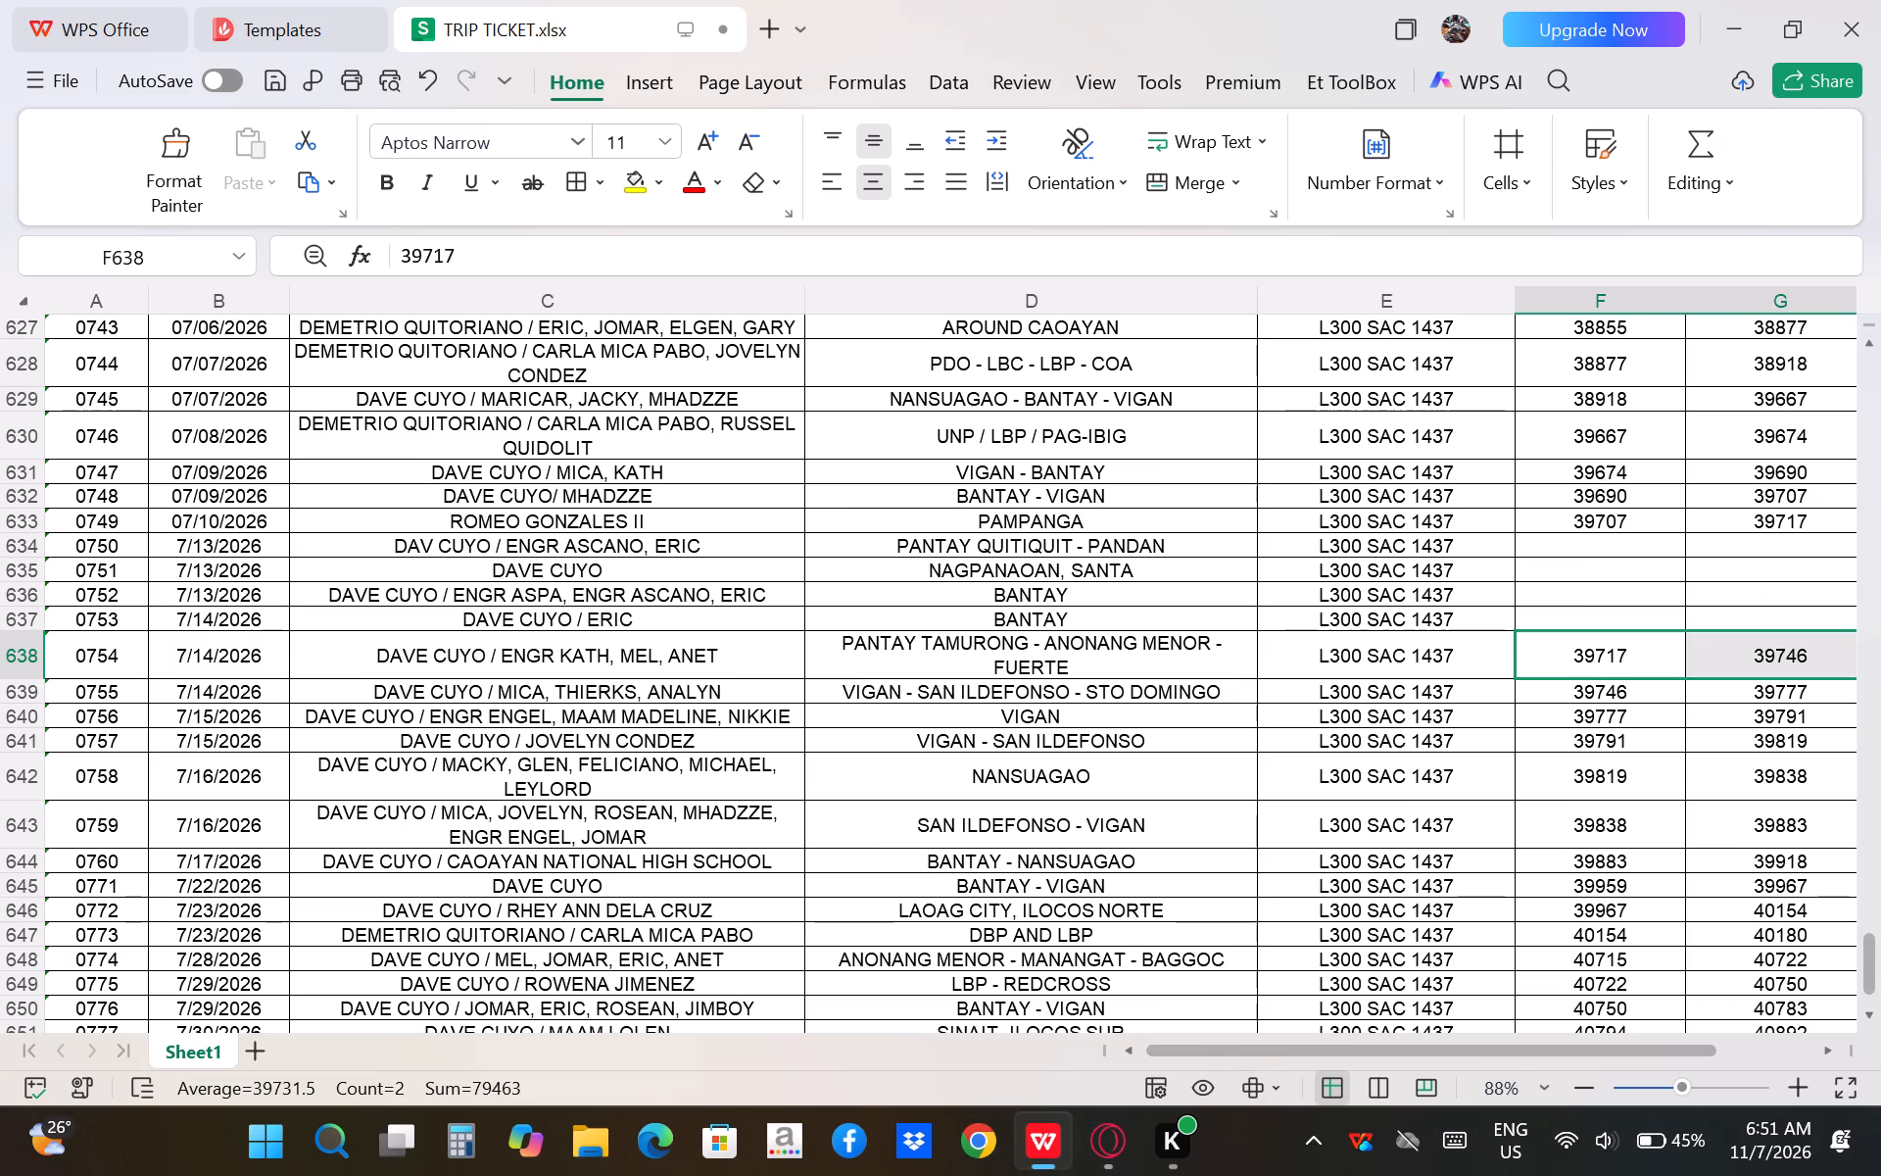
right_click(102, 658)
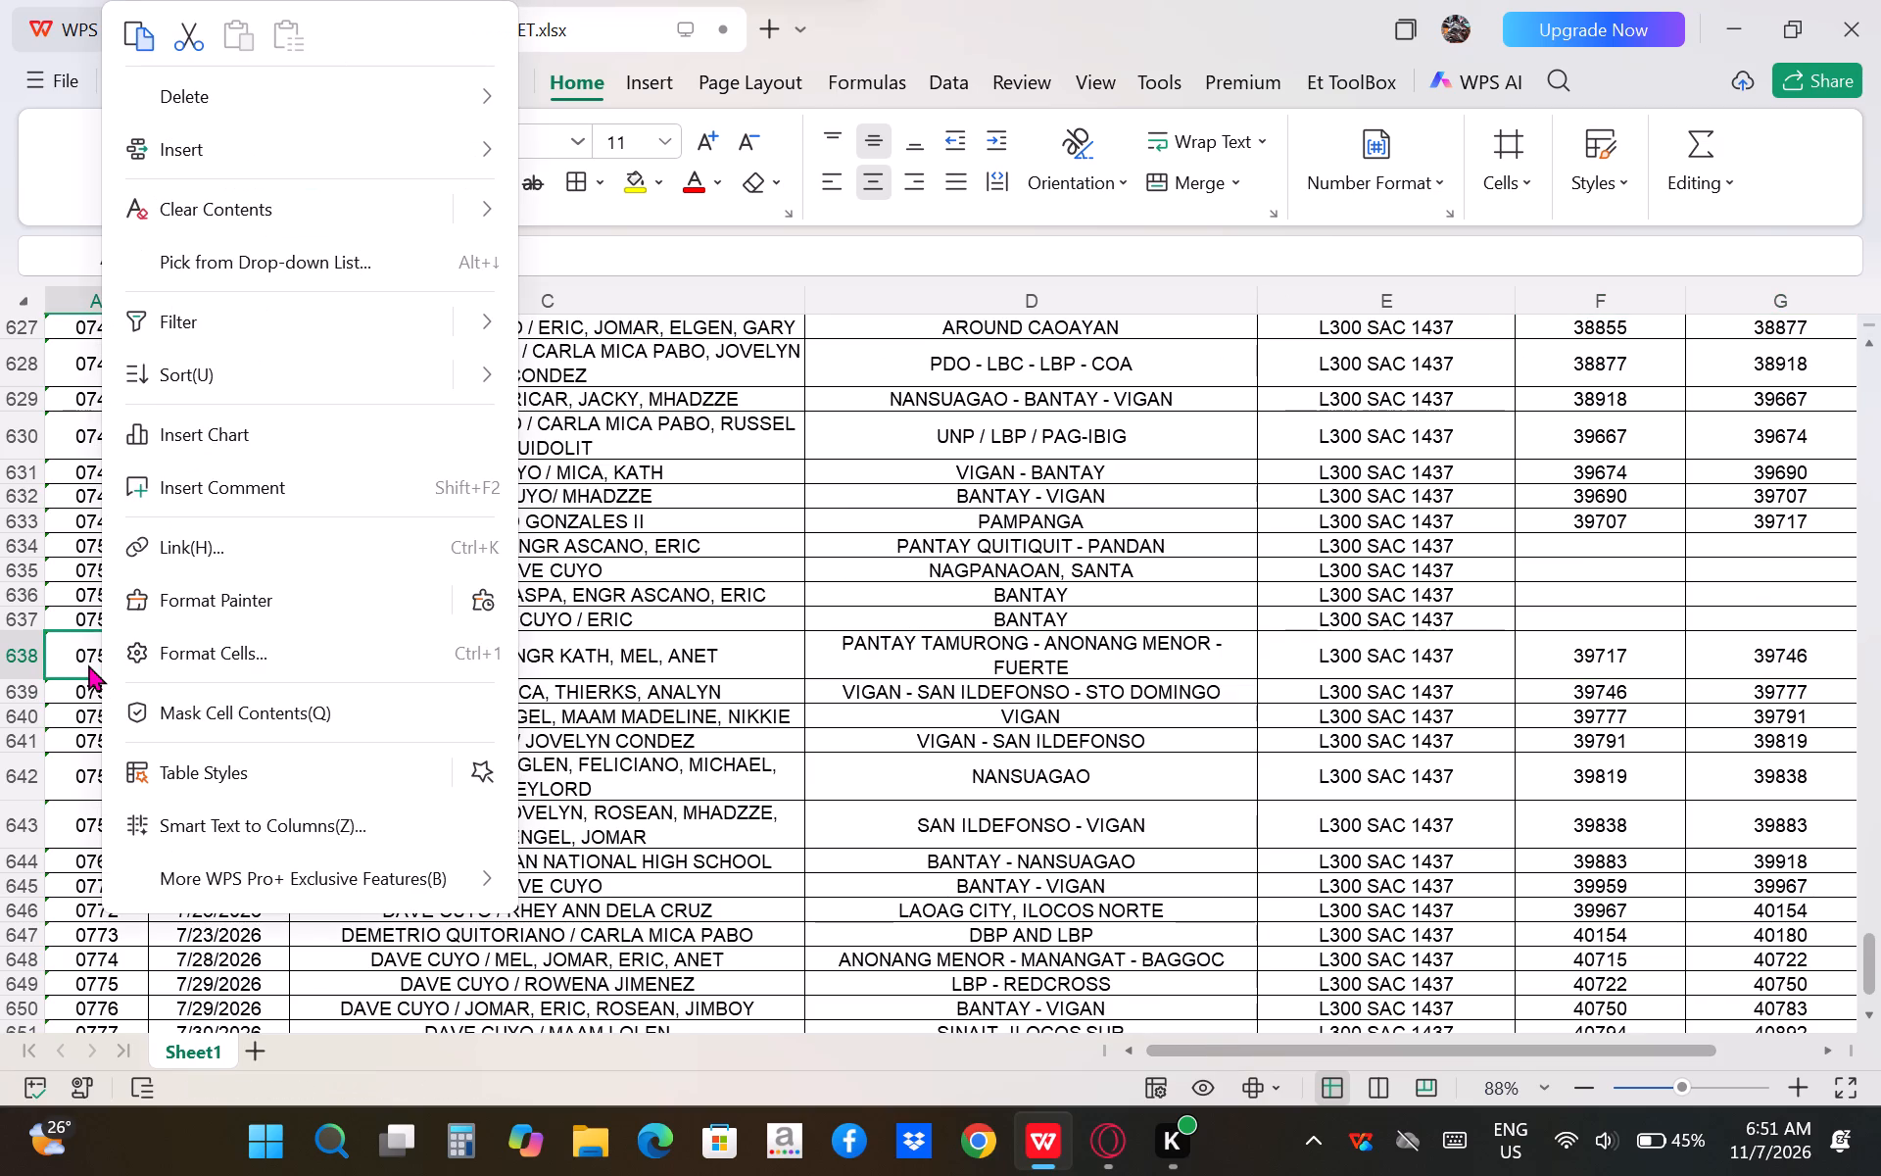
click(1510, 515)
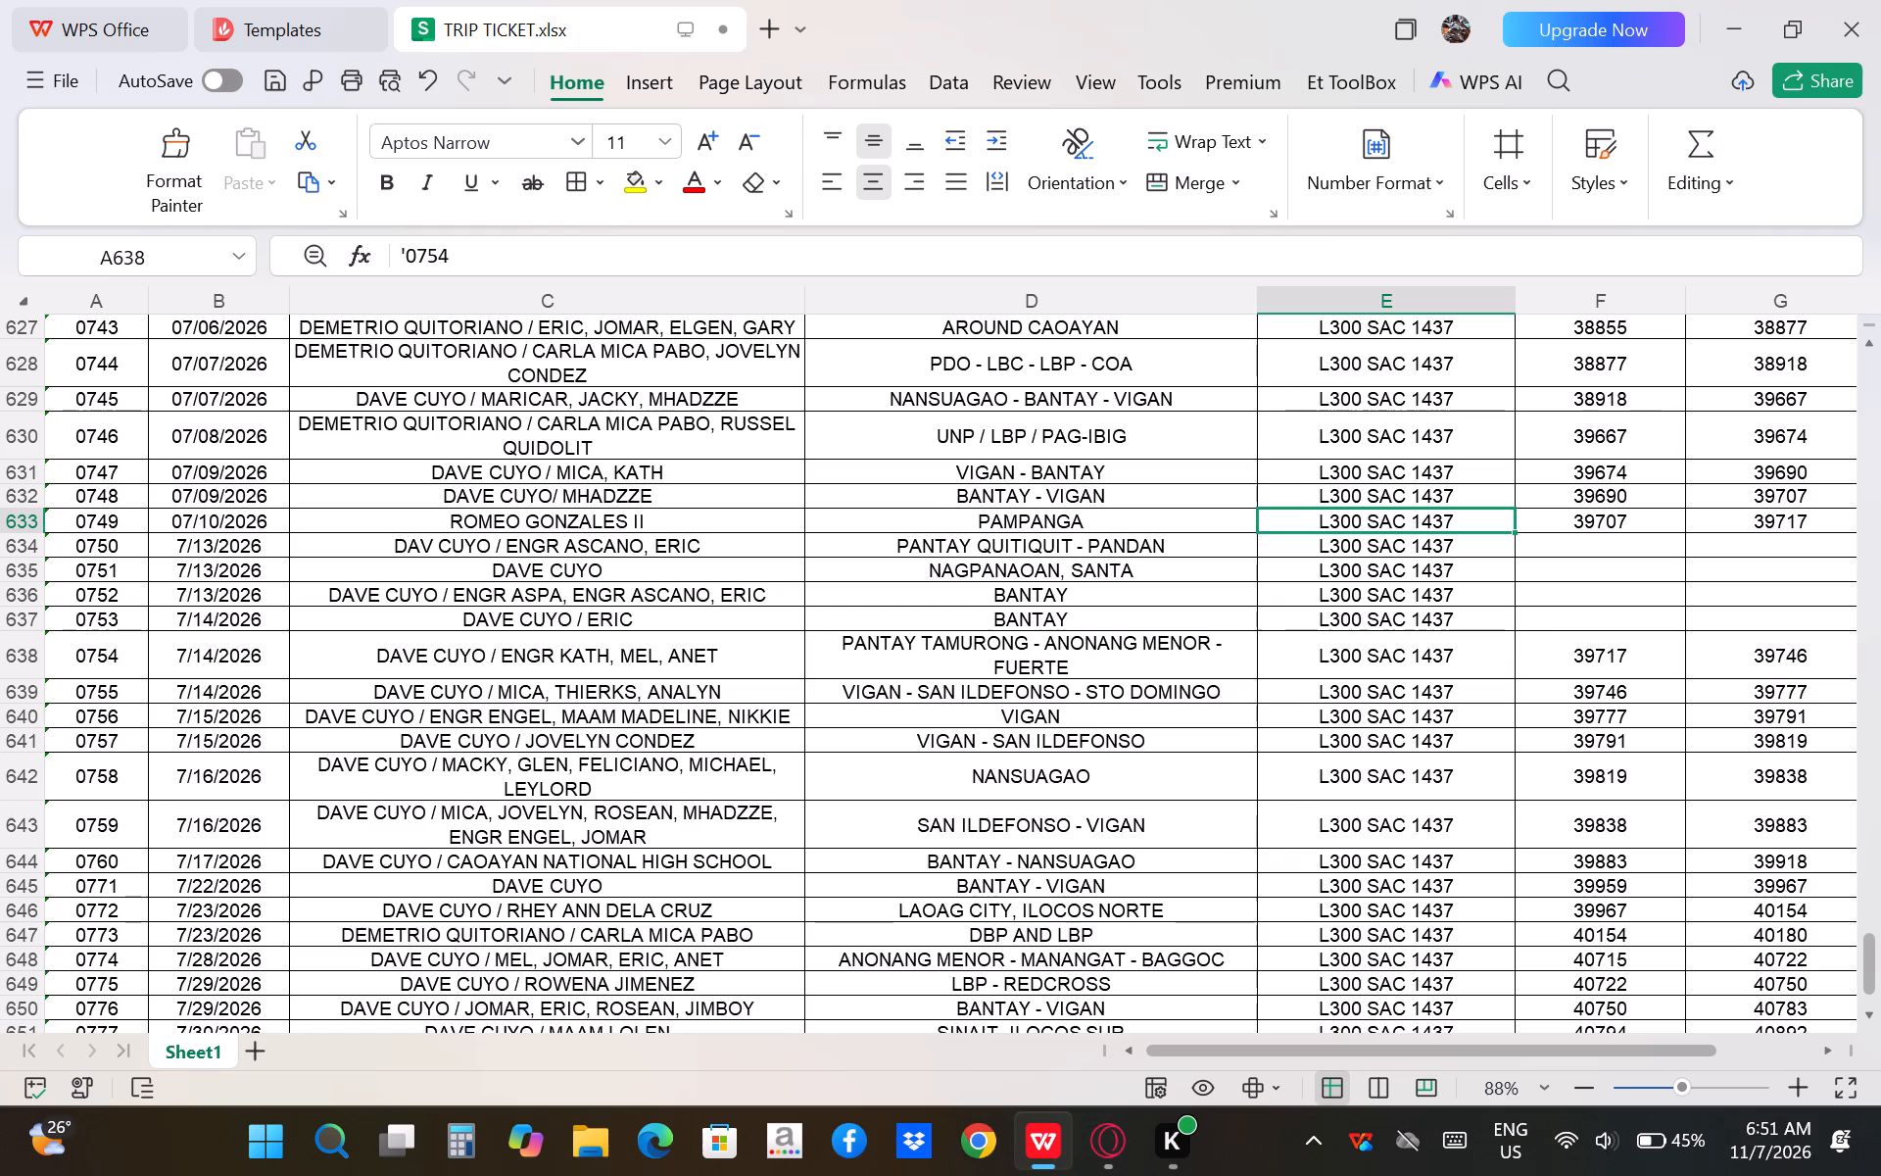
drag(1573, 526, 1712, 536)
drag(1632, 527, 1655, 523)
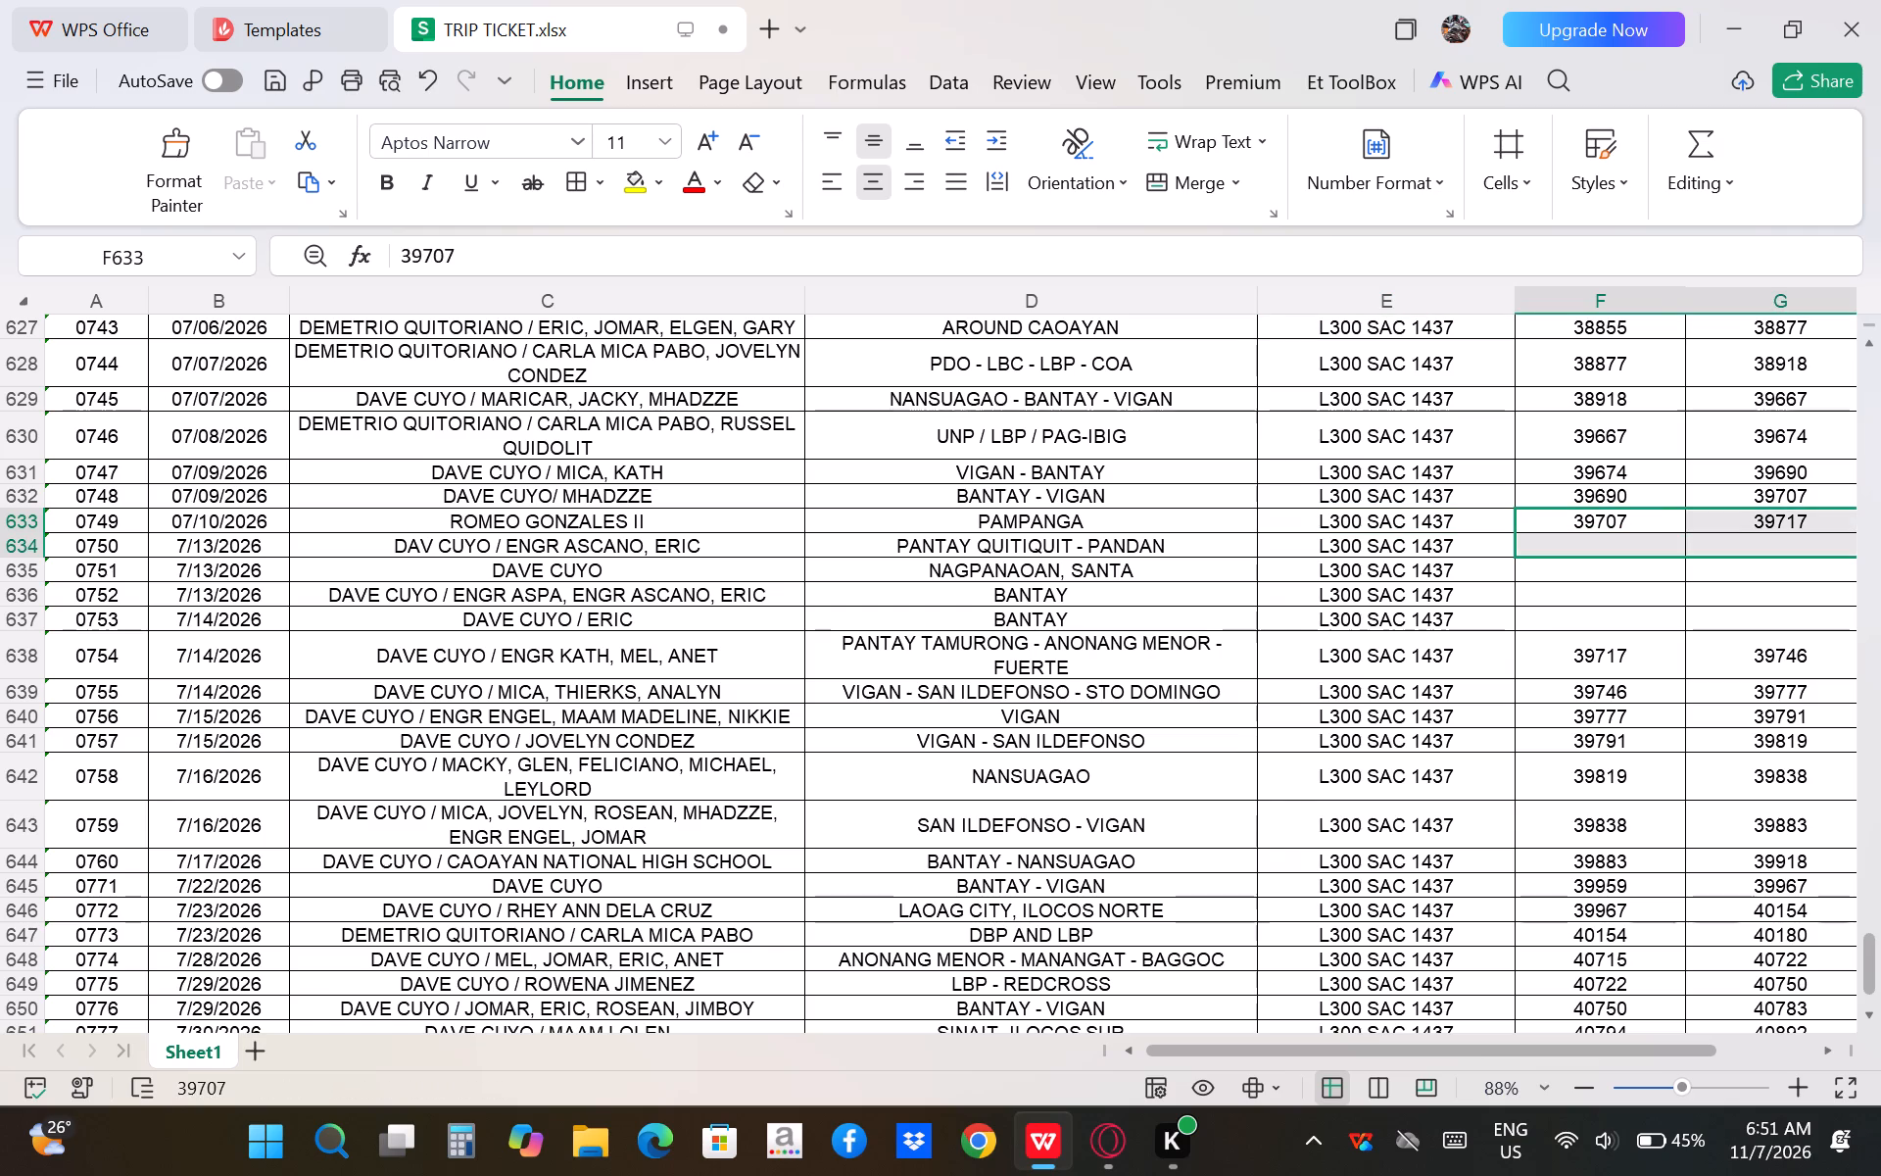
drag(1655, 523, 1722, 517)
key(ctrl+x)
click(1609, 626)
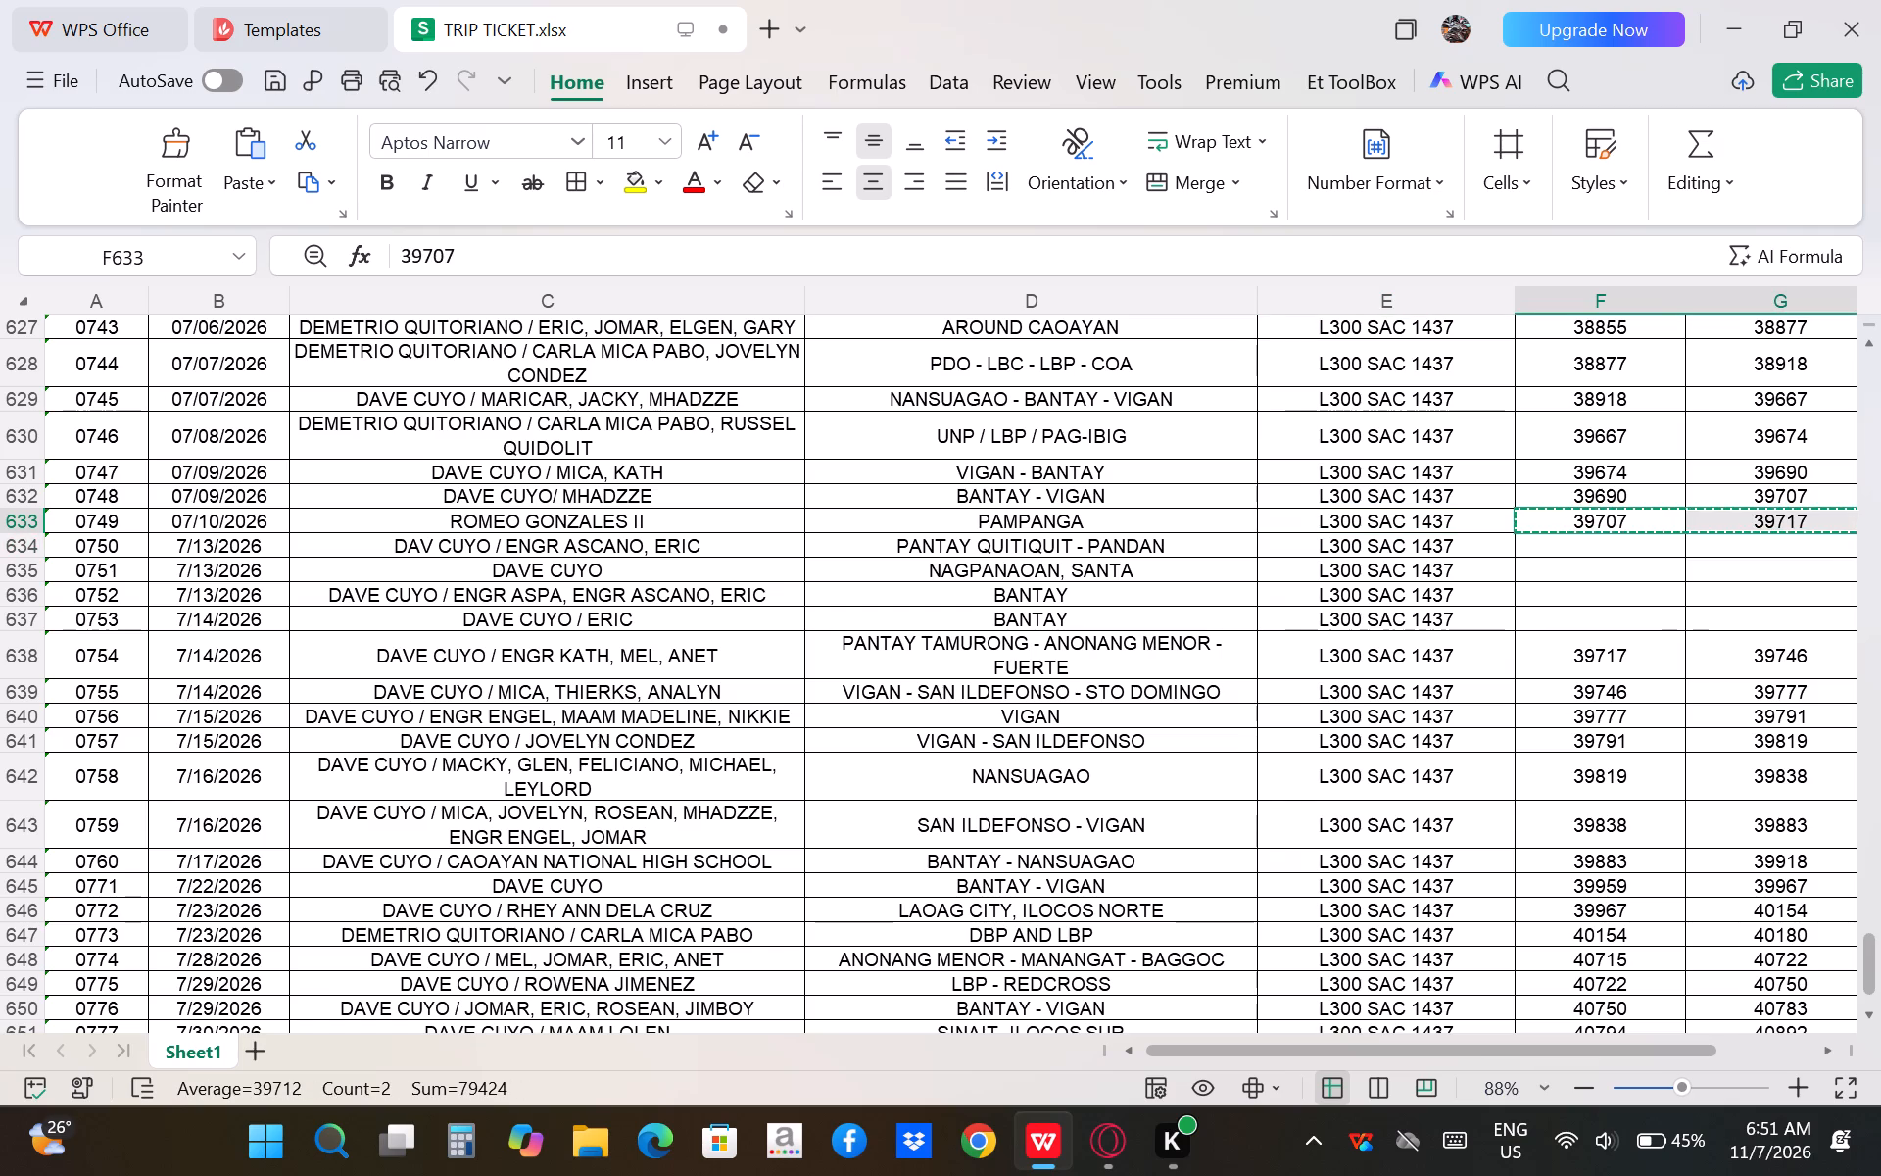
key(Return)
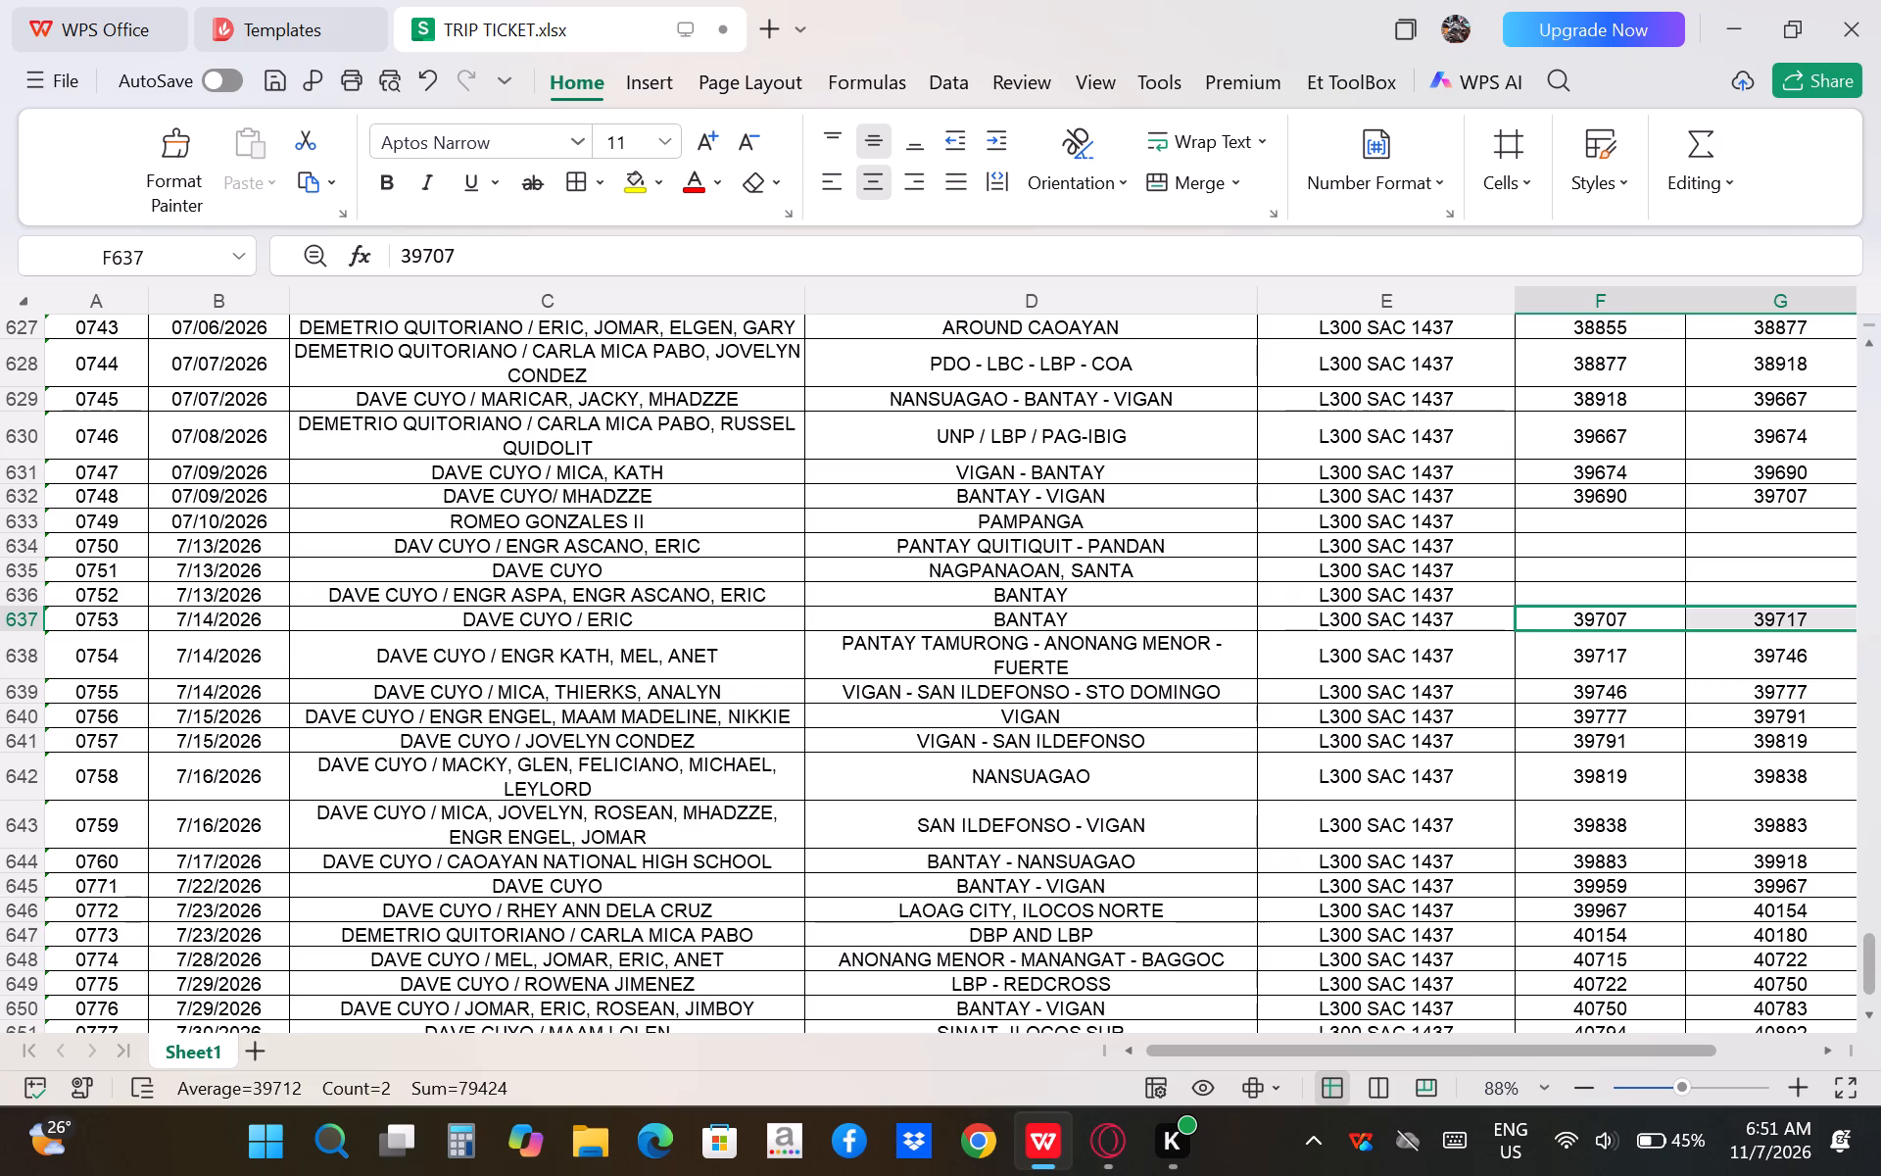
Move the value pair from F632:G632 to F636:G636, the BANTAY trip on 7/13/2026.
click(1559, 594)
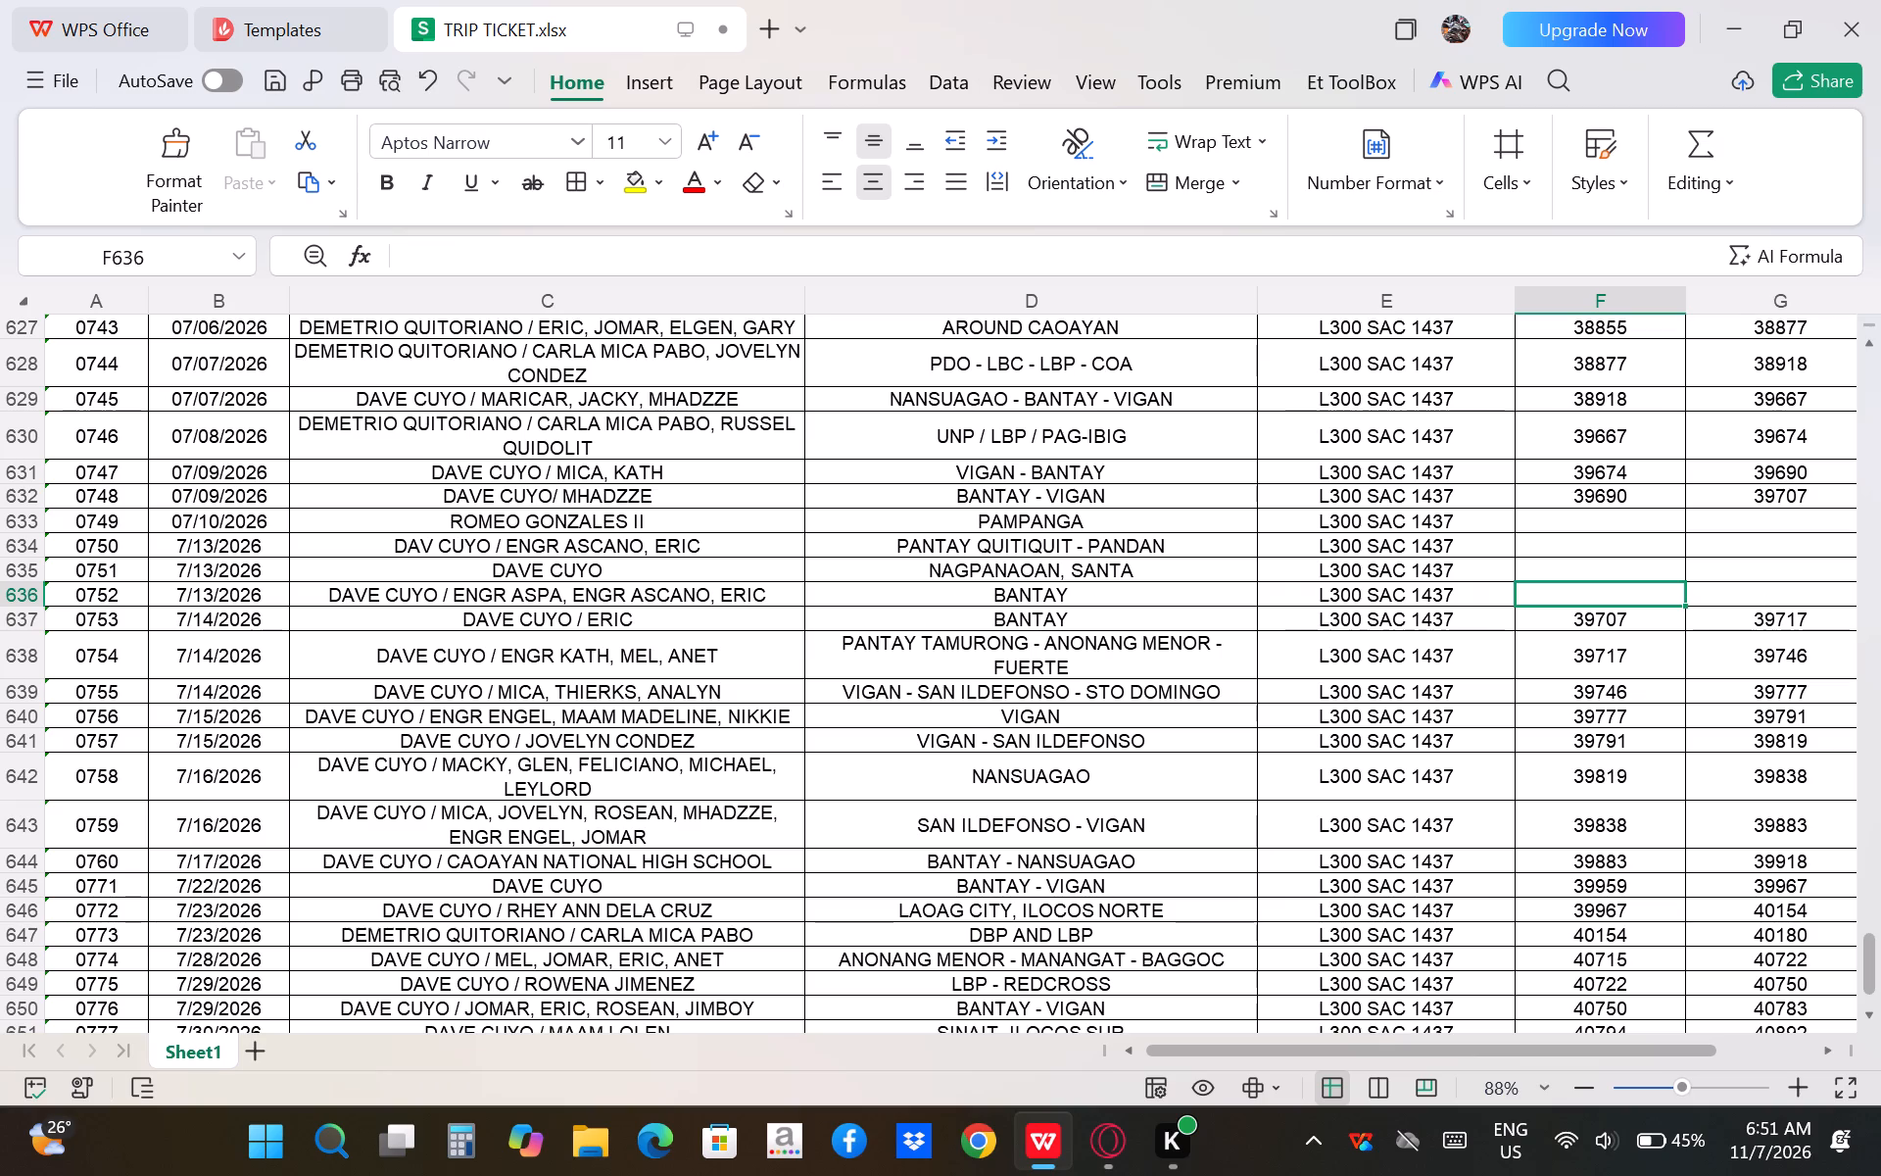
drag(1627, 502, 1743, 502)
key(ctrl+x)
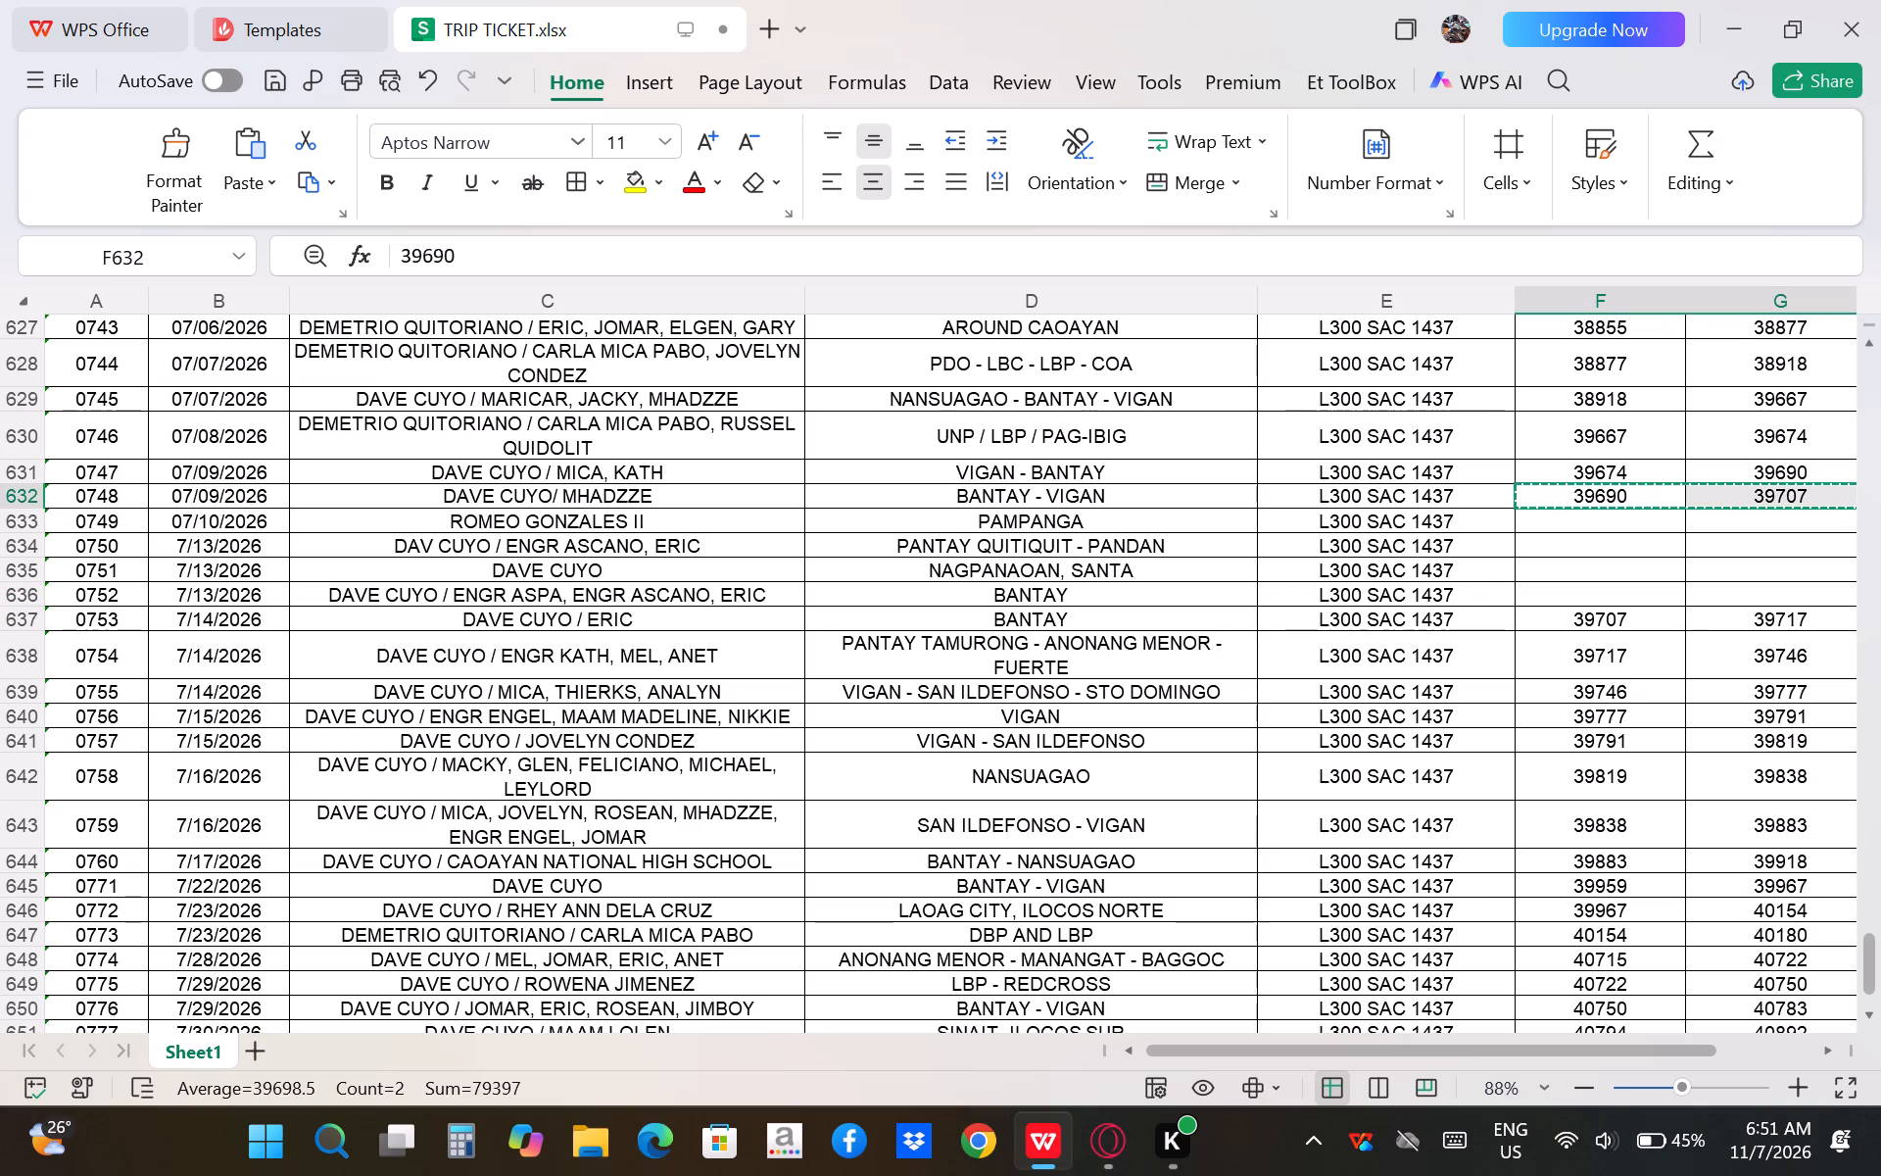
click(1624, 599)
key(Return)
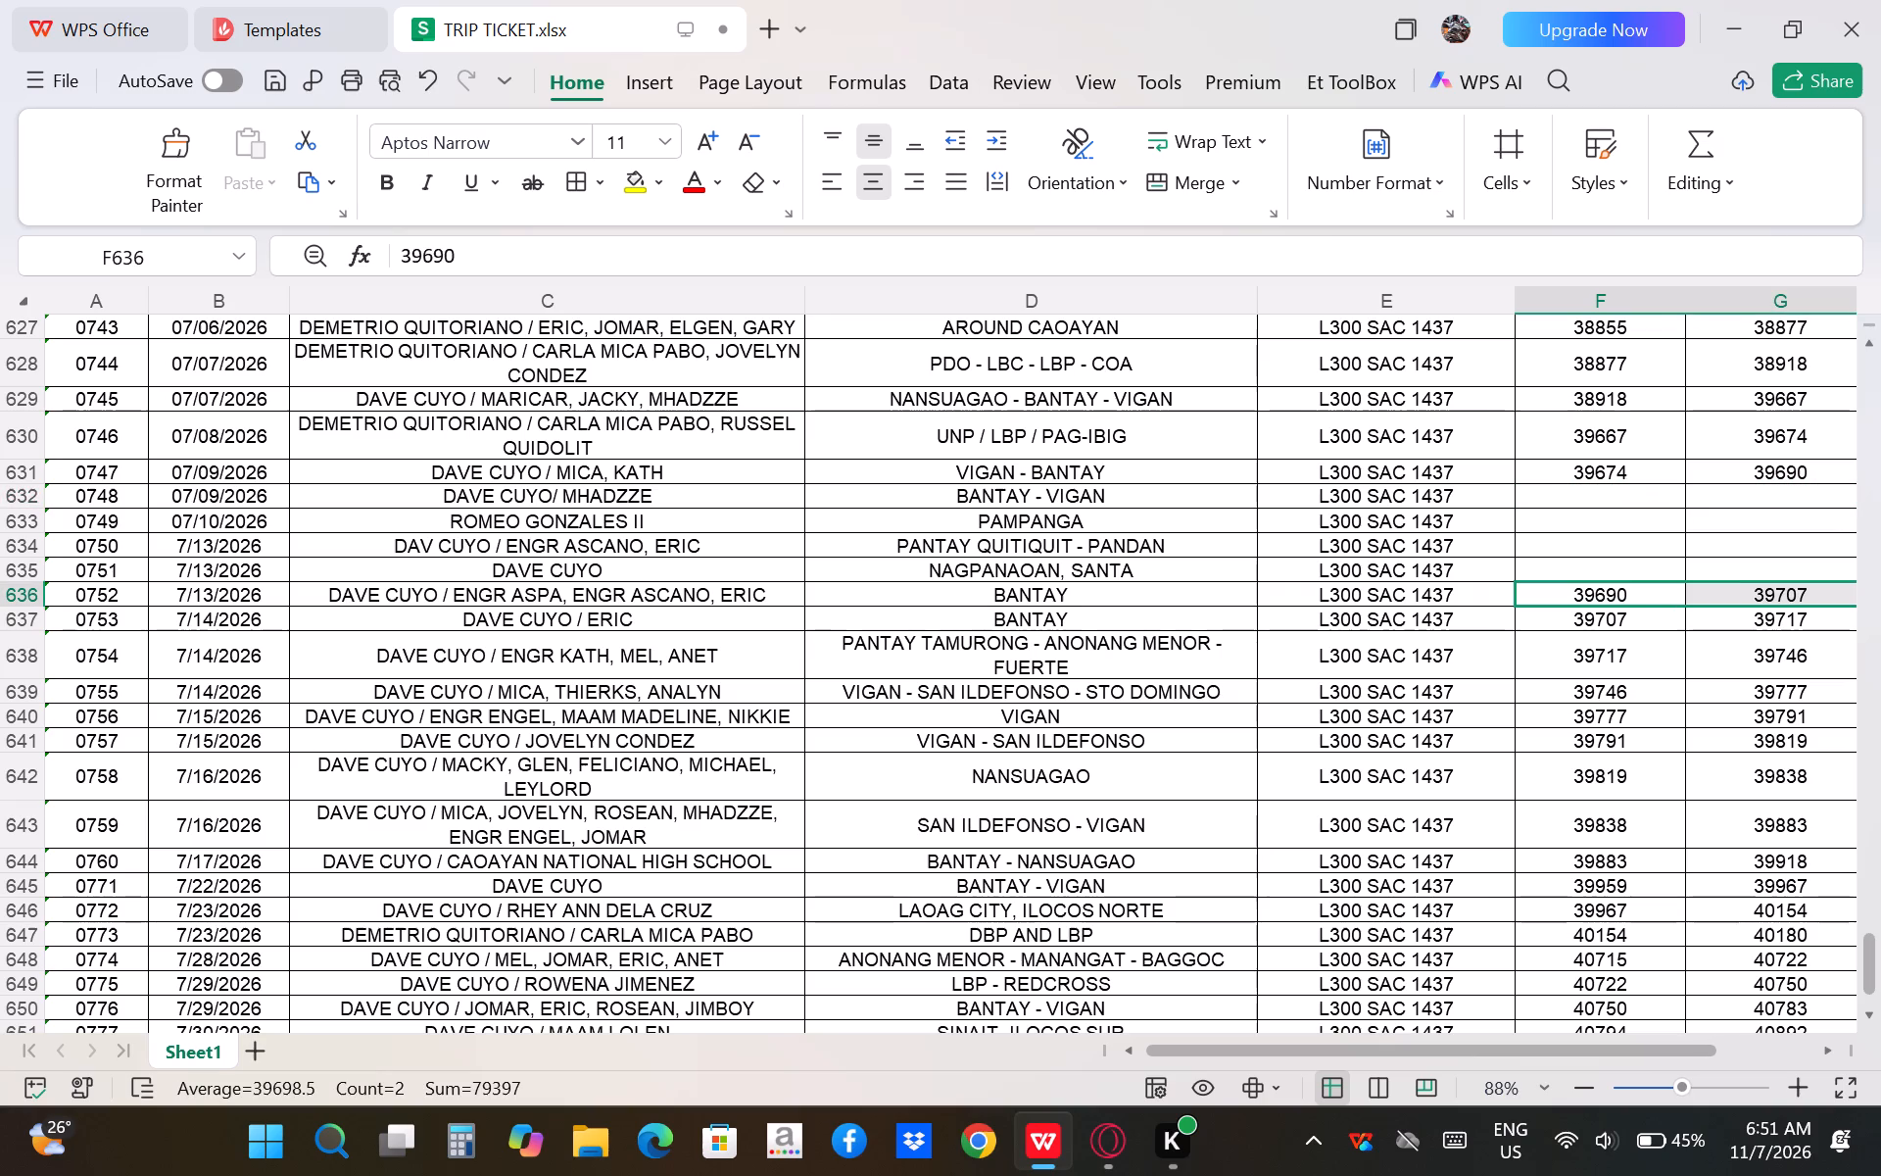
Move the value pair from F631:G631 to F635:G635, the NAGPANAOAN, SANTA trip.
drag(1618, 481, 1746, 479)
key(ctrl+x)
click(1618, 564)
key(Return)
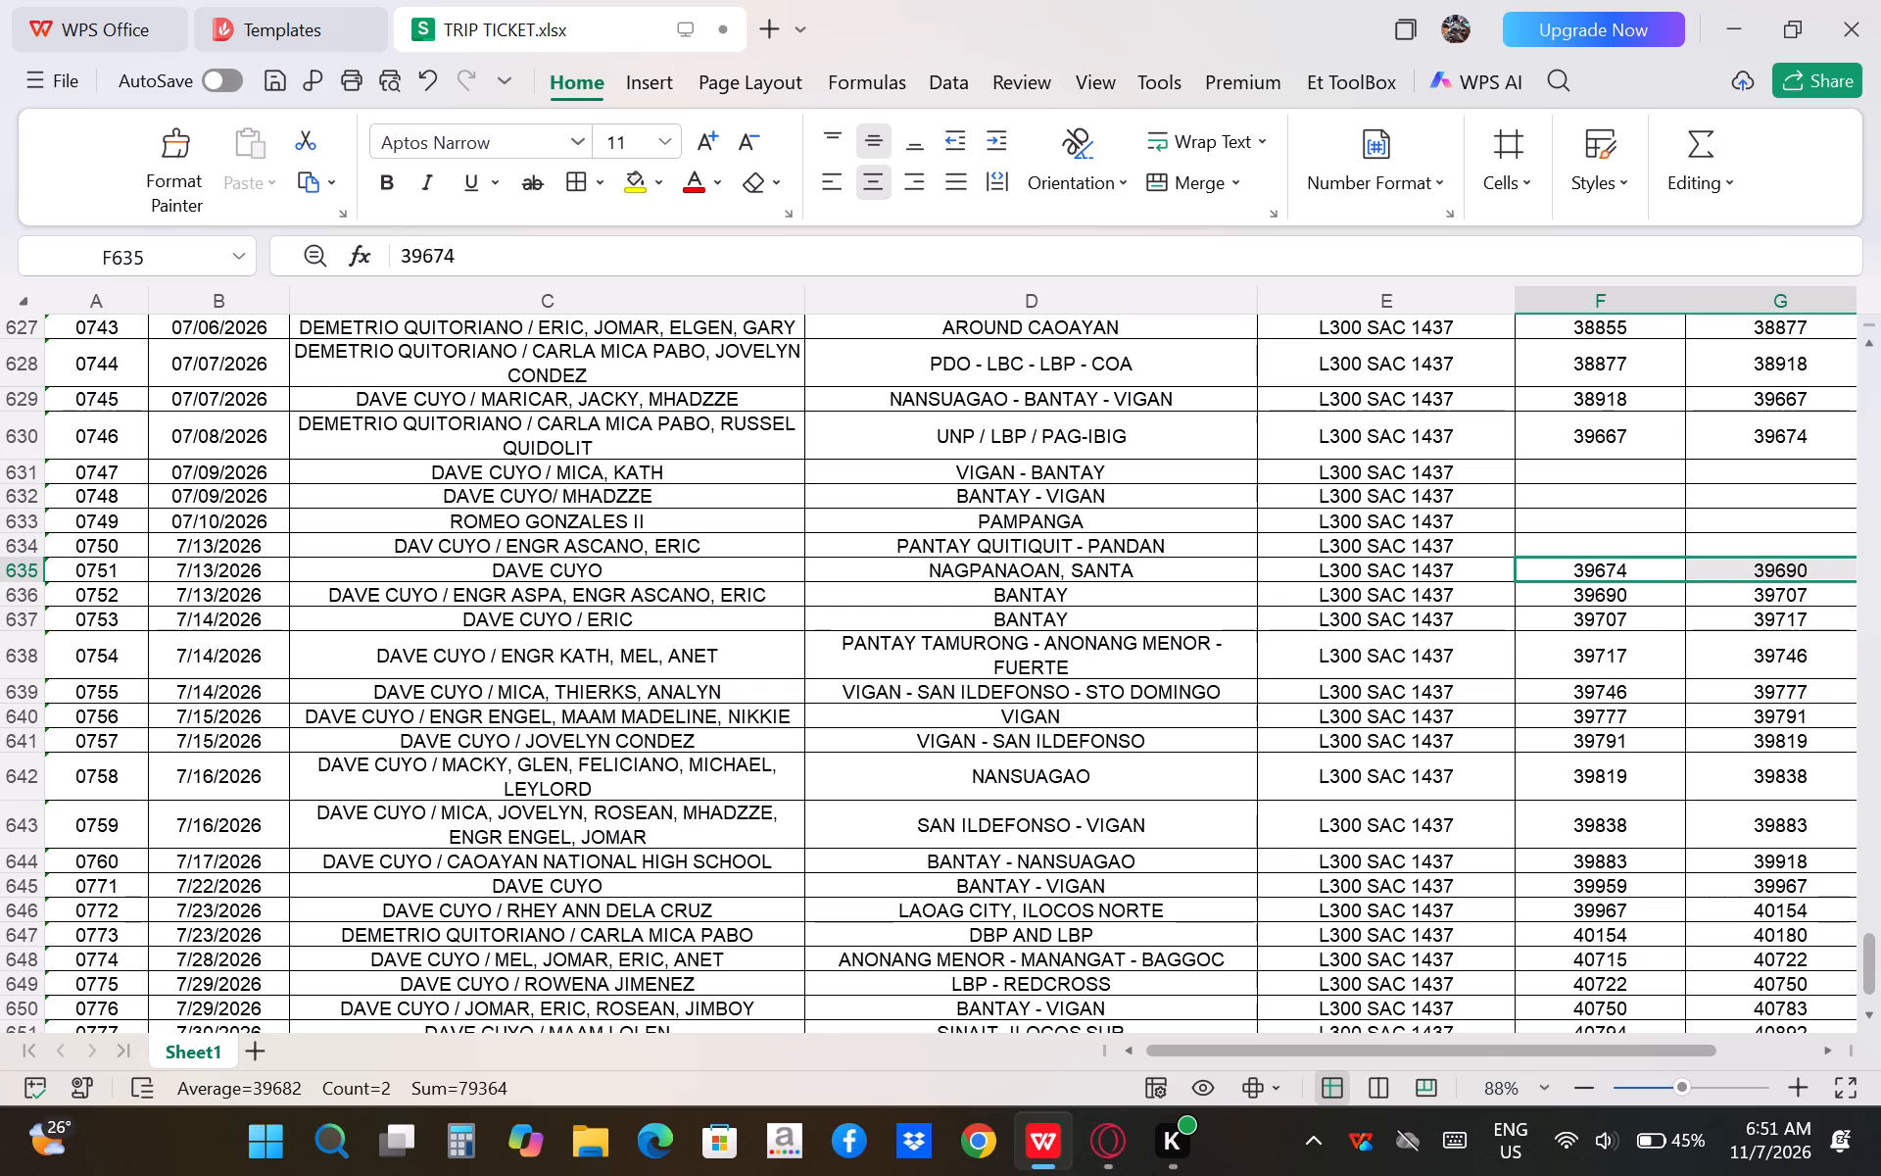
Move the value pair from F630:G630 to F634:G634, the PANTAY QUITIQUIT - PANDAN trip.
drag(1607, 444, 1725, 444)
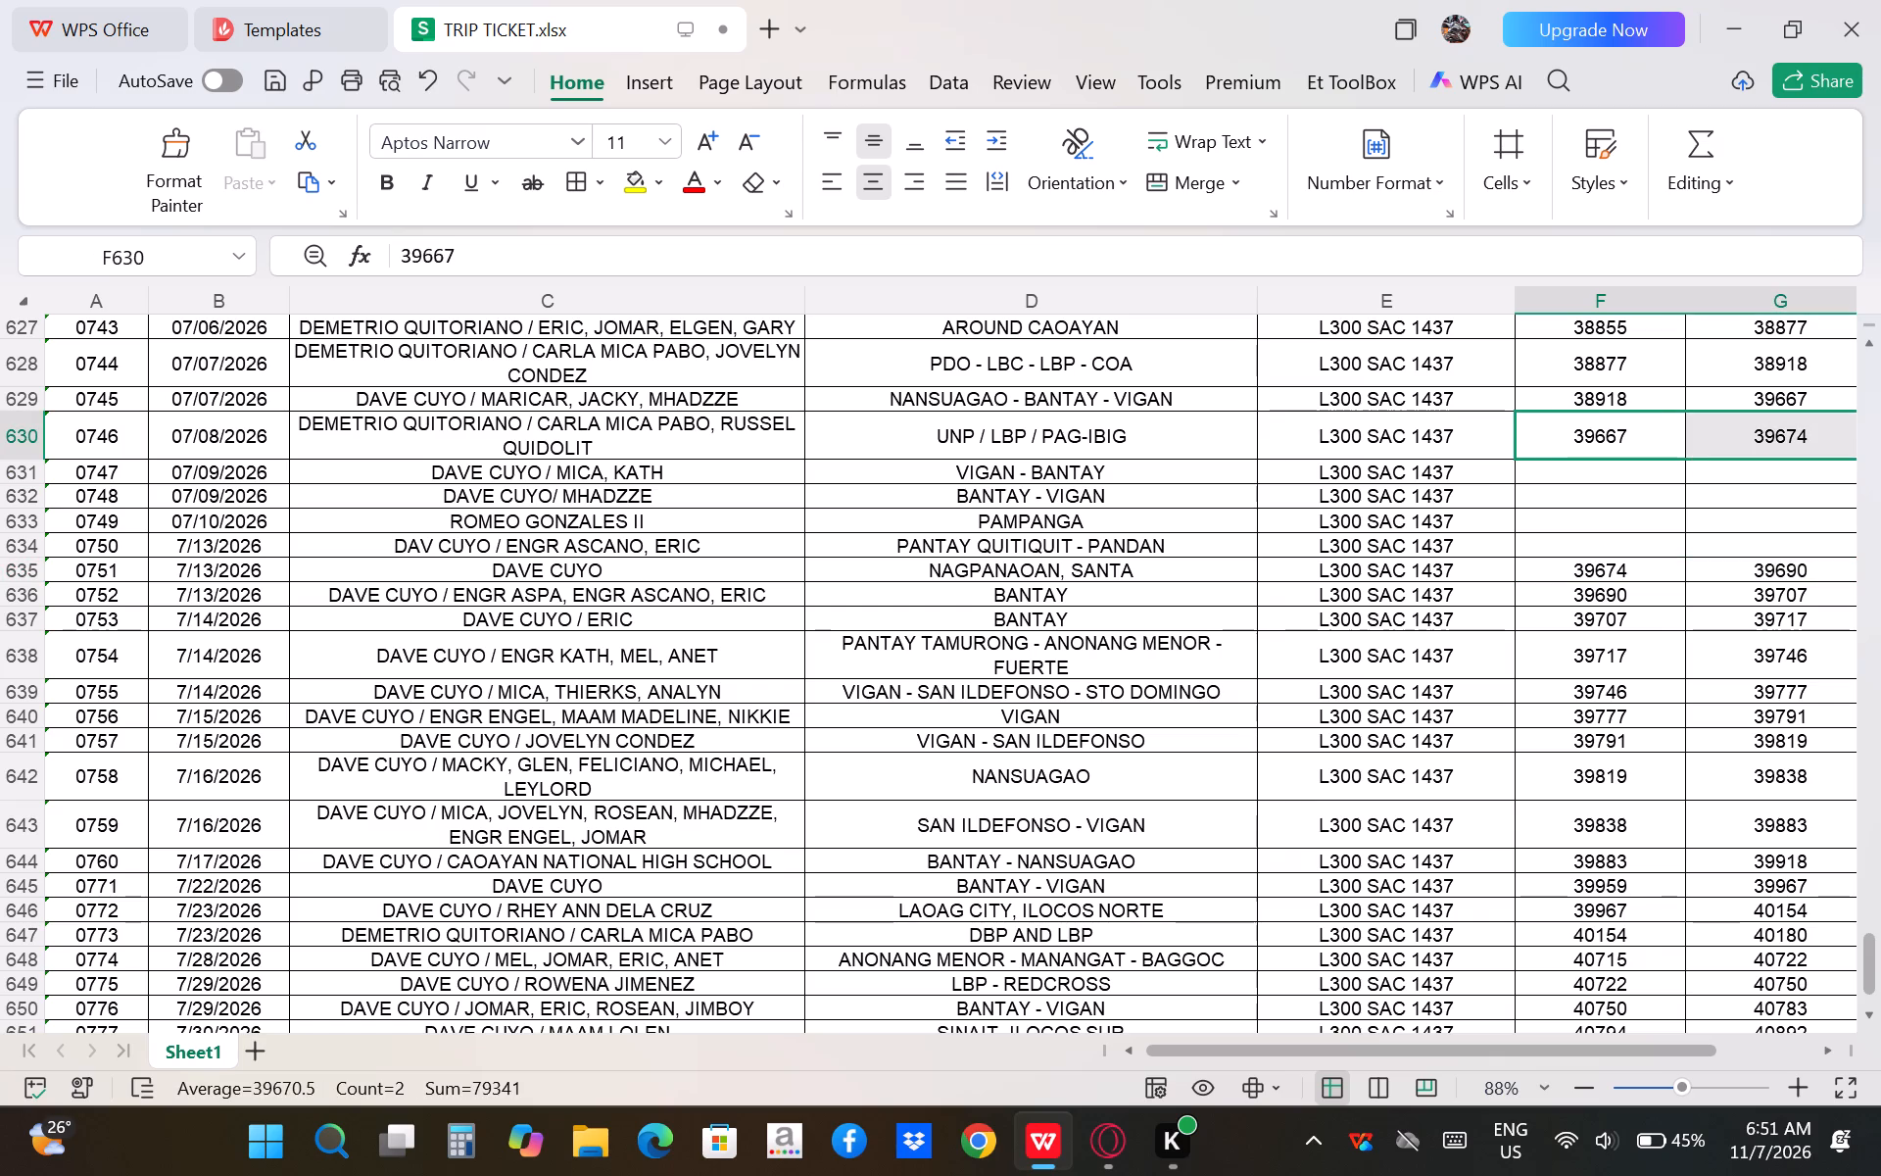
key(ctrl+x)
click(1593, 546)
key(Return)
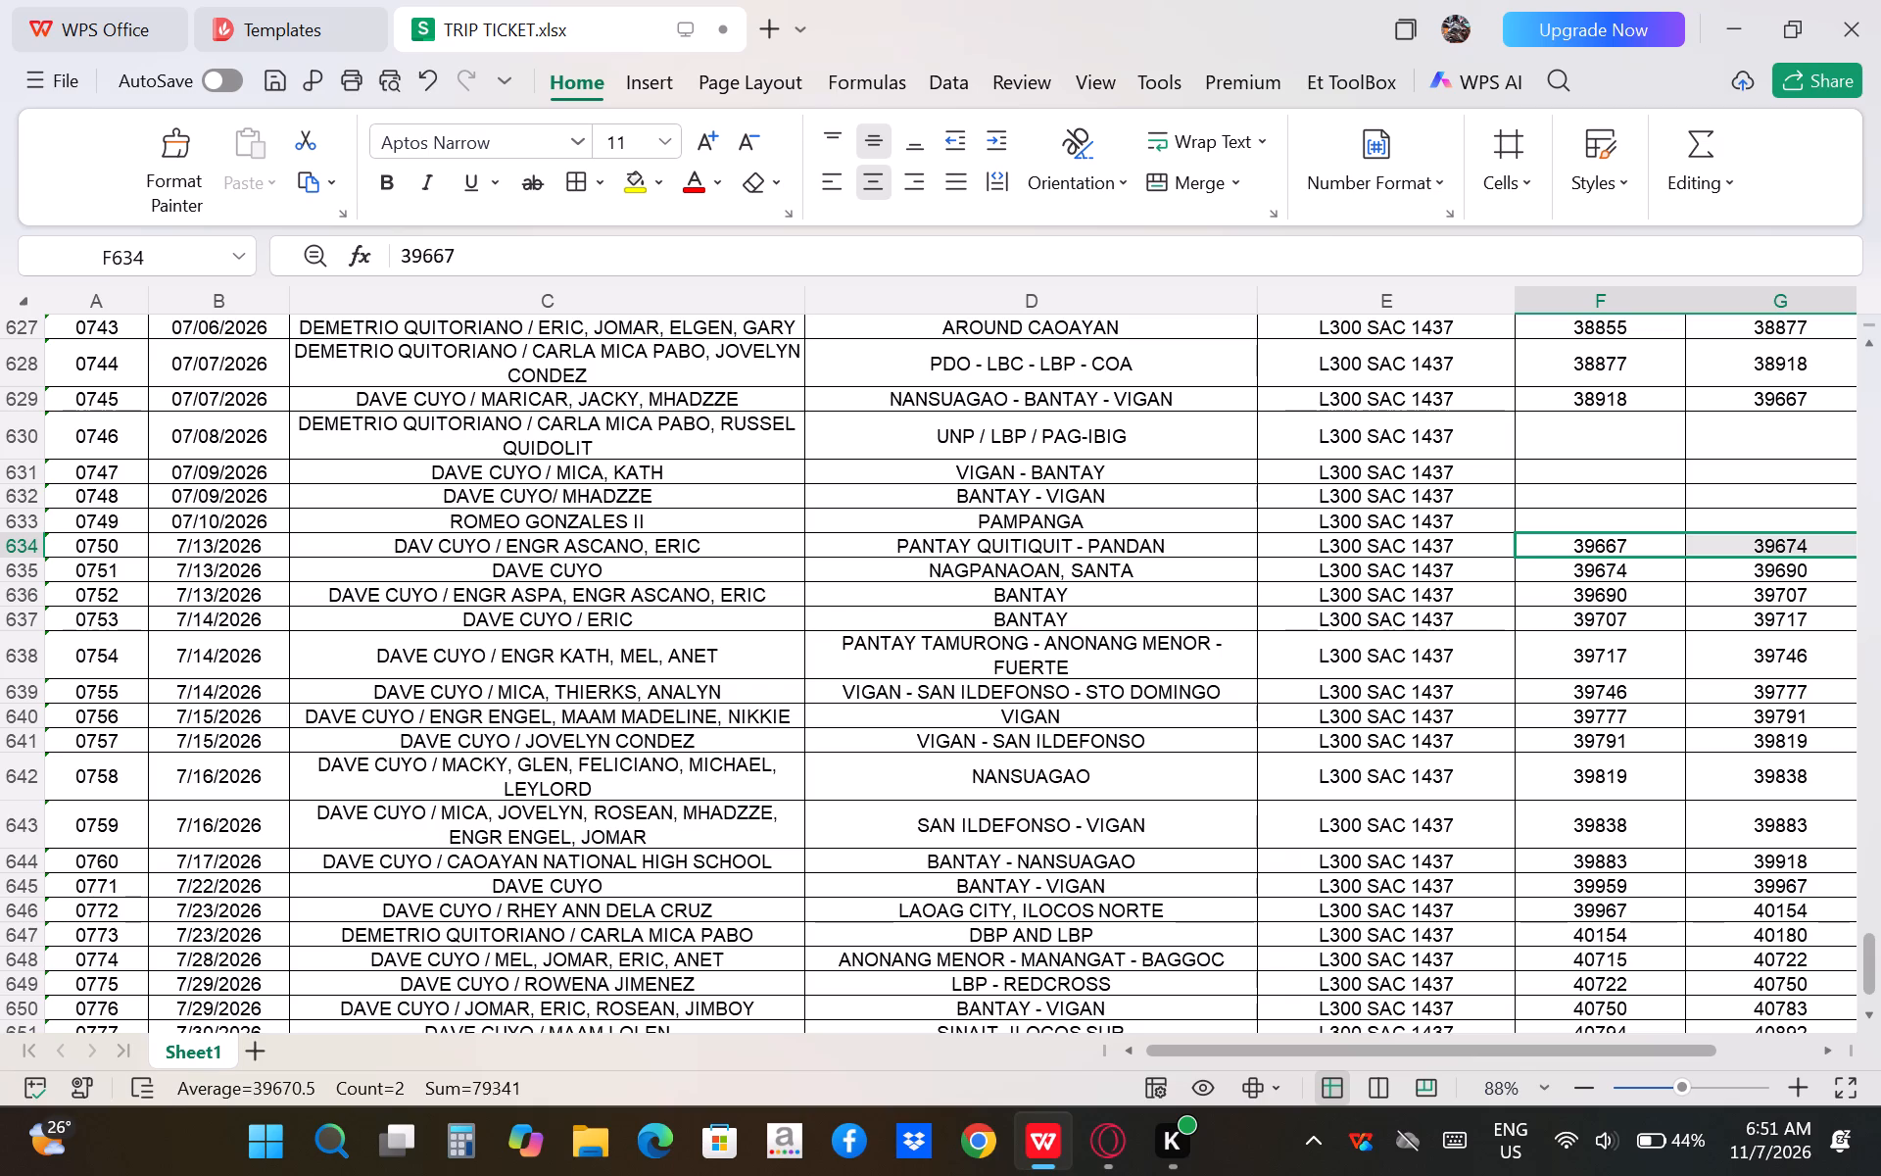
Move the value pair from F629:G629 to F633:G633, the PAMPANGA trip.
drag(1615, 400, 1688, 385)
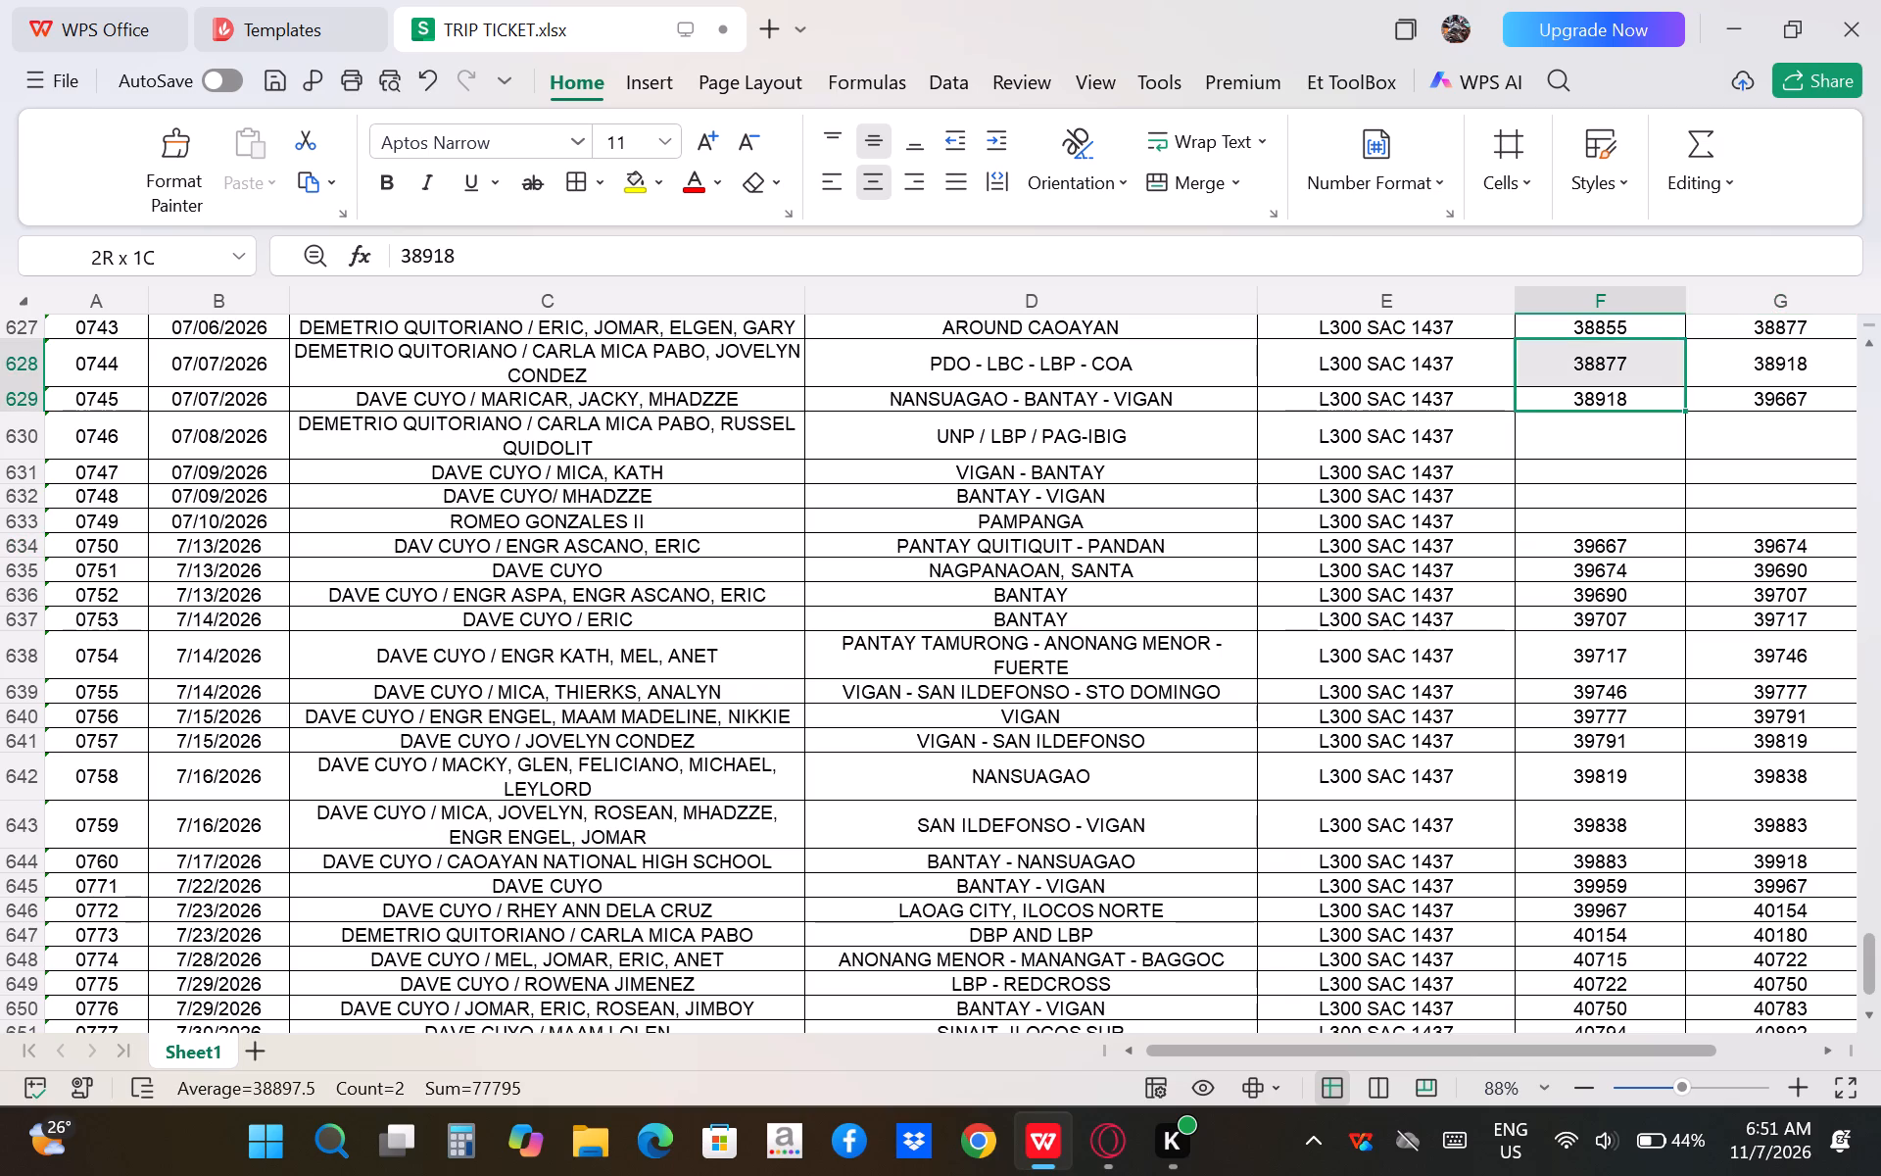
drag(1688, 385, 1777, 399)
key(ctrl+x)
click(1587, 547)
click(1582, 524)
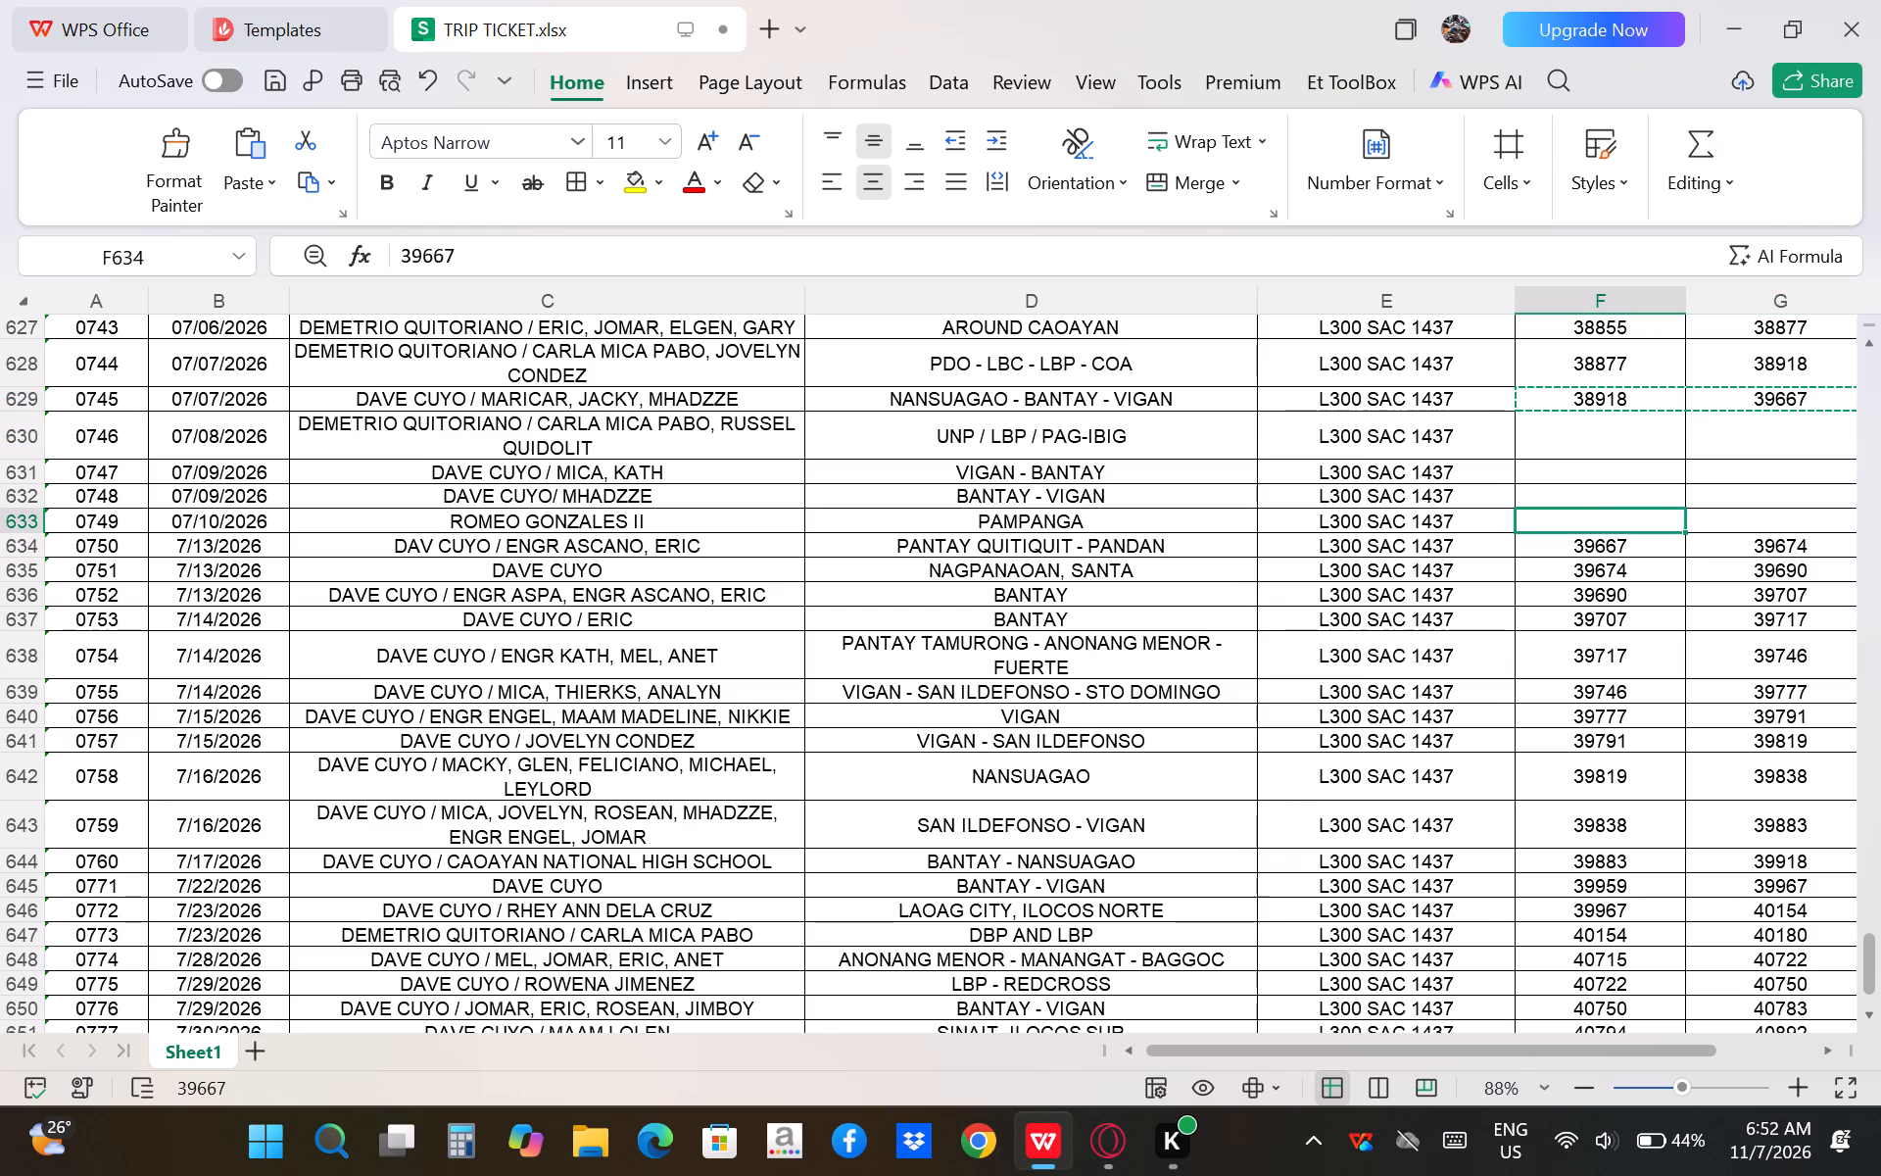
key(Return)
key(Up)
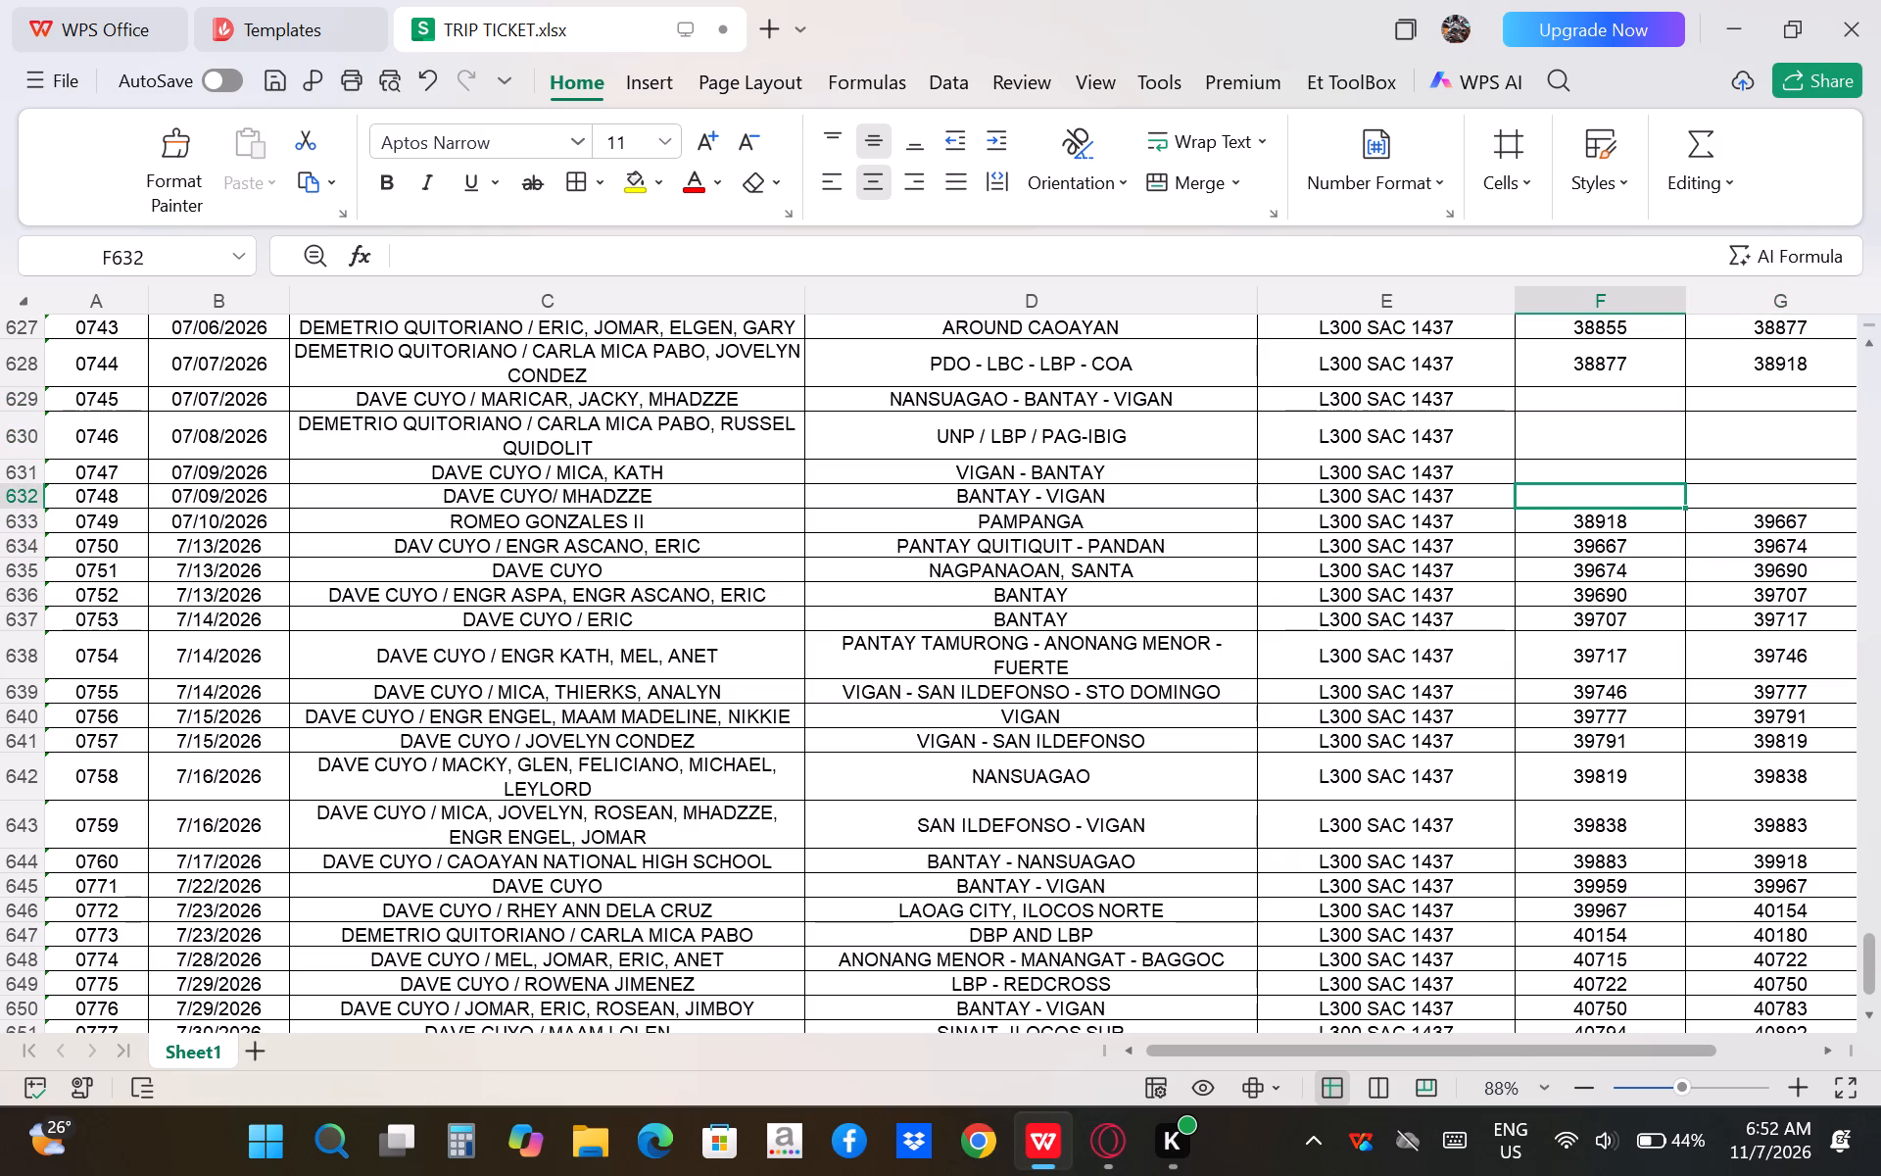
Move the value pair from F628:G628 to F632:G632, the BANTAY - VIGAN trip on 07/09/2026.
drag(1619, 367, 1725, 371)
key(ctrl+x)
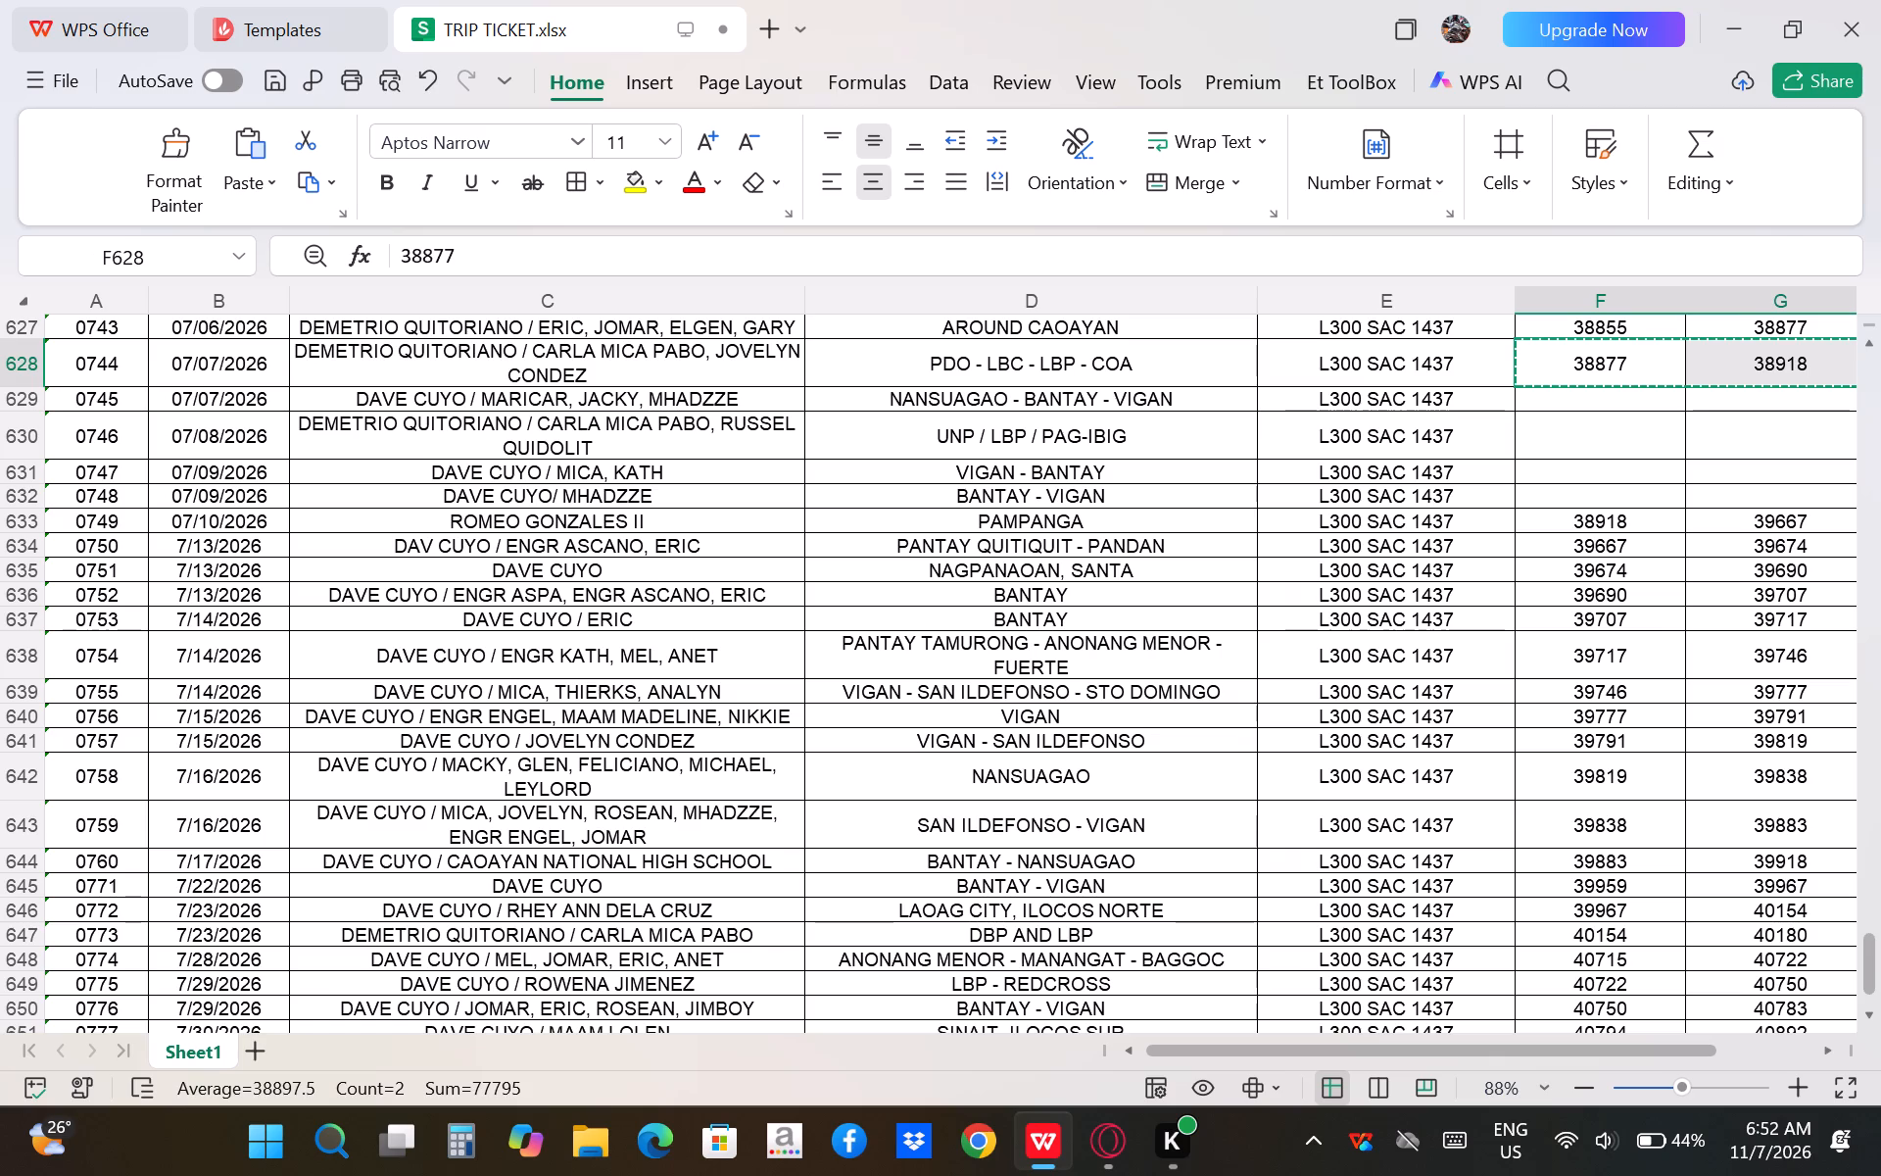
click(1611, 504)
key(Return)
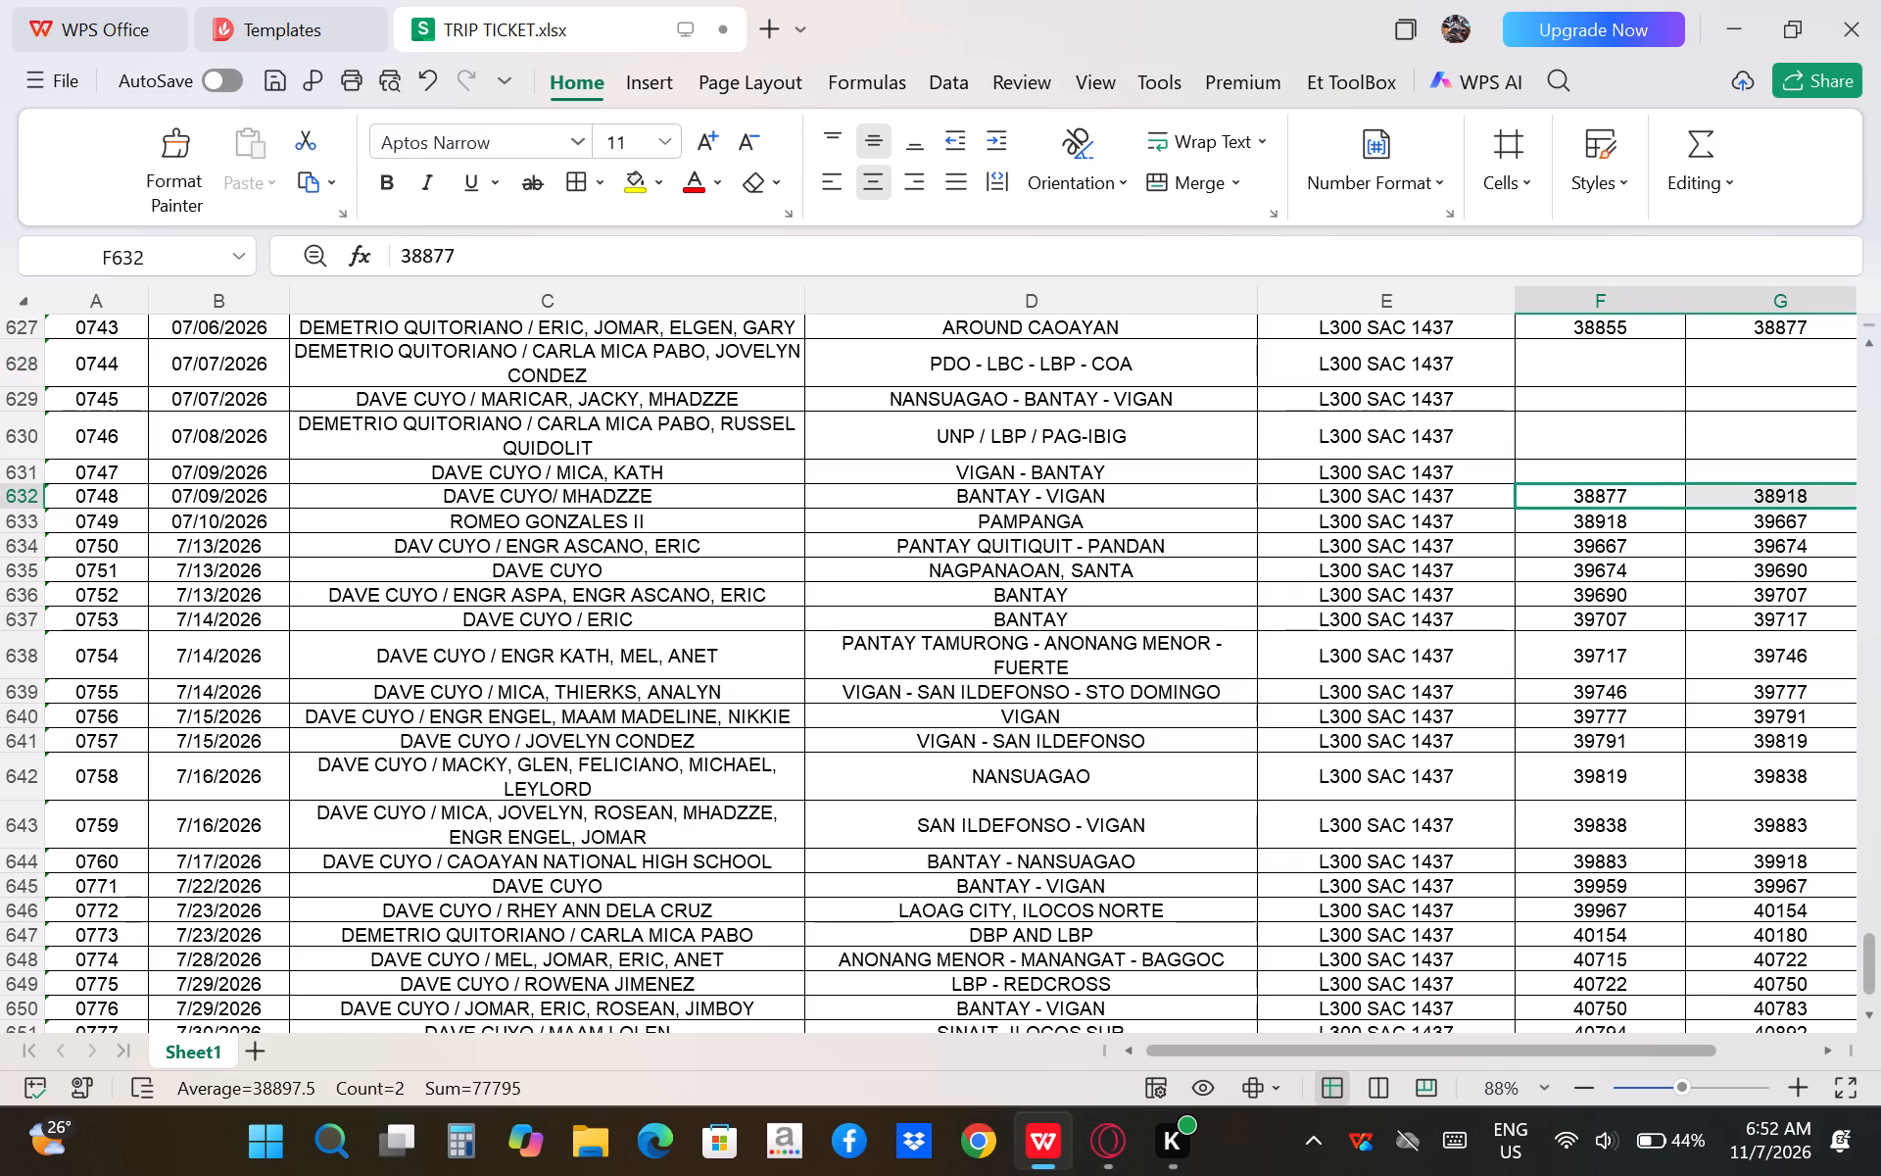
Move the value pair from F627:G627 to F631:G631, the VIGAN - BANTAY trip on 07/09/2026.
drag(1628, 331, 1741, 326)
key(ctrl+x)
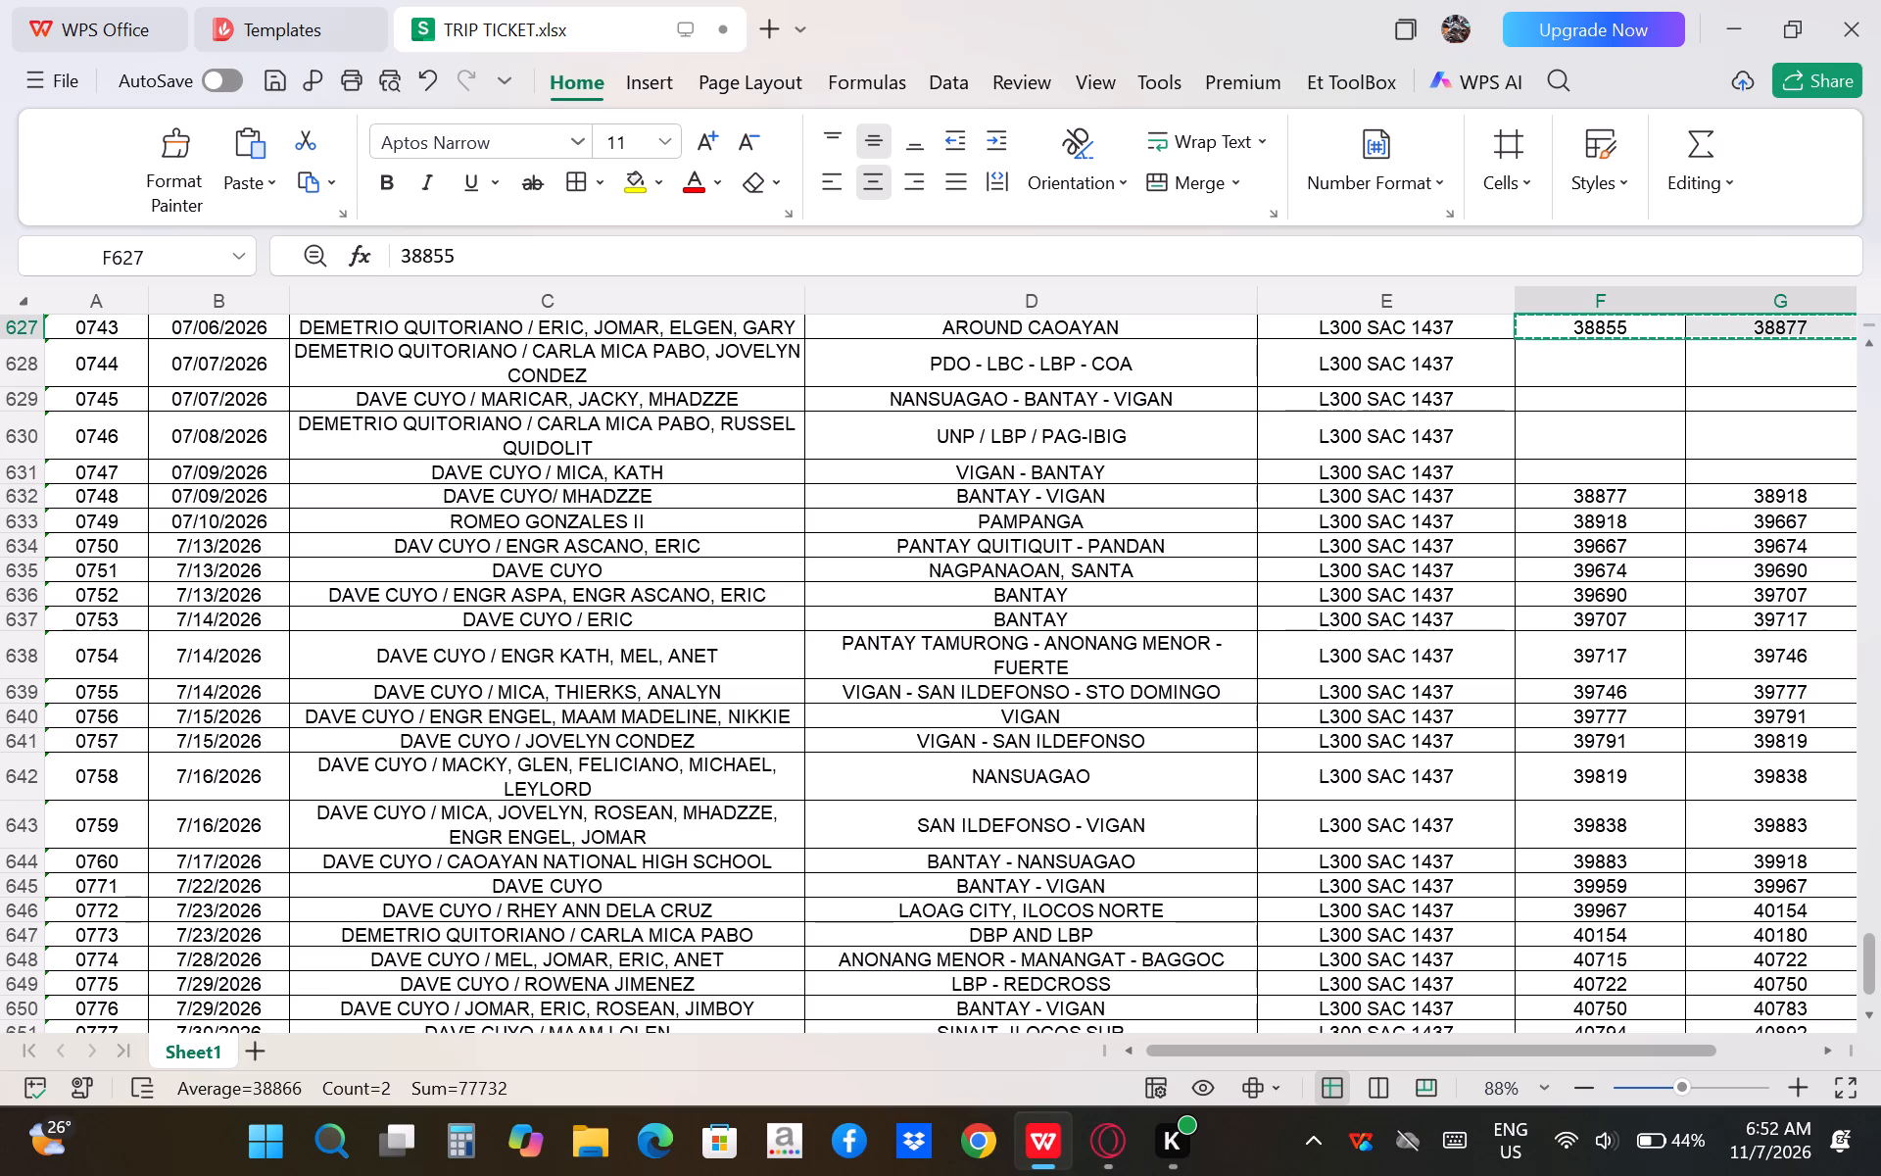
click(1598, 470)
key(Return)
Move the value pair from F626:G626 to F630:G630, the UNP / LBP / PAG-IBIG trip.
scroll(1596, 436, up, 3)
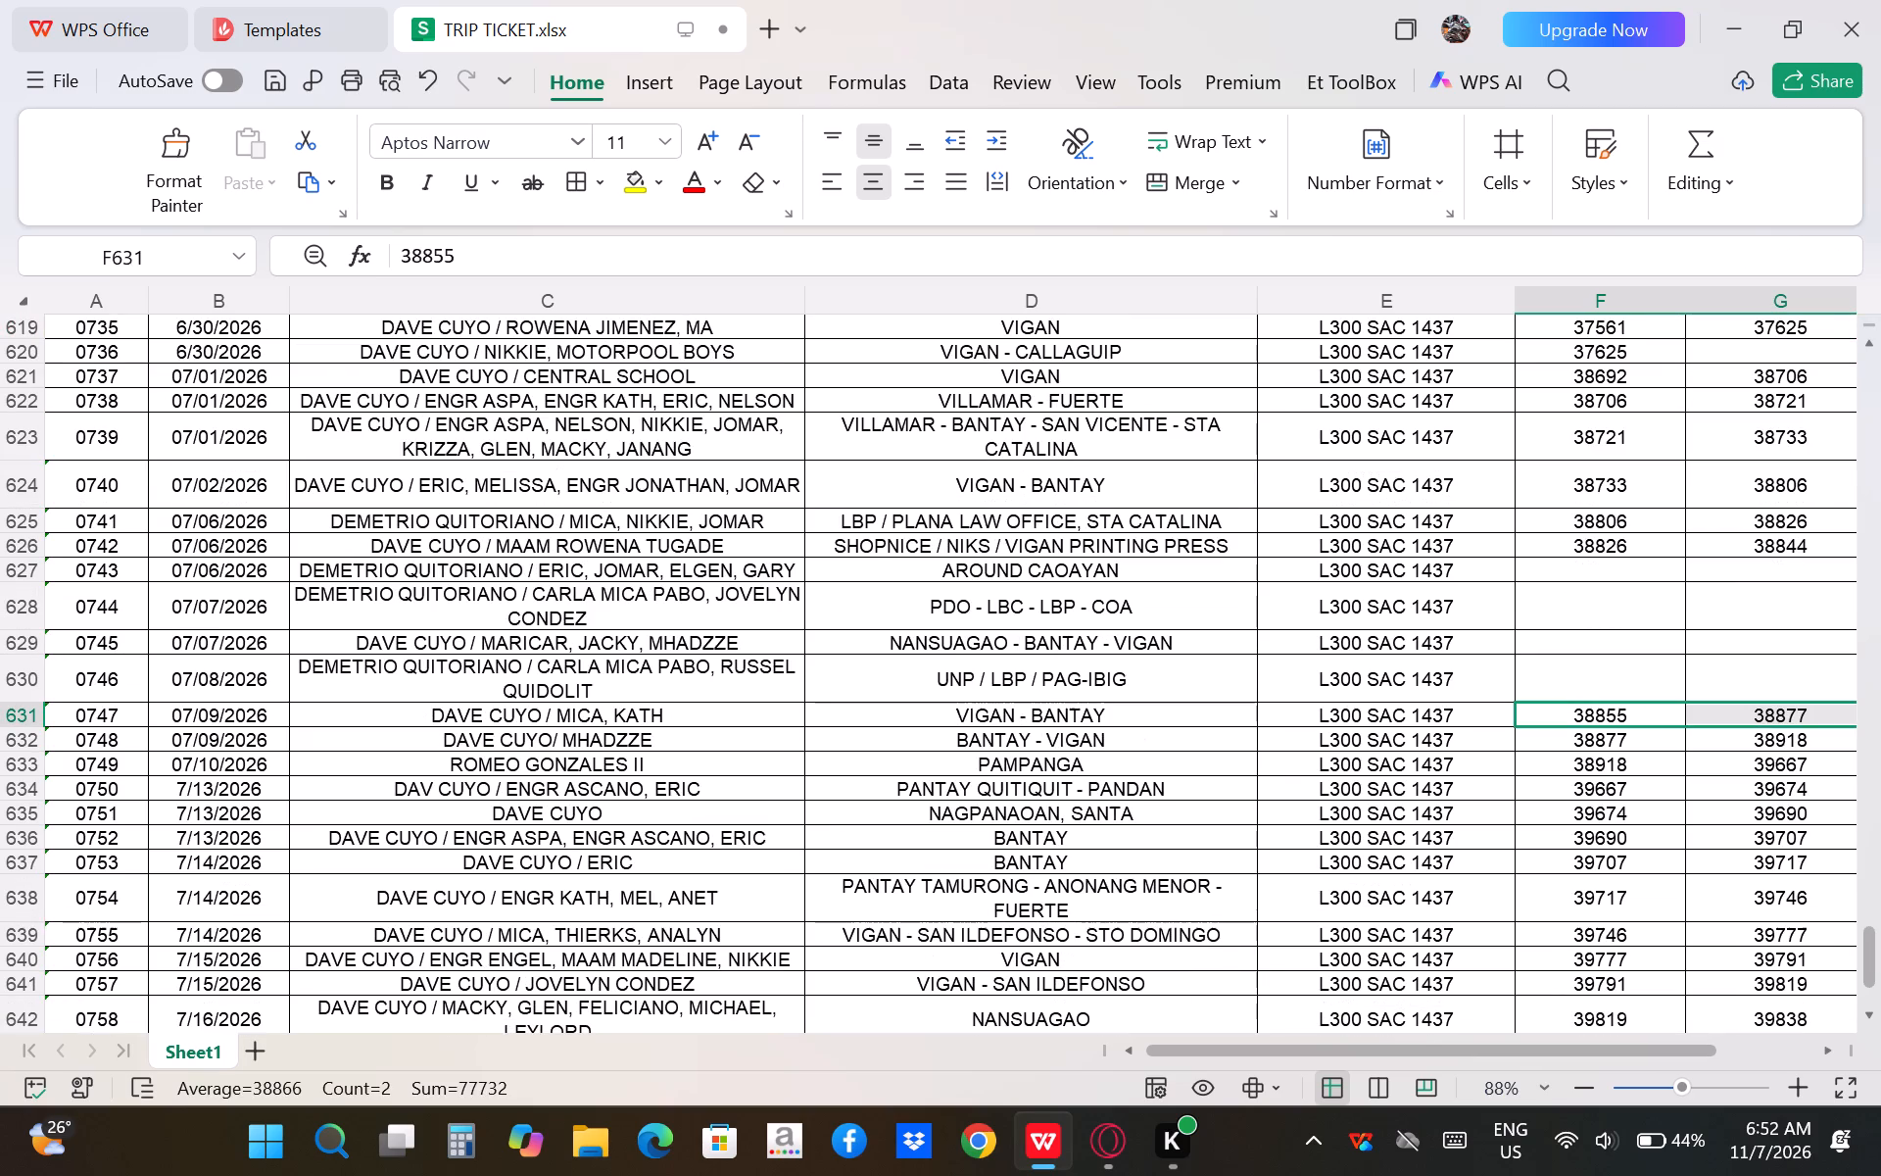
drag(1575, 544, 1575, 542)
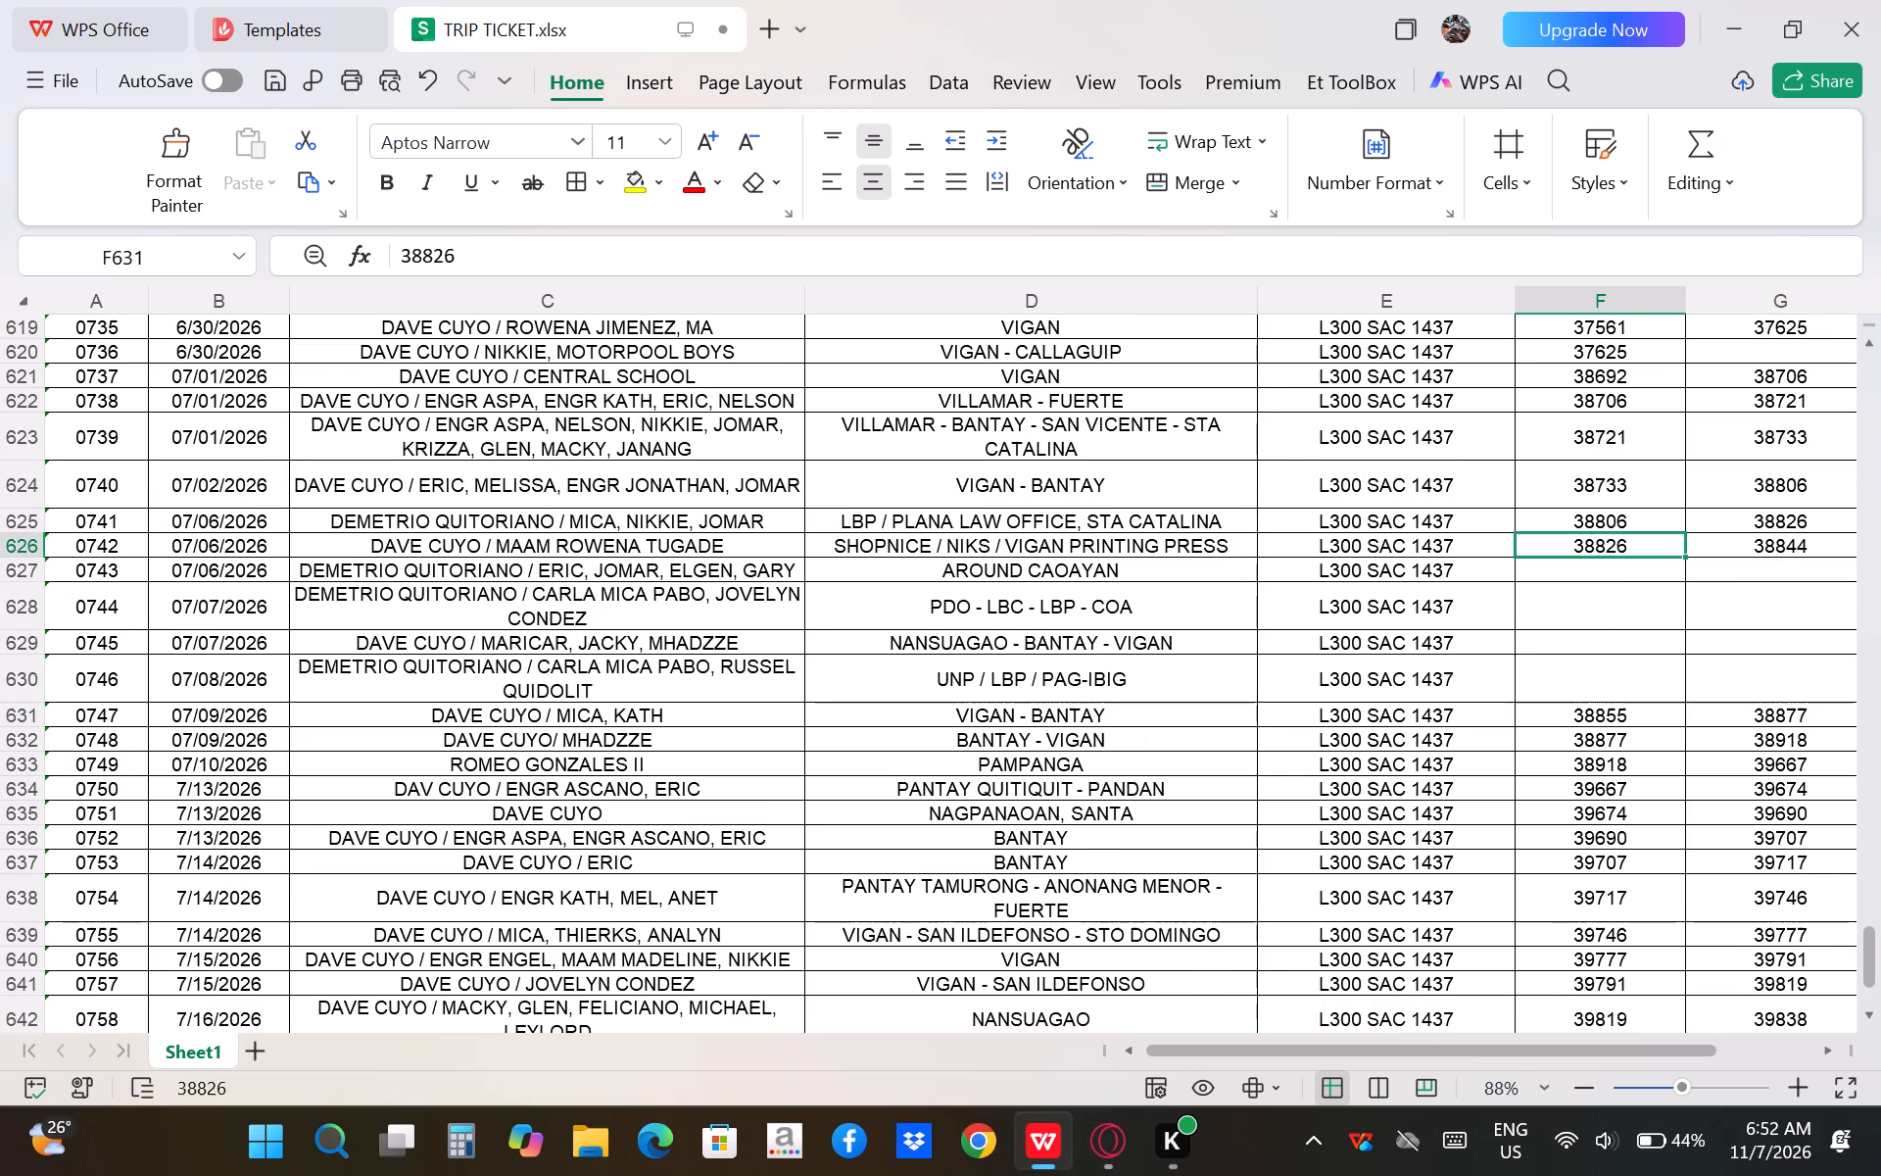
drag(1575, 542, 1733, 544)
key(ctrl+x)
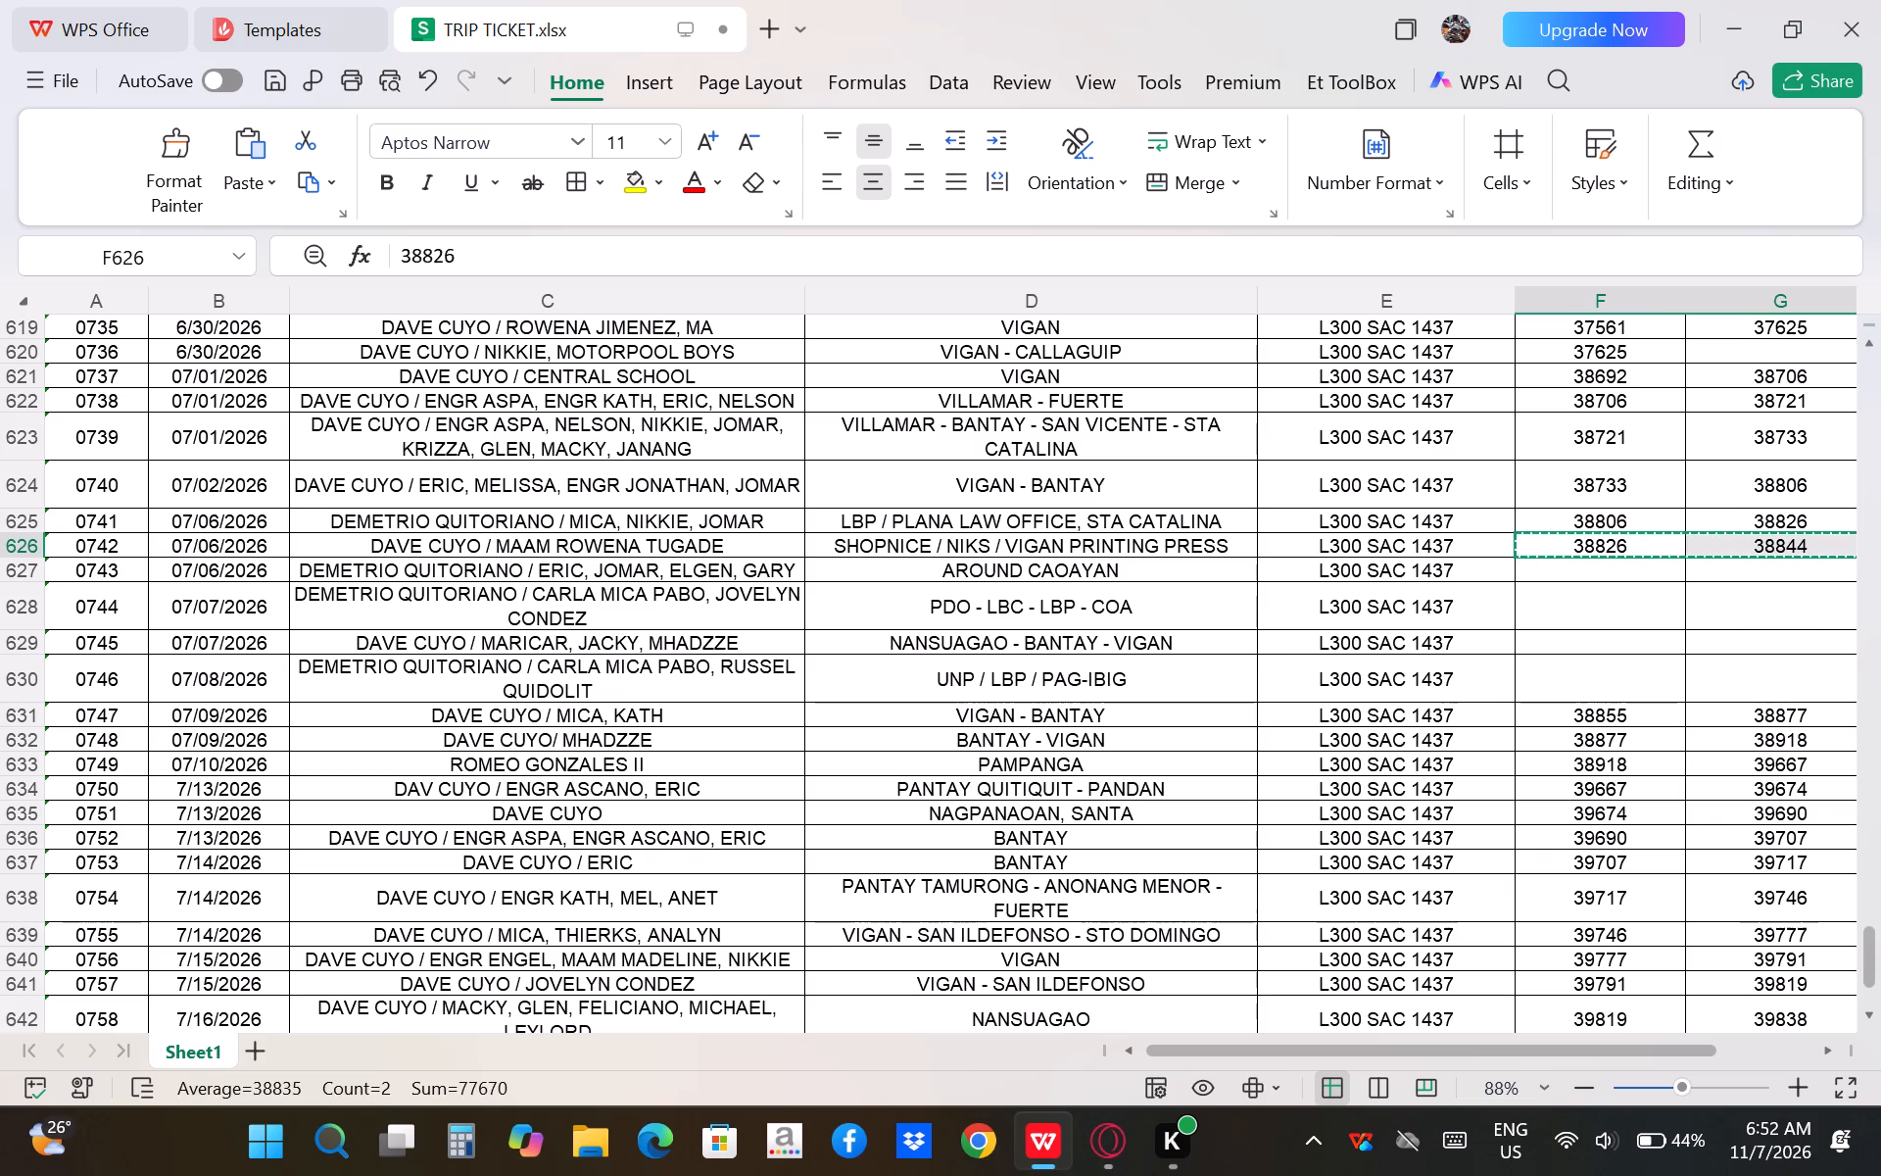
click(1589, 695)
key(Return)
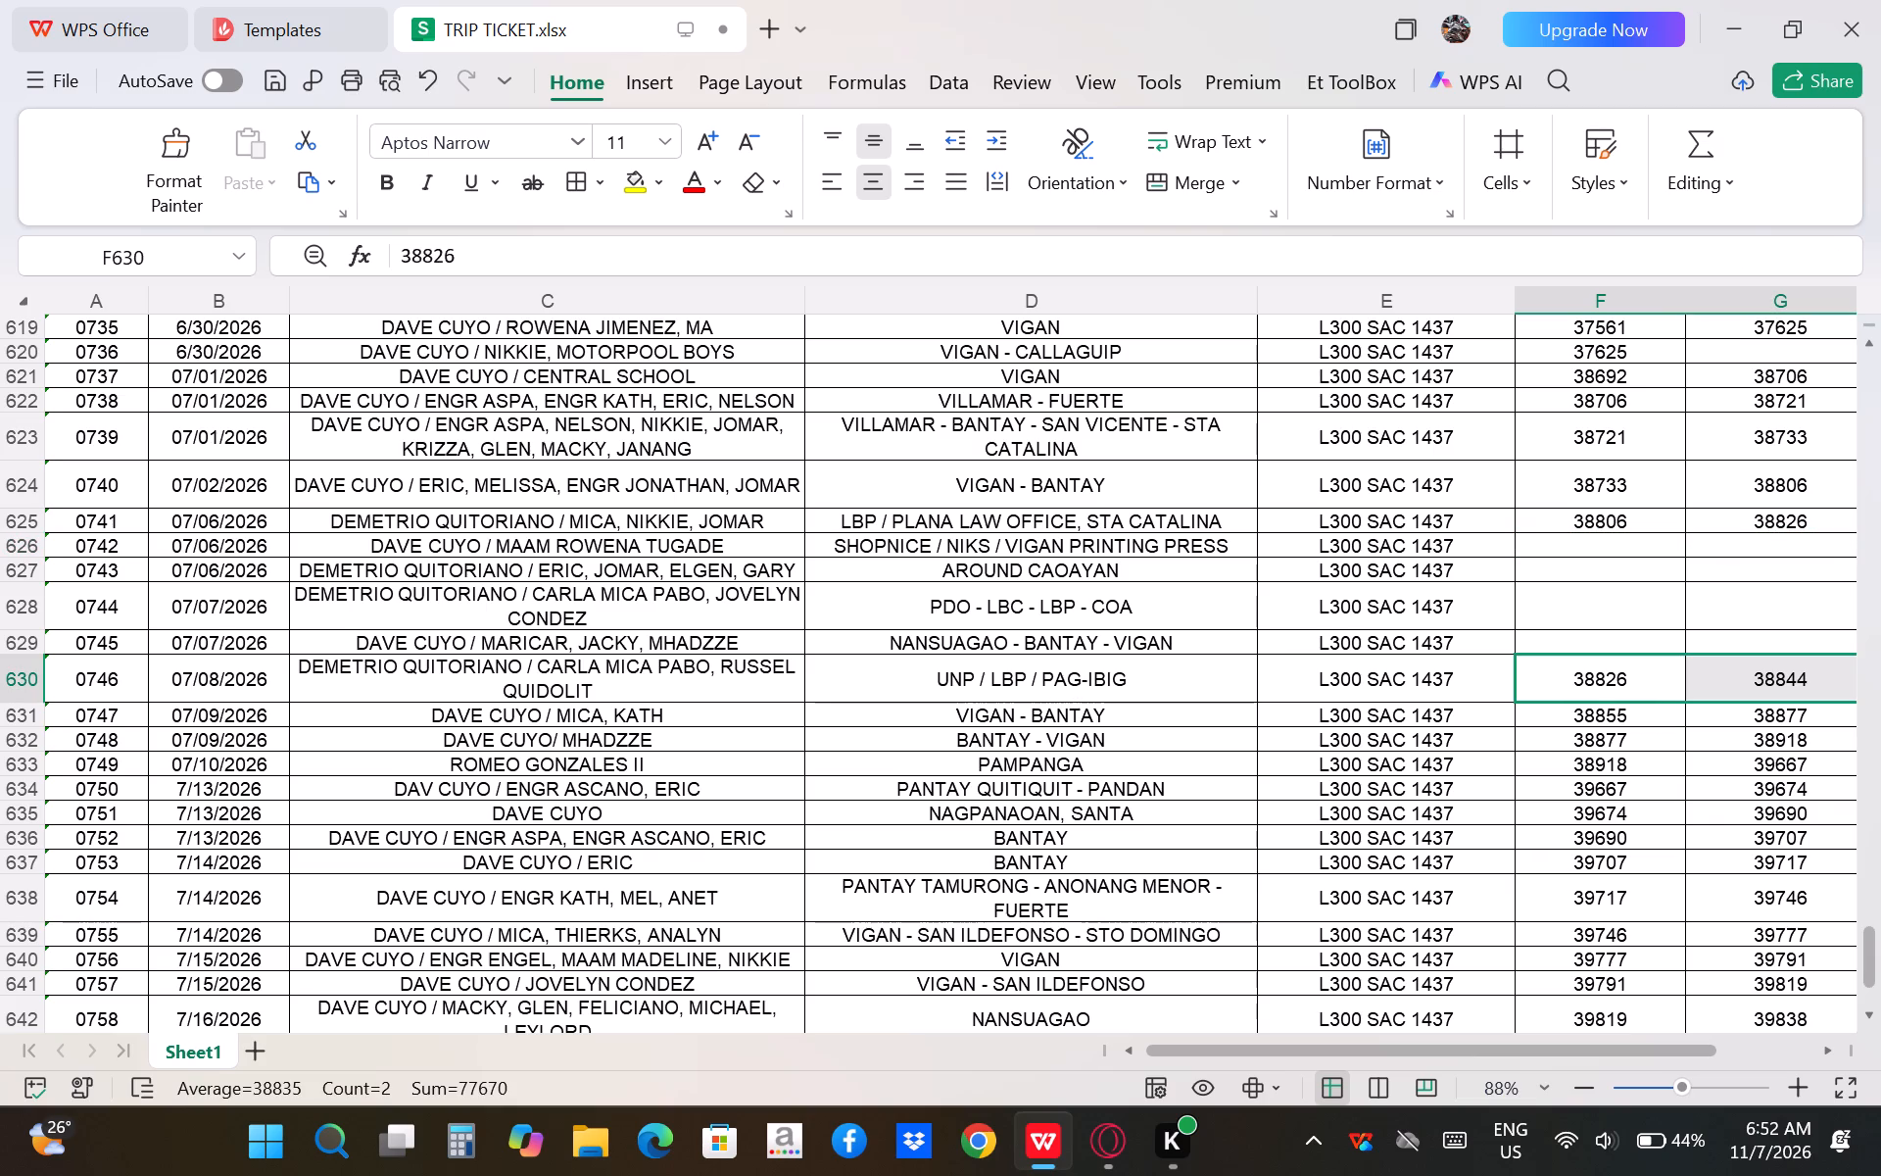
Move the value pair from F625:G625 to F629:G629, the NANSUAGAO - BANTAY - VIGAN trip.
drag(1586, 527, 1711, 516)
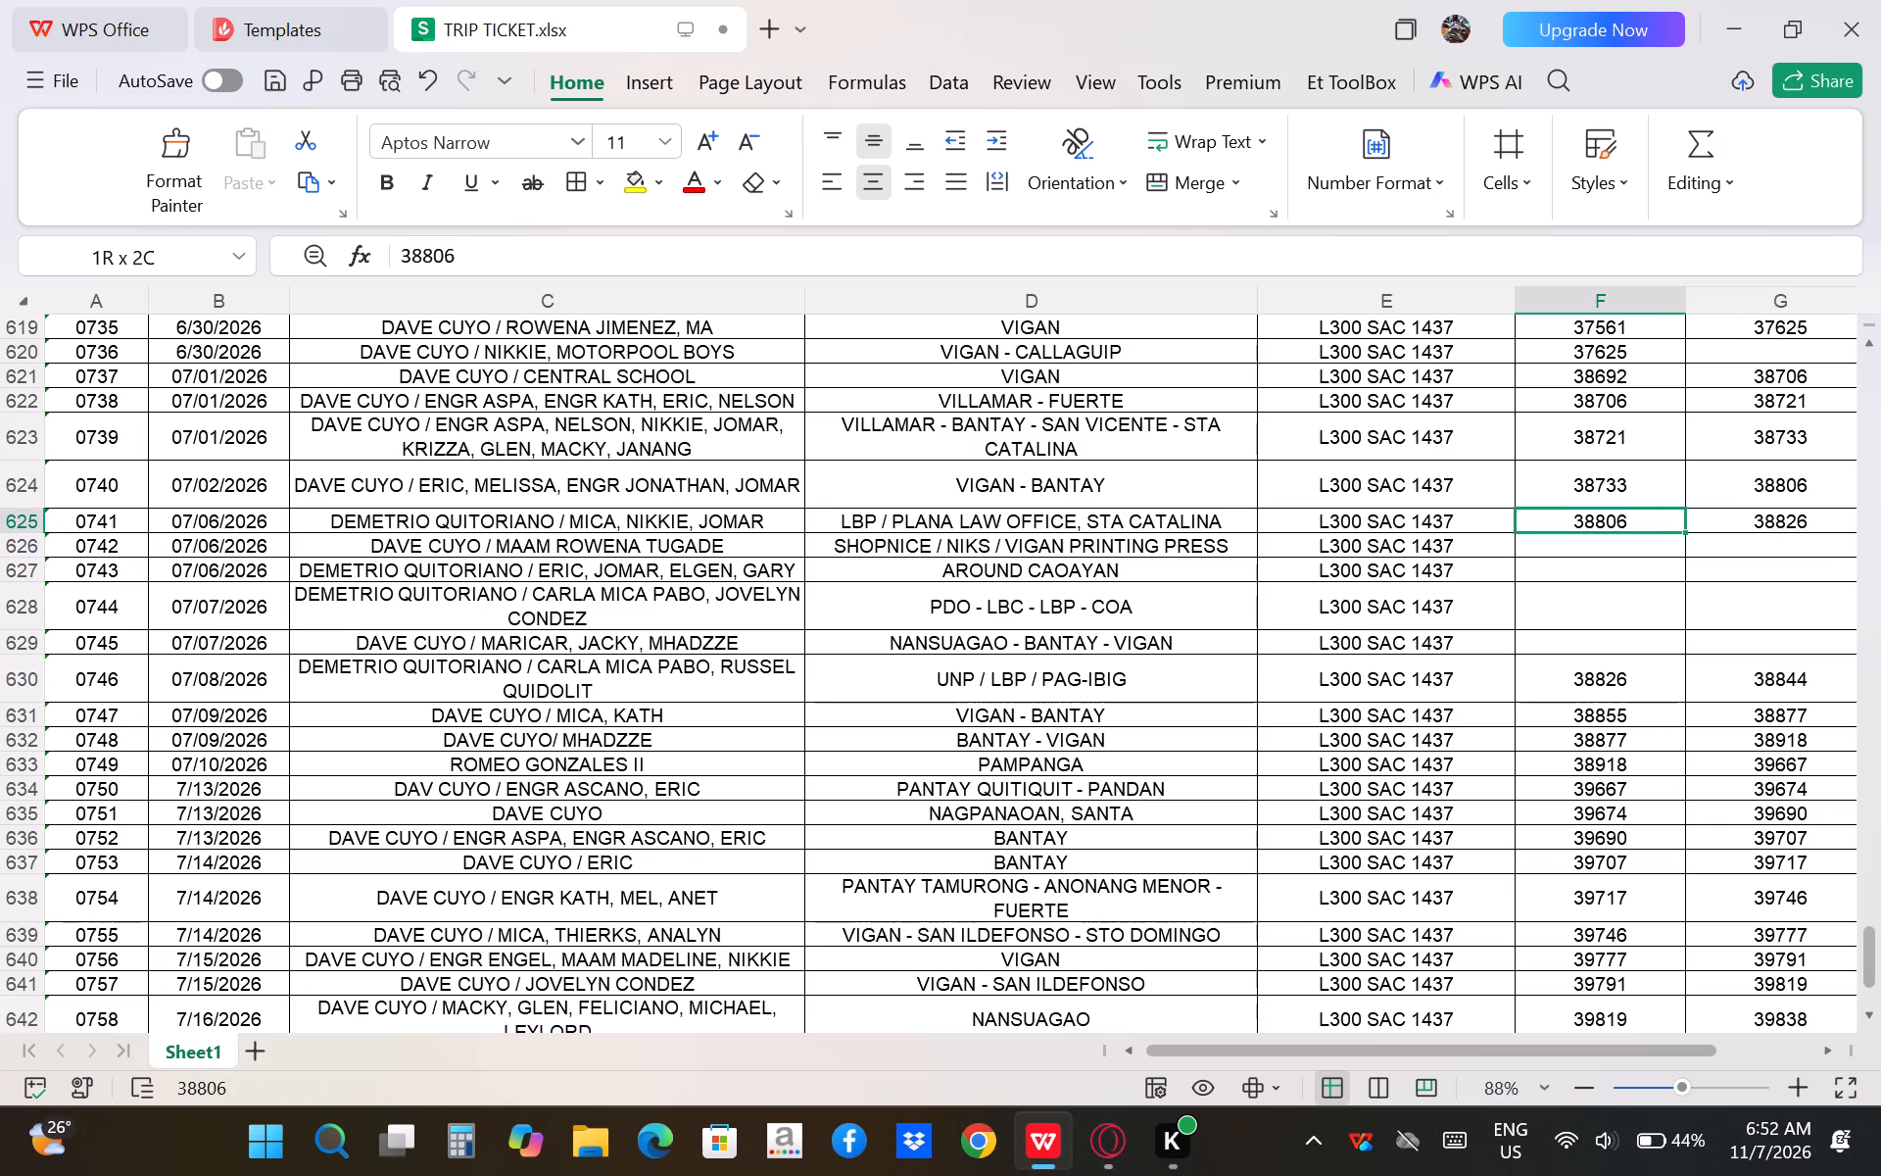
drag(1711, 516, 1732, 516)
key(ctrl+x)
click(1629, 632)
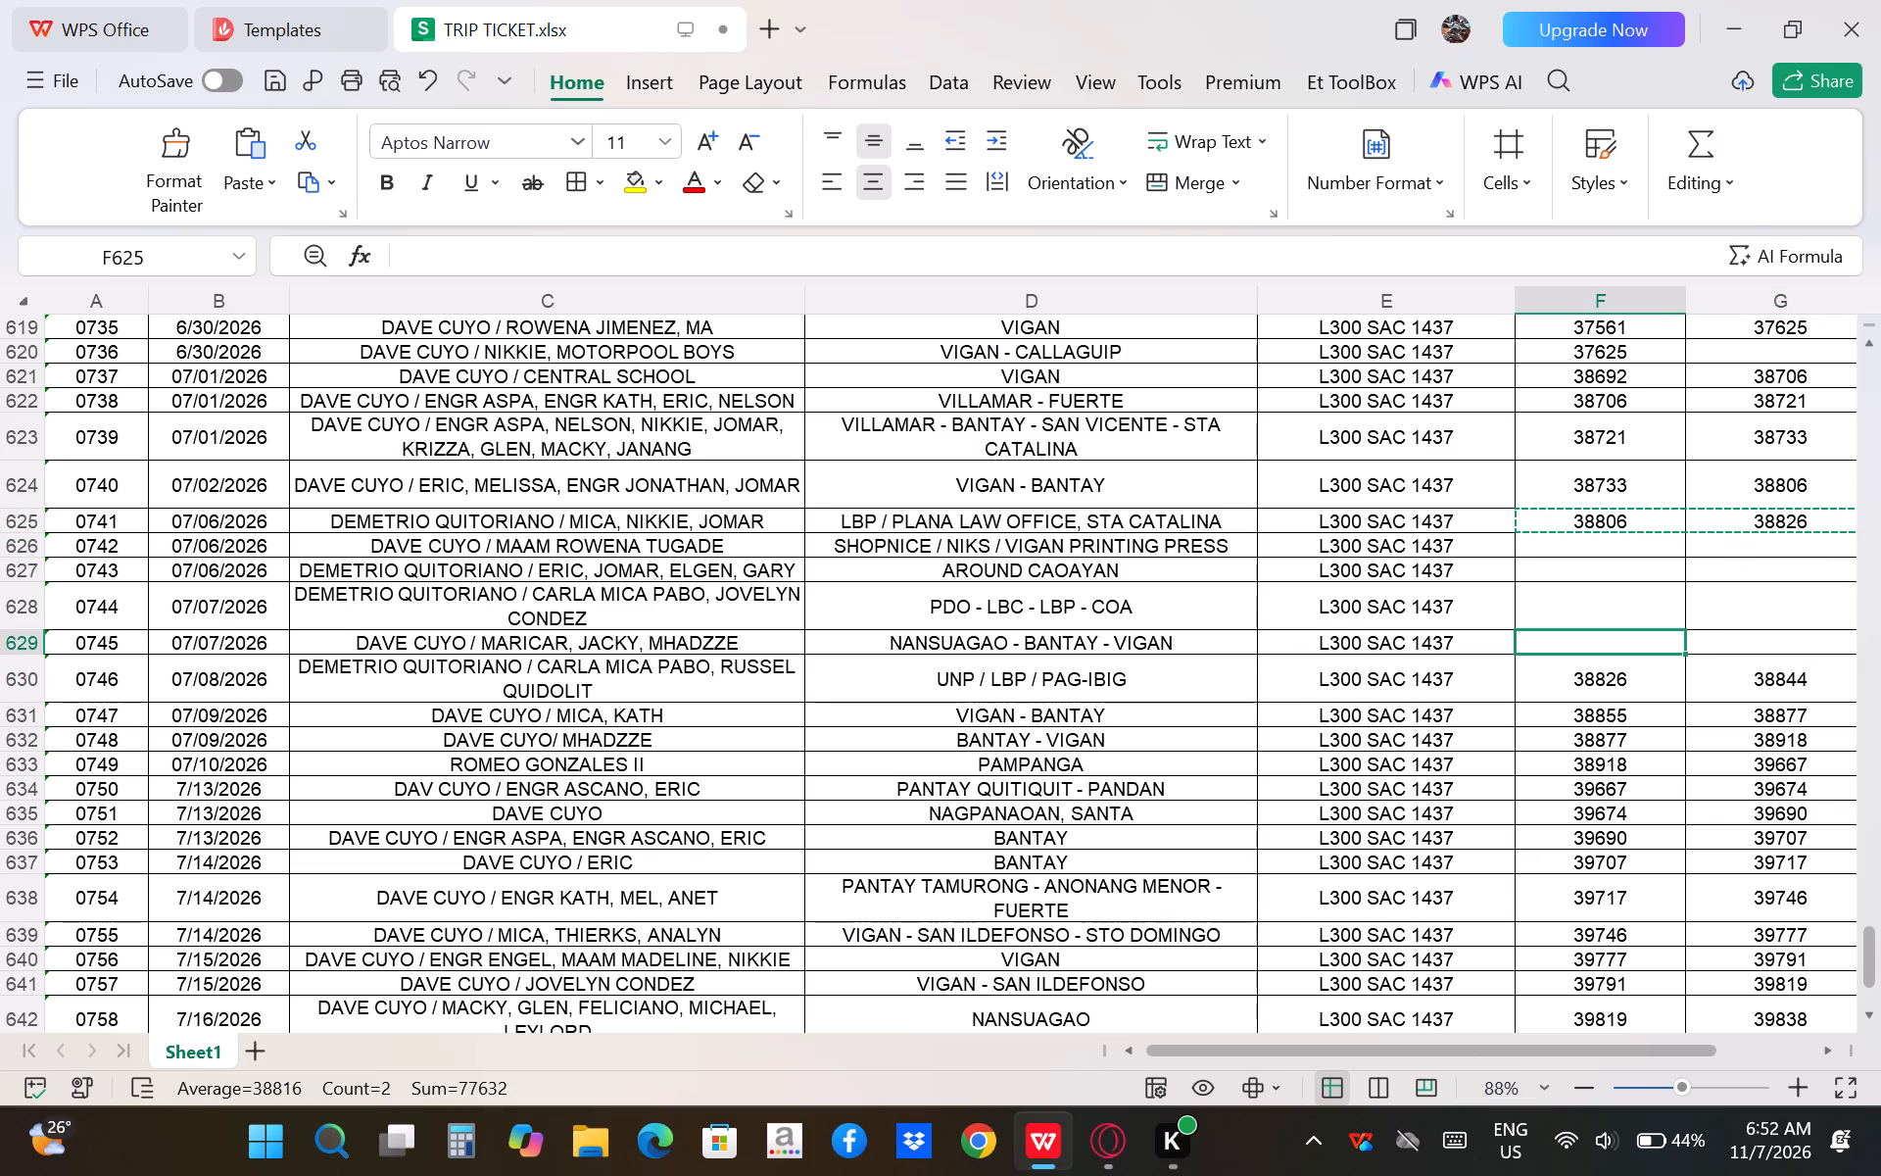
key(Return)
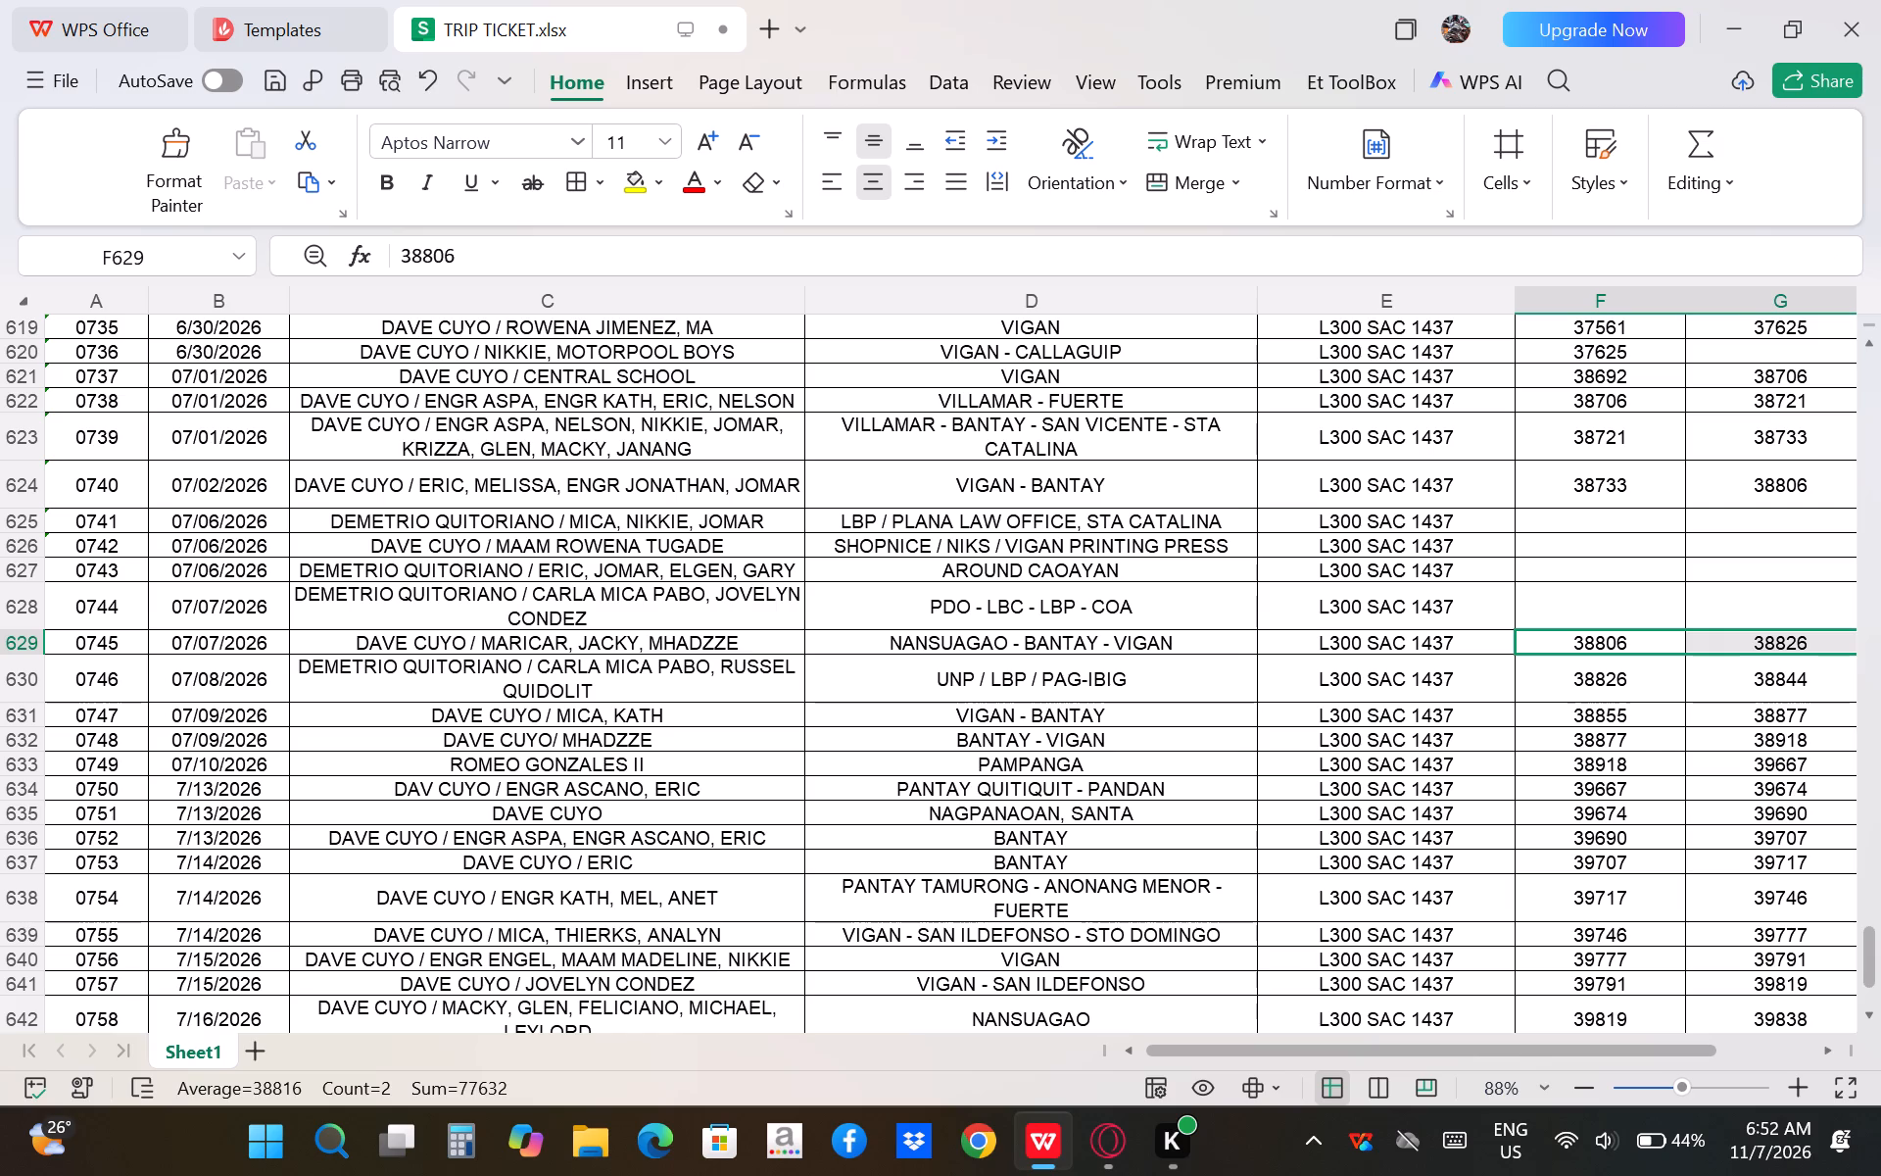
Move the value pair from F624:G624 to F628:G628, the PDO - LBC - LBP - COA trip.
drag(1595, 499, 1690, 511)
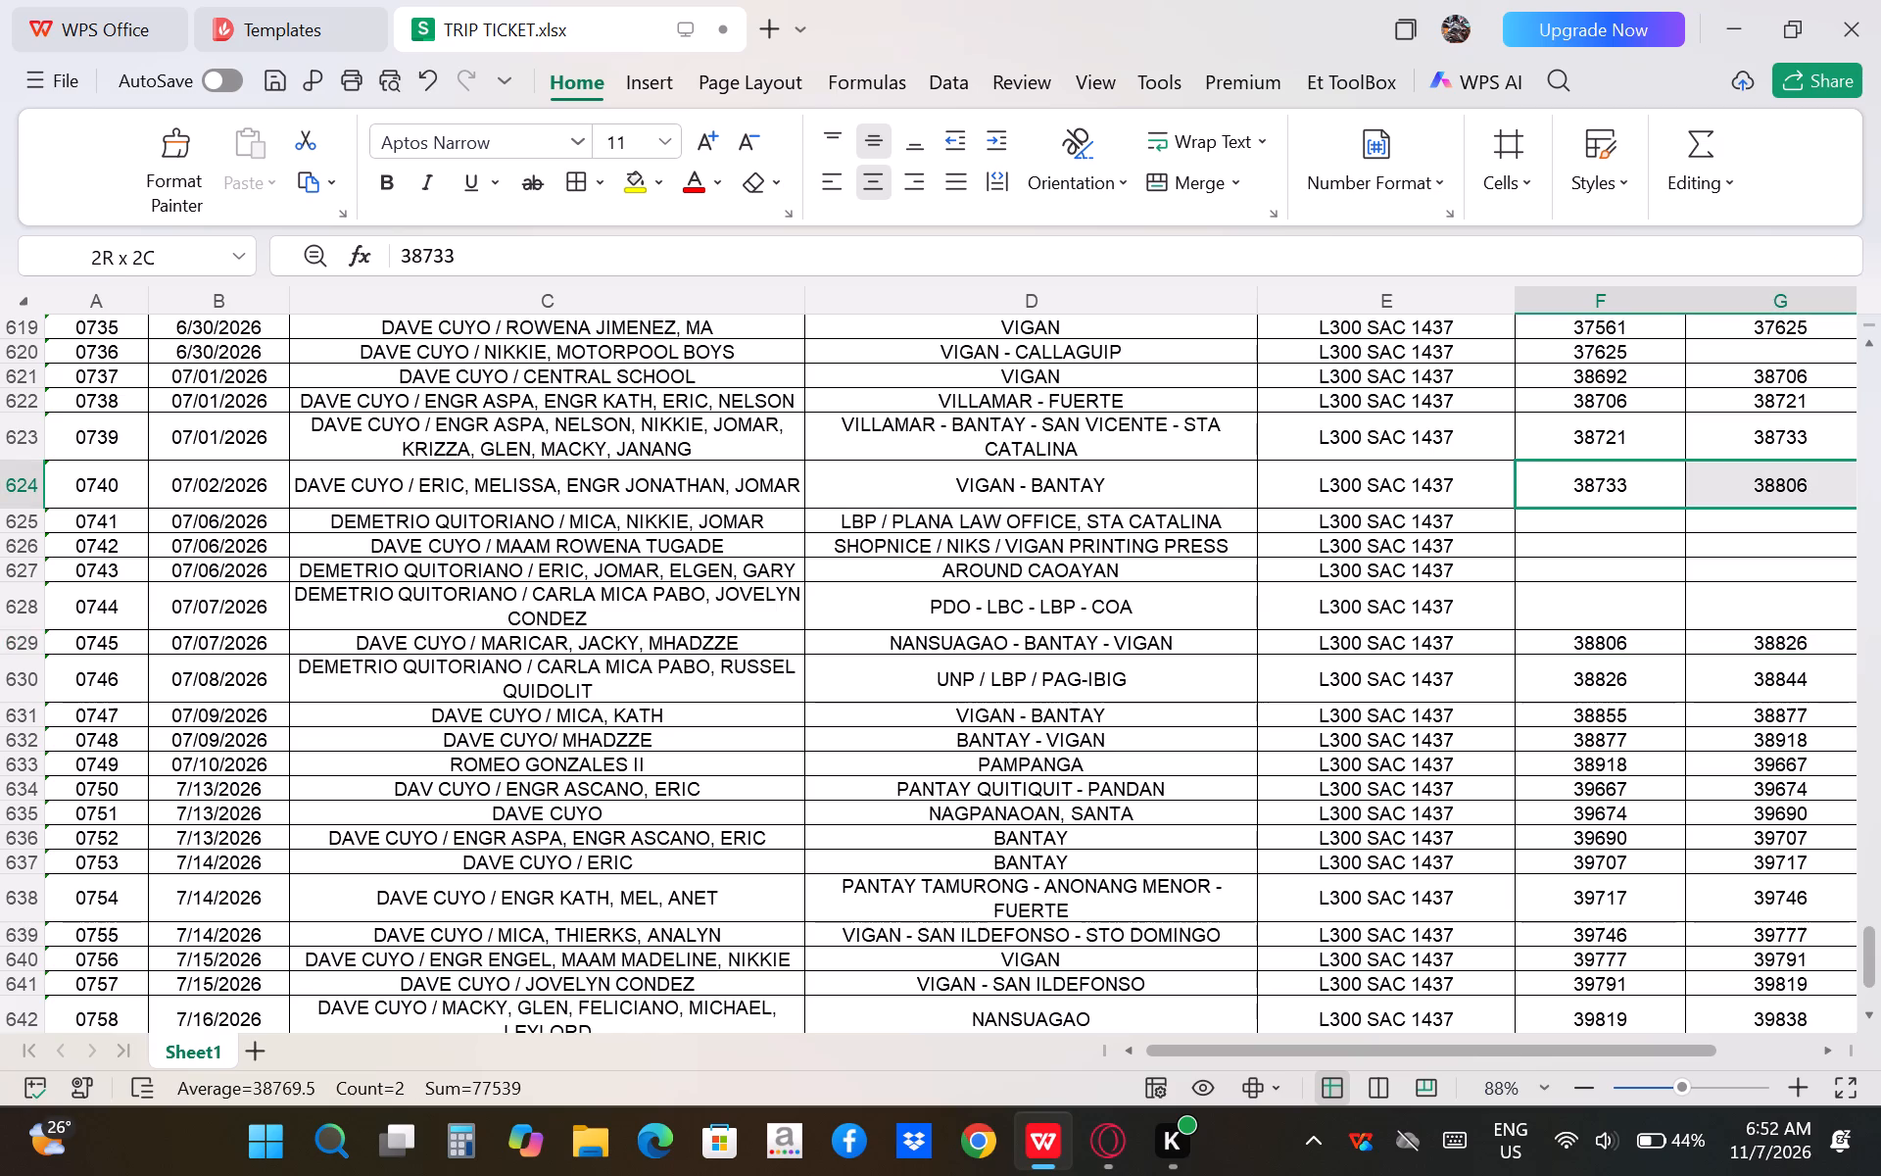
drag(1690, 511, 1699, 500)
key(ctrl+x)
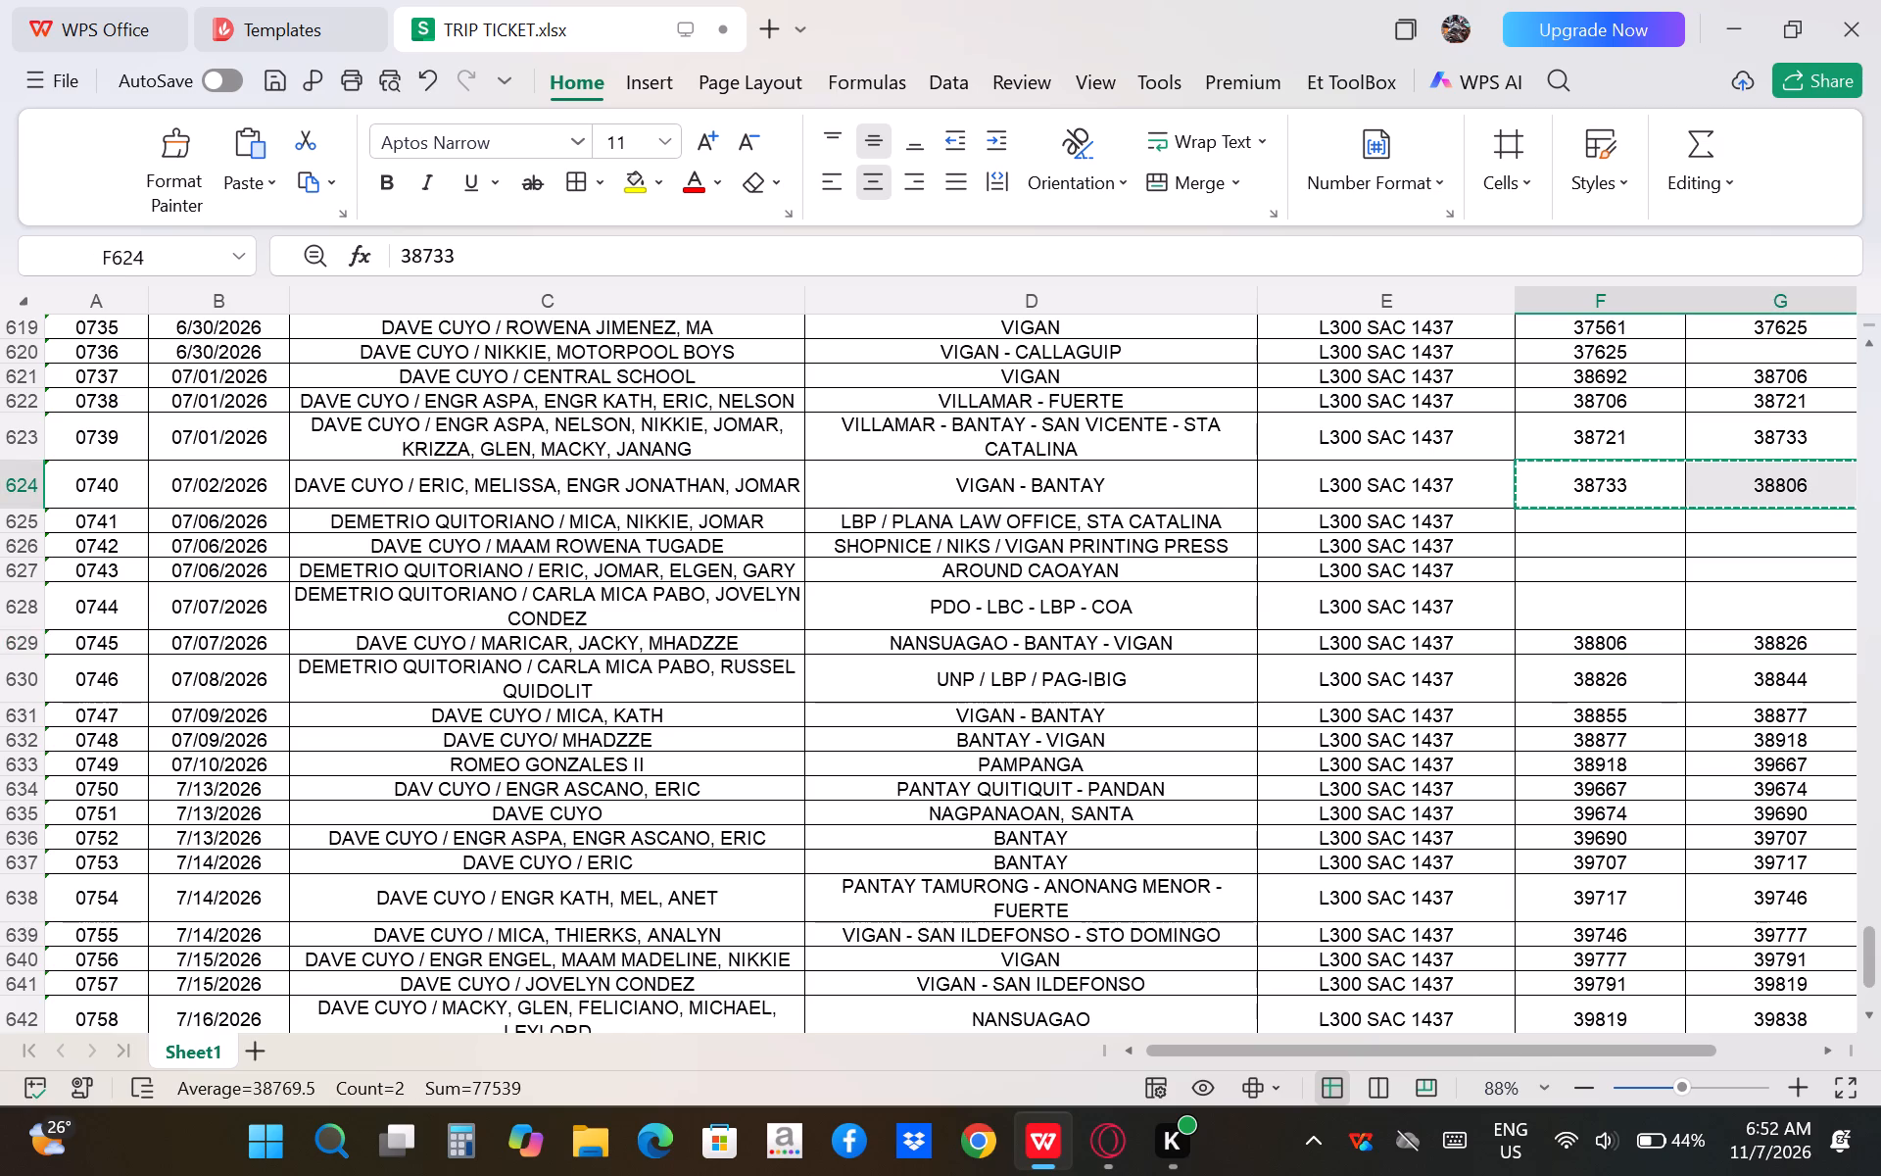
click(1583, 599)
key(Return)
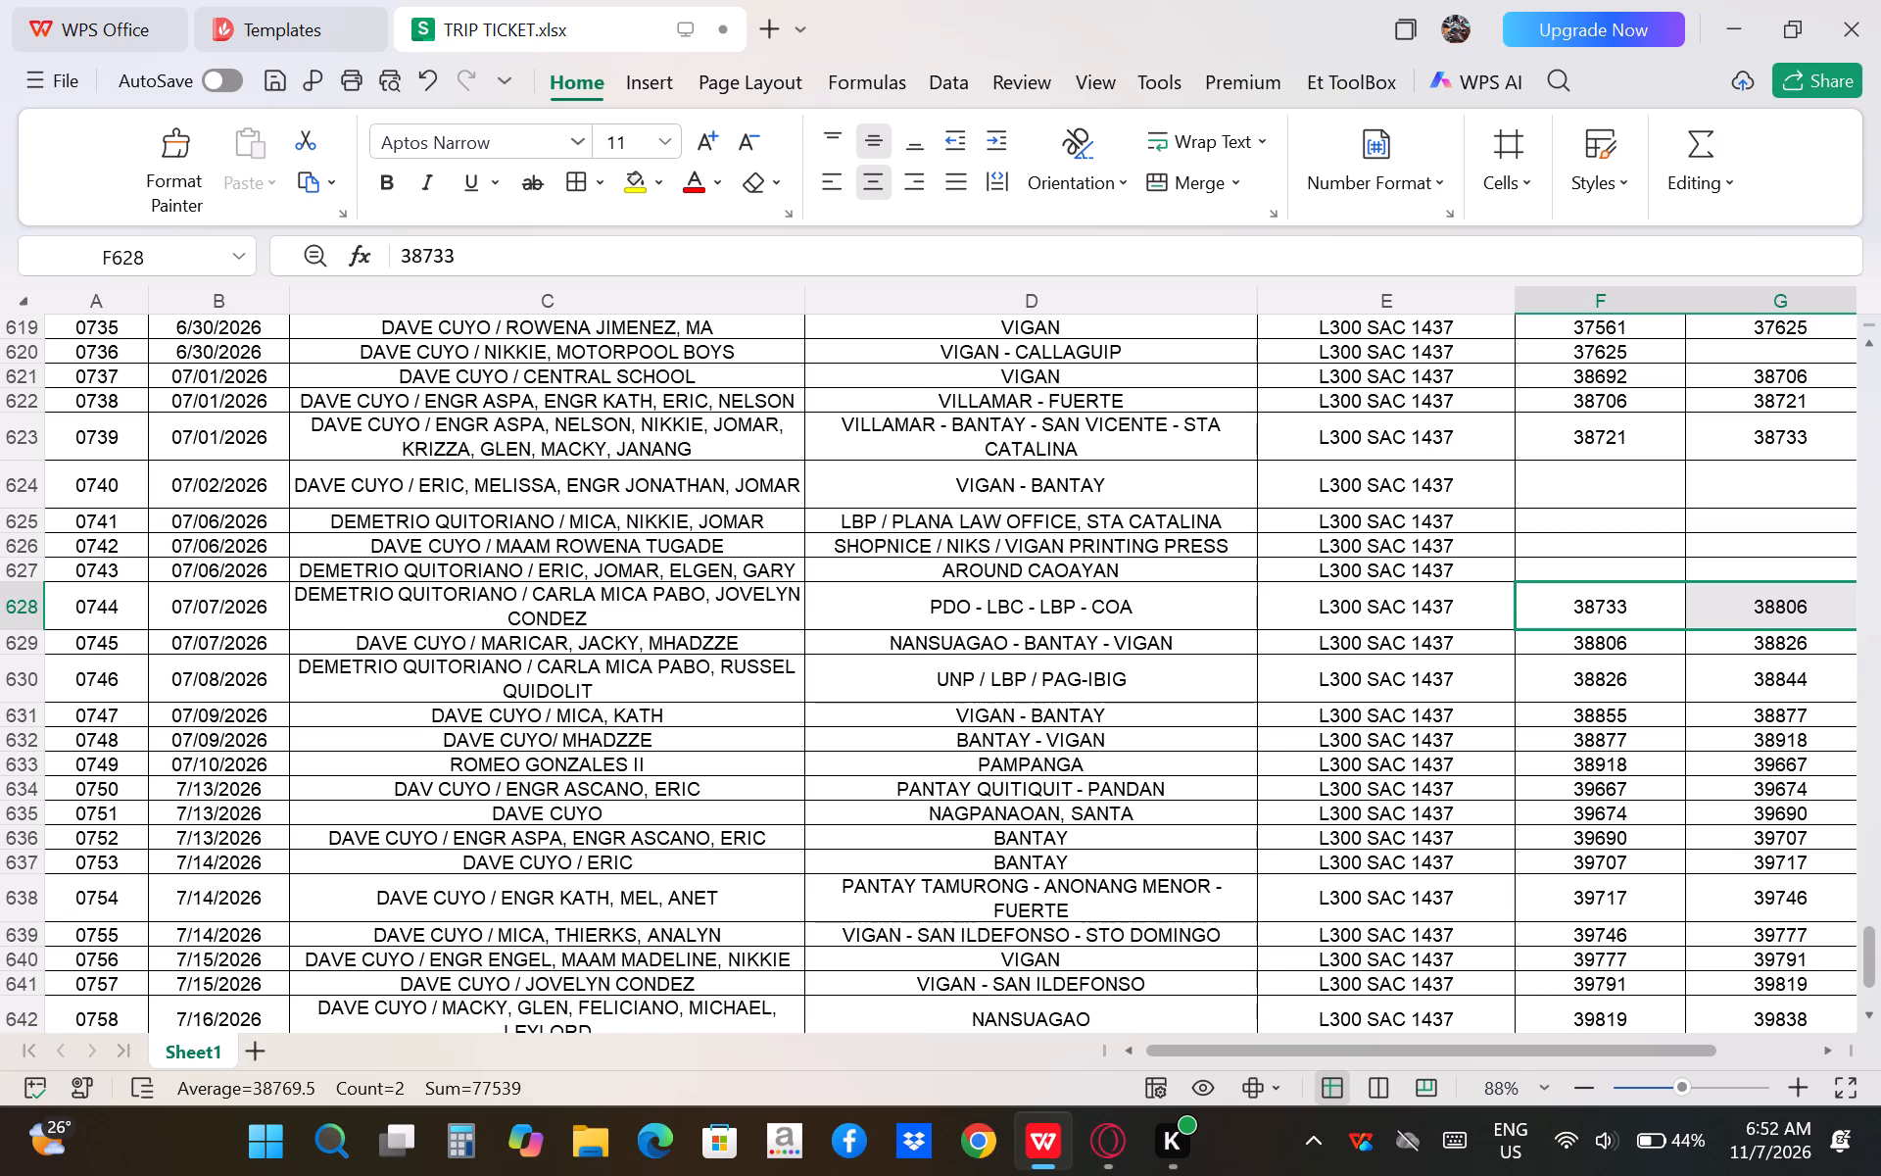
Move the value pair from F623:G623 to F627:G627, the AROUND CAOAYAN trip.
drag(1623, 421, 1707, 432)
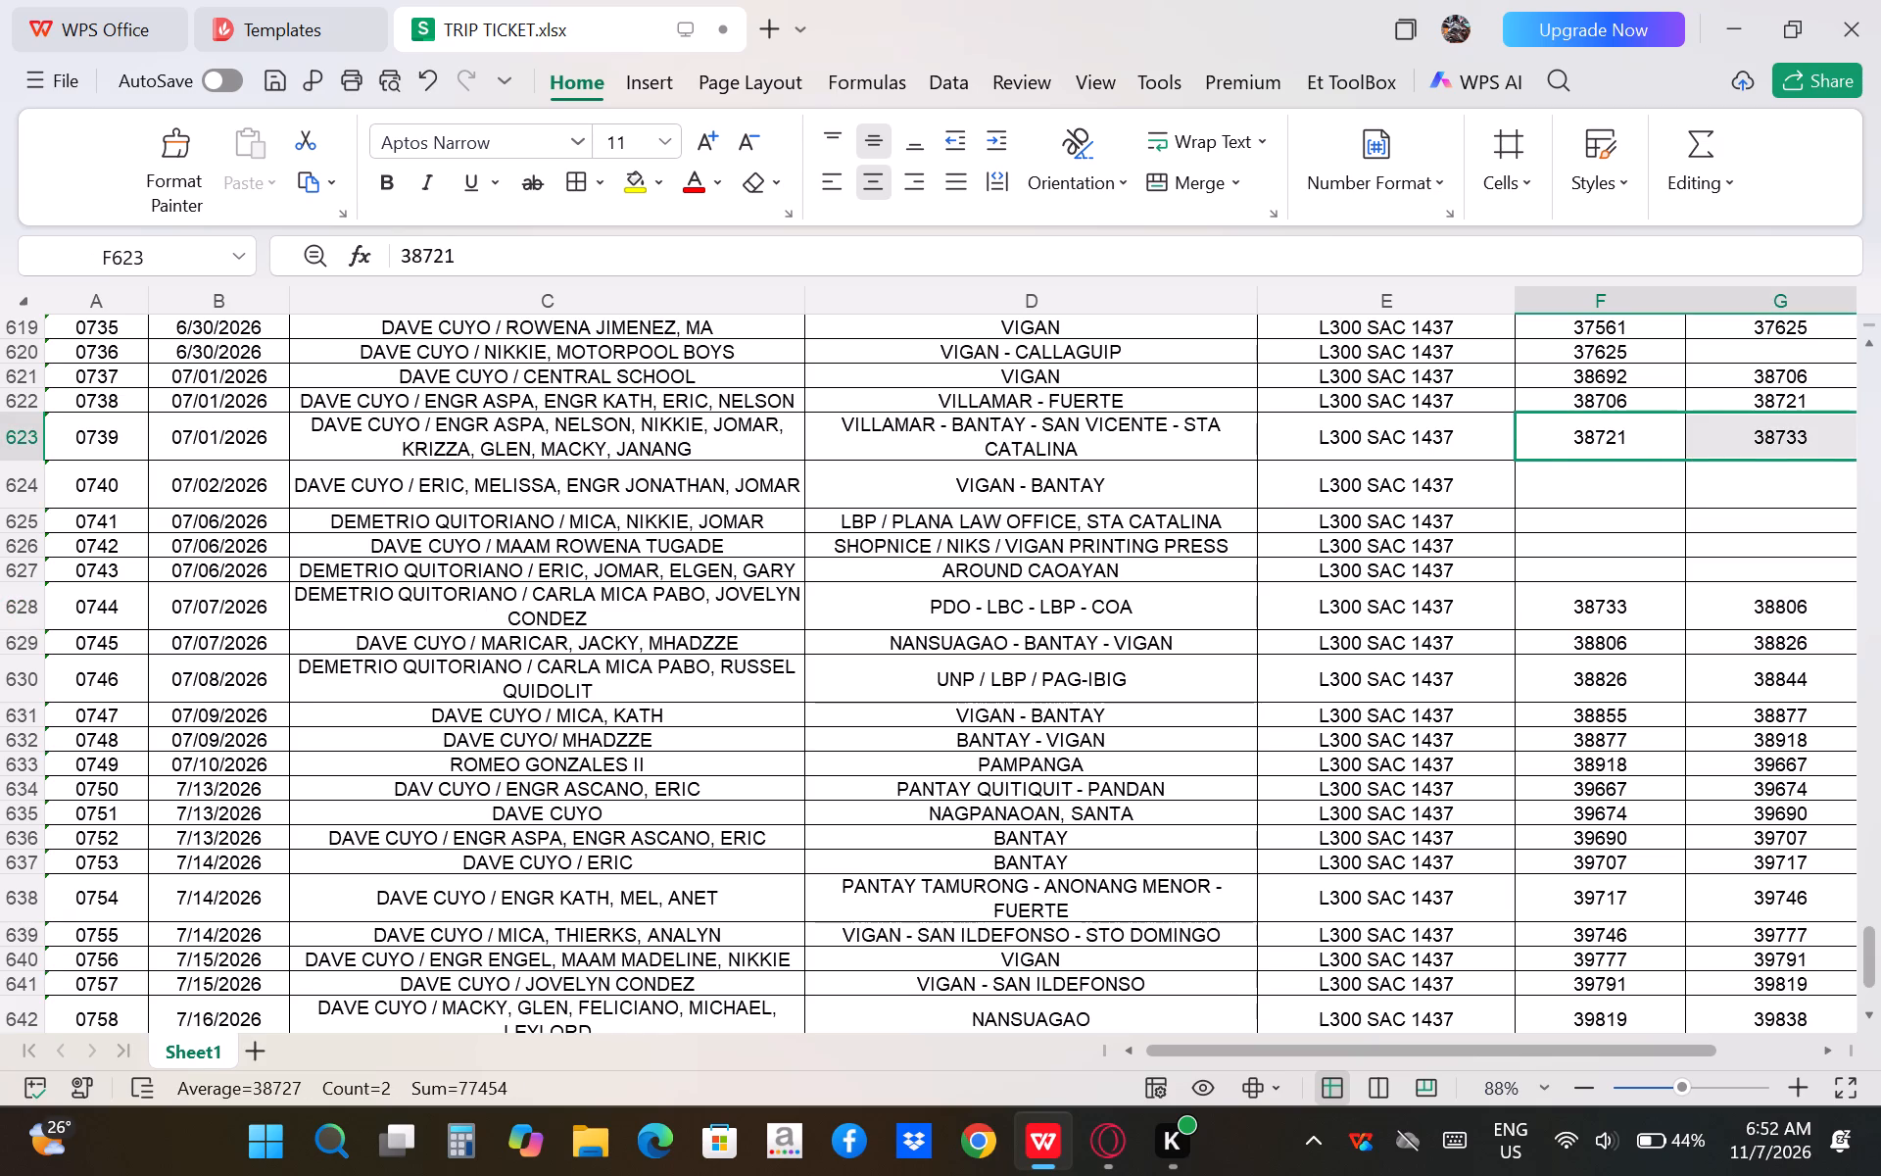
key(ctrl+x)
click(1552, 562)
key(Return)
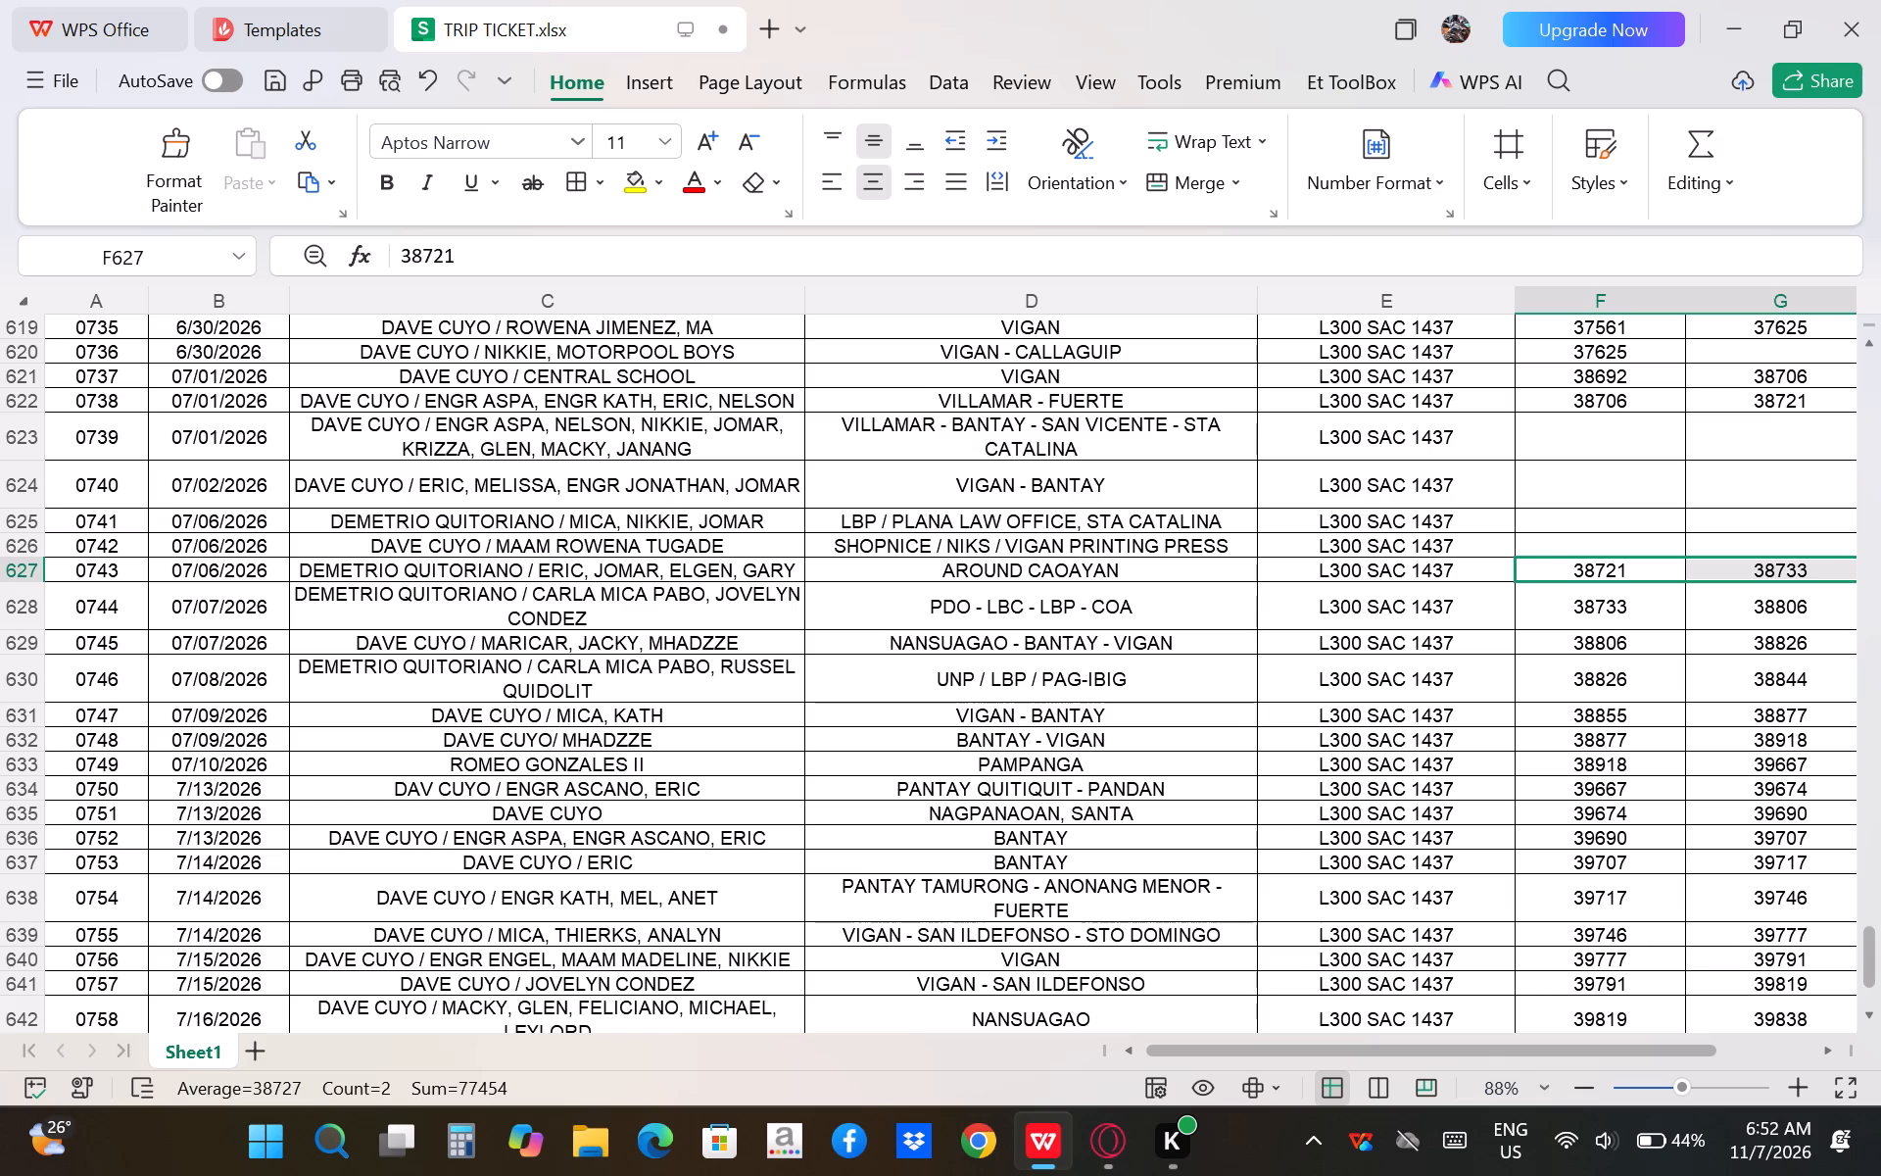
Move the value pair from F622:G622 to F626:G626, the SHOPNICE / NIKS / VIGAN PRINTING PRESS trip.
drag(1625, 401, 1738, 393)
key(ctrl+x)
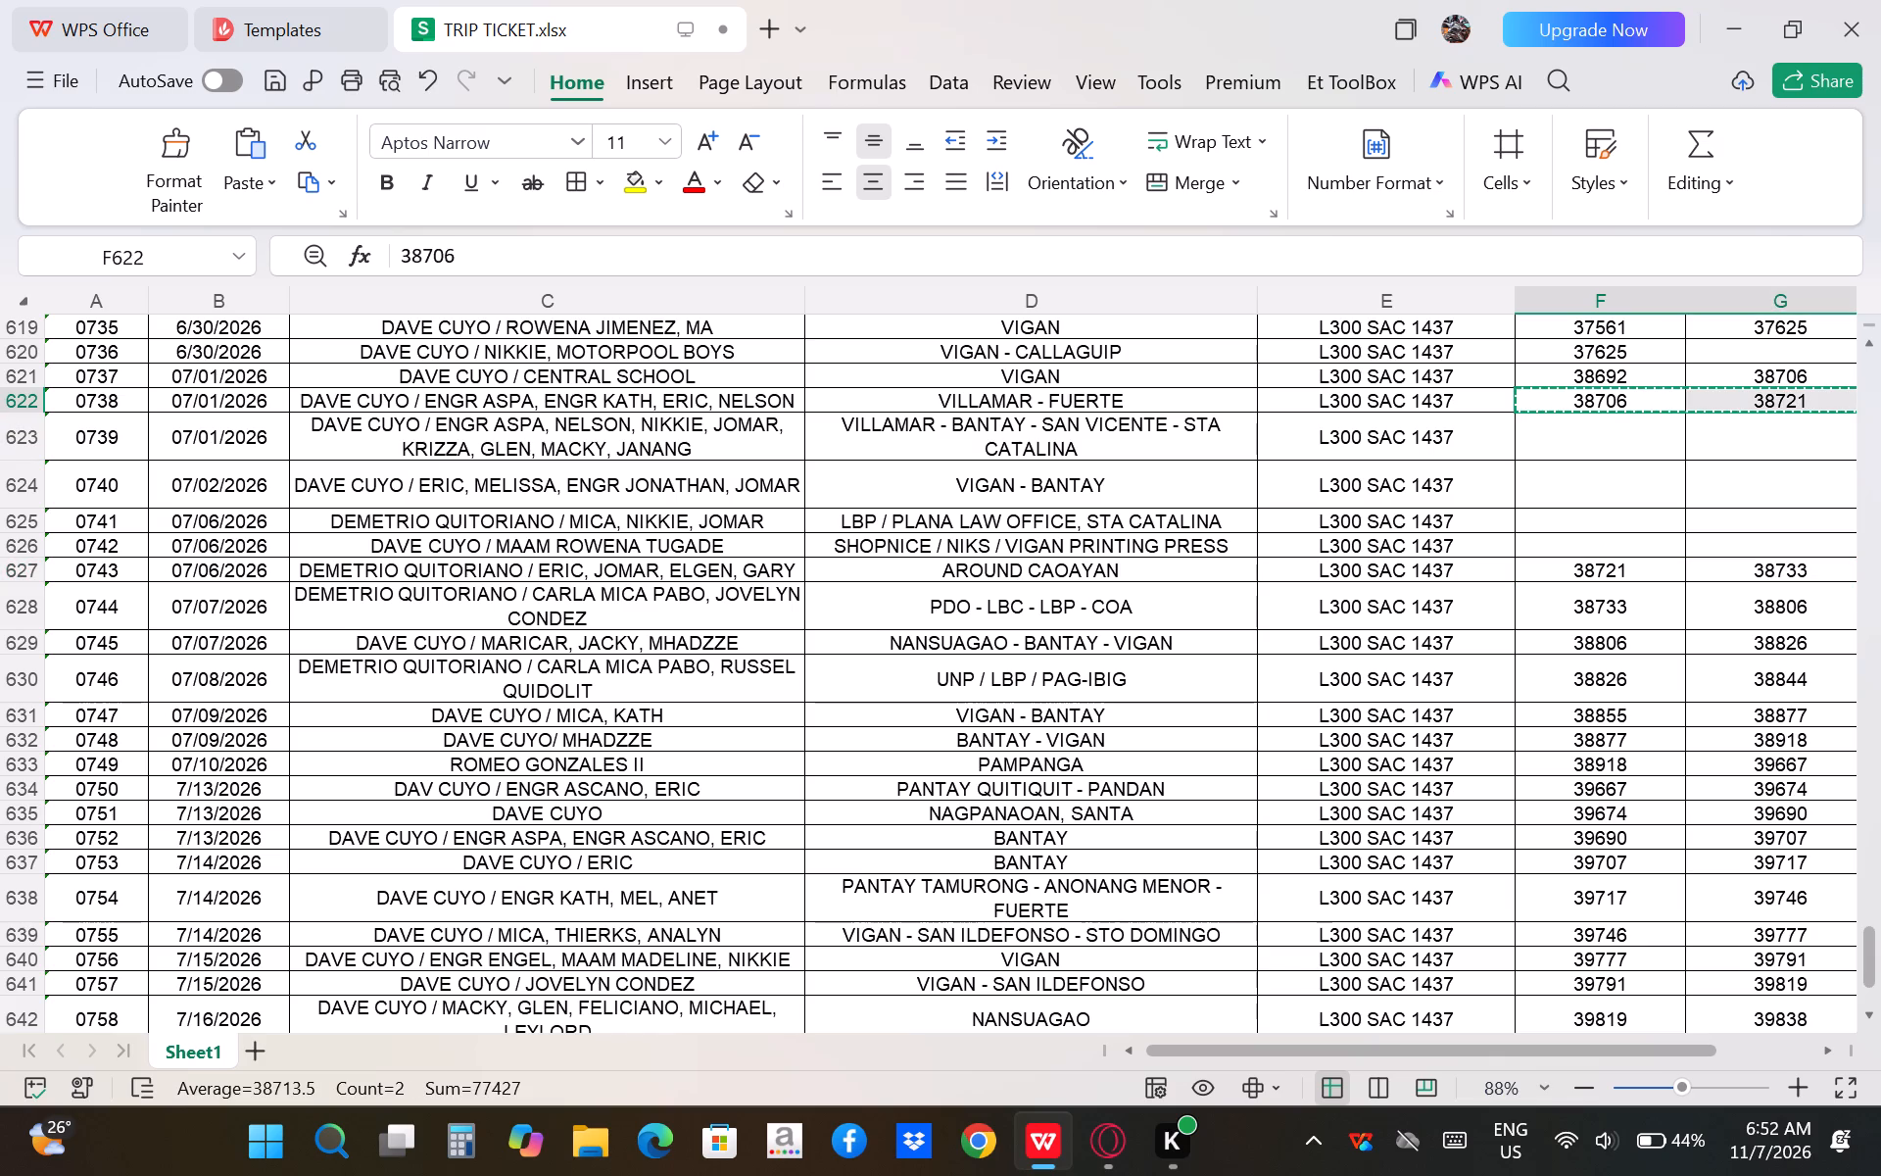
click(1598, 554)
key(Return)
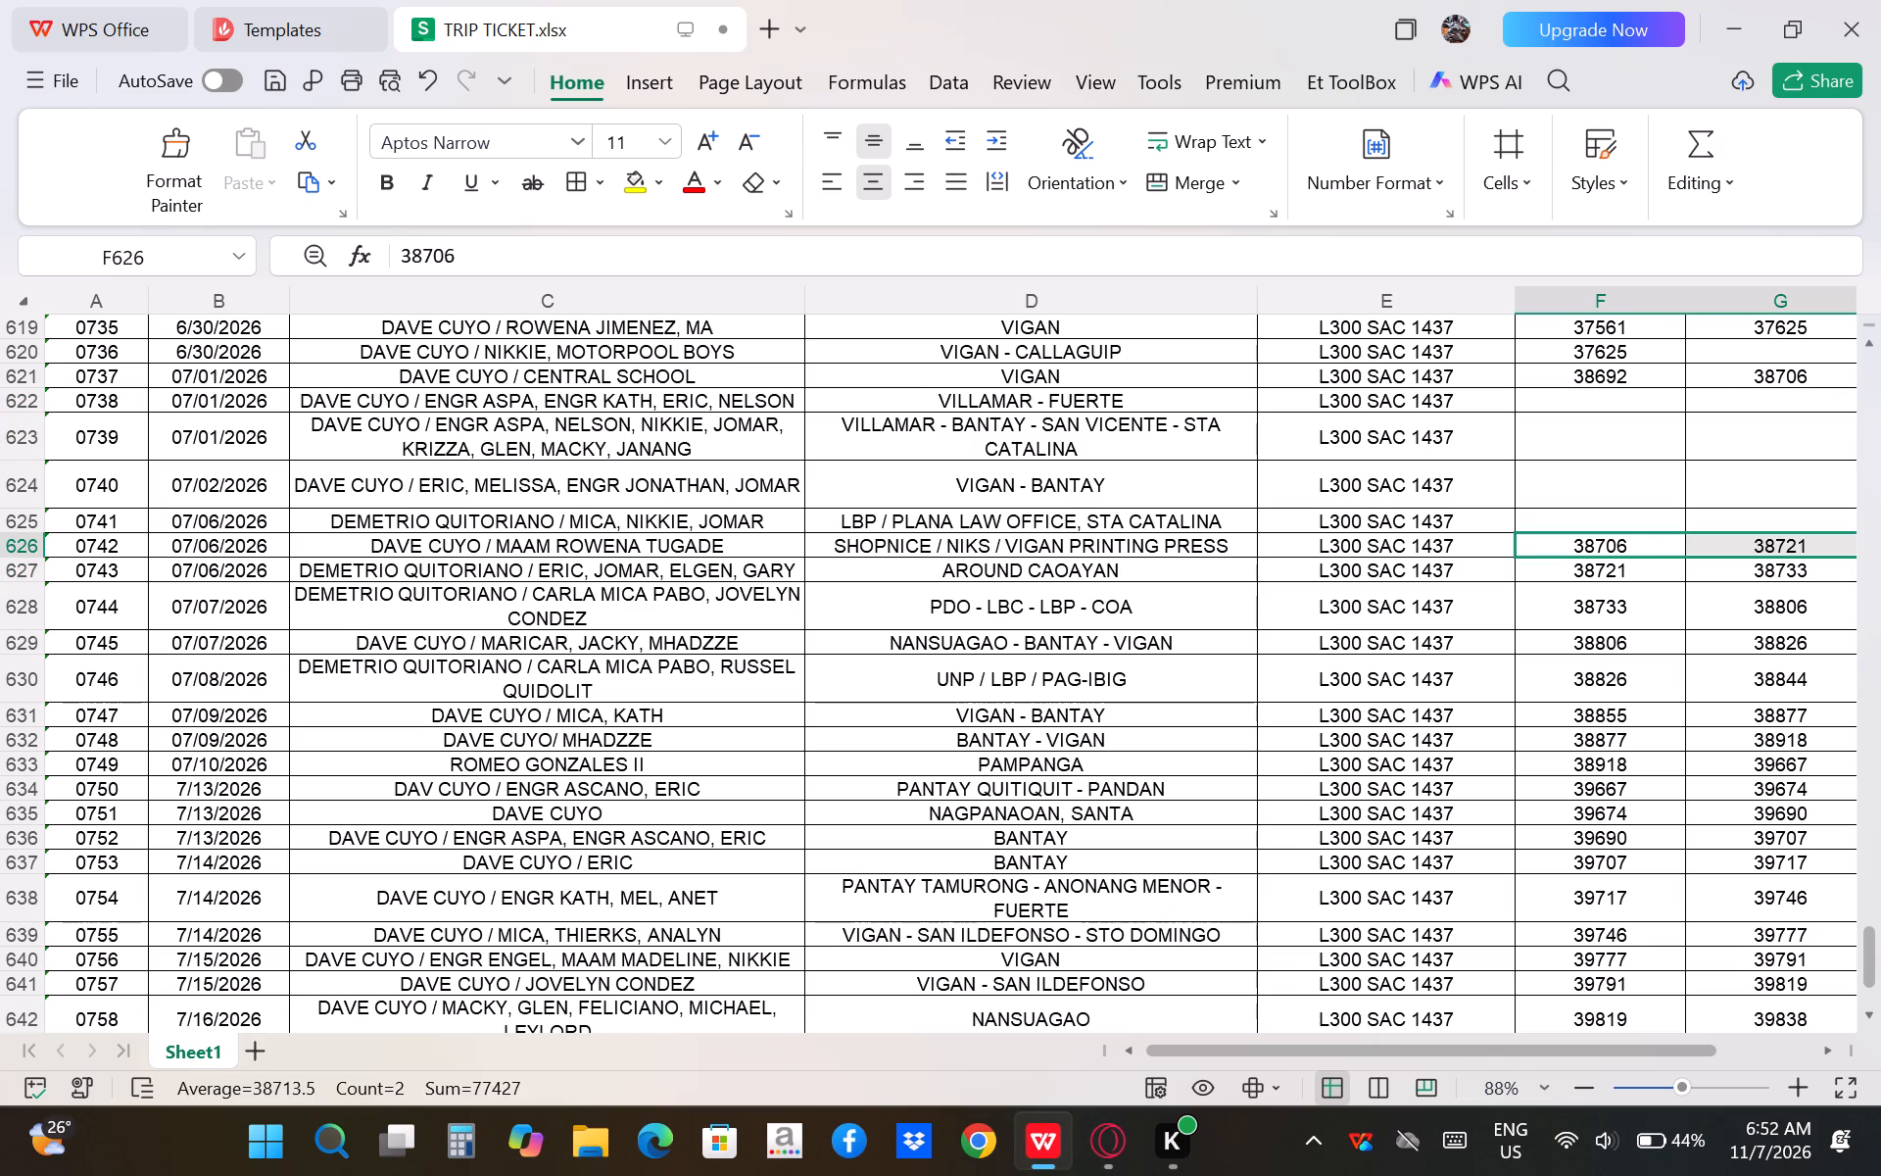
Move the value pair from F621:G621 to F625:G625, the LBP / PLANA LAW OFFICE, STA CATALINA trip.
drag(1605, 384, 1734, 377)
key(ctrl+x)
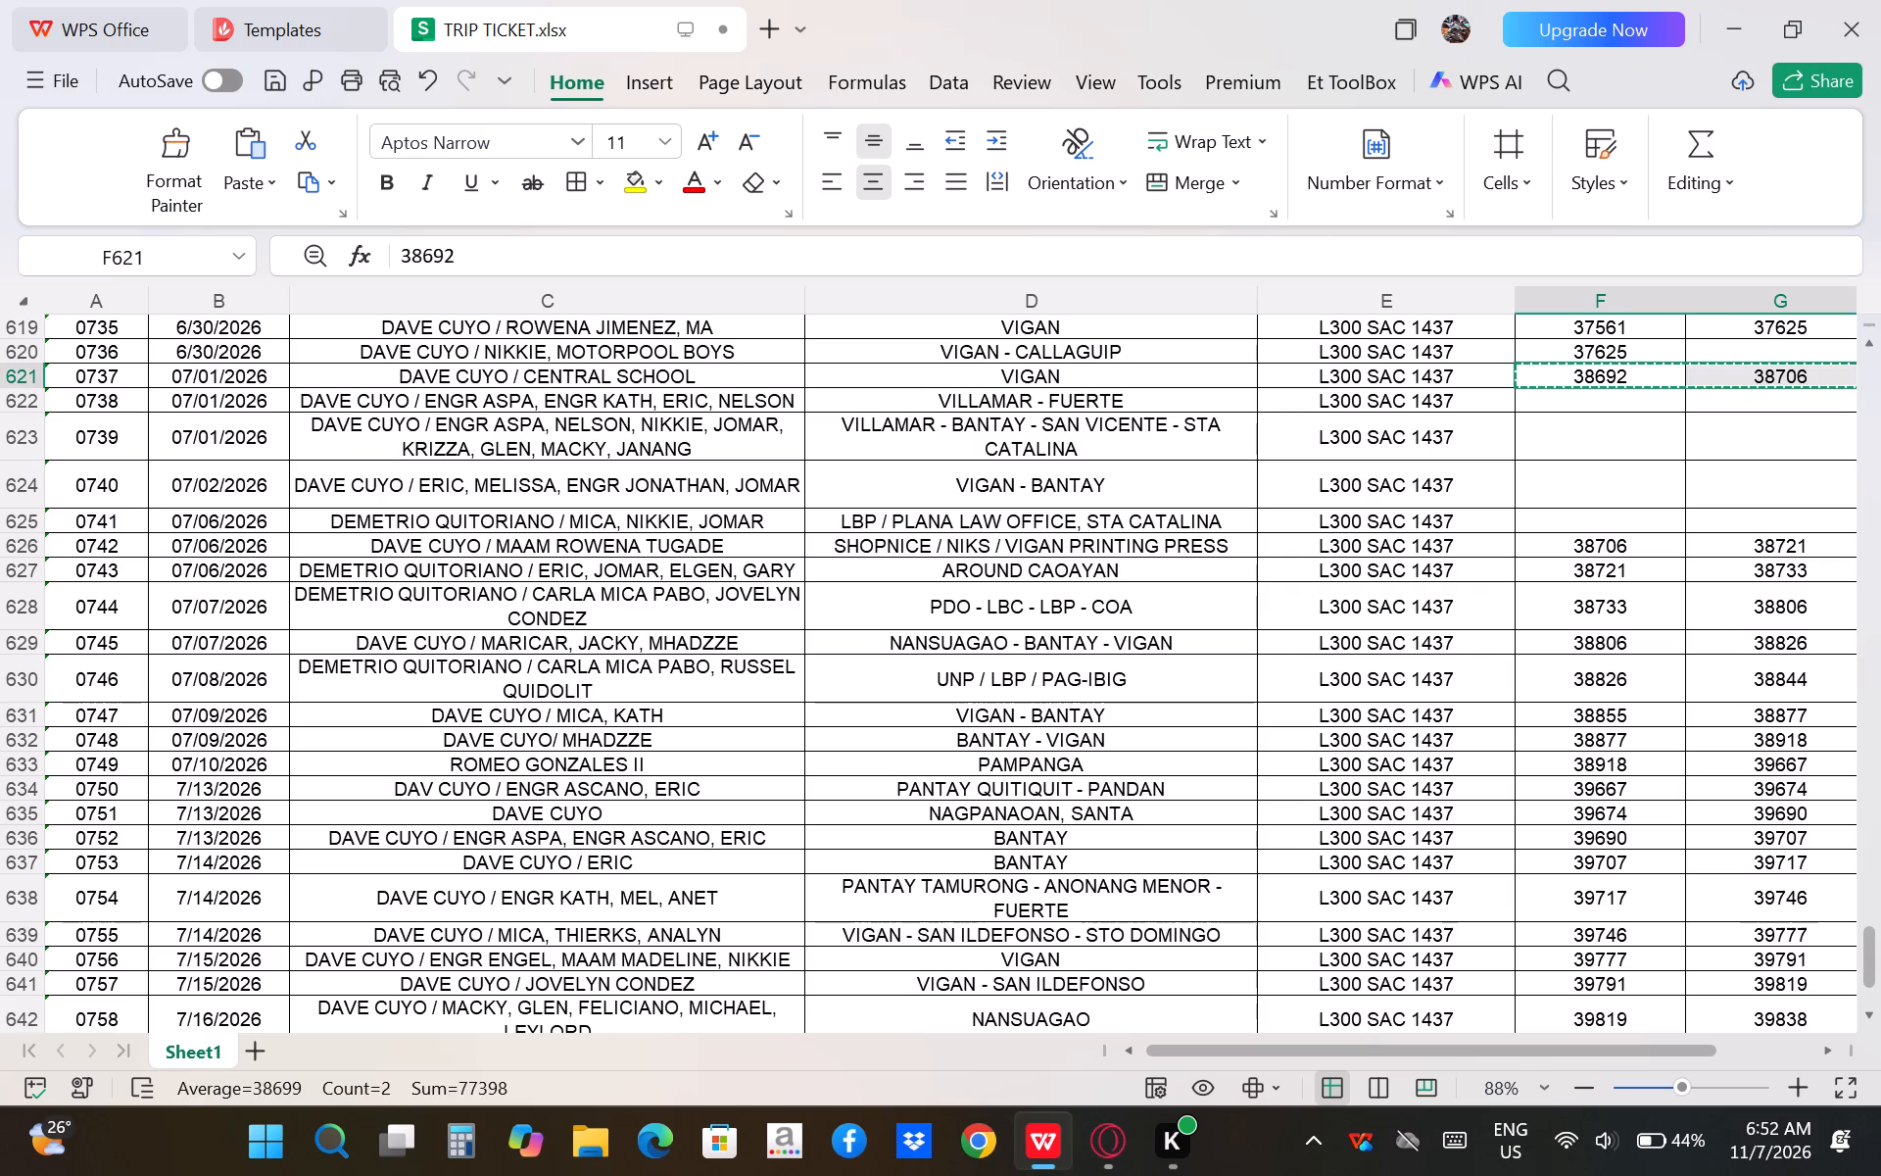
click(1574, 512)
key(Return)
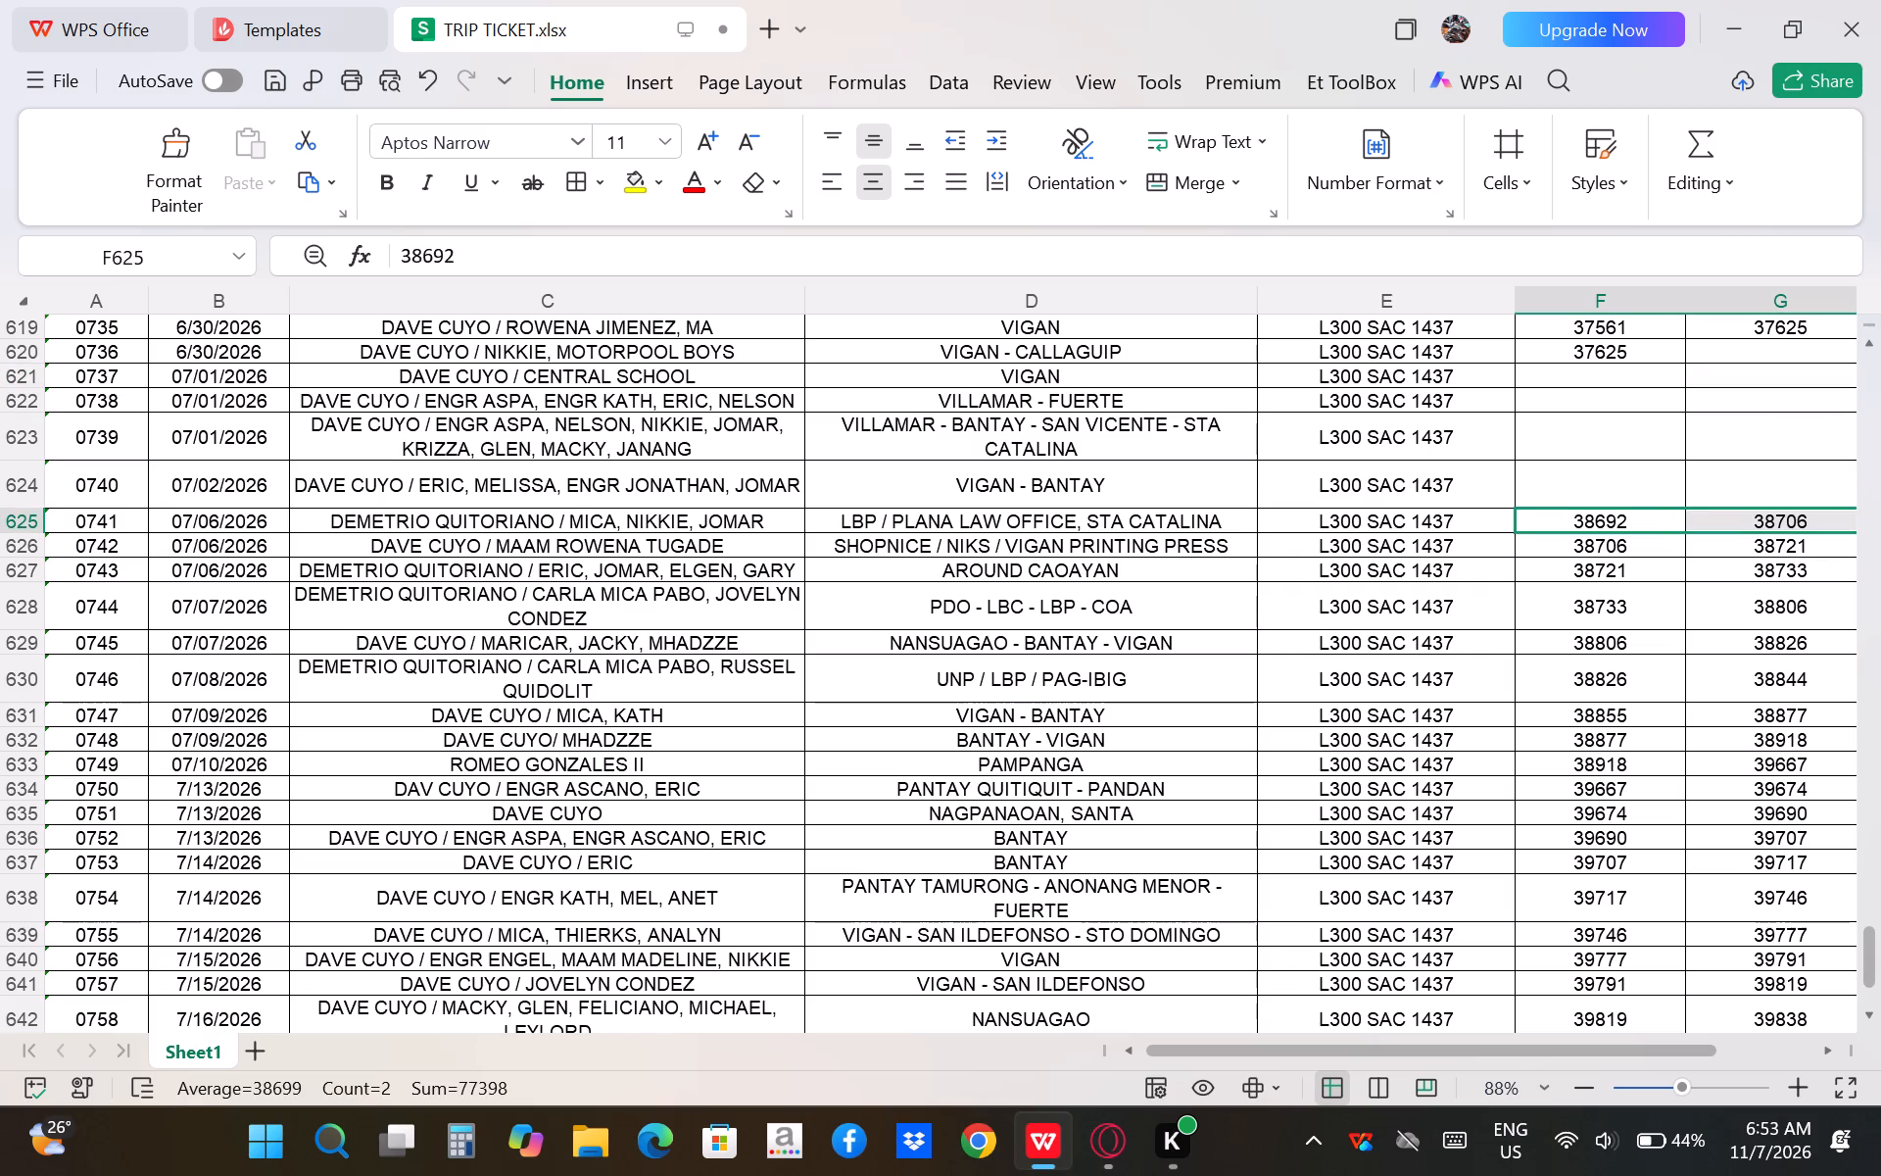
Move the single value from F620 to F624, the VIGAN - BANTAY trip on 07/02/2026.
click(1595, 355)
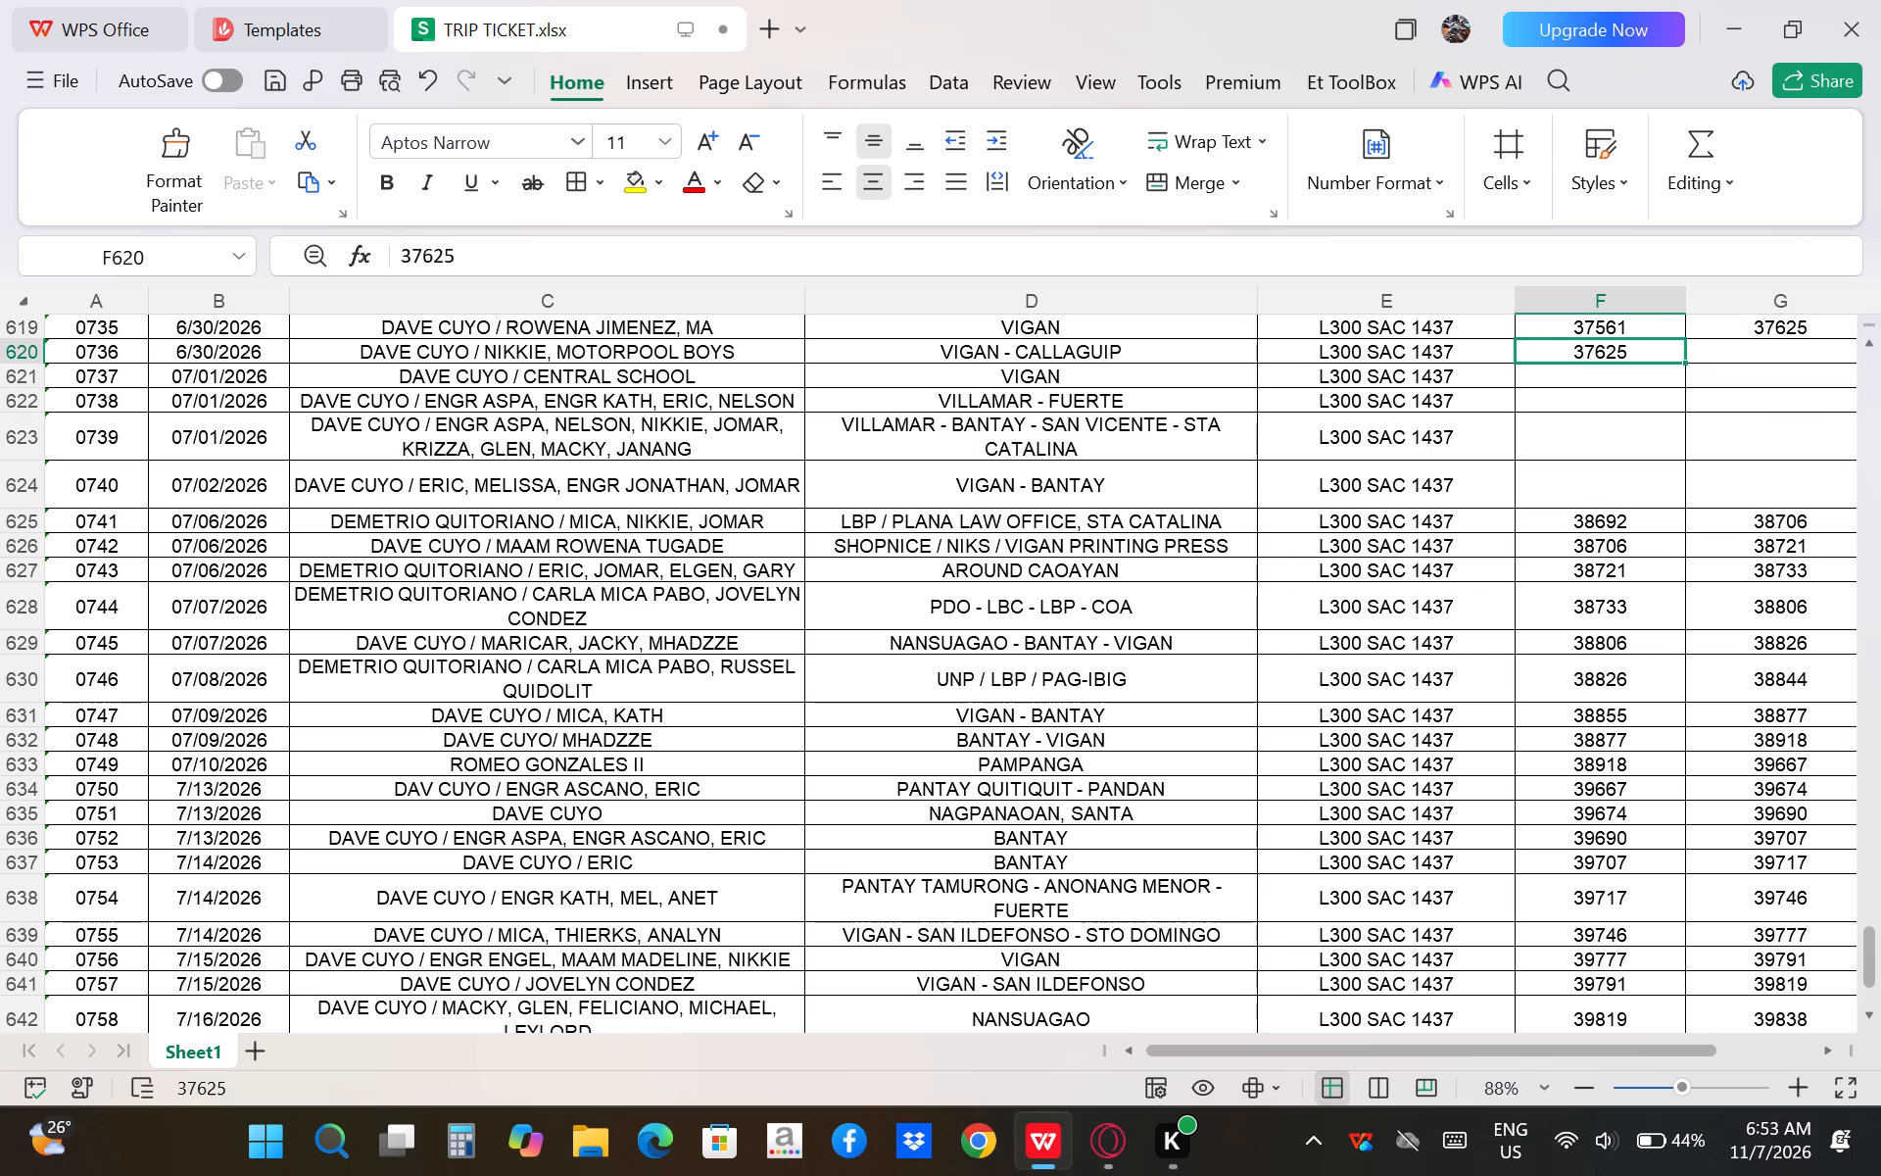
key(ctrl+x)
click(1564, 493)
key(Return)
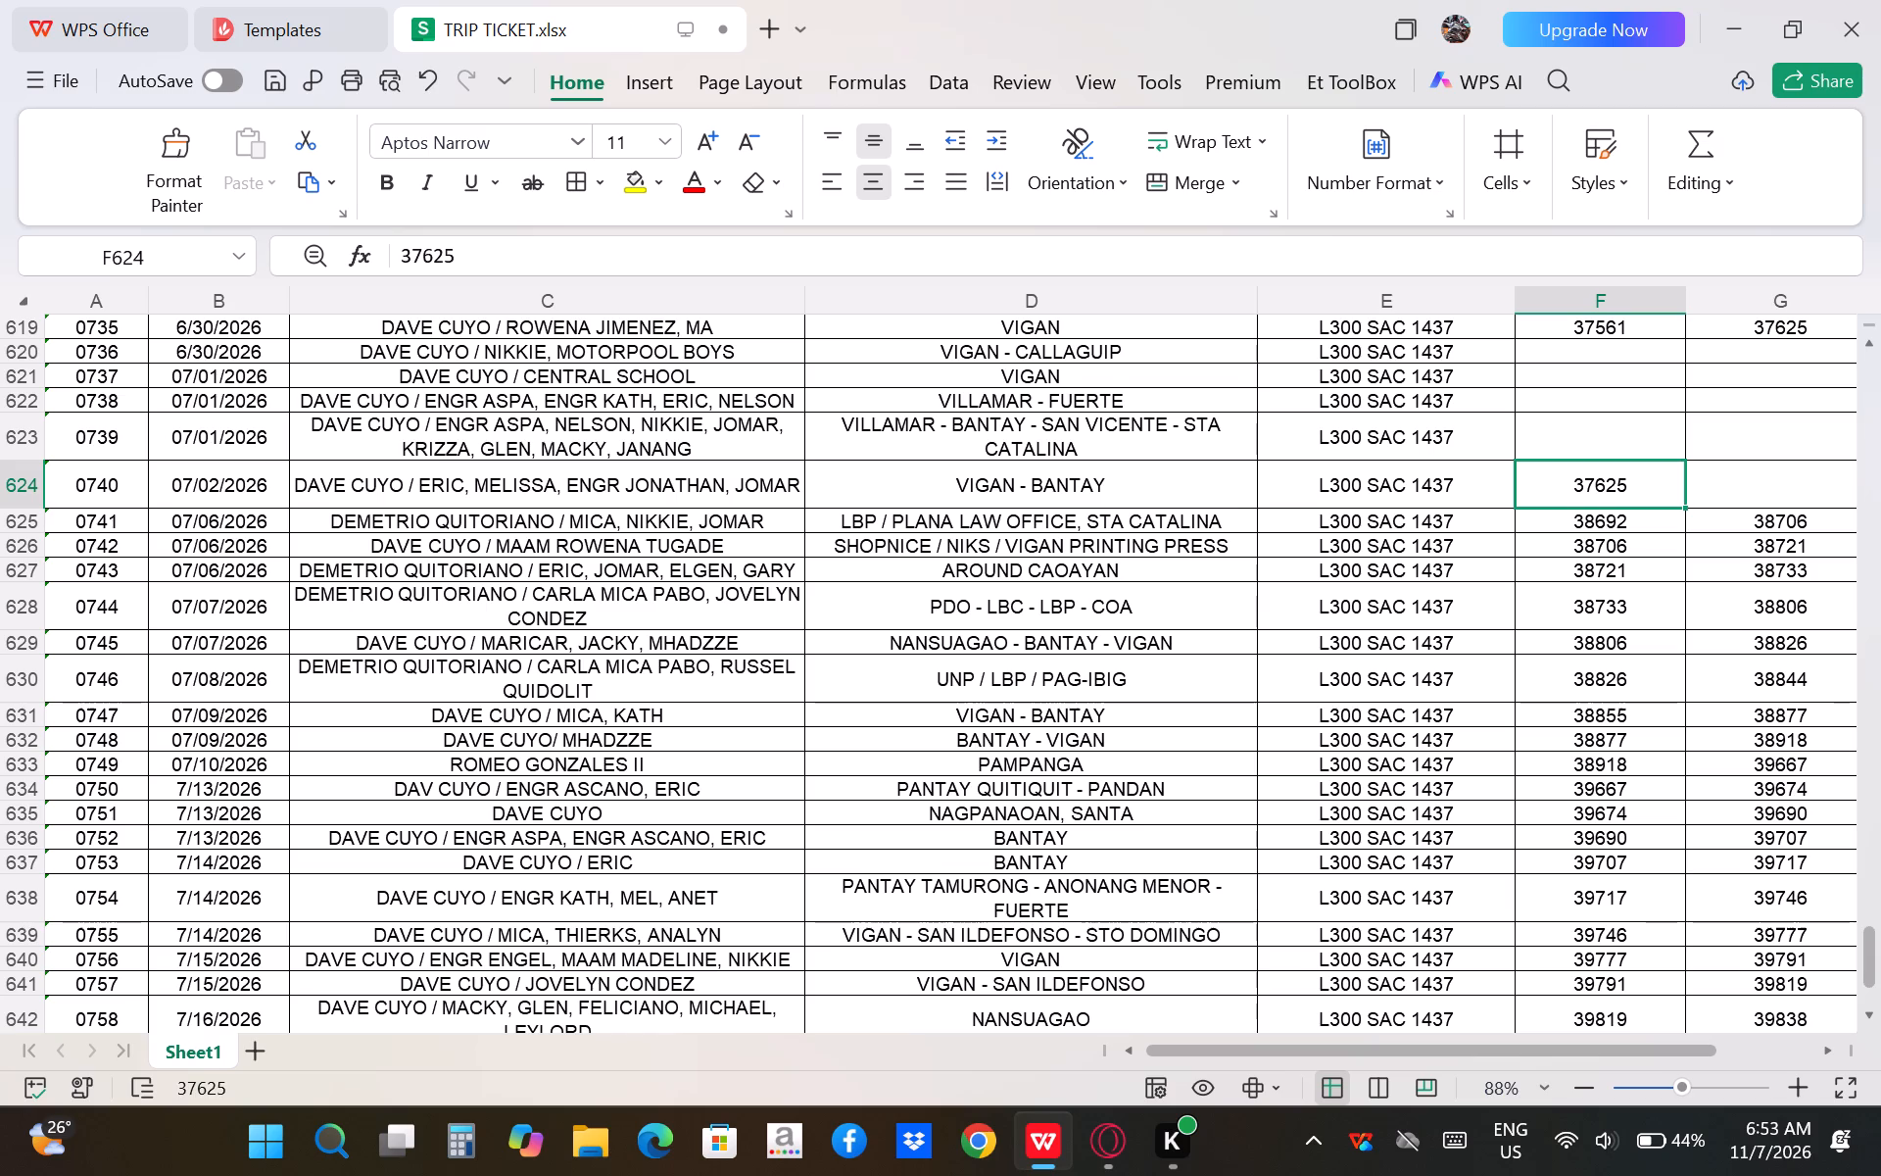
Move the value pair from F619:G619 to F623:G623, the VILLAMAR - BANTAY - SAN VICENTE - STA CATALINA trip.
drag(1657, 321, 1720, 320)
key(ctrl+x)
click(1578, 460)
key(Return)
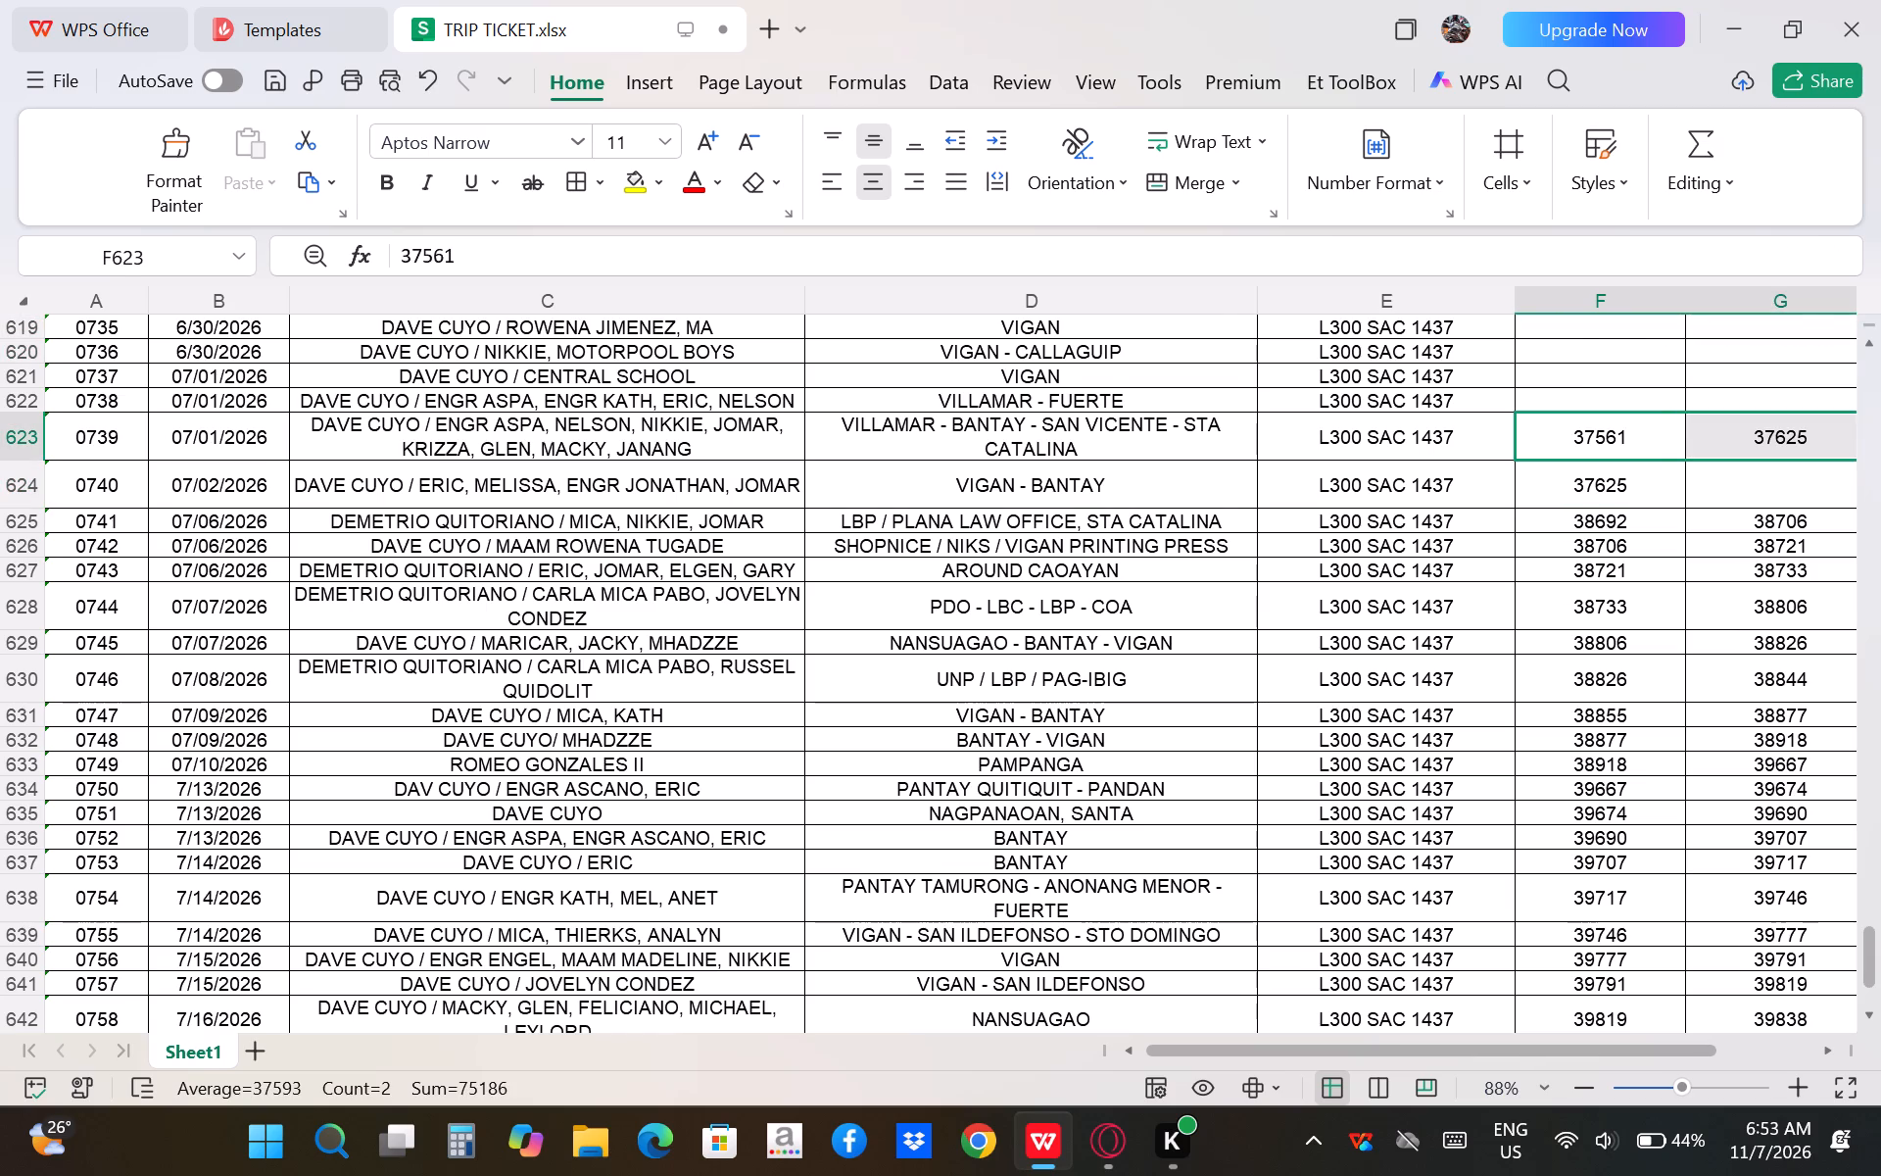
Move the value pair from F618:G618 to F622:G622, the VILLAMAR - FUERTE trip.
scroll(1545, 354, up, 3)
drag(1560, 537, 1703, 519)
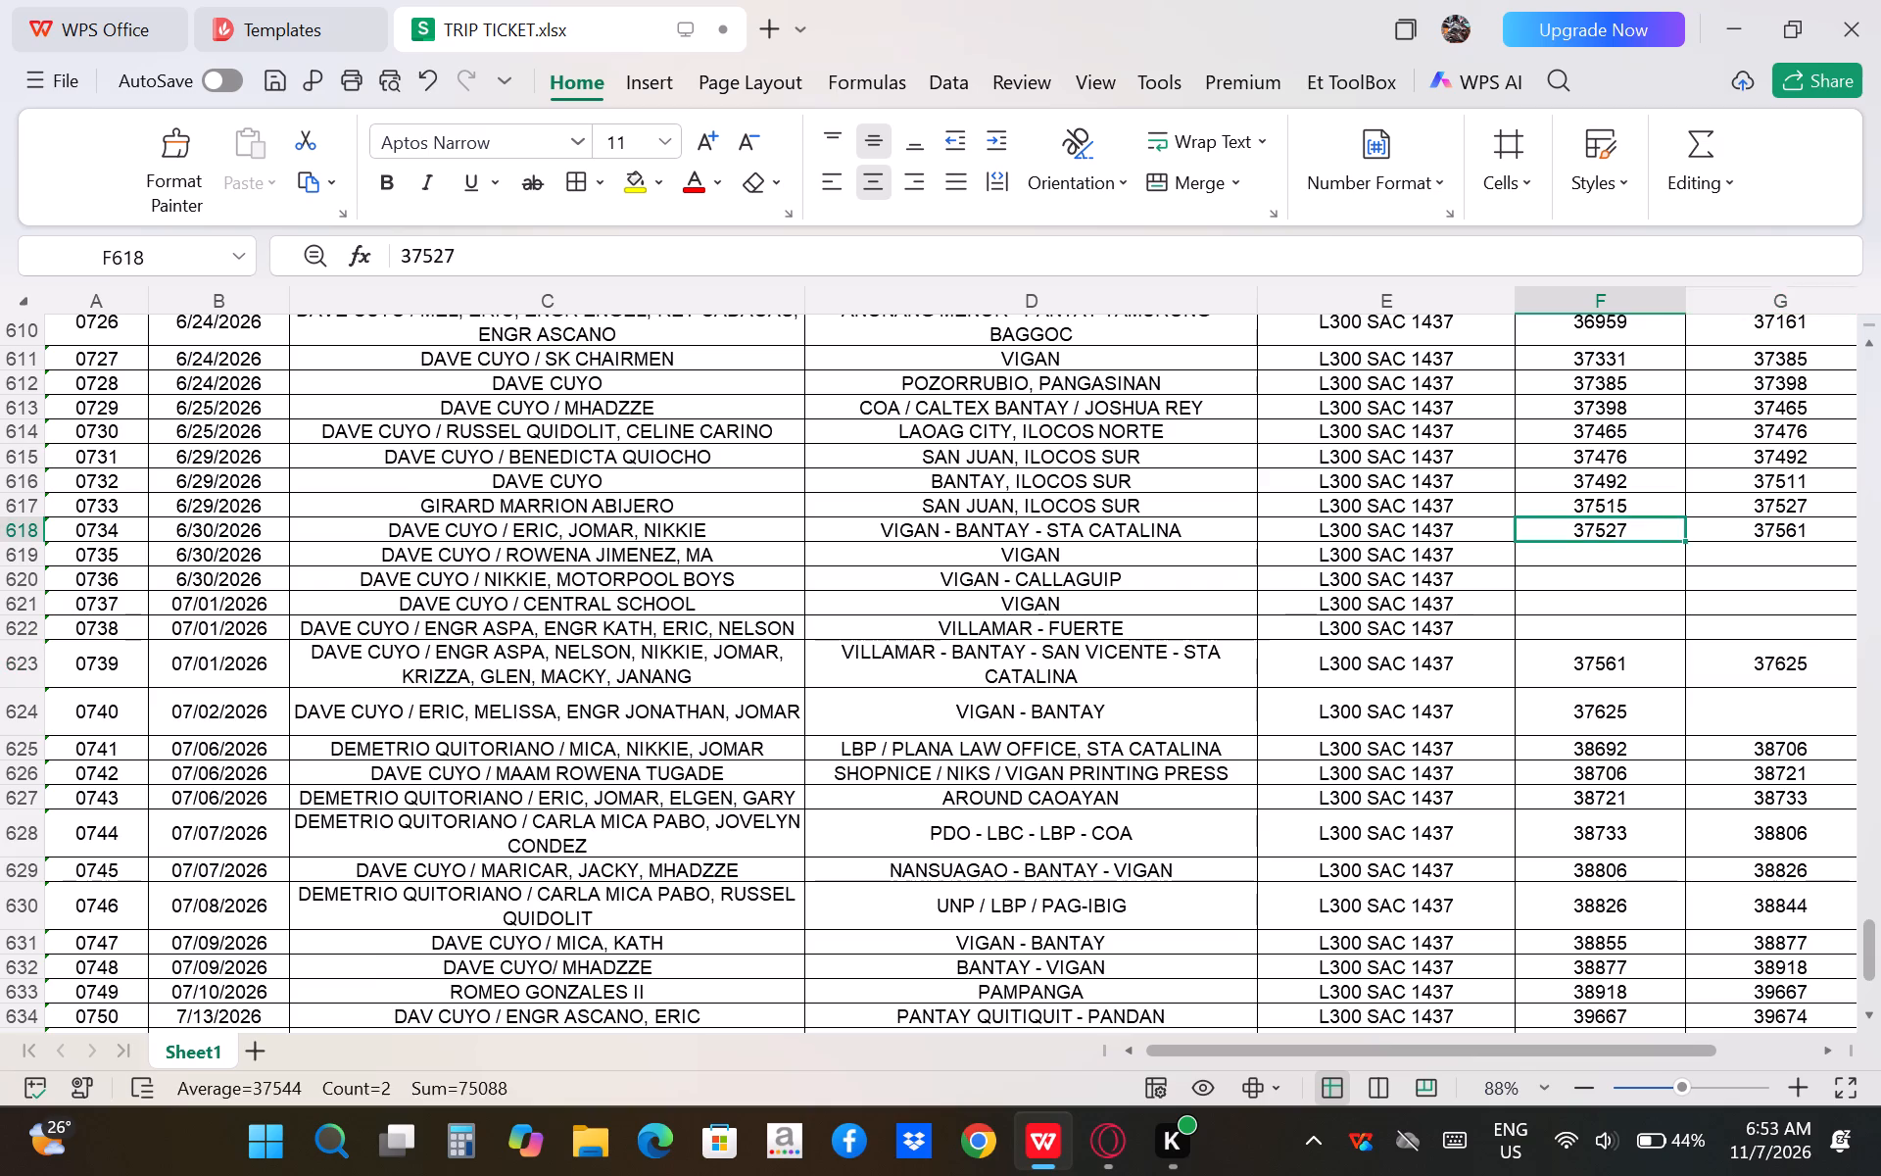
drag(1703, 519, 1730, 535)
key(ctrl+x)
click(1644, 626)
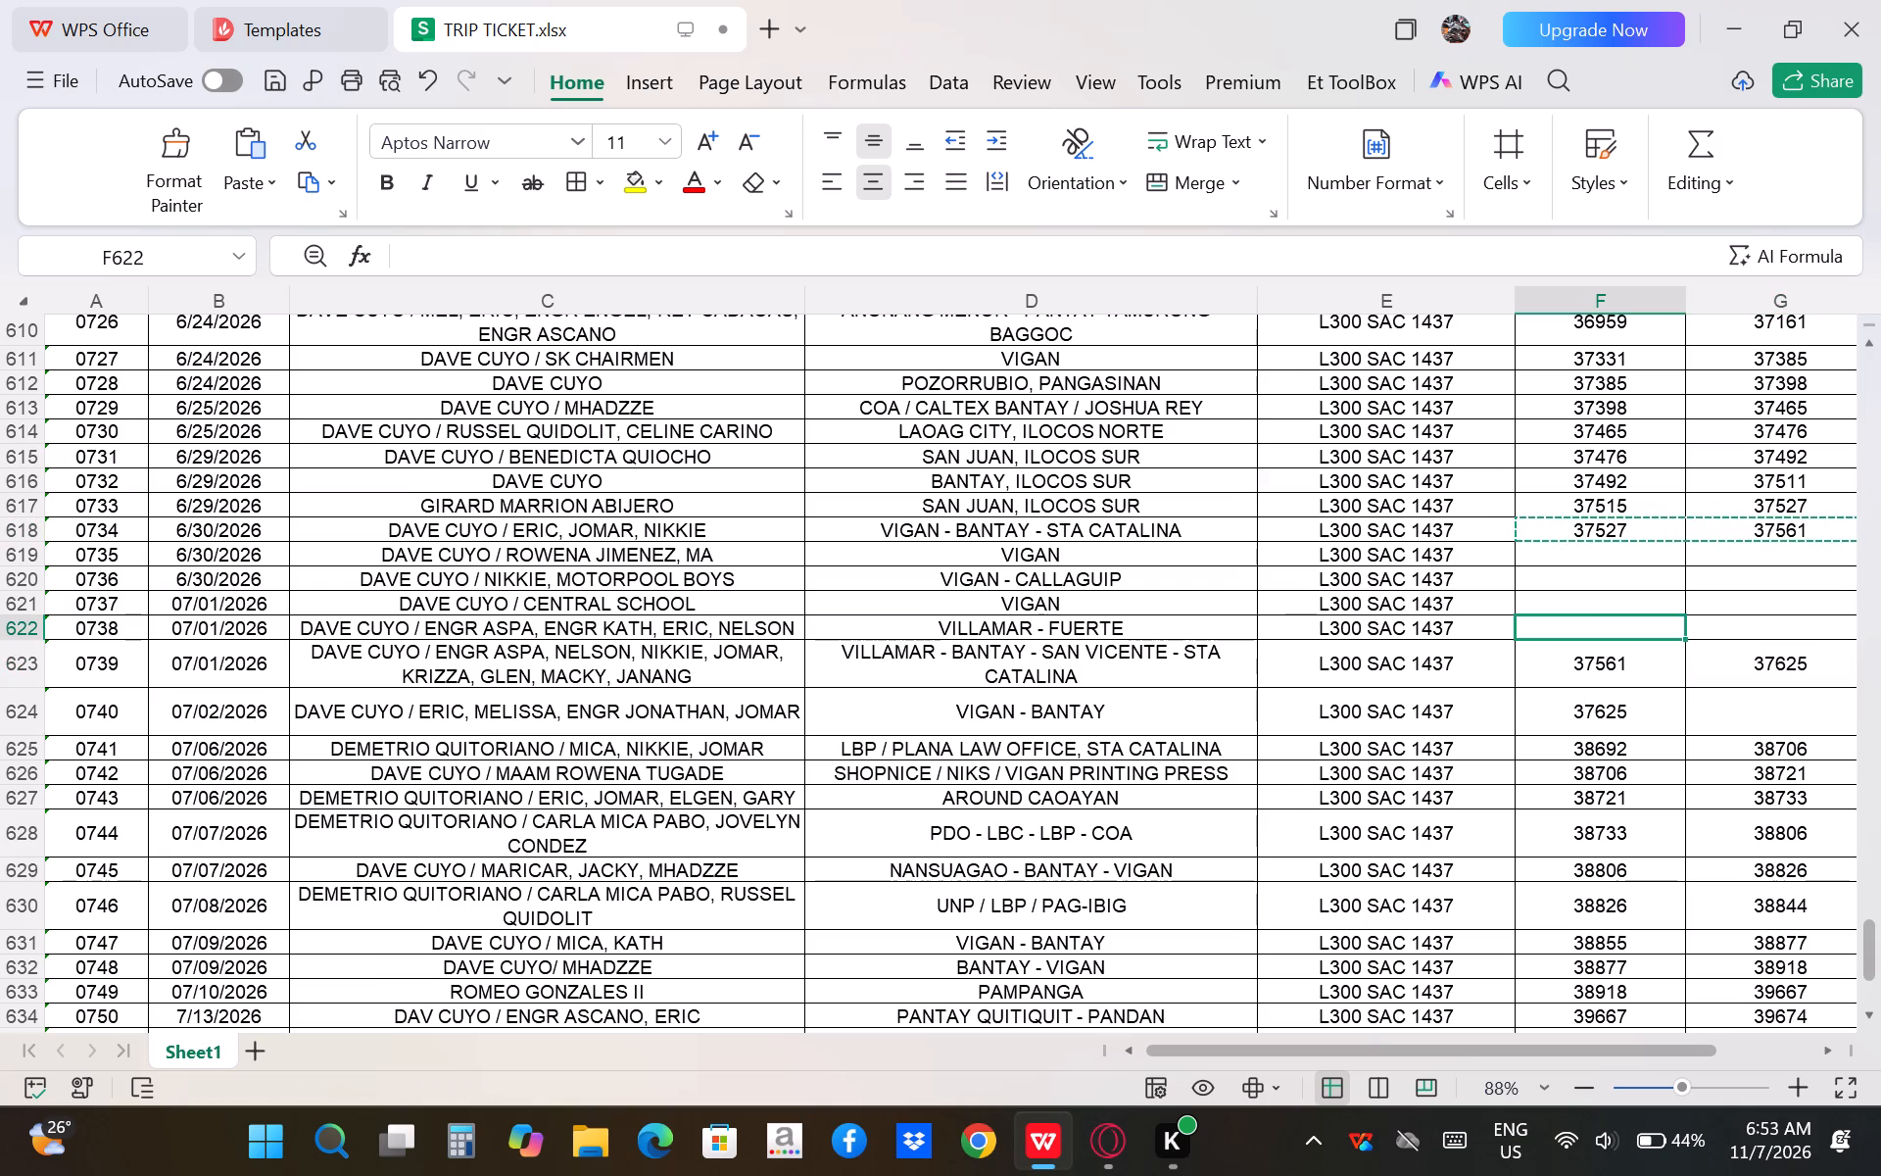
key(Return)
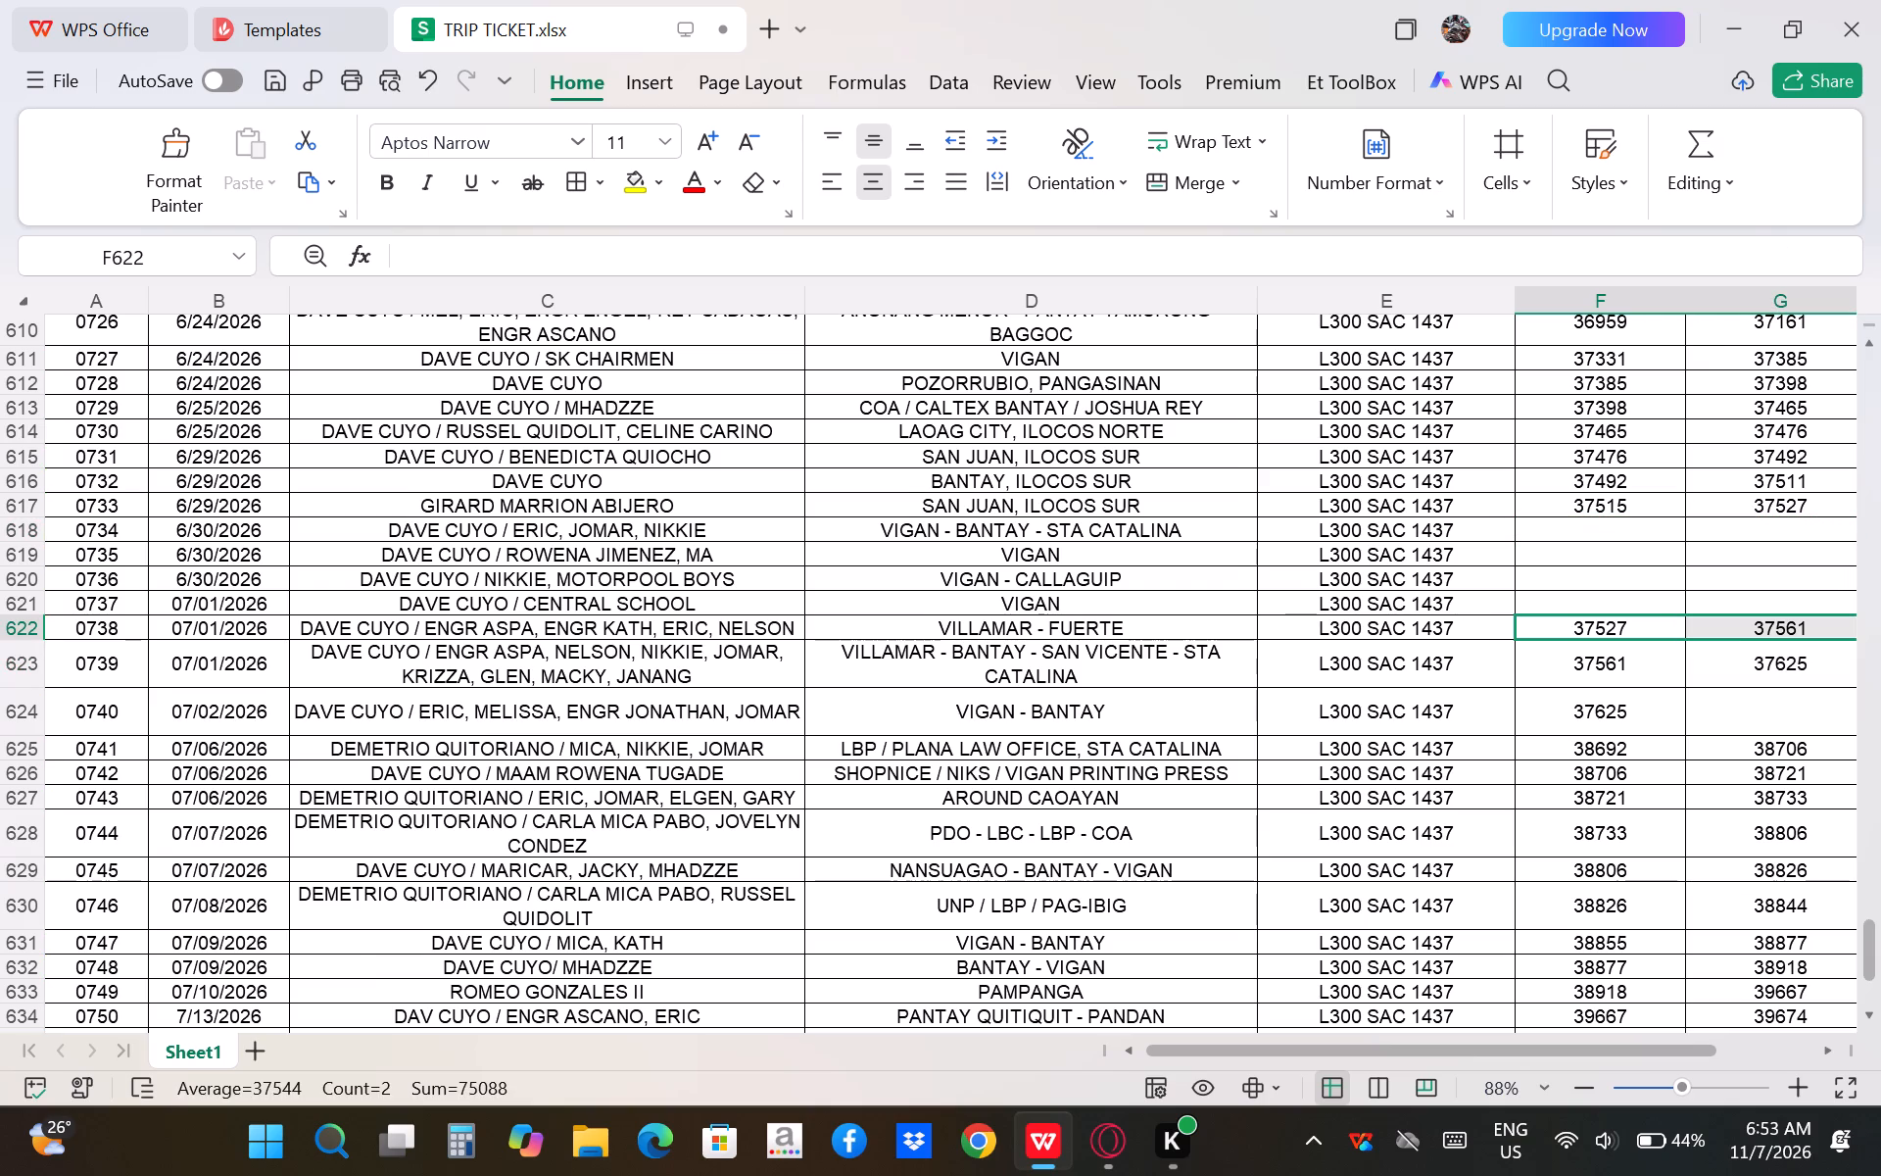
Move the value pair from F617:G617 to F621:G621, the VIGAN trip on 07/01/2026.
drag(1616, 514, 1712, 512)
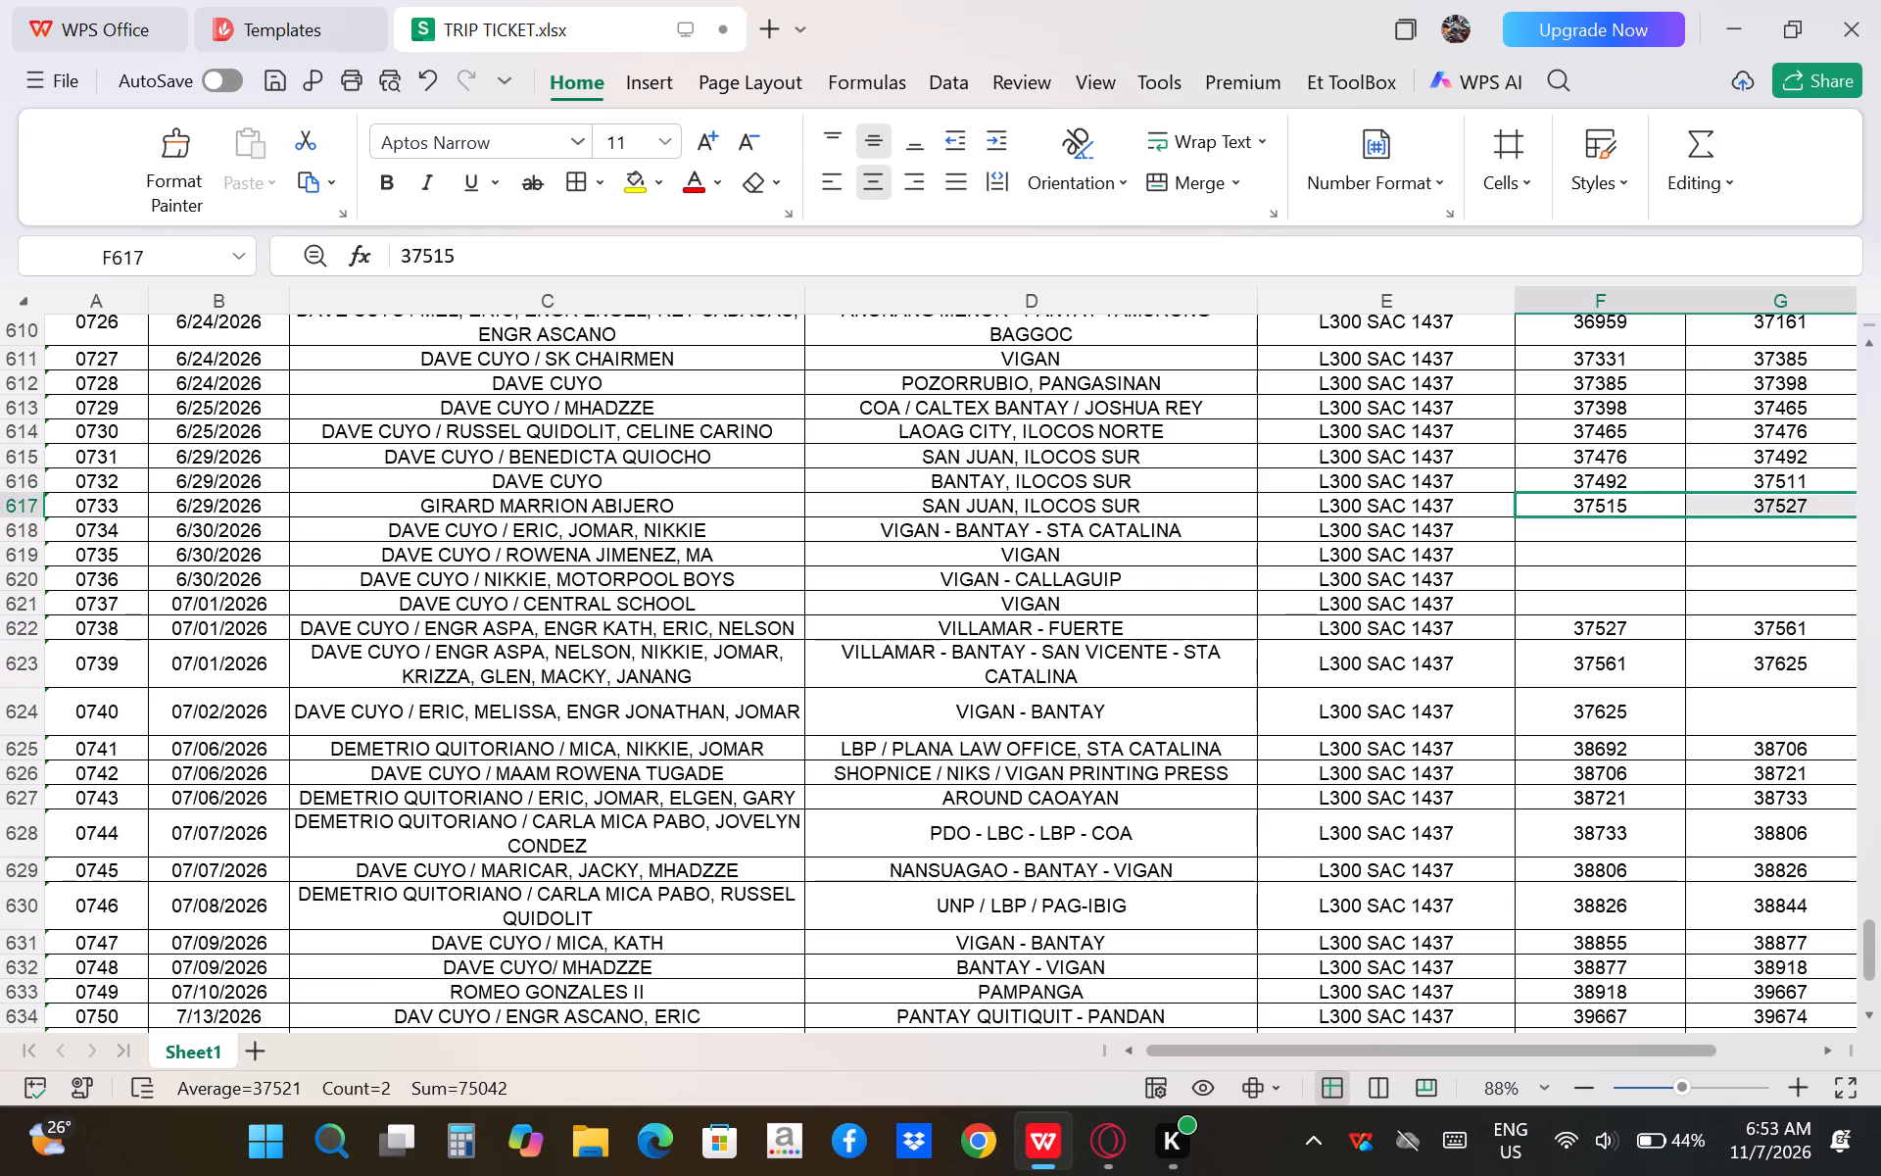
key(ctrl+x)
click(1597, 612)
key(Return)
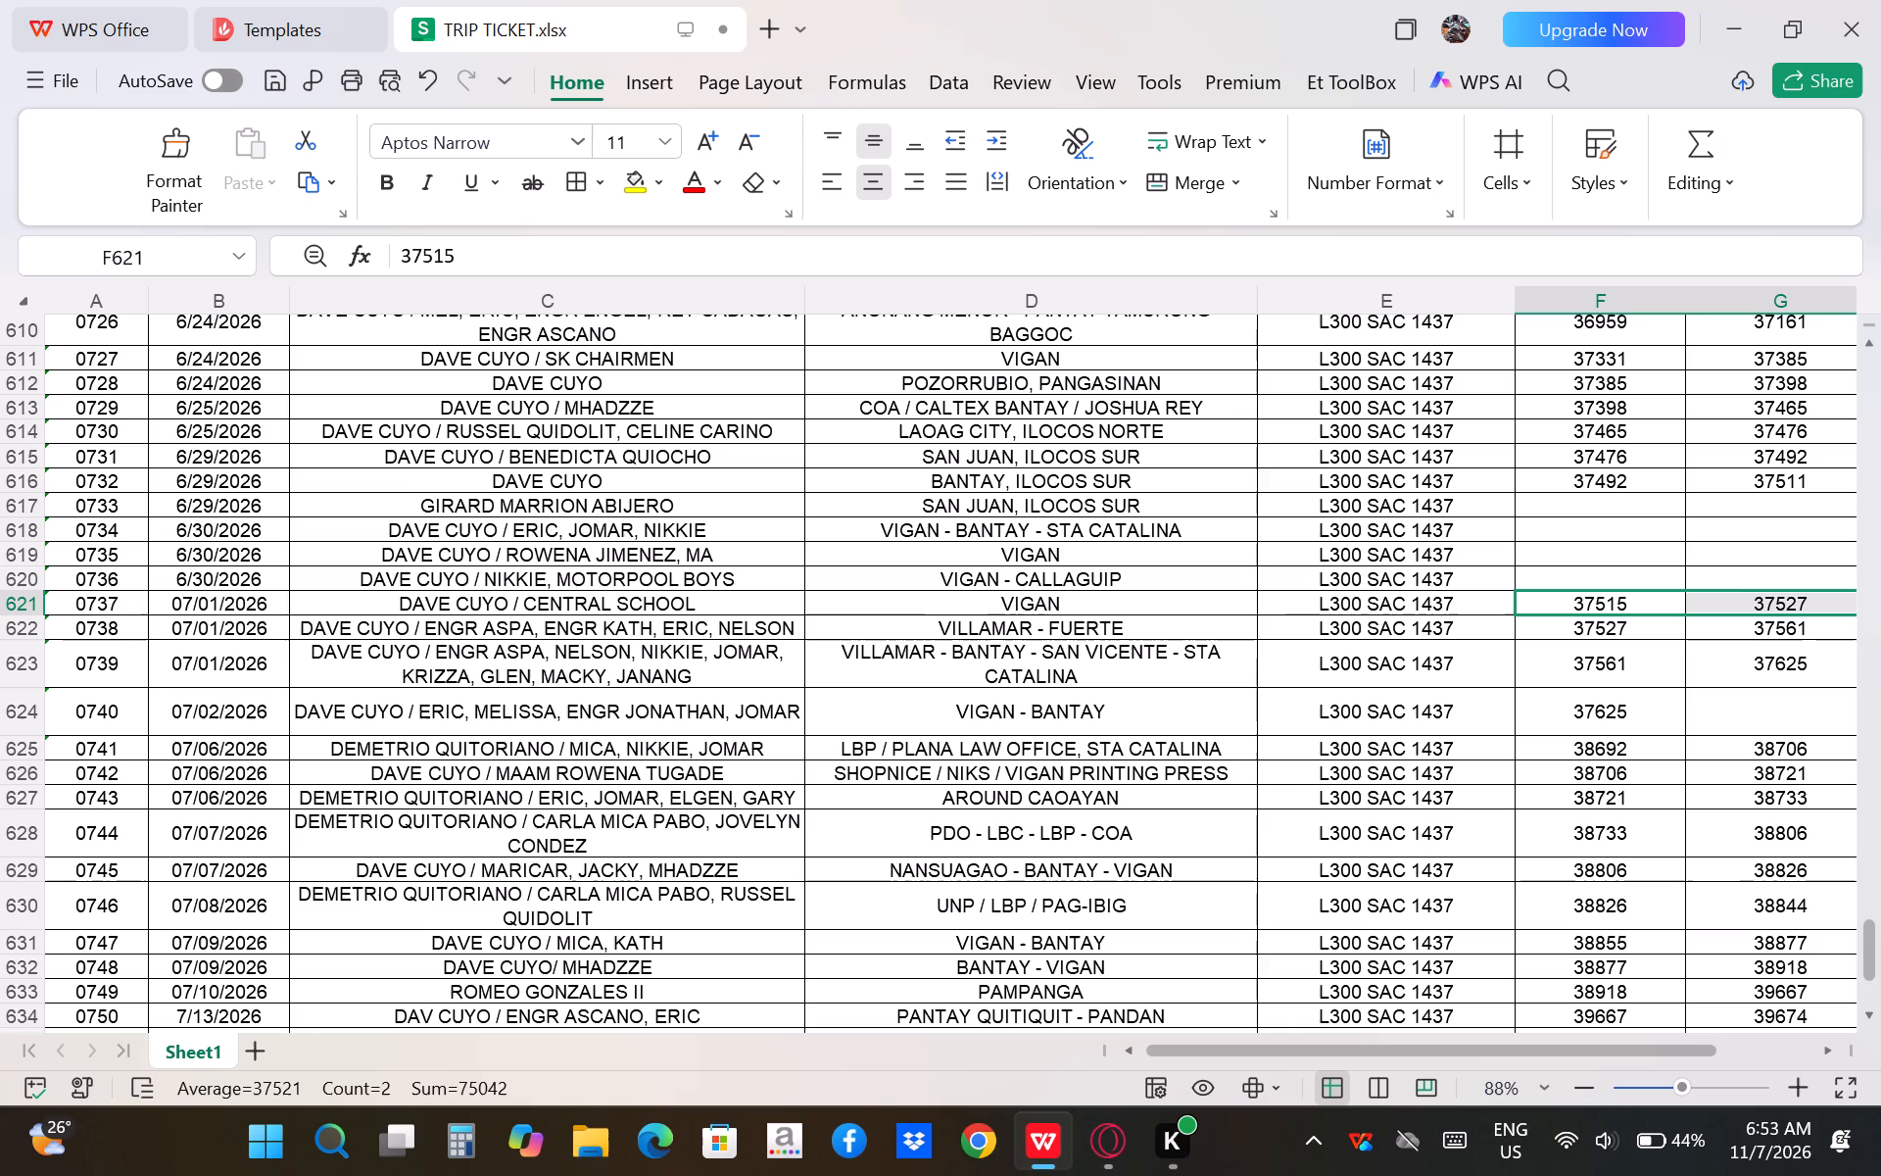
Move the value pair from F616:G616 to F620:G620, the VIGAN - CALLAGUIP trip.
drag(1607, 486, 1711, 485)
key(ctrl+x)
click(1619, 576)
key(Return)
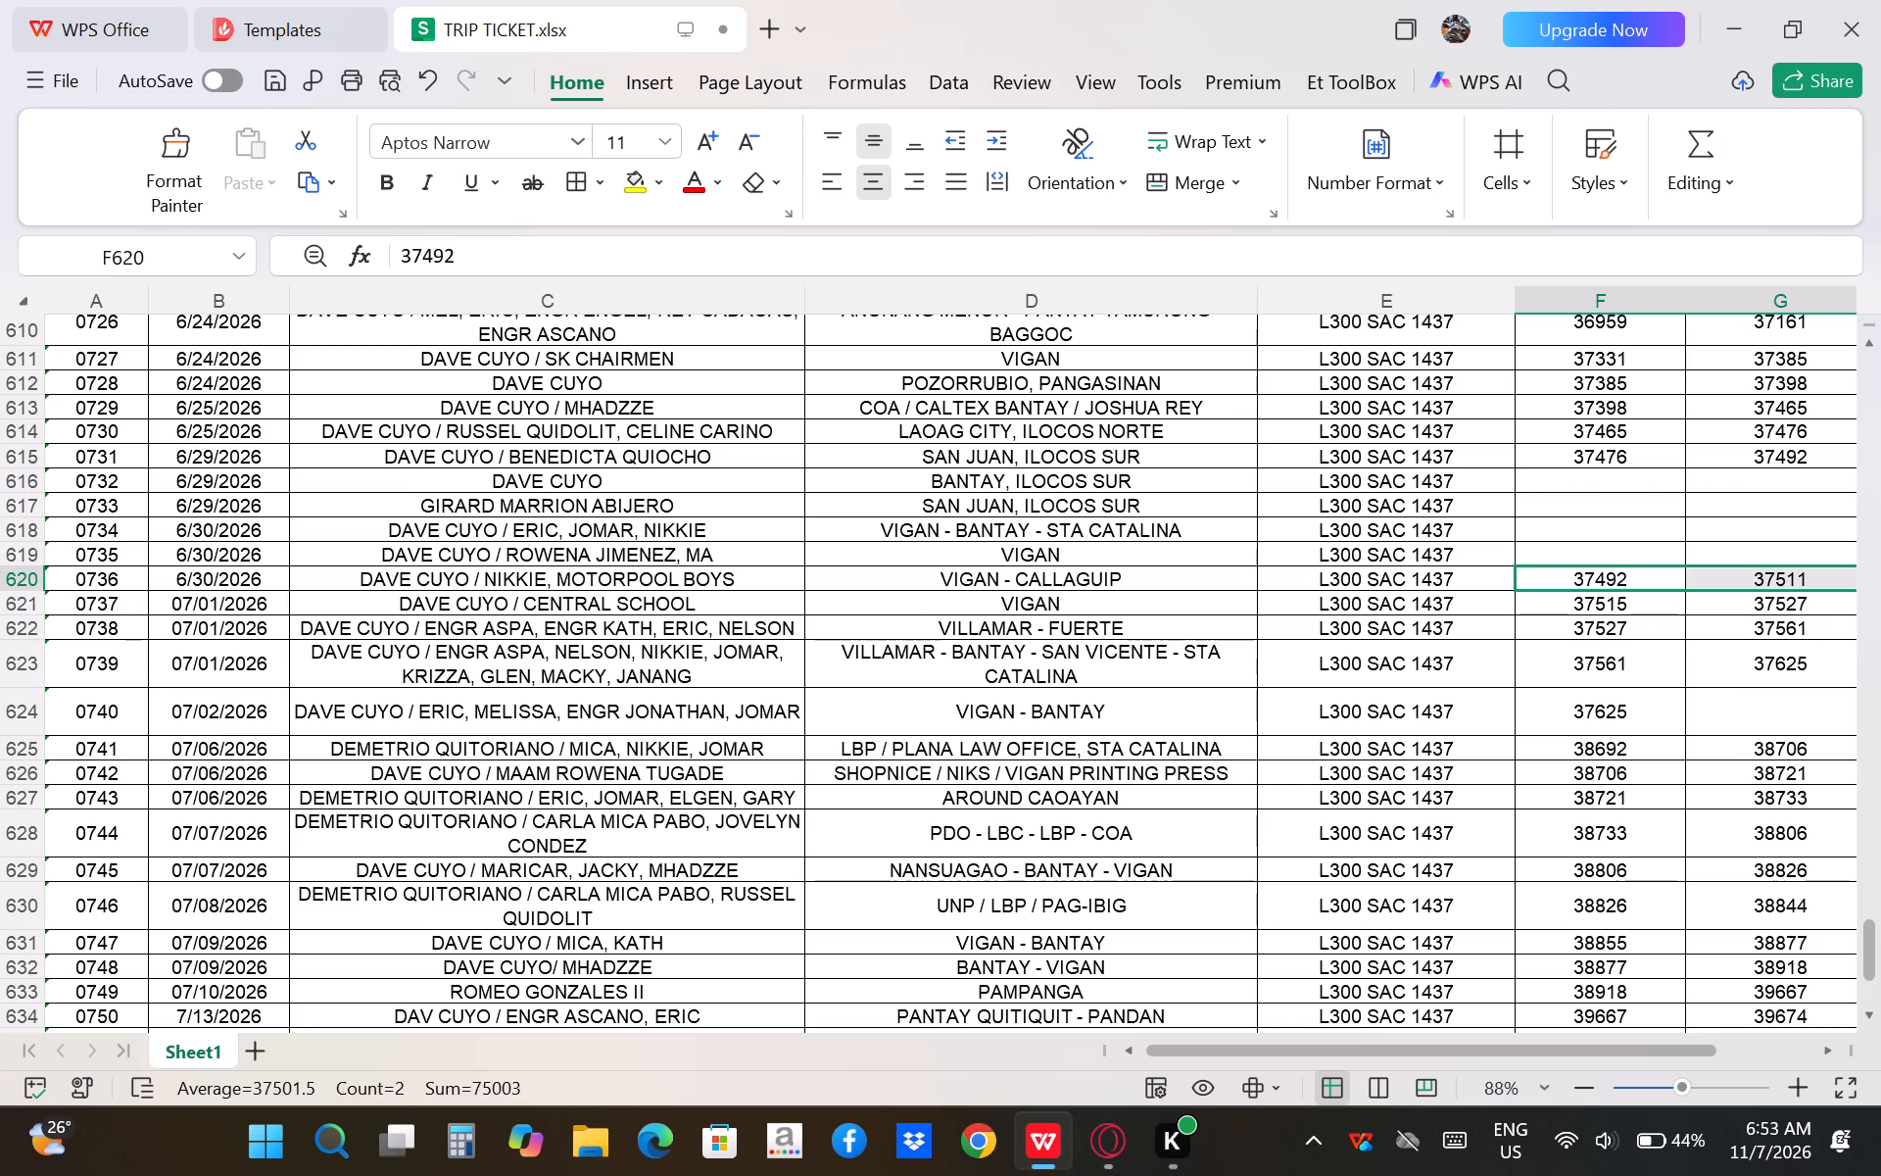
Move the value pair from F615:G615 to F619:G619, the VIGAN trip on 6/30/2026.
drag(1572, 453, 1705, 457)
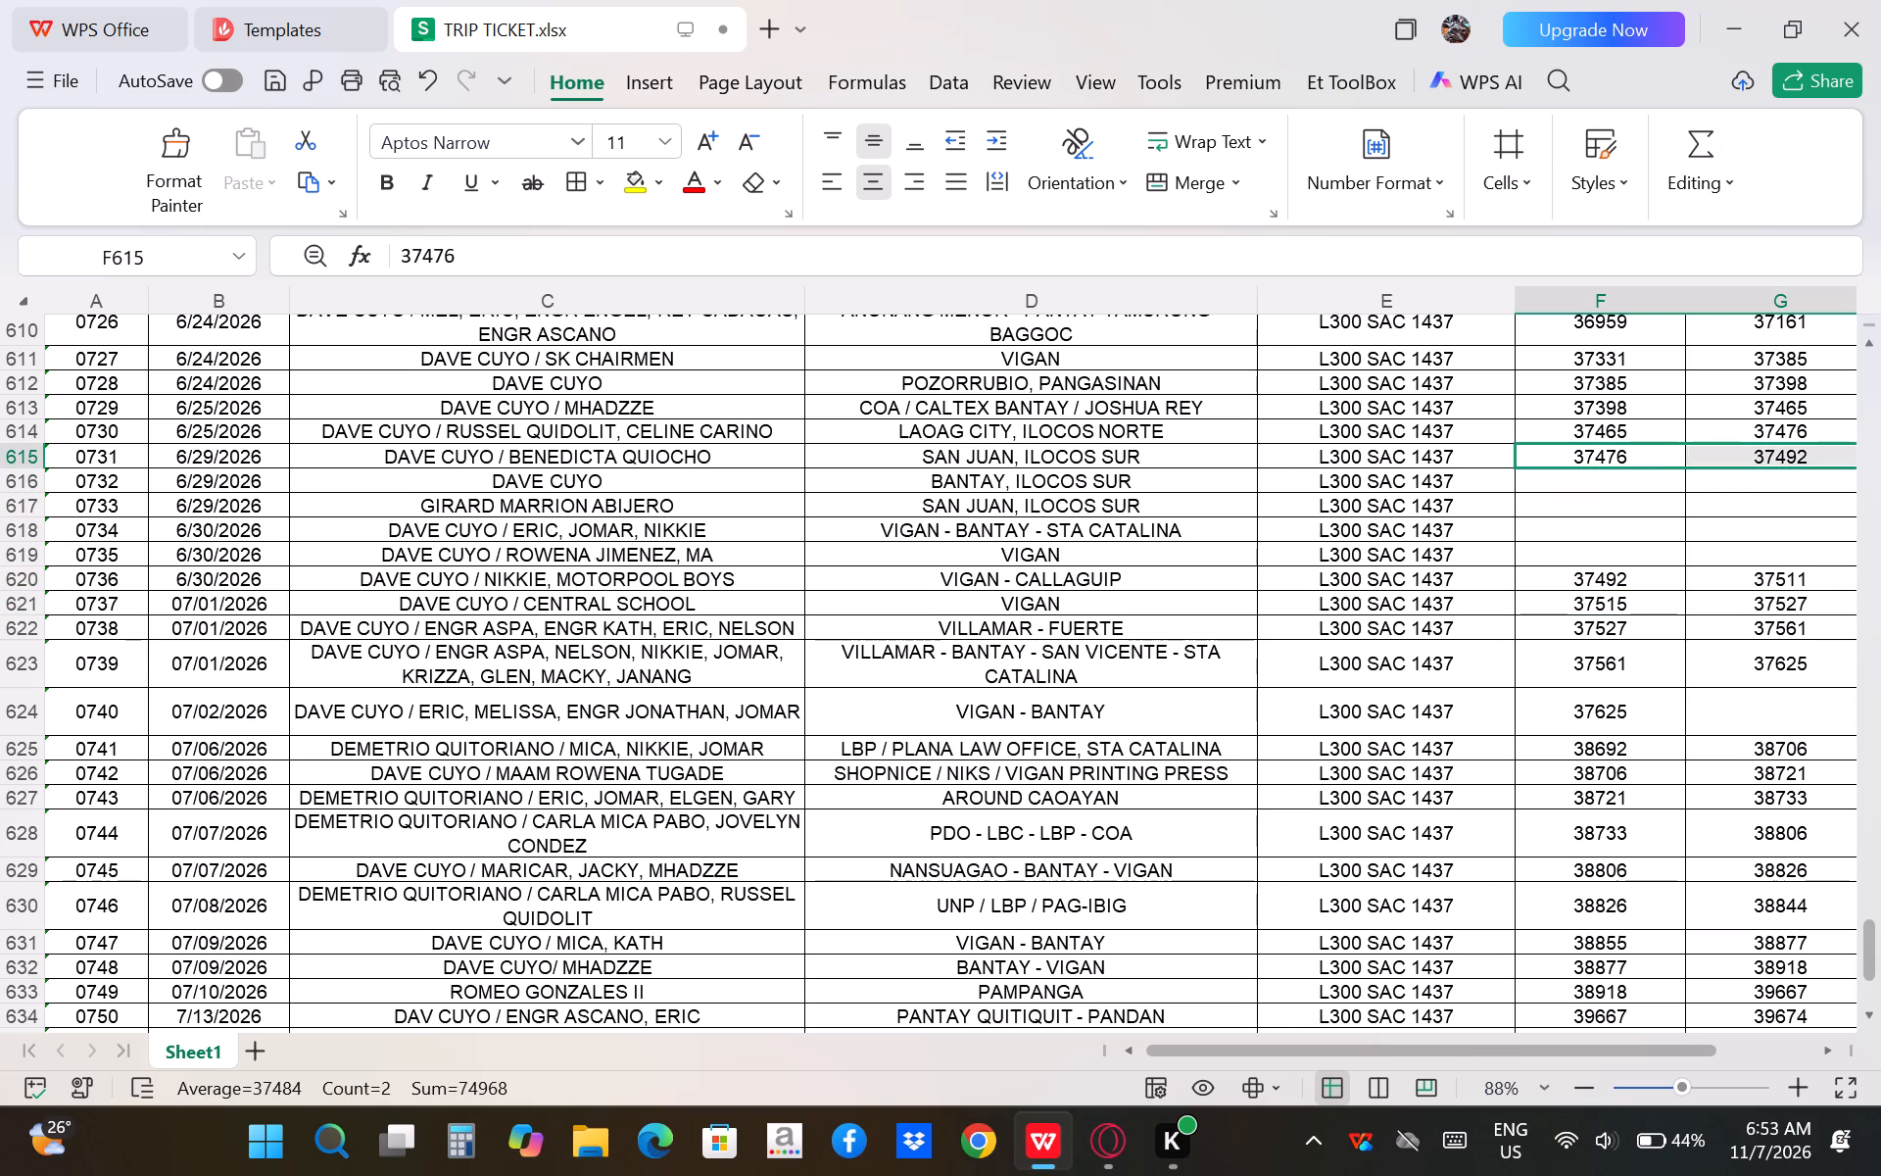
key(ctrl+x)
click(1567, 548)
key(Return)
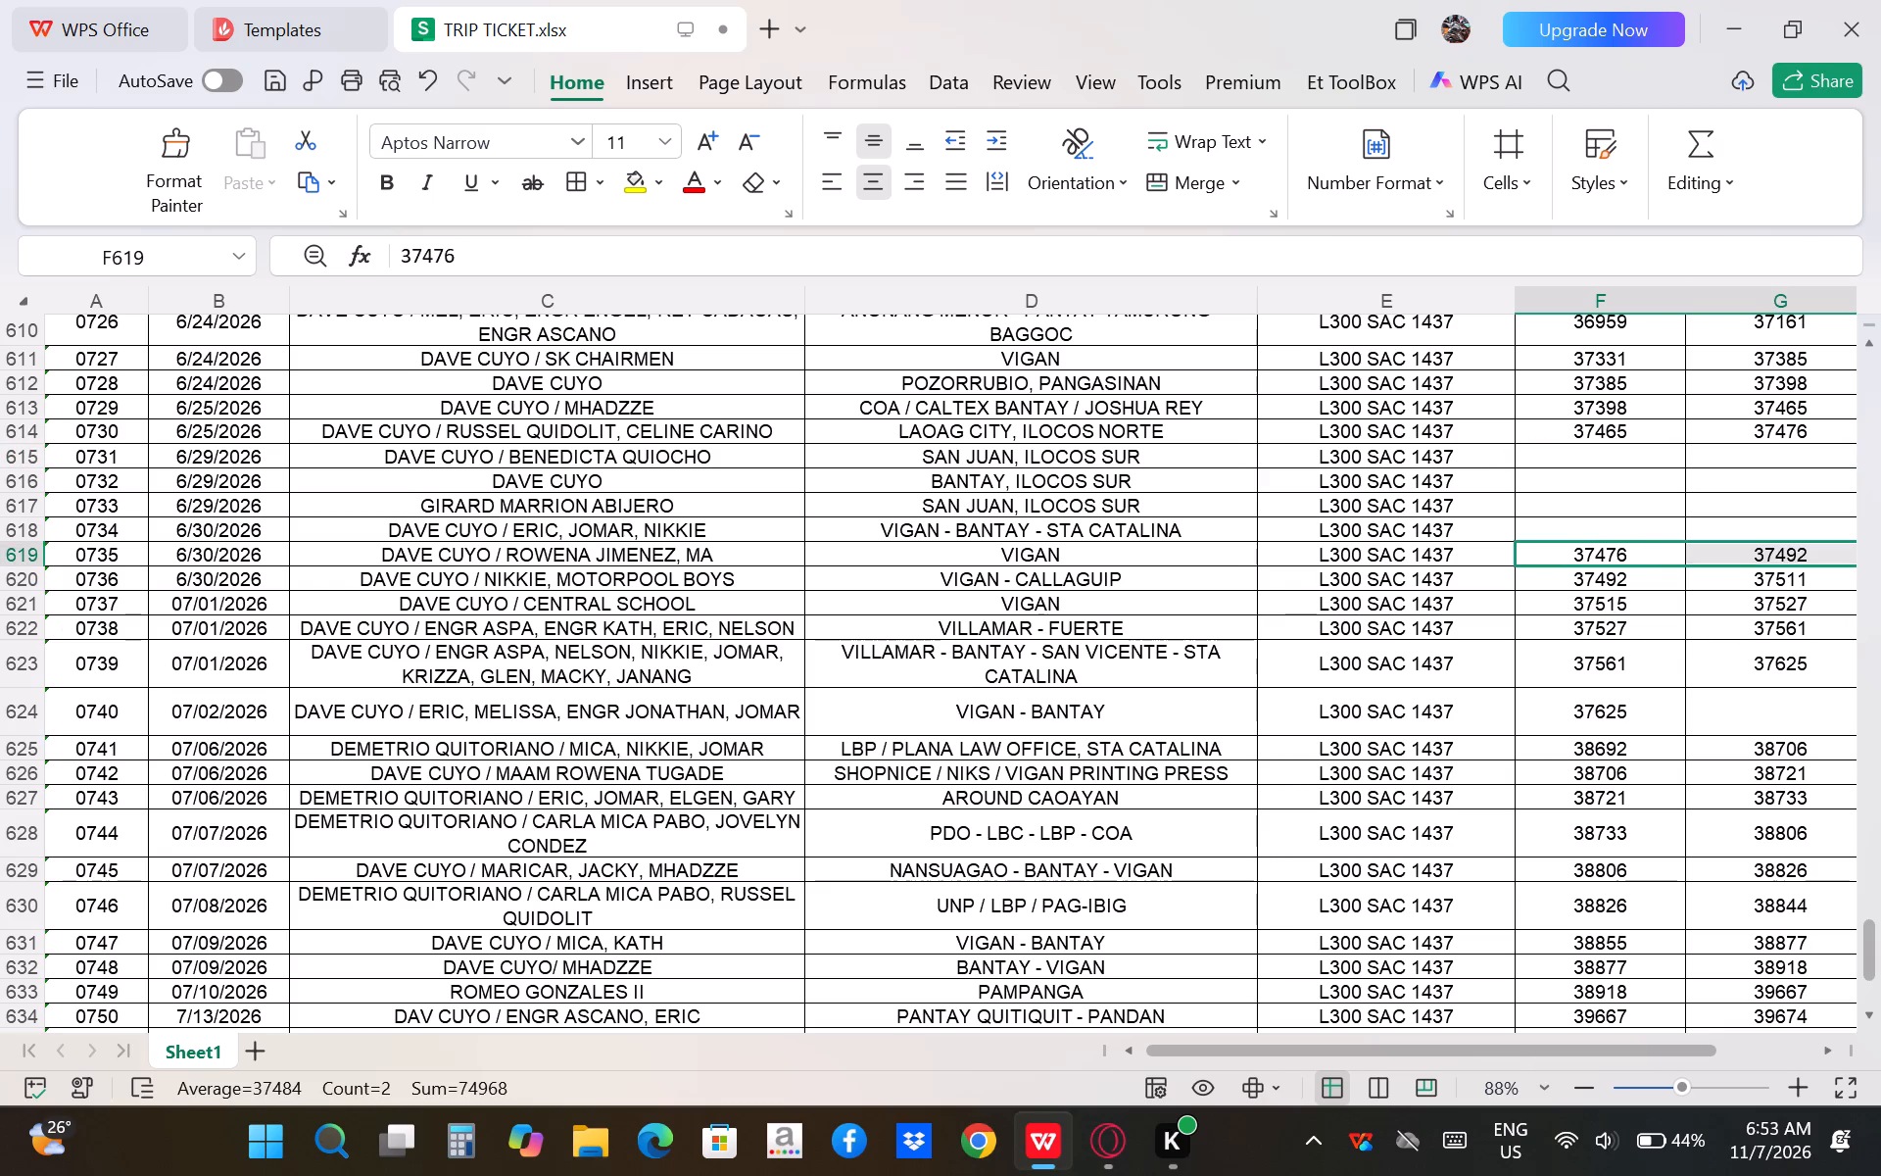
Move the value pair from F614:G614 to F618:G618, the VIGAN - BANTAY - STA CATALINA trip.
drag(1611, 438, 1613, 437)
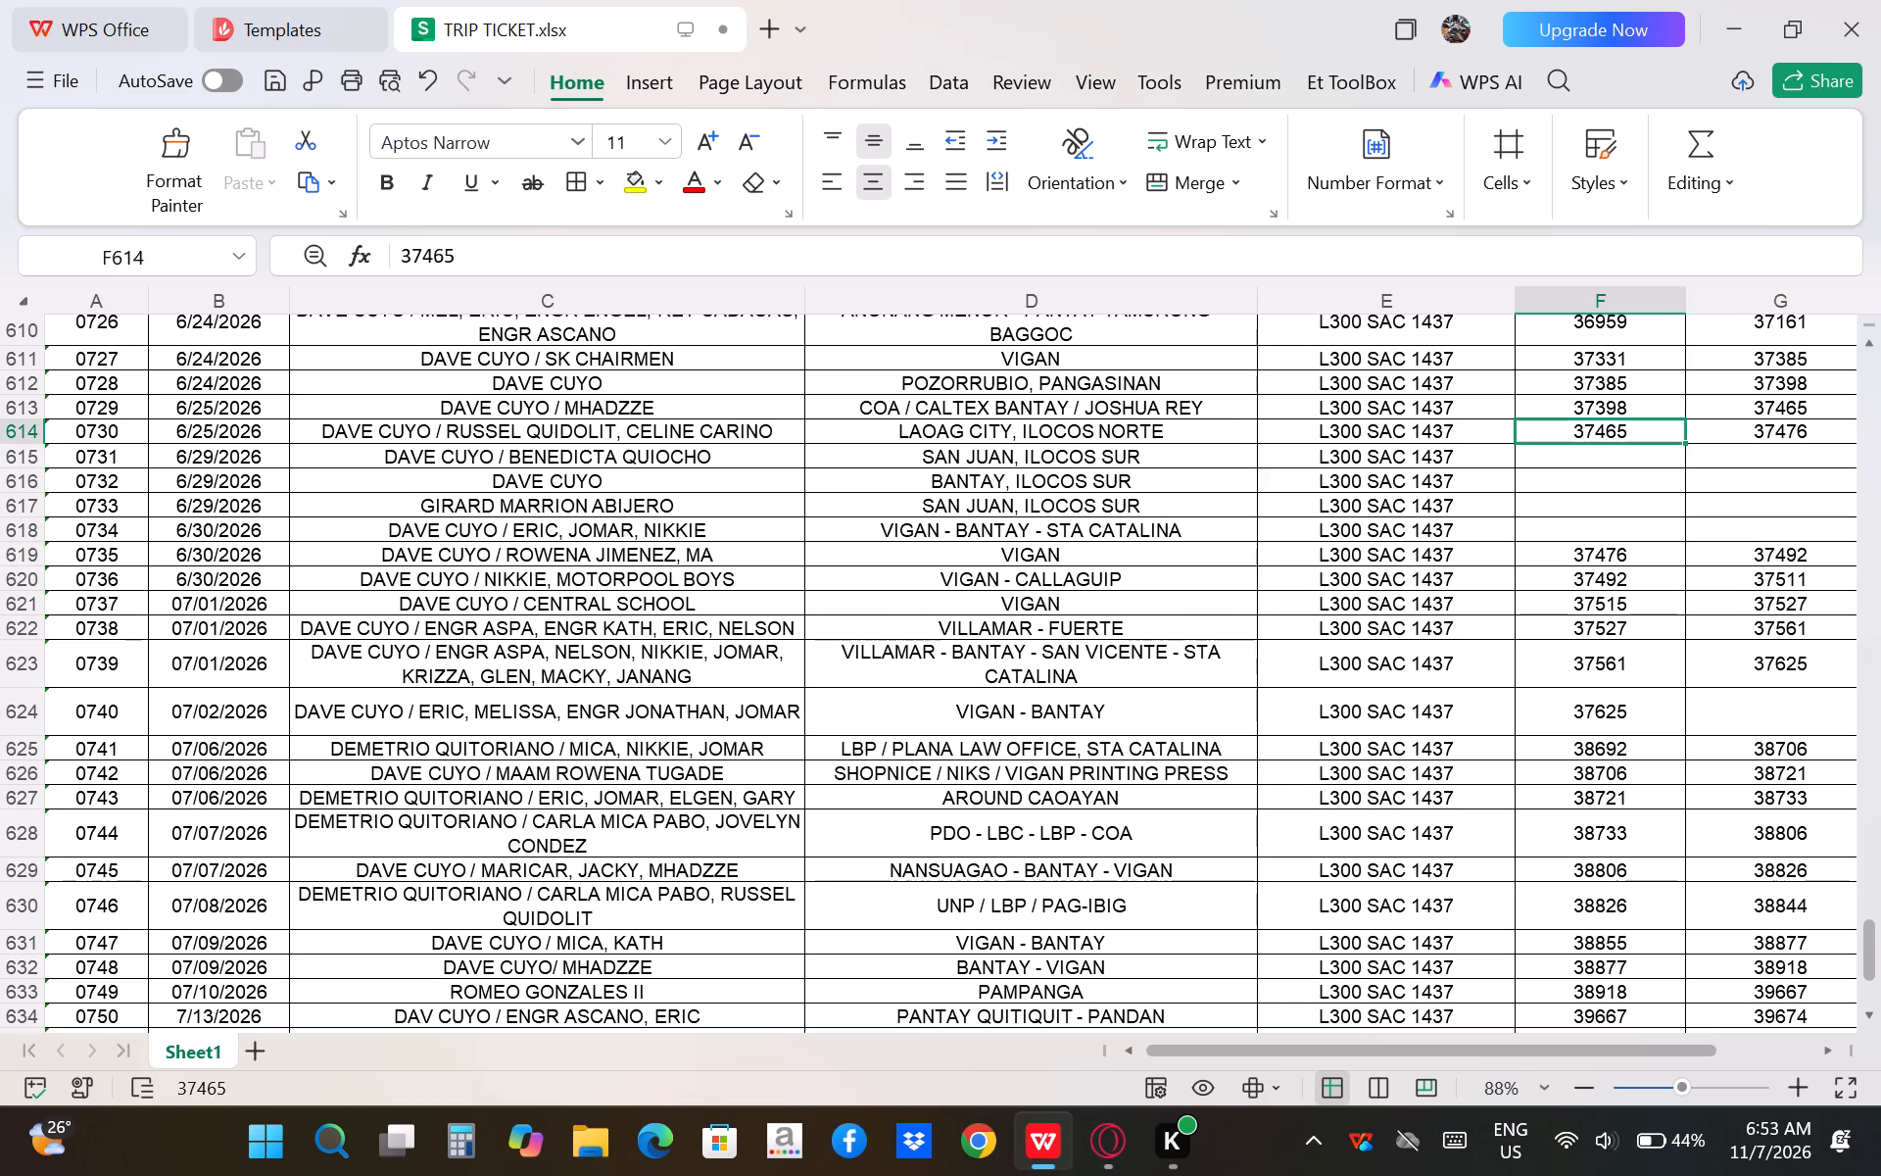
drag(1613, 437, 1714, 431)
key(ctrl+x)
click(1596, 518)
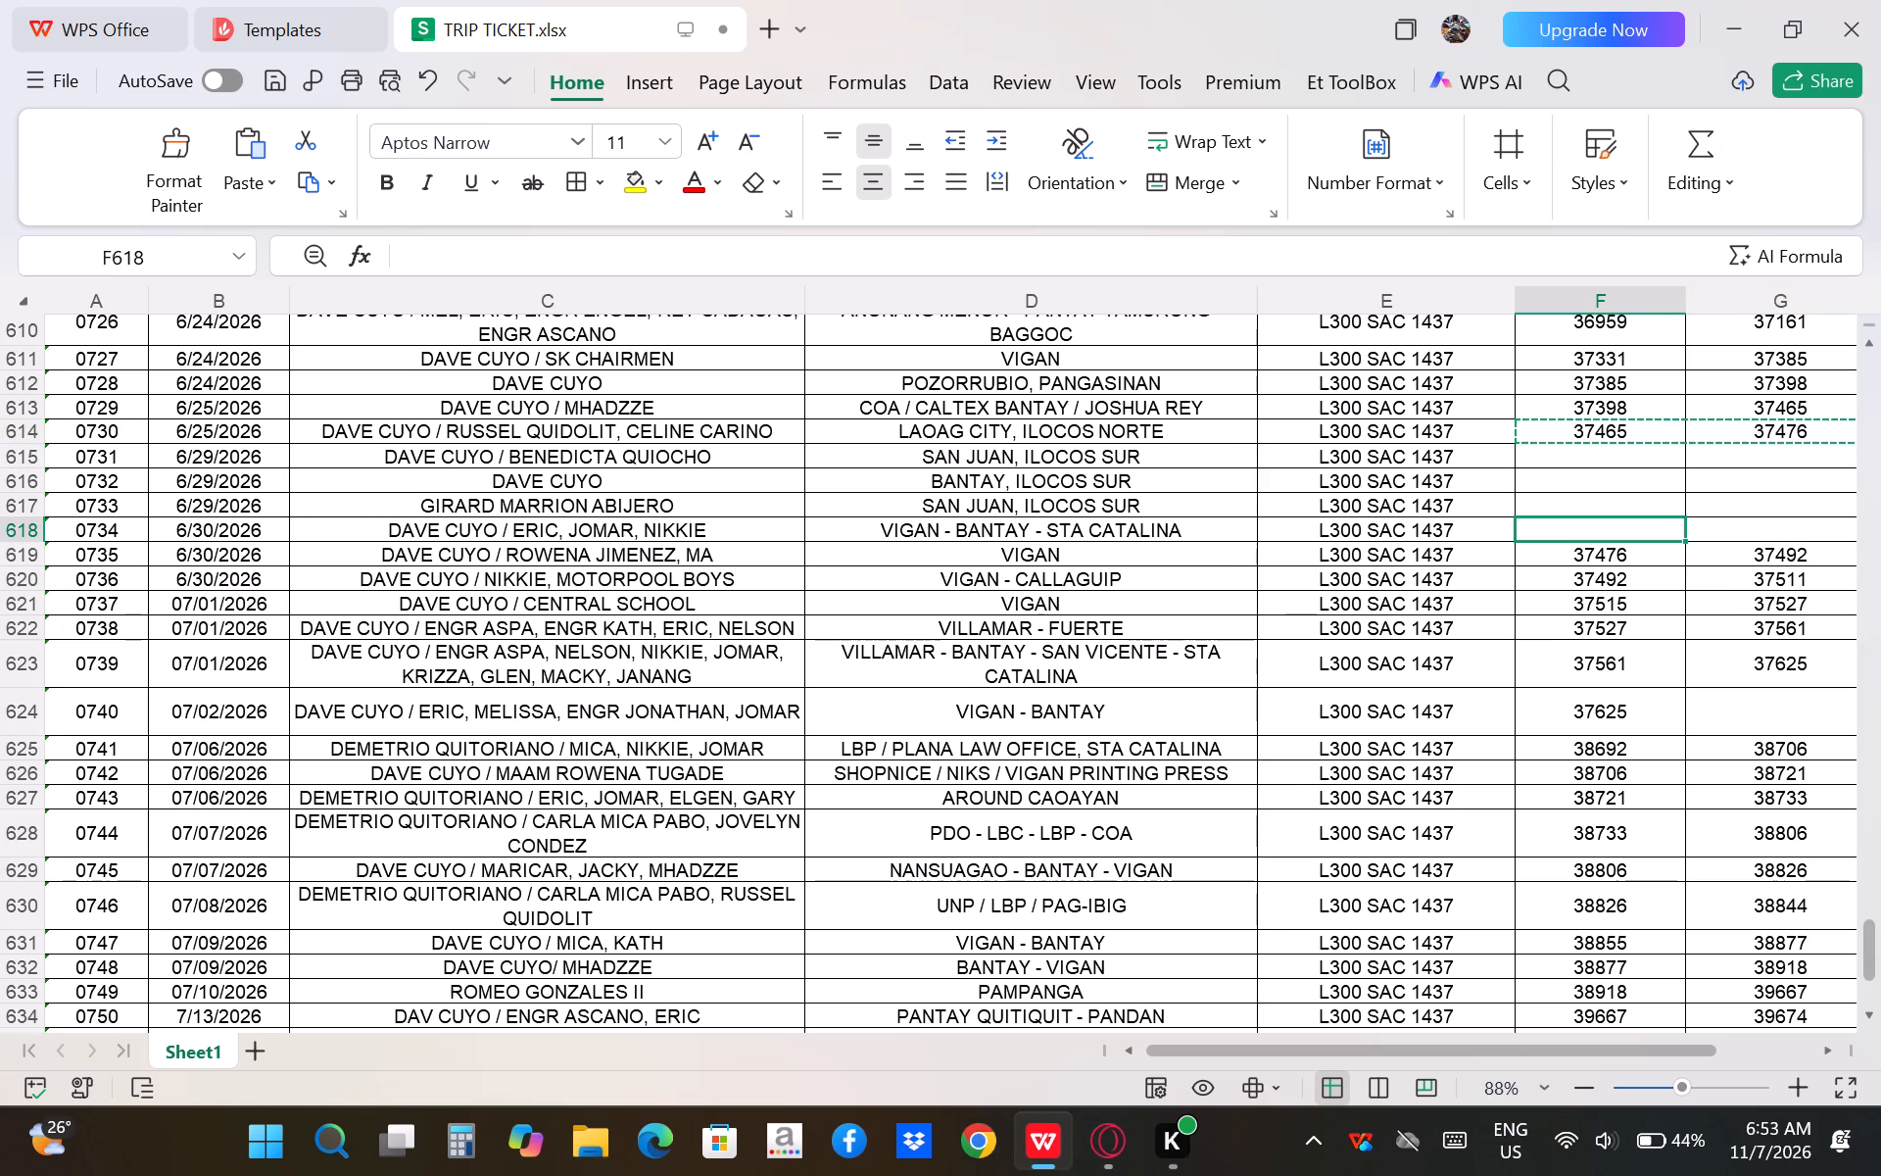
key(Return)
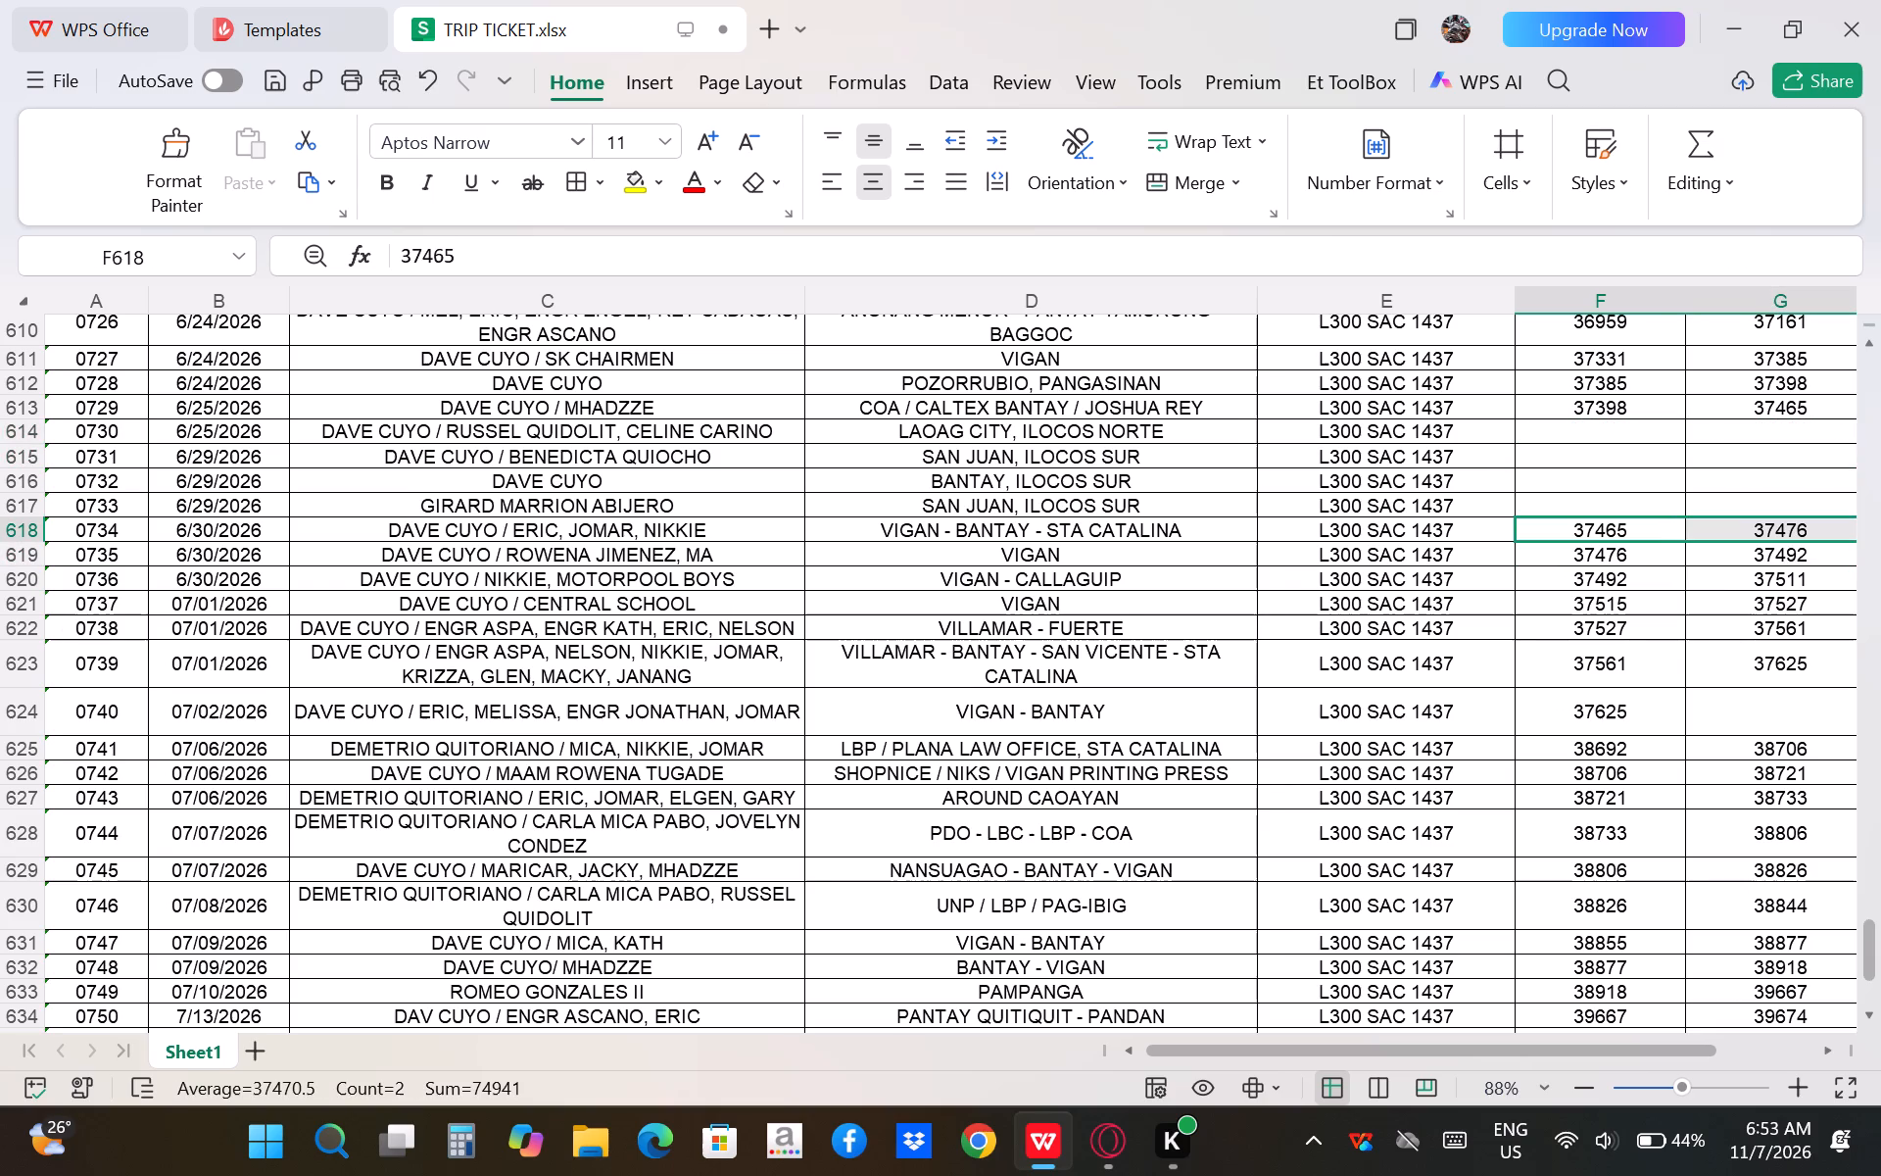
Move the value pair from F613:G613 to F617:G617, the SAN JUAN, ILOCOS SUR trip with ticket 0733.
drag(1606, 416, 1695, 417)
key(ctrl+x)
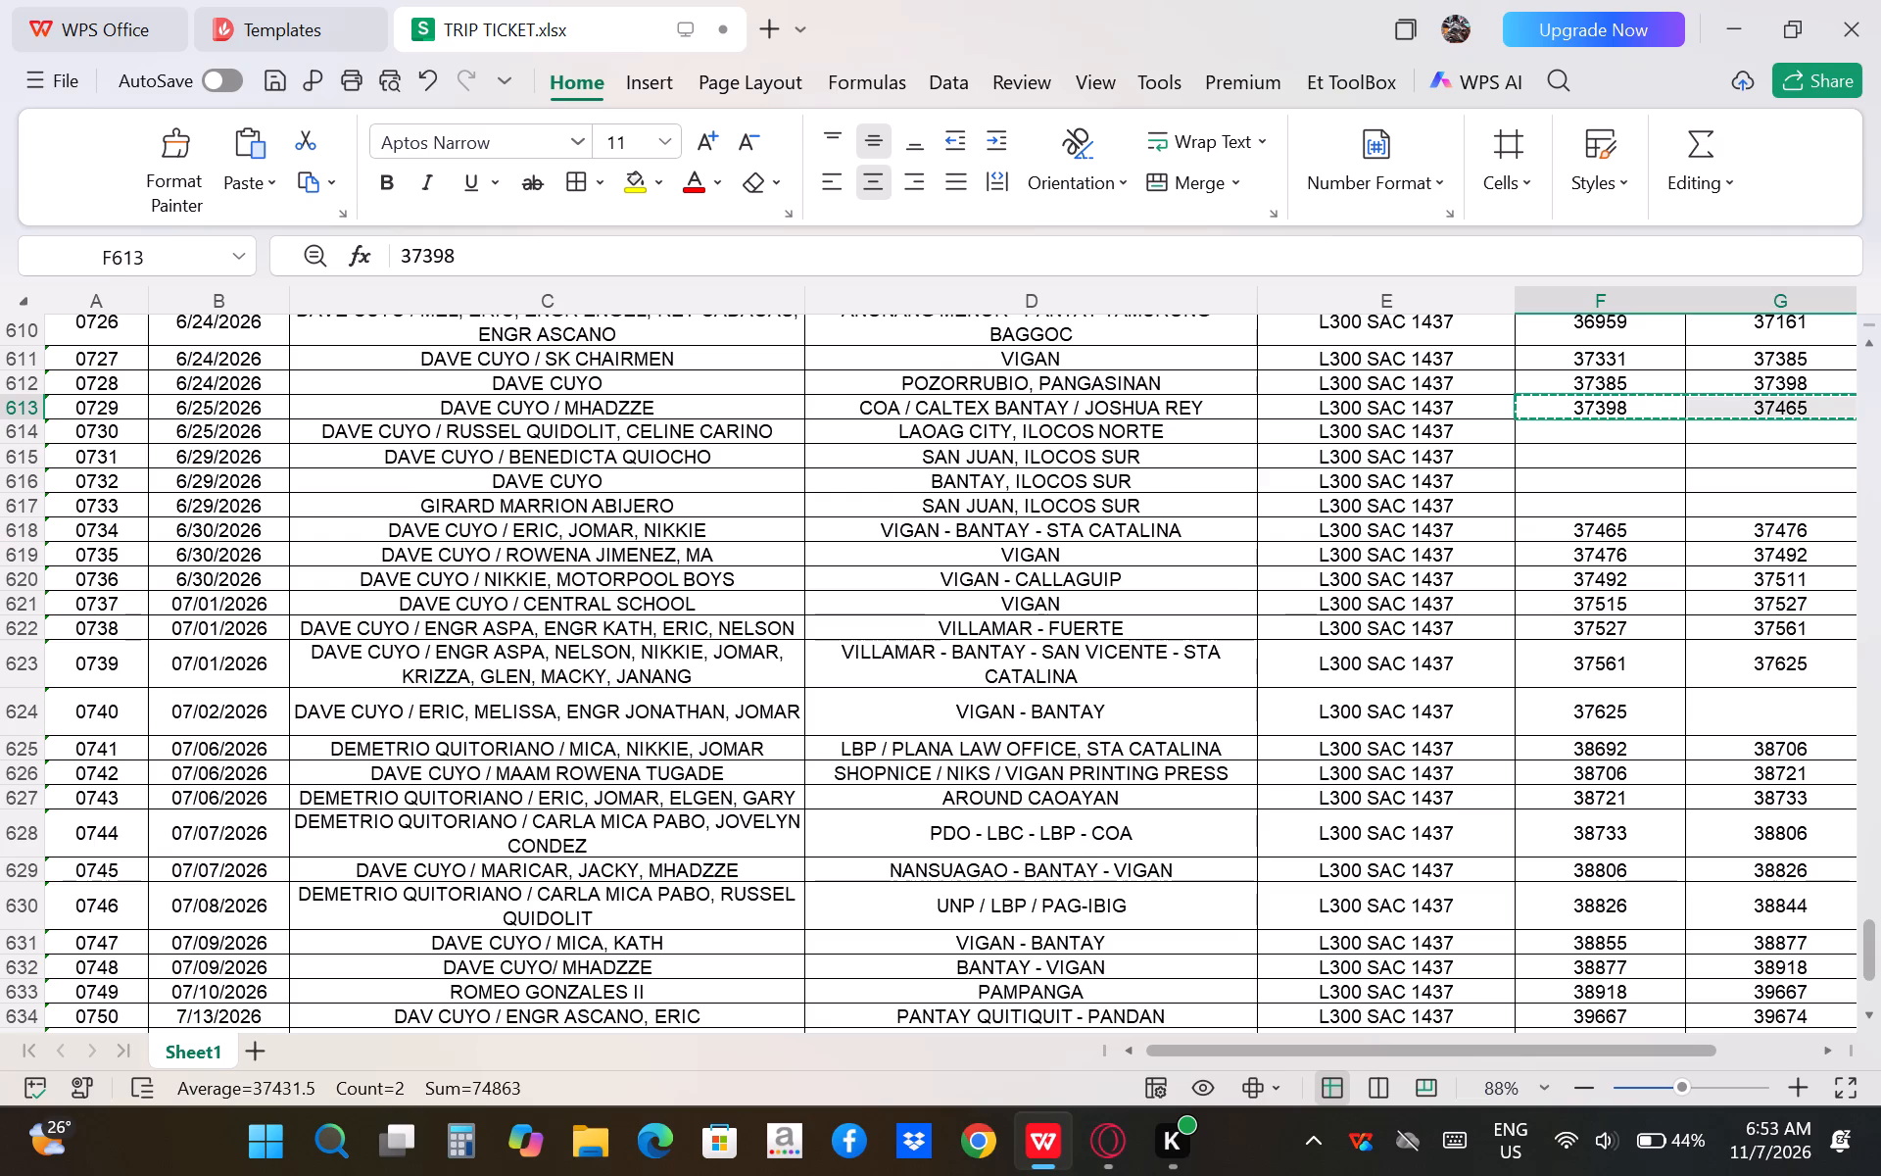
click(1617, 502)
key(Return)
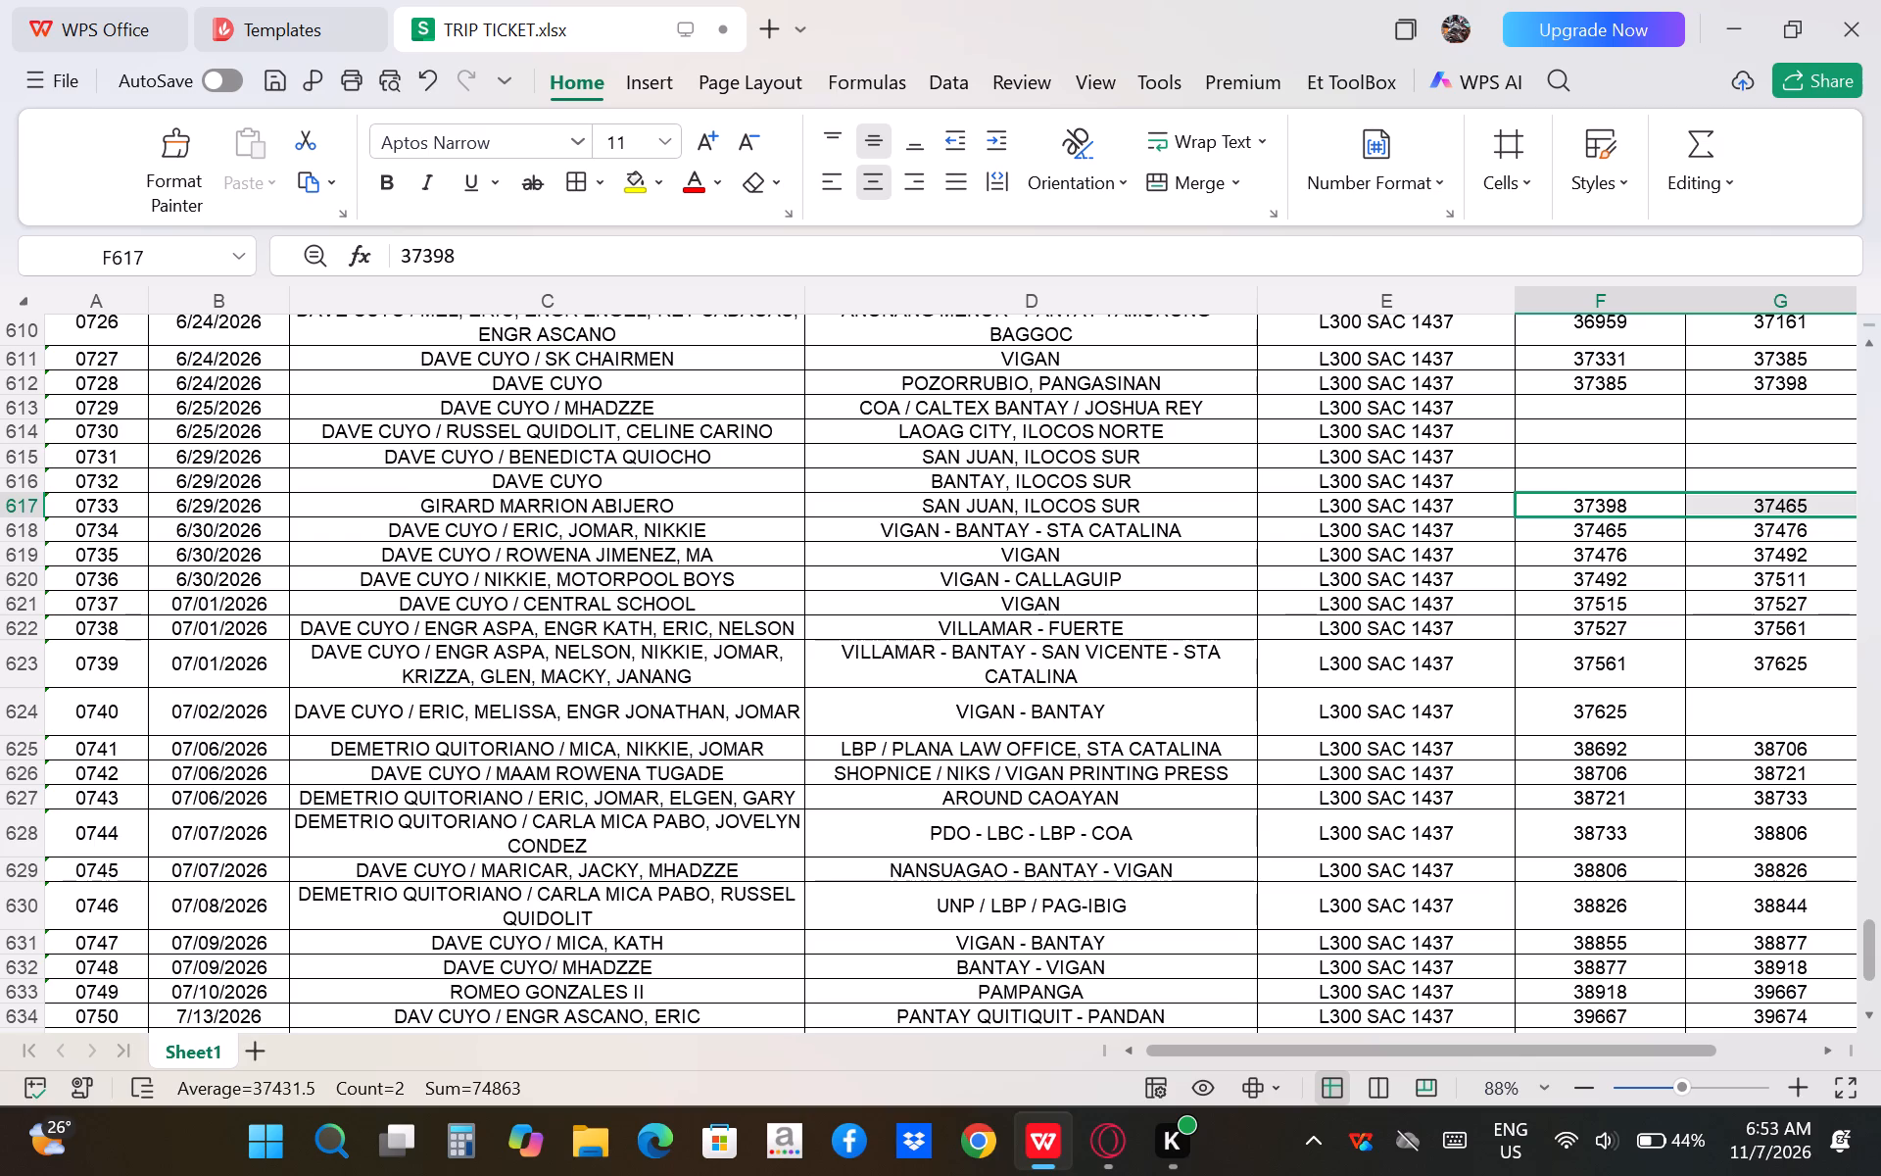
Move the value pair from F612:G612 to F616:G616, the BANTAY, ILOCOS SUR trip with ticket 0732.
drag(1627, 383, 1753, 385)
key(ctrl+x)
click(1645, 487)
key(Return)
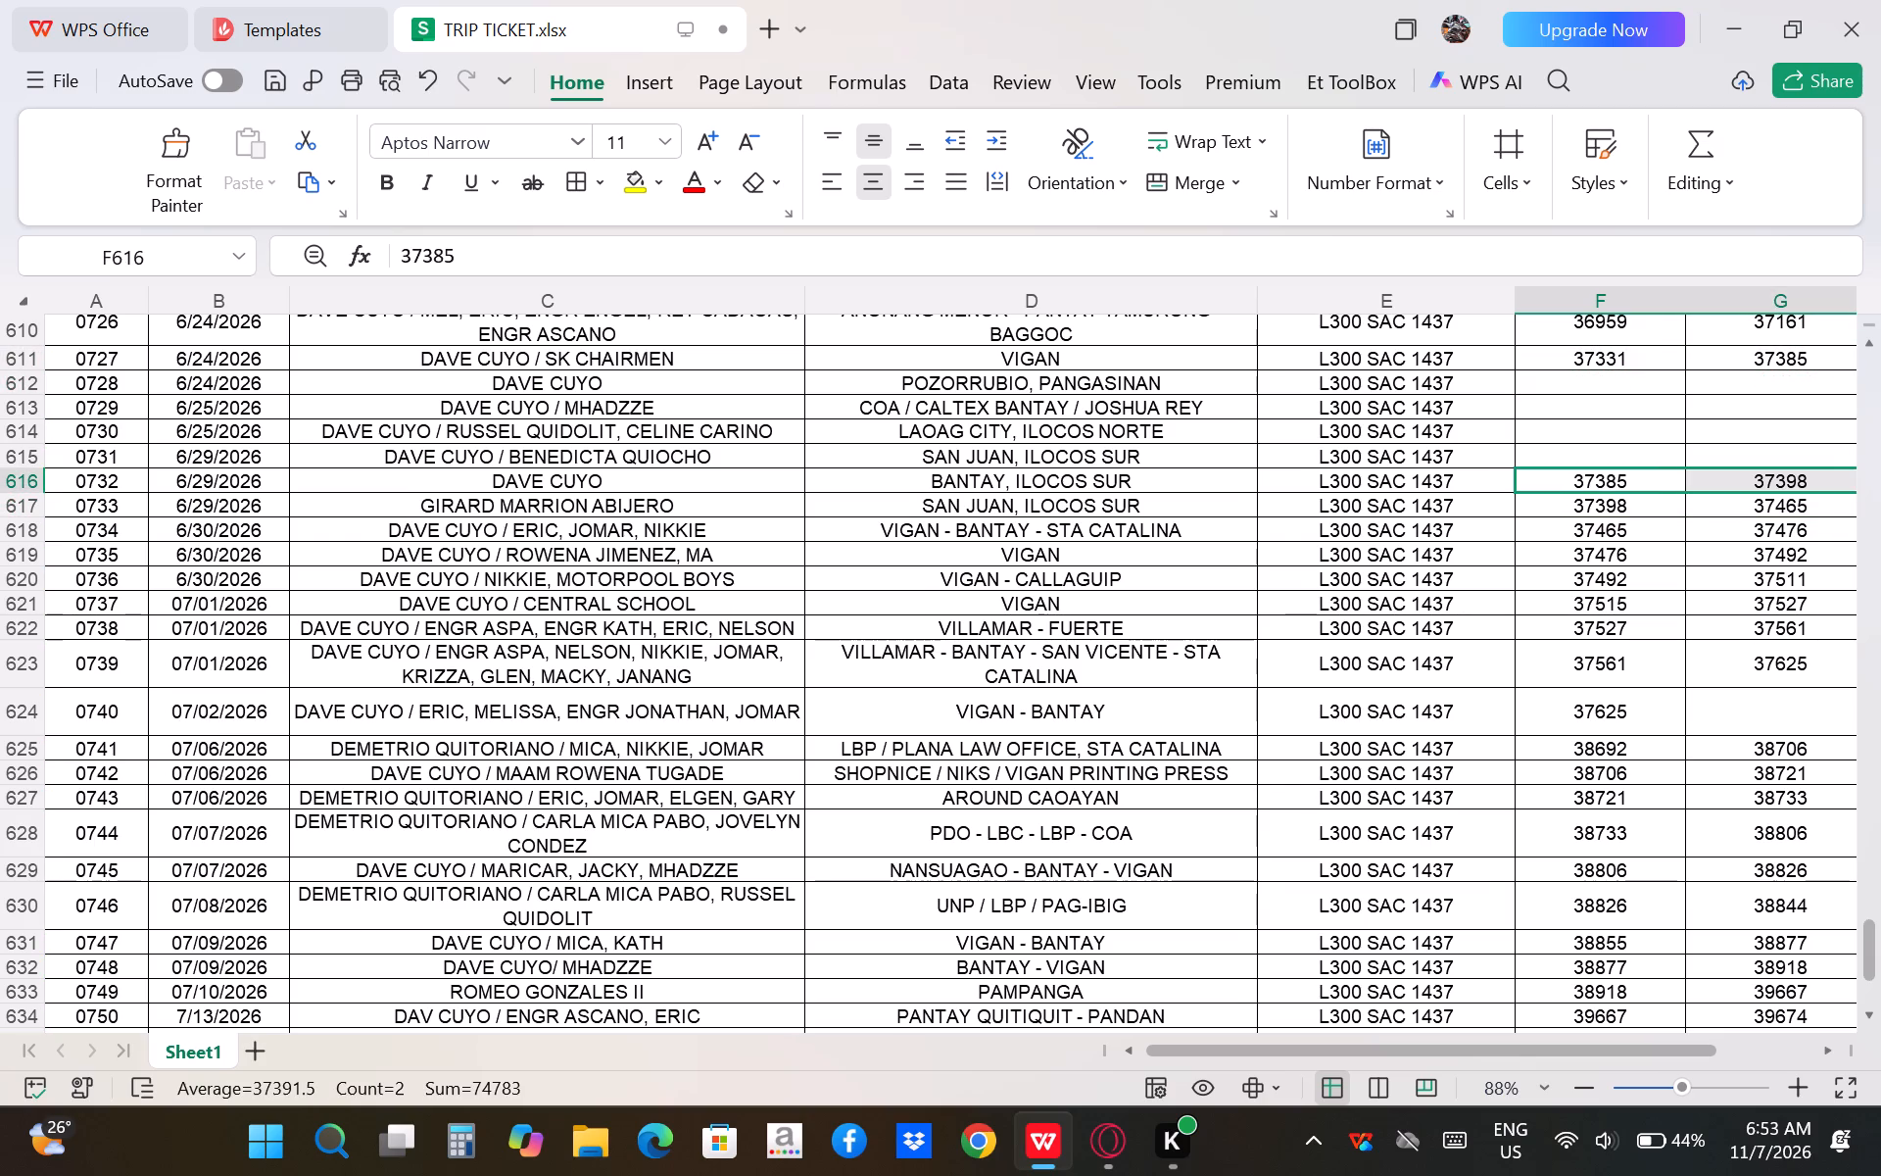
Move the value pair from F611:G611 to F615:G615, the SAN JUAN, ILOCOS SUR trip with ticket 0731.
drag(1590, 352, 1712, 356)
key(ctrl+x)
click(1609, 452)
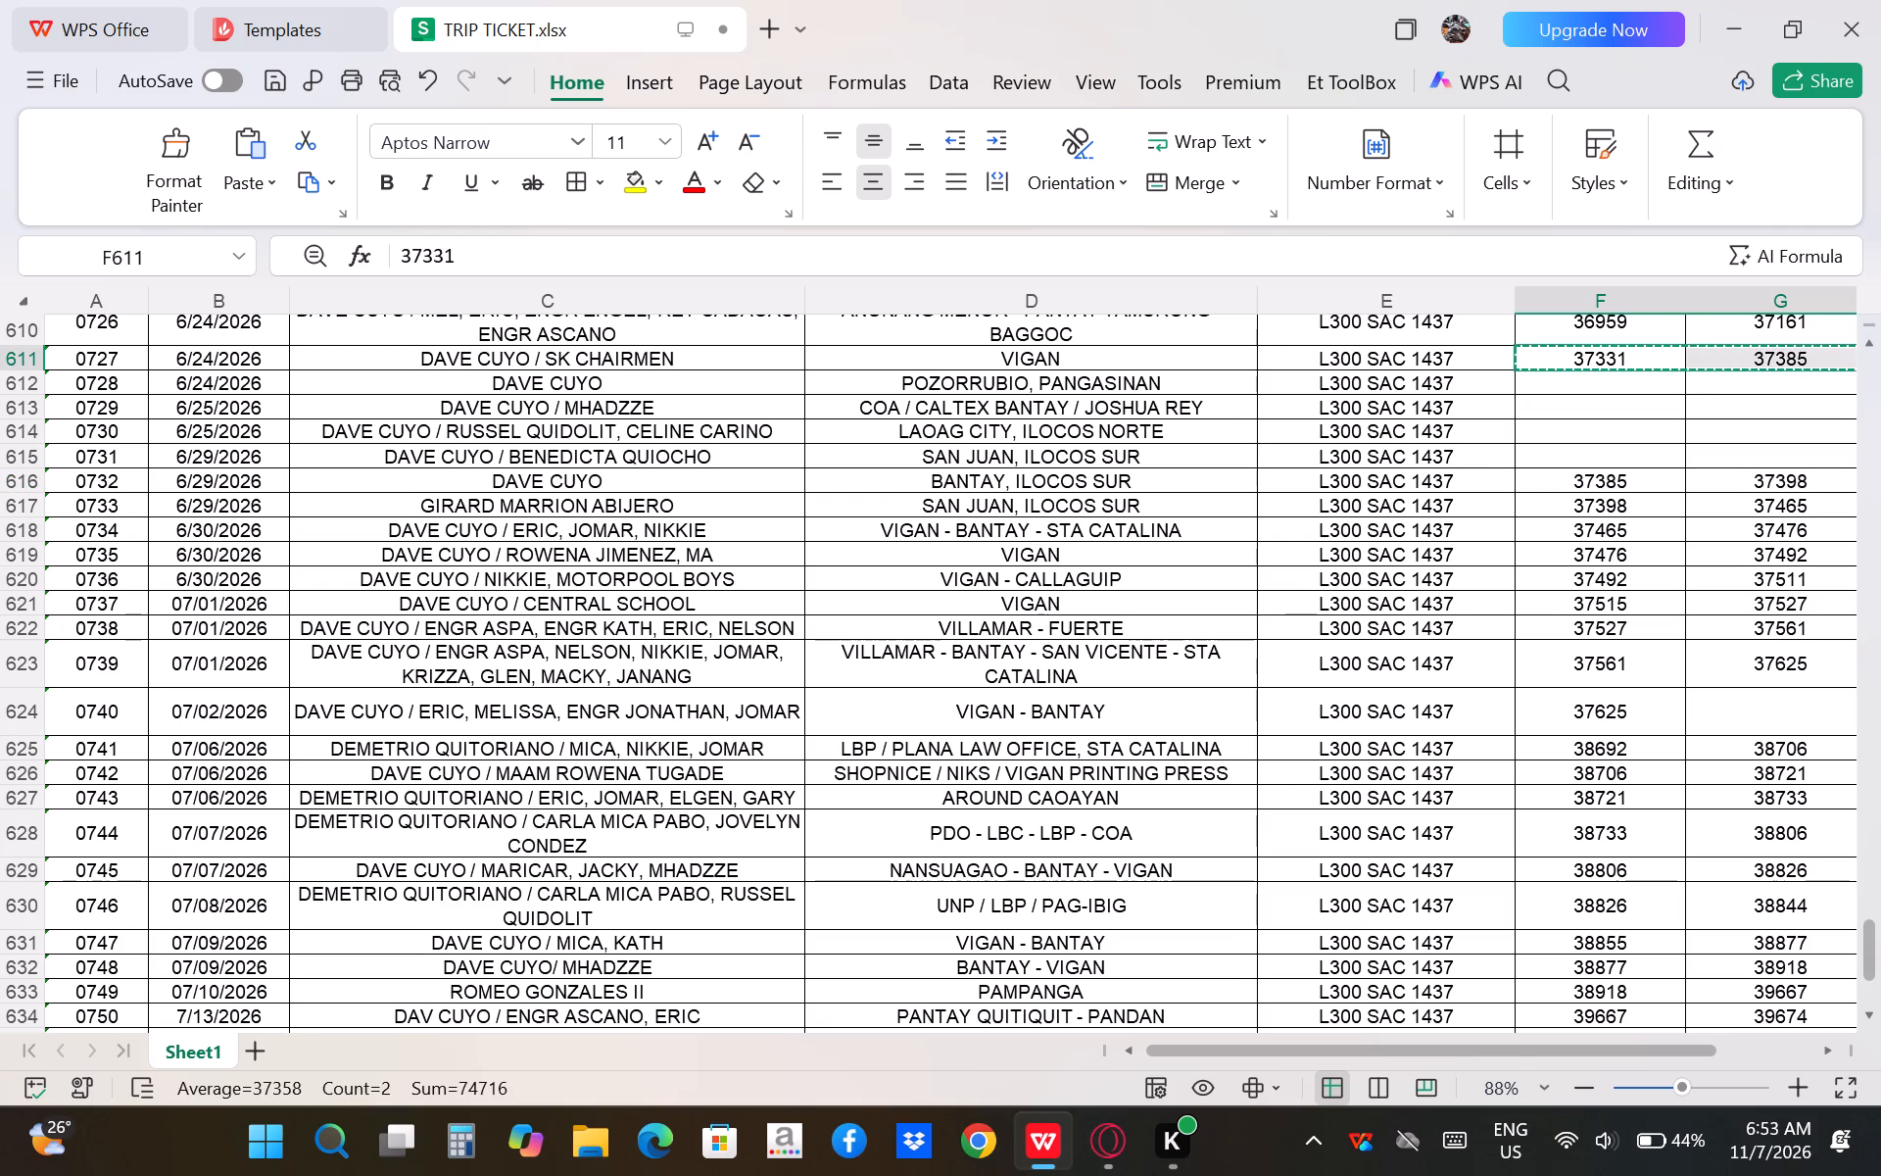
key(Return)
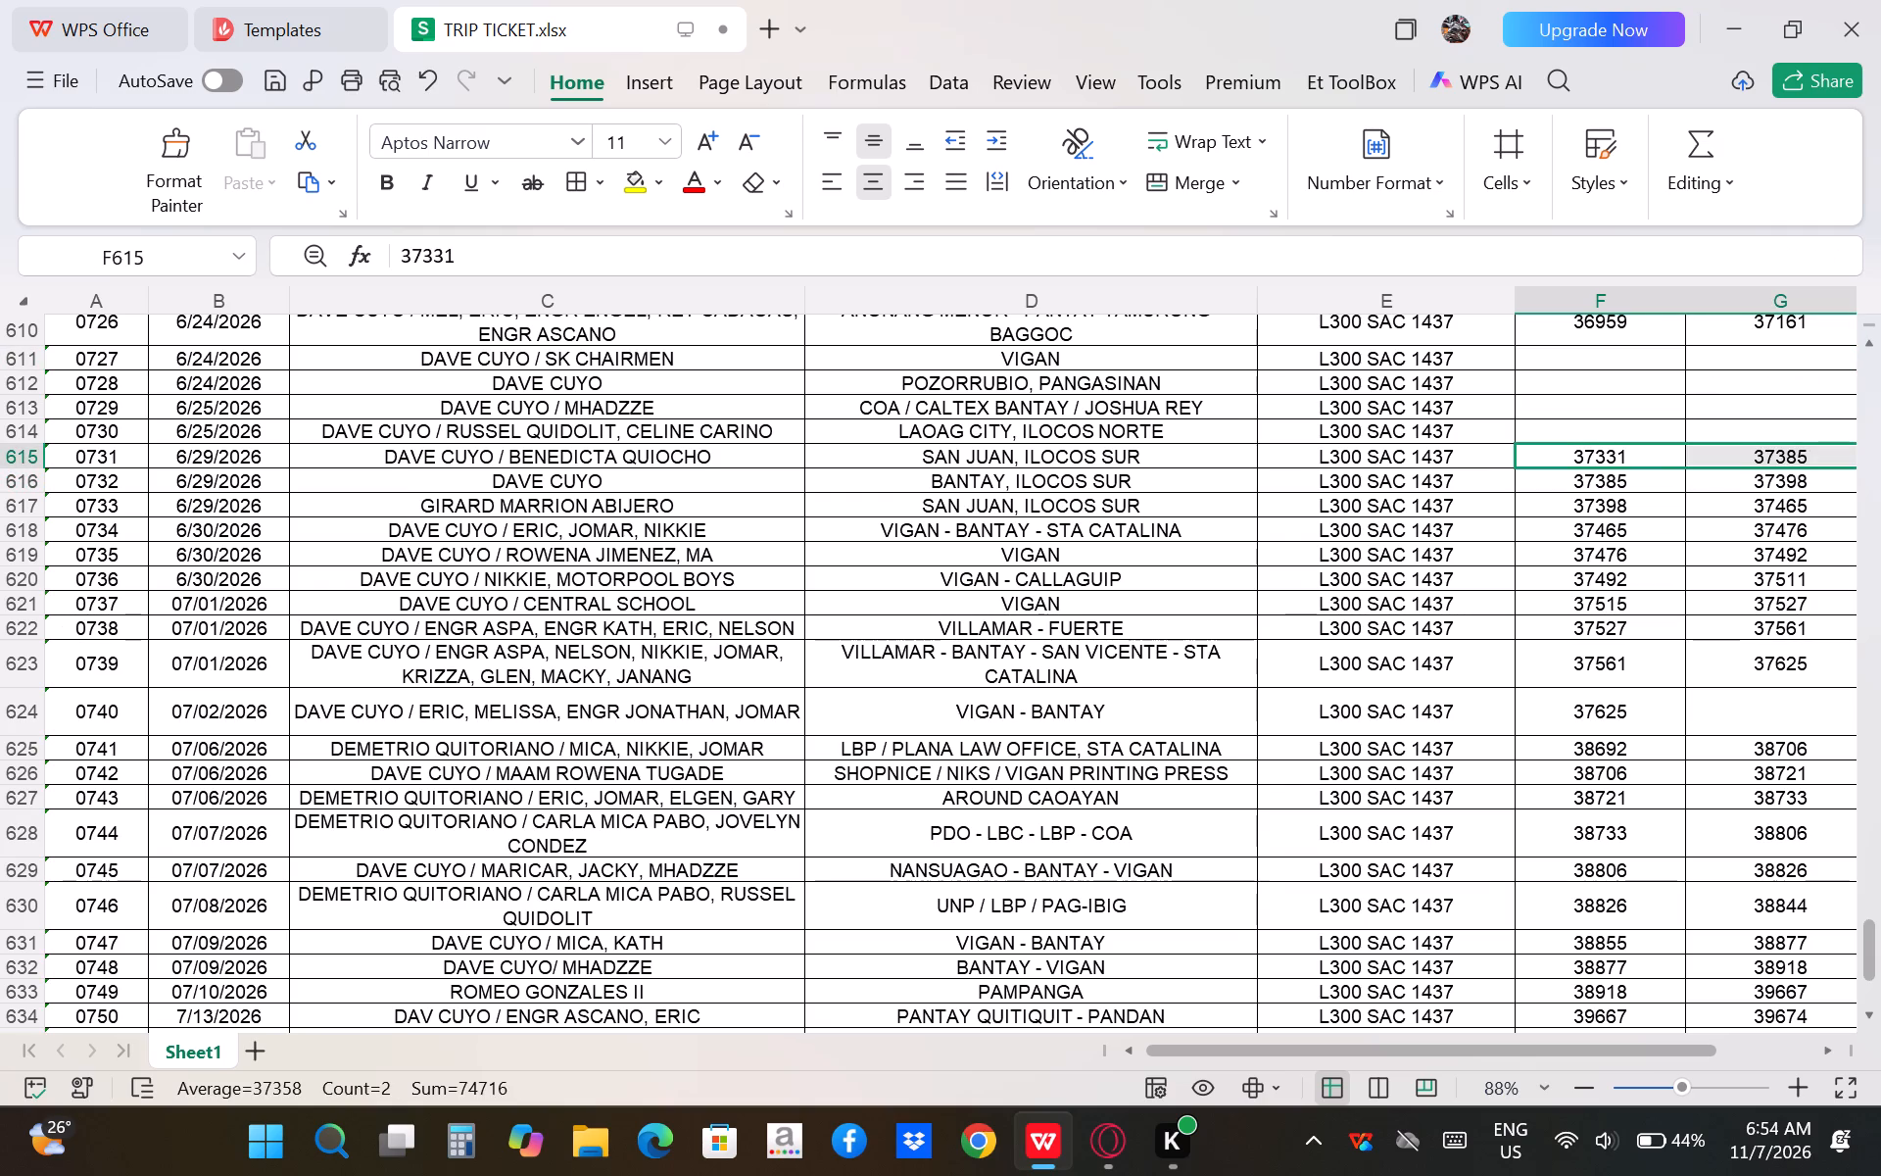
scroll(1625, 372, up, 2)
drag(1600, 485, 1711, 482)
key(ctrl+x)
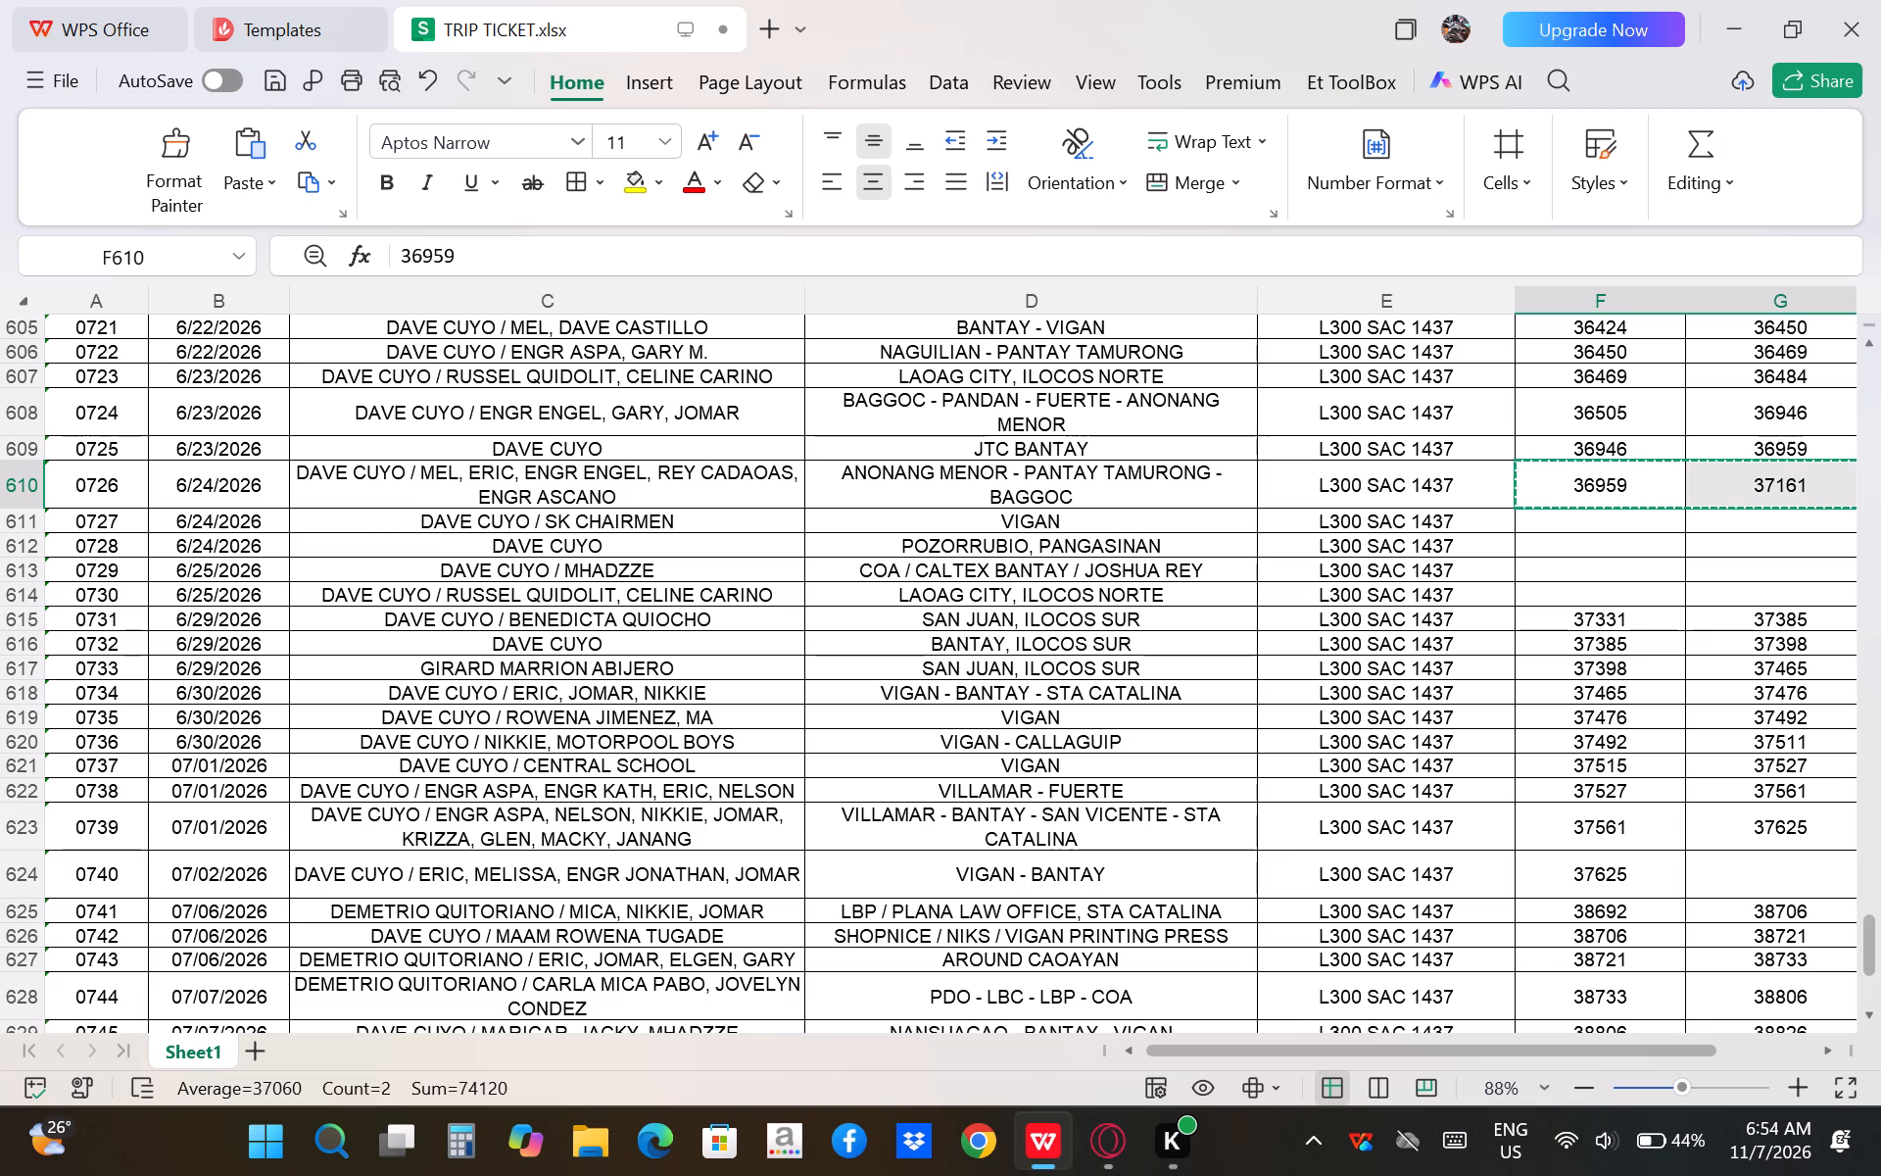
click(1581, 602)
key(Return)
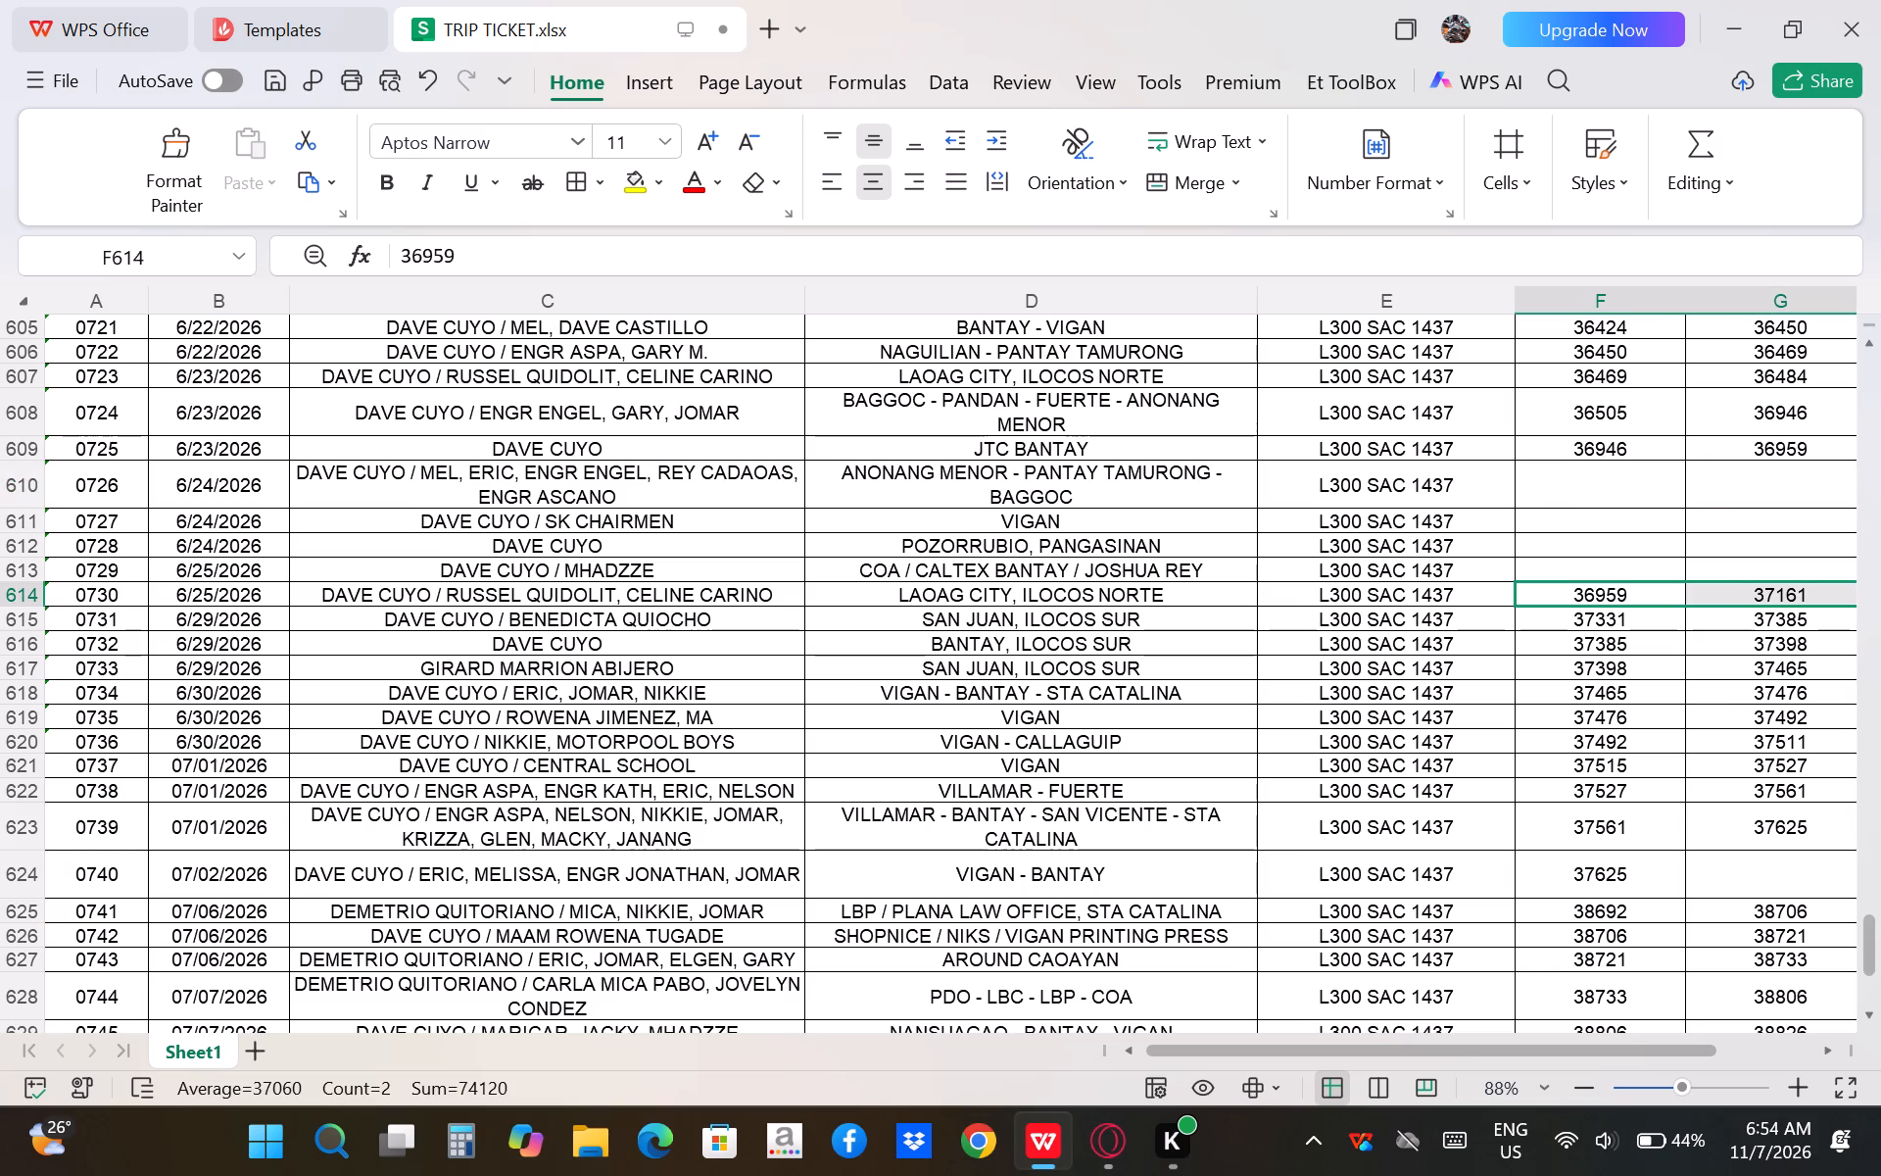
drag(1620, 442, 1675, 451)
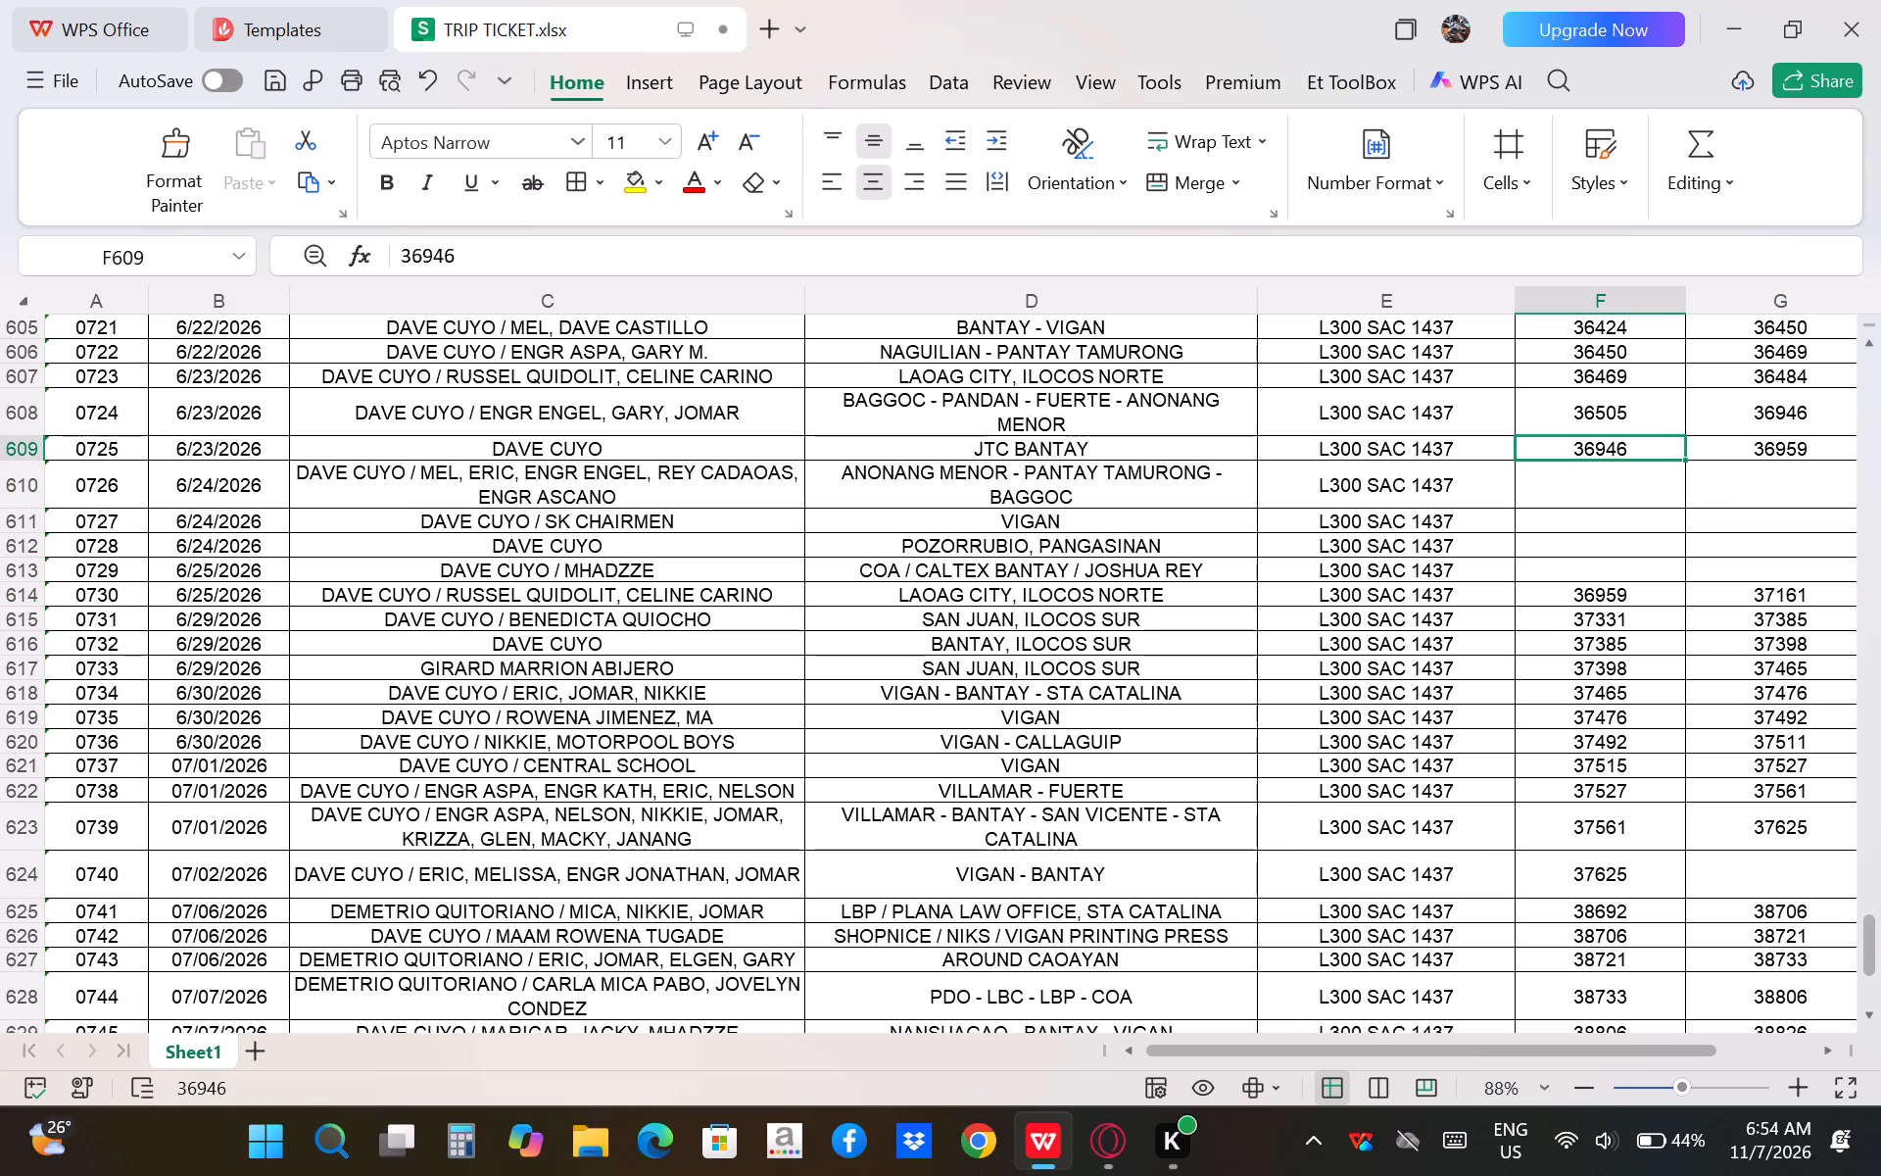
drag(1675, 451, 1701, 449)
key(ctrl+x)
click(1598, 582)
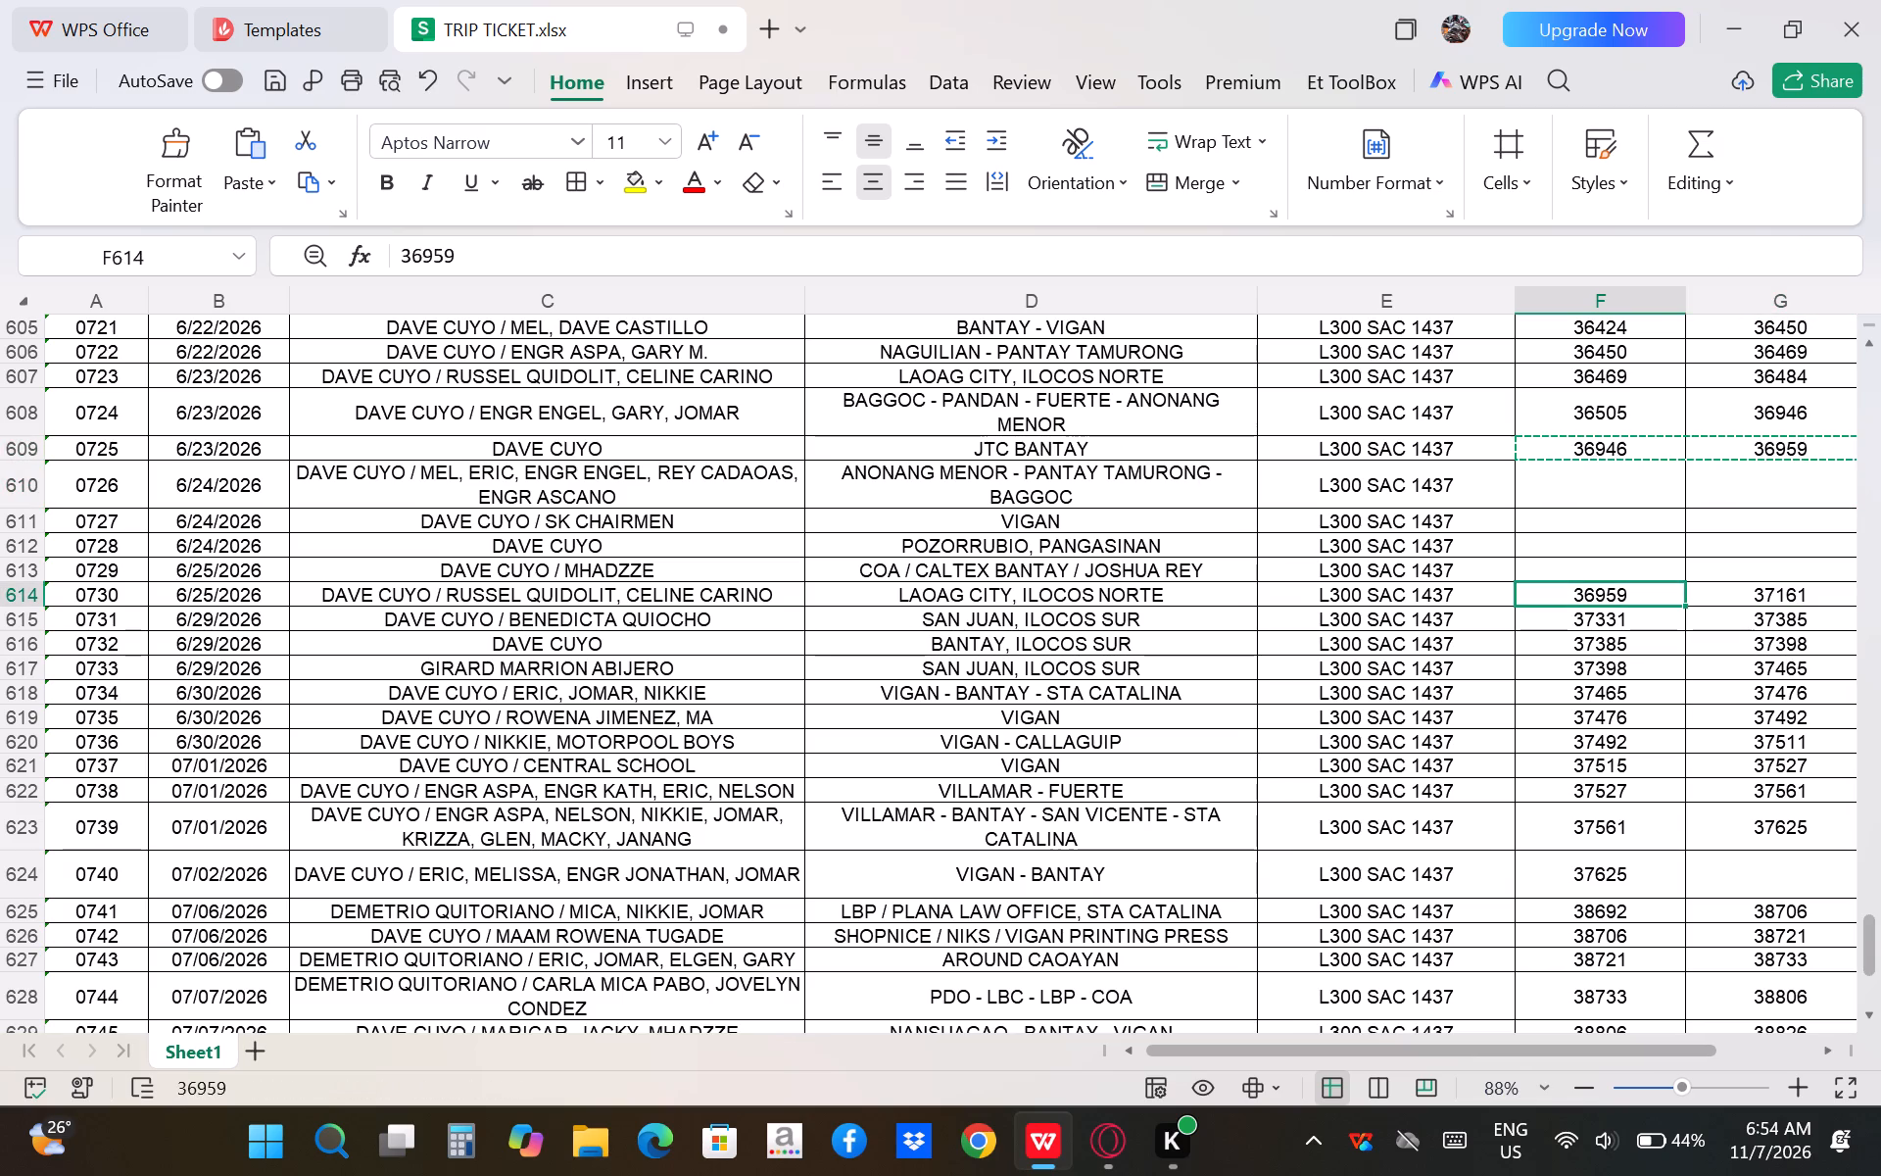
key(Up)
key(Return)
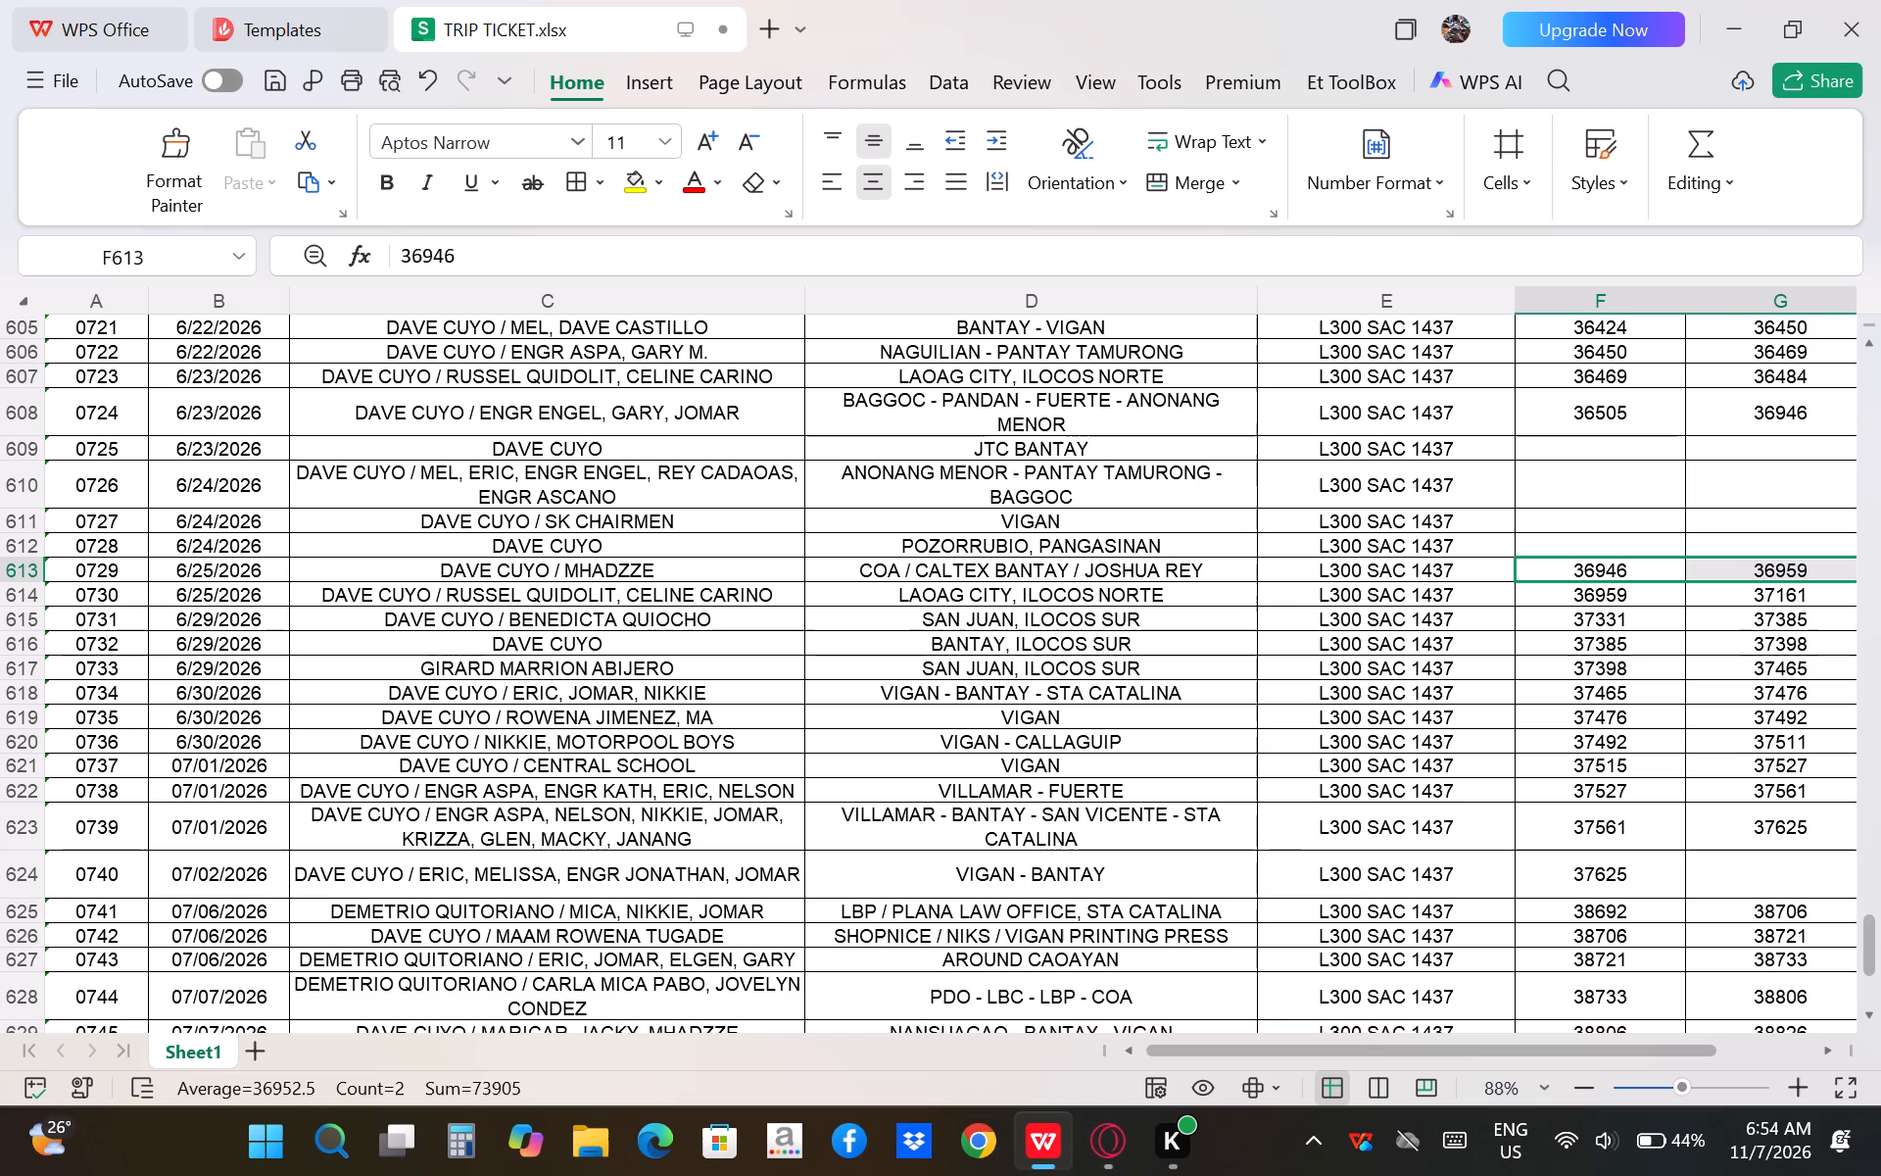
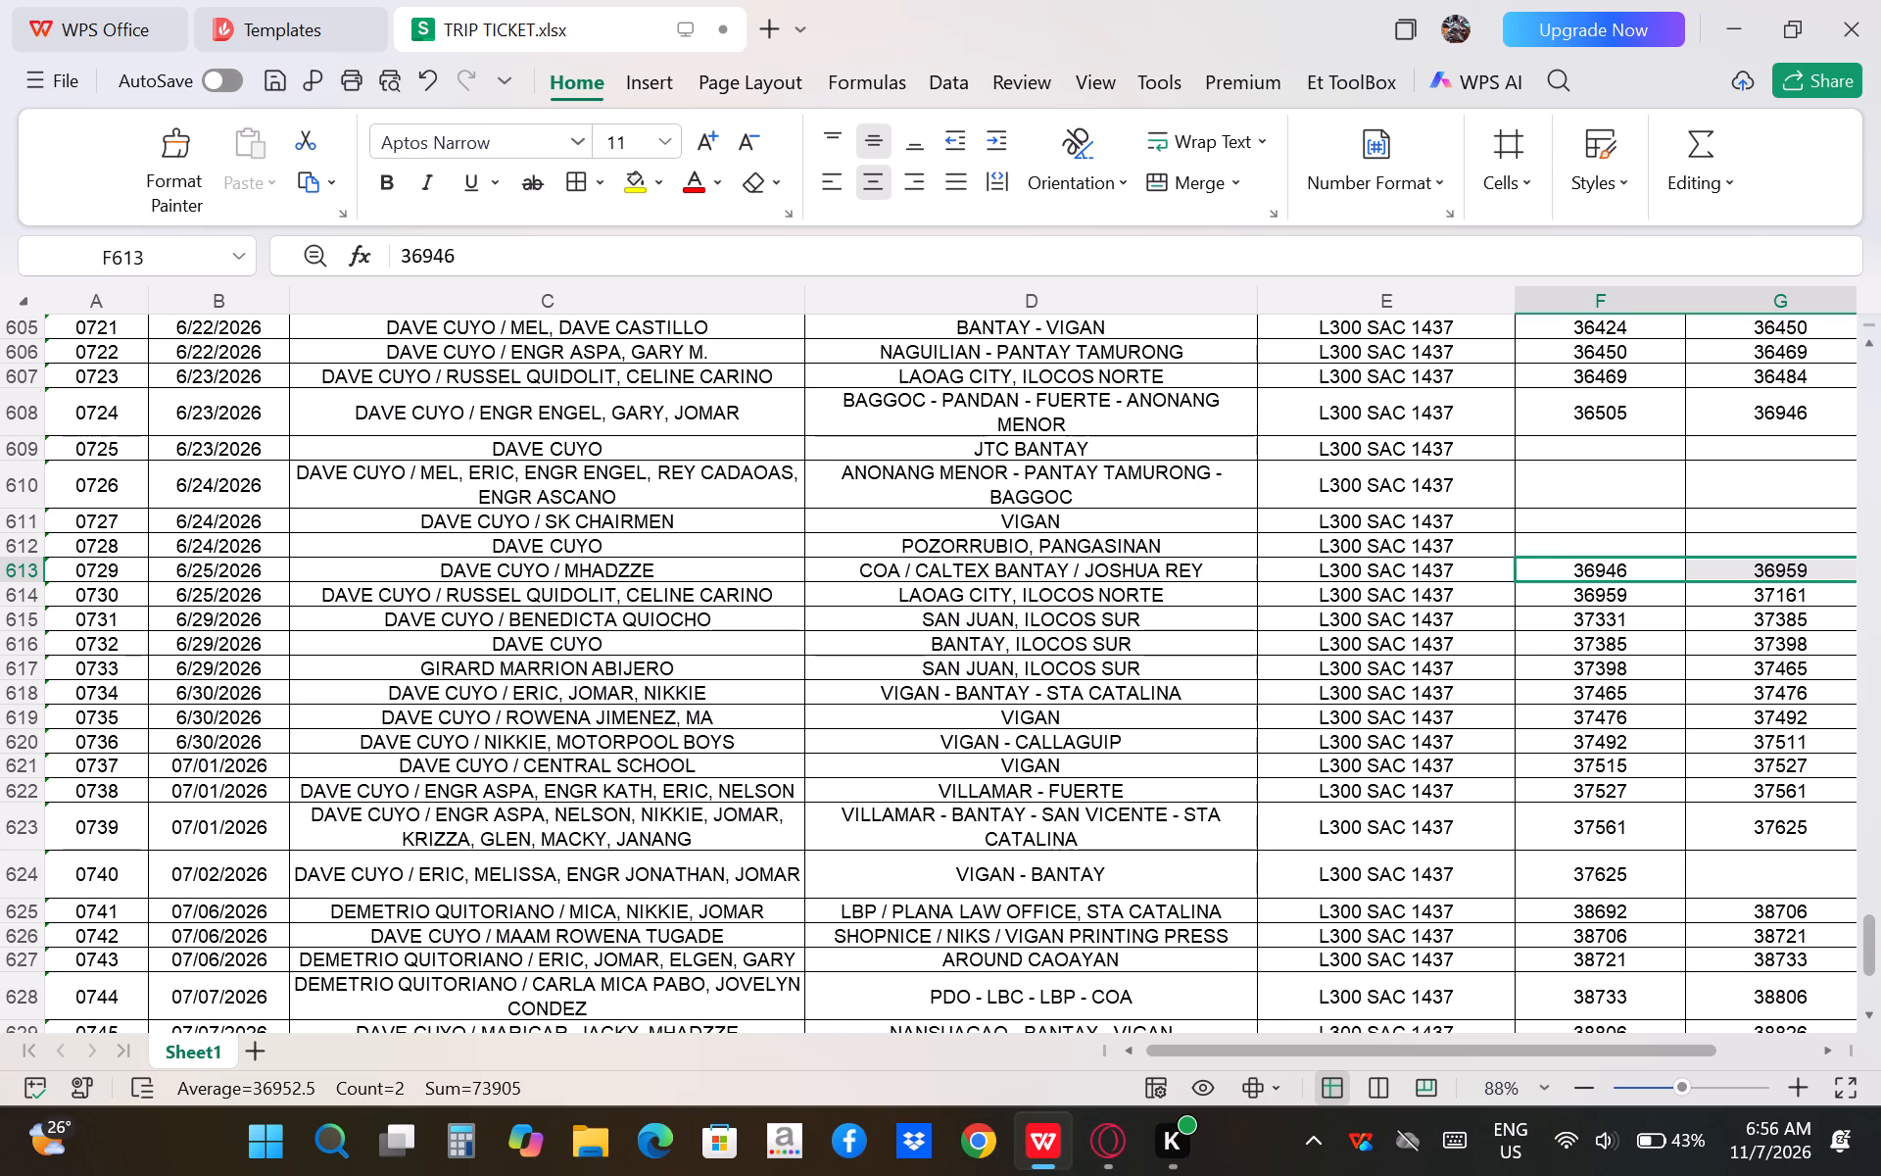
Move the value pair from F608:G608 to F612:G612, the POZORRUBIO, PANGASINAN trip with ticket 0728.
drag(1624, 417, 1723, 413)
key(ctrl+x)
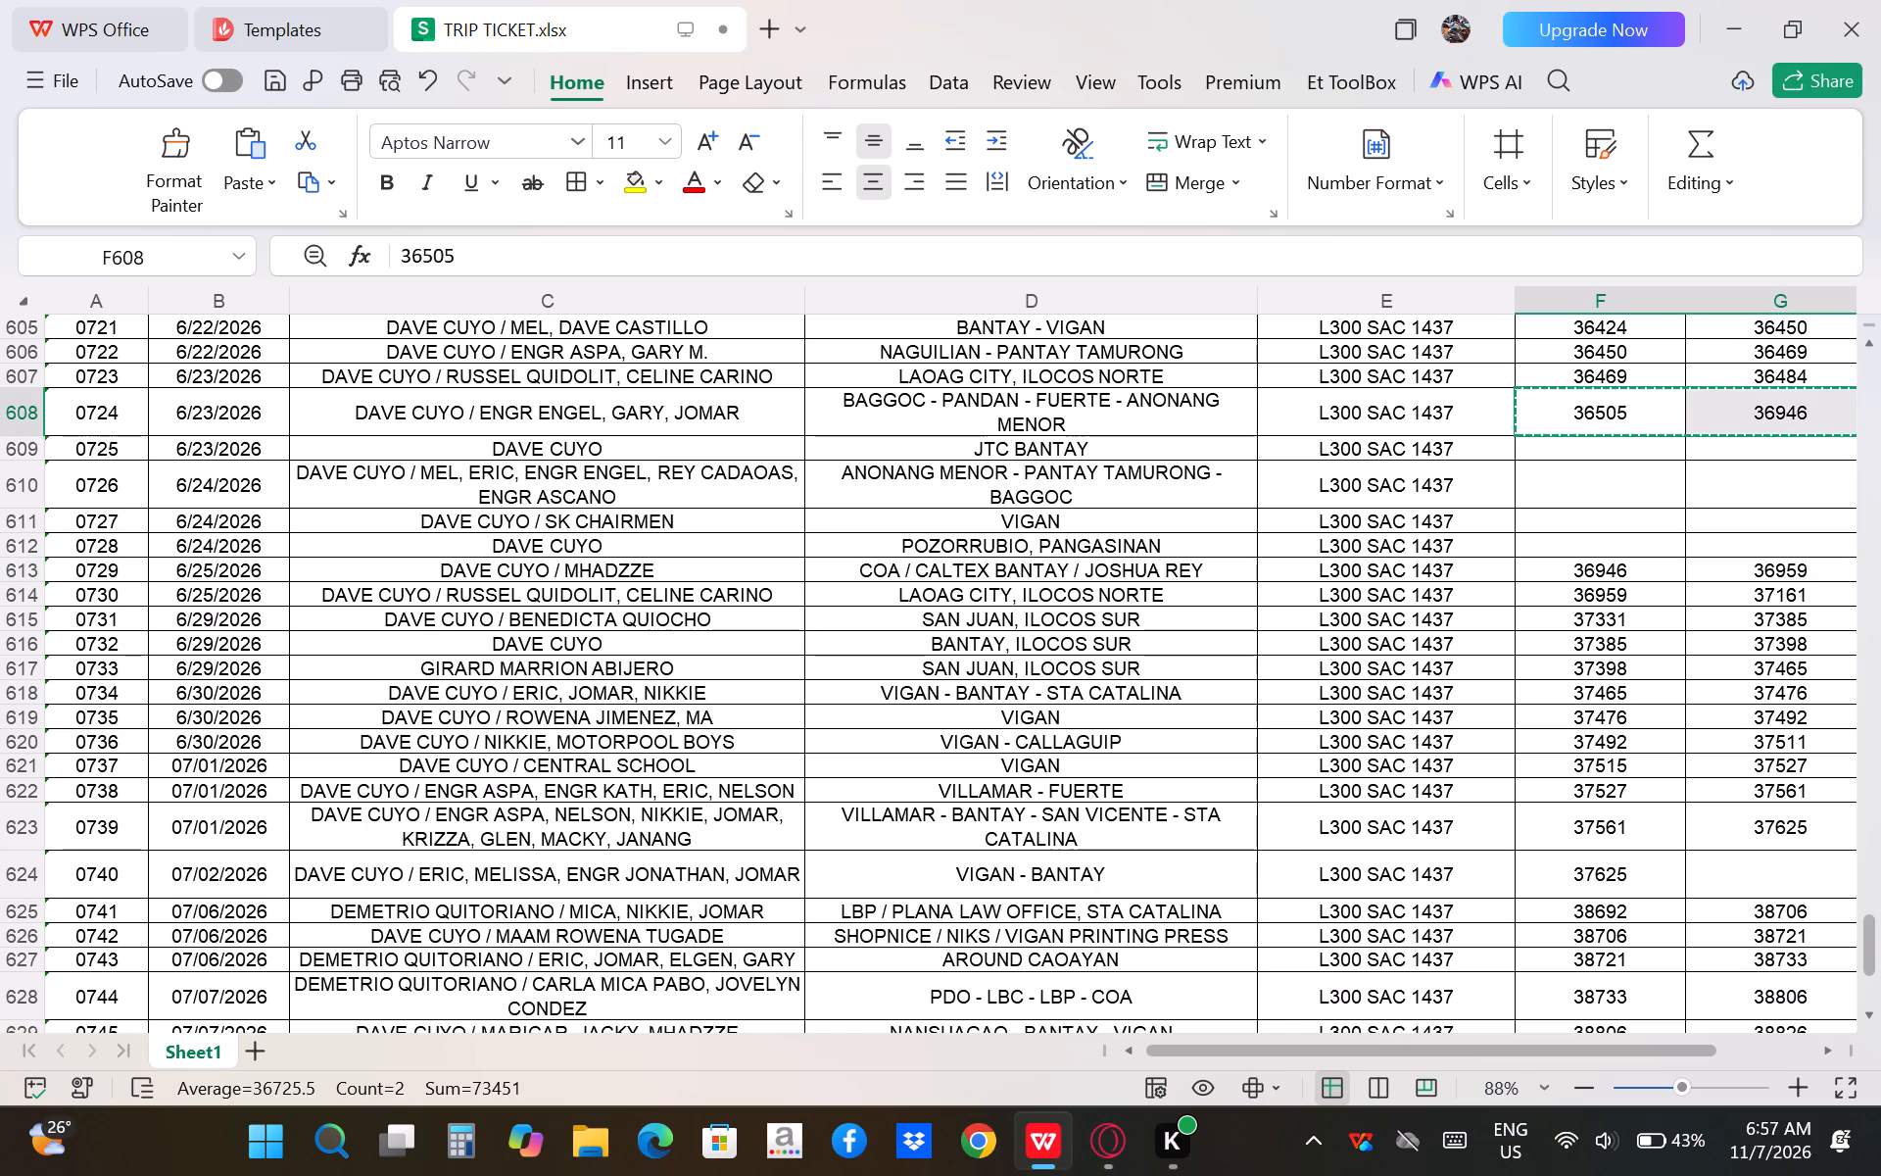
click(1573, 557)
key(Return)
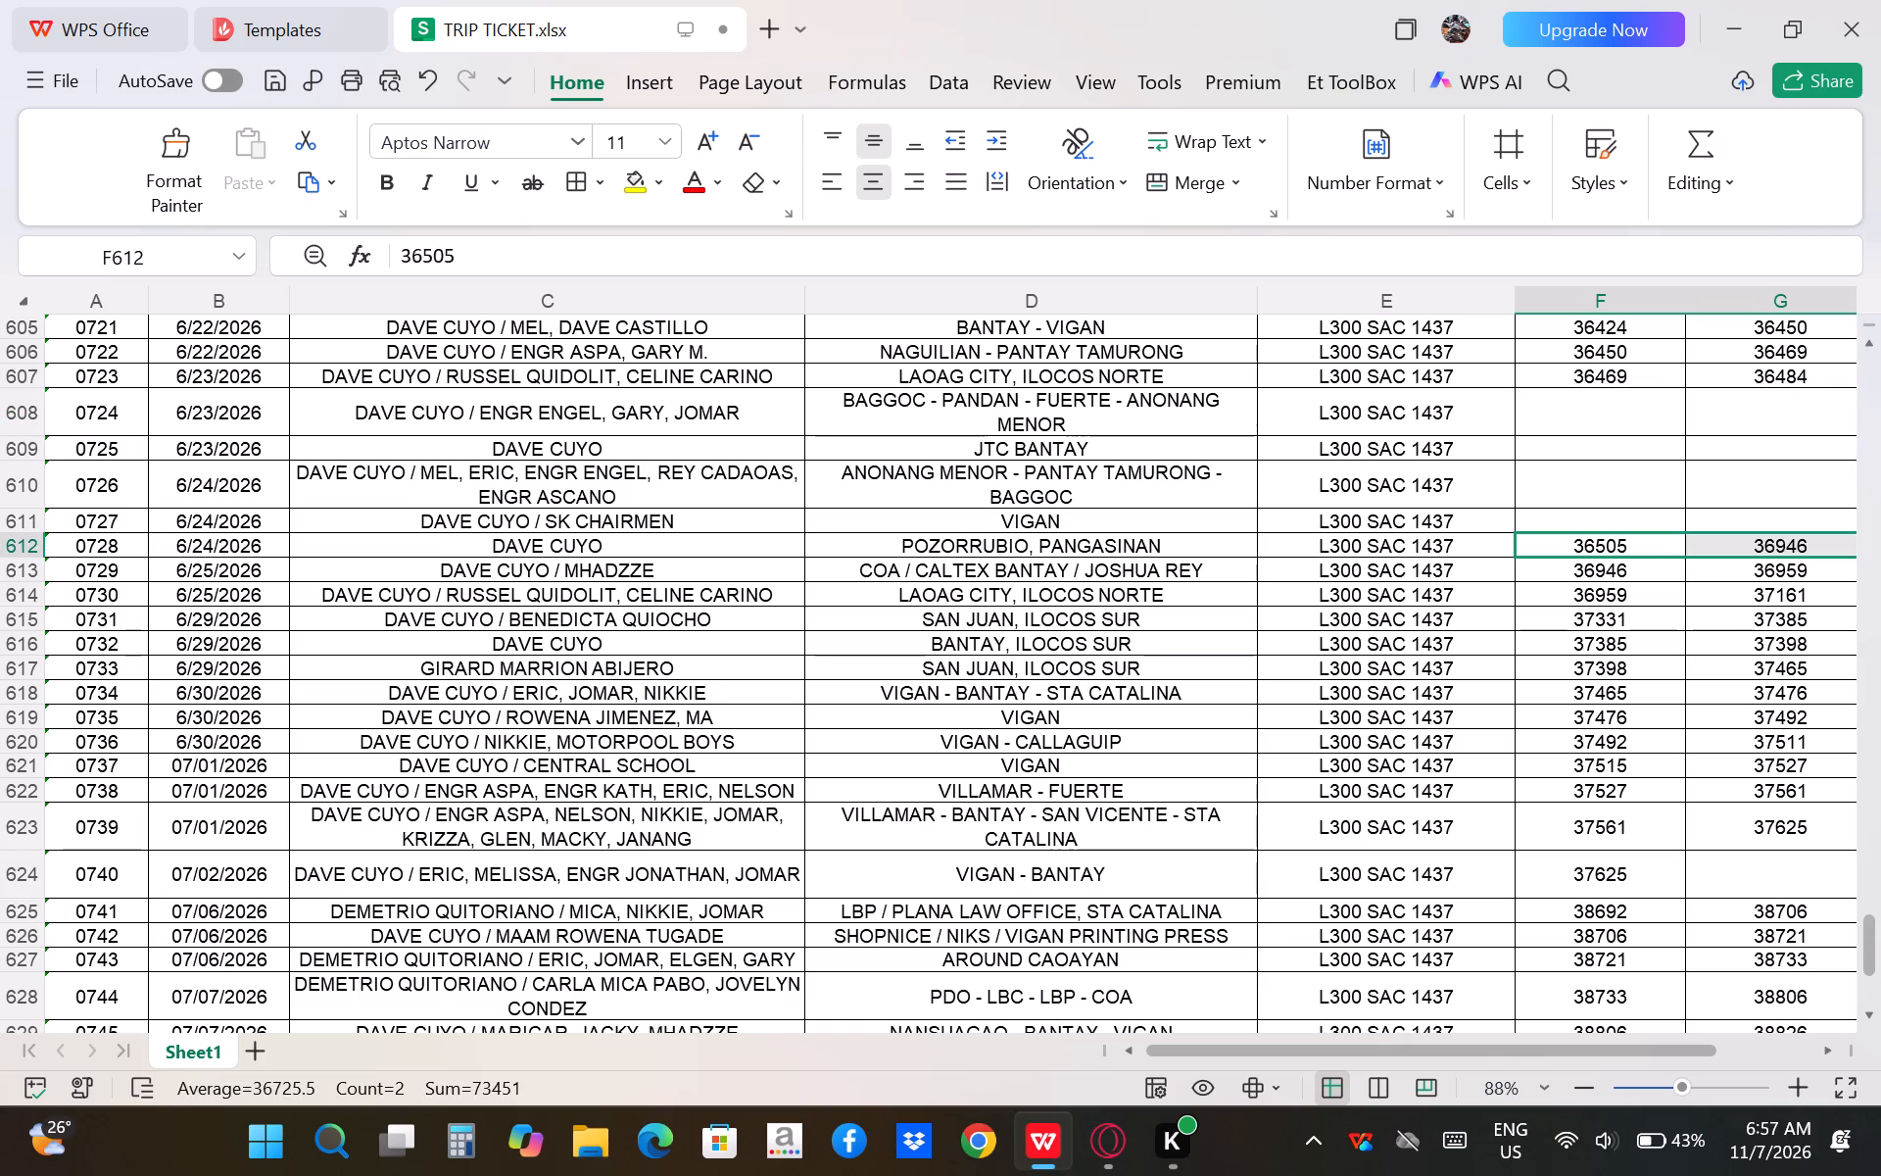
Move the value pair from F607:G607 to F611:G611, the VIGAN trip with ticket 0727.
click(1642, 390)
drag(1644, 378, 1725, 372)
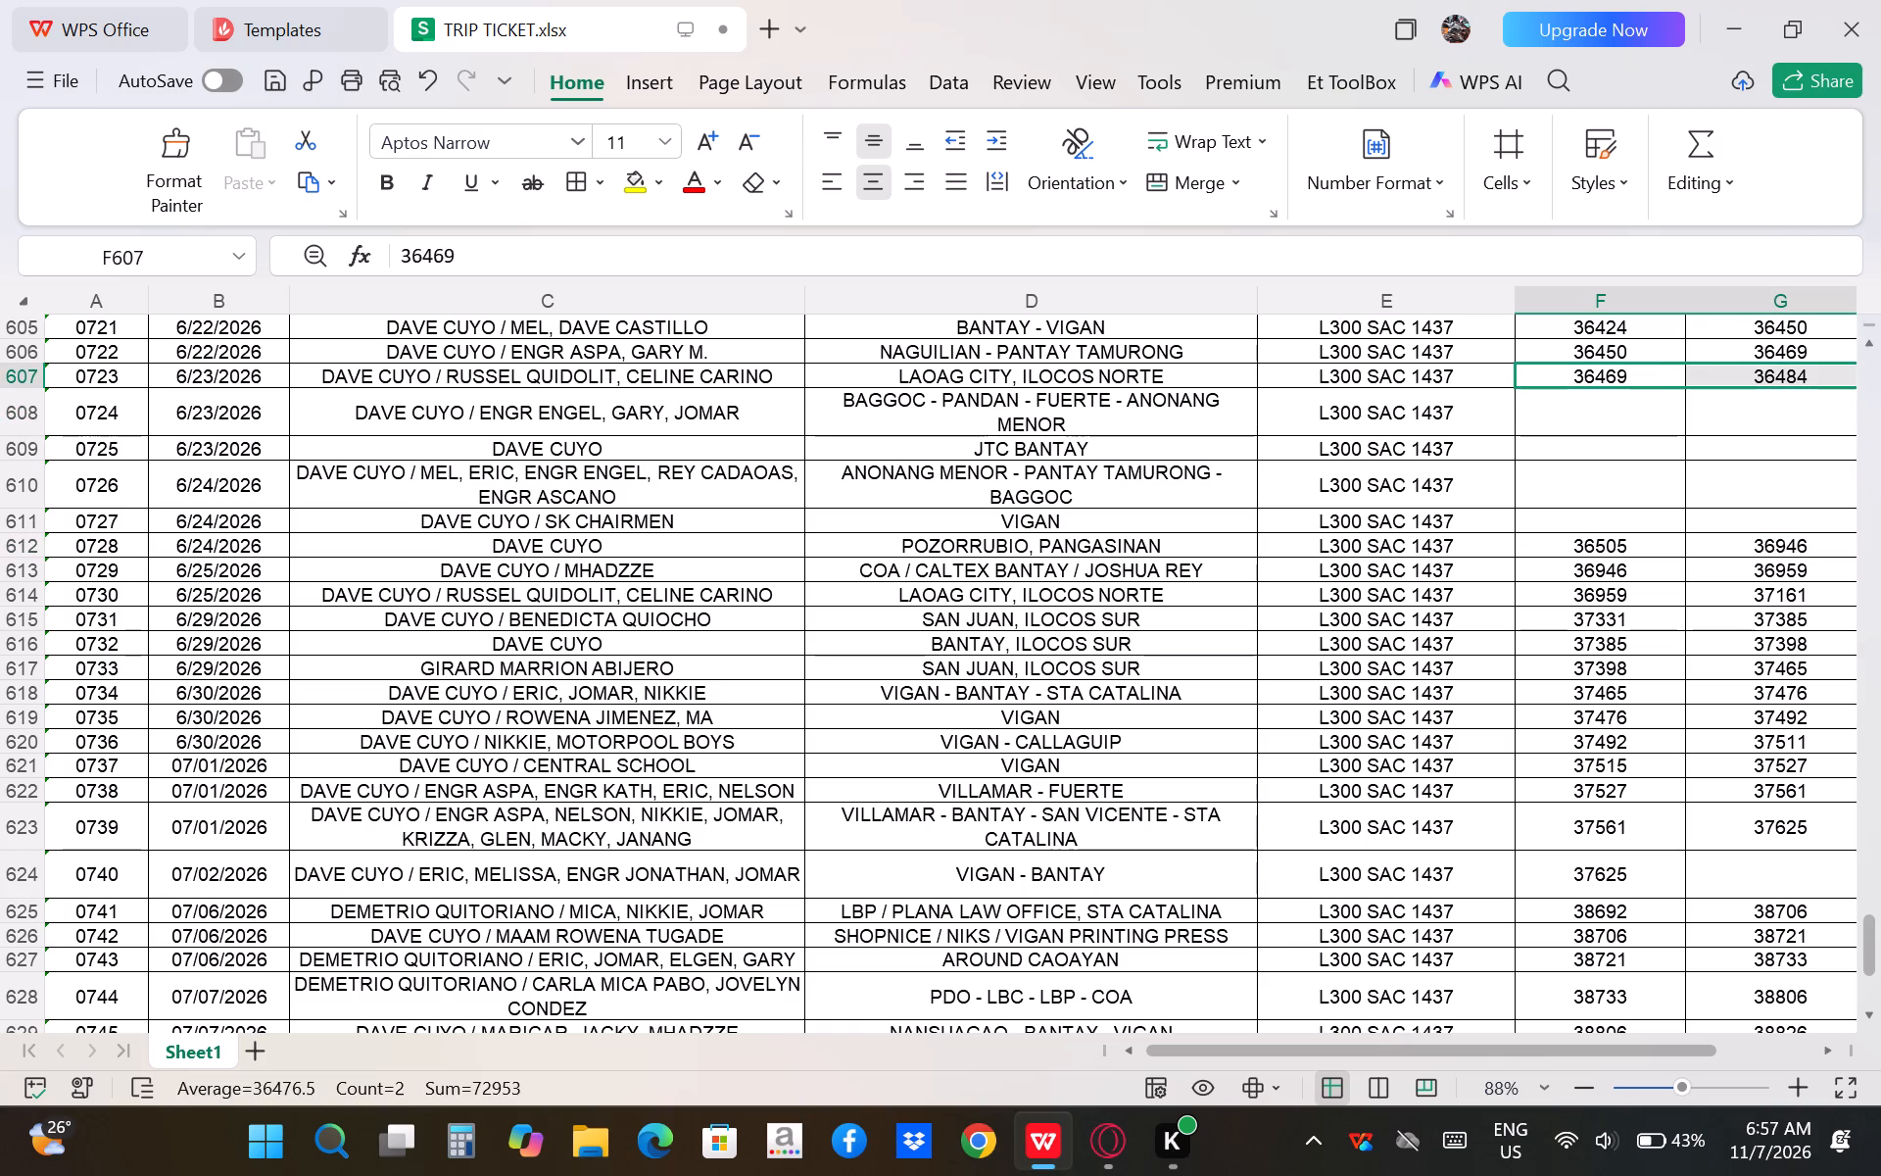
key(ctrl+x)
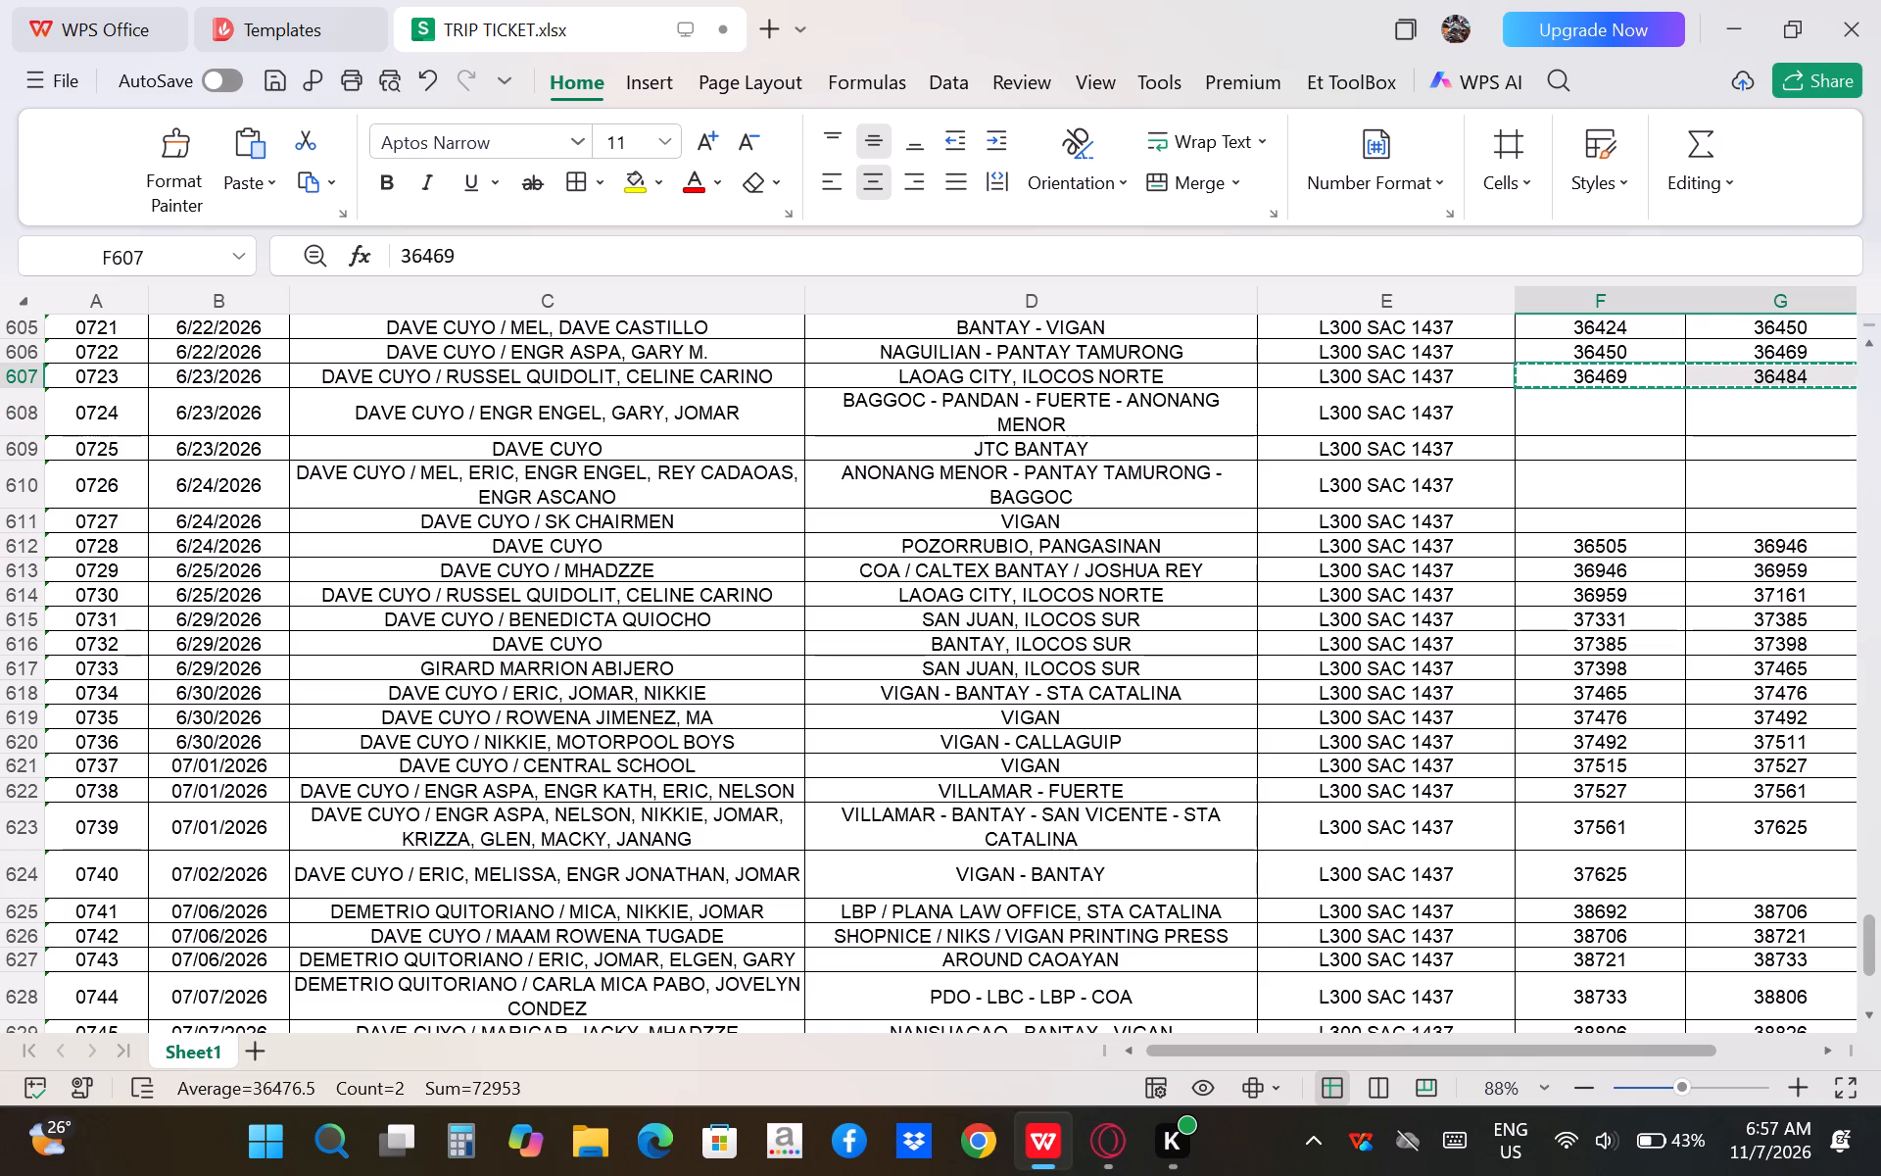
click(1566, 536)
click(1560, 525)
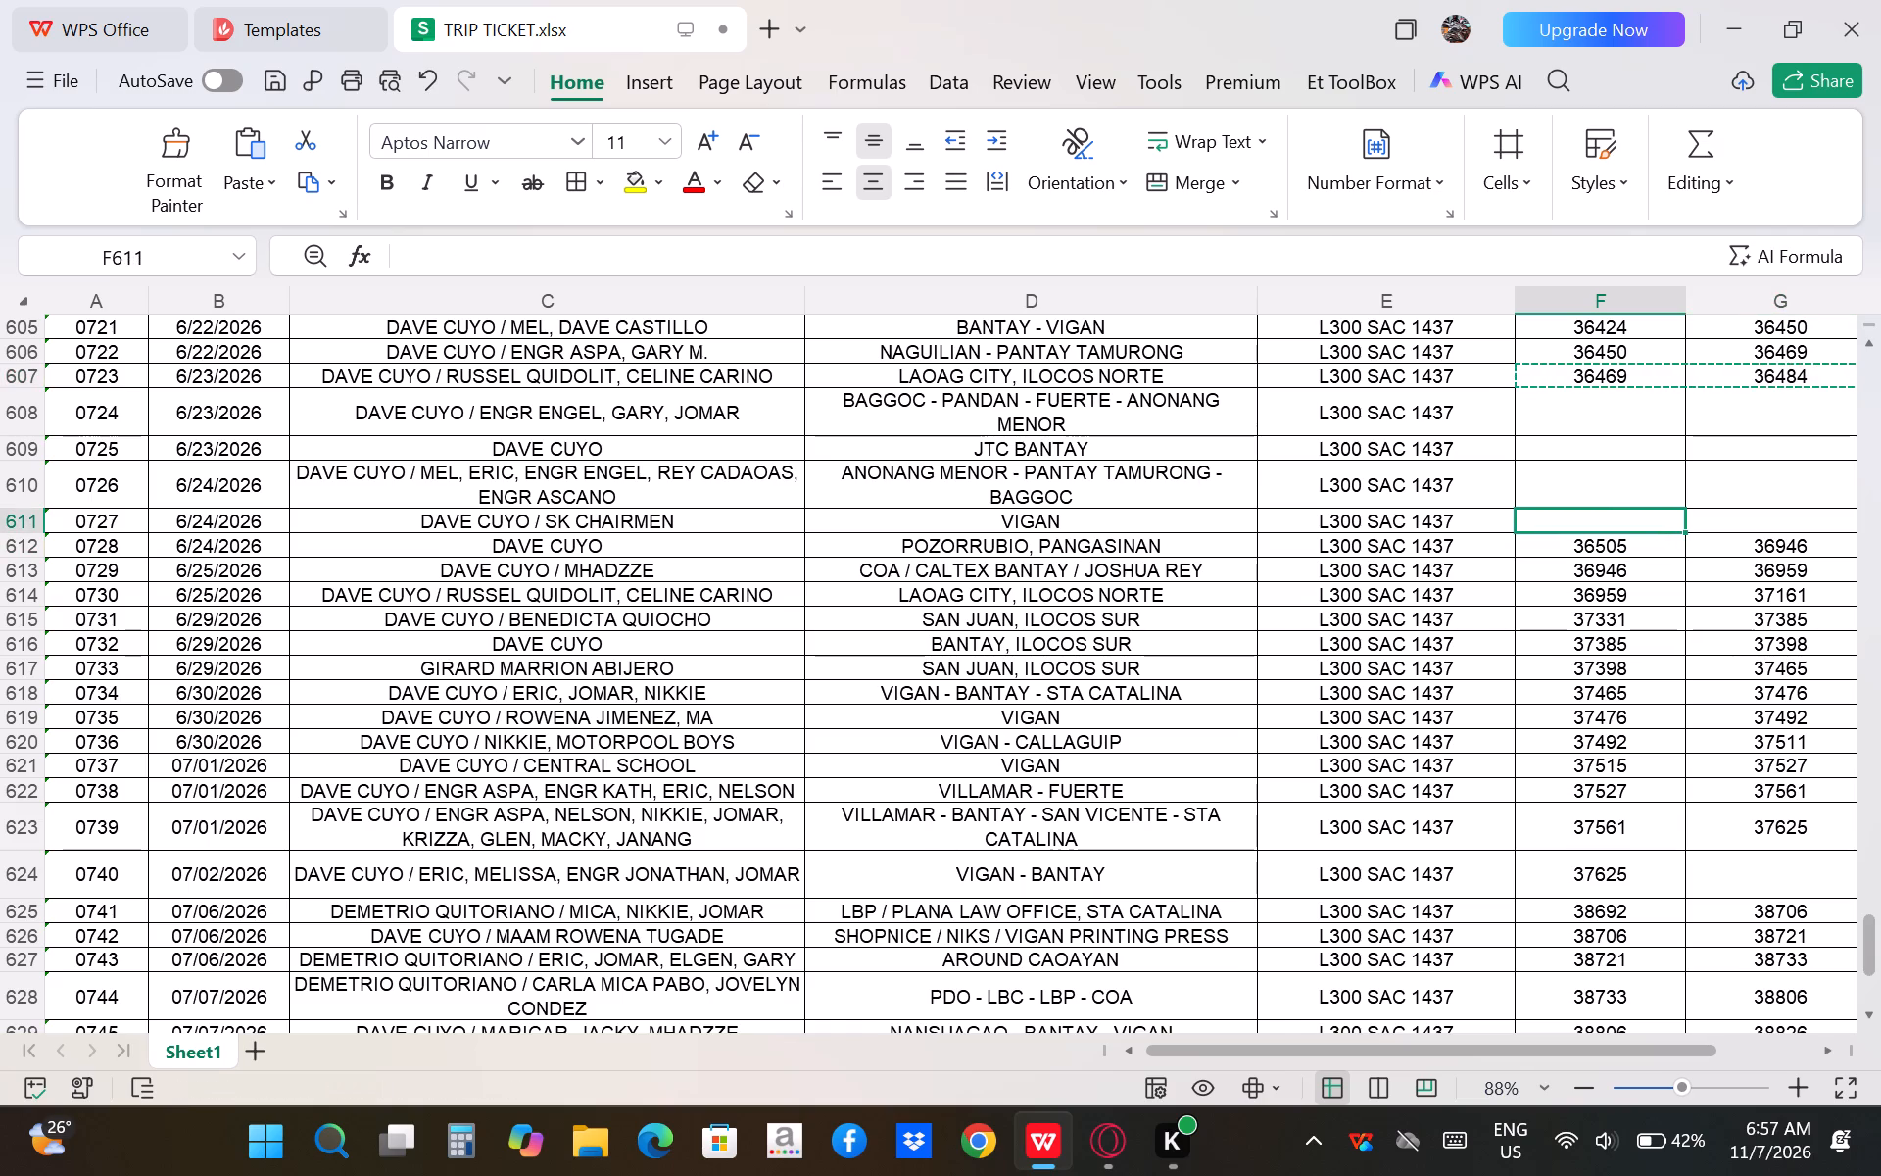
key(Return)
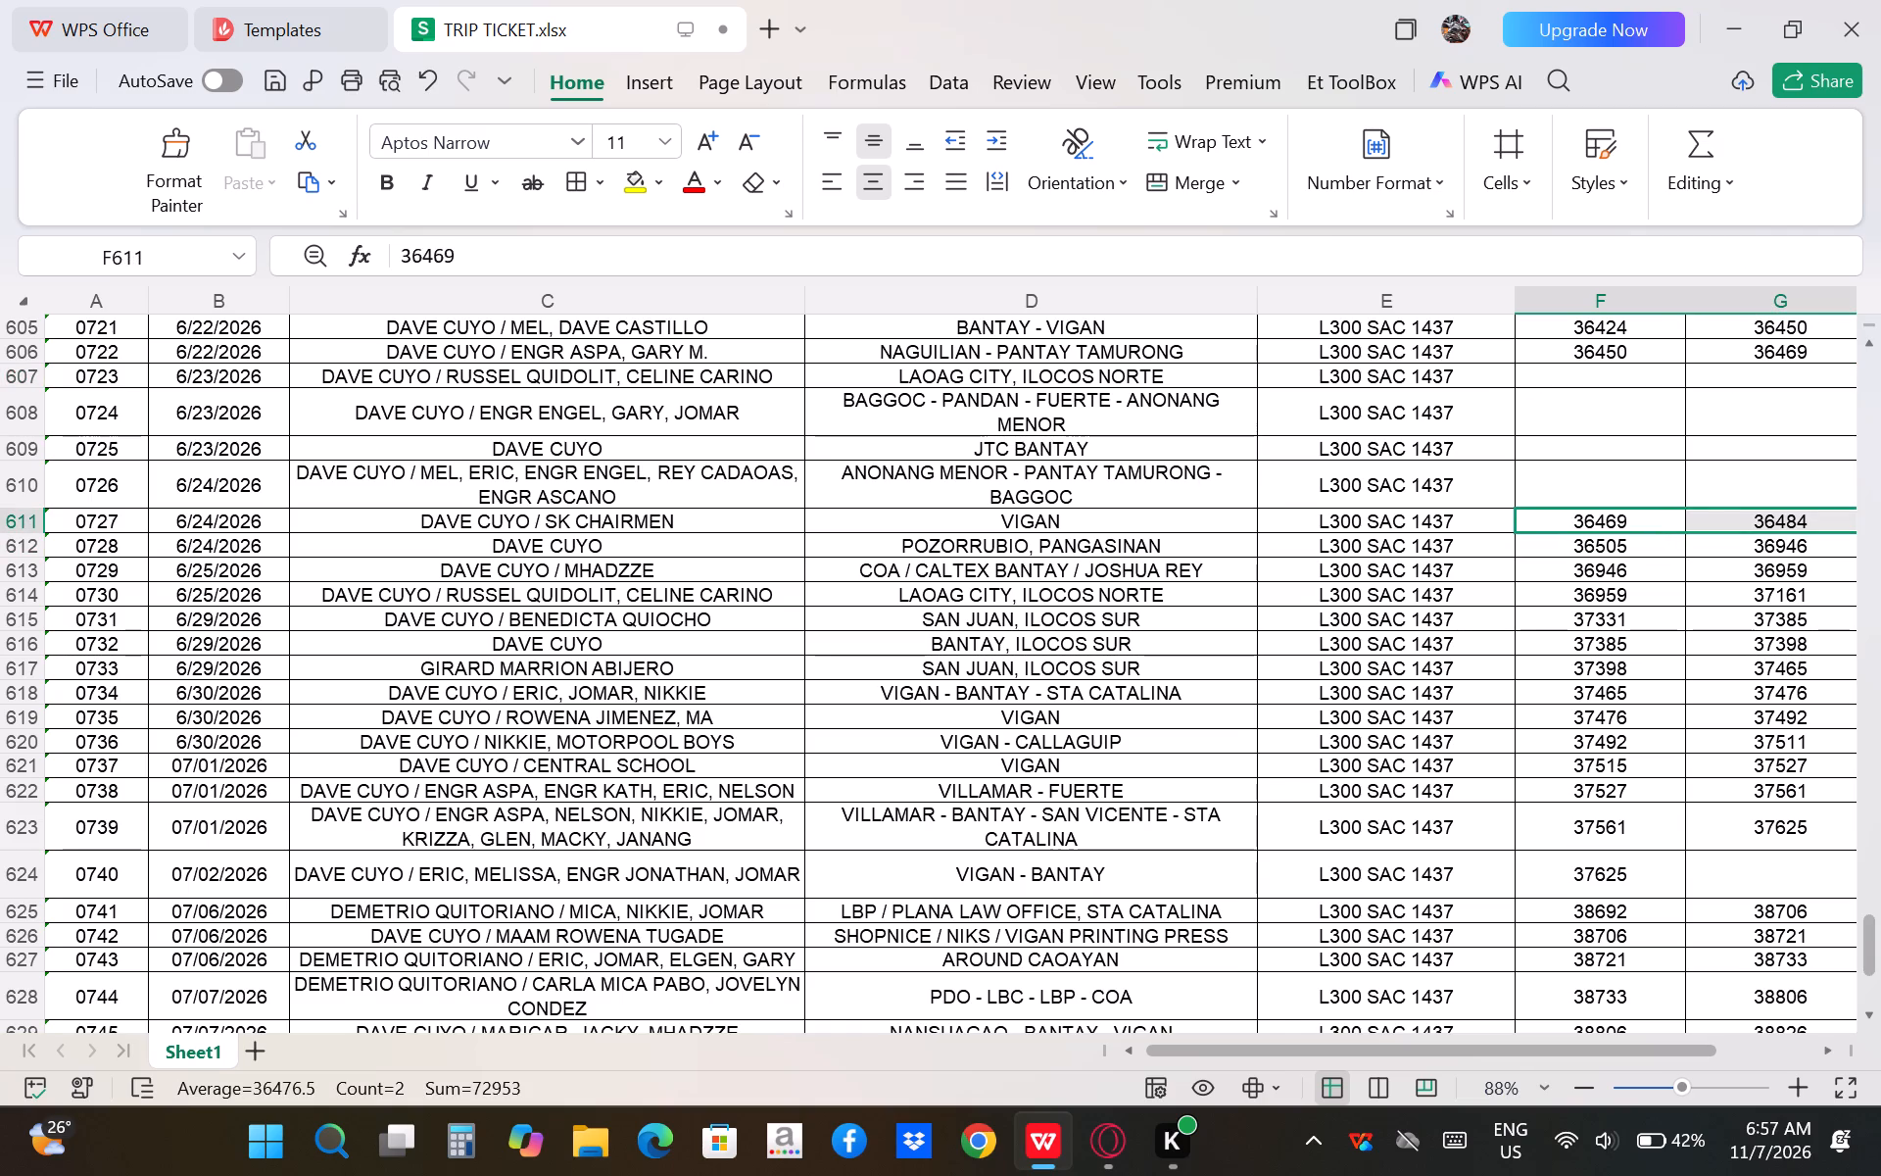
Move the value pair from F606:G606 to F610:G610, the ANONANG MENOR - PANTAY TAMURONG - BAGGOC trip with ticket 0726.
drag(1621, 349, 1748, 357)
key(ctrl+x)
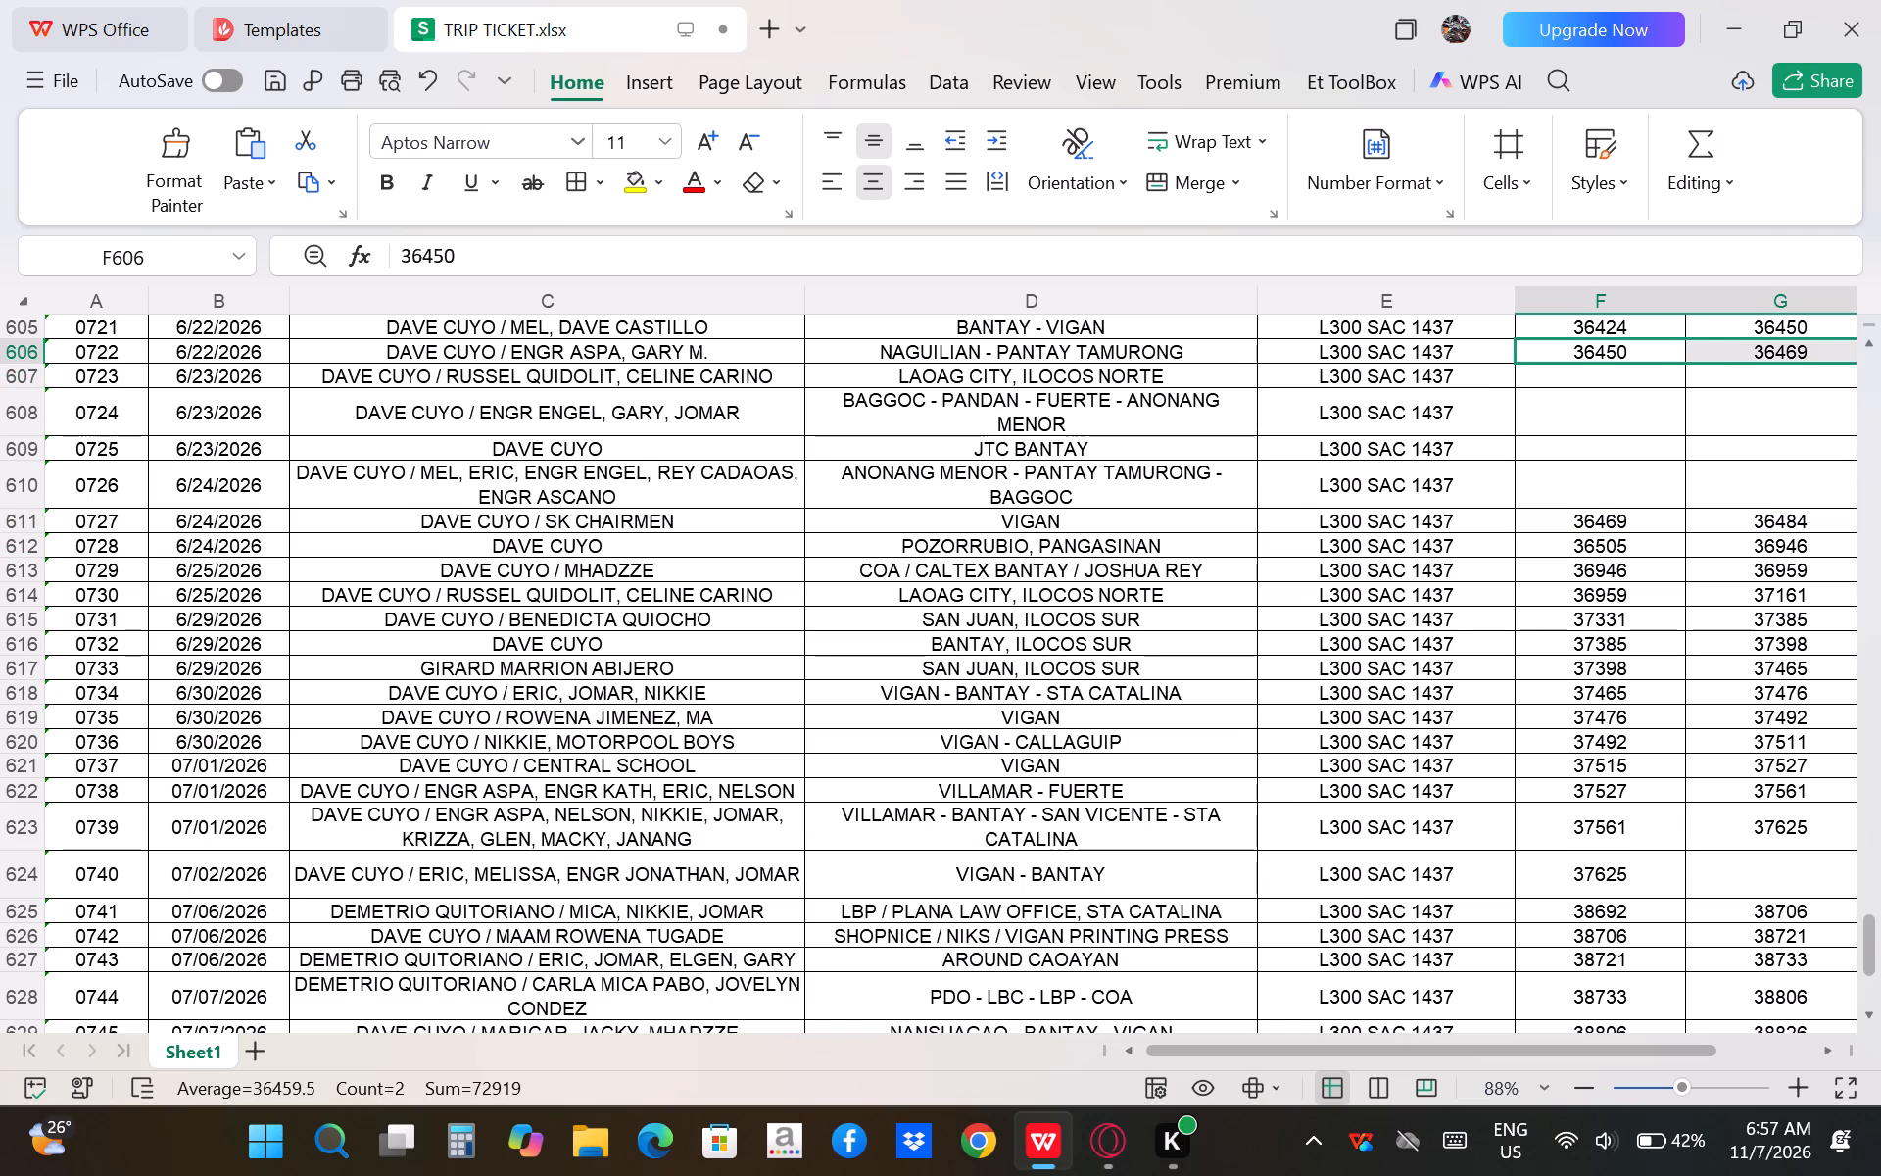
click(1592, 505)
key(Return)
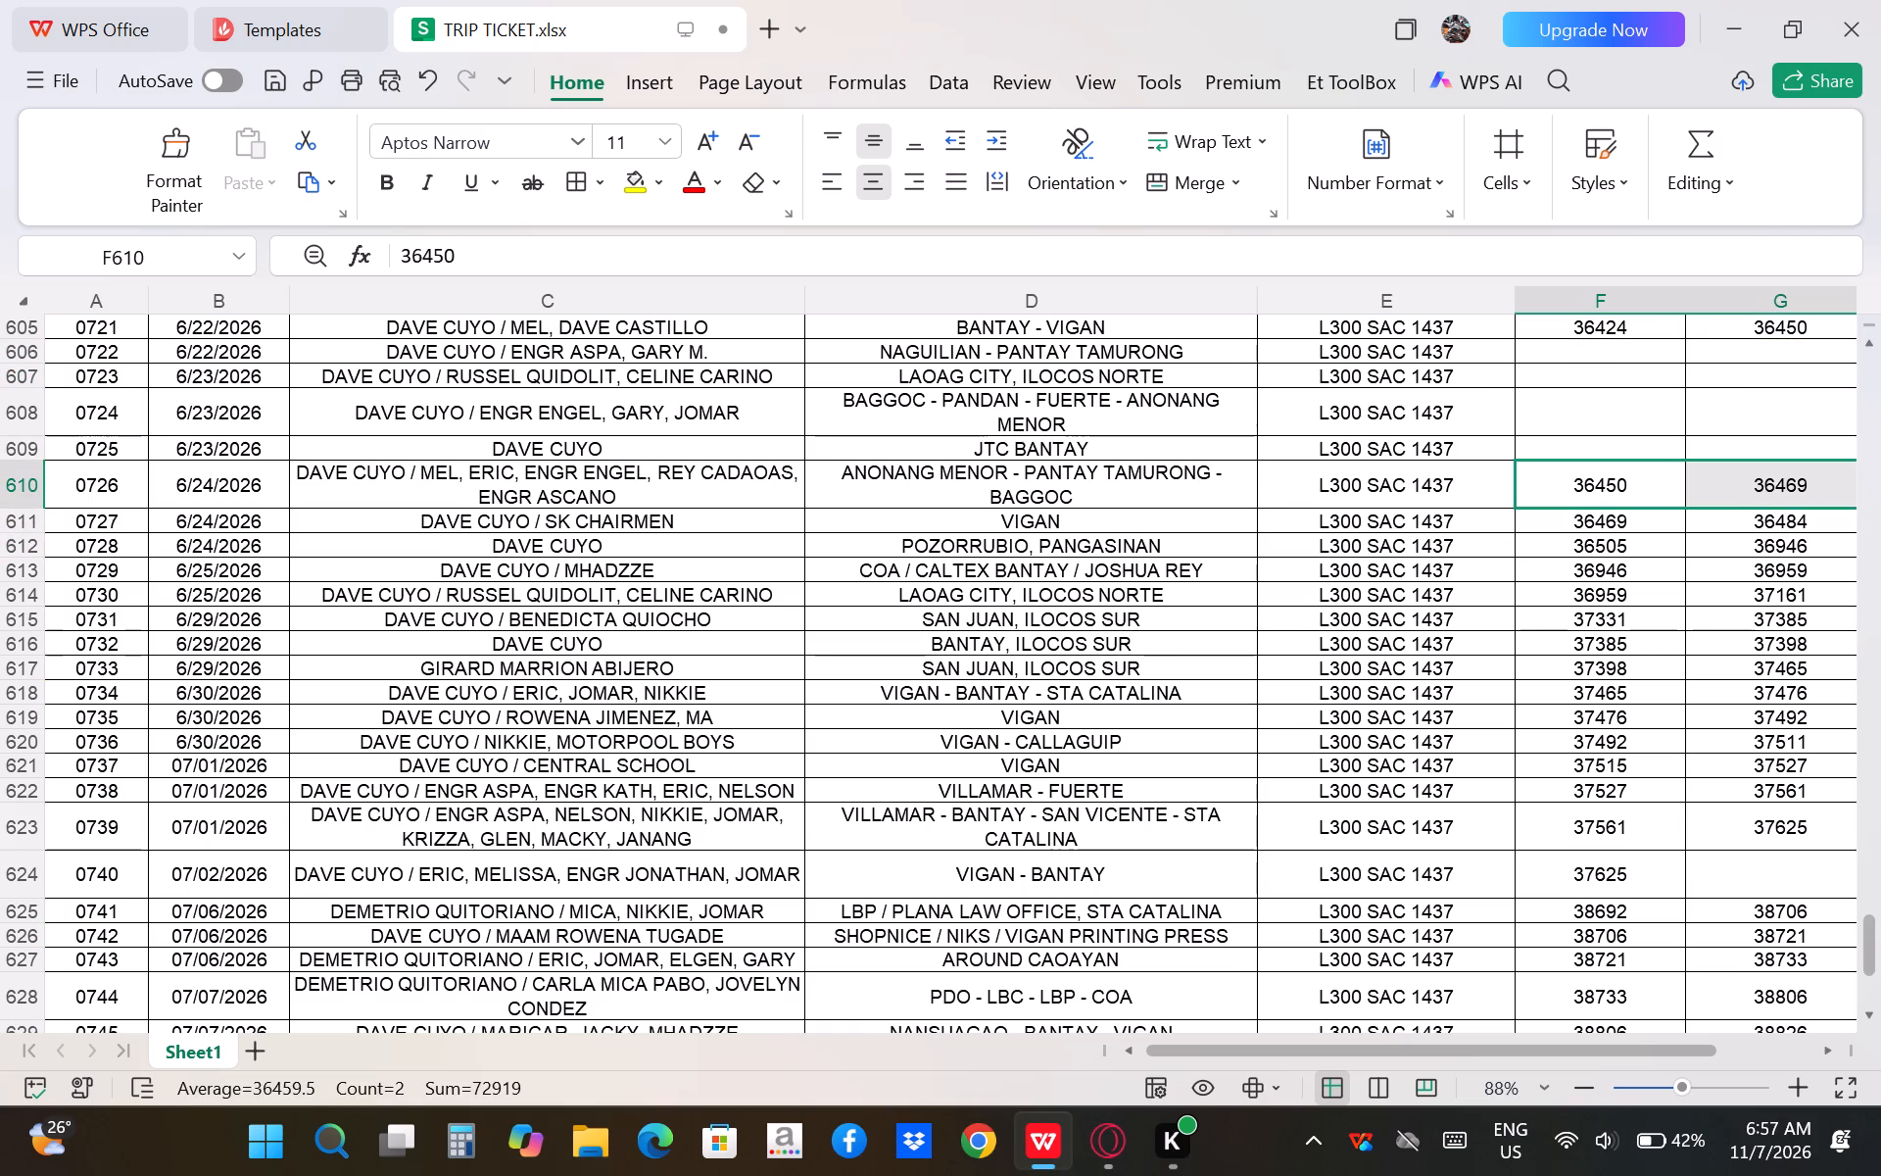
Move the value pair from F605:G605 to F609:G609, the JTC BANTAY trip with ticket 0725.
drag(1600, 339, 1649, 331)
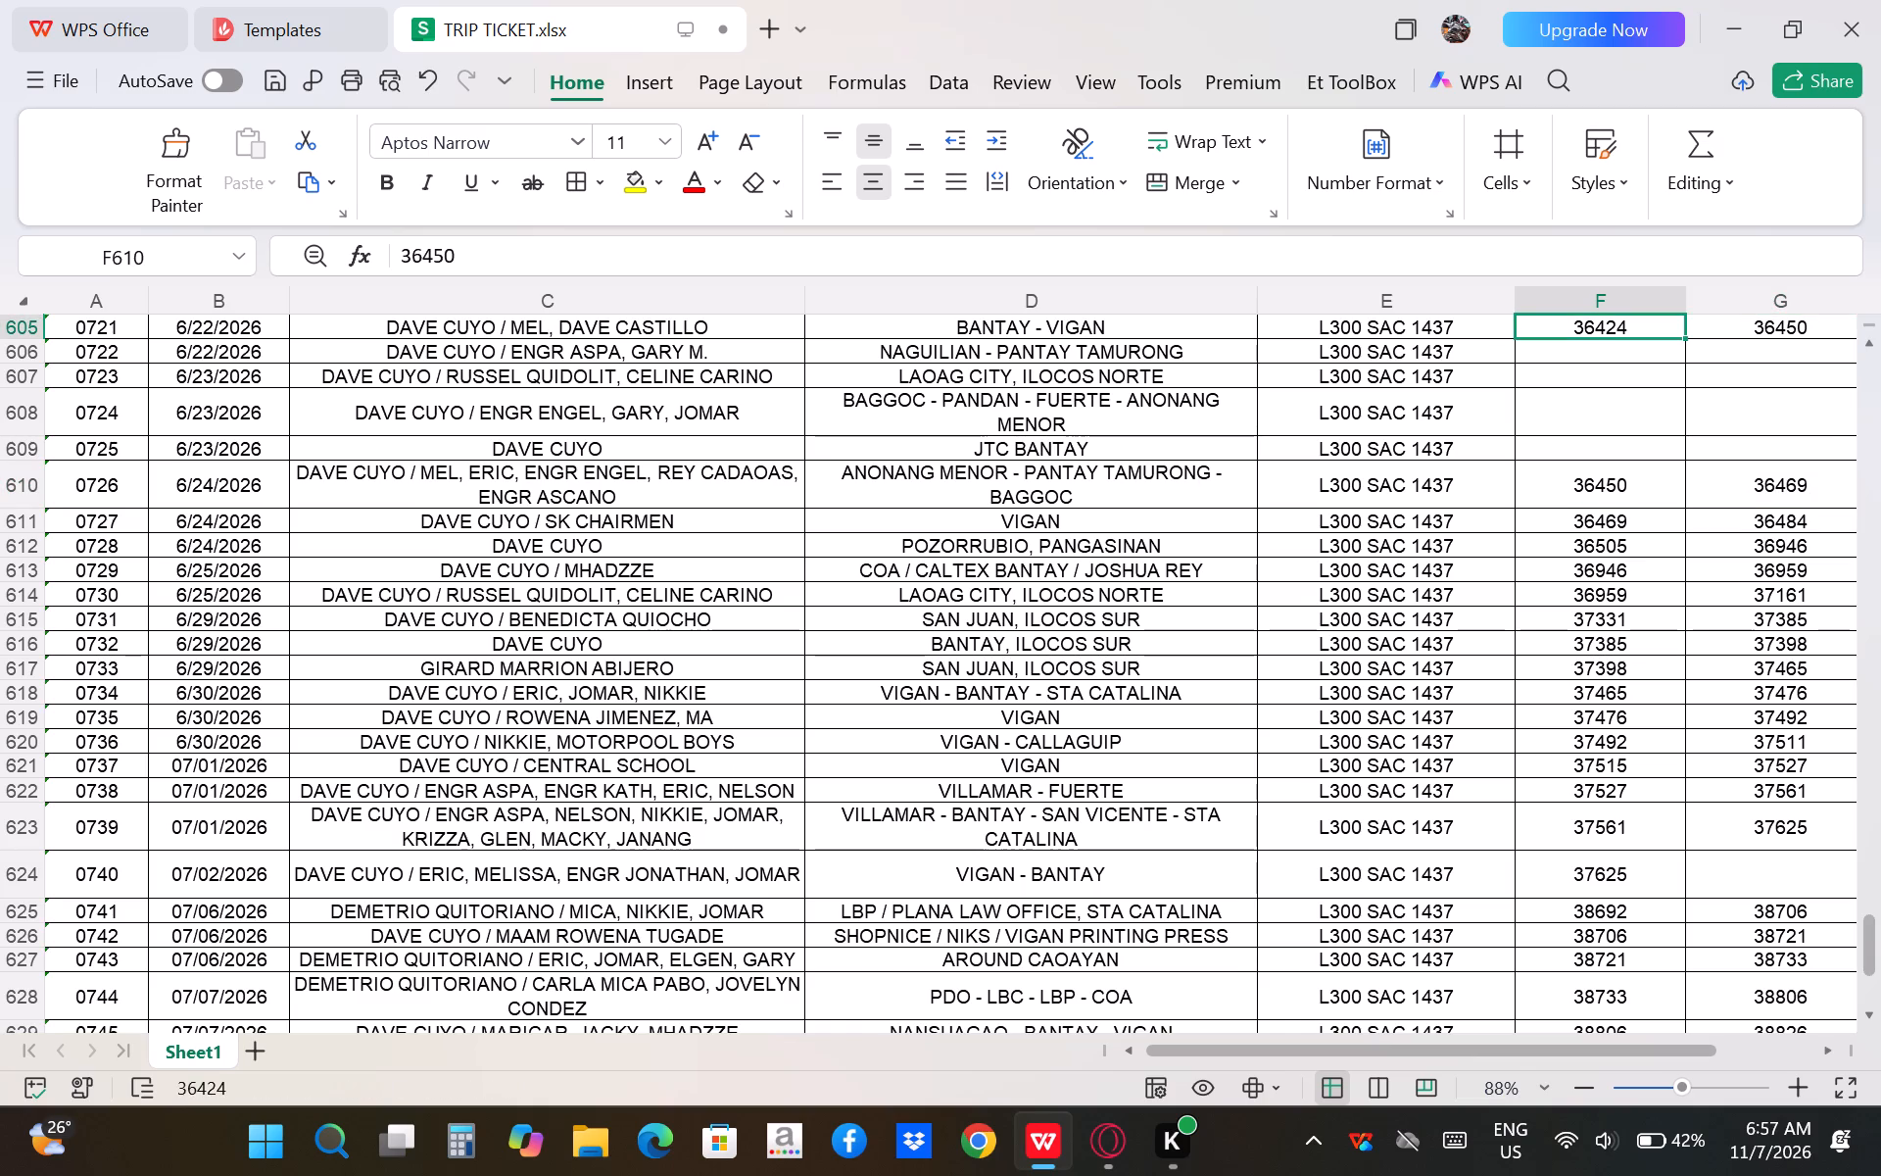
drag(1649, 331, 1754, 320)
key(ctrl+x)
click(1601, 437)
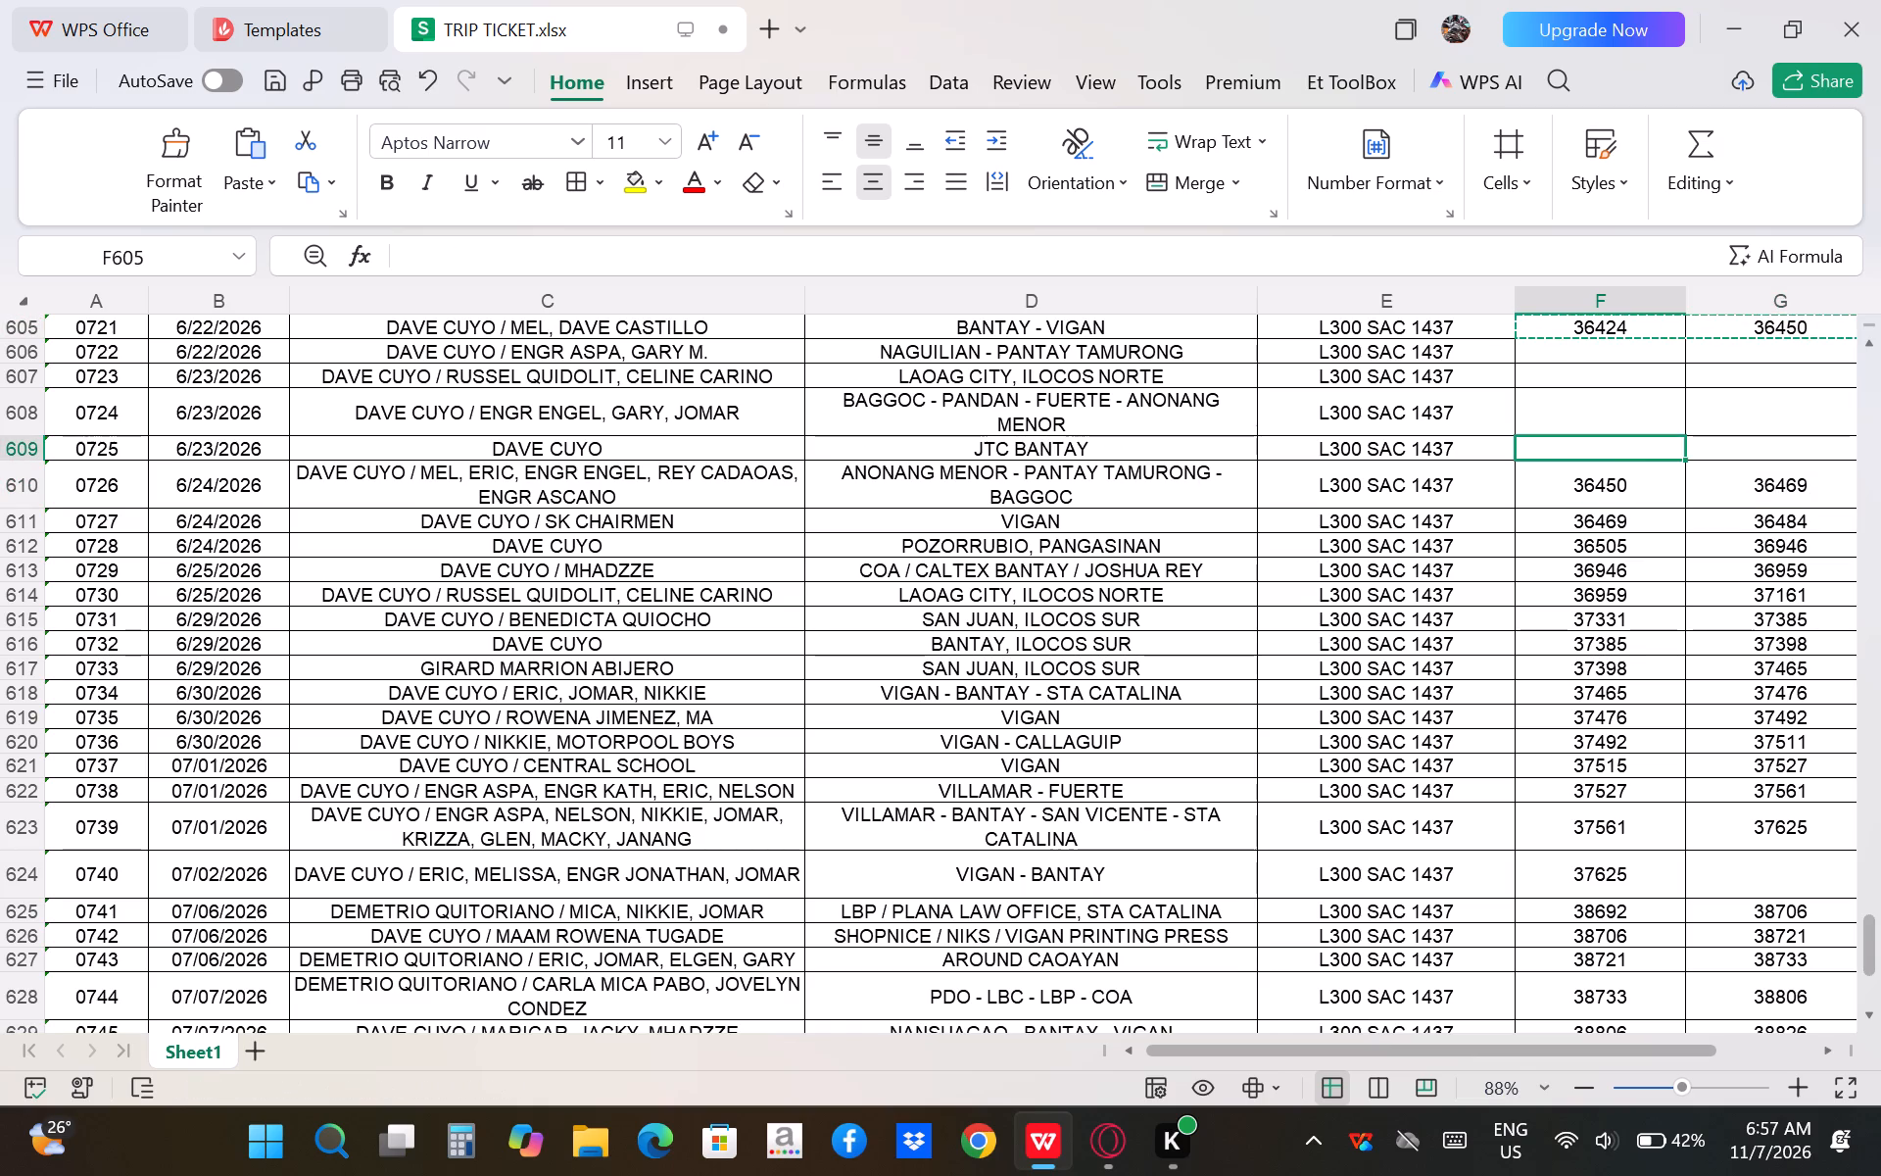
key(Return)
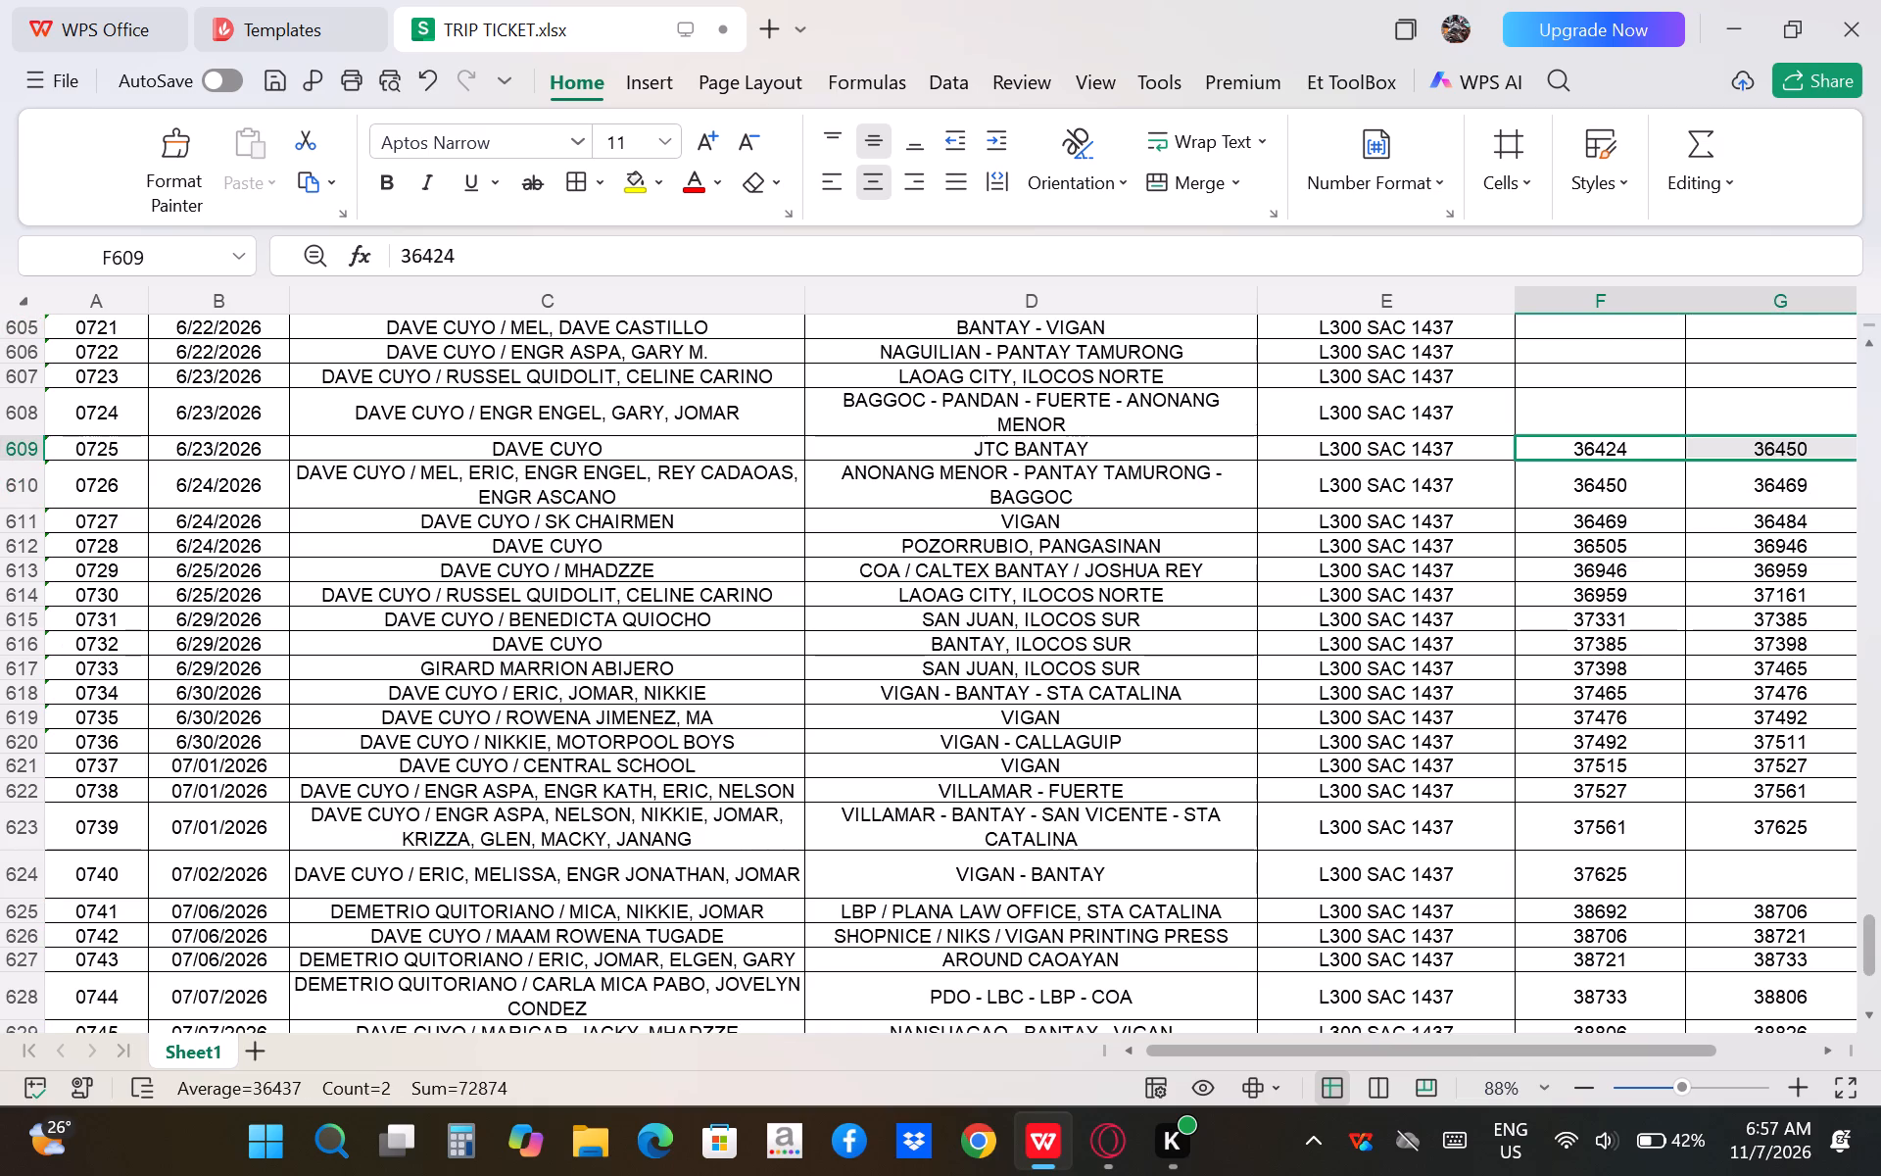
Move the value pair from F604:G604 to F608:G608, the BAGGOC - PANDAN - FUERTE - ANONANG MENOR trip with ticket 0724.
scroll(1600, 436, up, 2)
drag(1602, 444, 1710, 441)
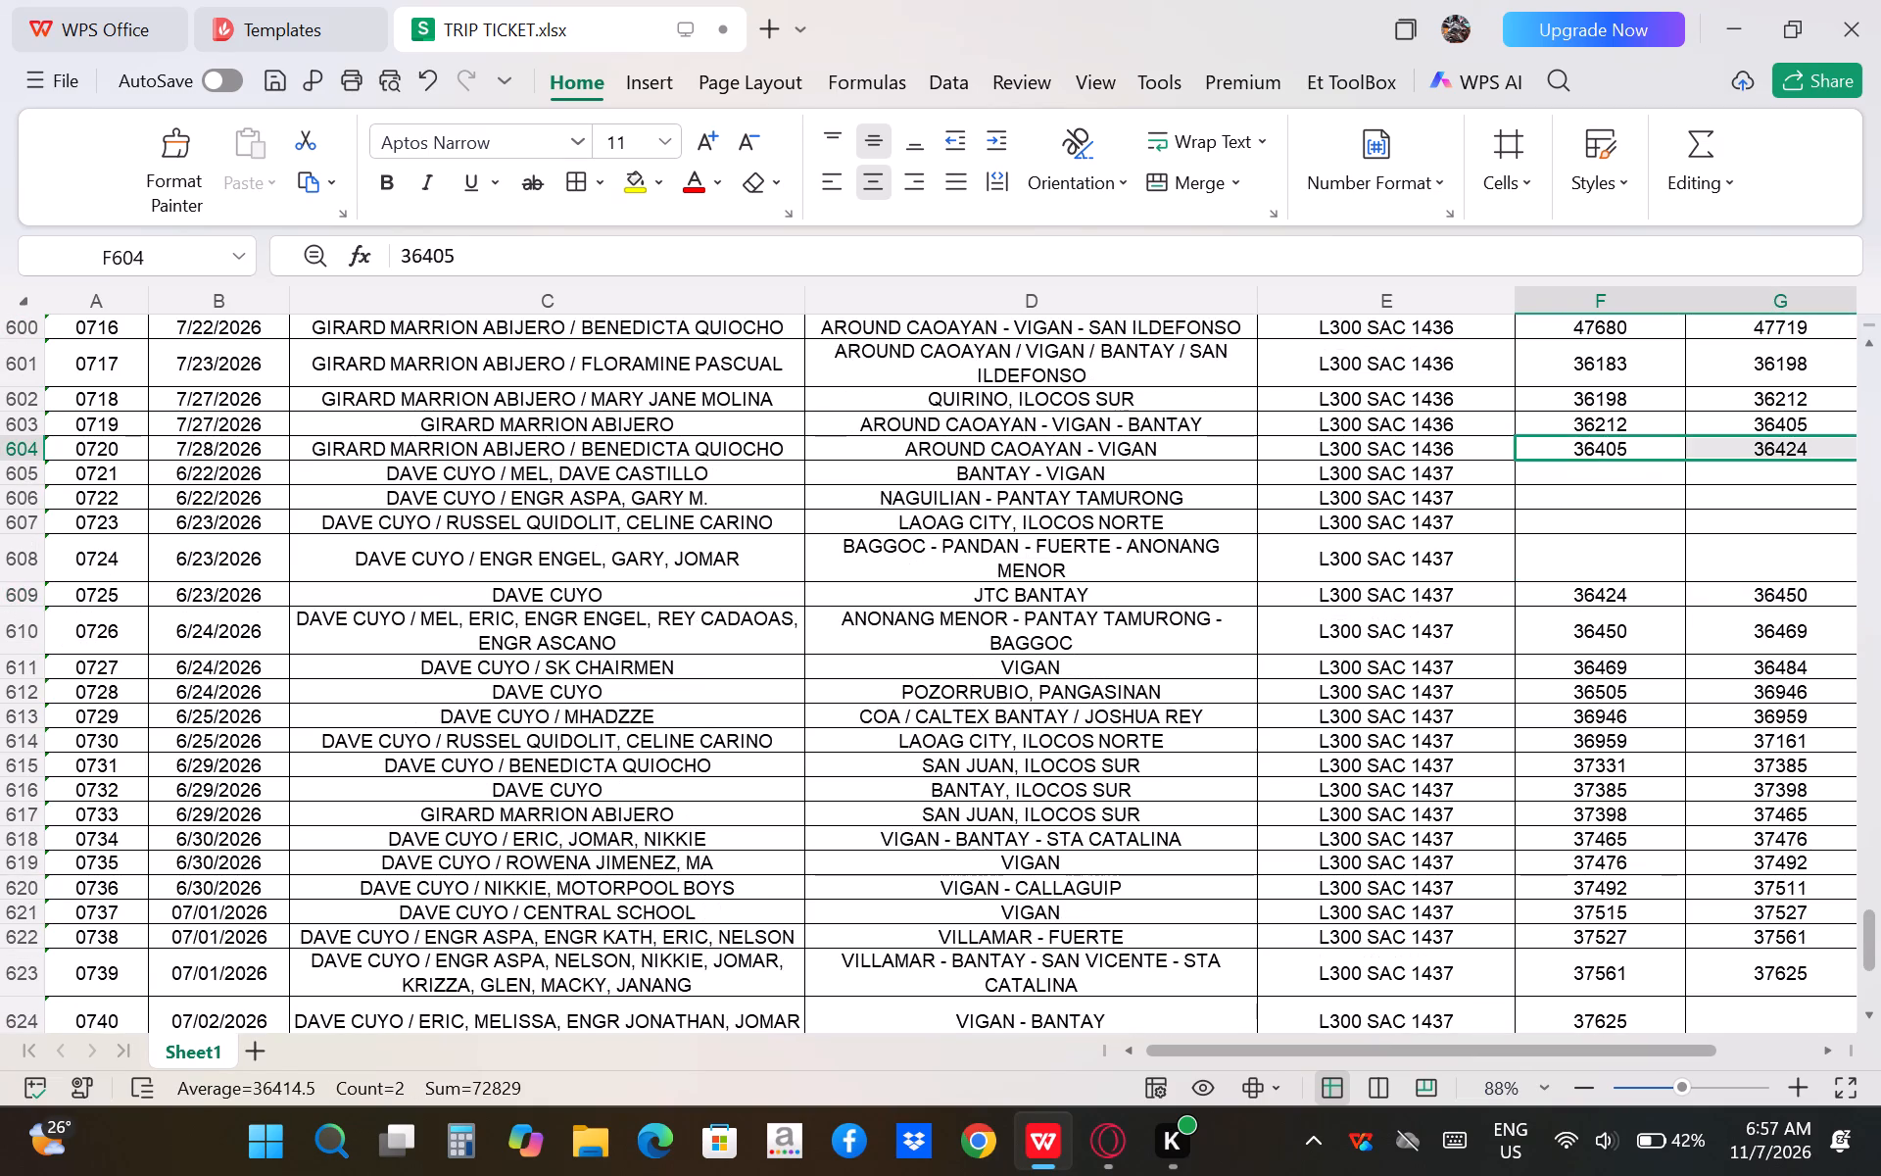
drag(1710, 441, 1712, 441)
key(ctrl+x)
click(1613, 559)
key(Return)
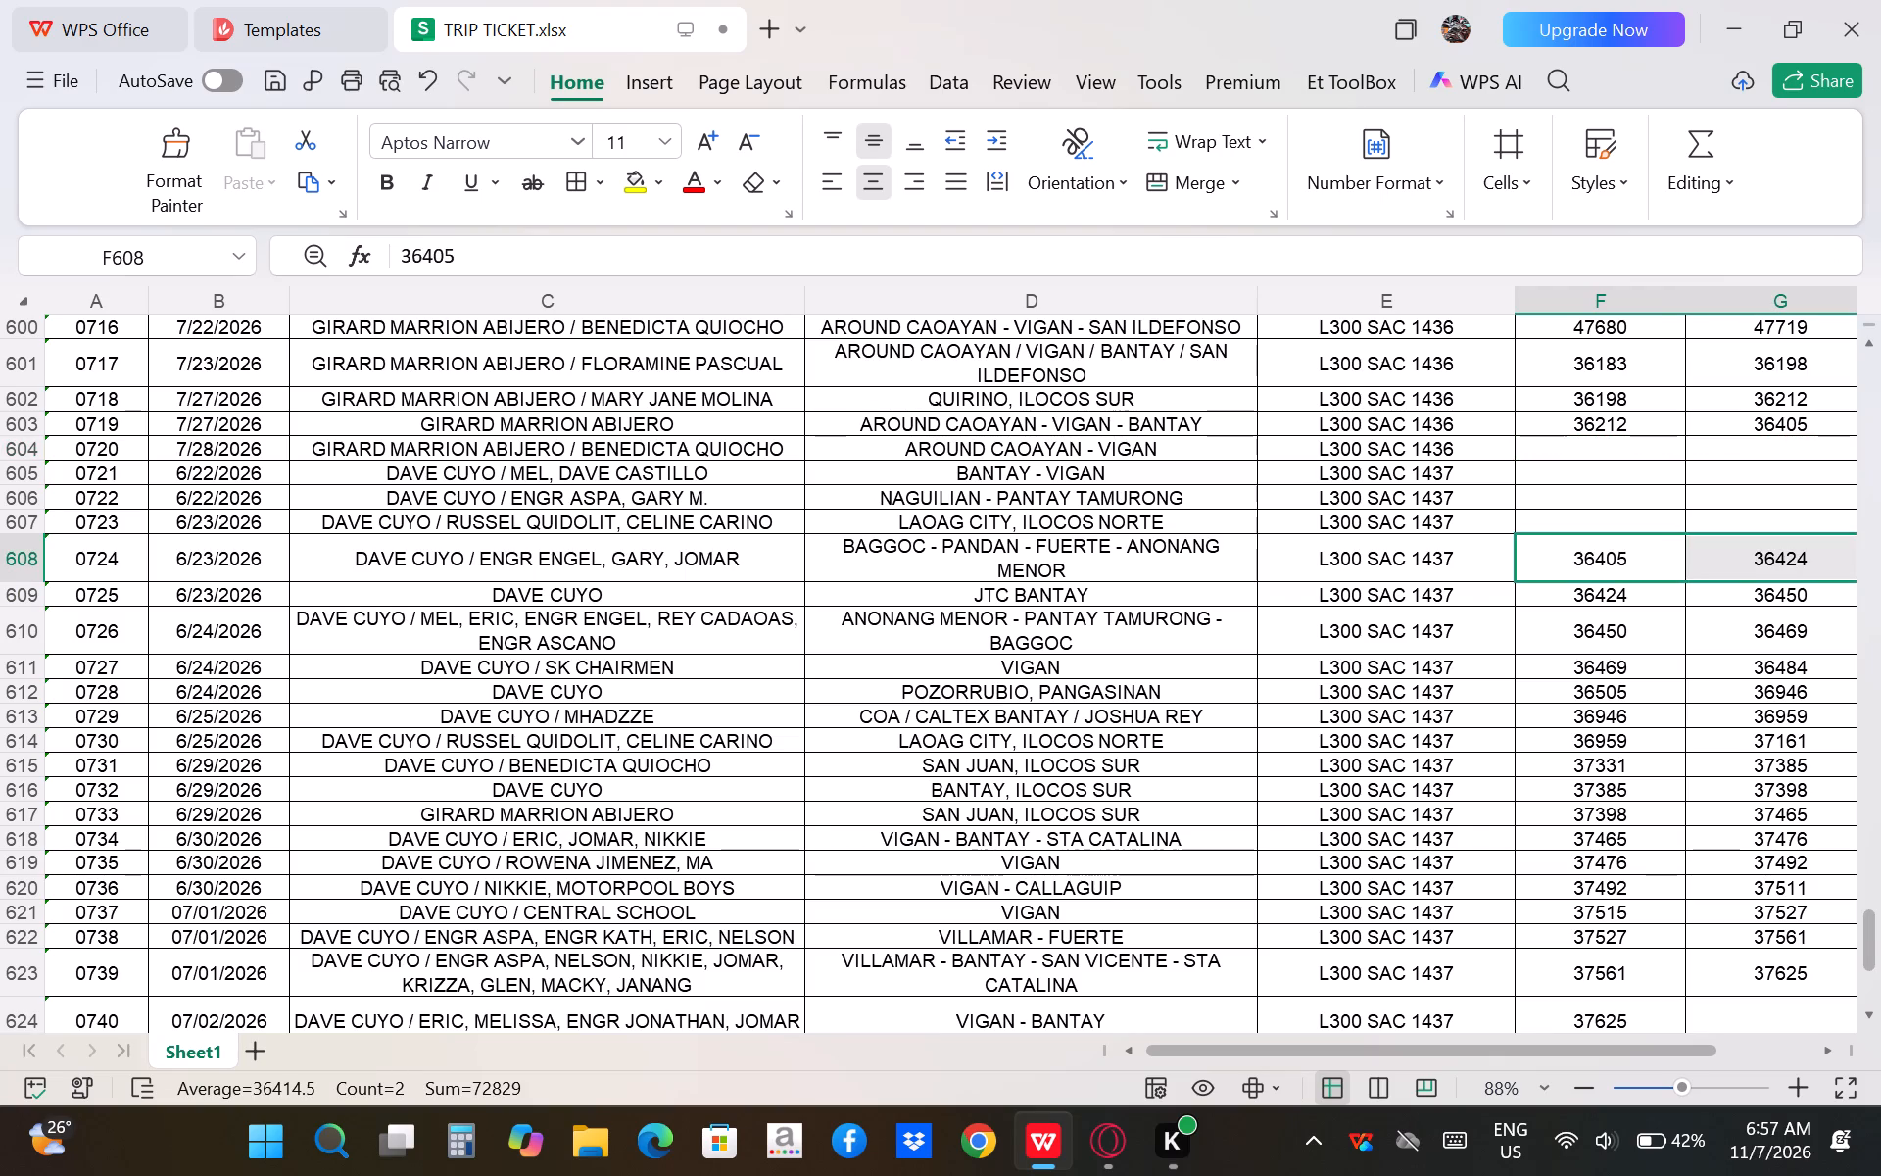
drag(1622, 427, 1712, 430)
key(ctrl+x)
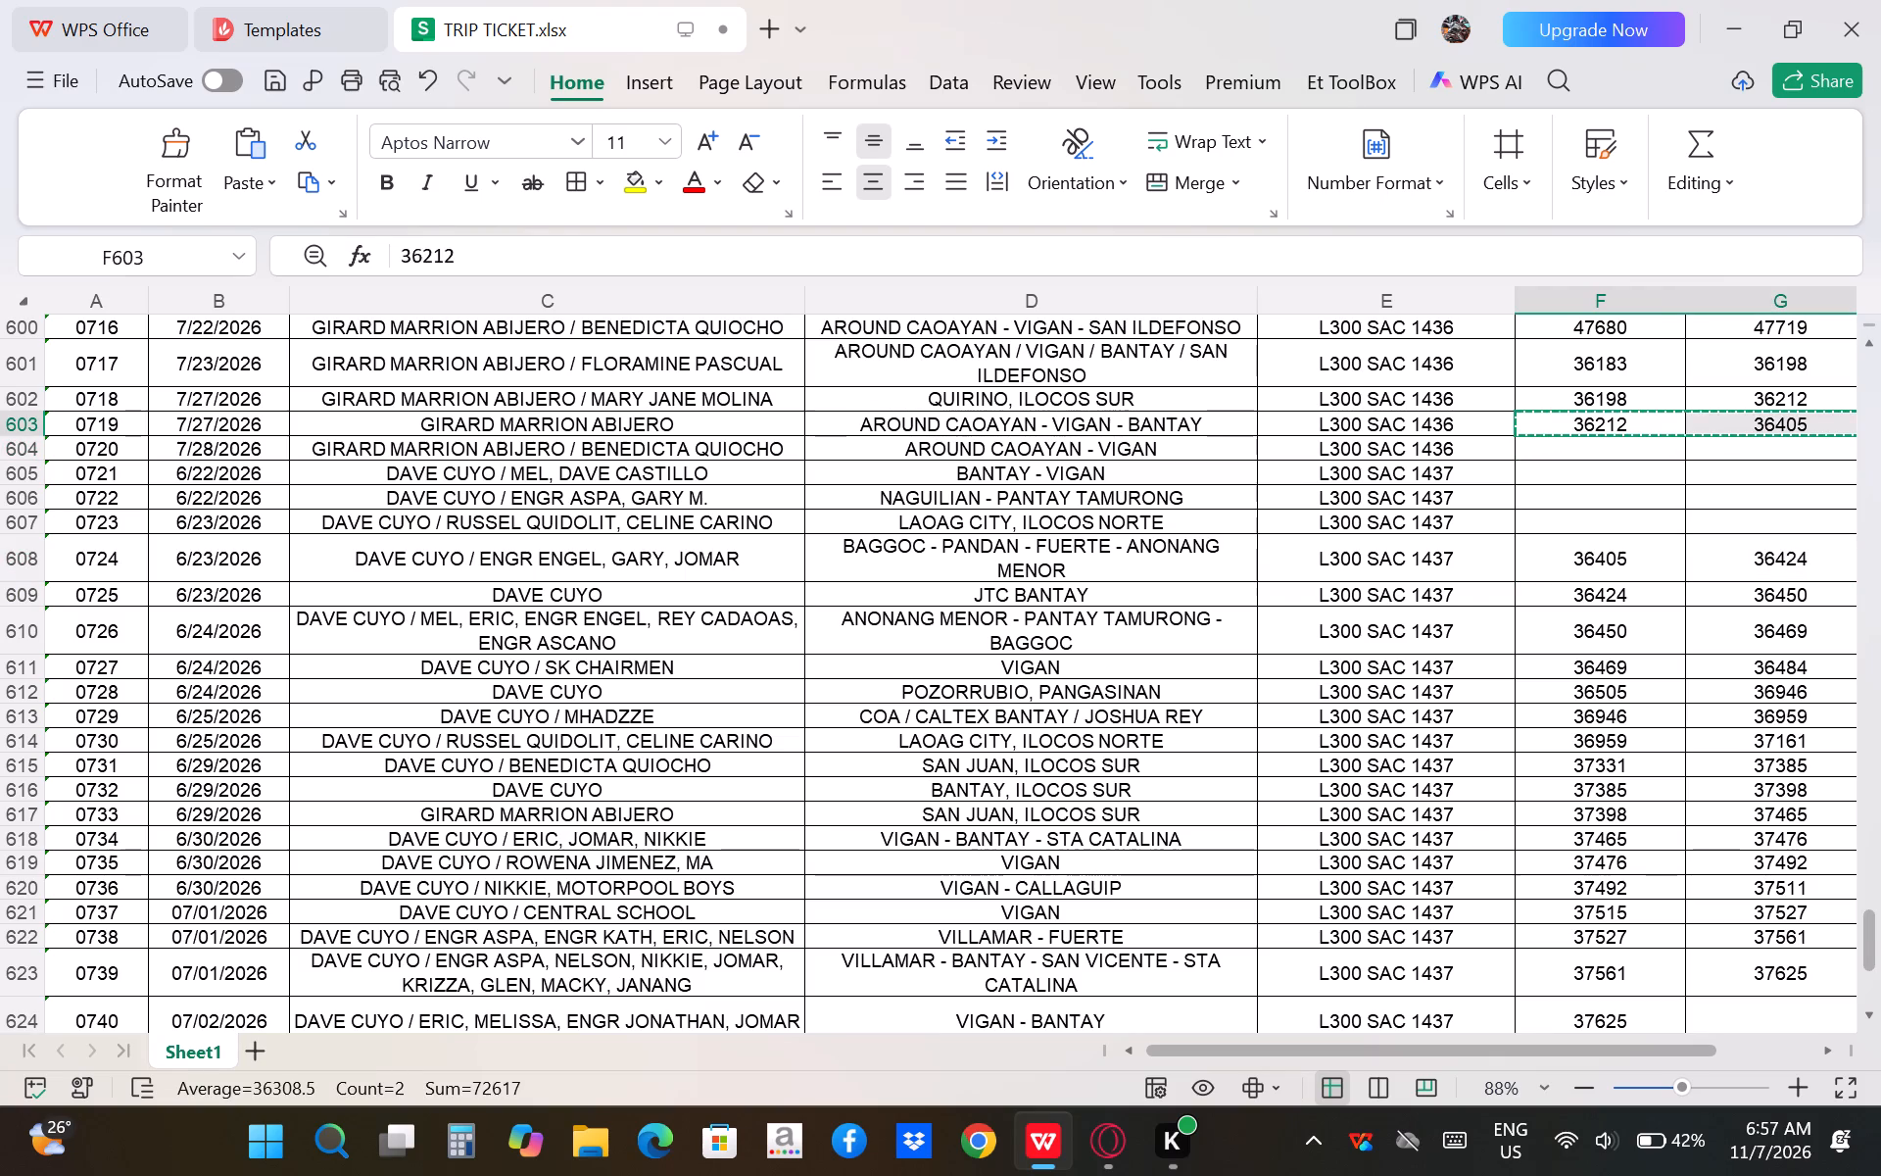
click(1607, 519)
key(Return)
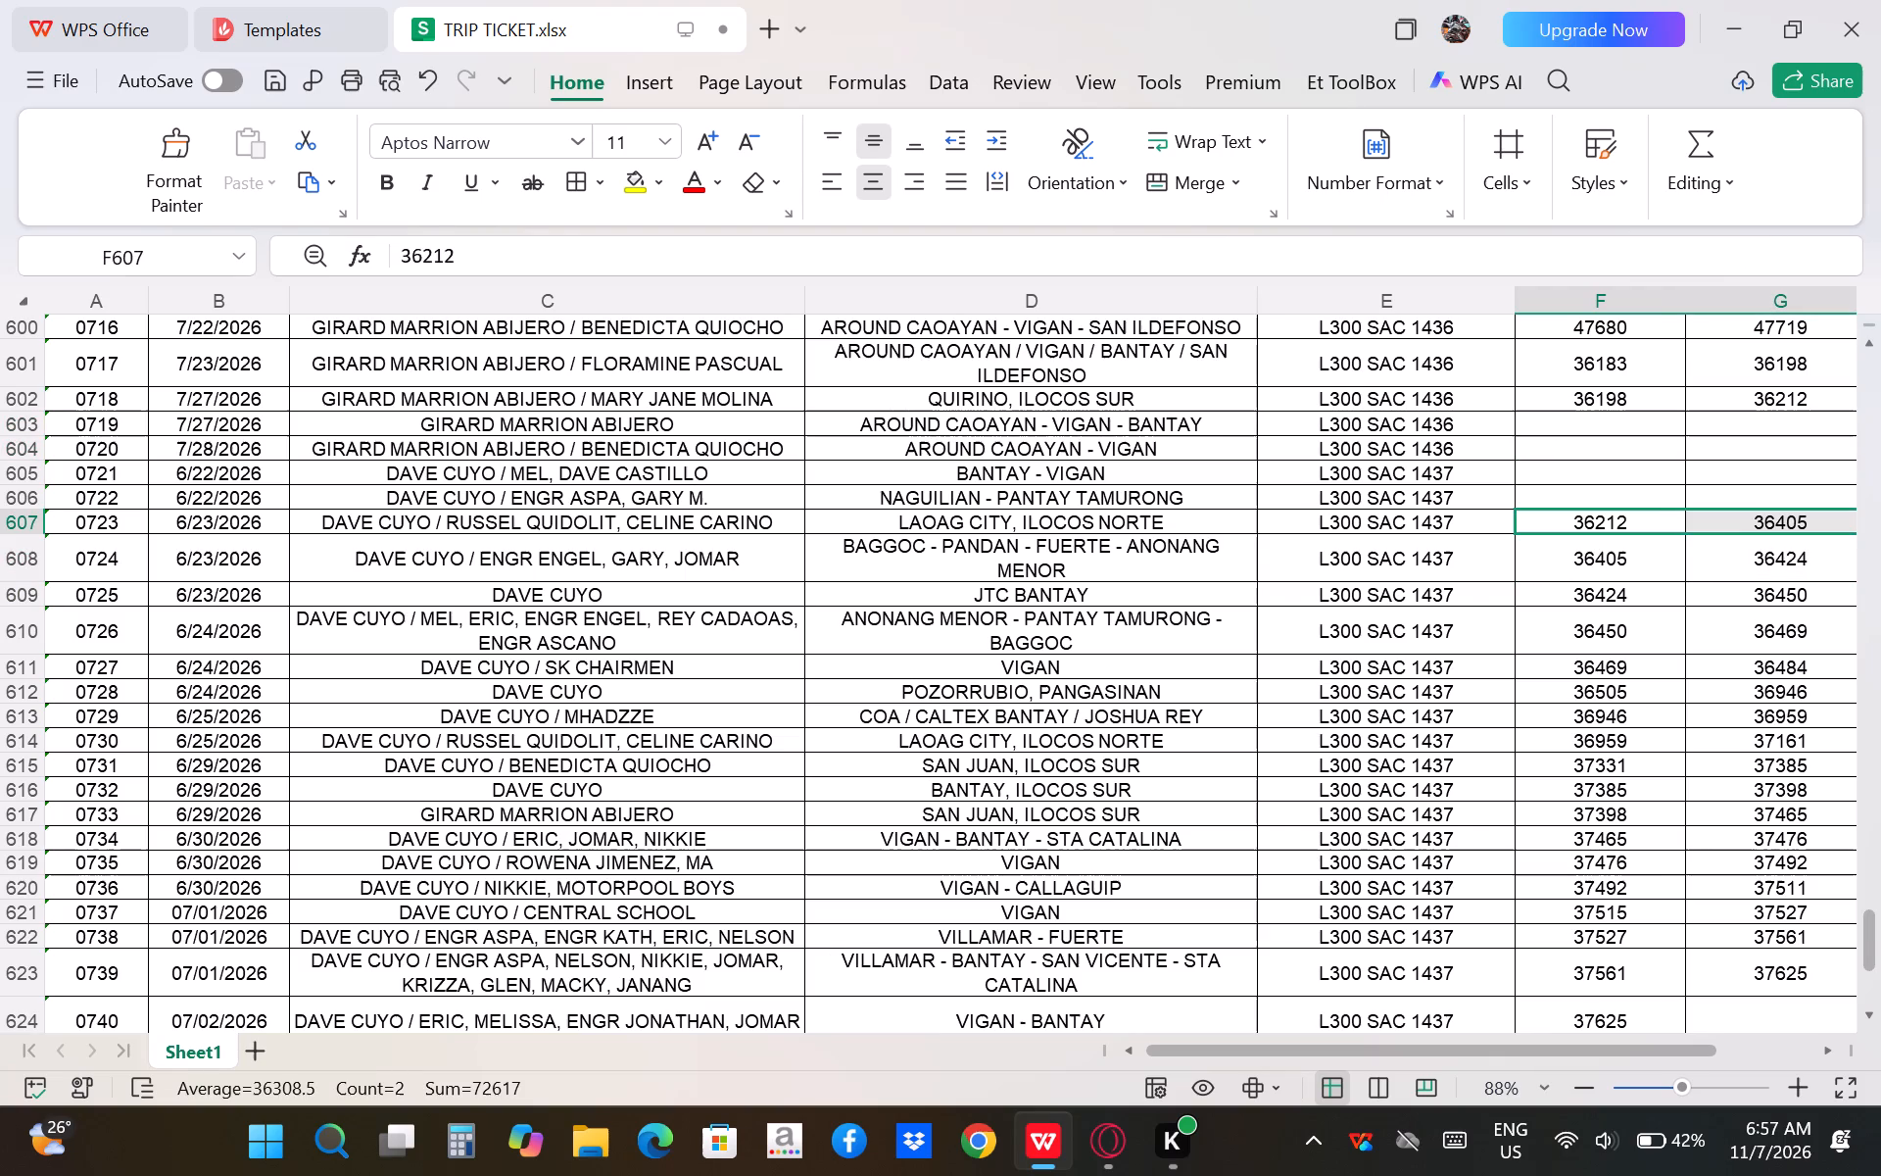
Move the value pair from F602:G602 to F606:G606, the NAGUILIAN - PANTAY TAMURONG trip with ticket 0722.
drag(1597, 392, 1725, 385)
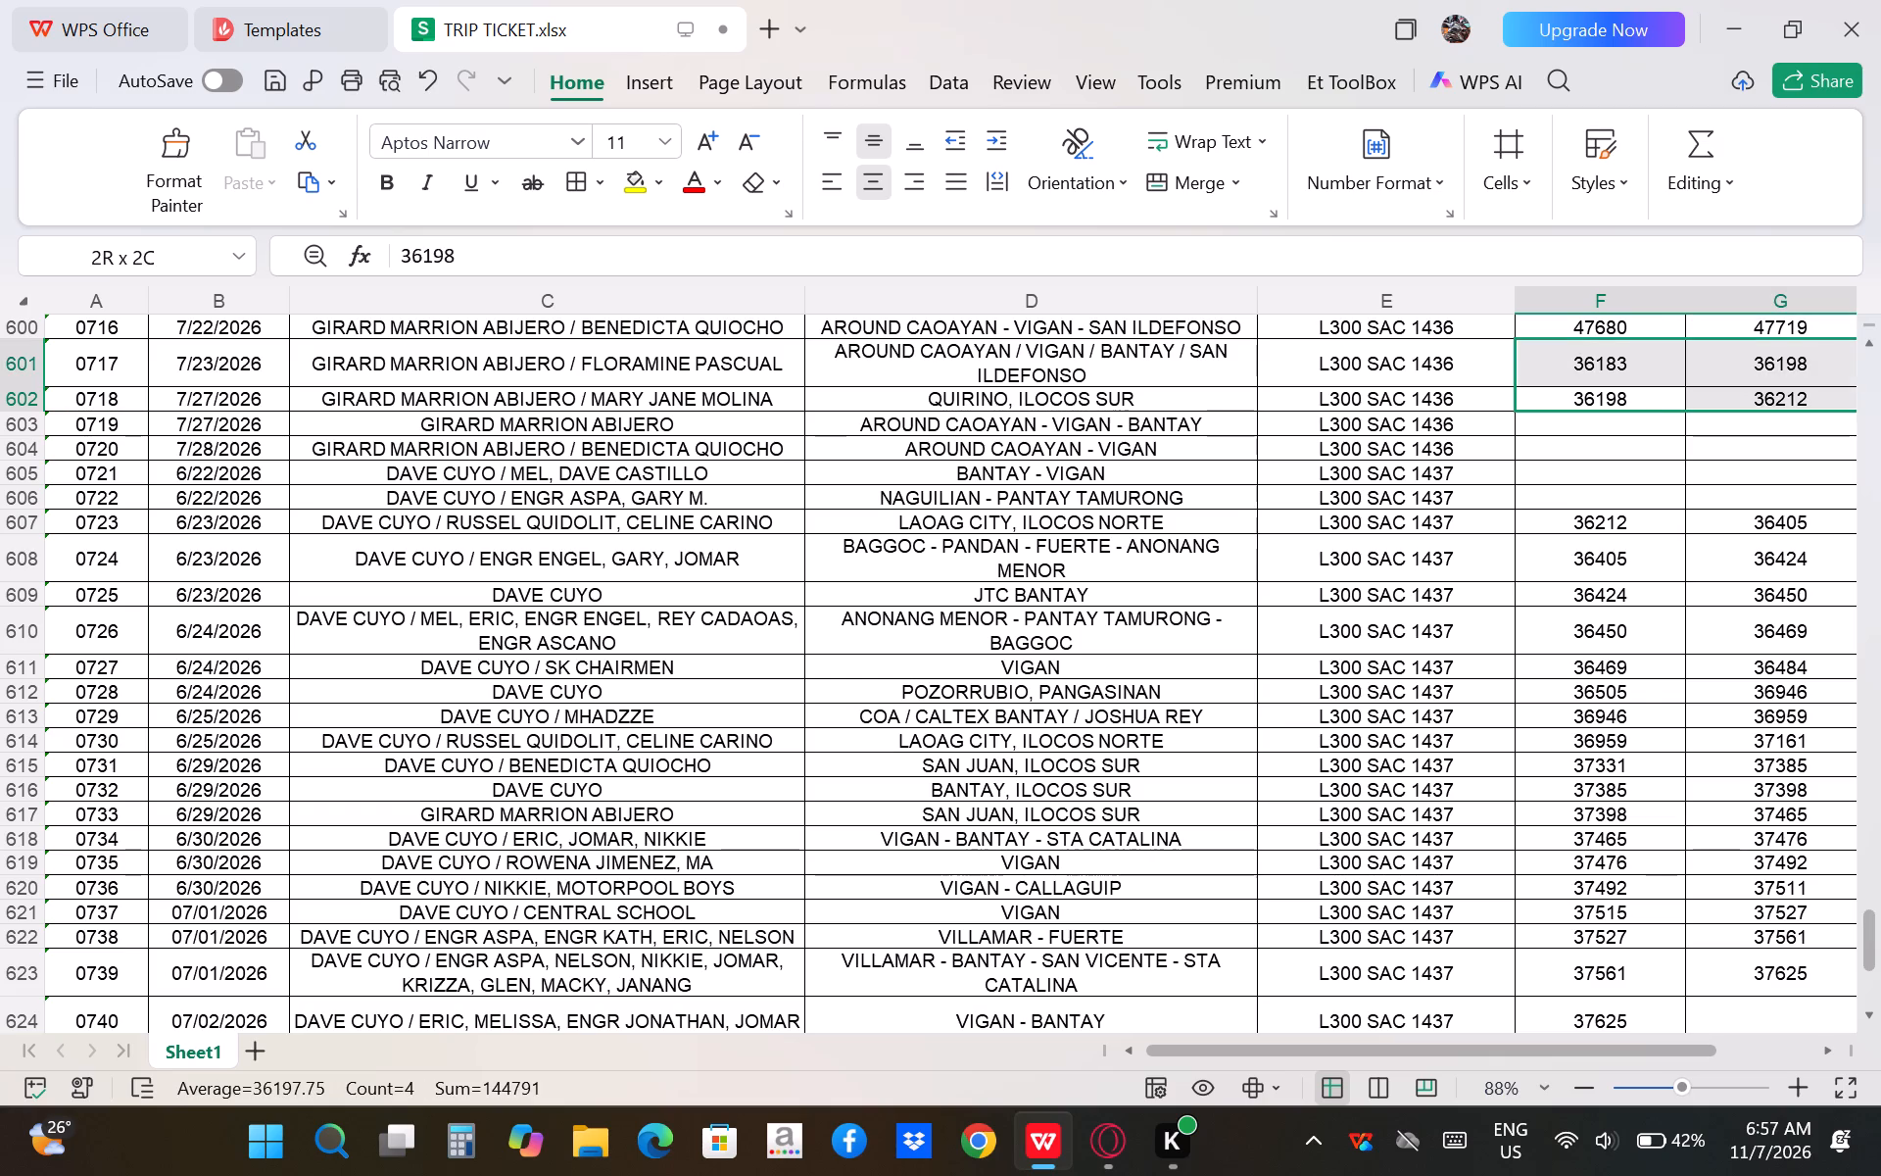
drag(1725, 385, 1727, 402)
key(ctrl+x)
click(1588, 494)
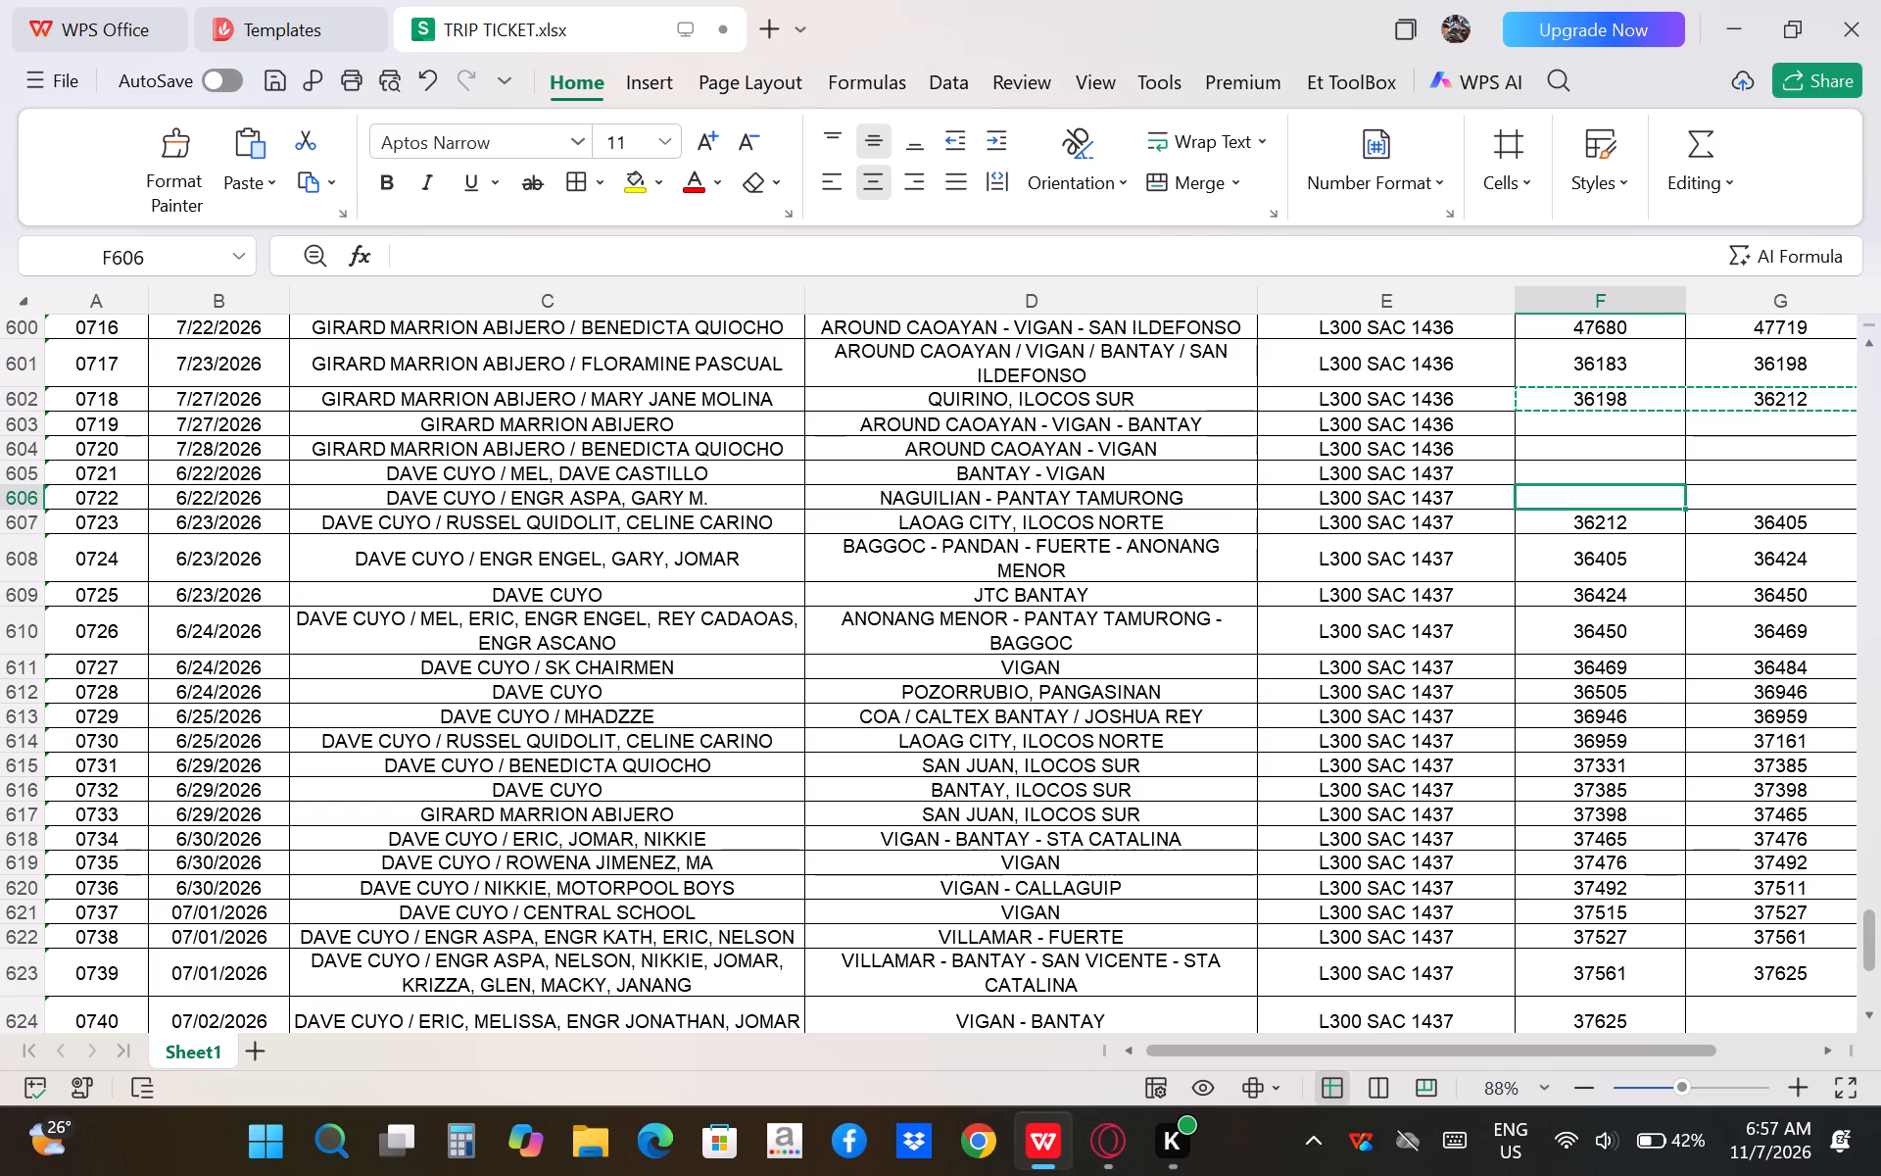
key(Return)
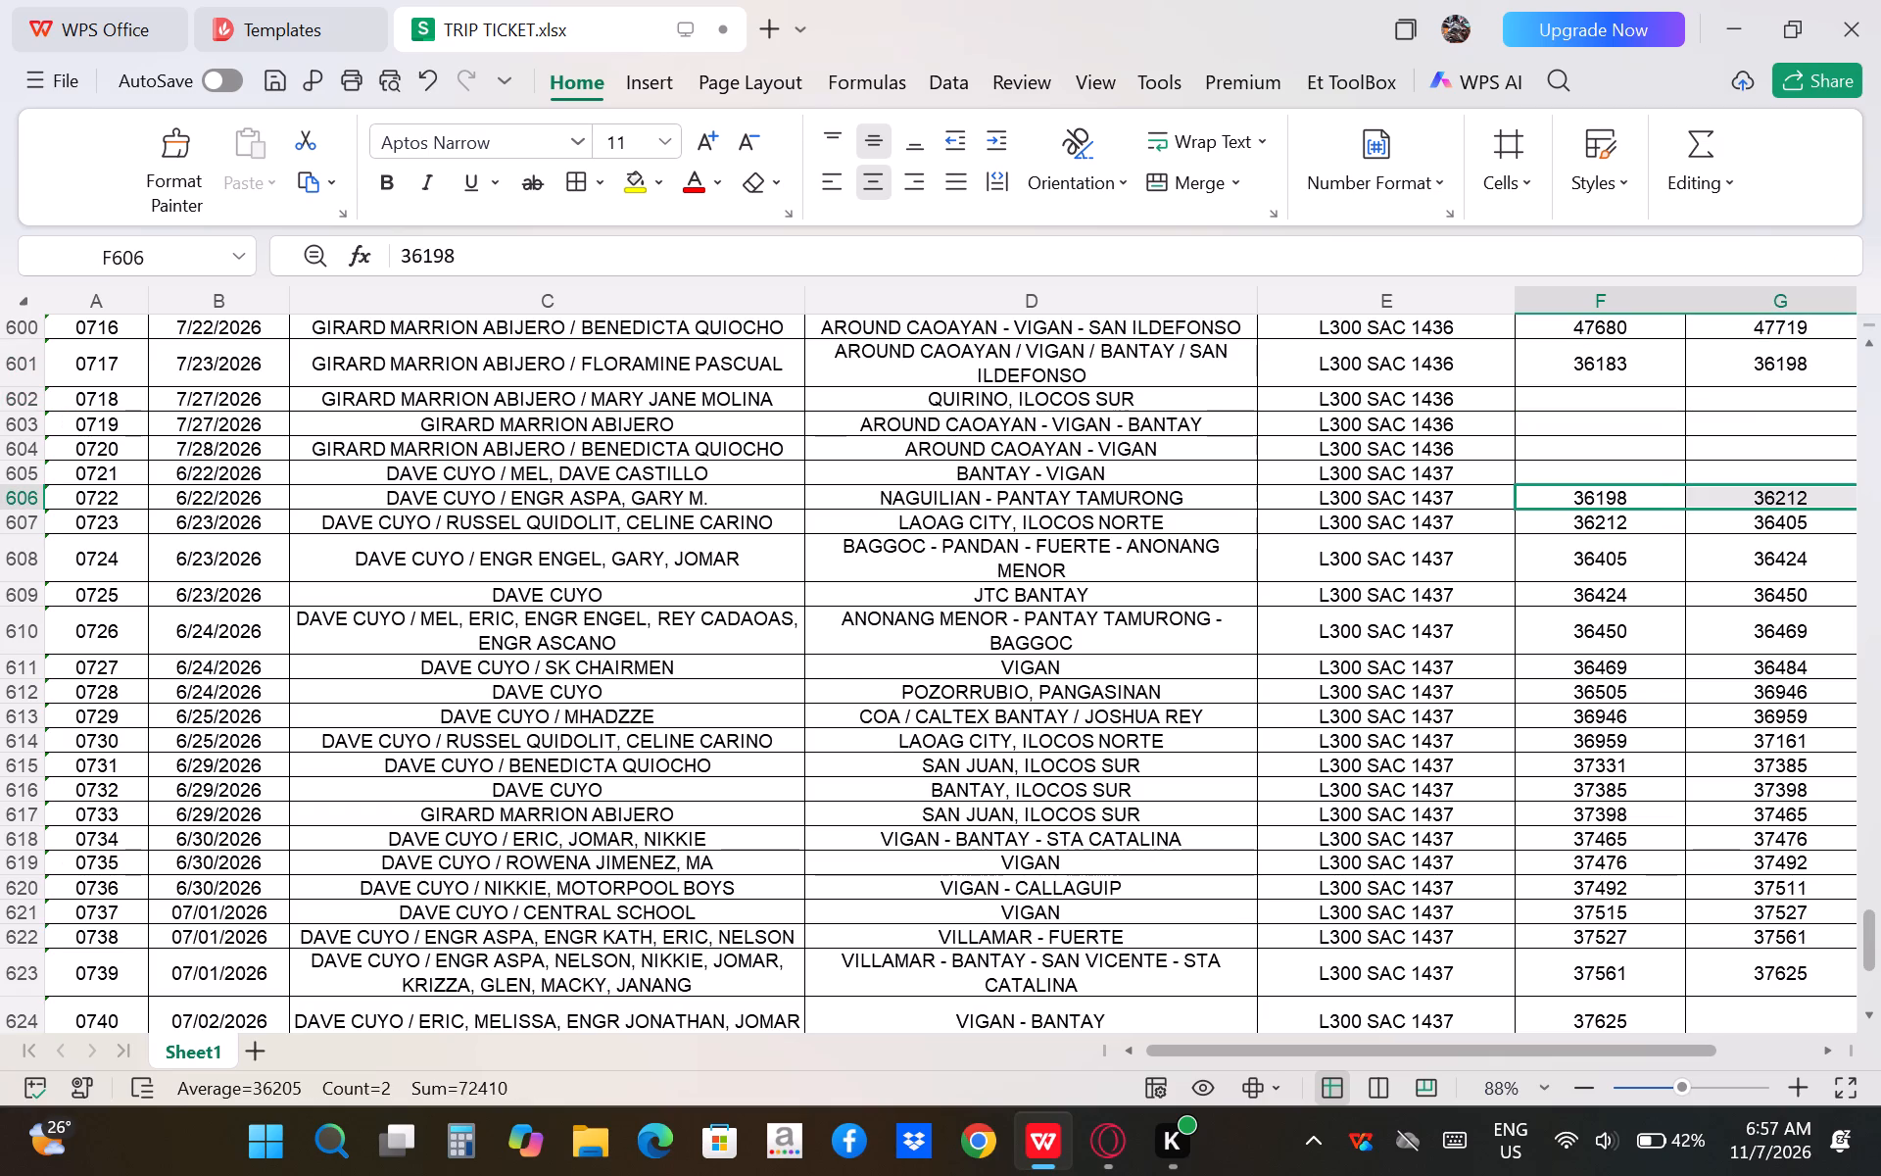
Move the value pair from F601:G601 to F605:G605, the BANTAY - VIGAN trip with ticket 0721.
drag(1591, 377, 1694, 376)
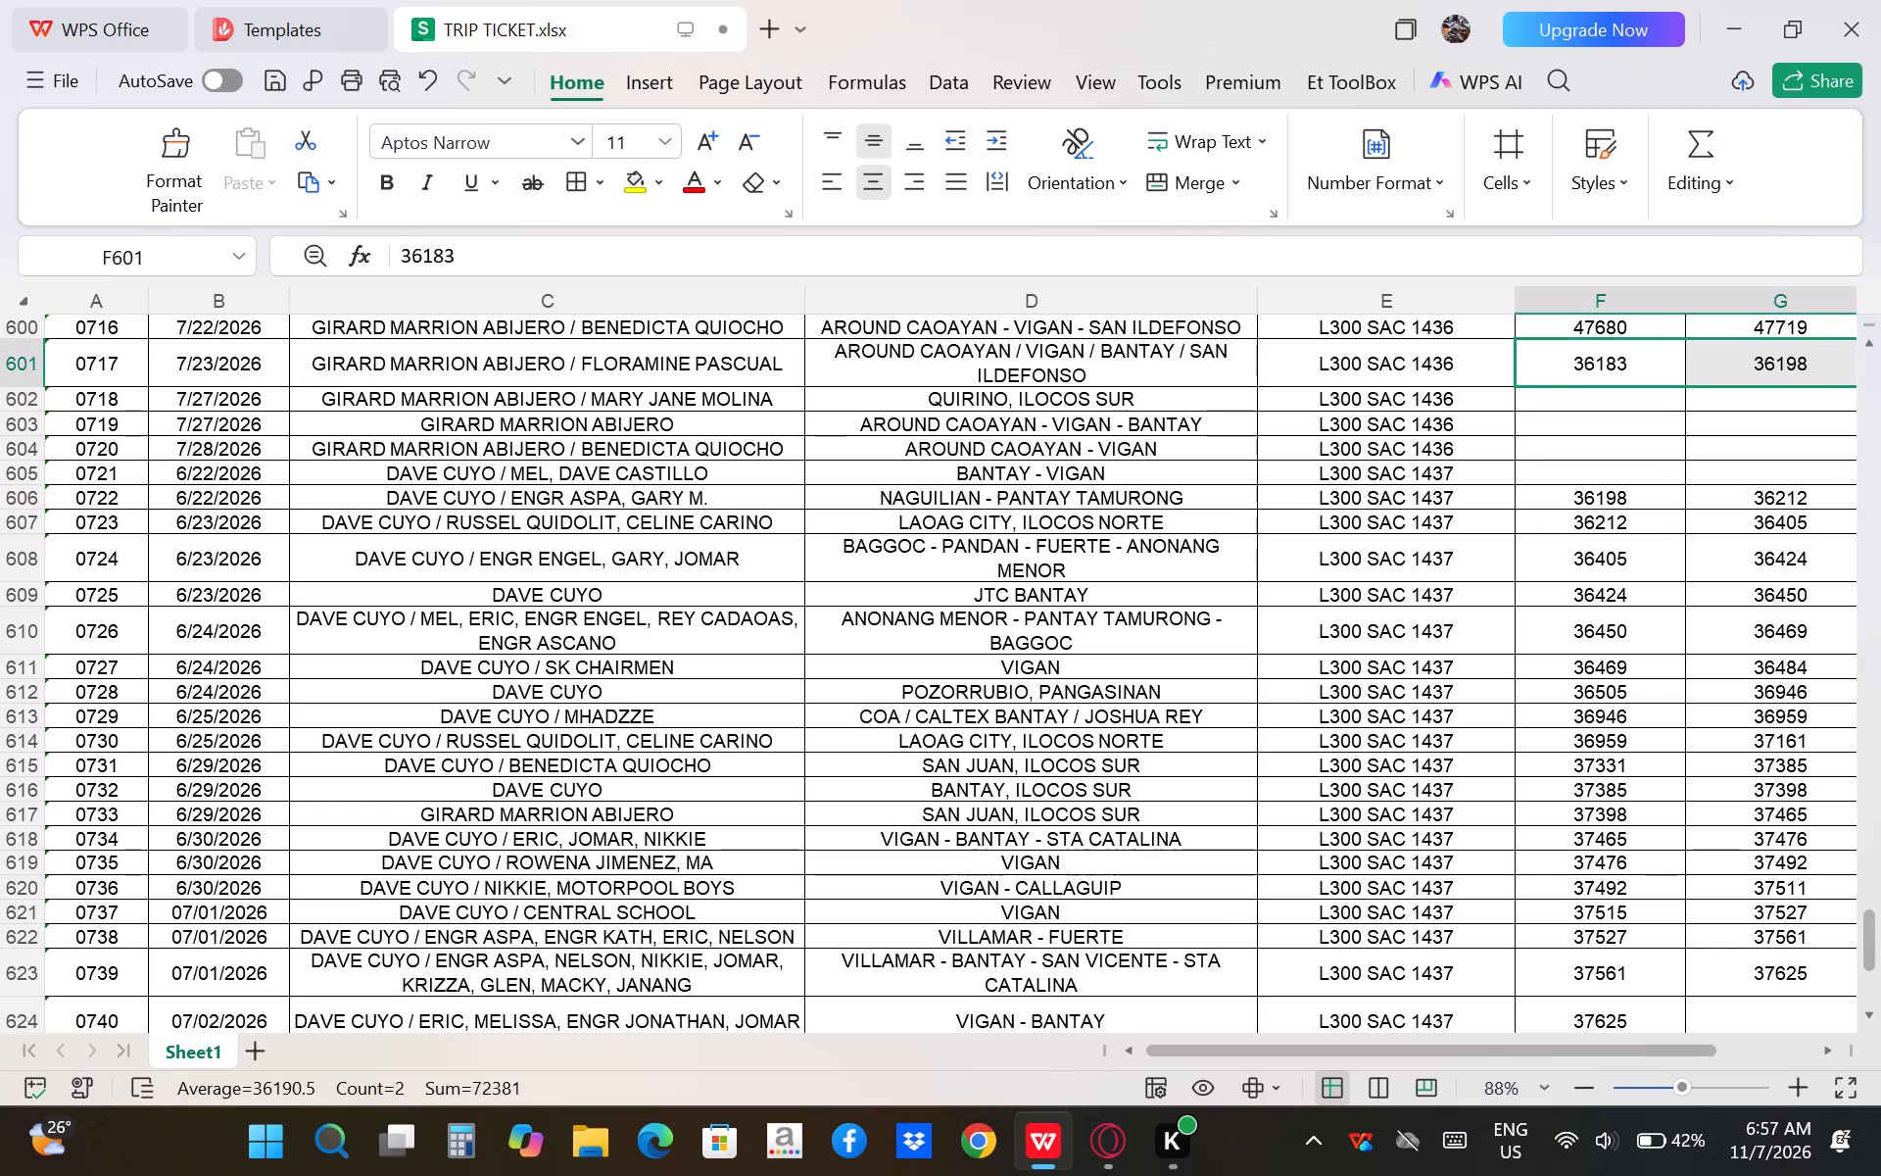
key(ctrl+x)
click(1624, 473)
key(Return)
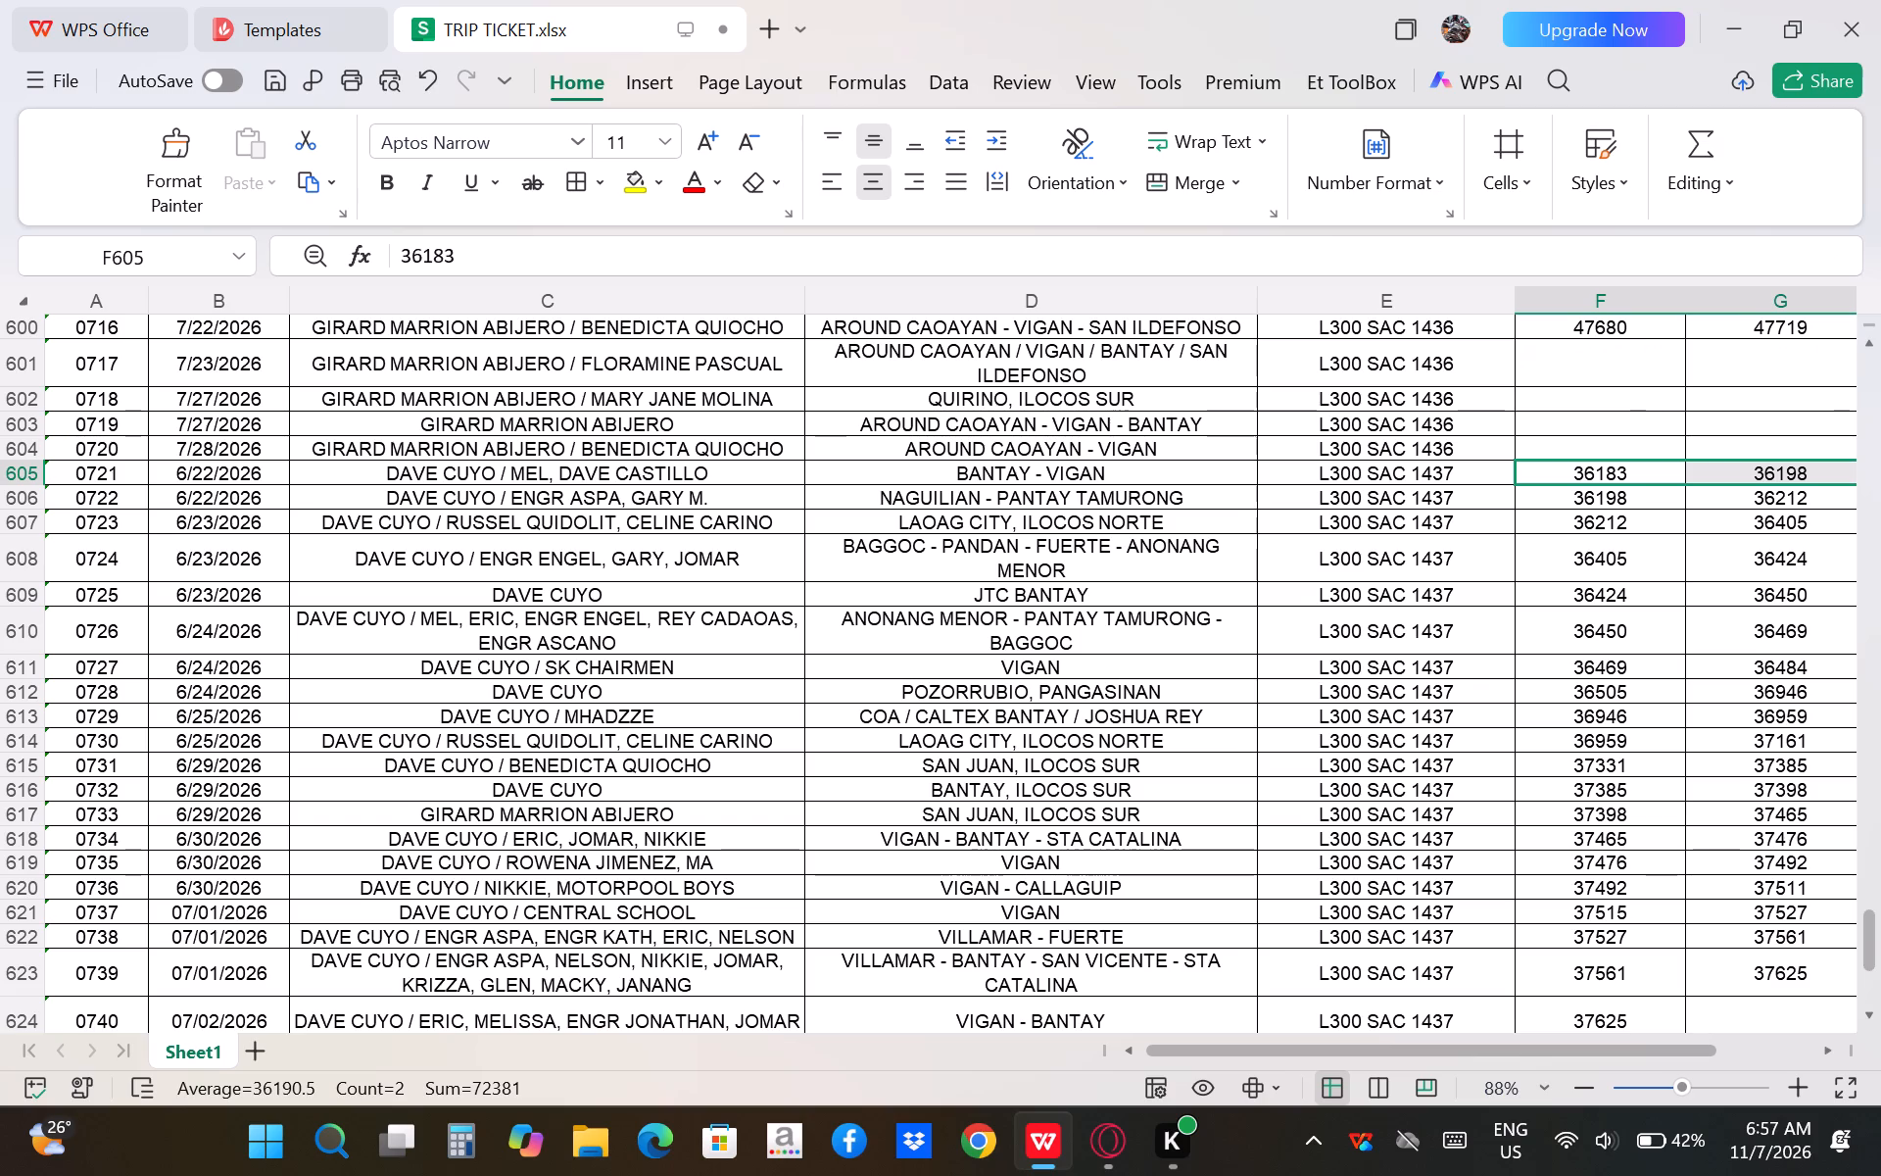
Move the value pair from F600:G600 to F604:G604, the AROUND CAOAYAN - VIGAN trip with ticket 0720.
drag(1638, 326, 1719, 334)
key(ctrl+x)
click(1615, 439)
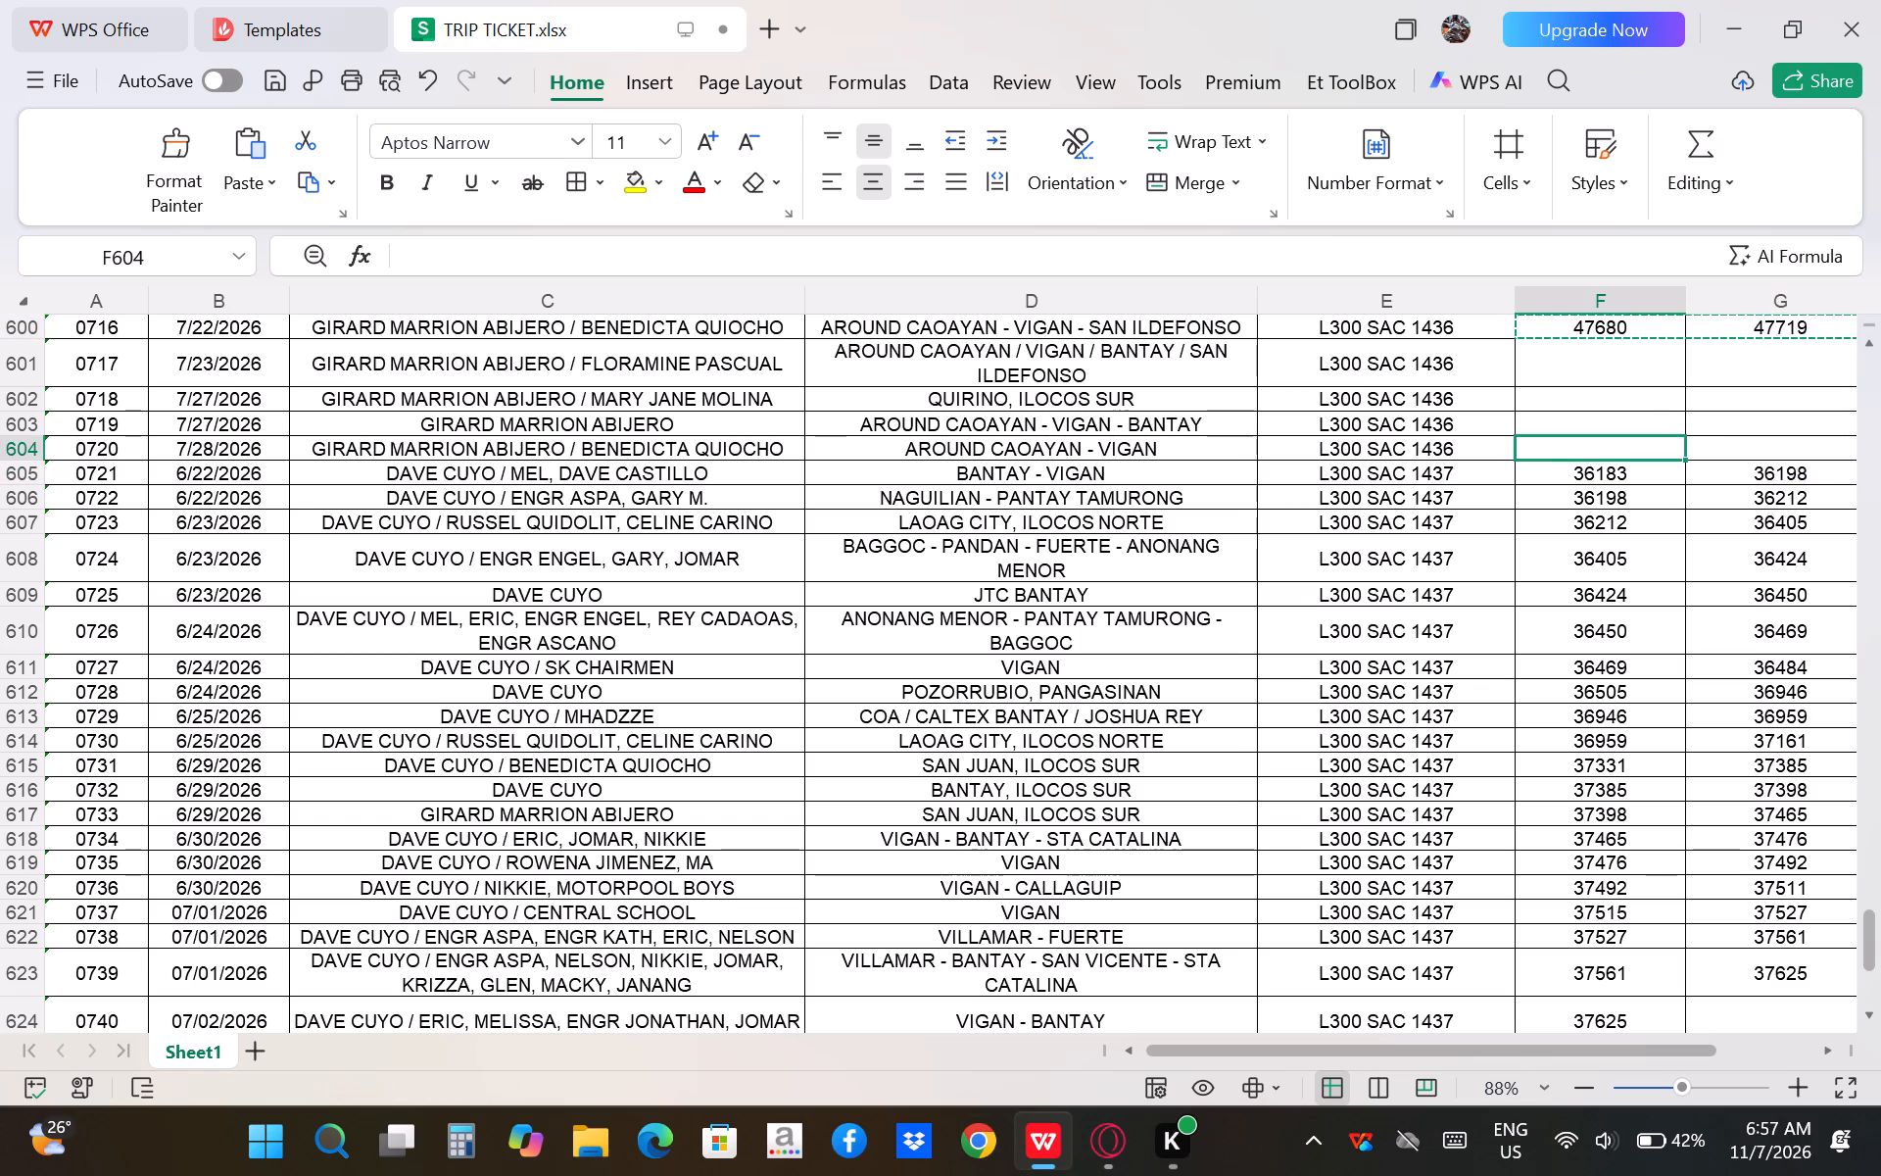
key(Return)
Move the value pair from F599:G599 to F603:G603, the AROUND CAOAYAN - VIGAN - BANTAY trip with ticket 0719.
scroll(1610, 435, up, 3)
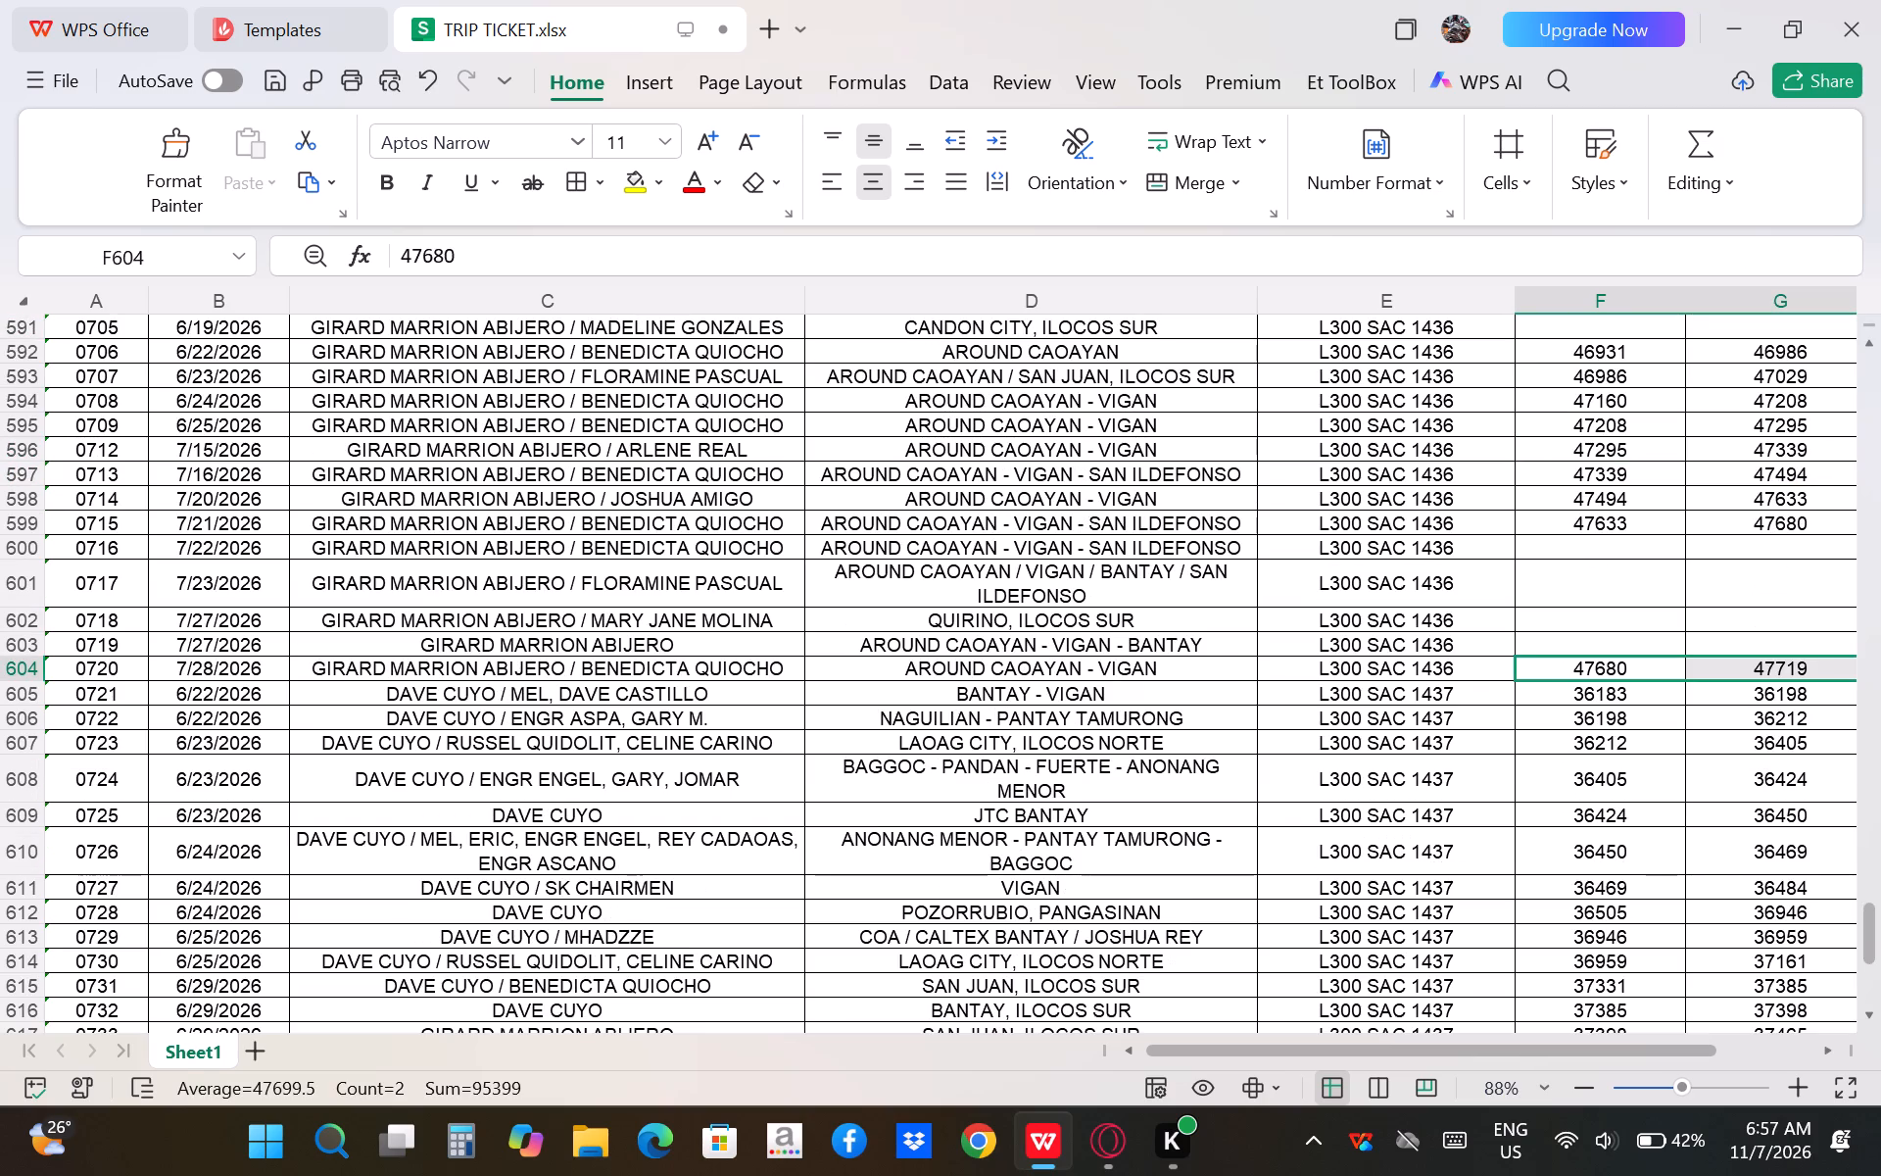
drag(1549, 529, 1714, 521)
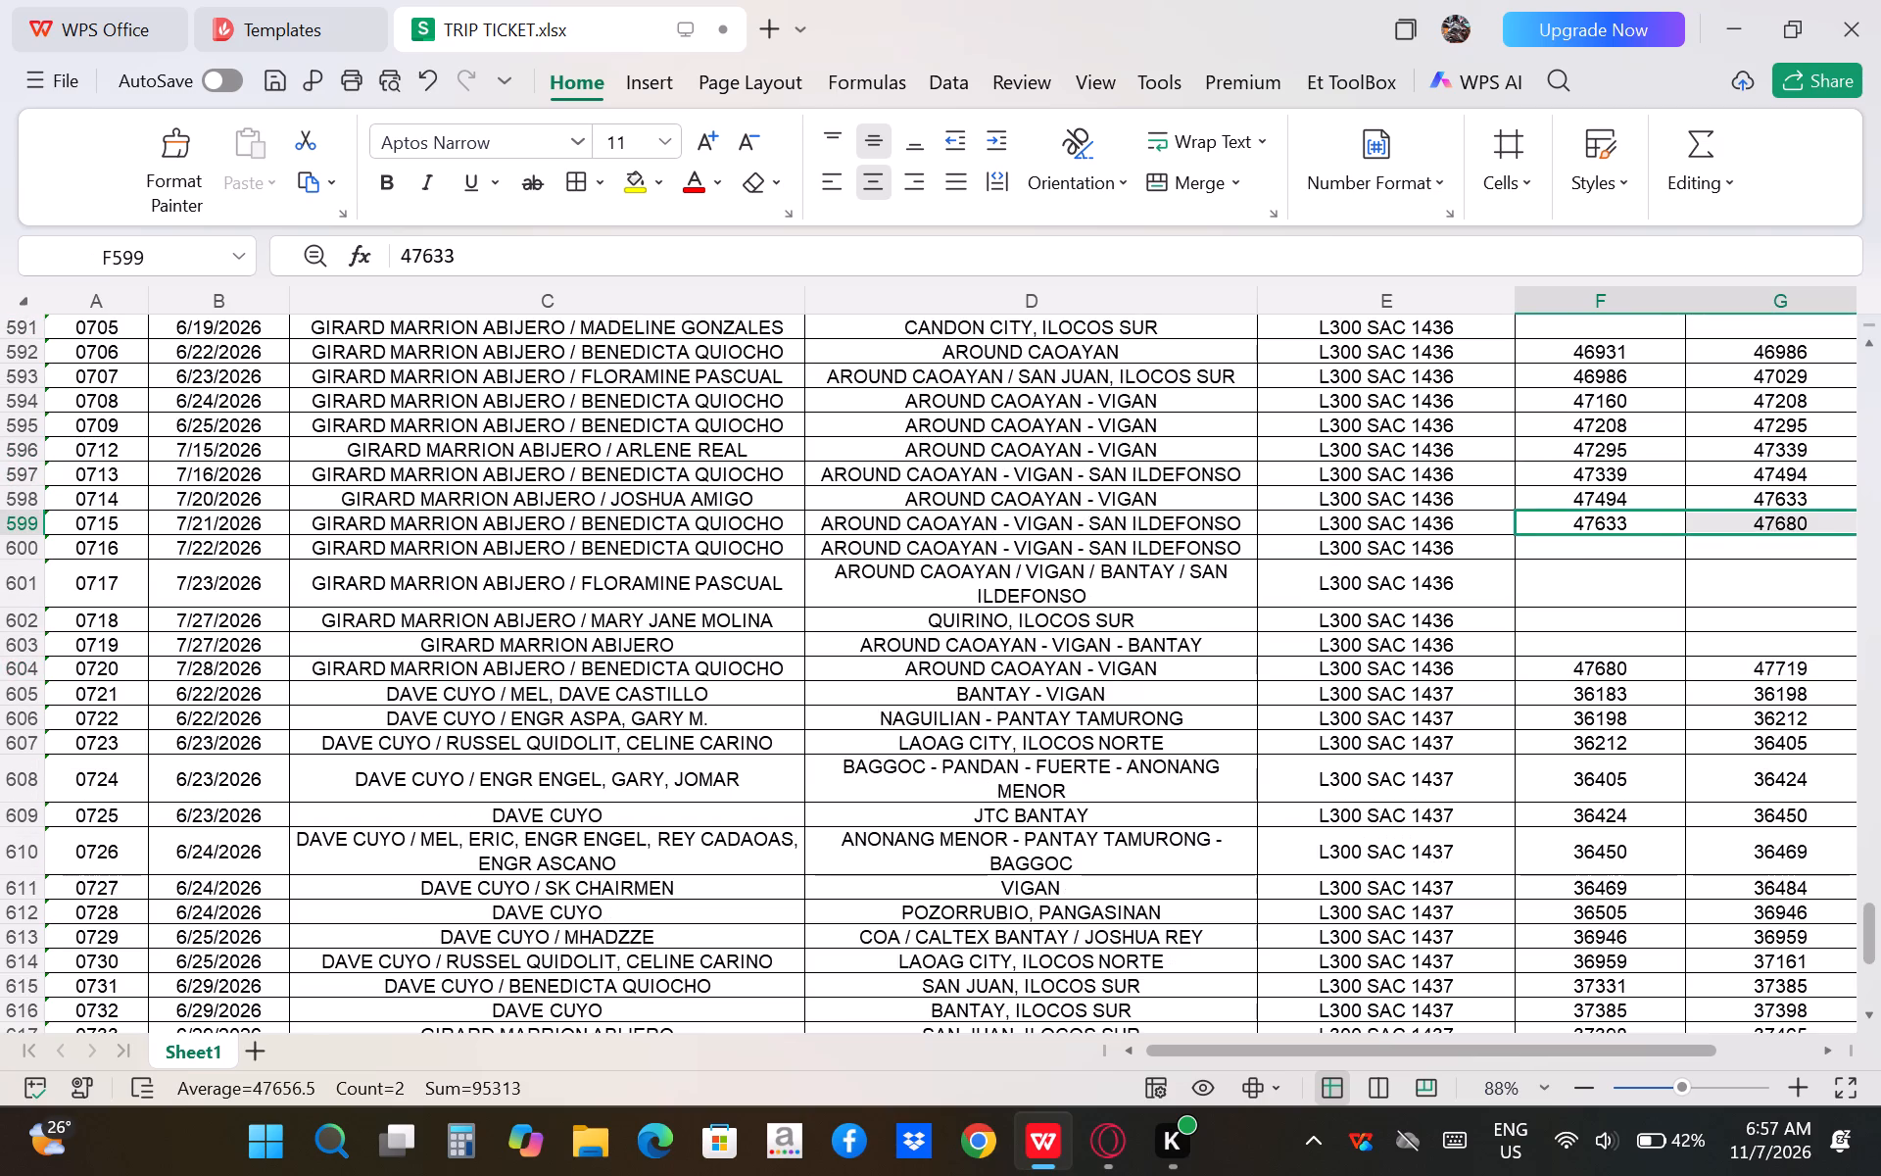
key(ctrl+x)
click(1598, 630)
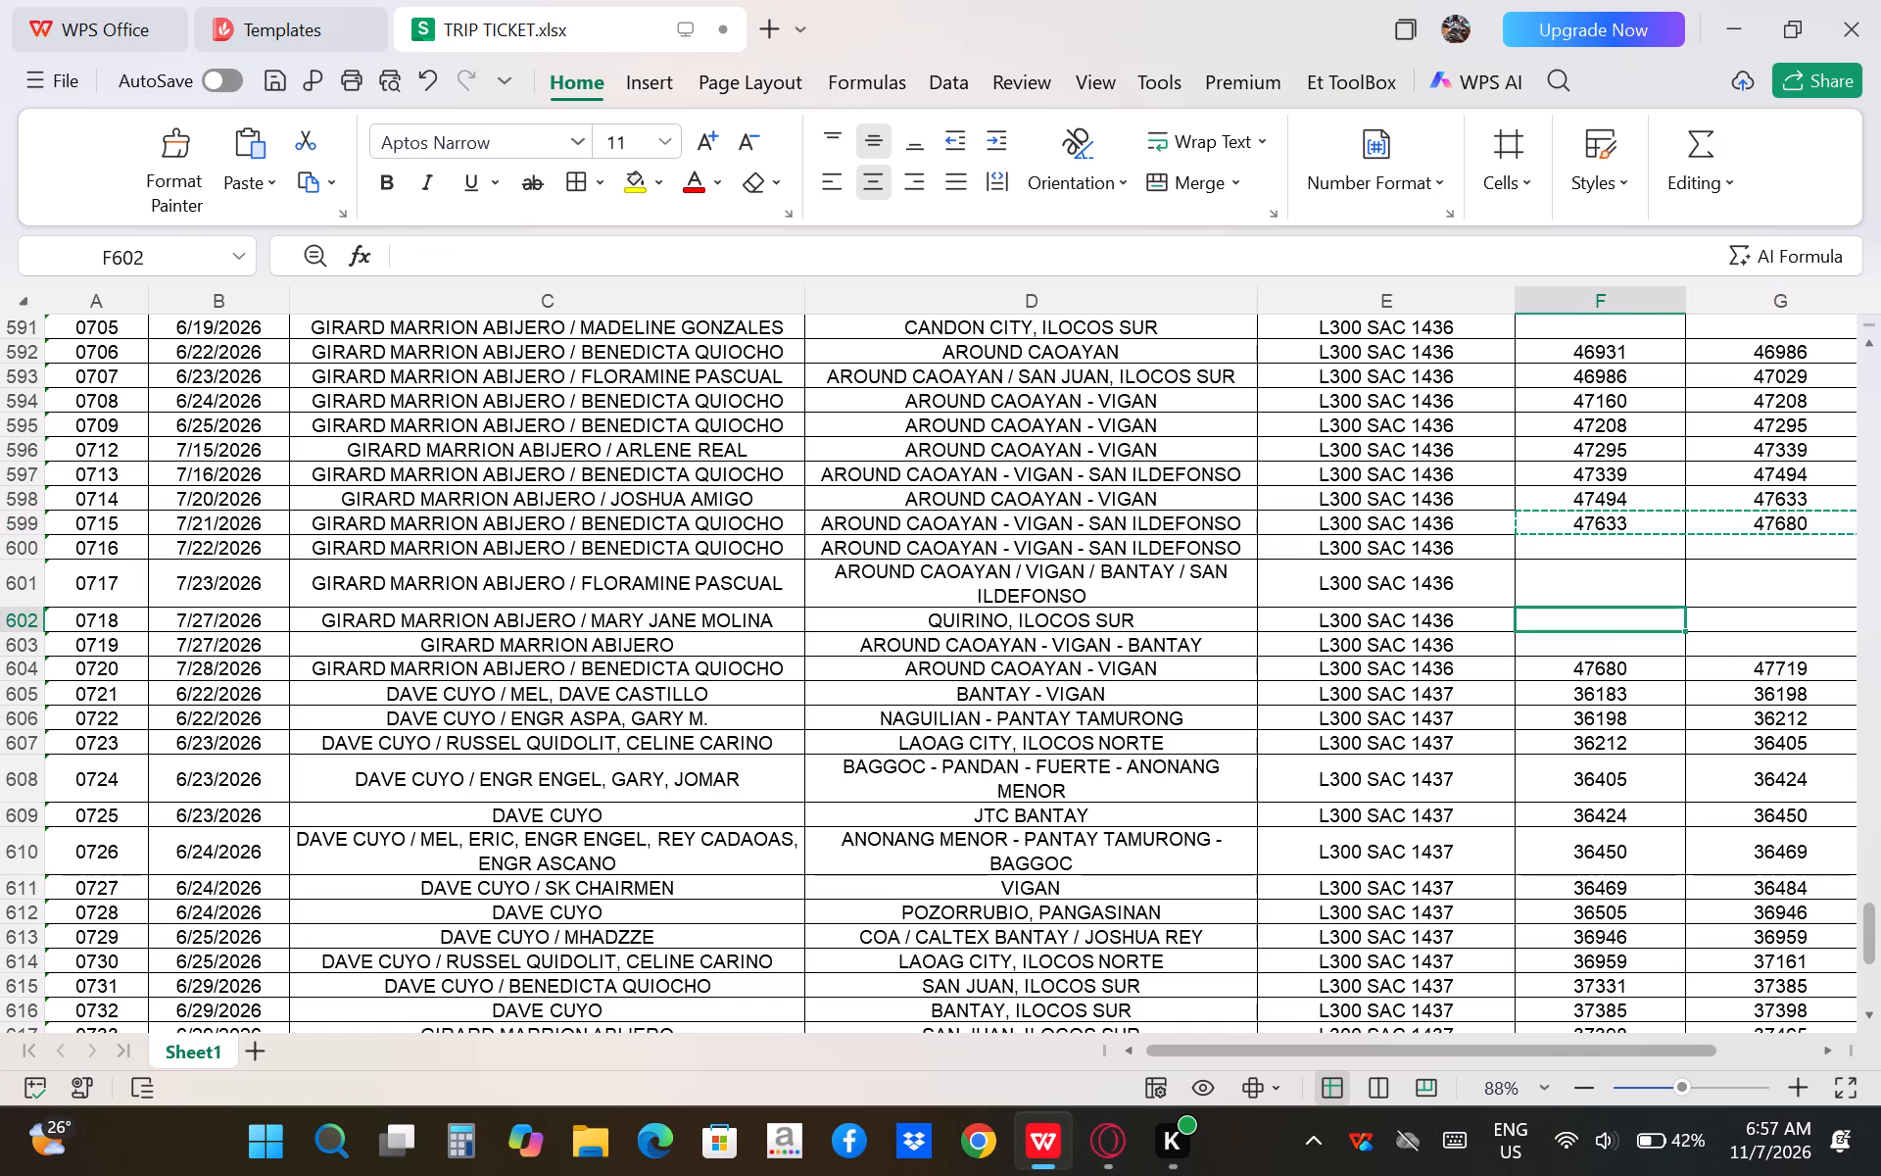
click(1592, 648)
key(Return)
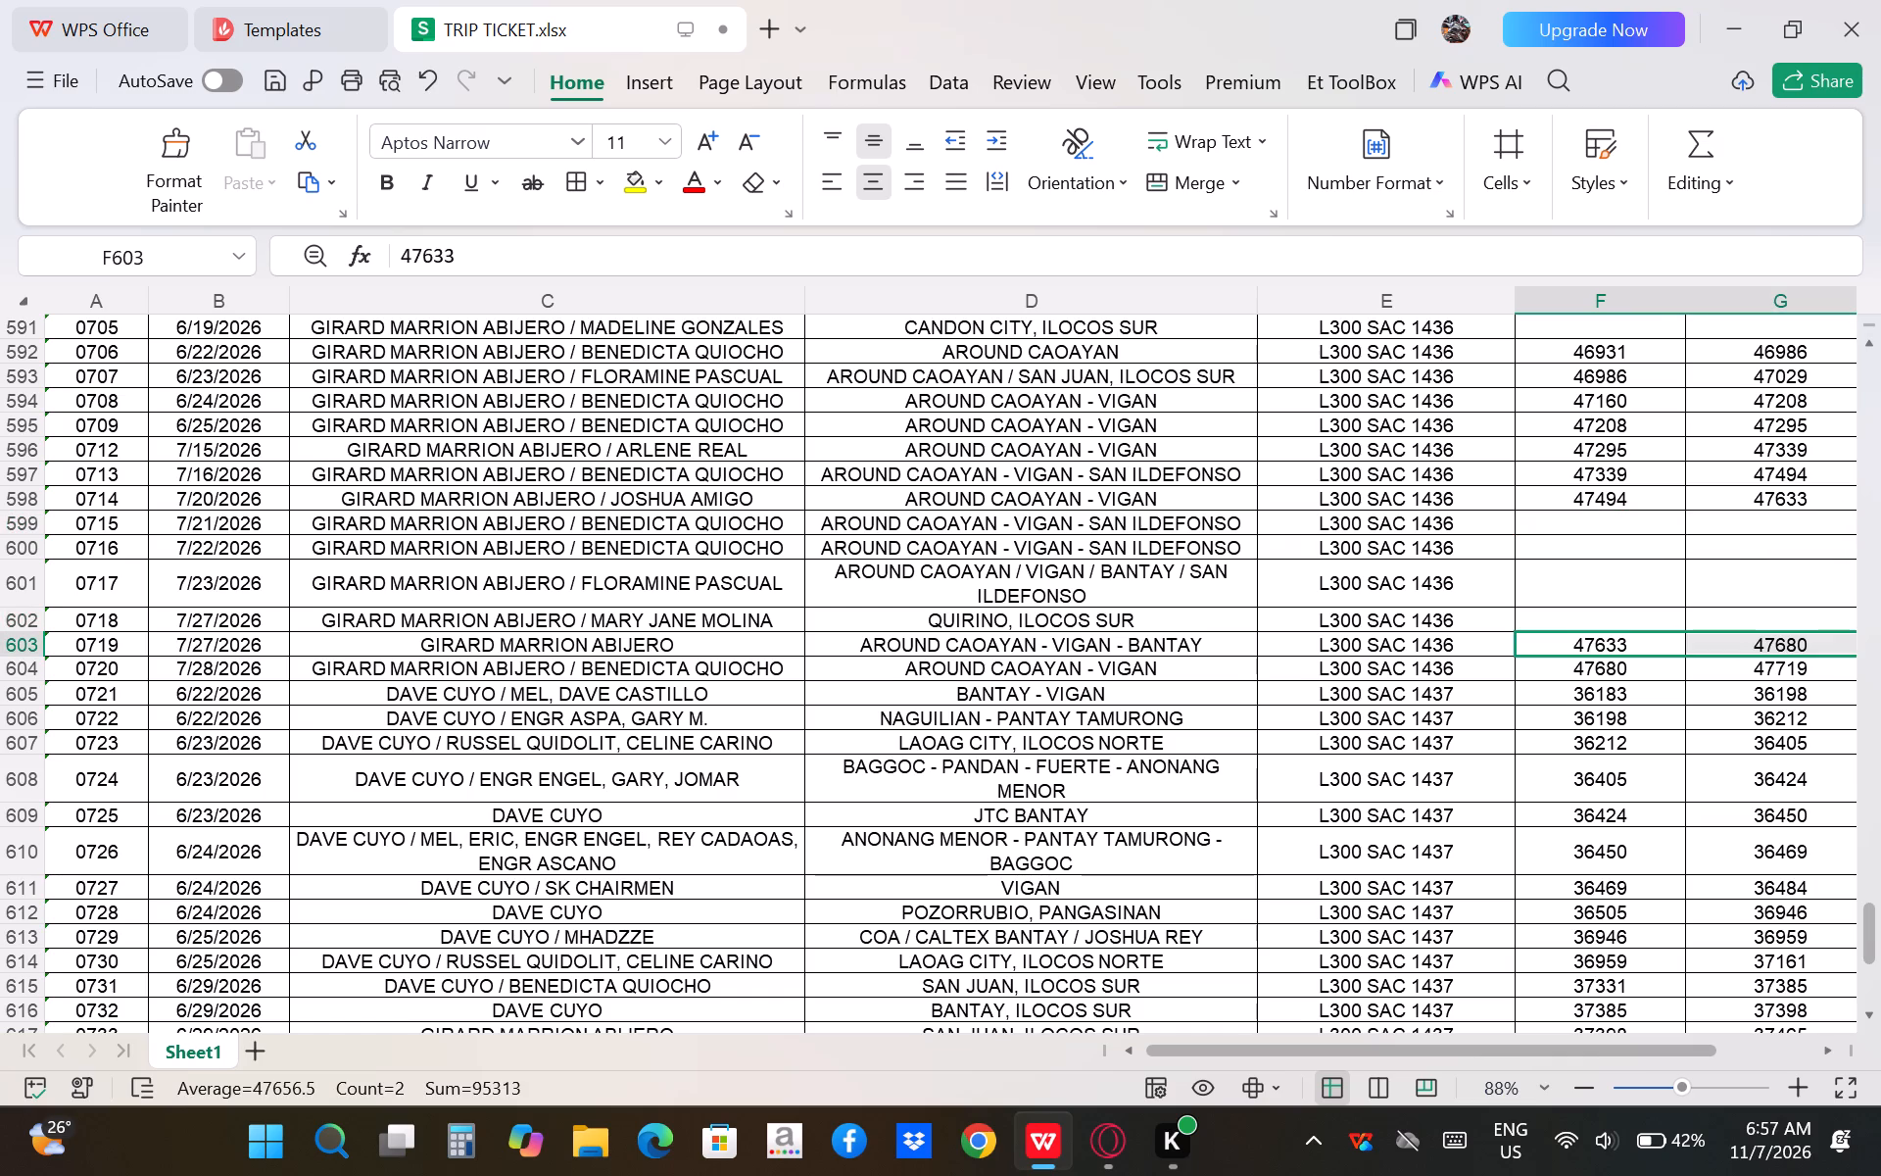
Move the value pair from F598:G598 to F602:G602, the QUIRINO, ILOCOS SUR trip with ticket 0718.
drag(1620, 508, 1706, 504)
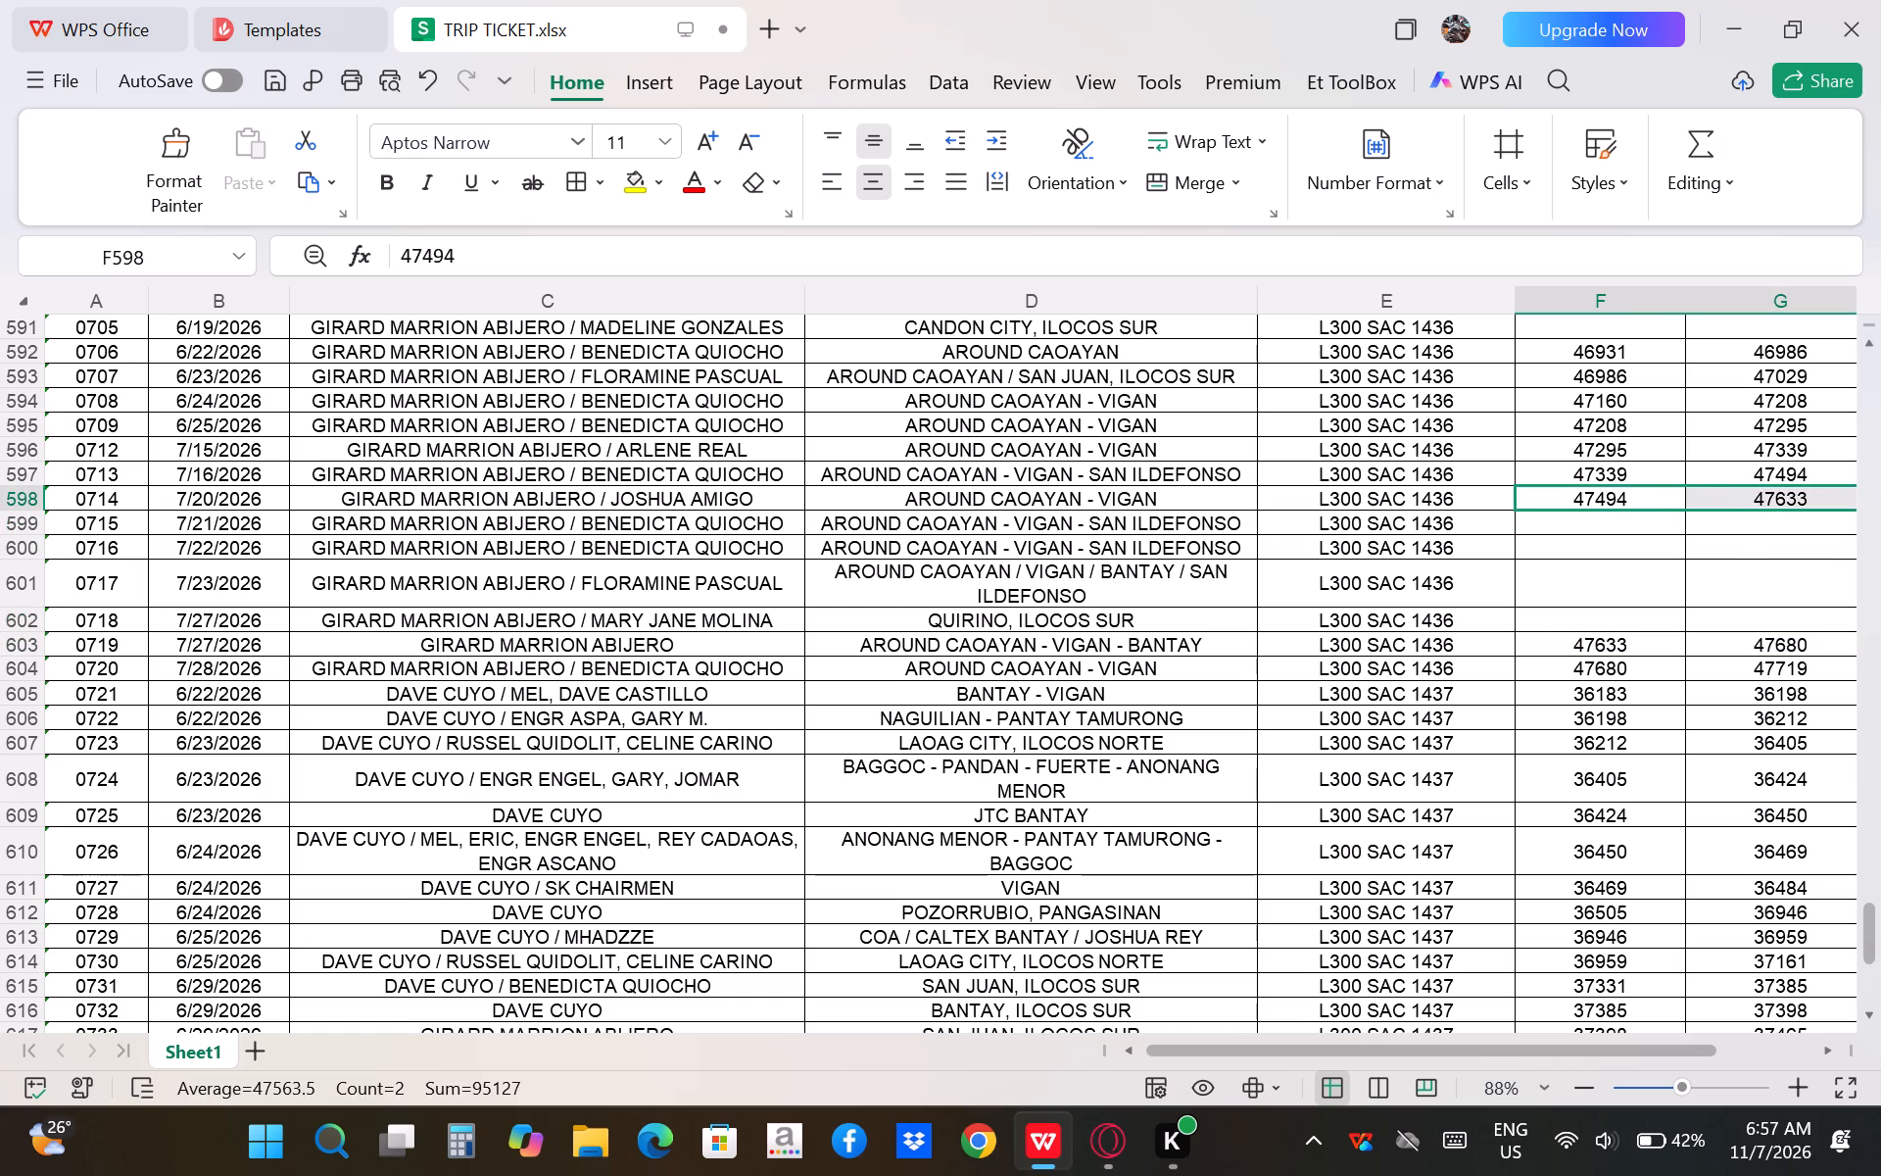
key(ctrl+x)
click(1584, 614)
key(Return)
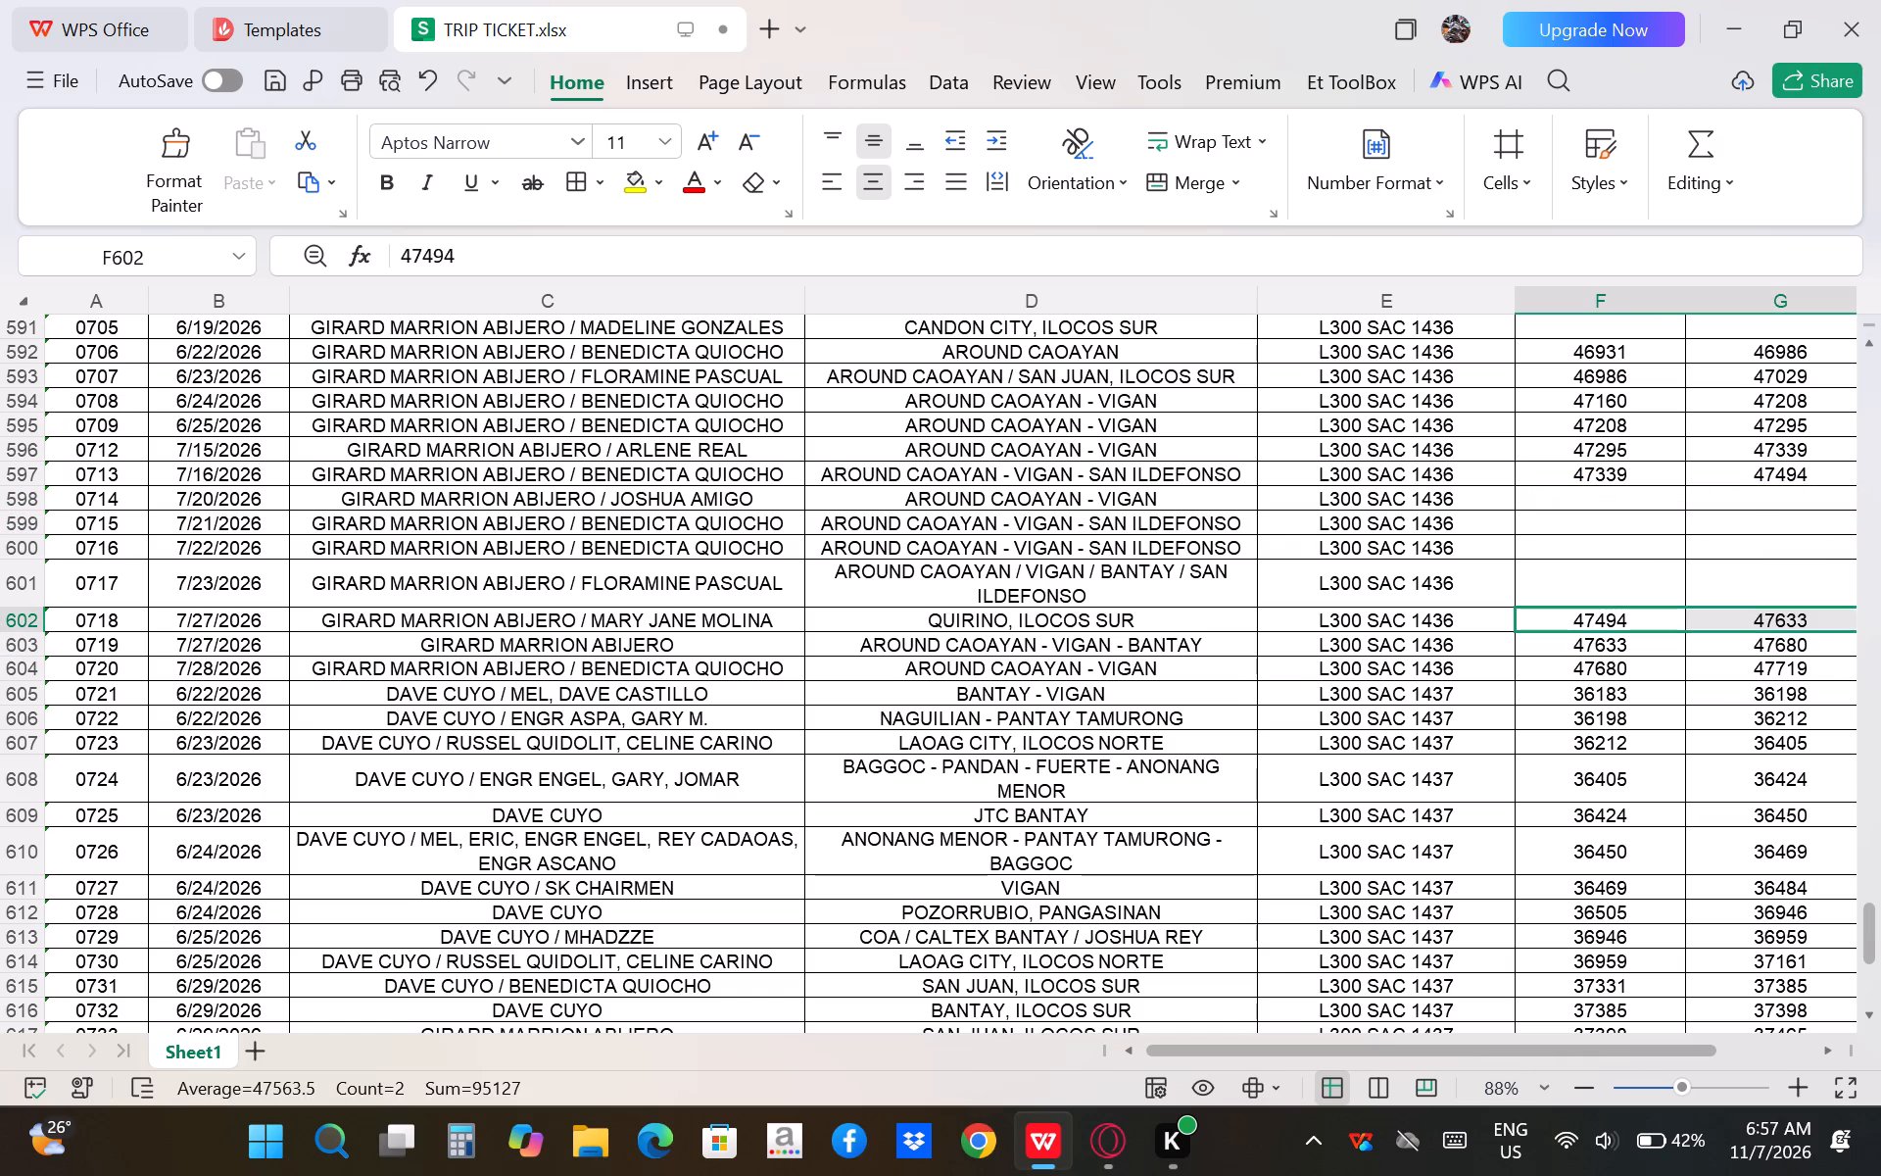
Move the two value pairs from F596:G597 to F600:G601, the trips with tickets 0716 and 0717.
drag(1624, 480, 1624, 479)
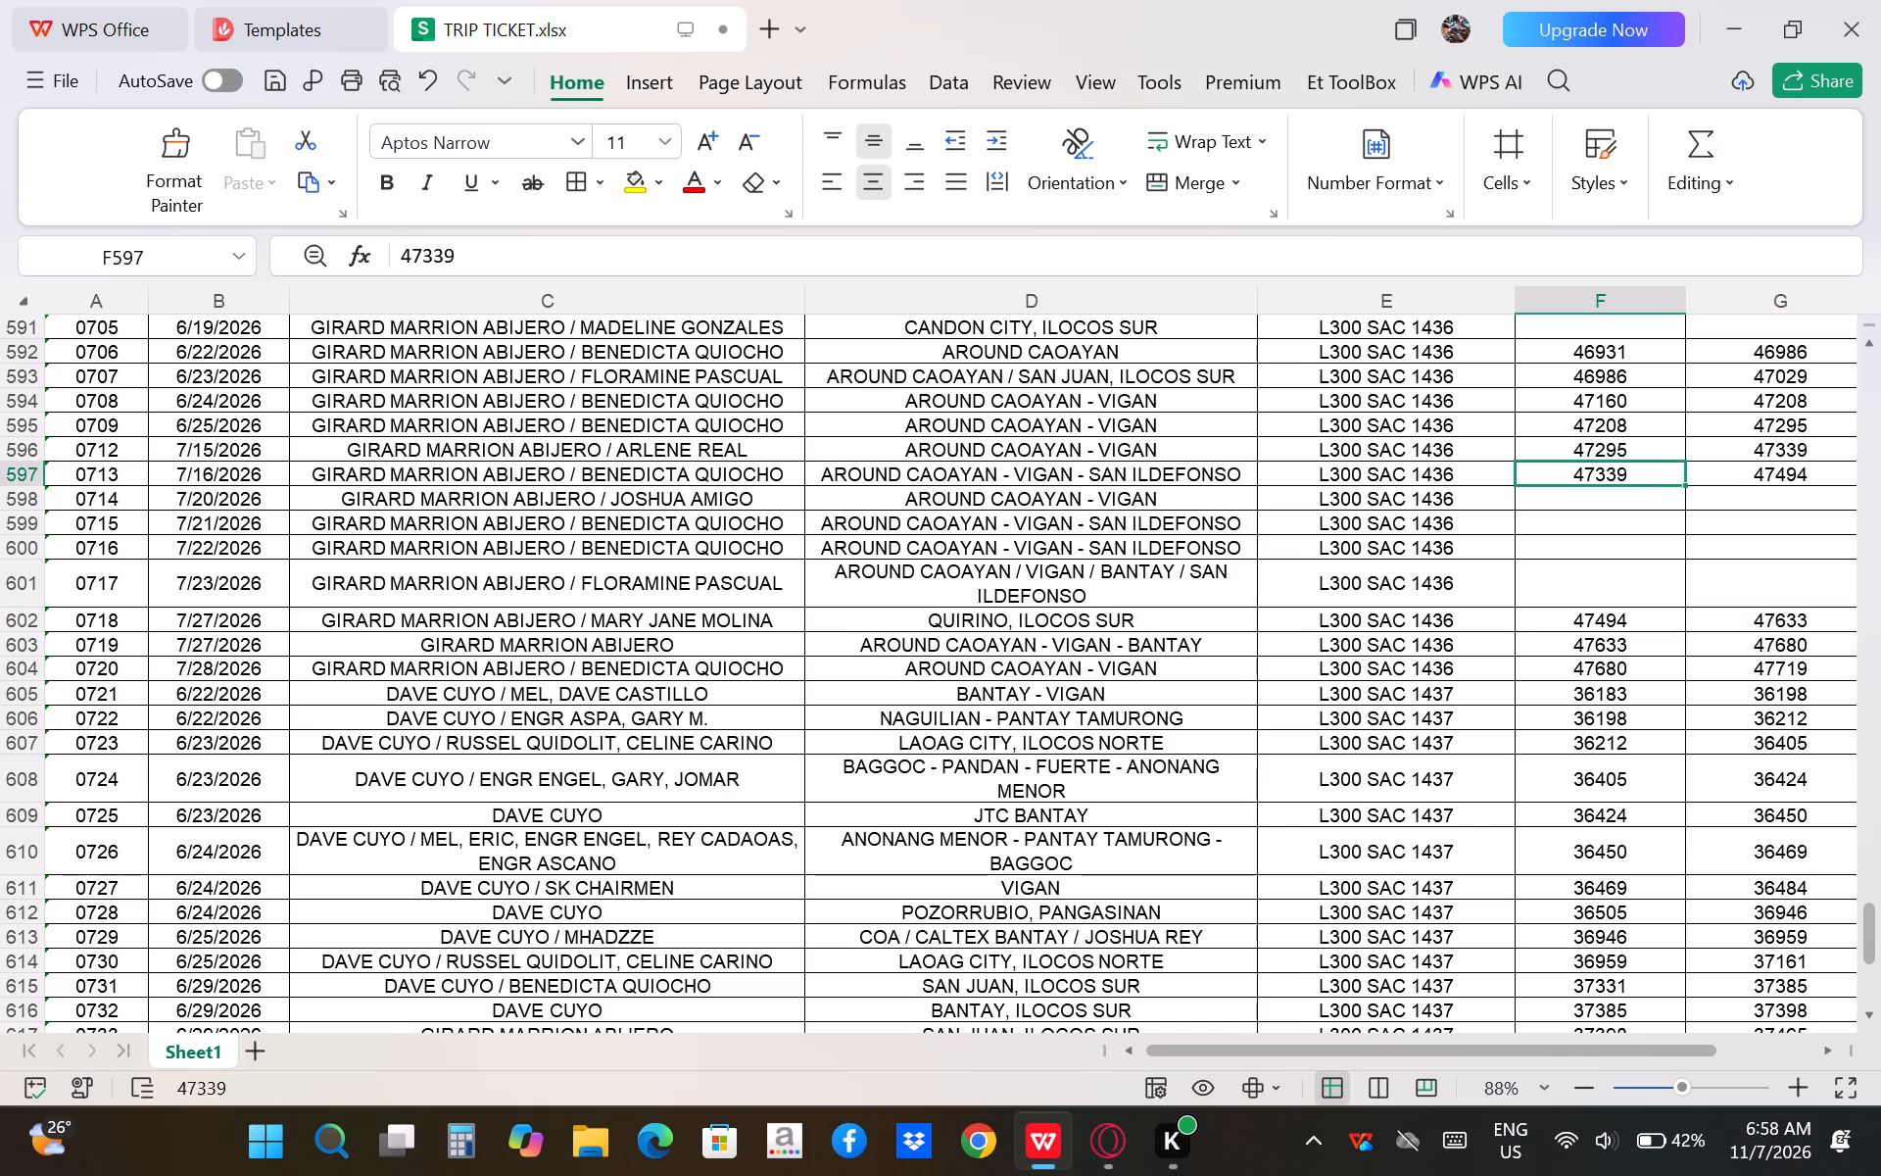
drag(1624, 479, 1737, 484)
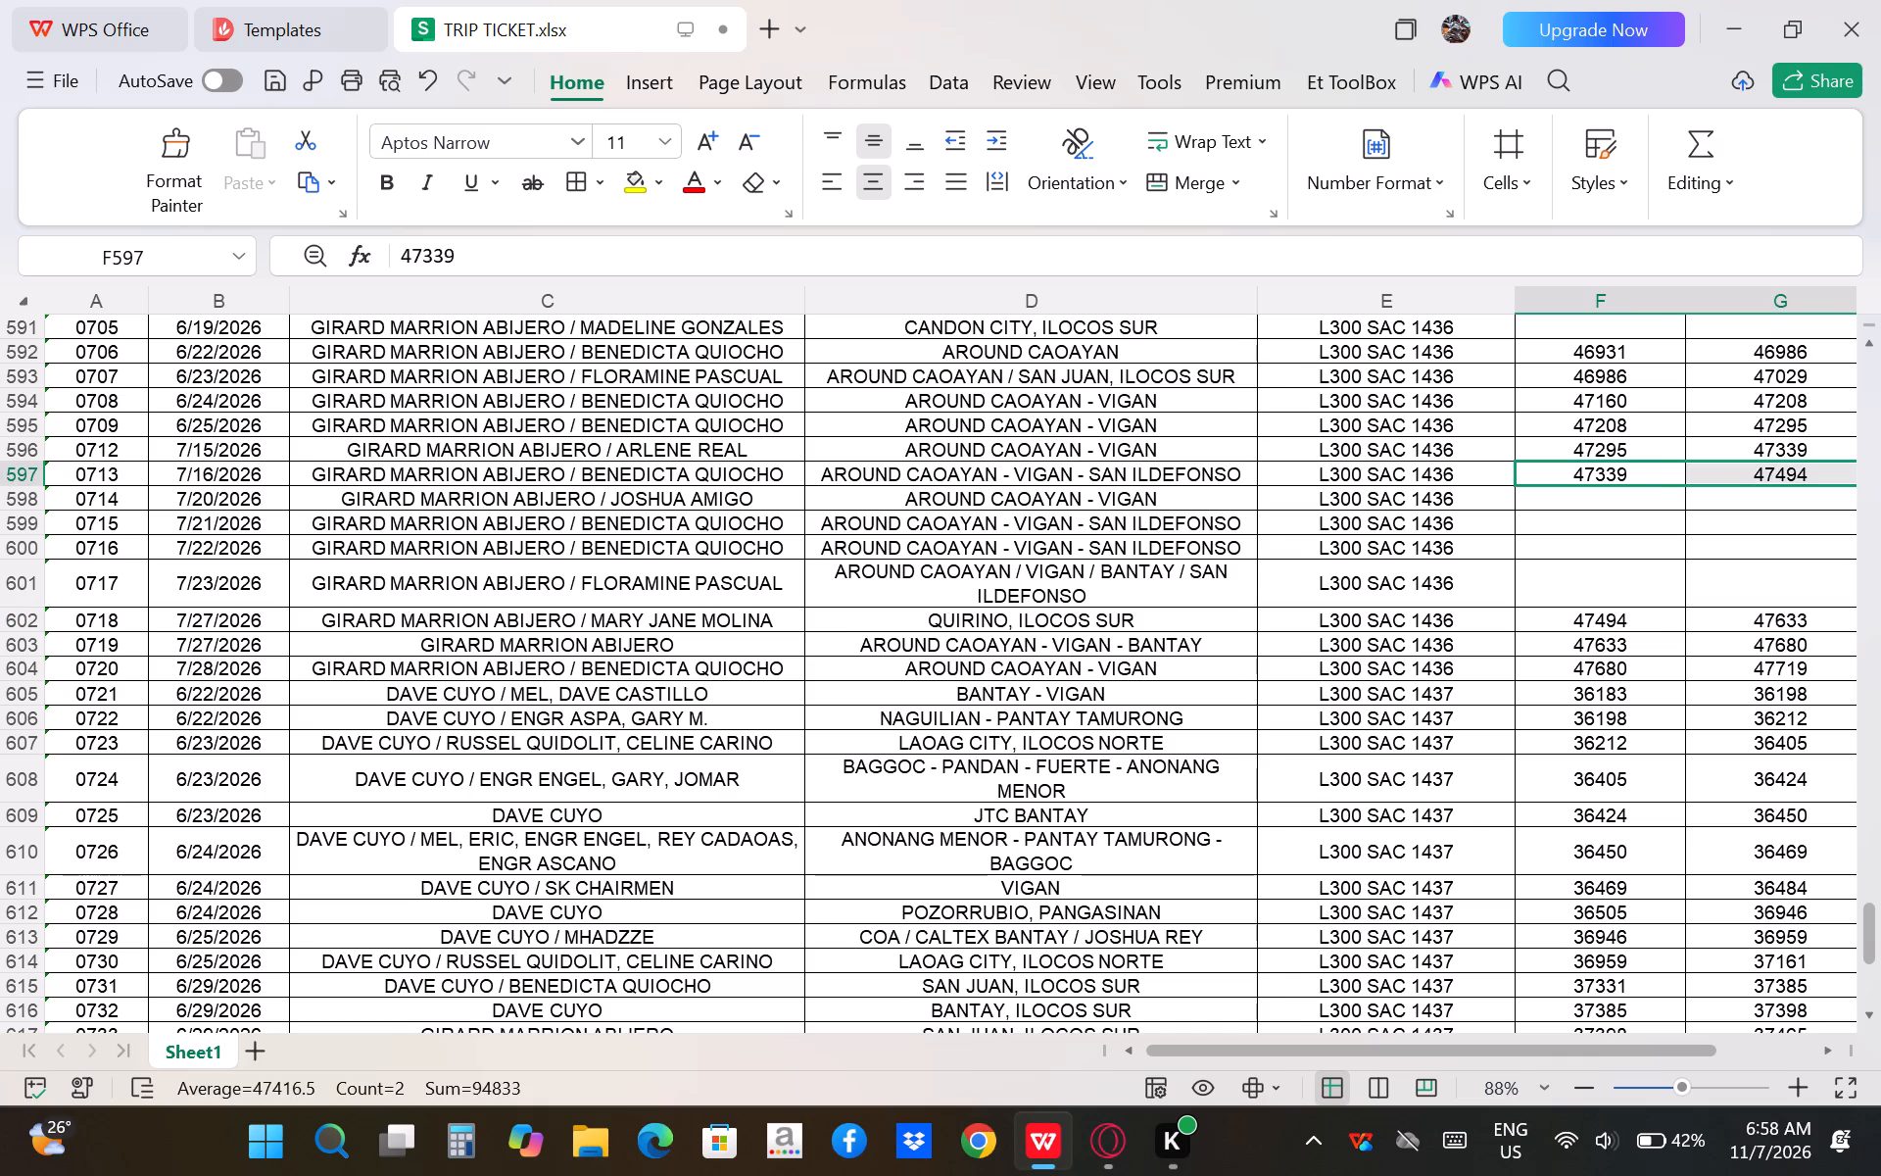
drag(1622, 448, 1700, 472)
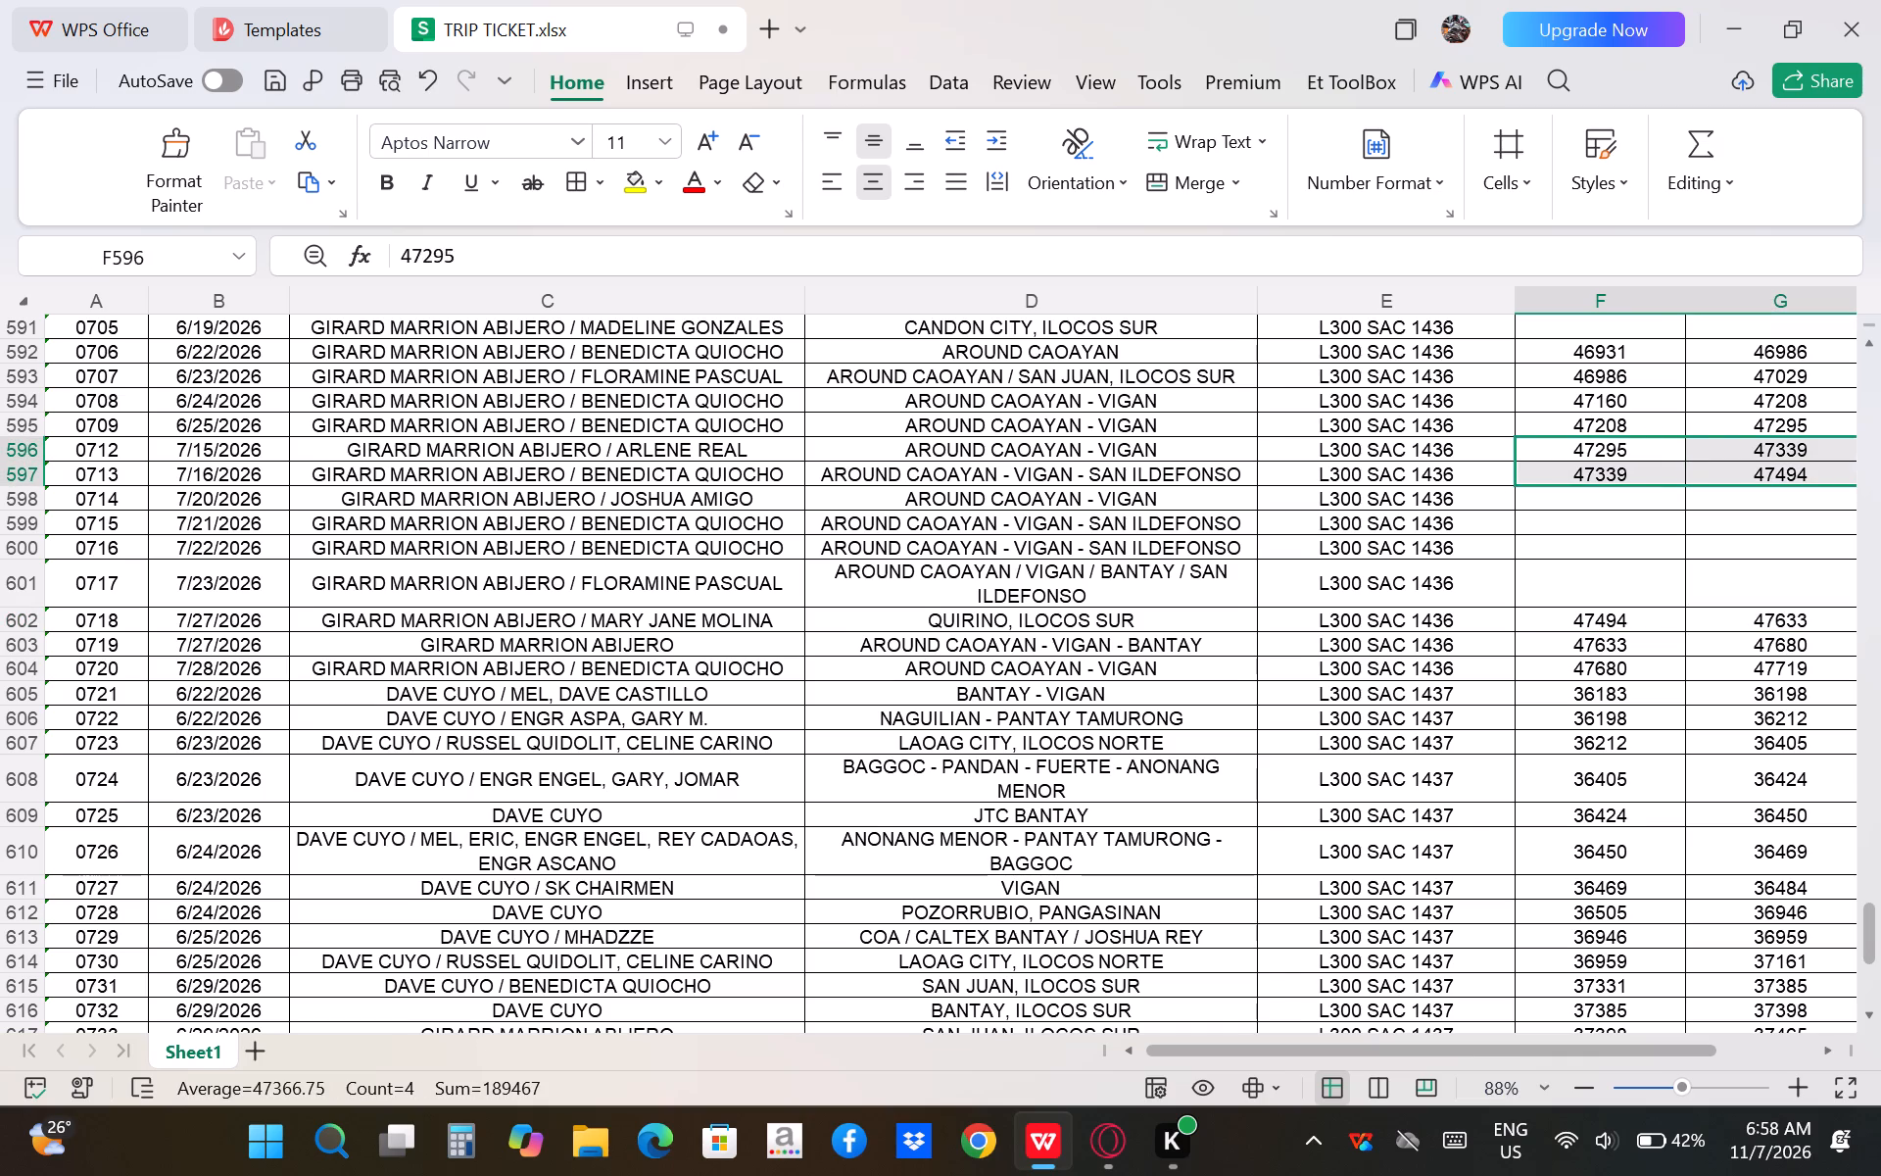
key(ctrl+x)
click(1602, 547)
key(Return)
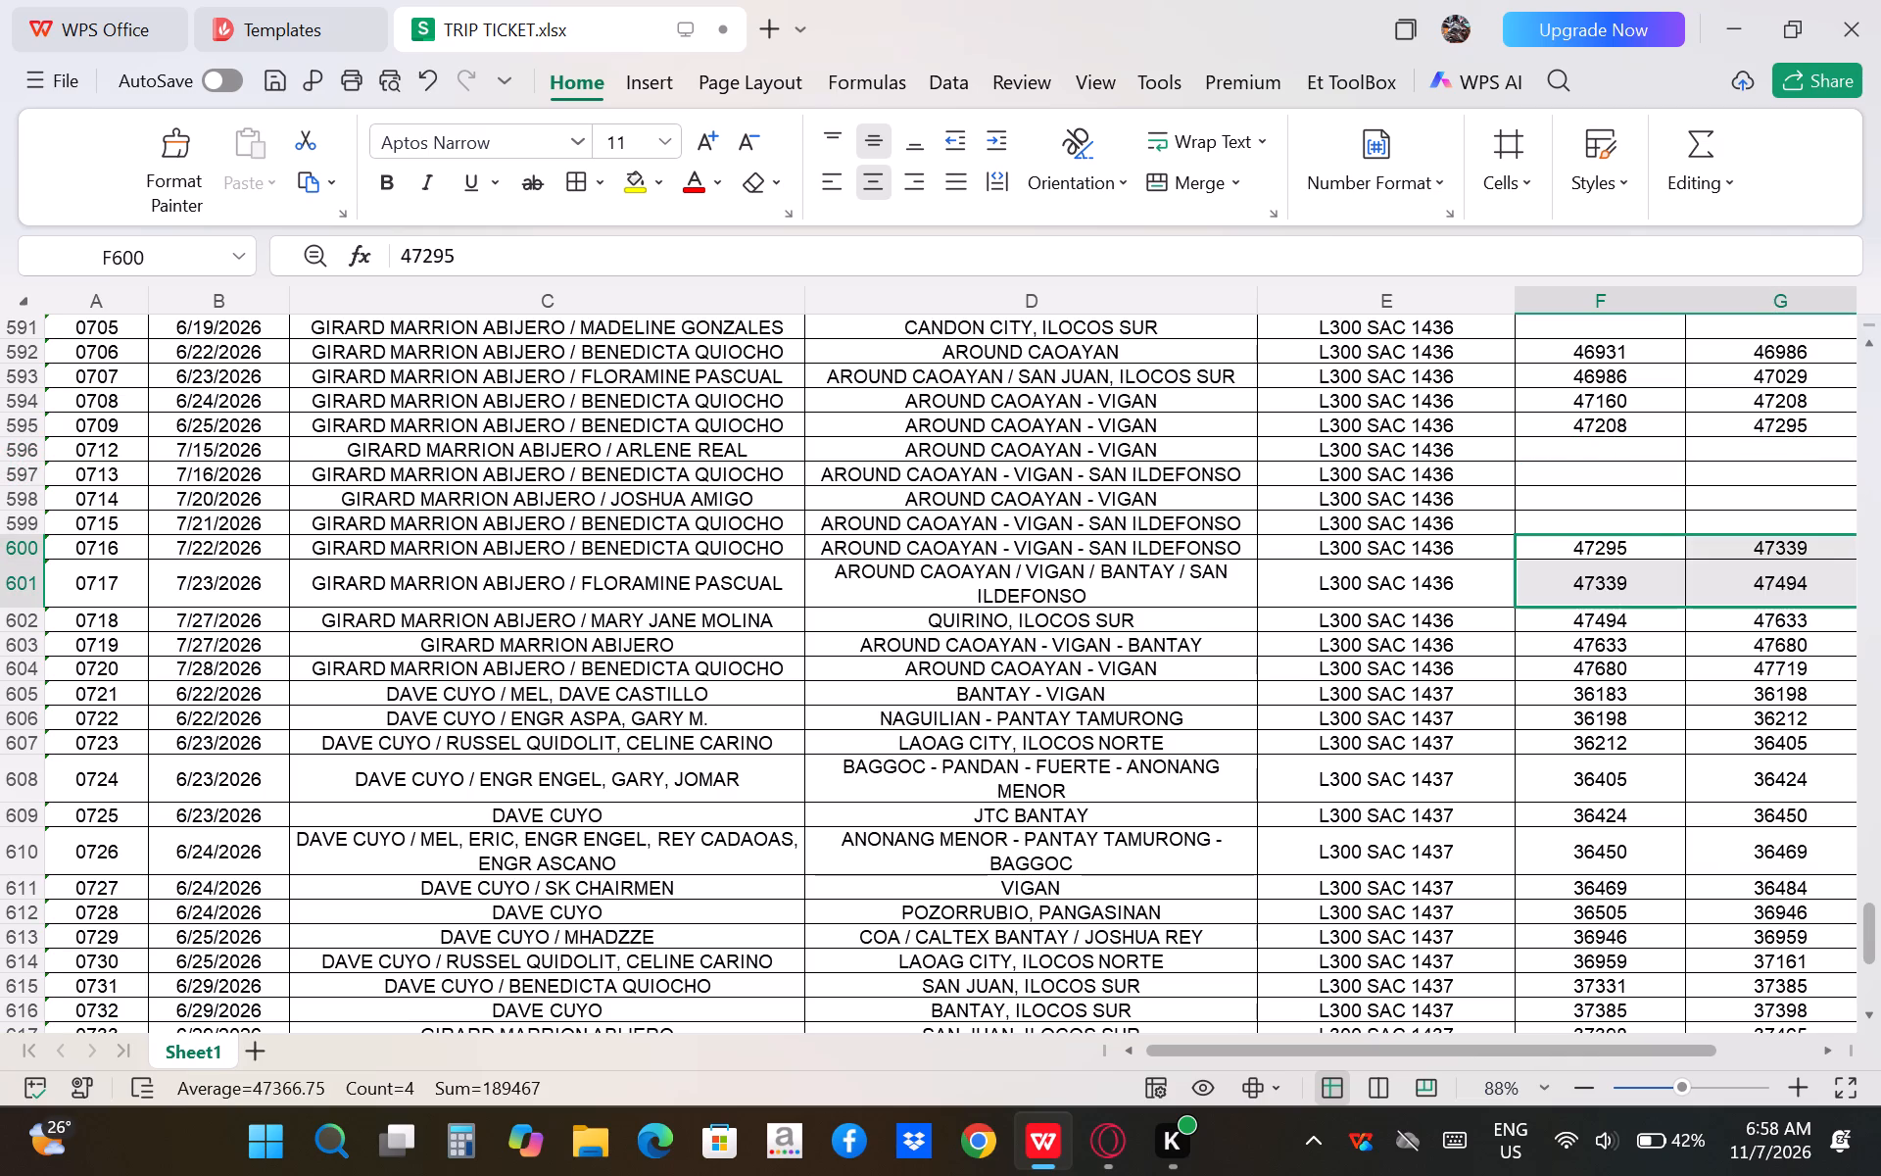
Move the two value pairs from F594:G595 to F598:G599, the trips with tickets 0714 and 0715.
drag(1612, 398, 1661, 423)
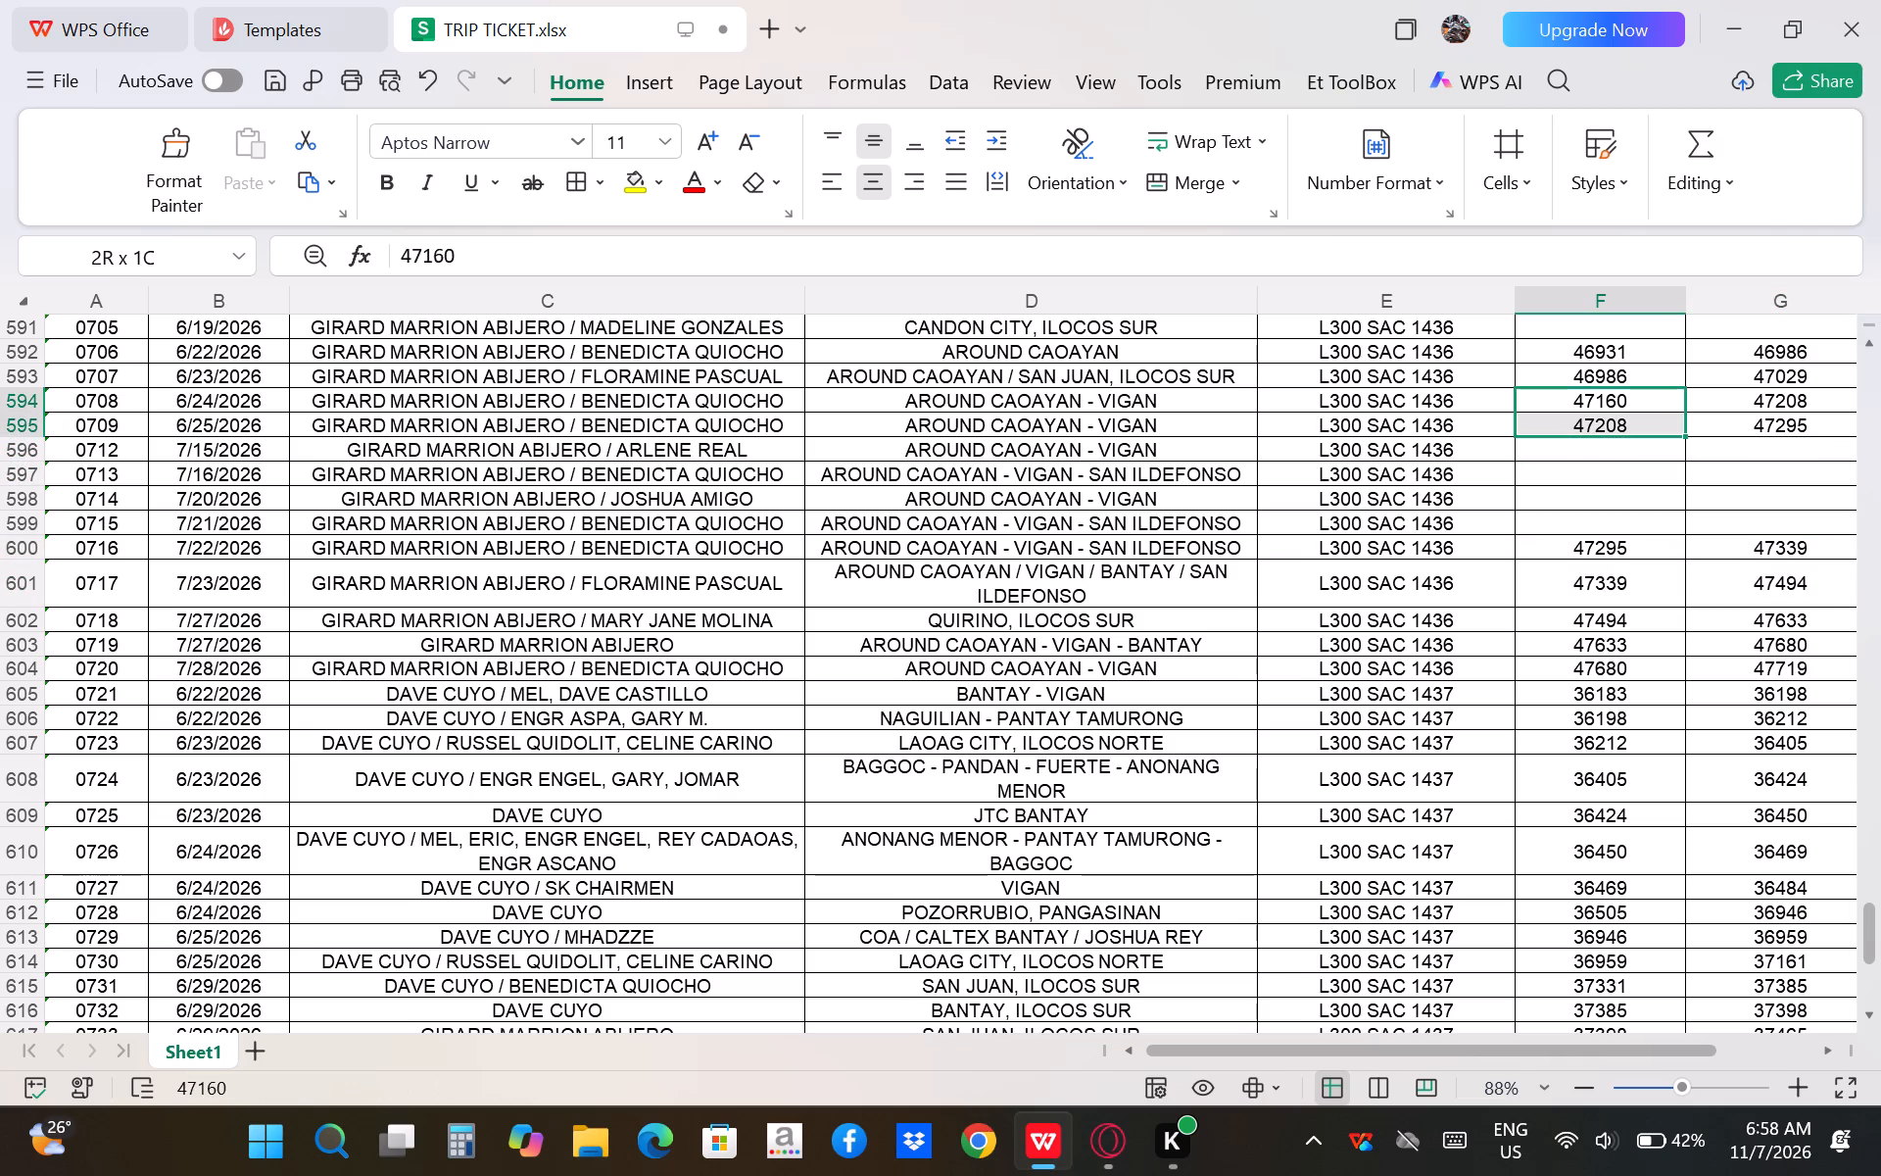
drag(1661, 423, 1708, 424)
key(ctrl+x)
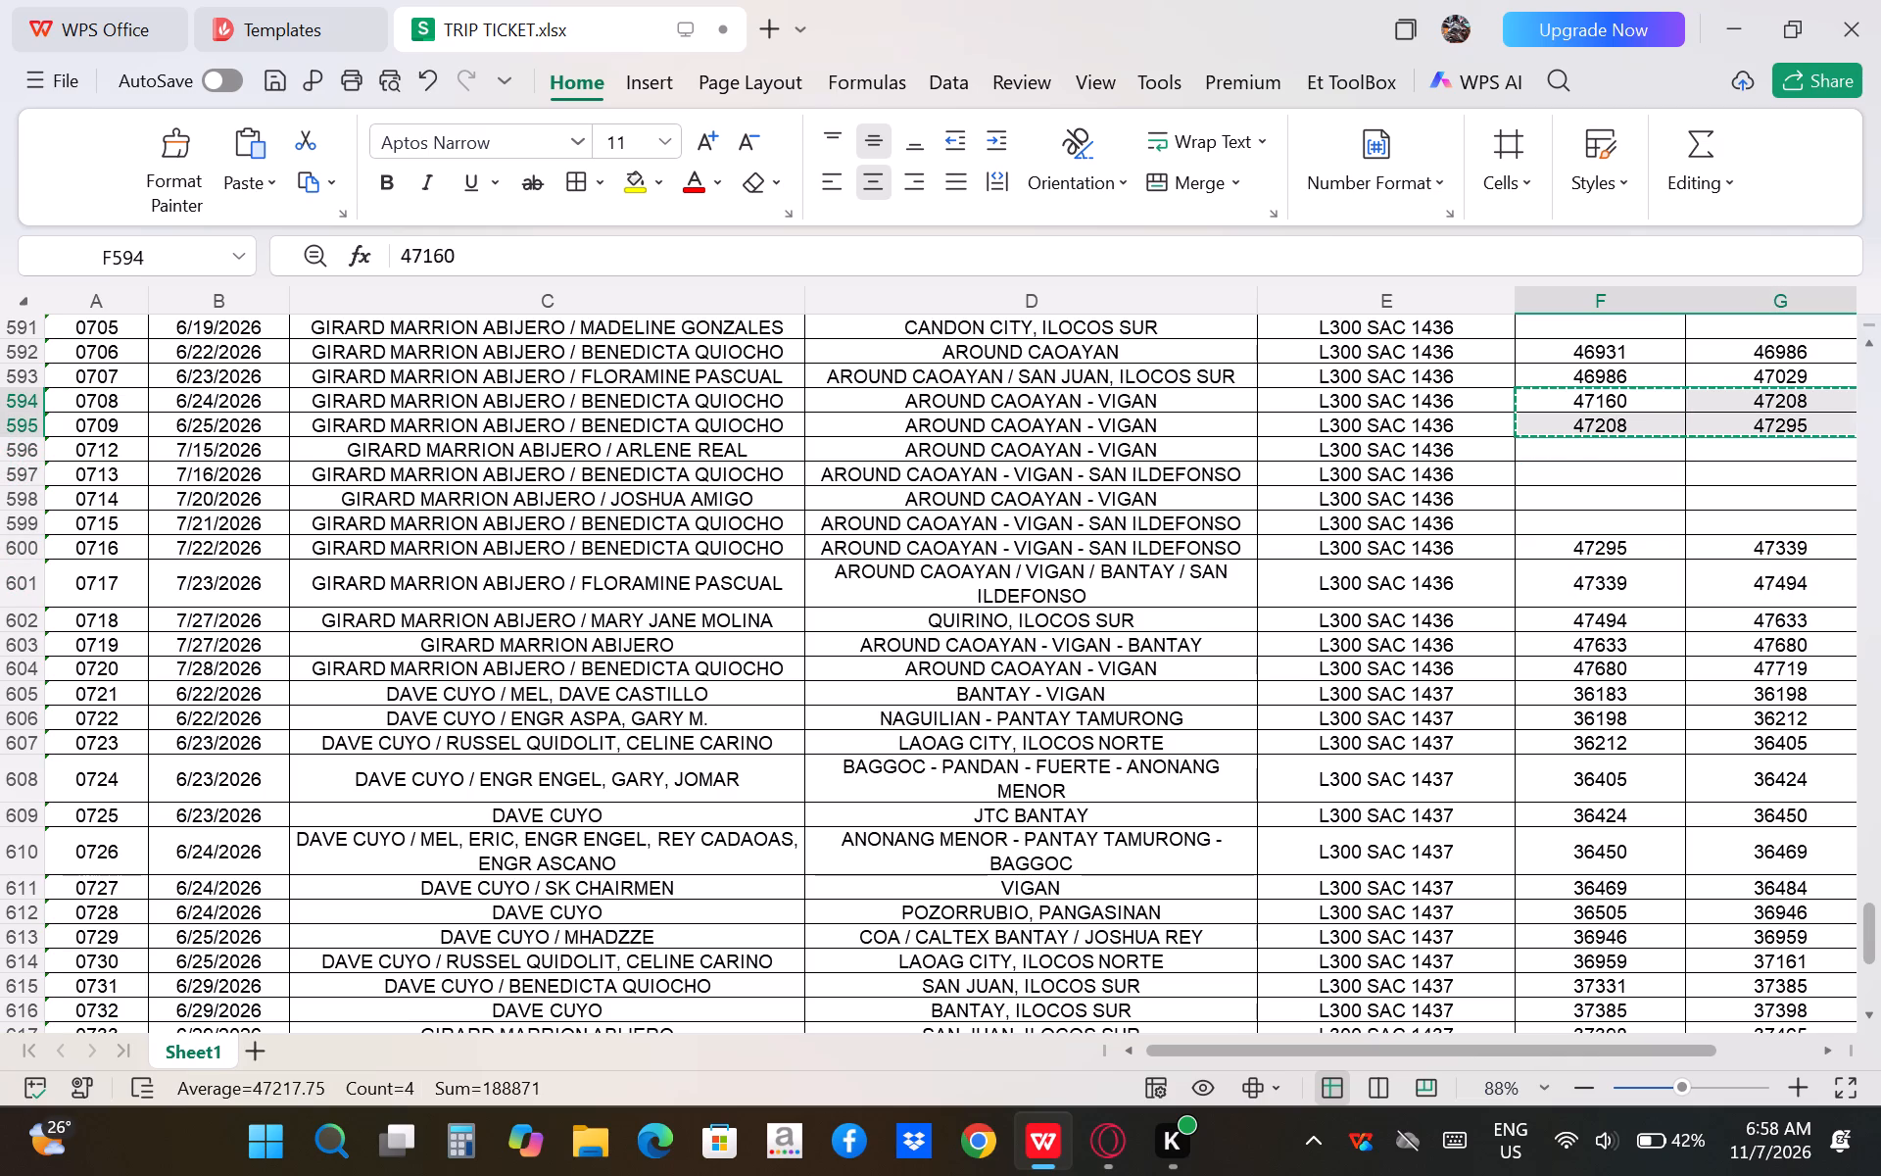
click(1588, 495)
key(Return)
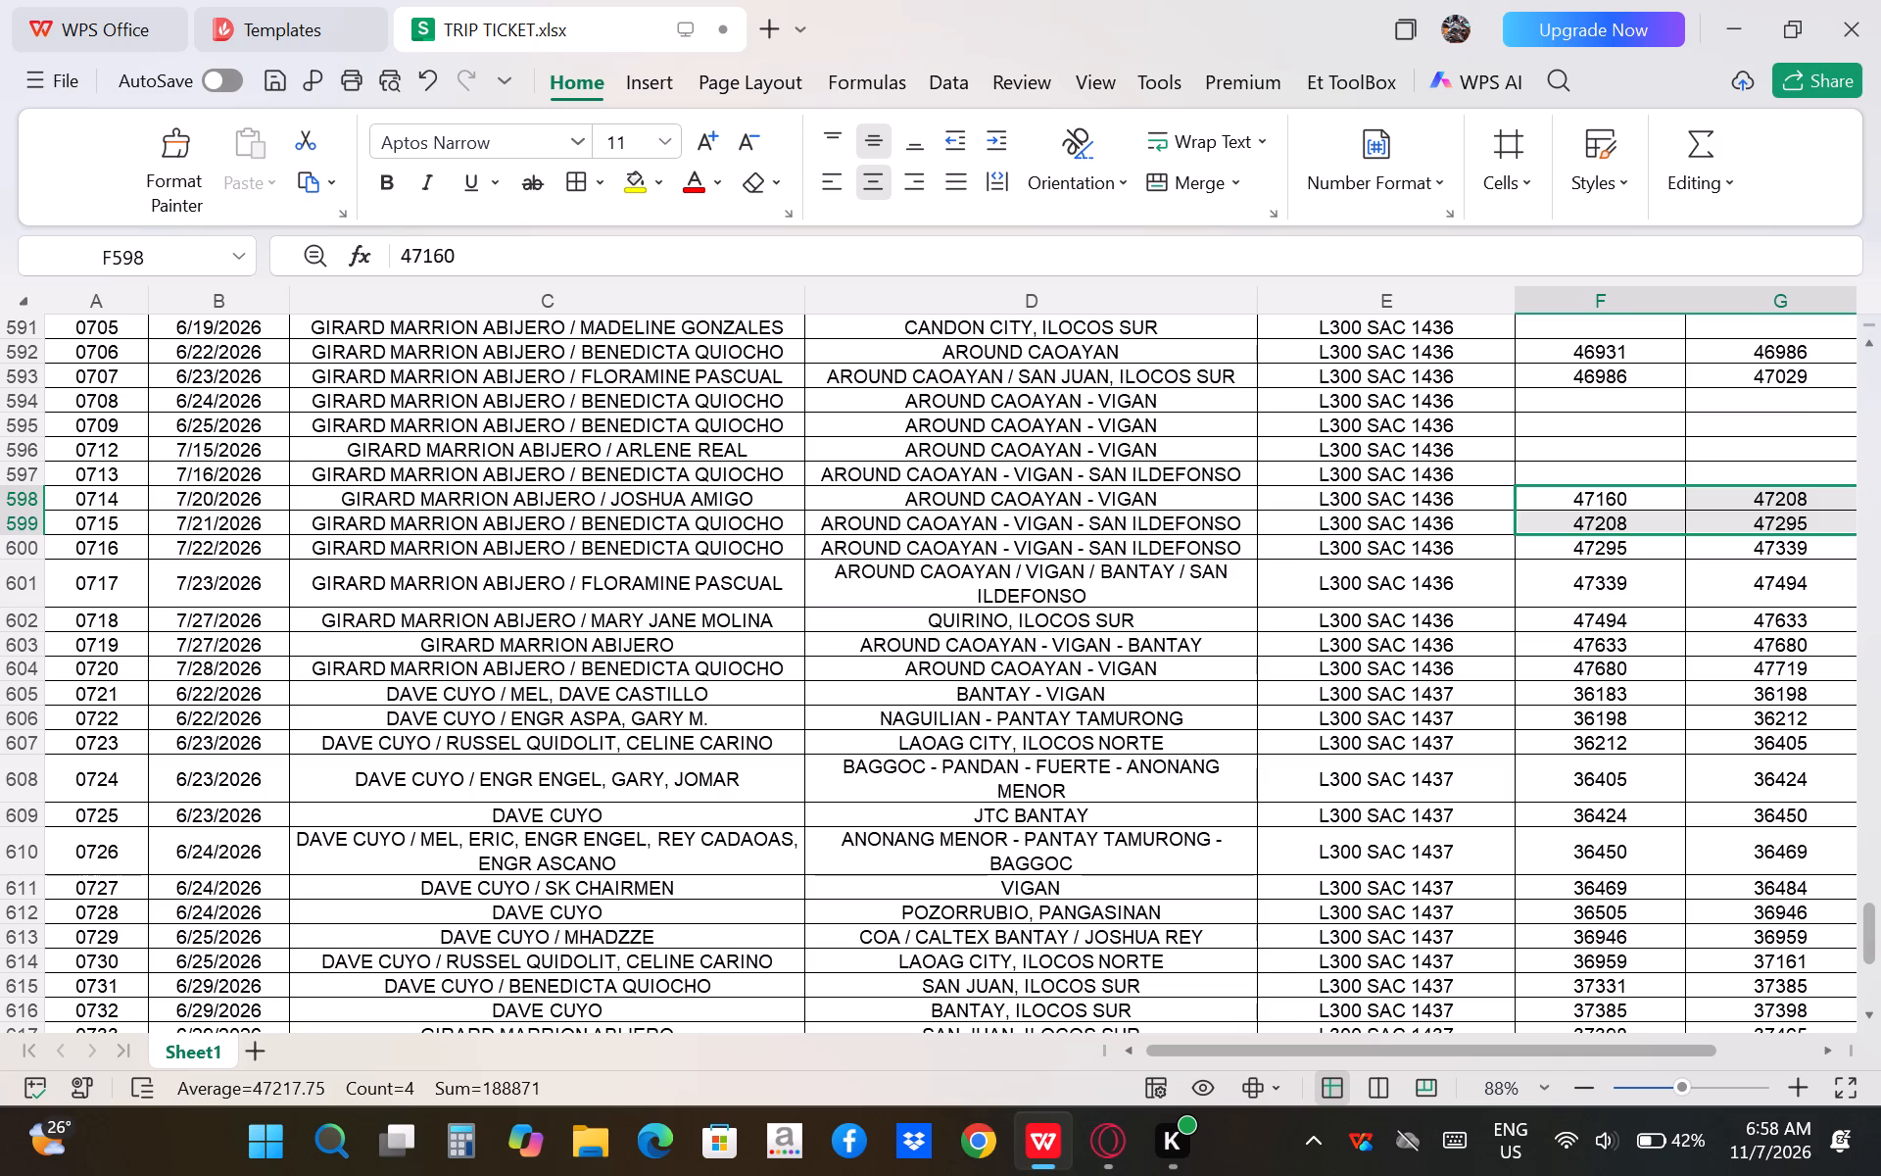
Move the two value pairs from F592:G593 to F596:G597, the trips with tickets 0712 and 0713.
drag(1591, 359, 1702, 381)
key(ctrl+x)
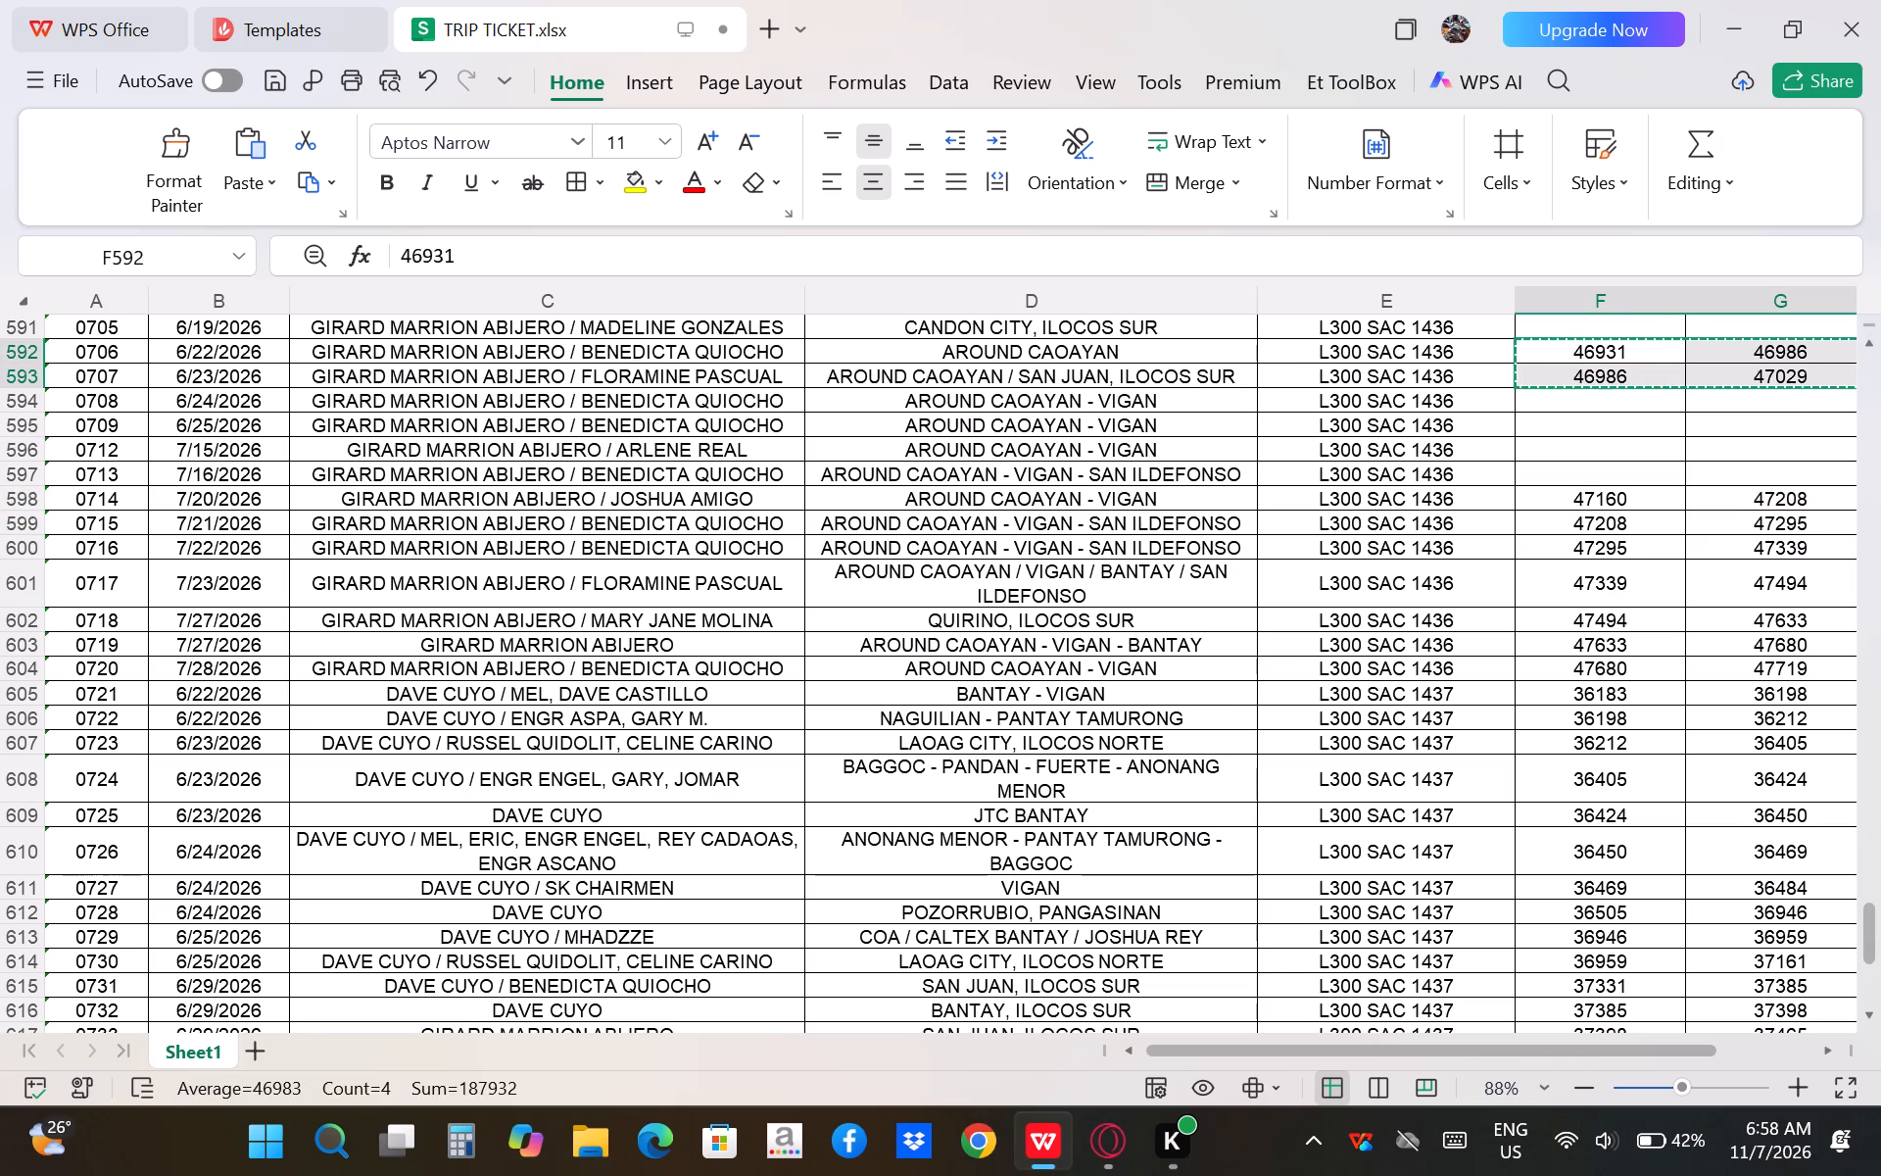
click(1610, 463)
click(1606, 451)
key(Return)
Move the two value pairs from F589:G590 to F593:G594, the trips with tickets 0707 and 0708.
scroll(1607, 445, up, 2)
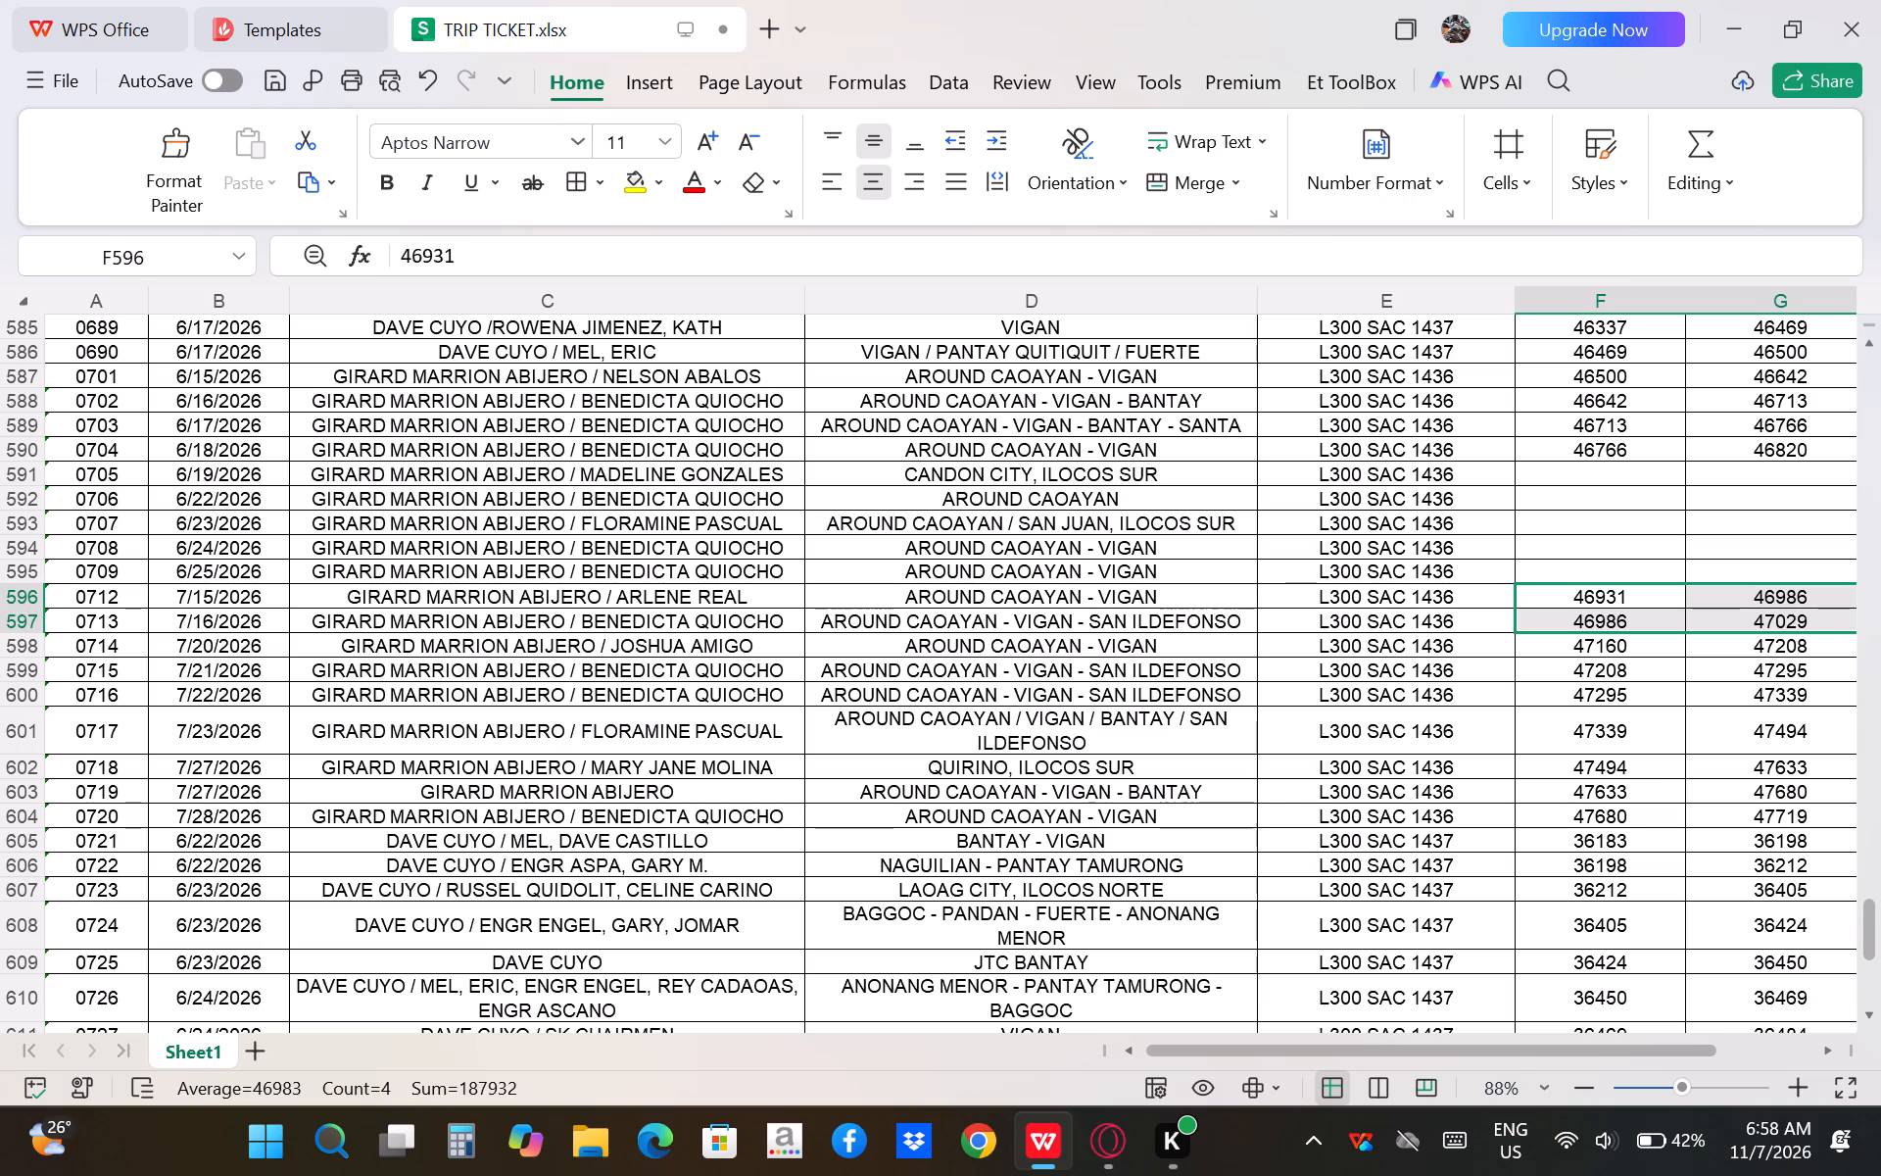
drag(1625, 429, 1774, 462)
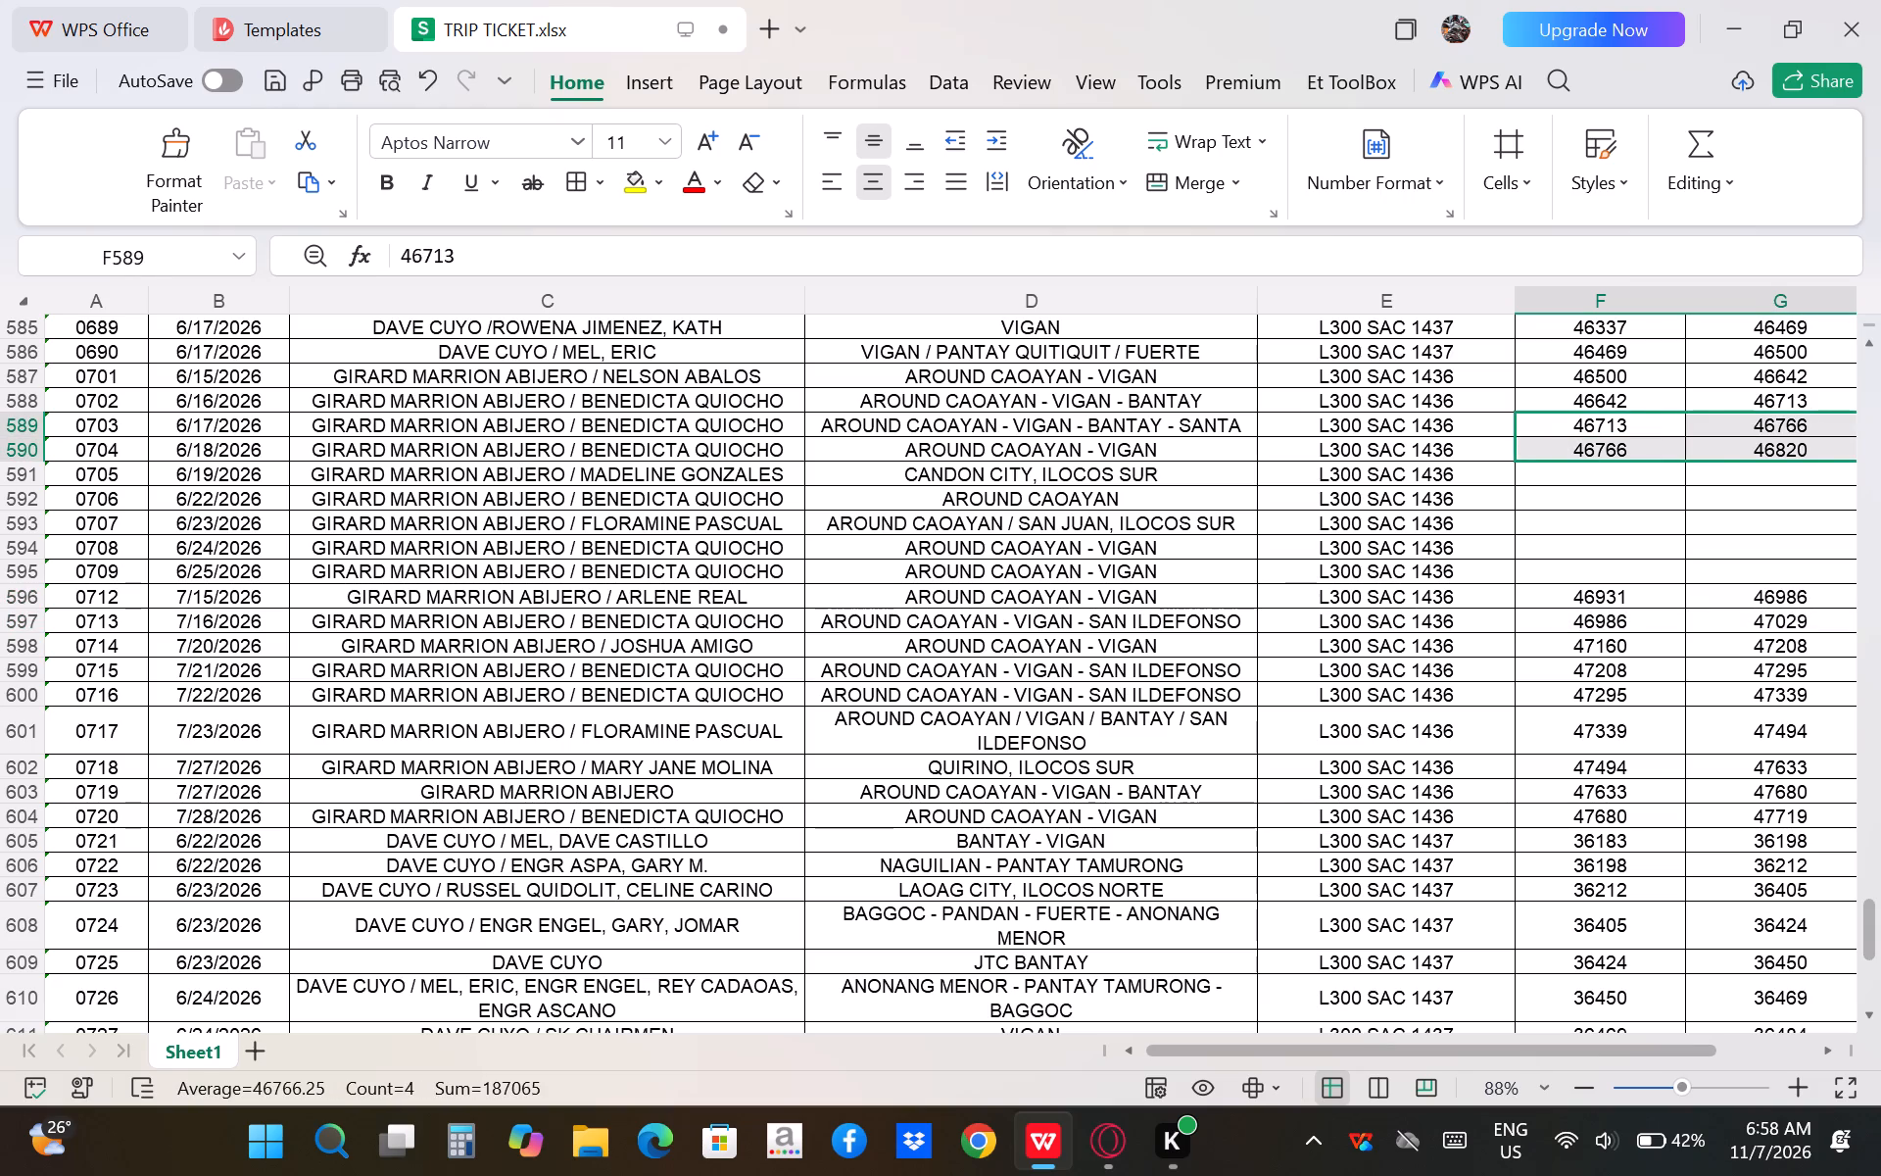
key(ctrl+x)
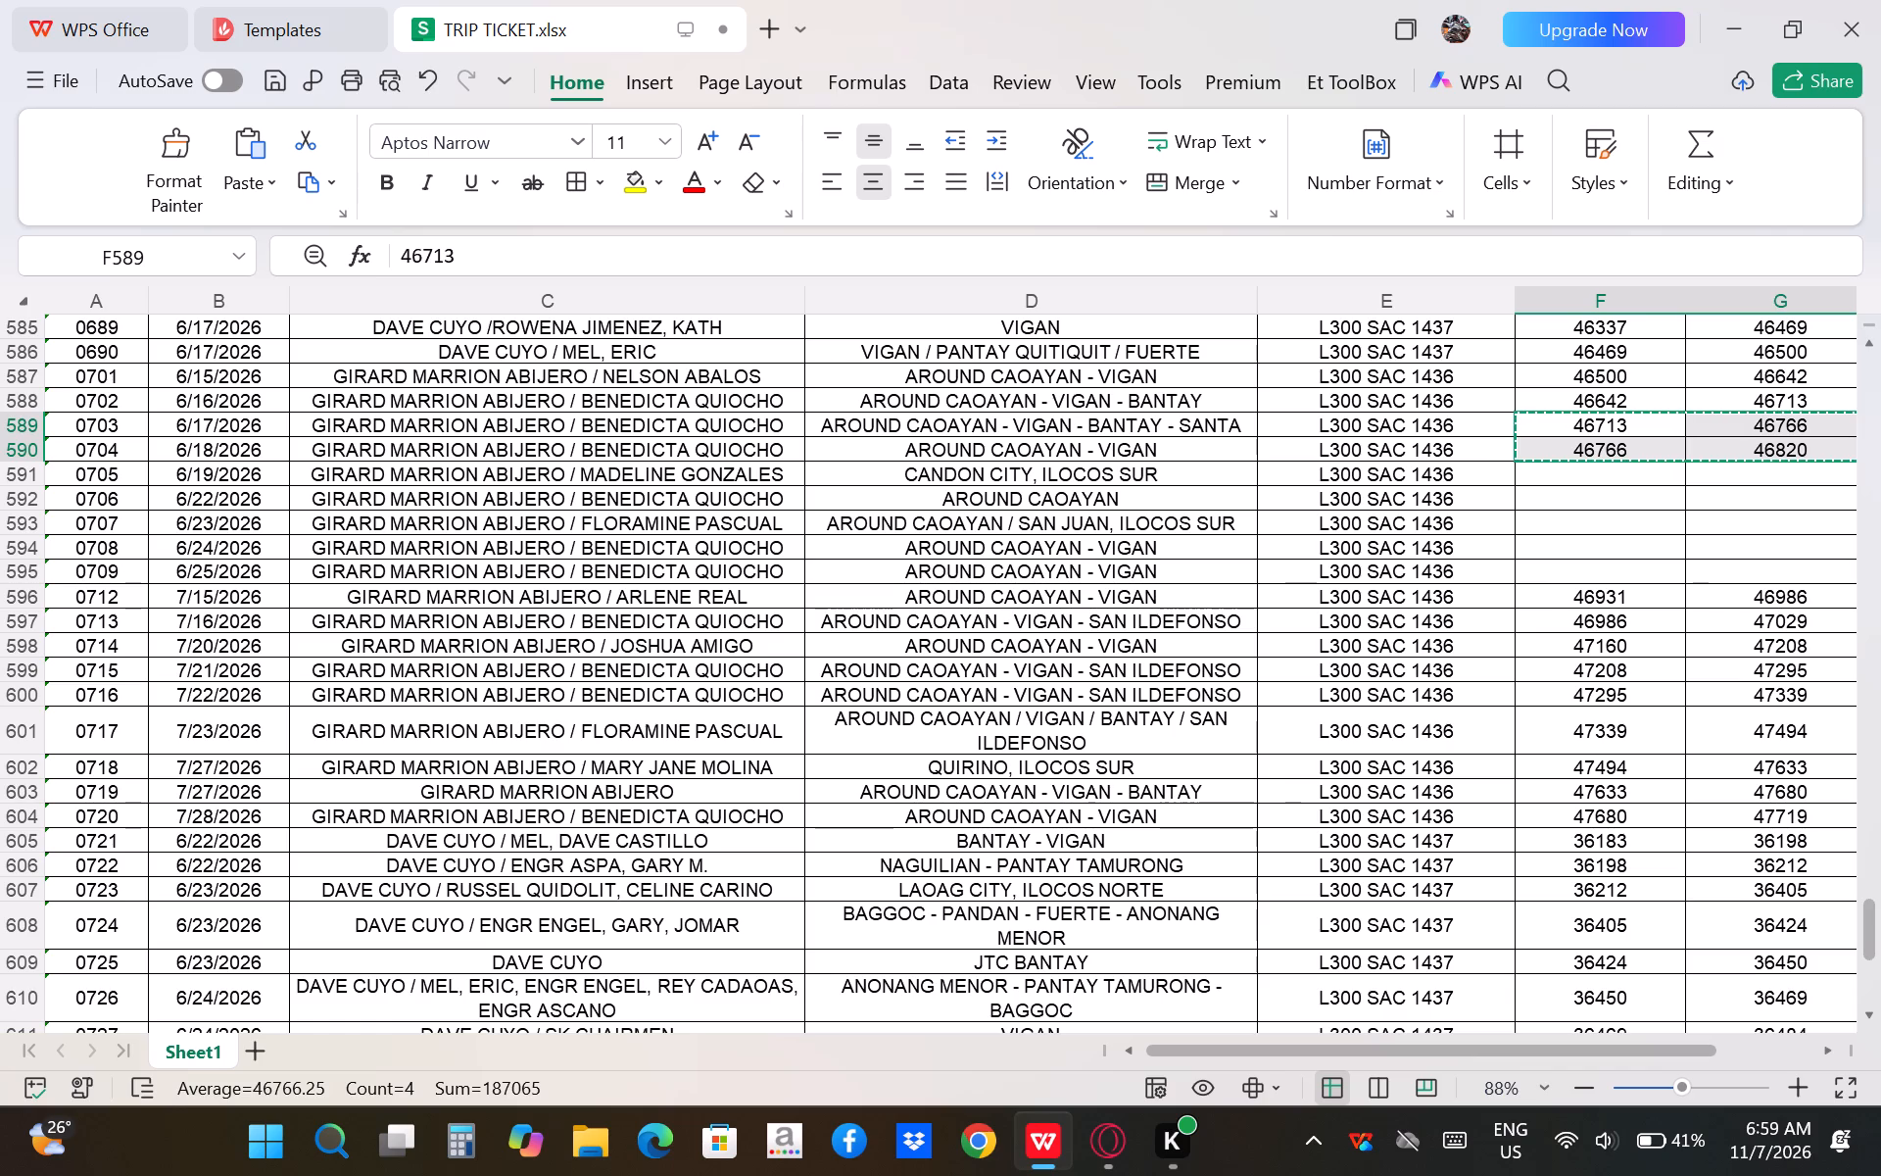
click(1583, 526)
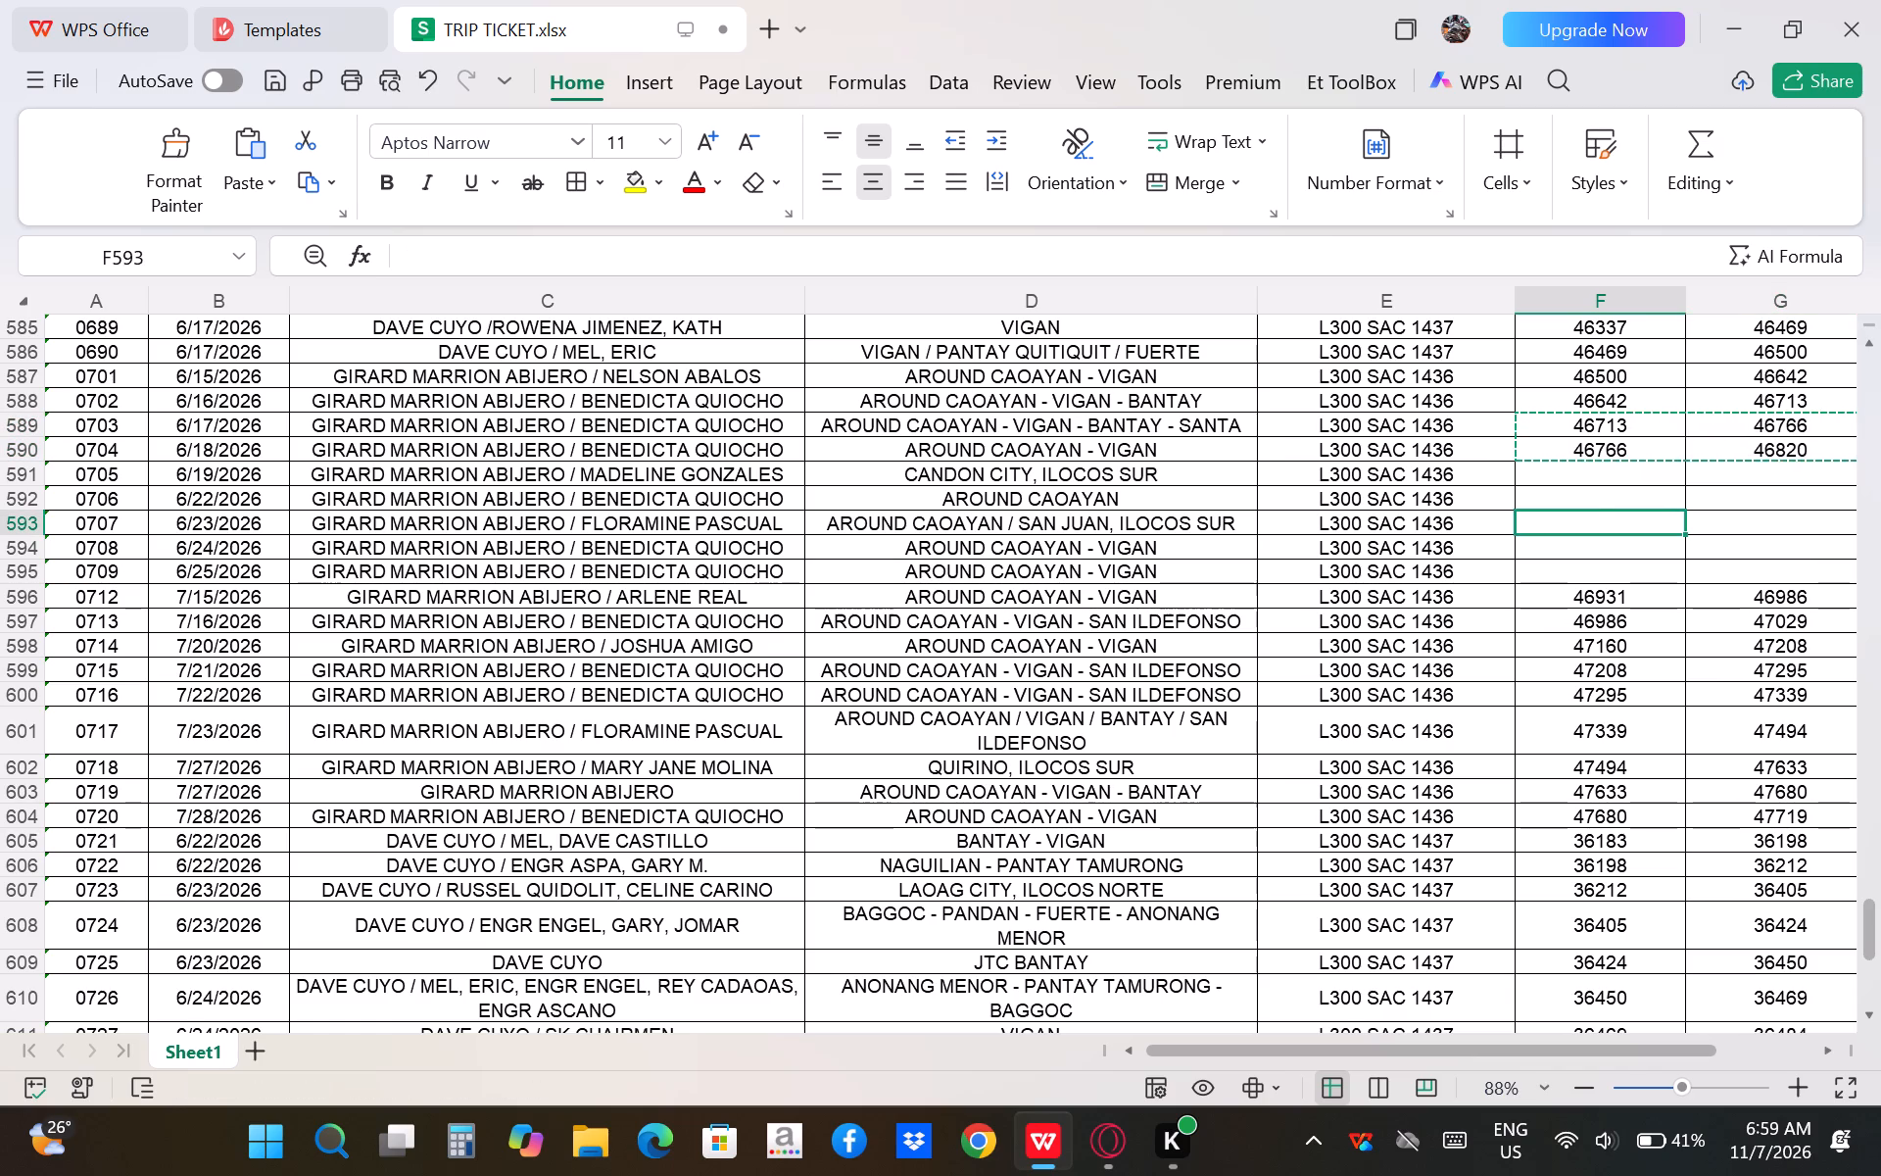
key(Return)
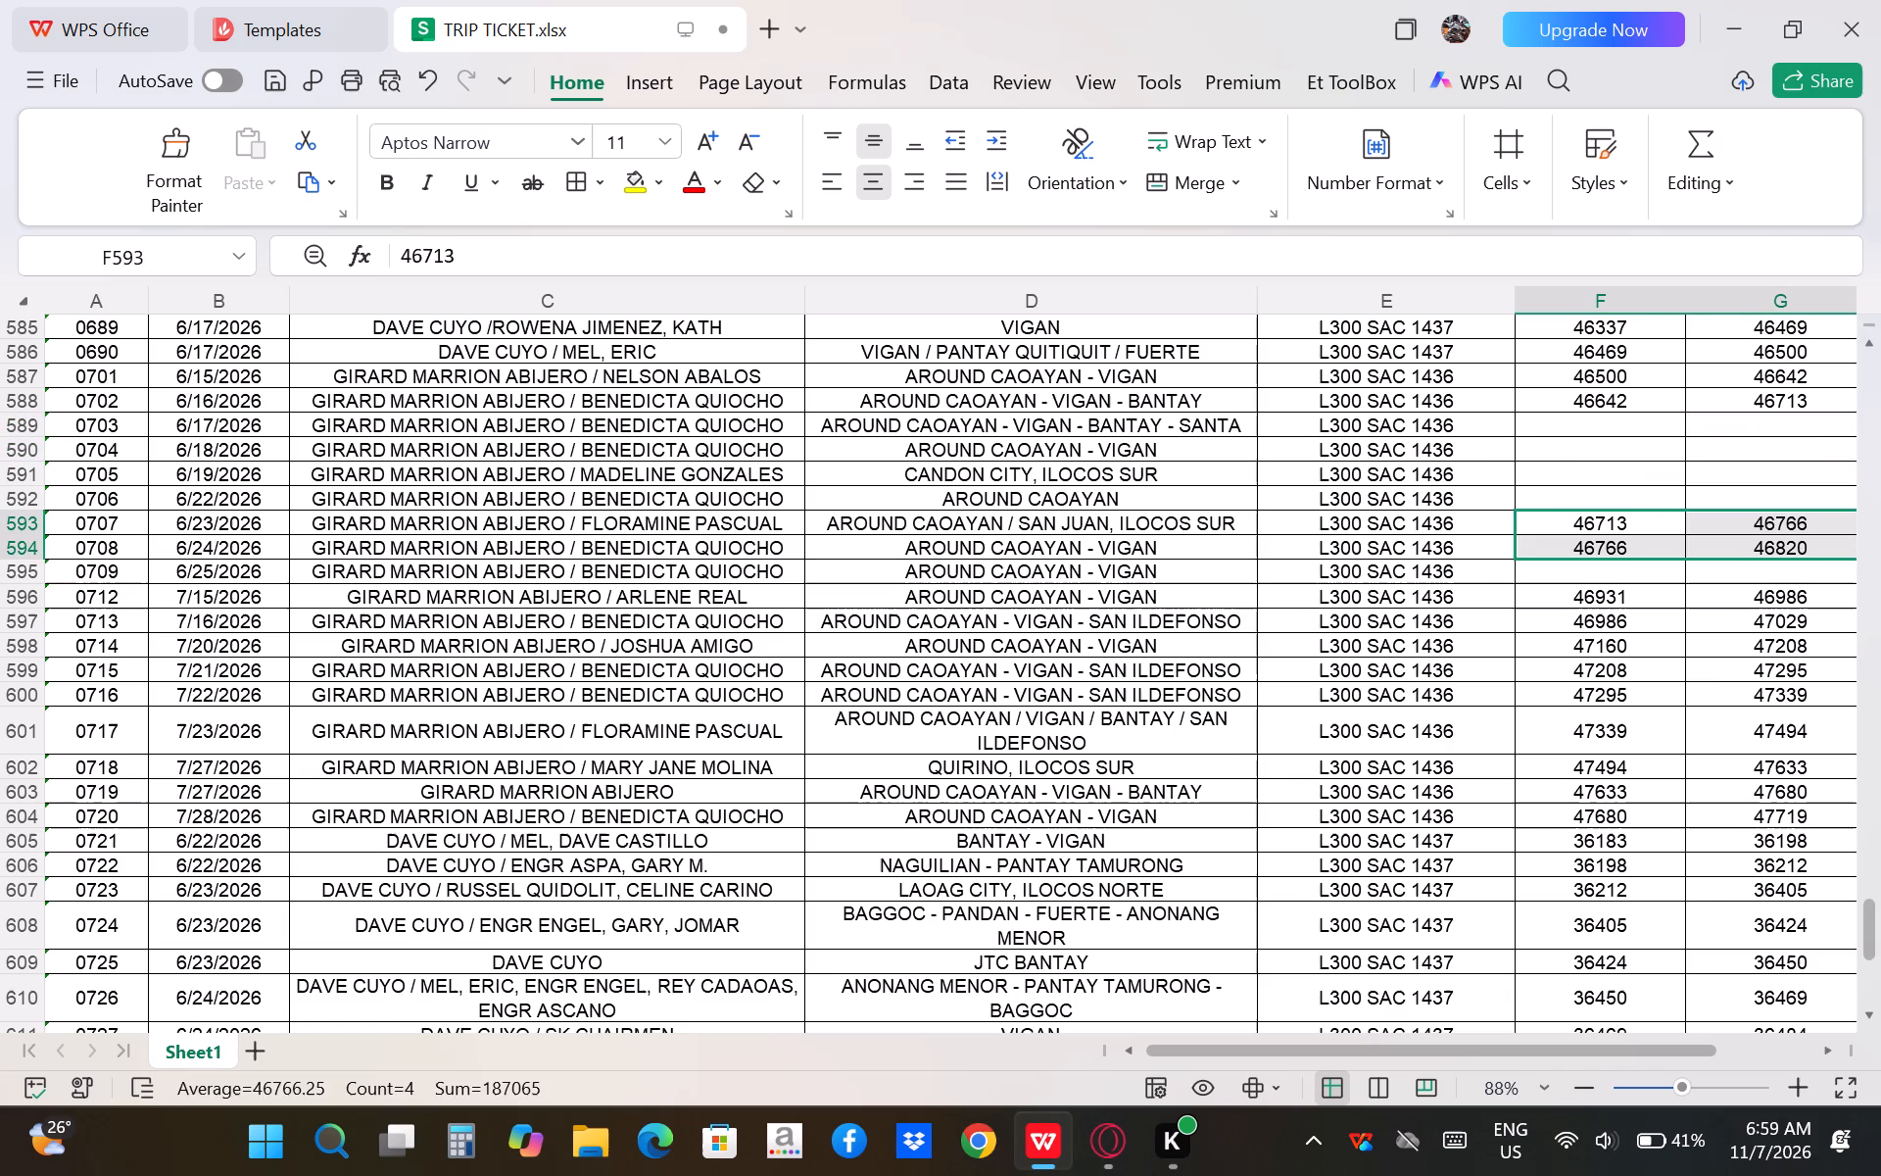